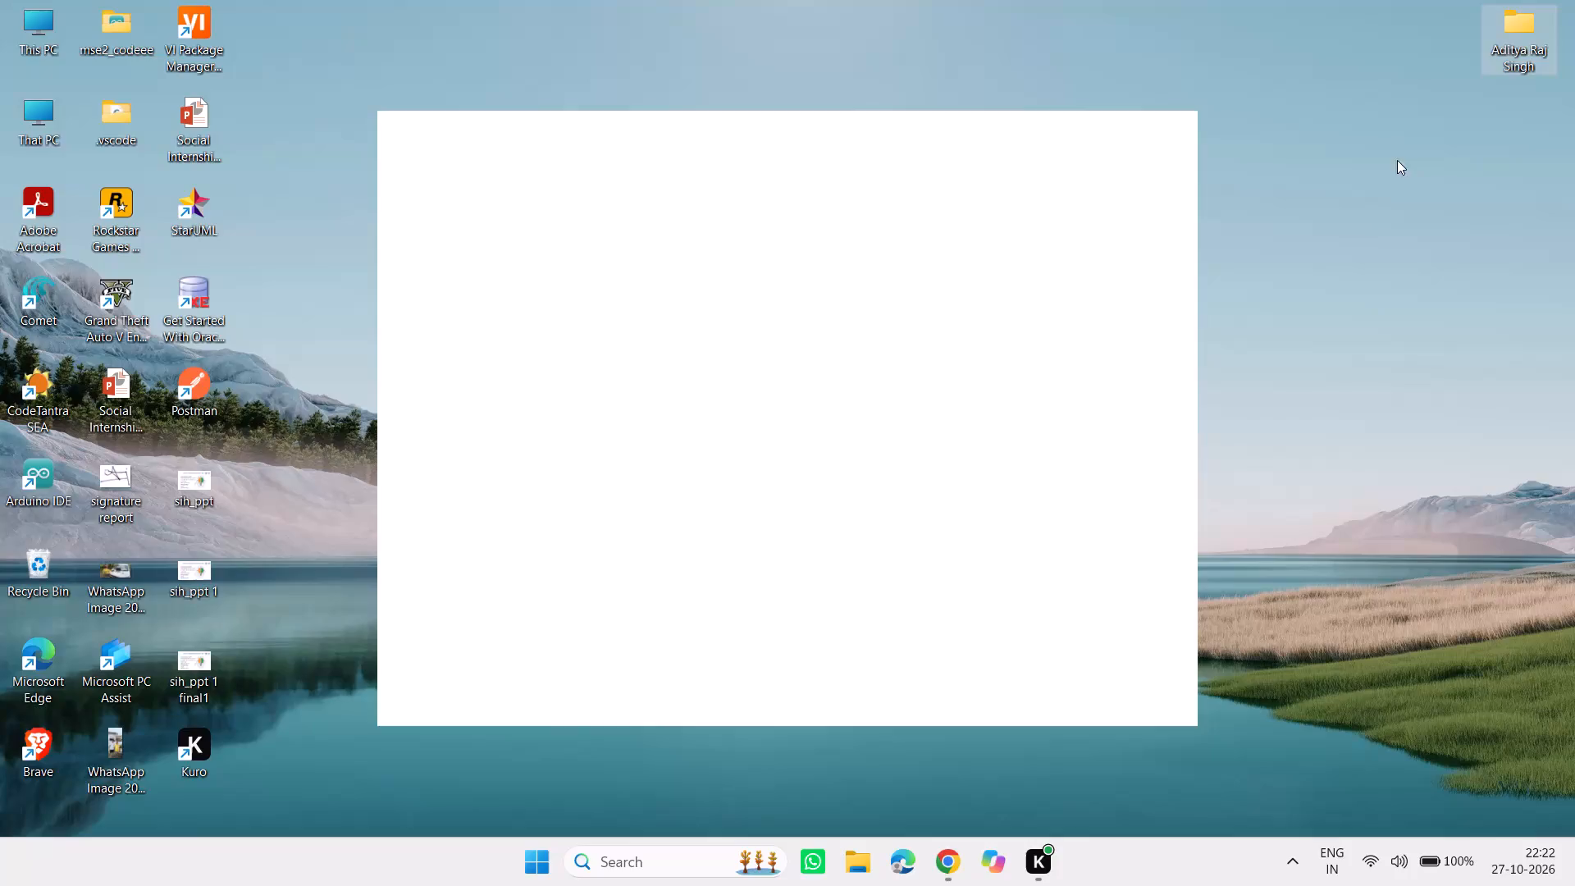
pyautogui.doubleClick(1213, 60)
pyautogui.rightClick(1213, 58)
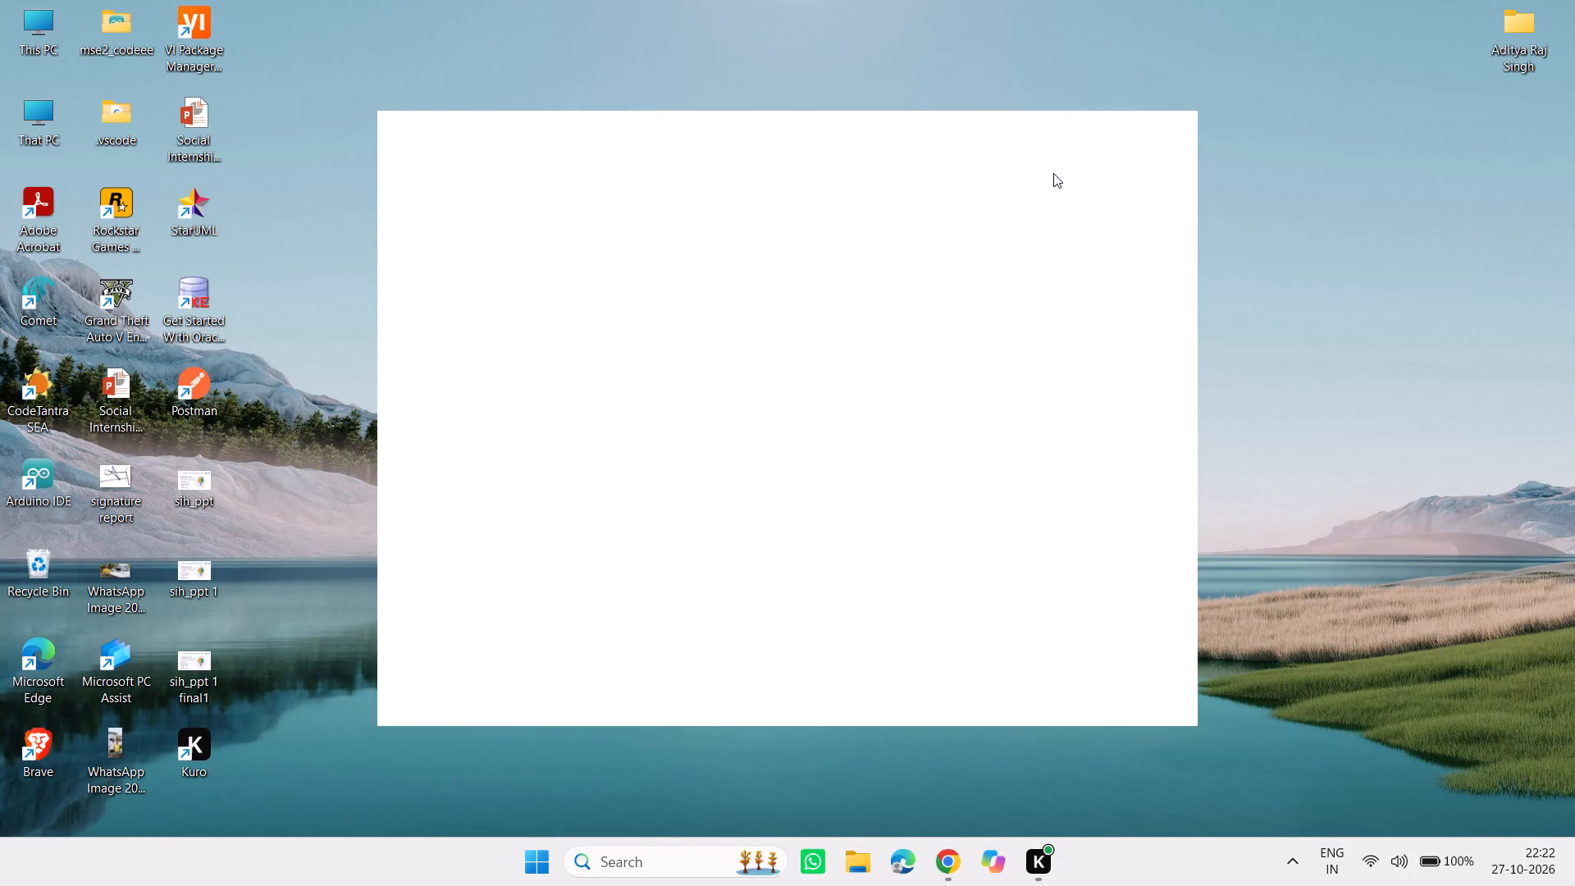
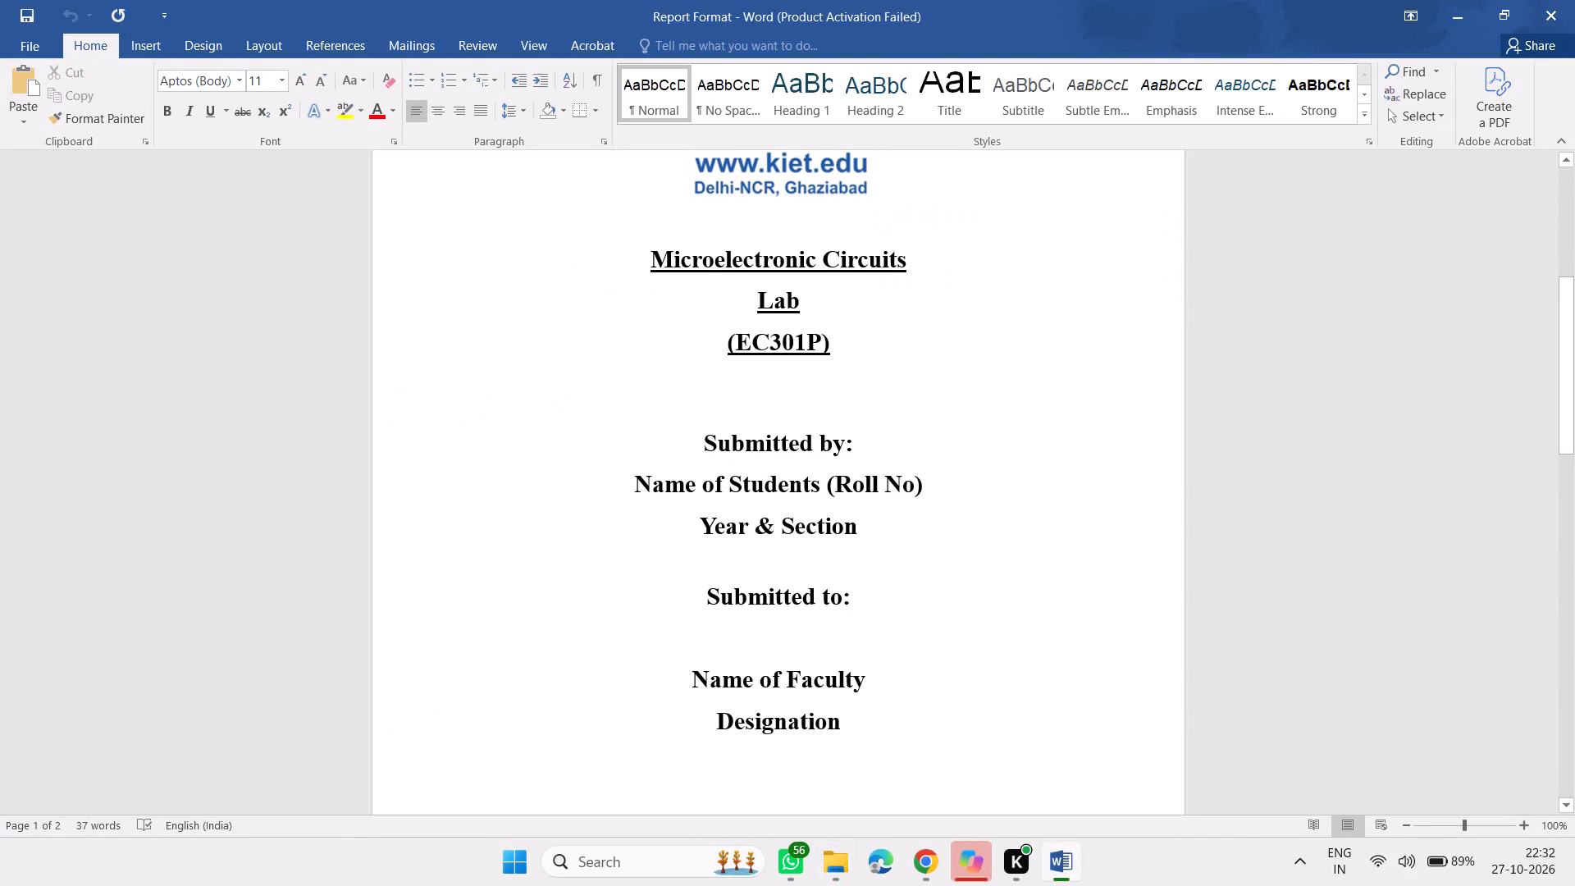
# Bring up the recent files and tasks list for WhatsApp.
pyautogui.rightClick(797, 847)
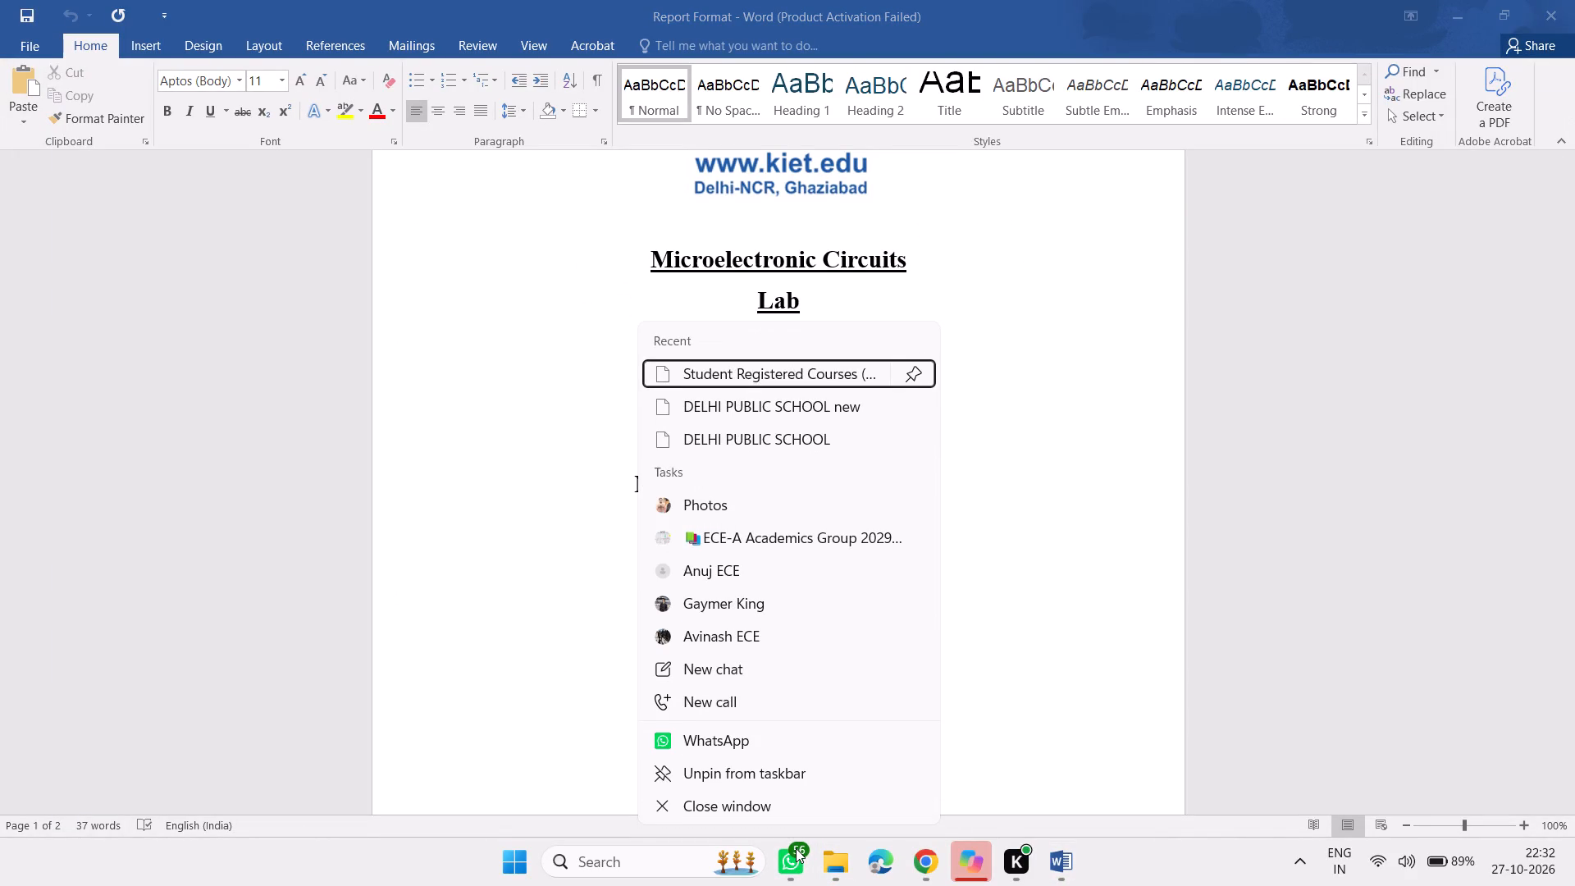
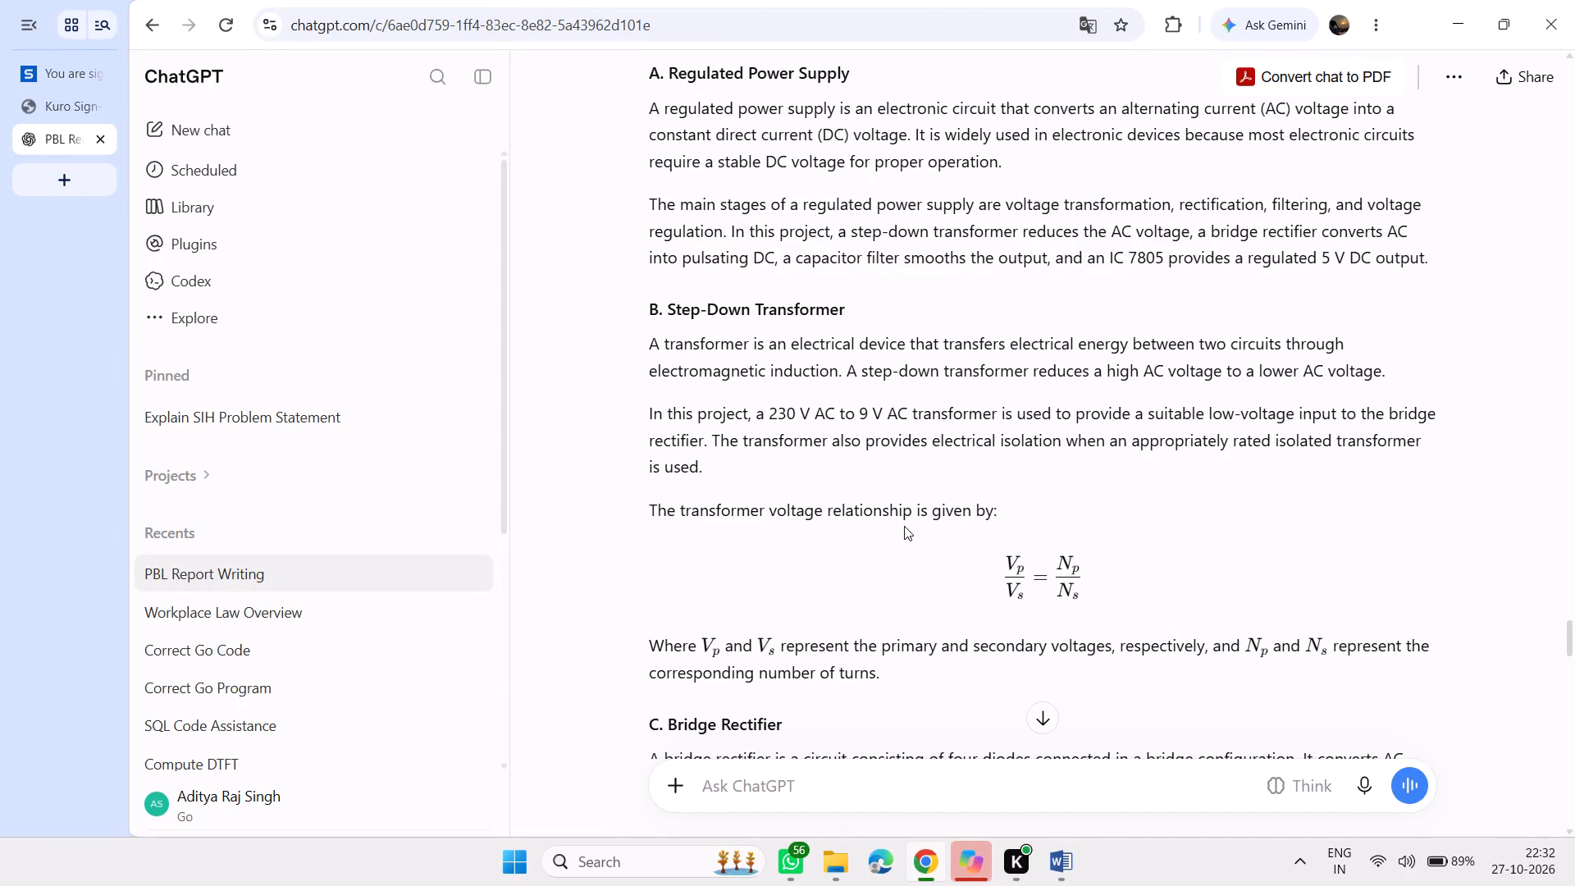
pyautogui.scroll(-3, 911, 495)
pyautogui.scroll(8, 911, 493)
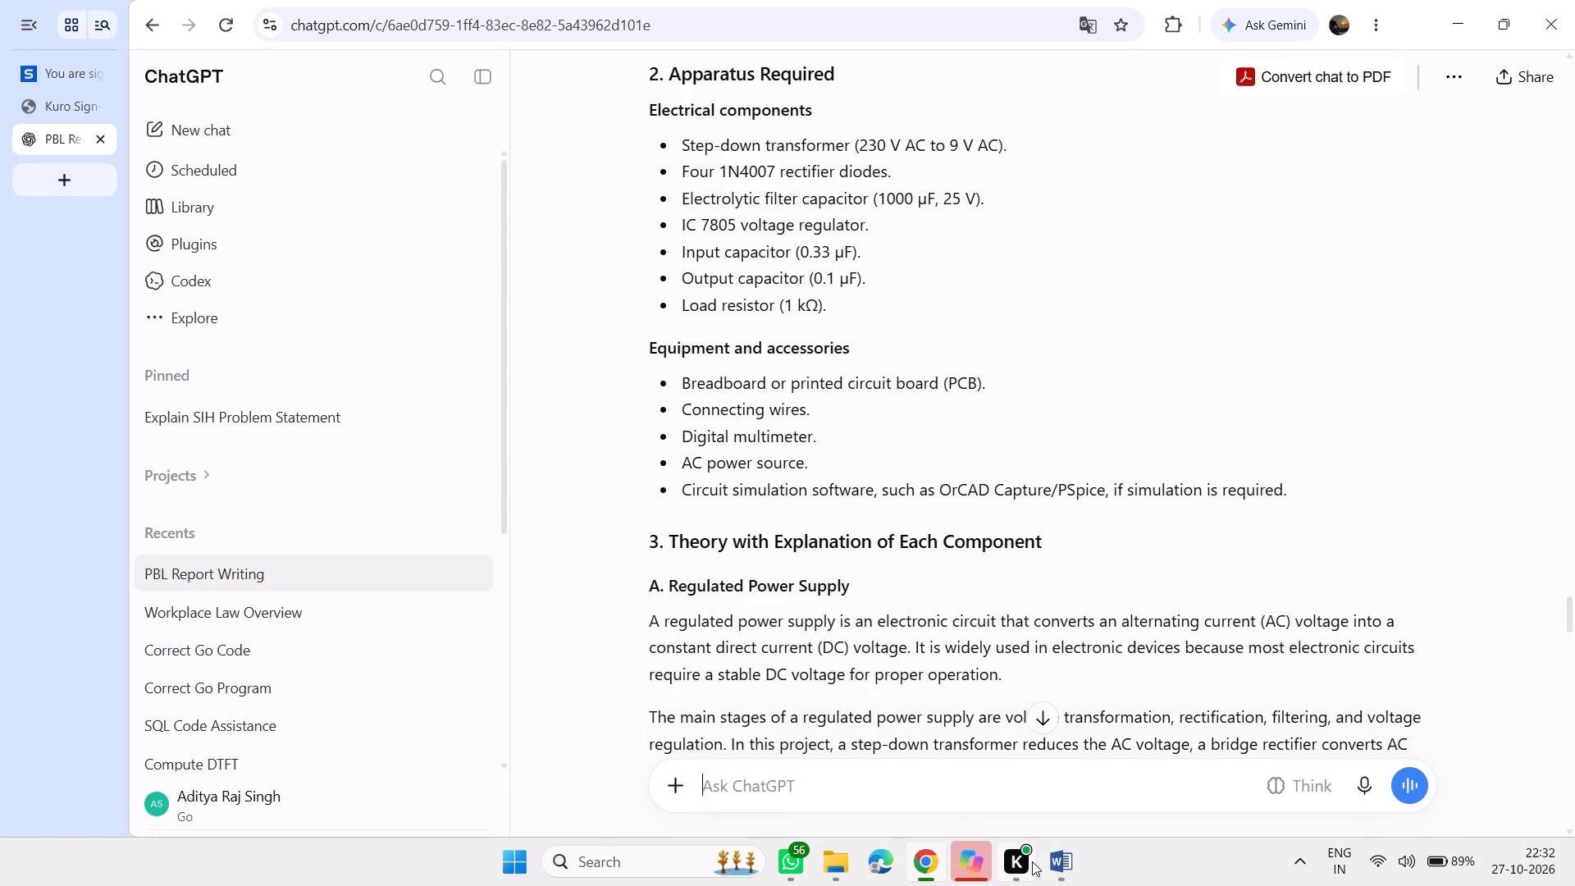
# Switch to Word and replace the cover page's "Name of Students (Roll No)" placeholder with the student's name and an opening parenthesis for the roll number.
pyautogui.click(1048, 856)
pyautogui.moveTo(932, 480); pyautogui.dragTo(664, 496)
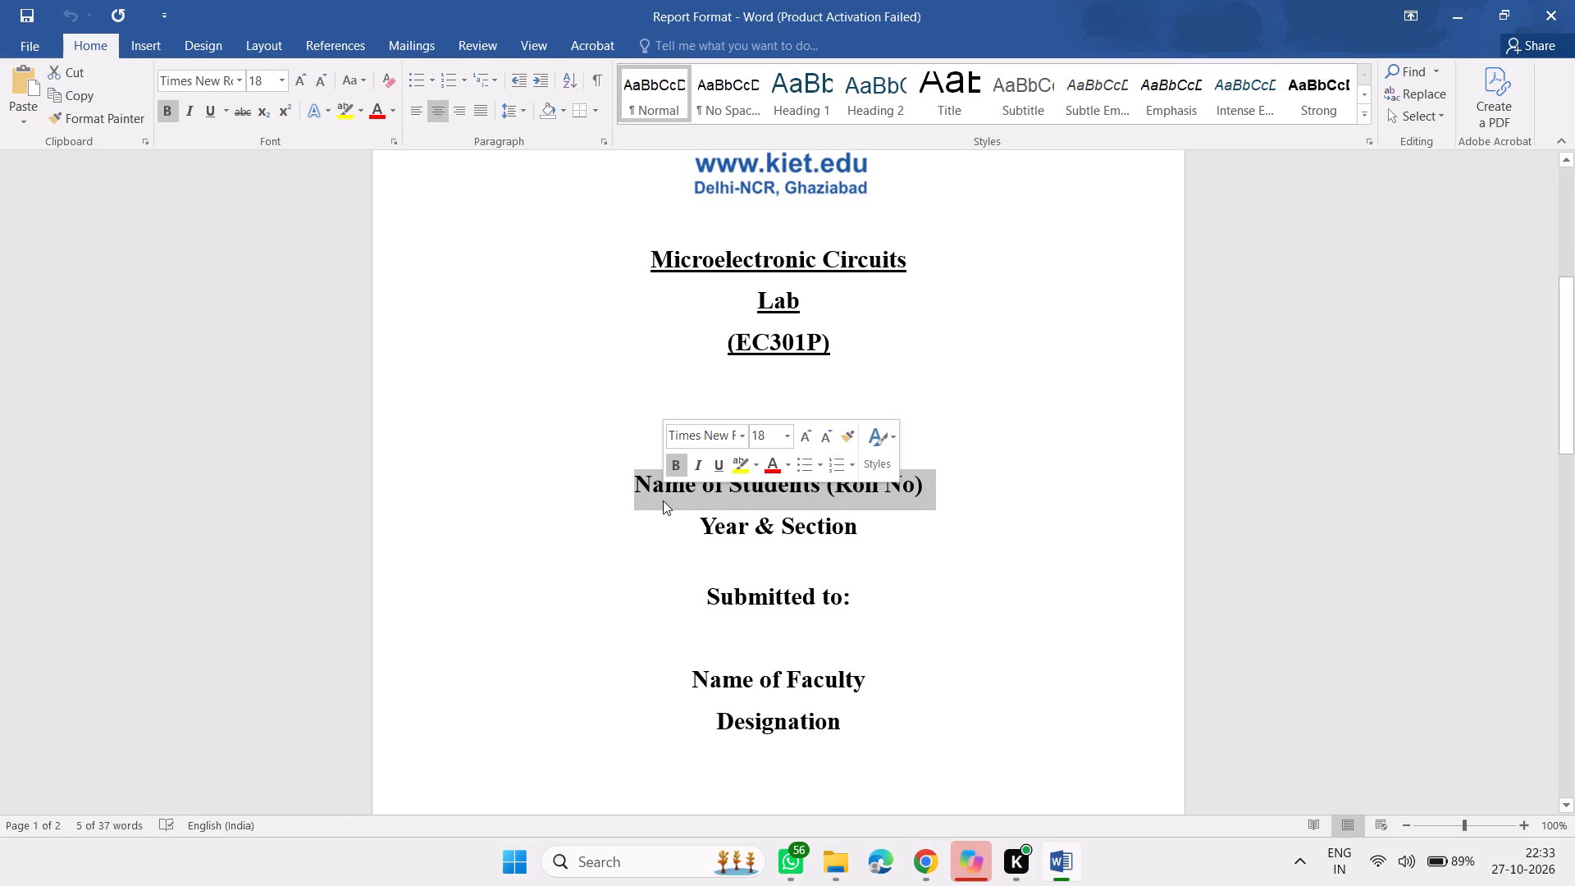
pyautogui.click(984, 471)
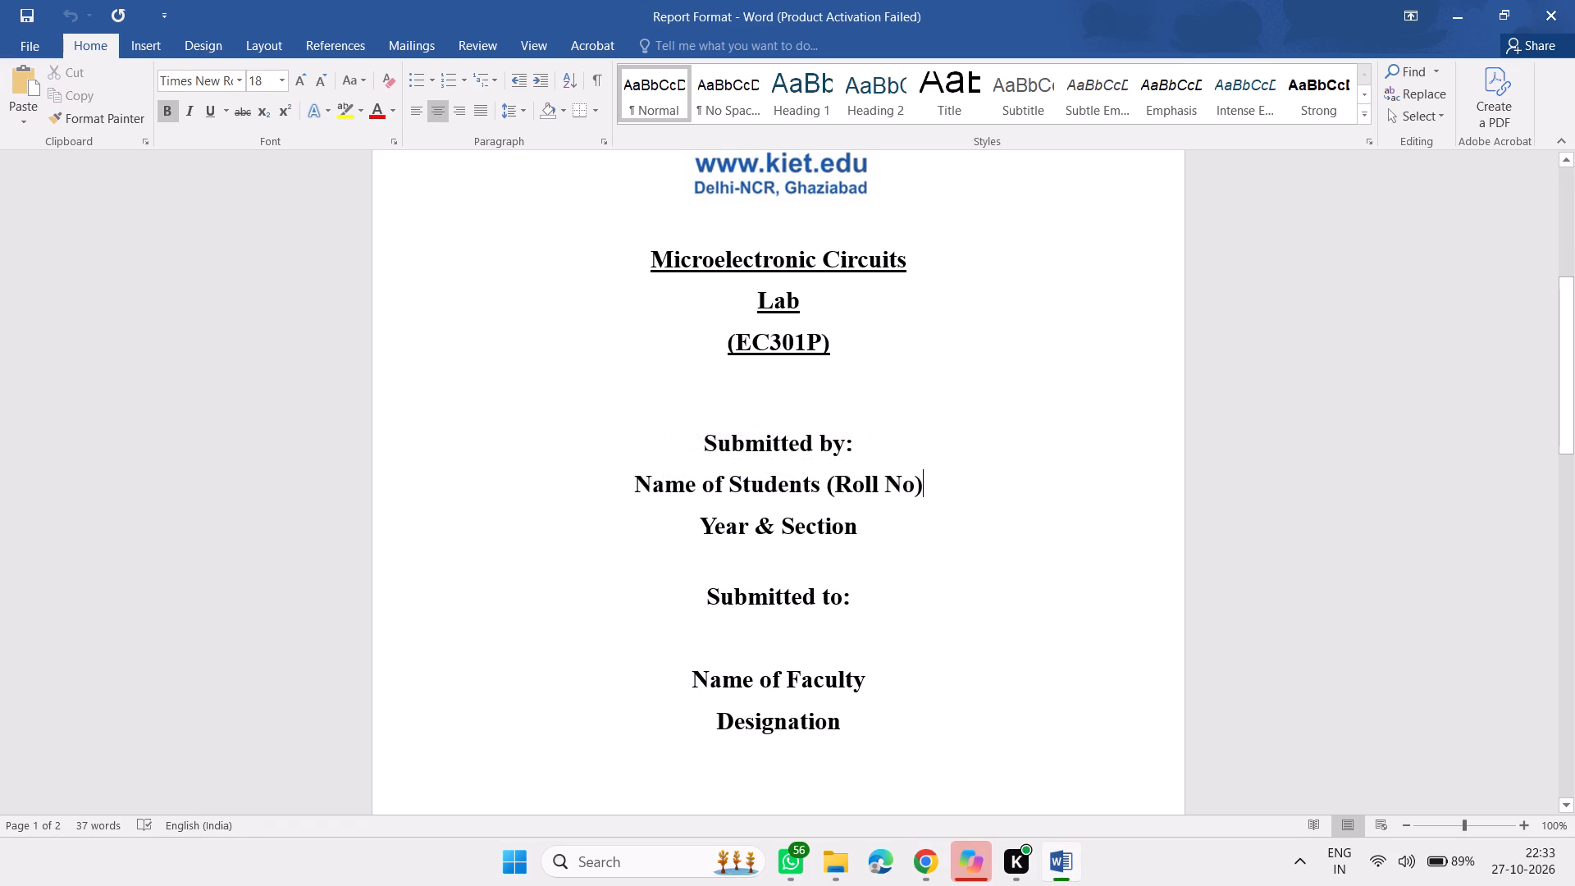
pyautogui.press('BackSpace')
pyautogui.press('BackSpace')
pyautogui.press('BackSpace')
pyautogui.press('BackSpace')
pyautogui.press('BackSpace')
pyautogui.press('BackSpace')
pyautogui.press('BackSpace')
pyautogui.press('BackSpace')
pyautogui.press('BackSpace')
pyautogui.press('BackSpace')
pyautogui.press('BackSpace')
pyautogui.press('BackSpace')
pyautogui.press('BackSpace')
pyautogui.press('BackSpace')
pyautogui.press('BackSpace')
pyautogui.press('BackSpace')
pyautogui.press('BackSpace')
pyautogui.press('BackSpace')
pyautogui.press('BackSpace')
pyautogui.press('BackSpace')
pyautogui.press('BackSpace')
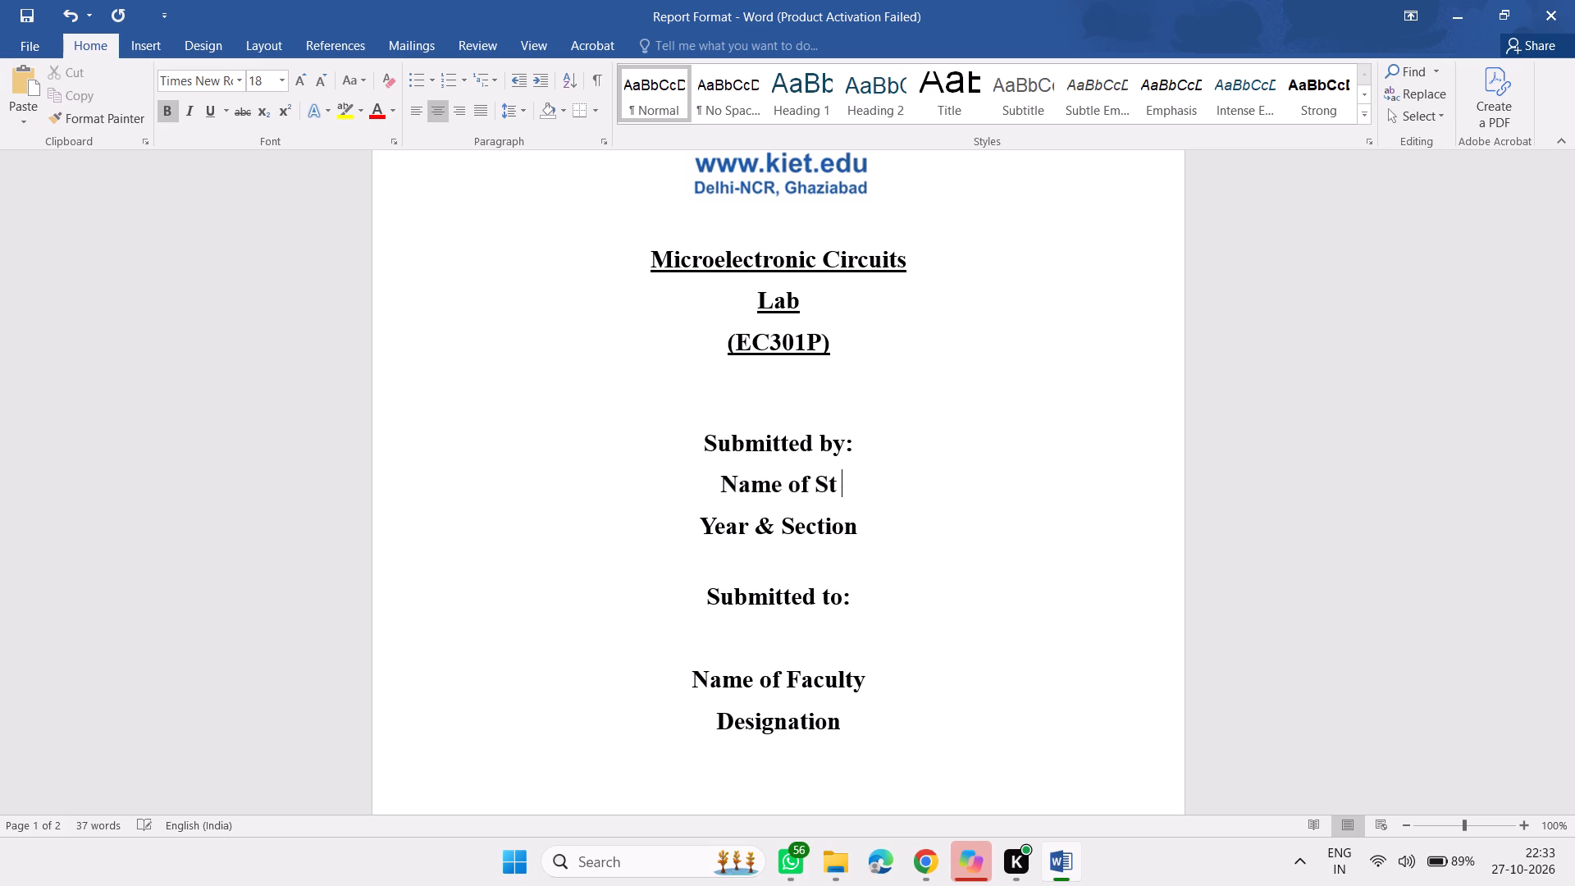
pyautogui.press('Return')
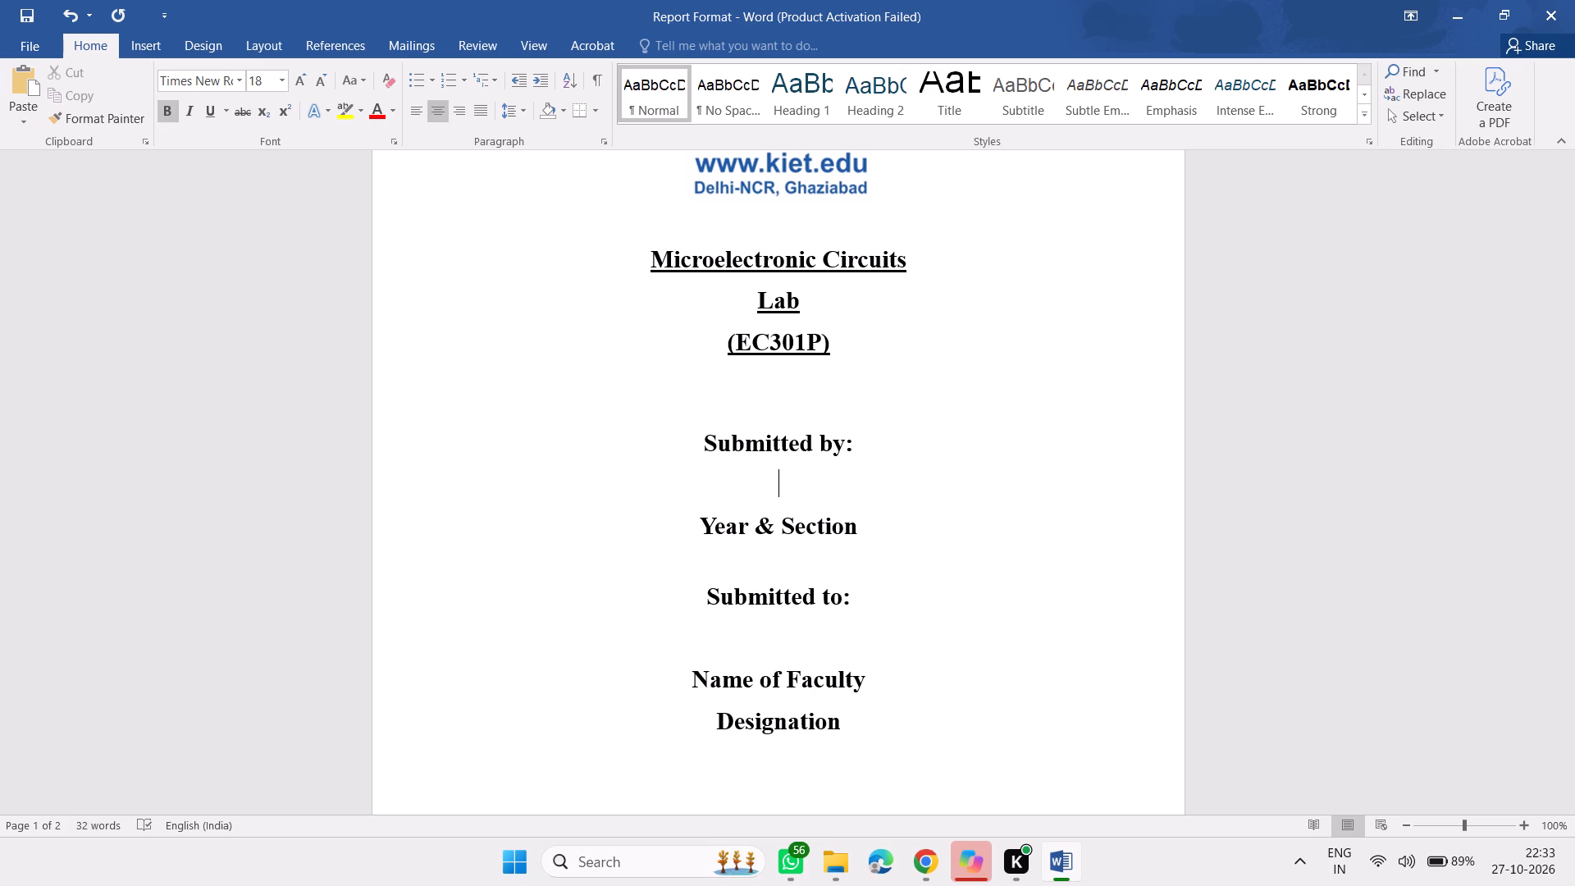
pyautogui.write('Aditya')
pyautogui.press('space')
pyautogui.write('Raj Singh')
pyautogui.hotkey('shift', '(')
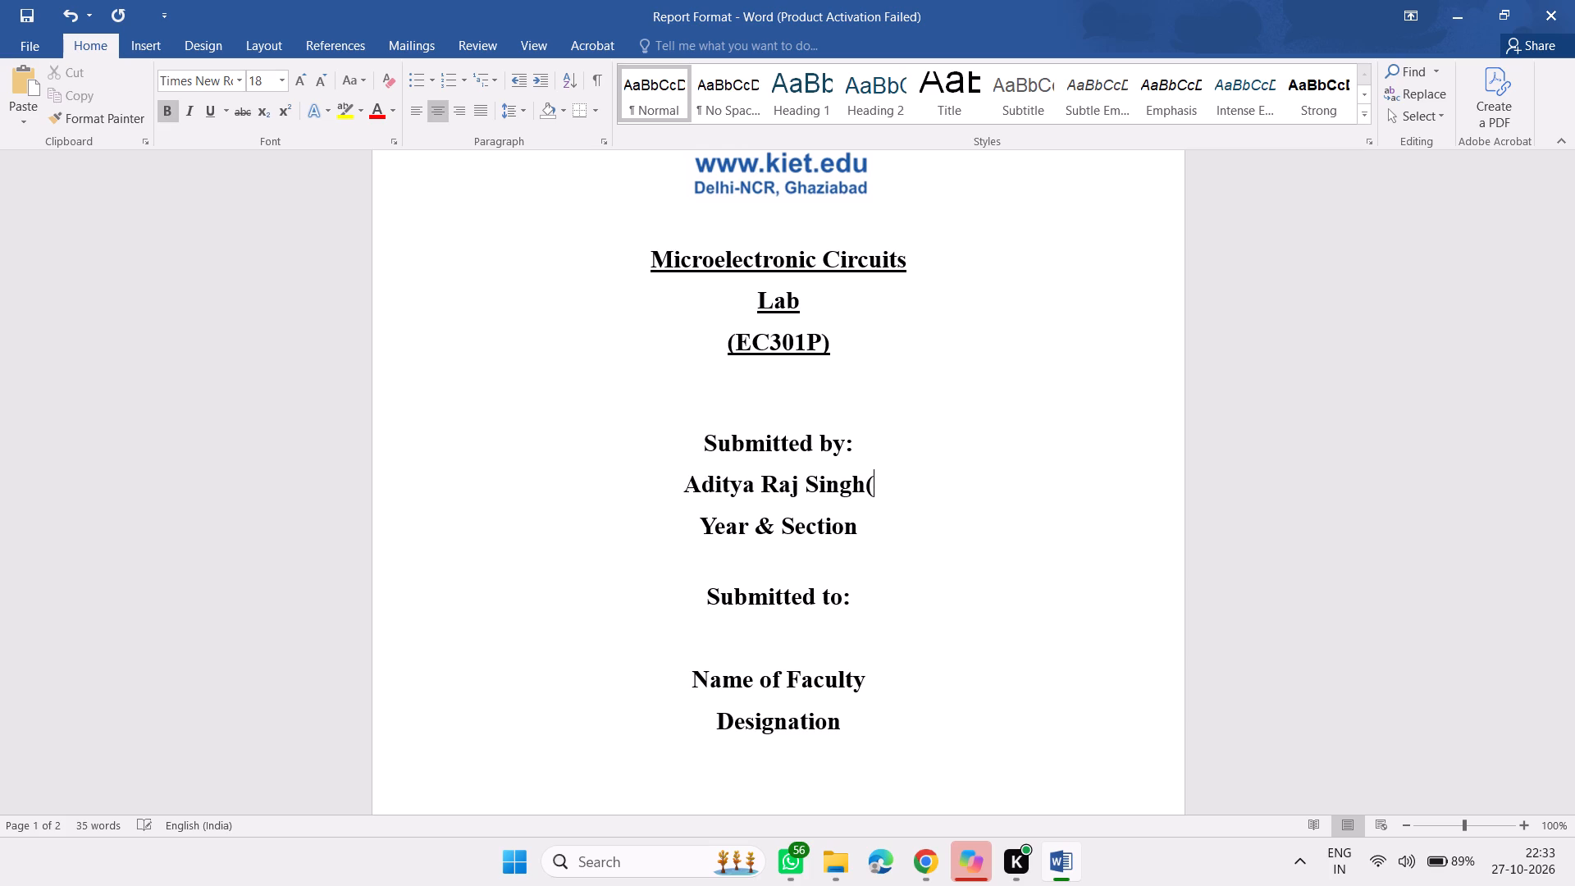
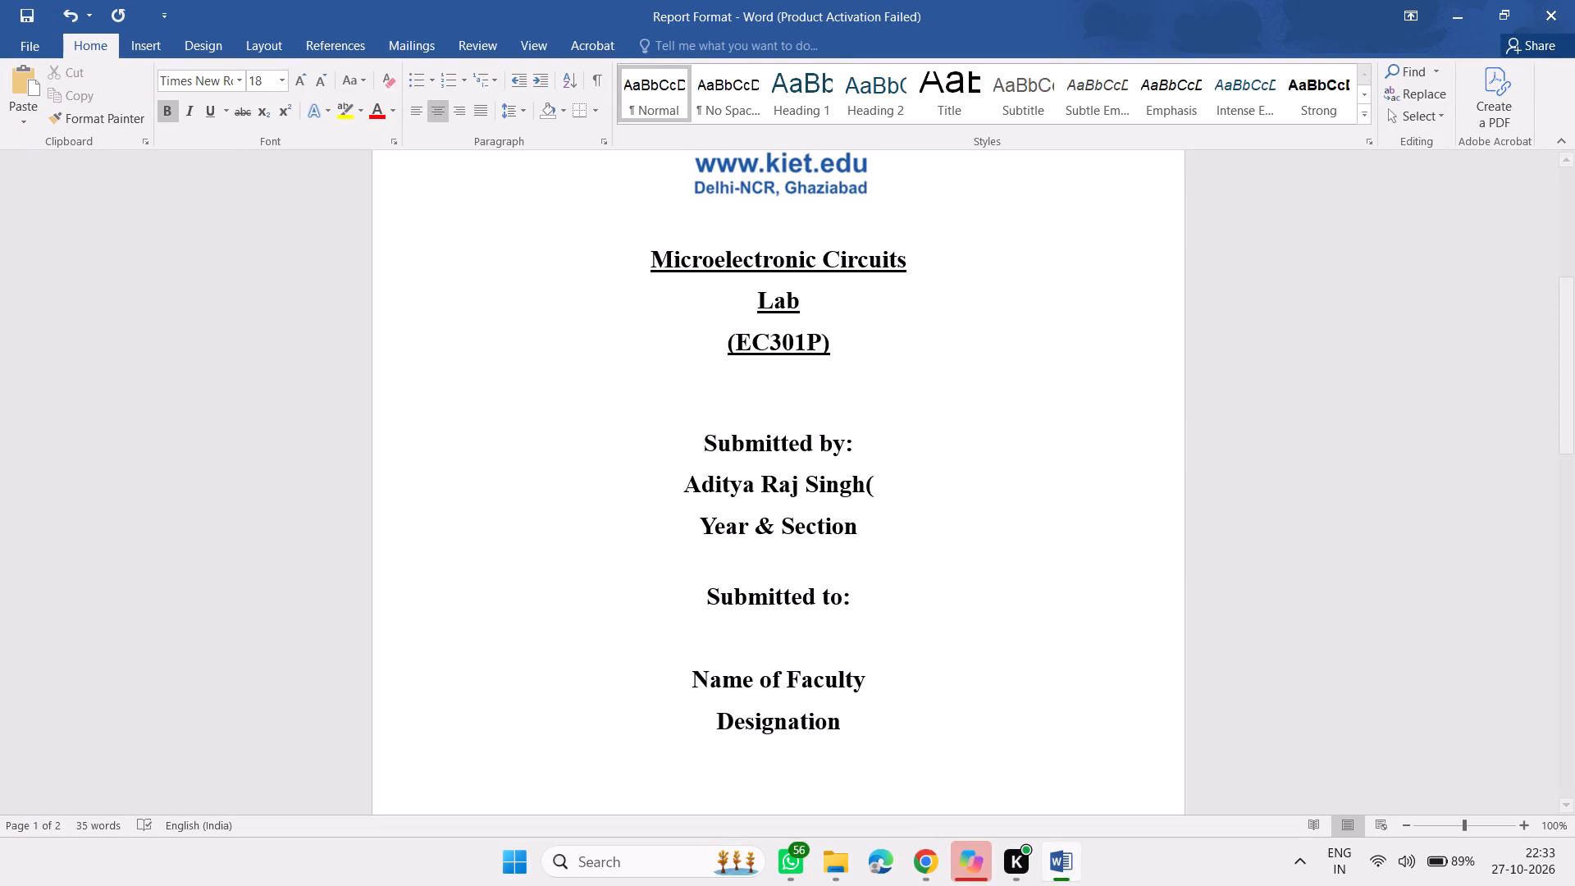
# Paste the copied roll number after the opening bracket beside the student's name under Submitted by, and correct its last two digits.
pyautogui.hotkey('ctrl', 'v')
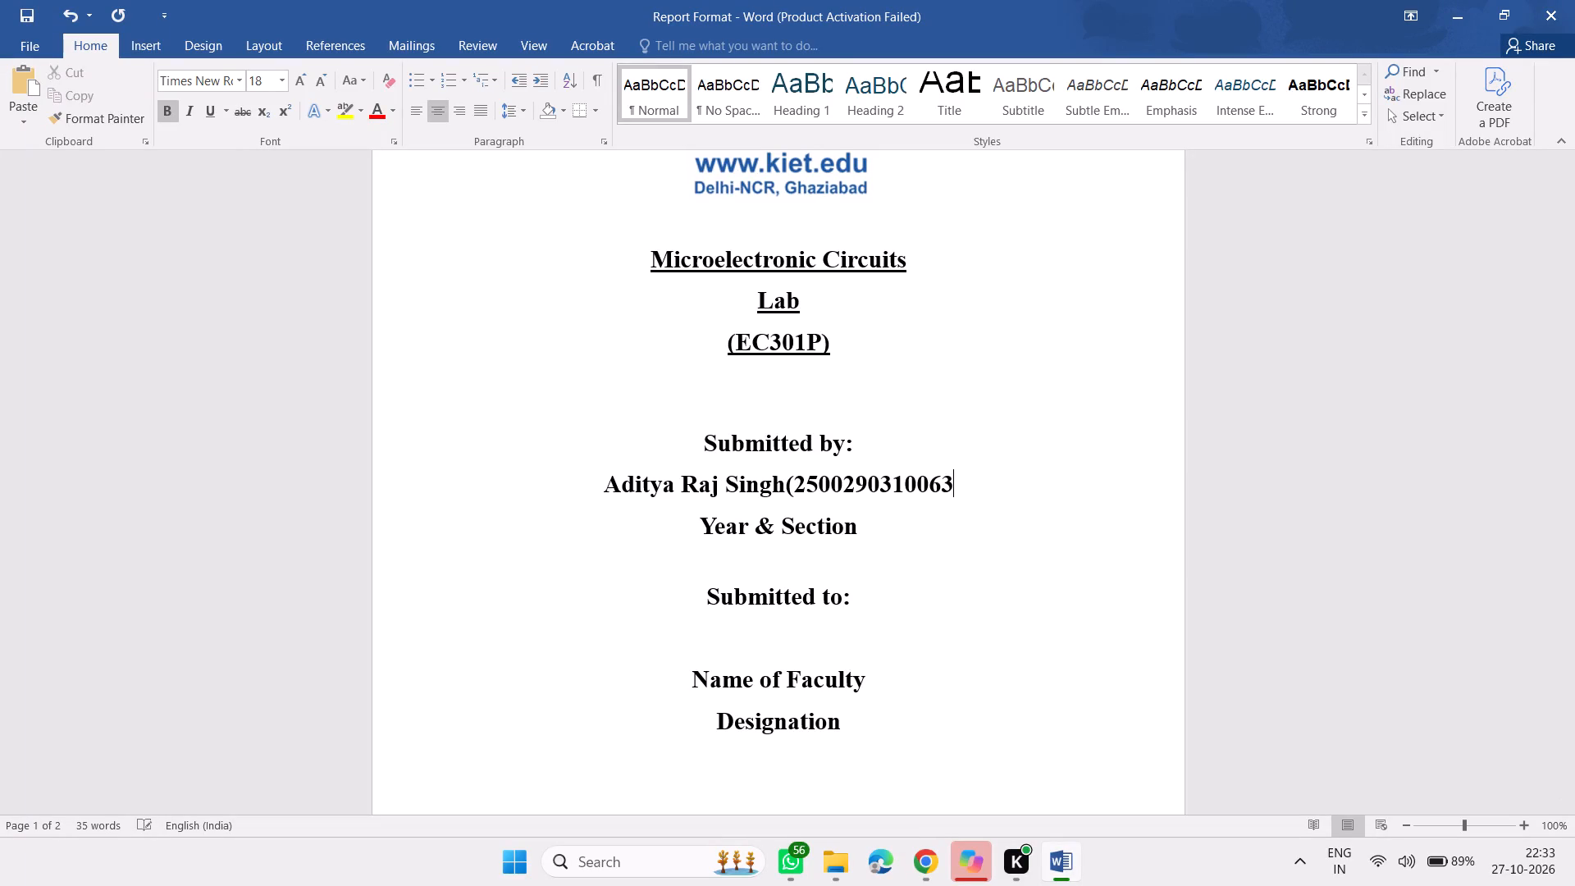
pyautogui.press('BackSpace')
pyautogui.press('BackSpace')
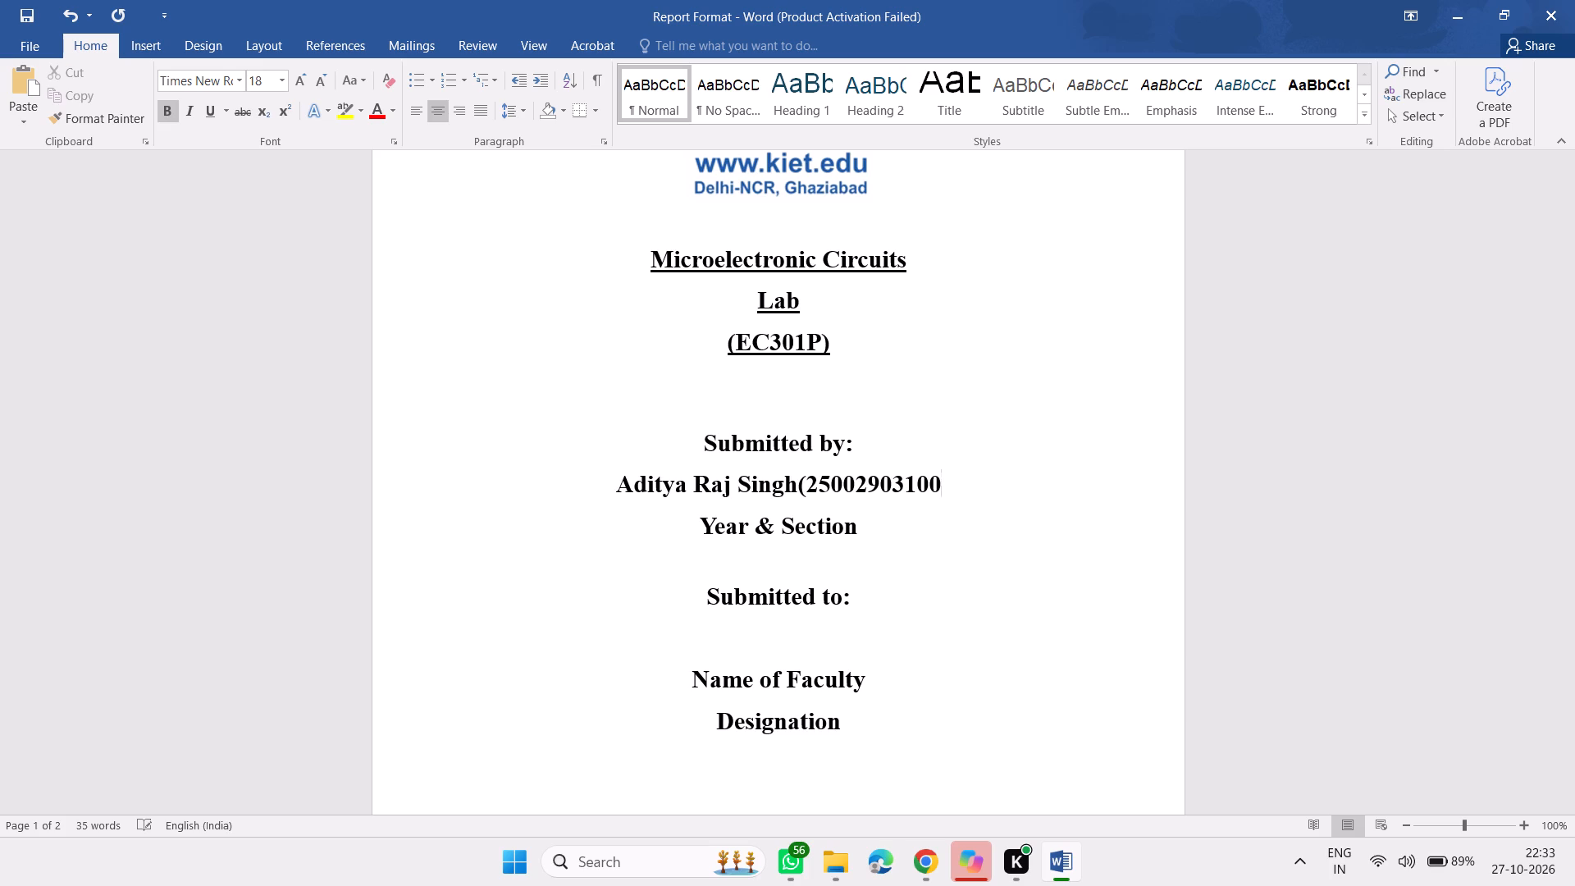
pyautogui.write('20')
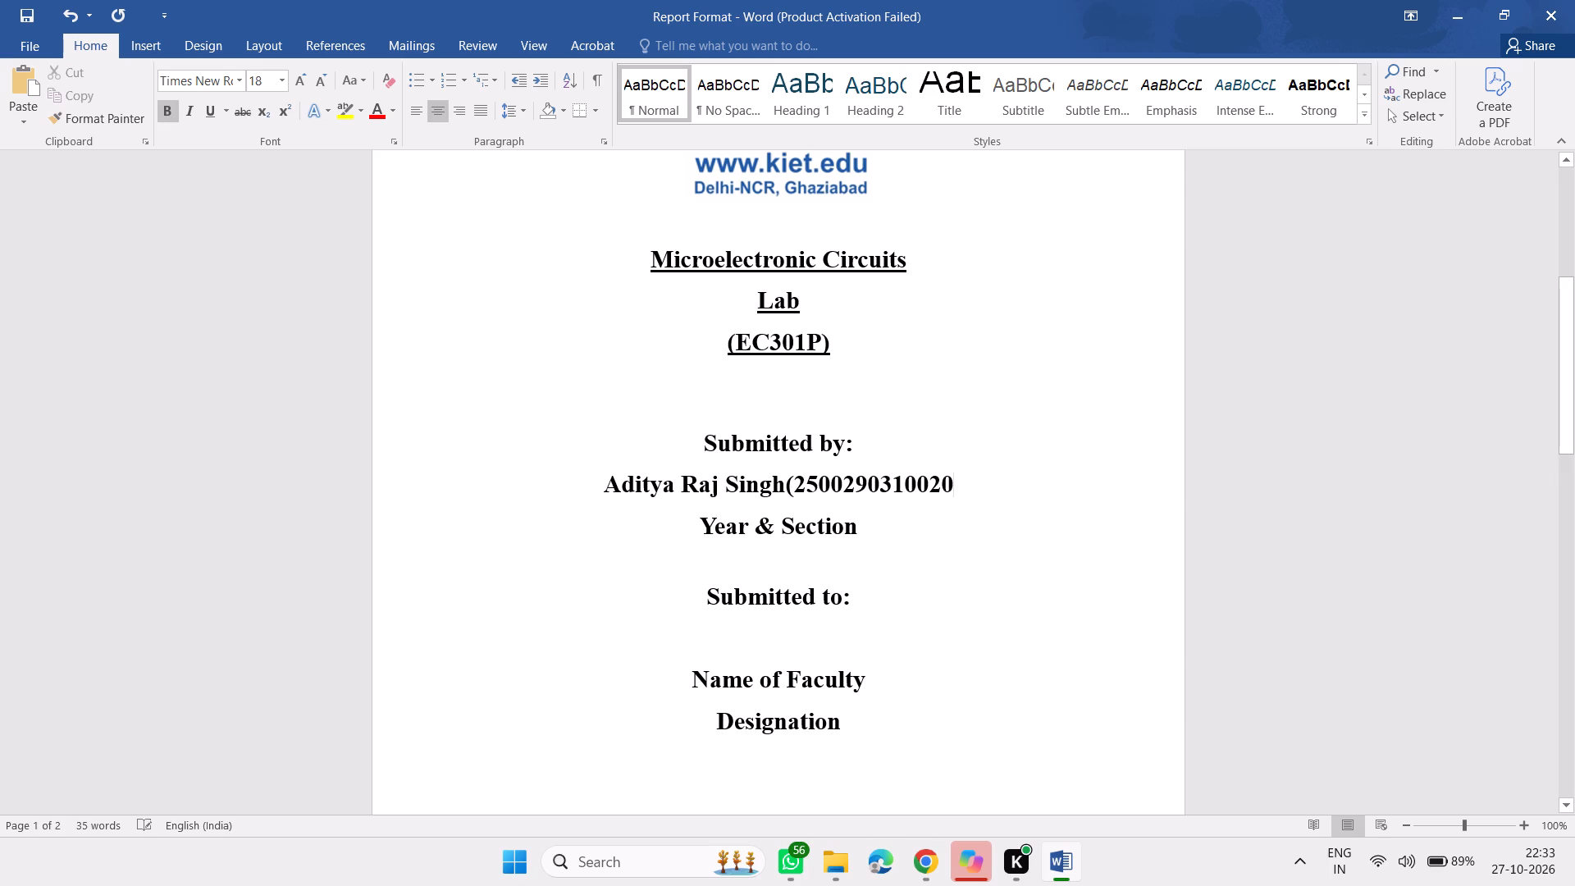
# Close the bracket after the student's roll number under "Submitted by:" and start a new line below it.
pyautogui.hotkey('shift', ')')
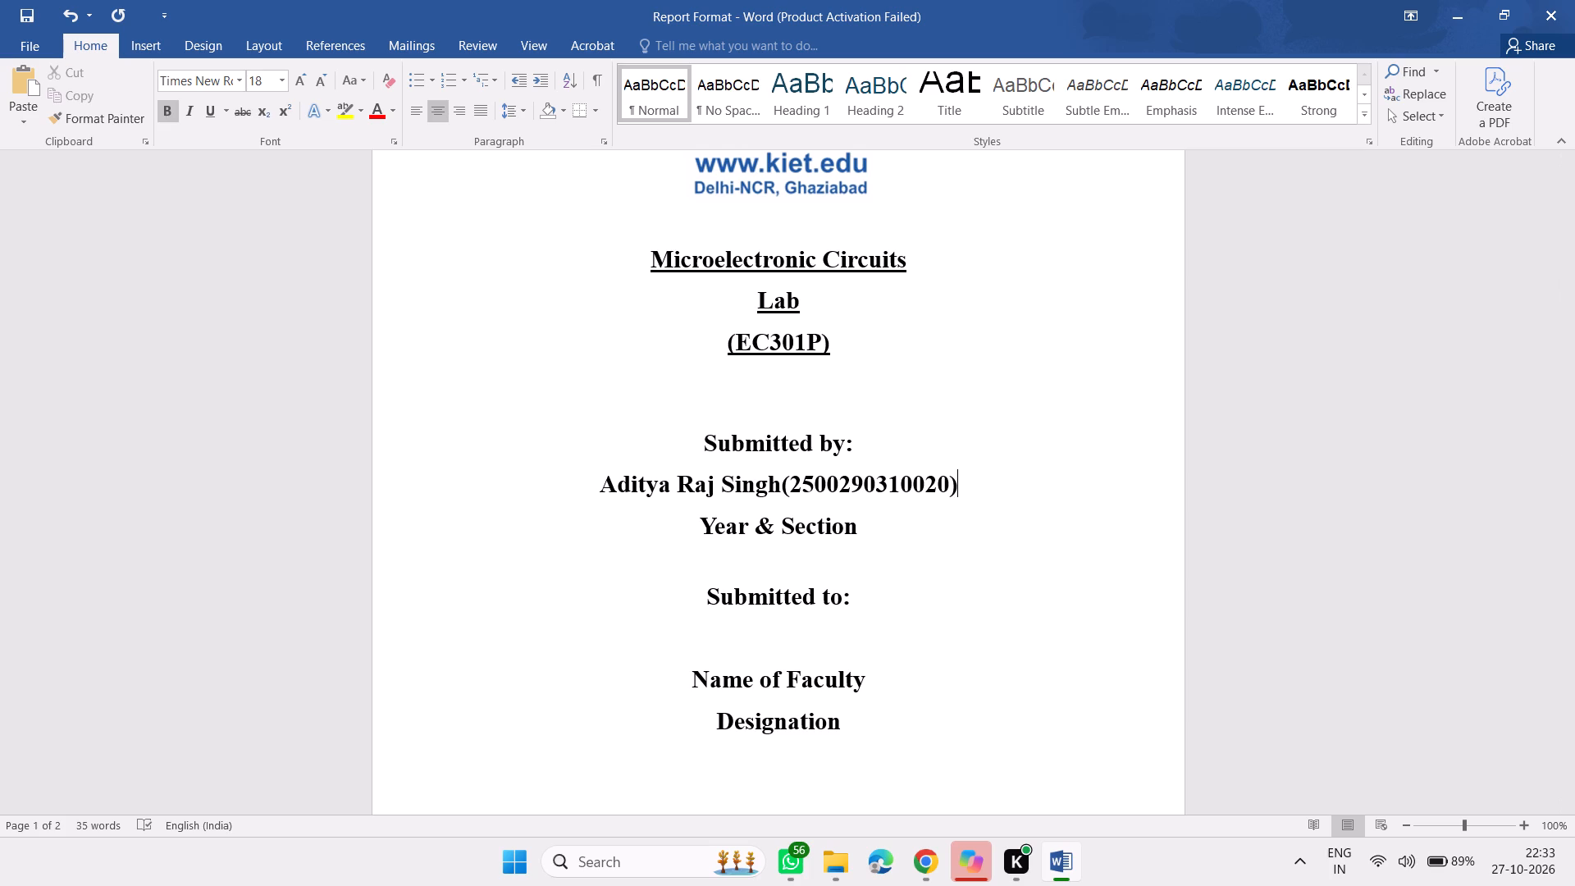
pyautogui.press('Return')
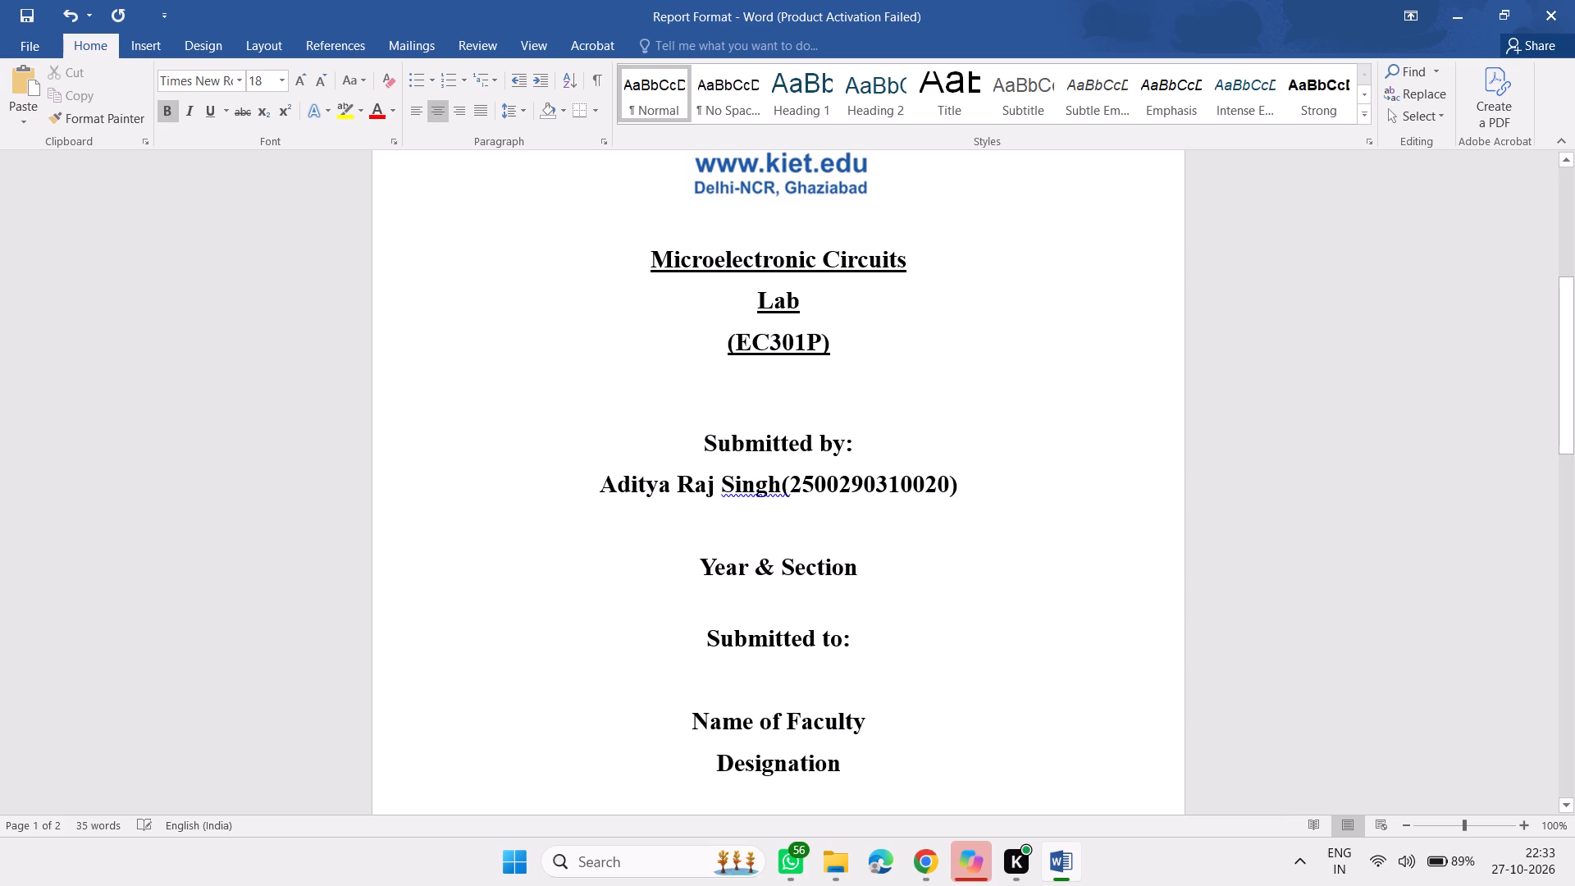
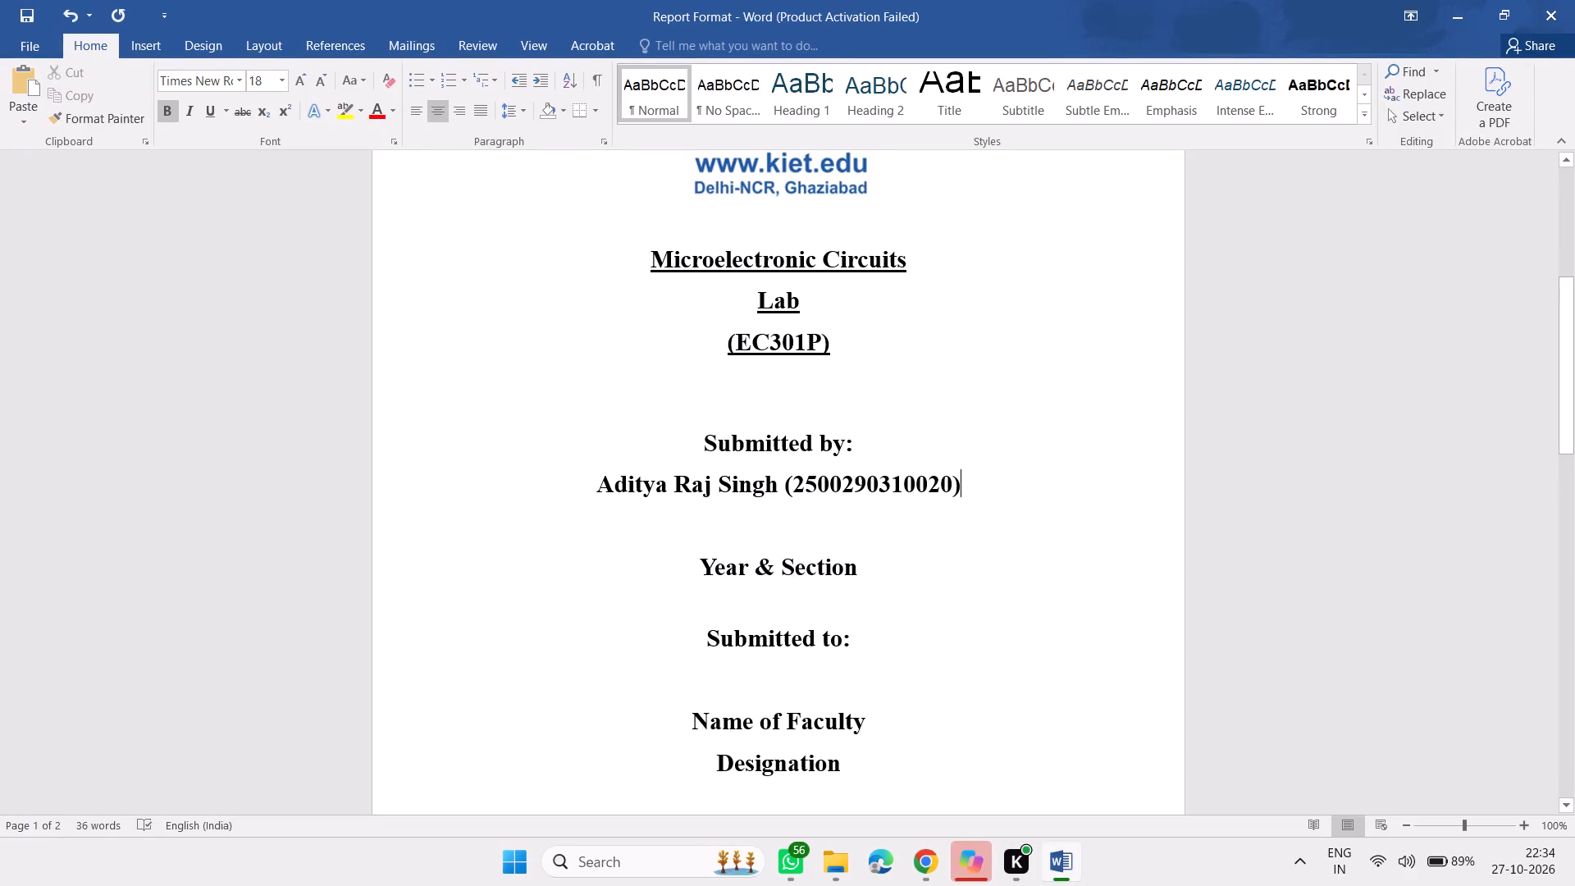
# Add the second student's full name on a new line below the first student under "Submitted by:".
pyautogui.press('Return')
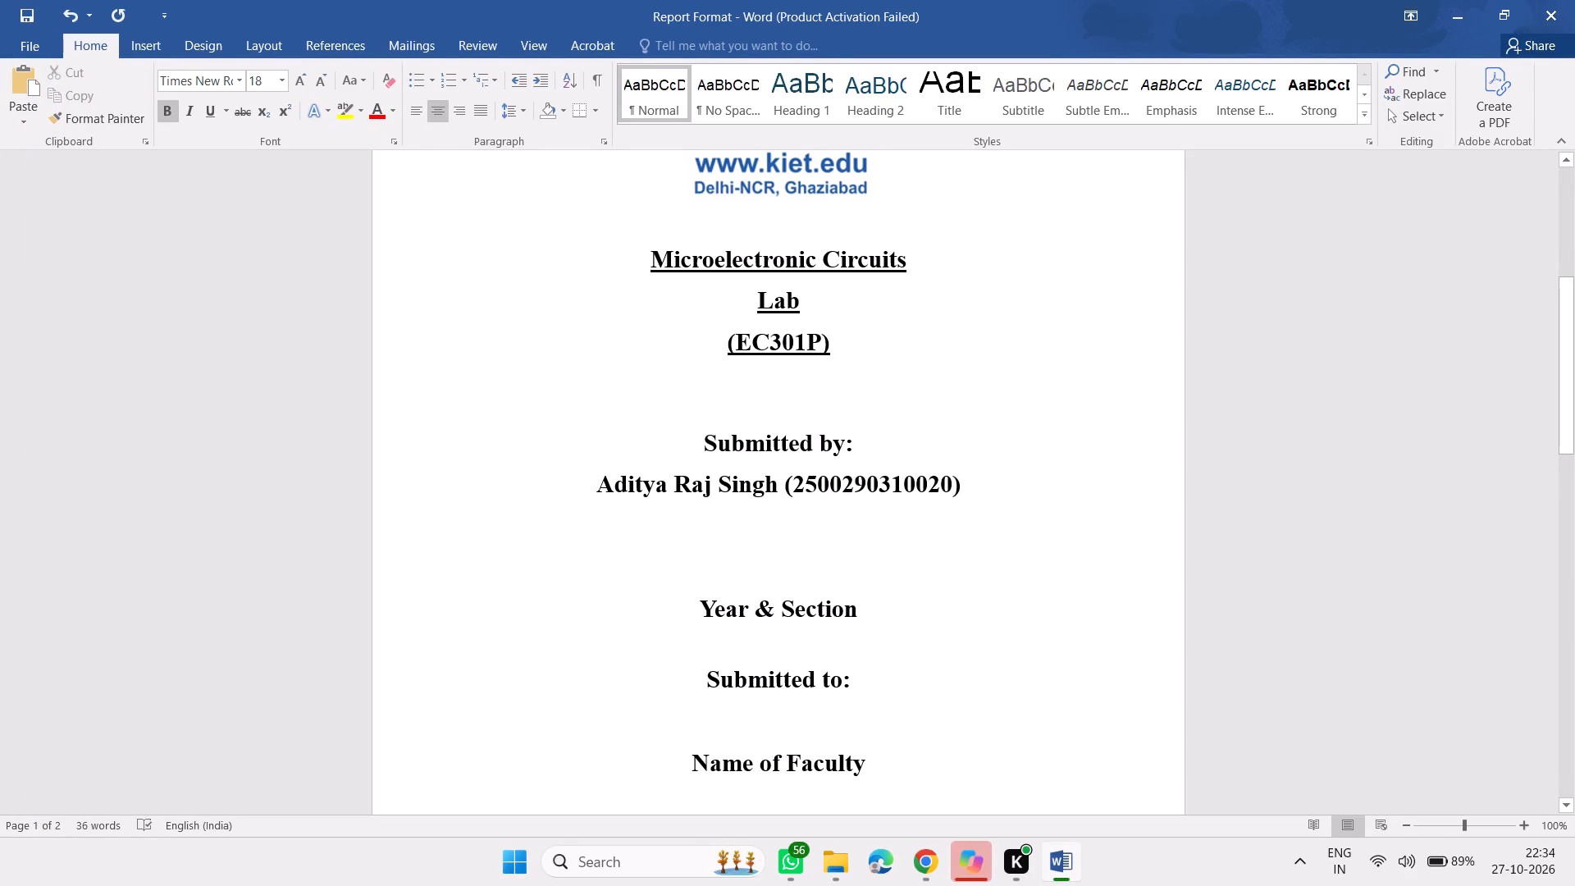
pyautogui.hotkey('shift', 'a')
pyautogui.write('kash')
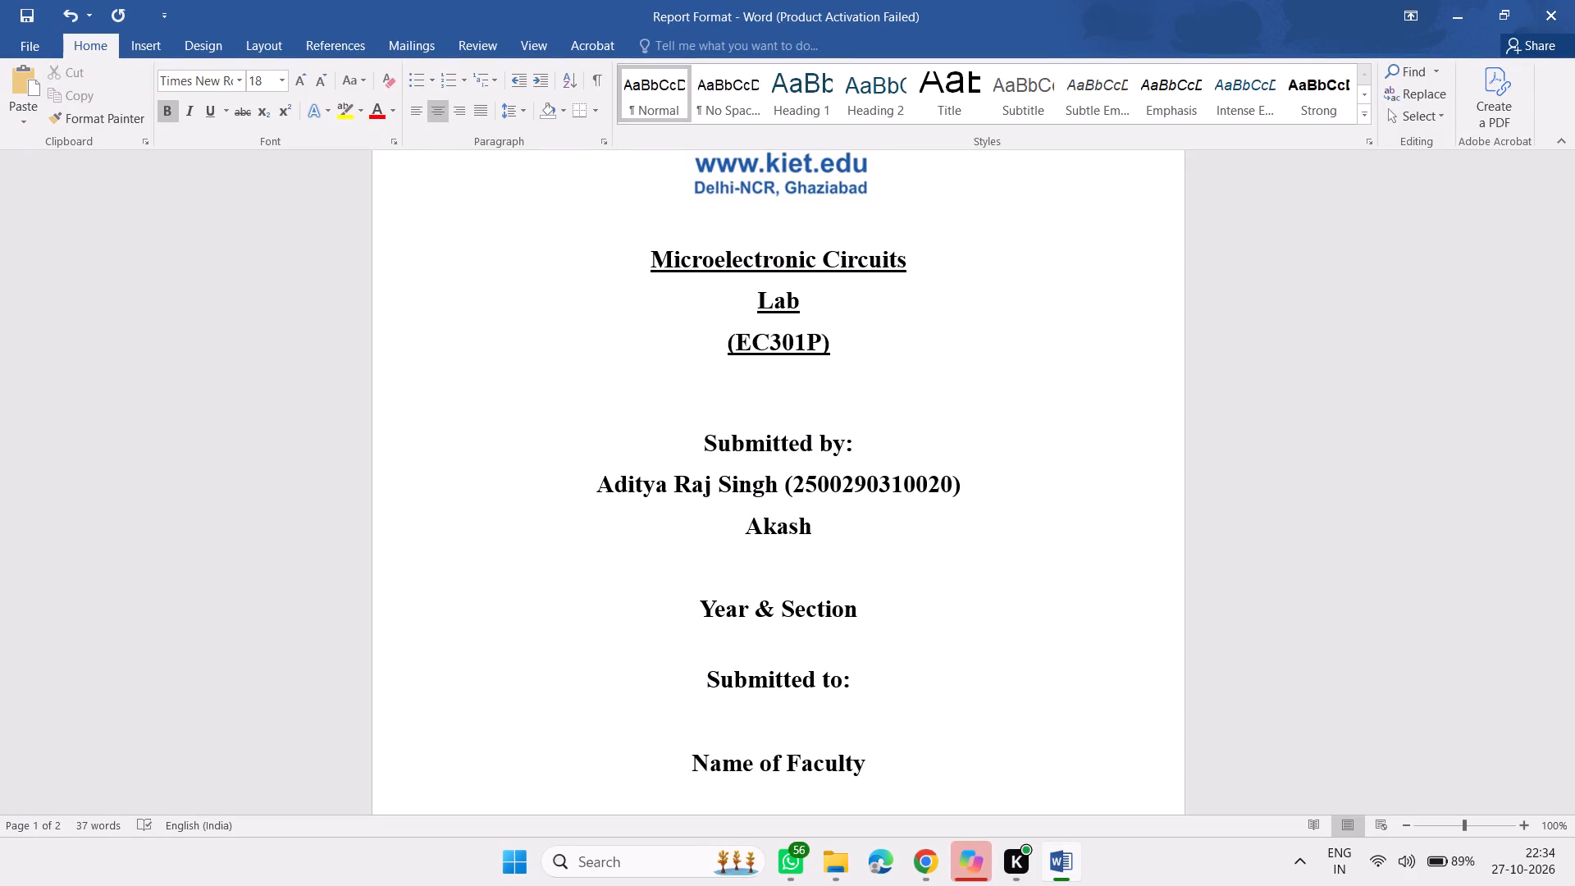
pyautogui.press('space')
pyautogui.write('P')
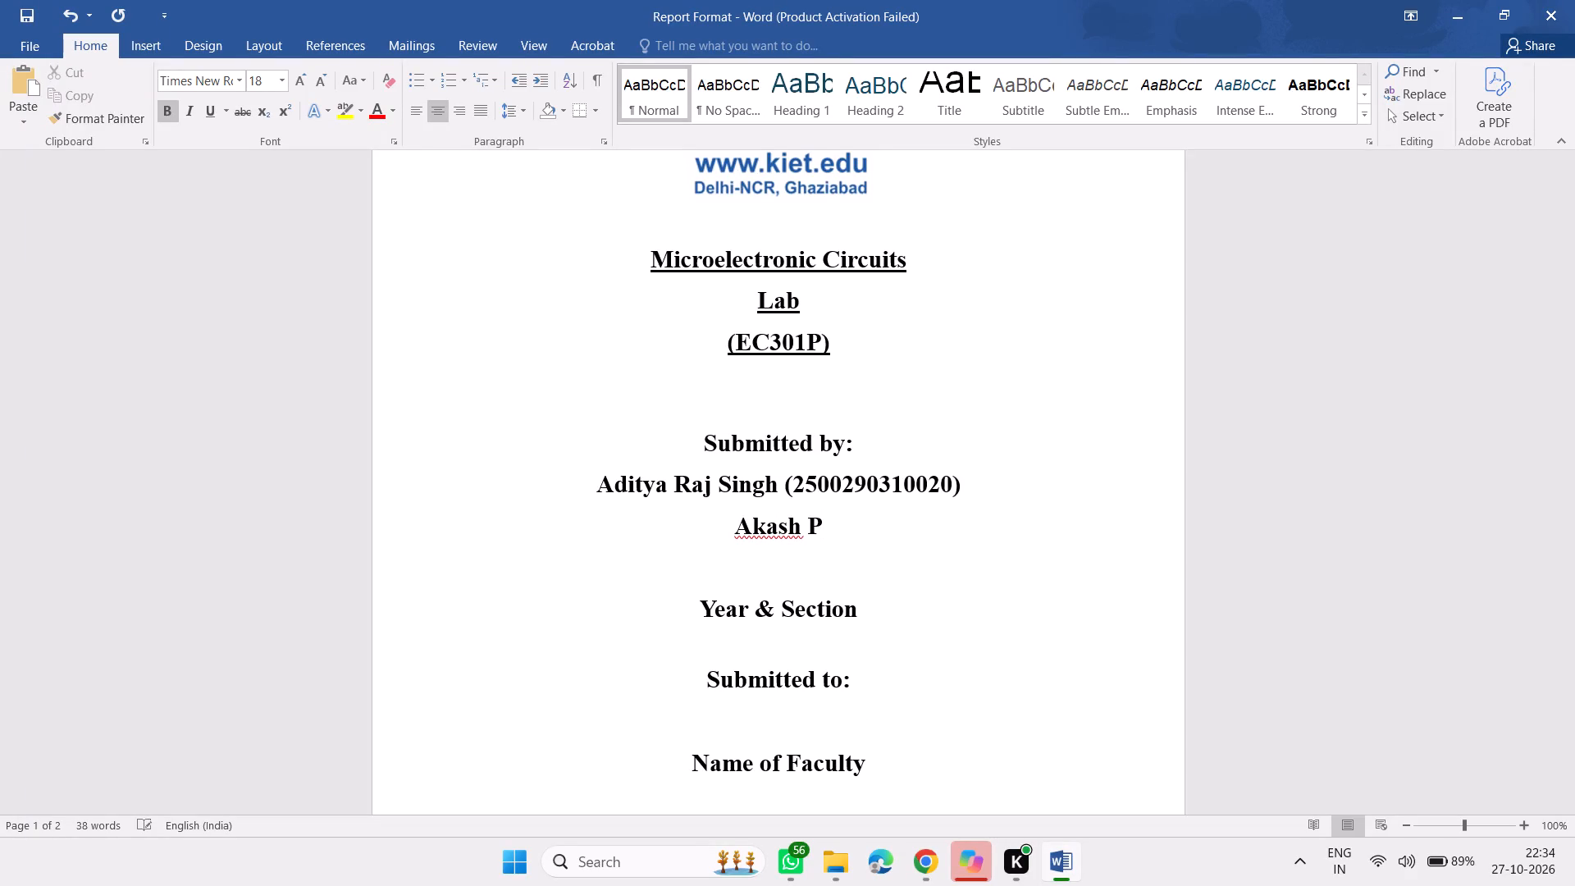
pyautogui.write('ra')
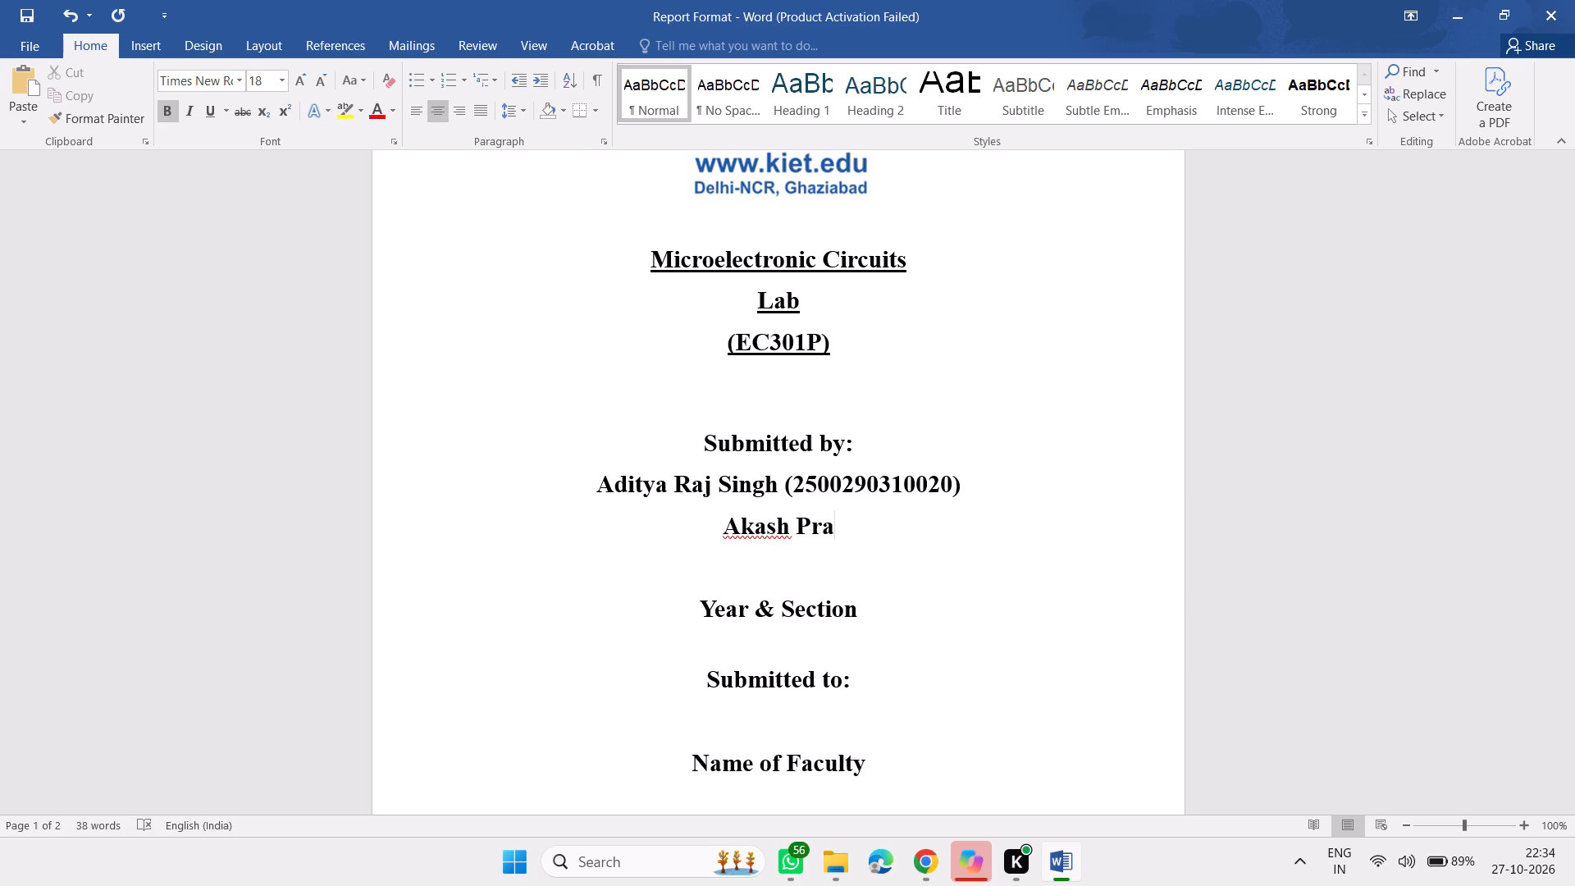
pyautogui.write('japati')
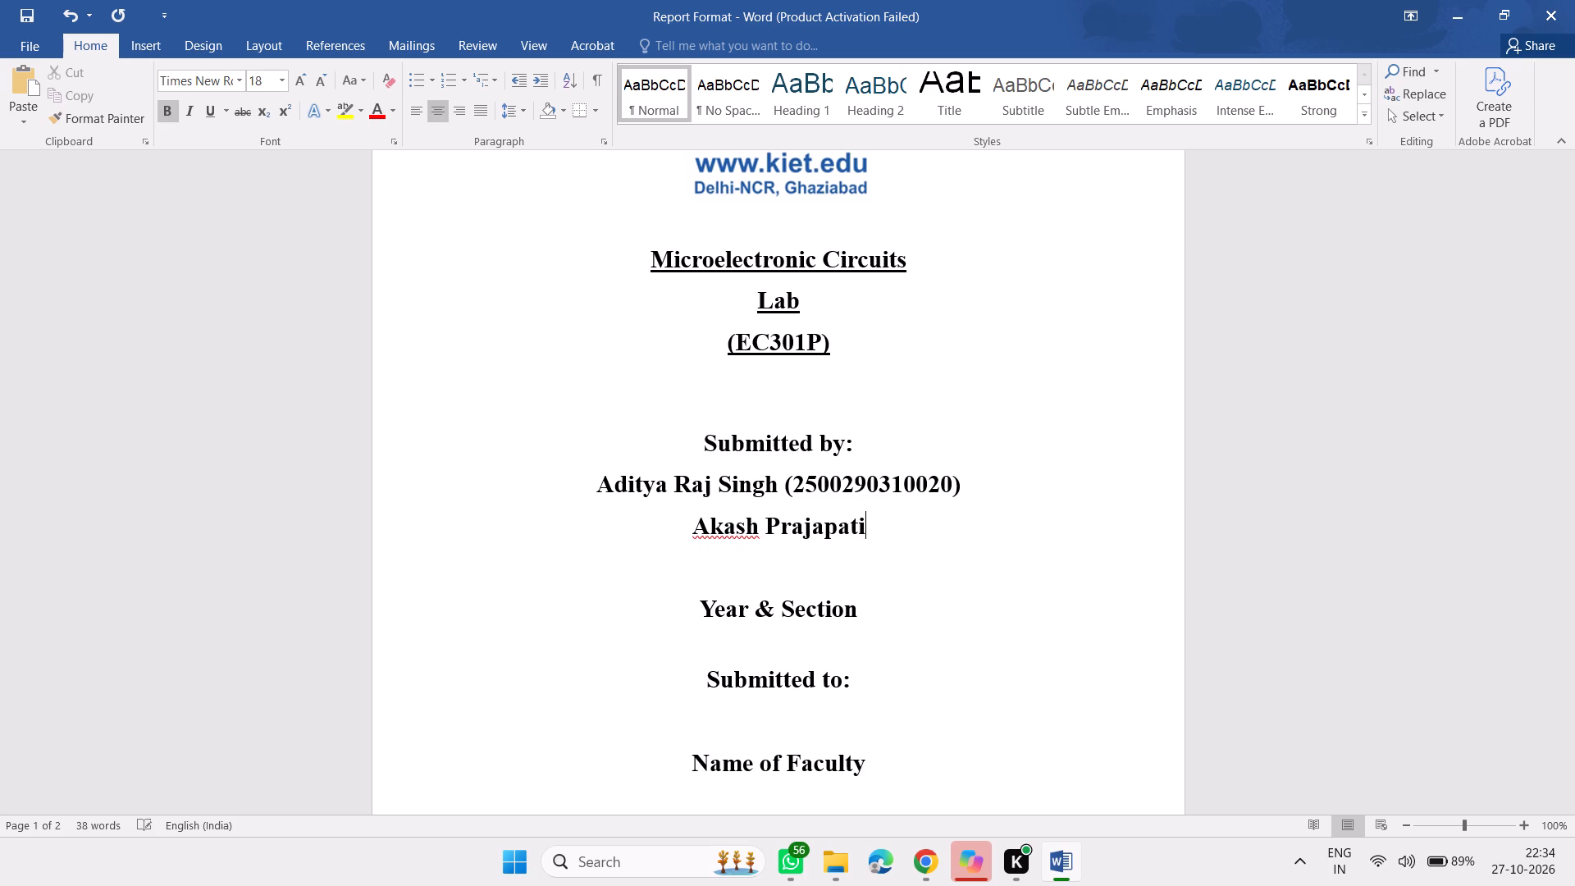
# Enter the second student's roll number in brackets directly after their name.
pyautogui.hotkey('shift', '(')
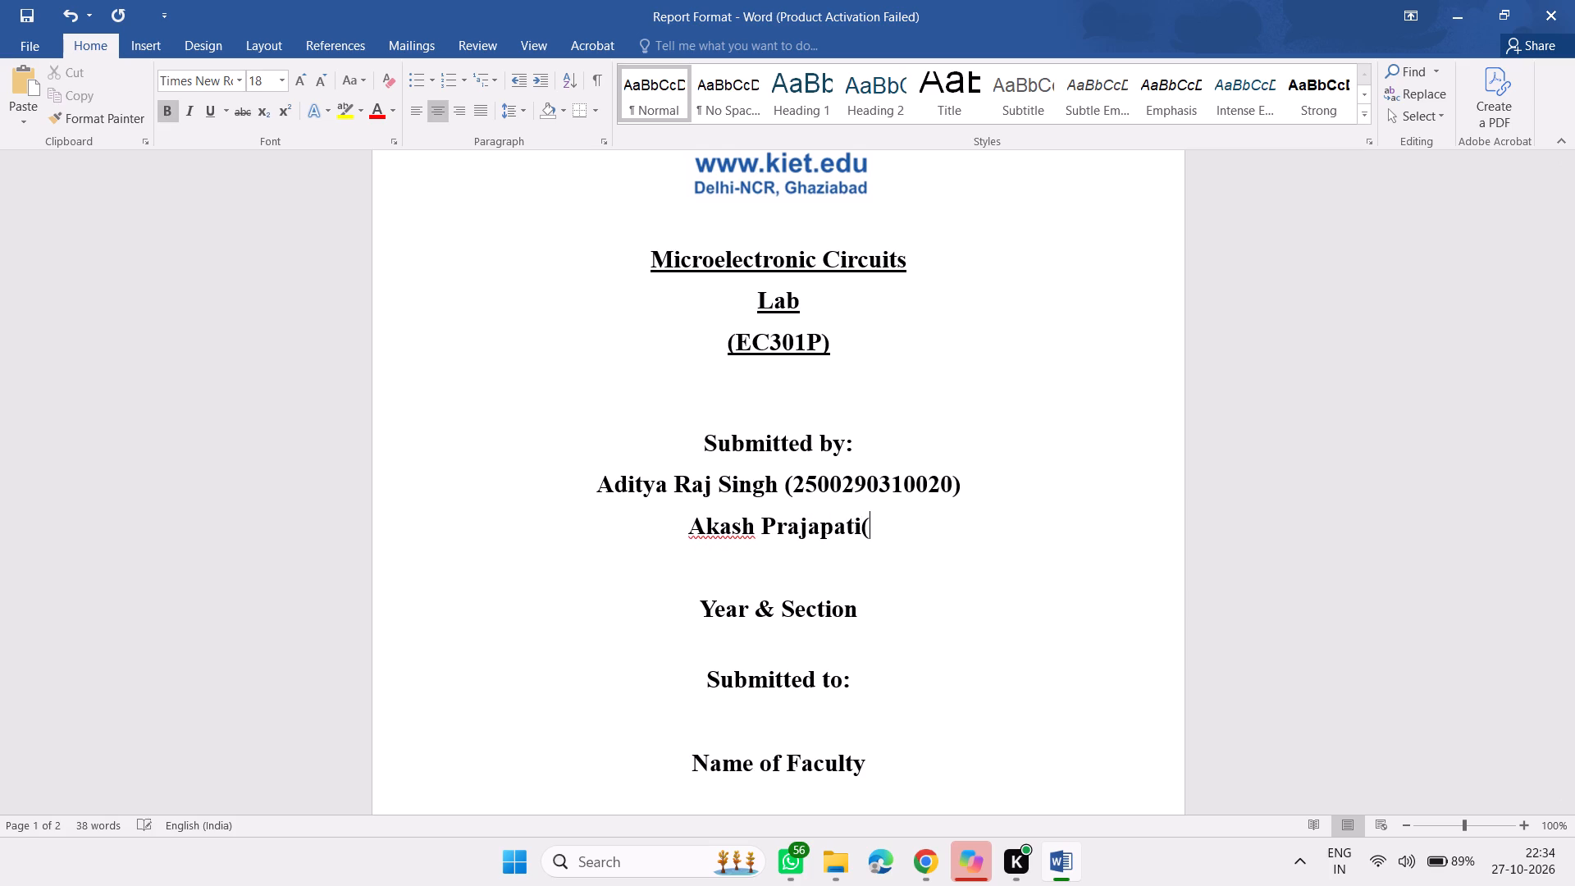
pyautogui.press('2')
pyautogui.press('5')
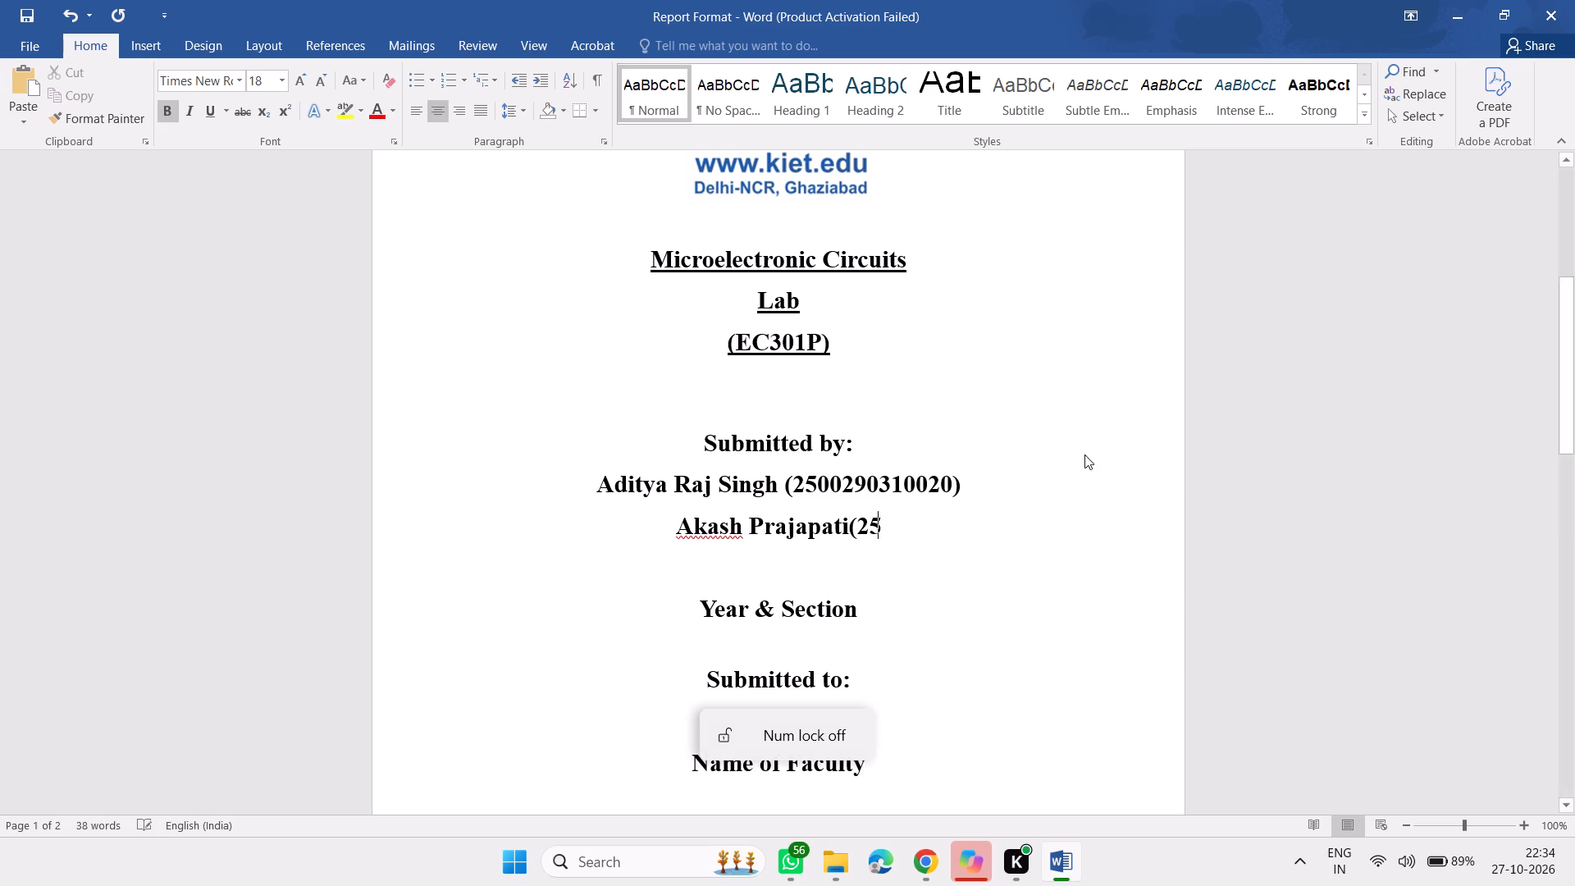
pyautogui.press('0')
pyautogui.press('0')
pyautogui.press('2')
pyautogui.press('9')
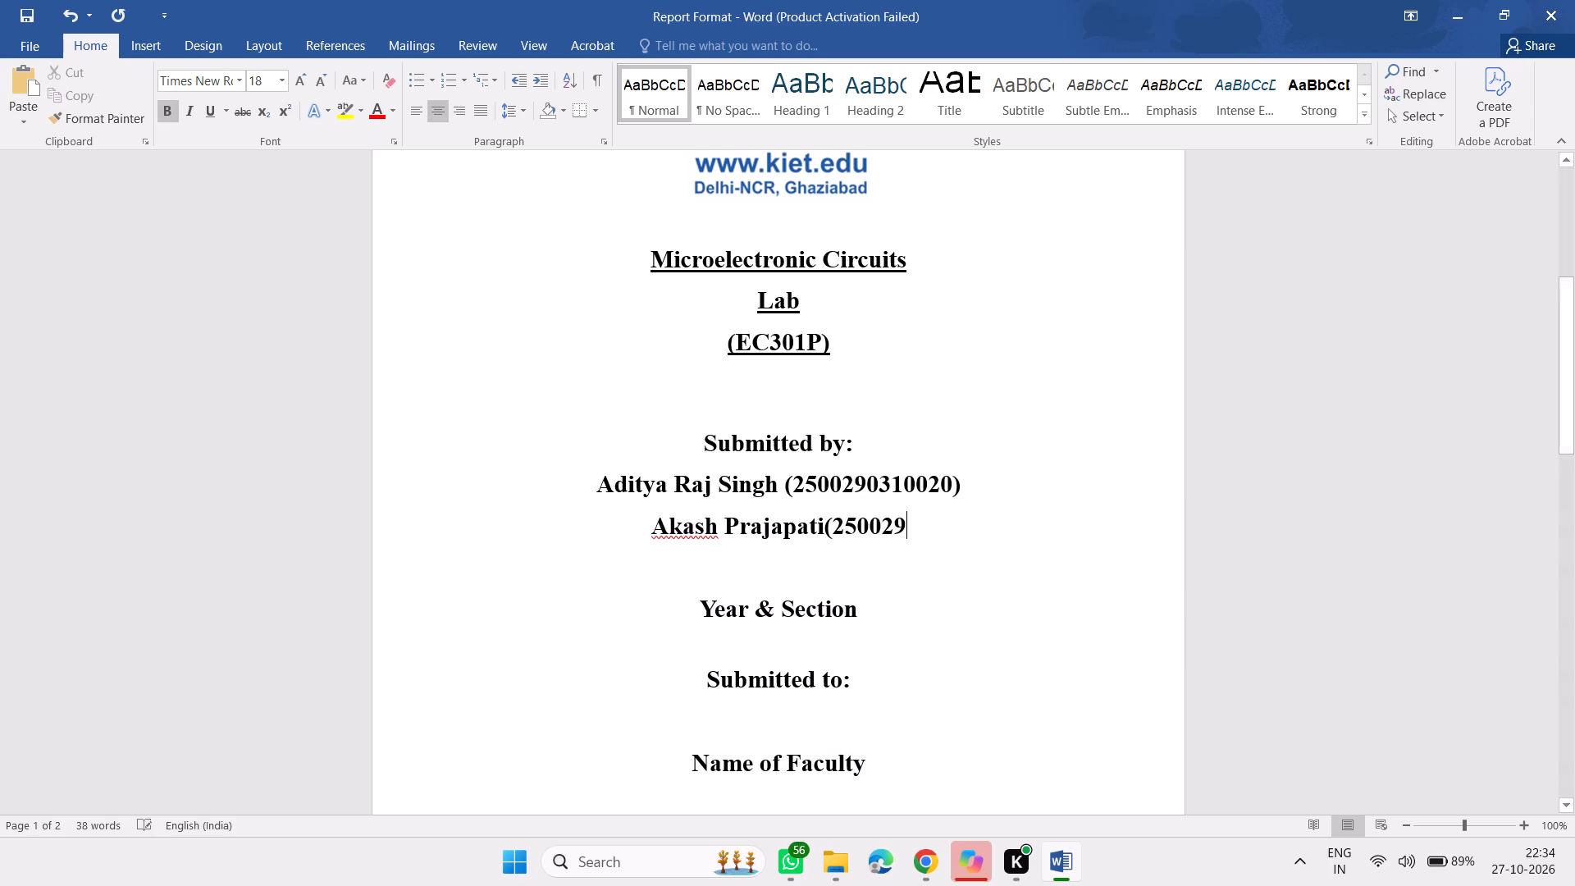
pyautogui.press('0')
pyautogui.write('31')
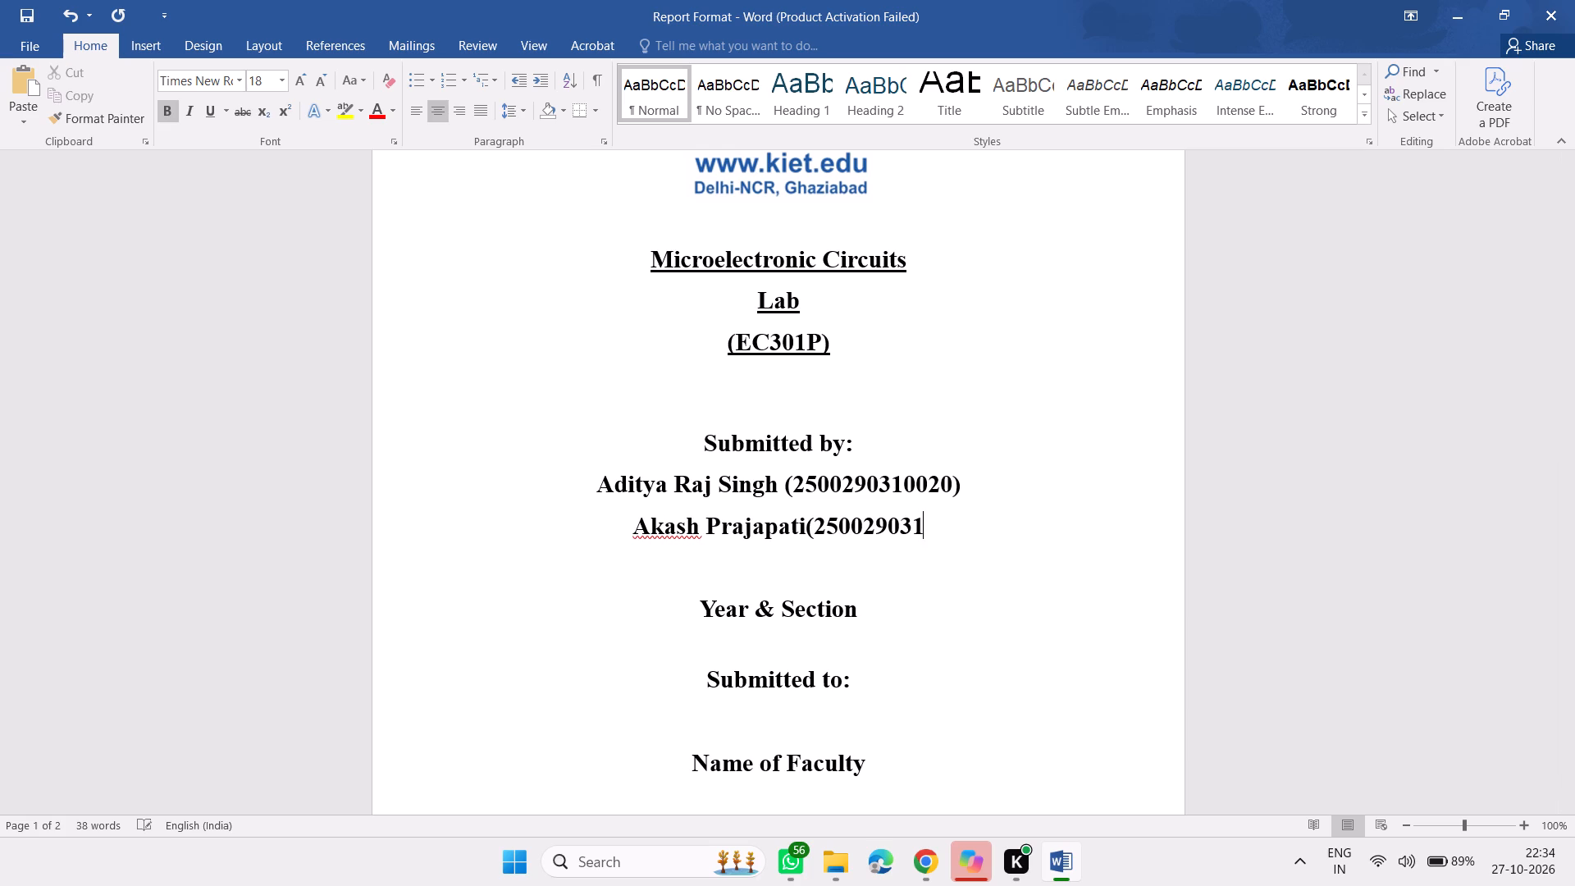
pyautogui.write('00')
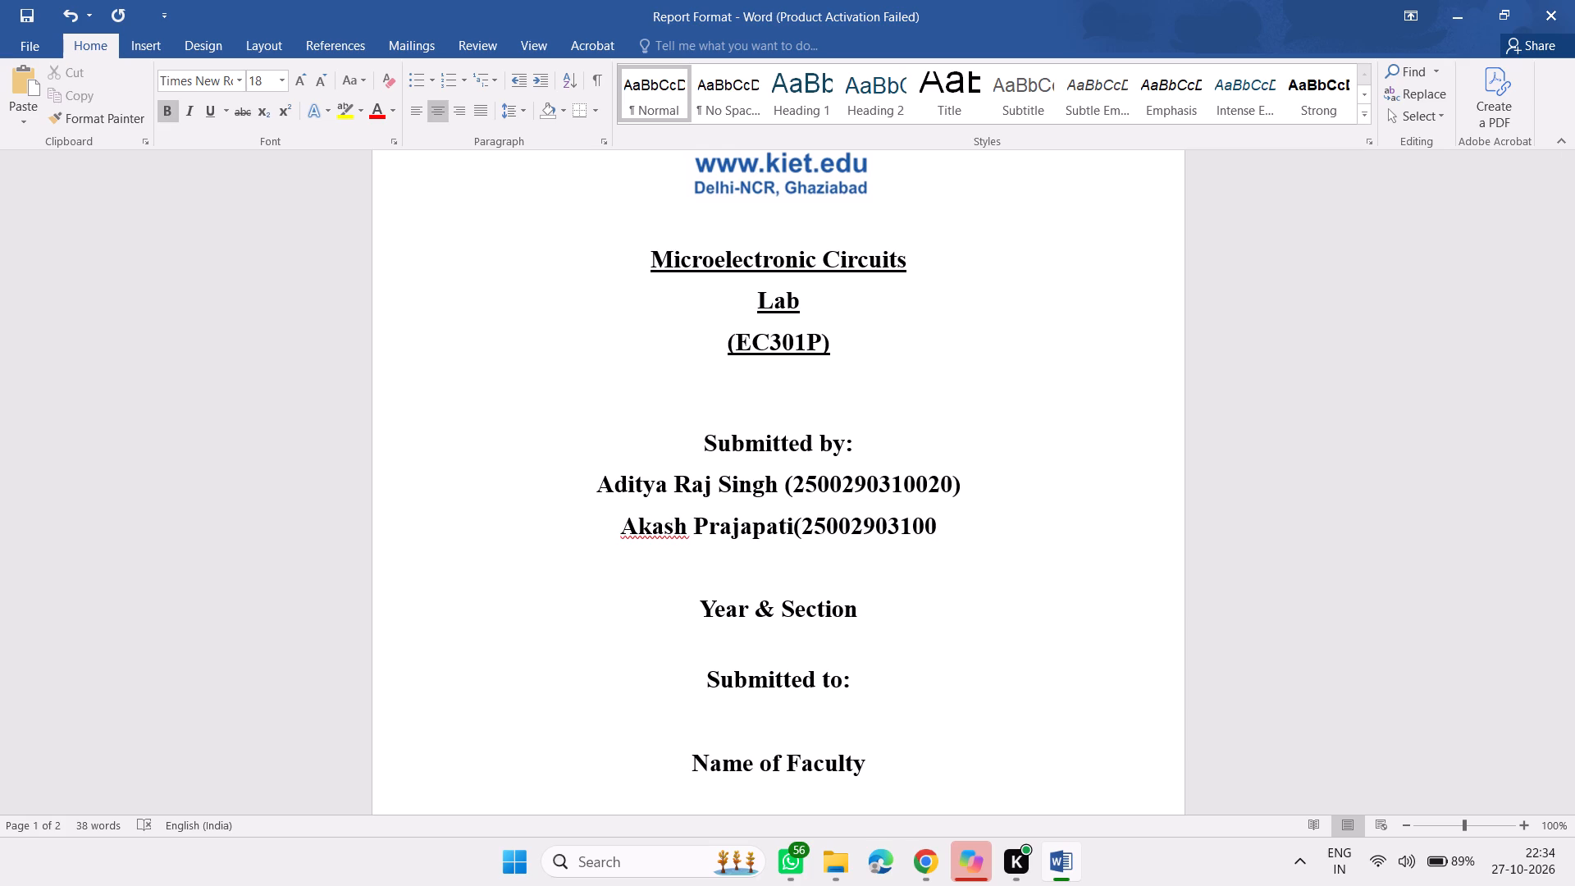
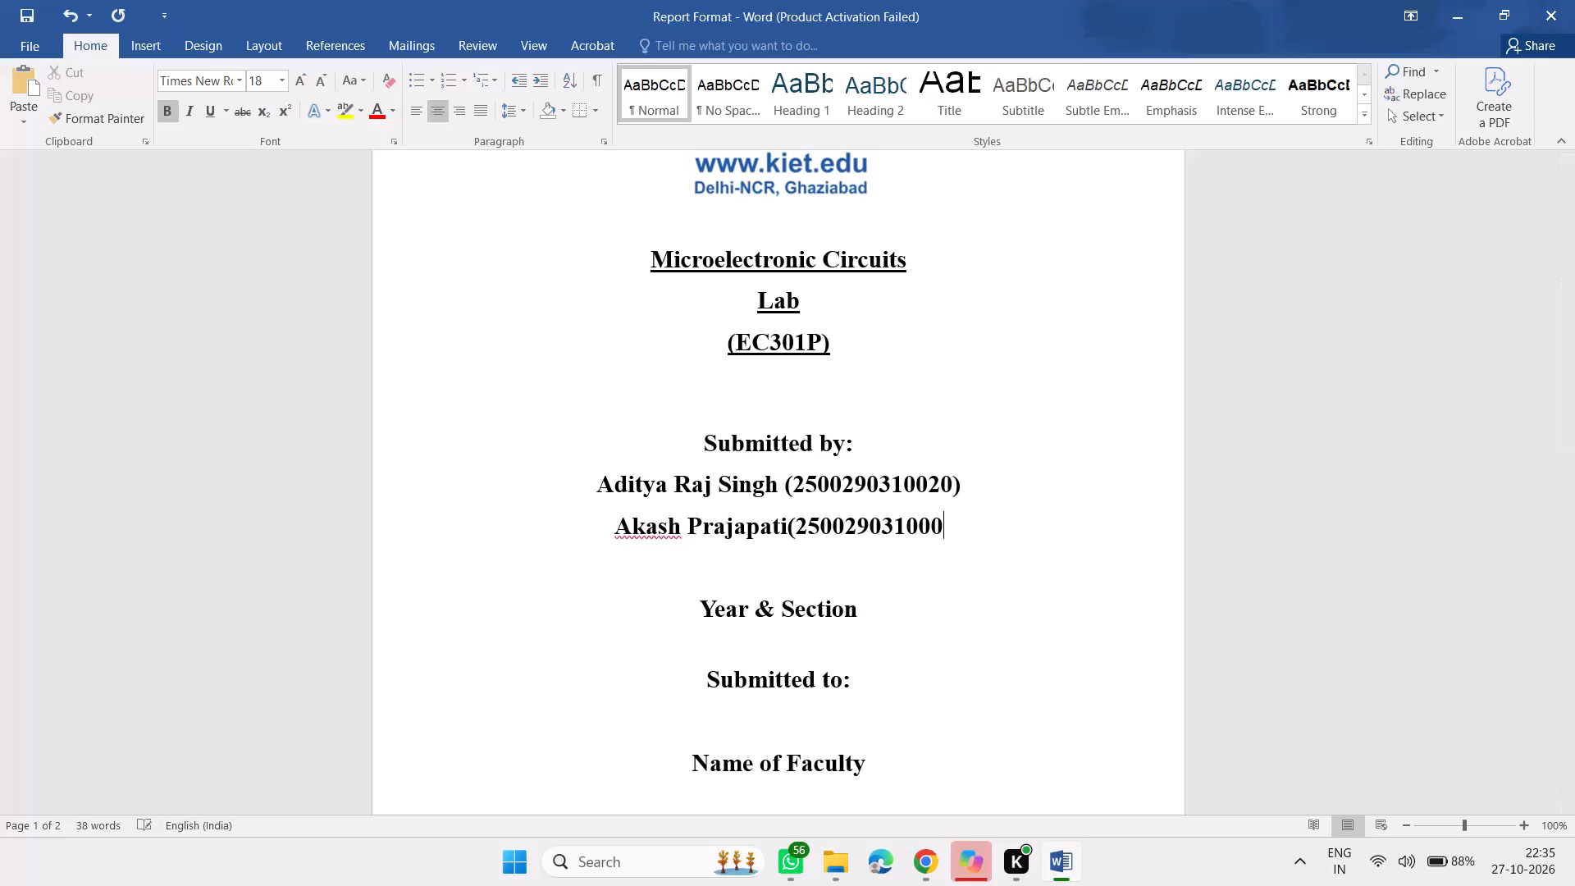
# Complete the second student's roll number under "Submitted by:" with the correct final digits and close its bracket.
pyautogui.press('BackSpace')
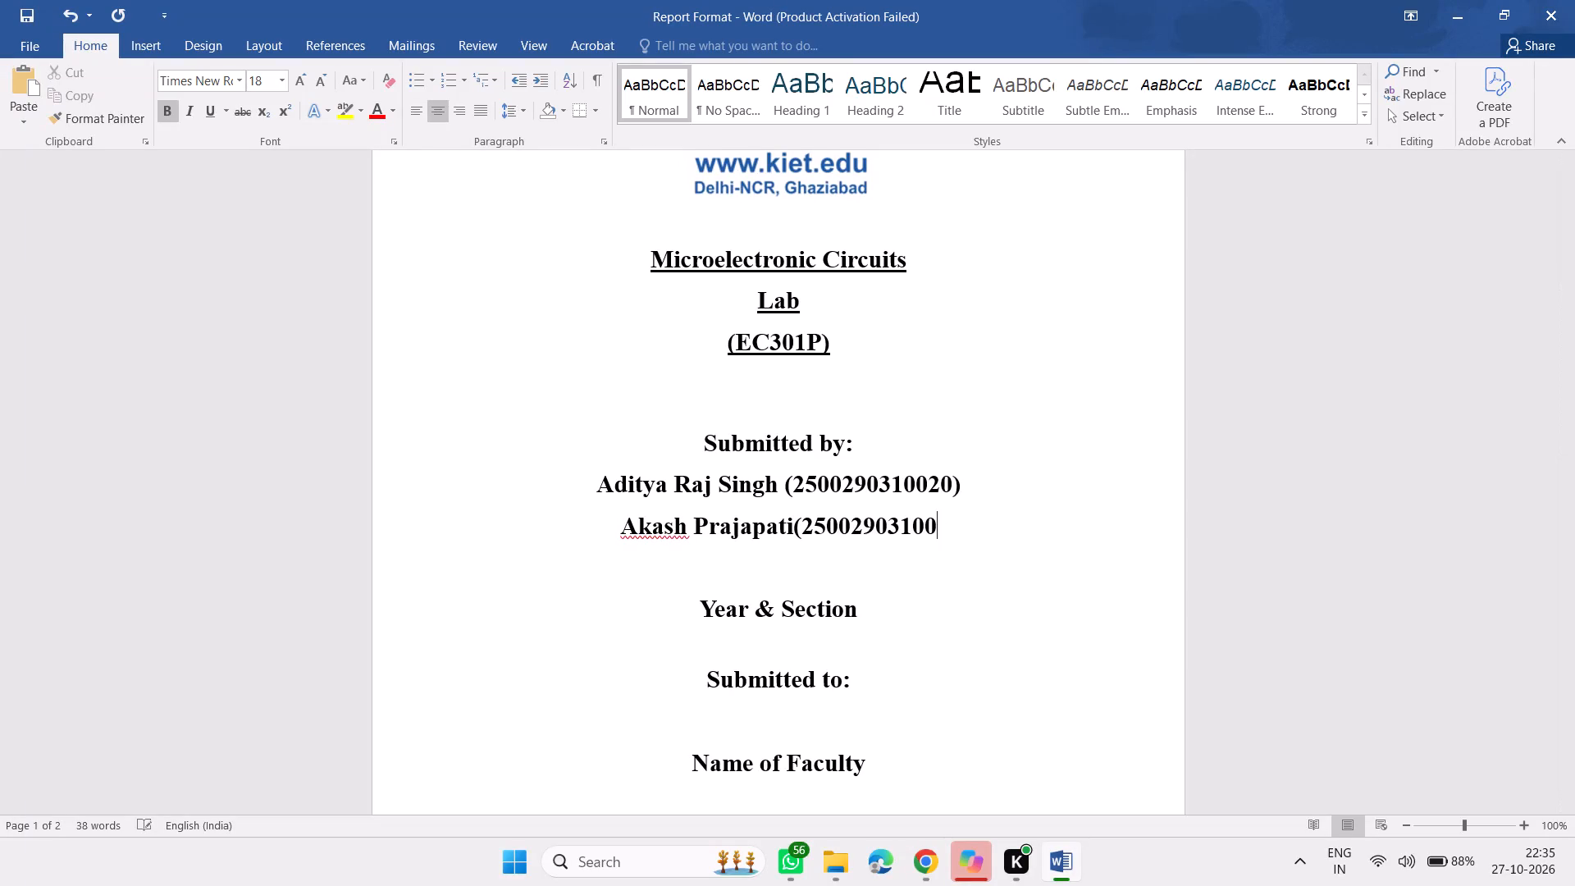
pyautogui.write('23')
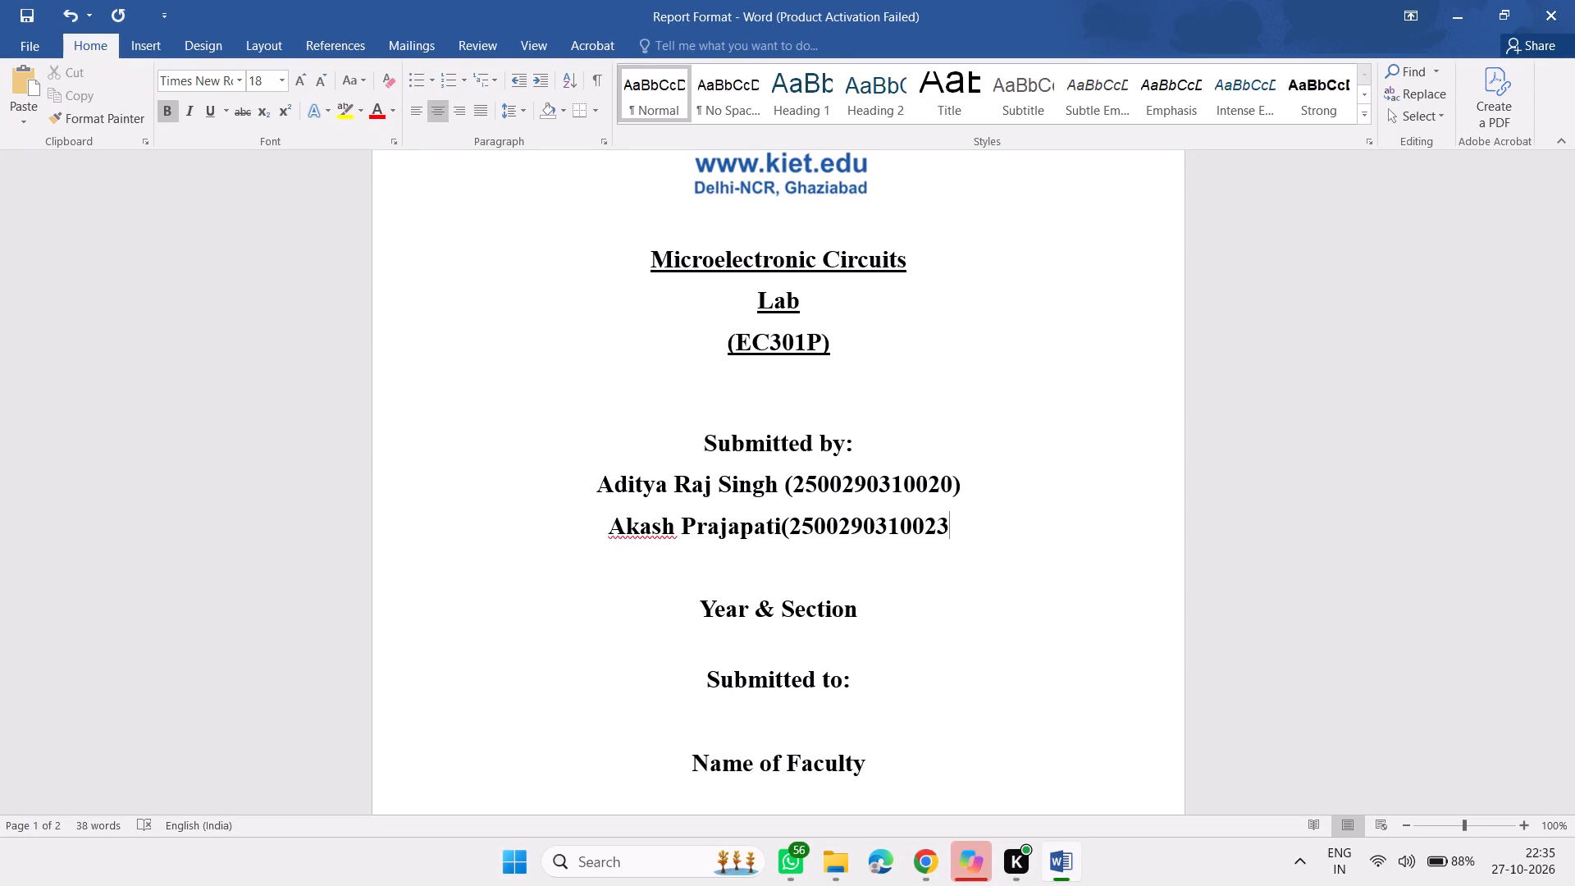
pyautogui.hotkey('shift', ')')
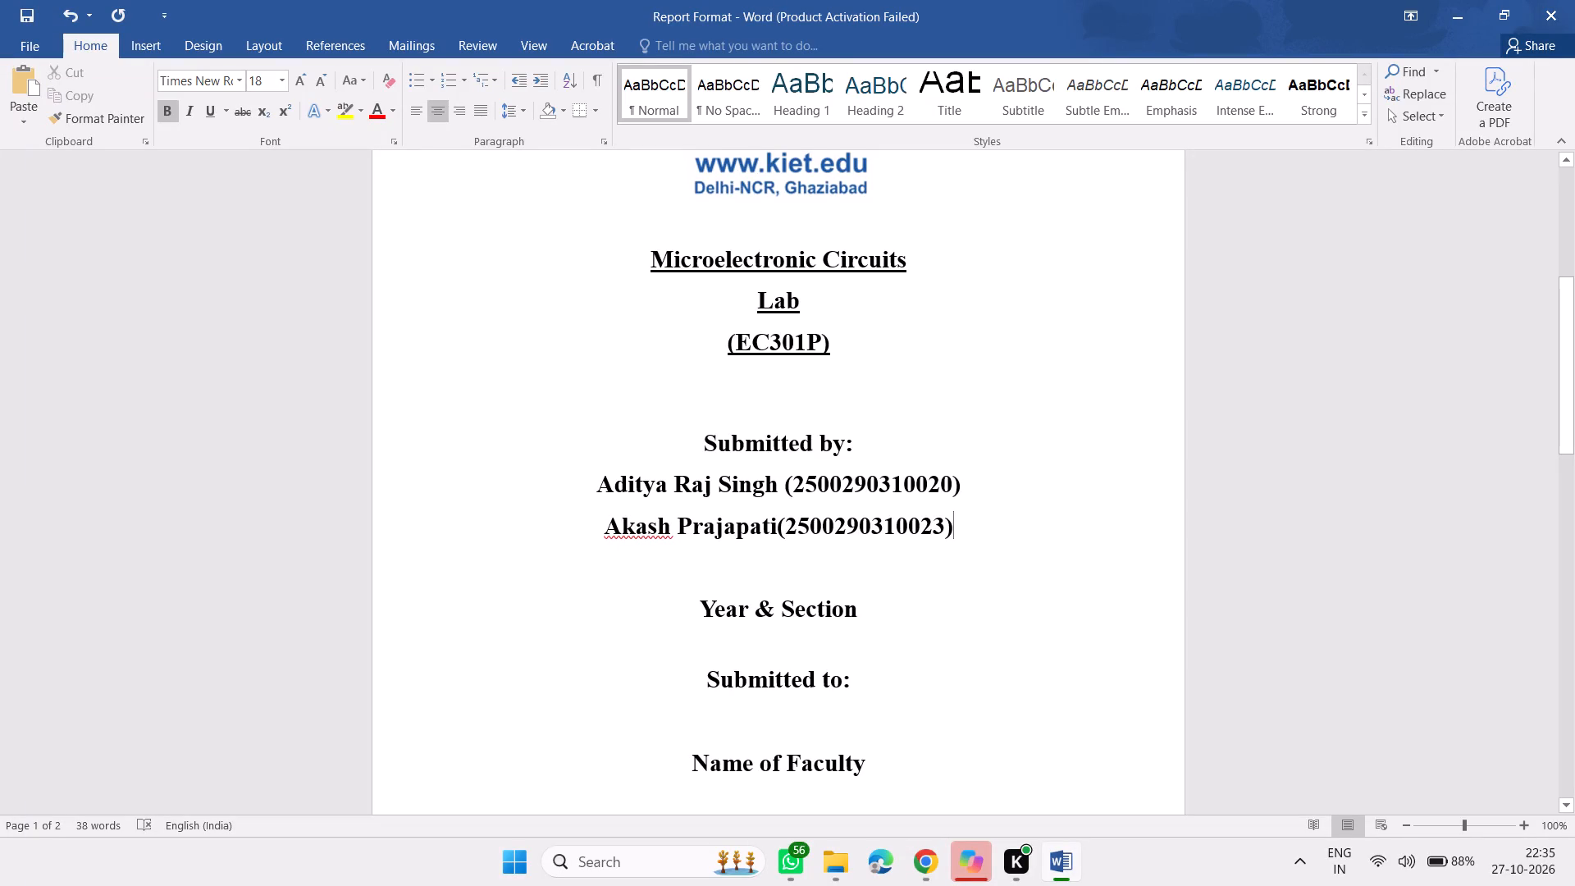
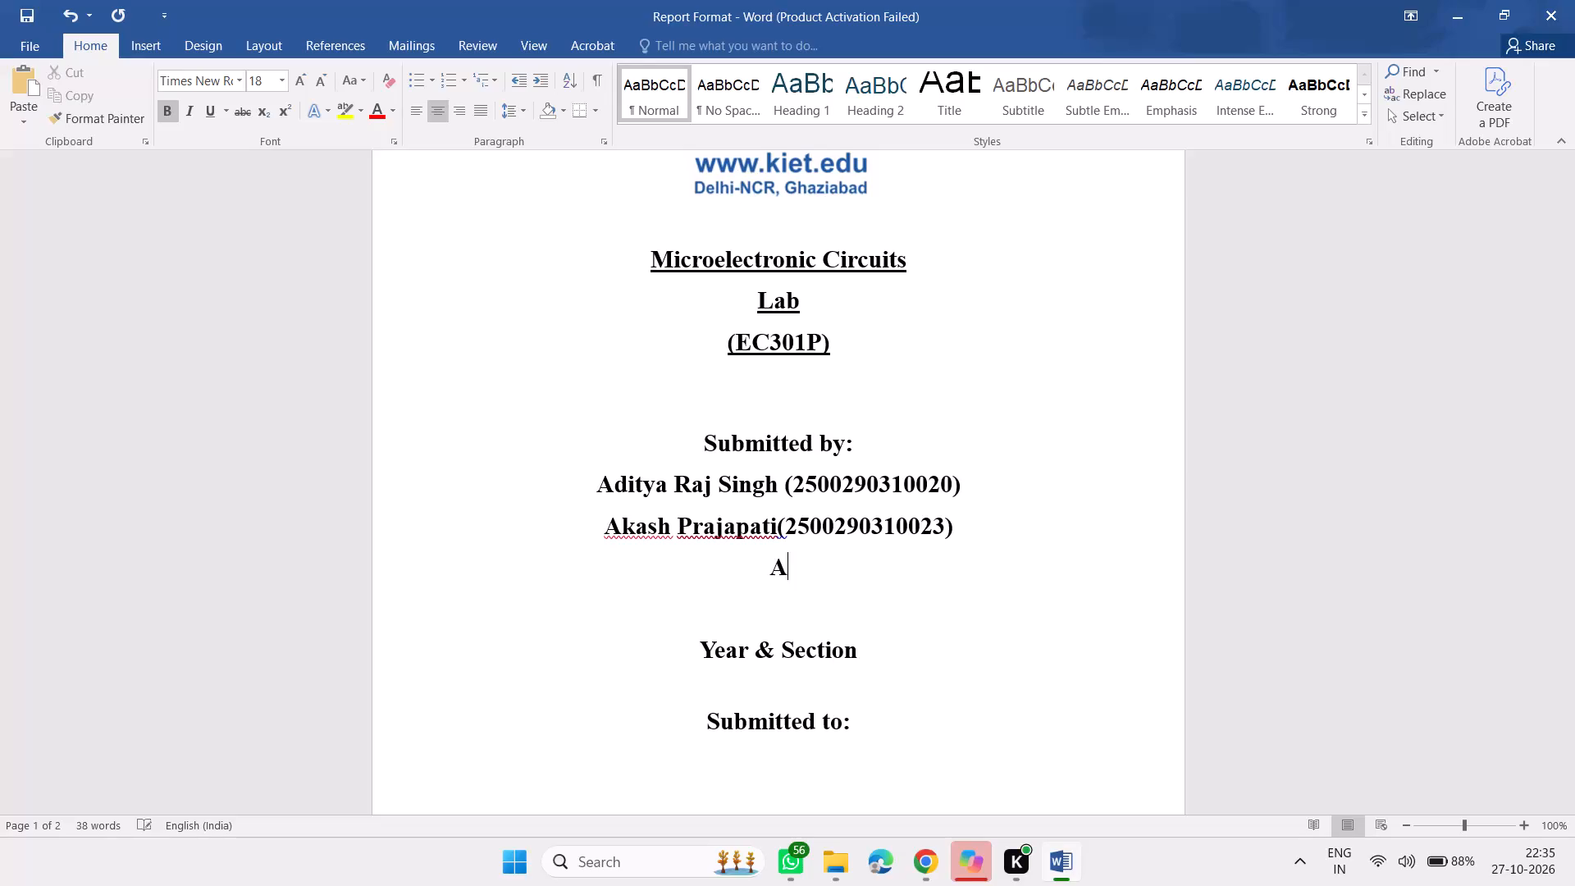
# Enter the third student's name on the new line below the second student under "Submitted by:".
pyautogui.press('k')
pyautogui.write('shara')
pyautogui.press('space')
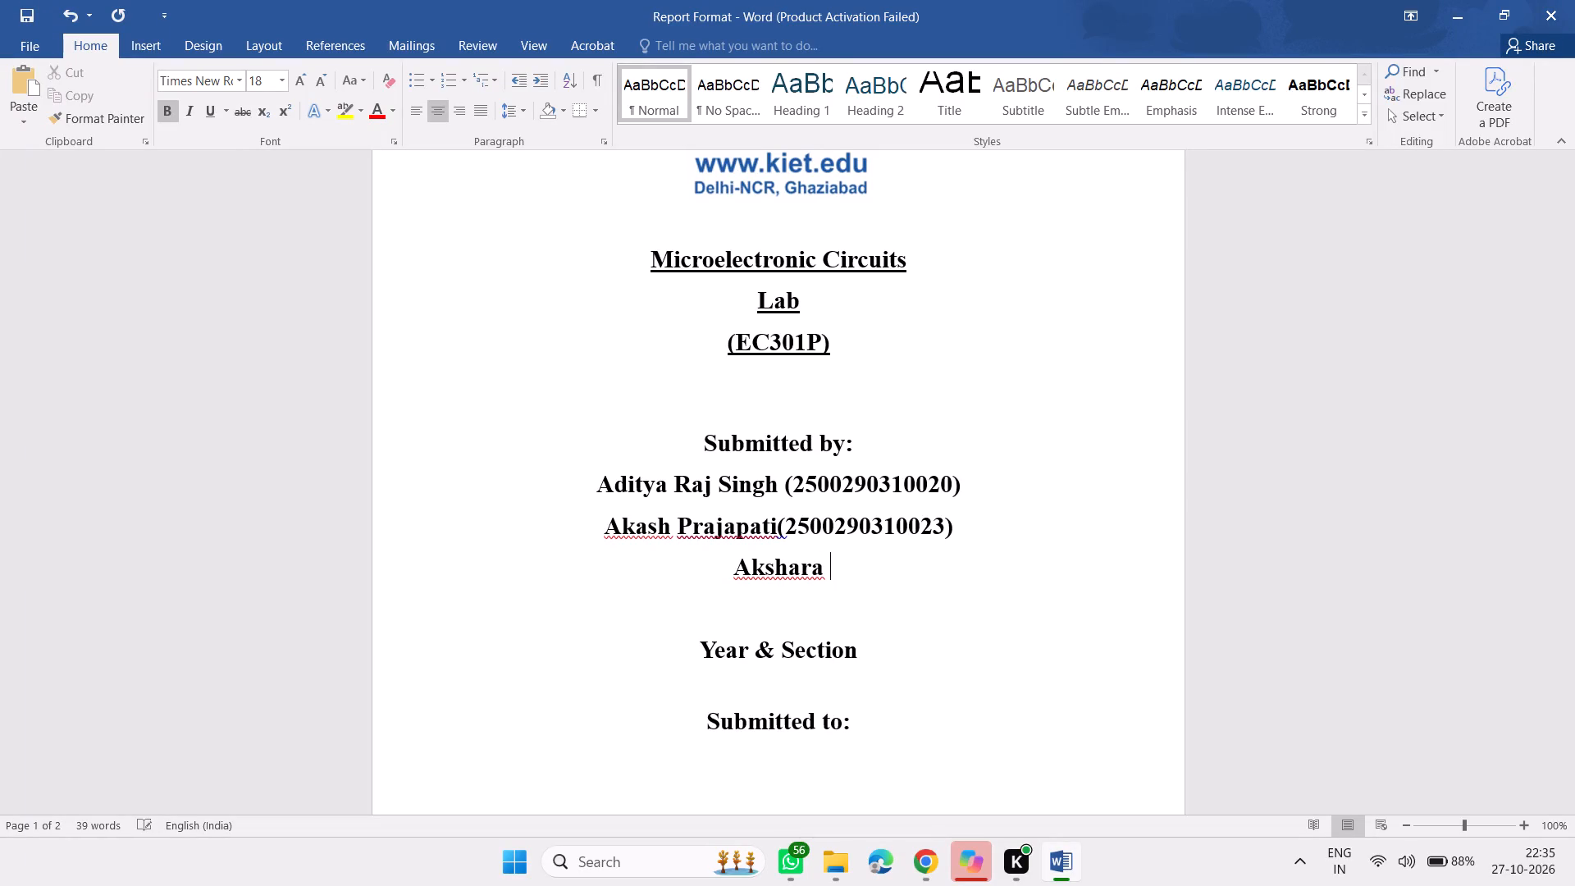
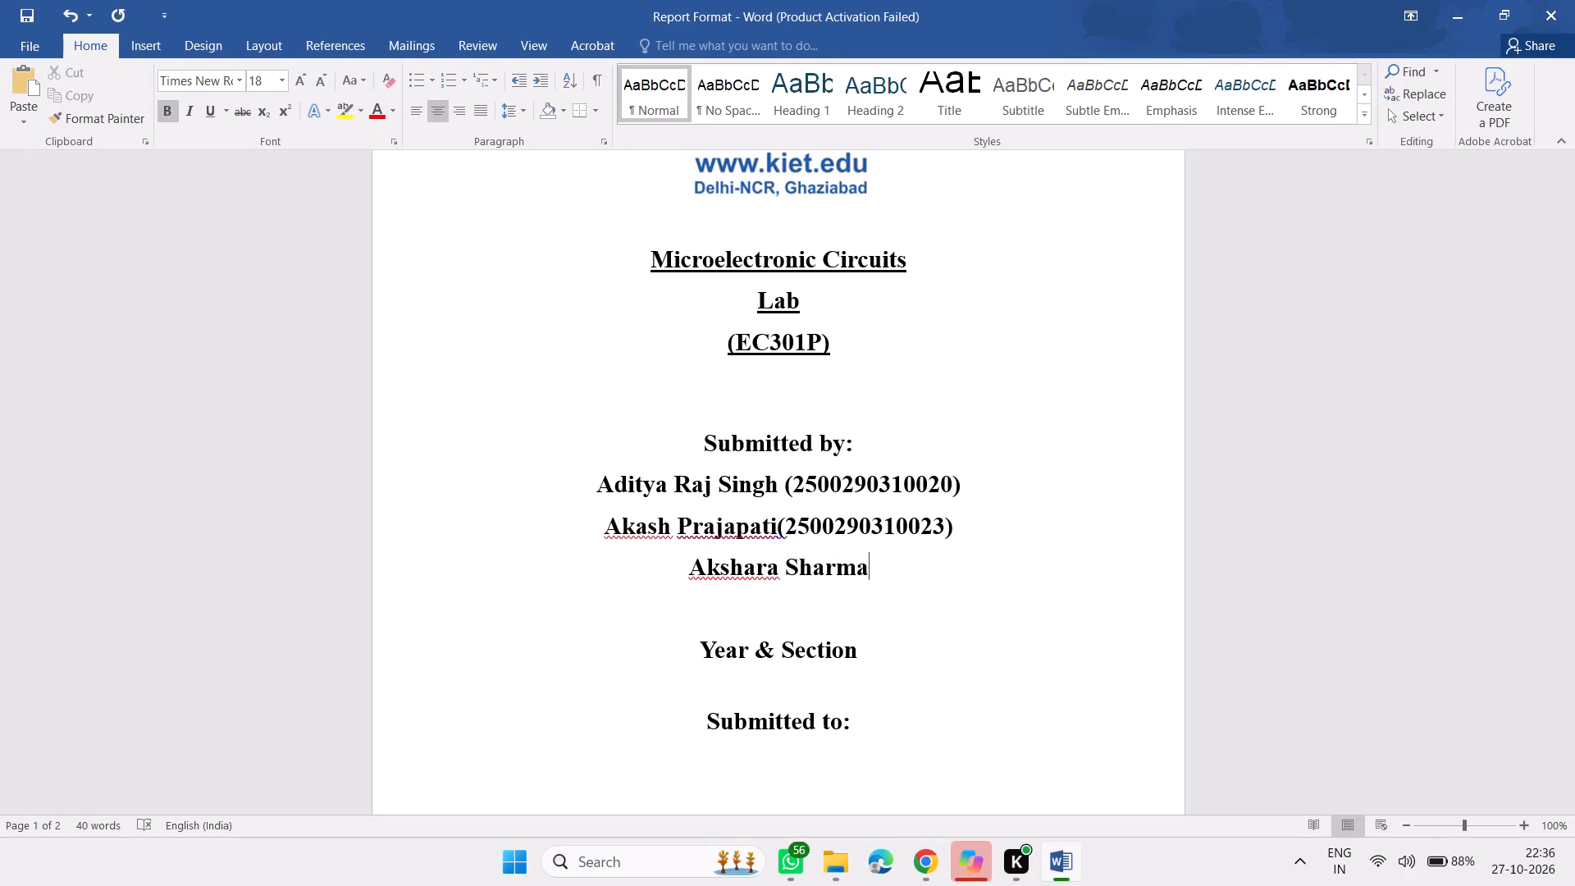
# Enter the third student's roll number in brackets directly after the name under "Submitted by:".
pyautogui.hotkey('shift', '(')
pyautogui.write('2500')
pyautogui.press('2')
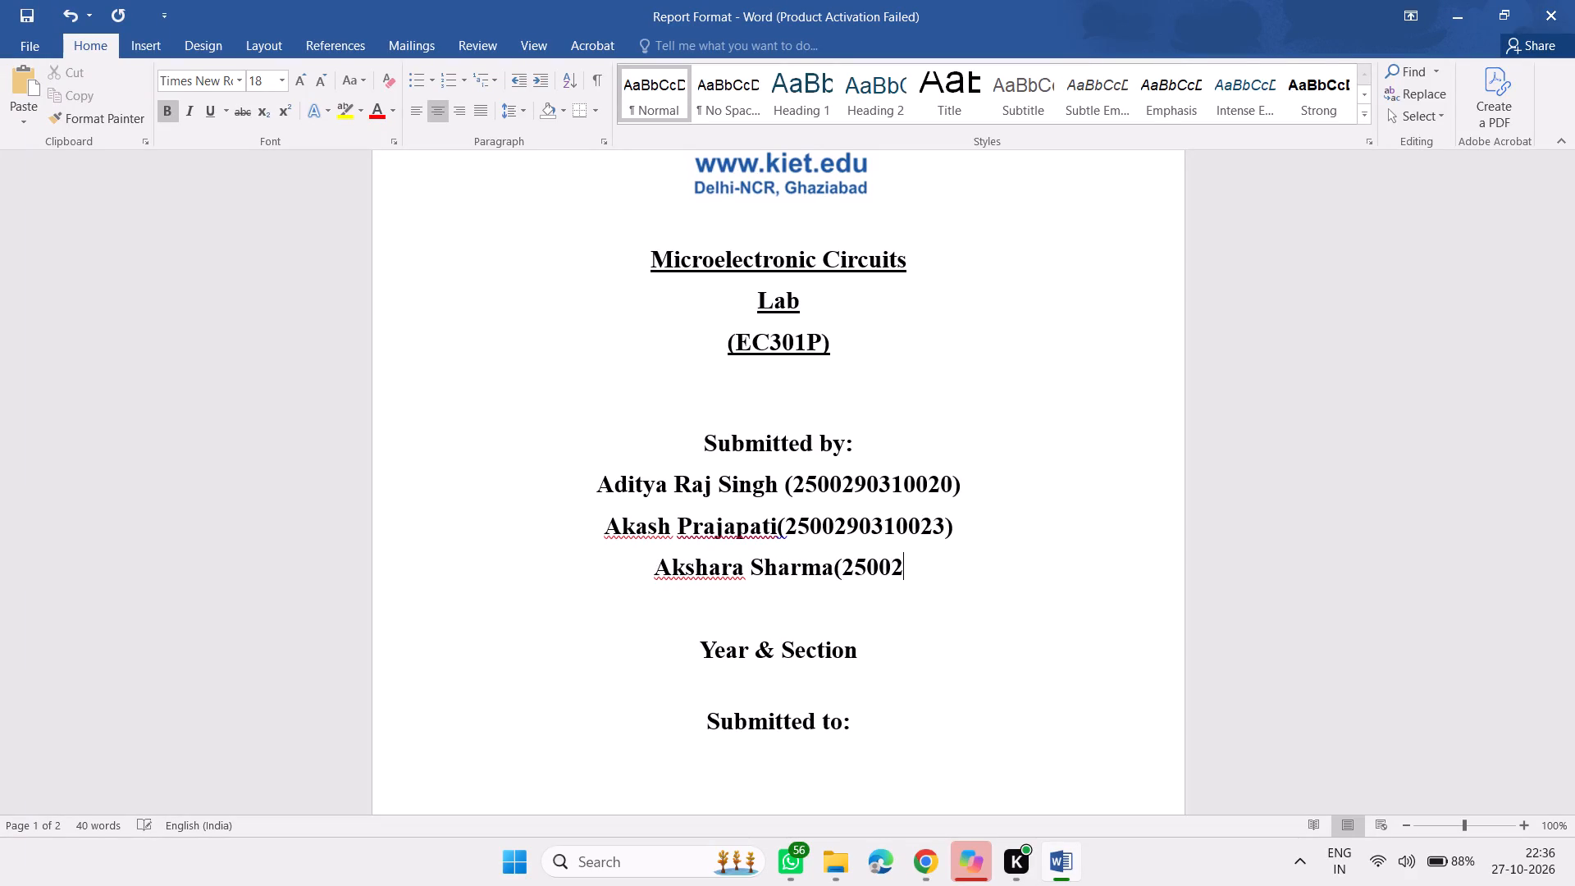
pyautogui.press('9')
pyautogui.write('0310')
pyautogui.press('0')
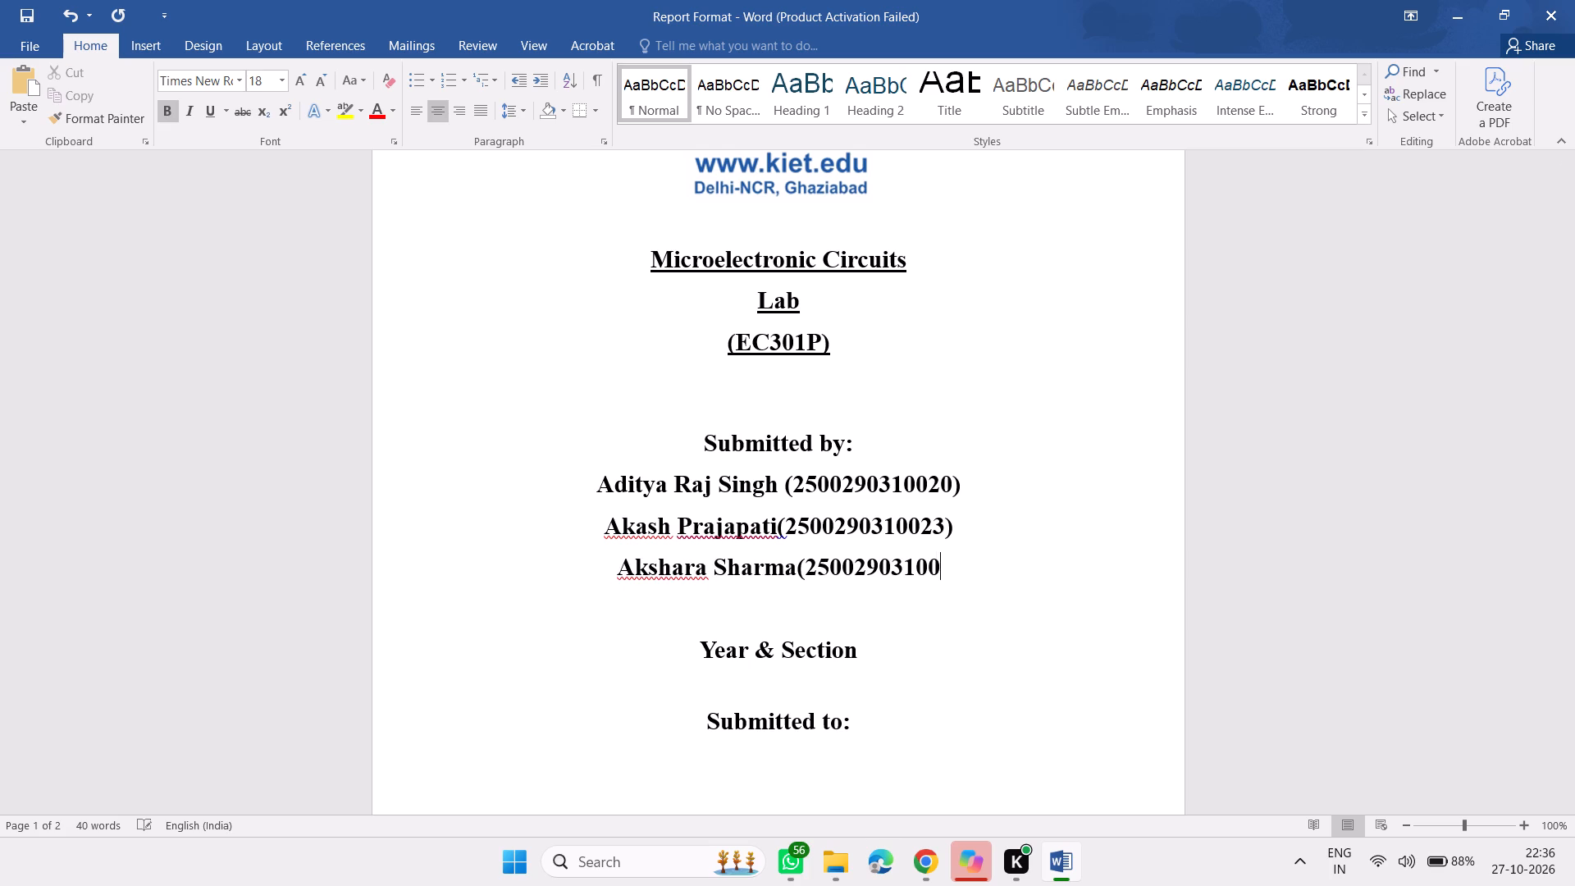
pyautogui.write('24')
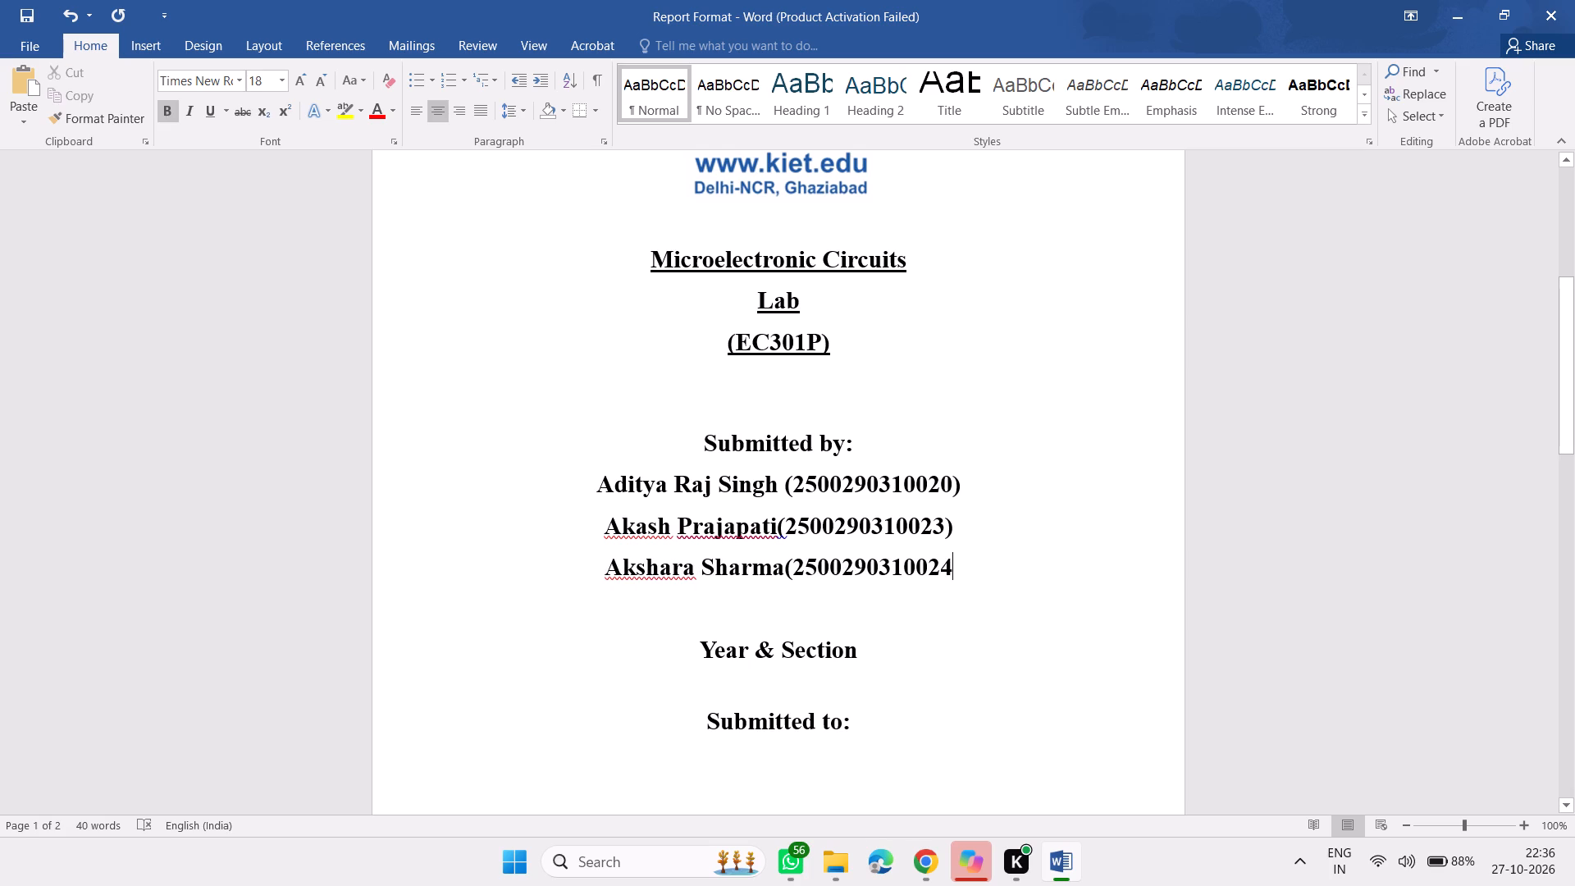
# Close the bracket after the third student's roll number and insert a space before the opening brackets in the second and third students' lines.
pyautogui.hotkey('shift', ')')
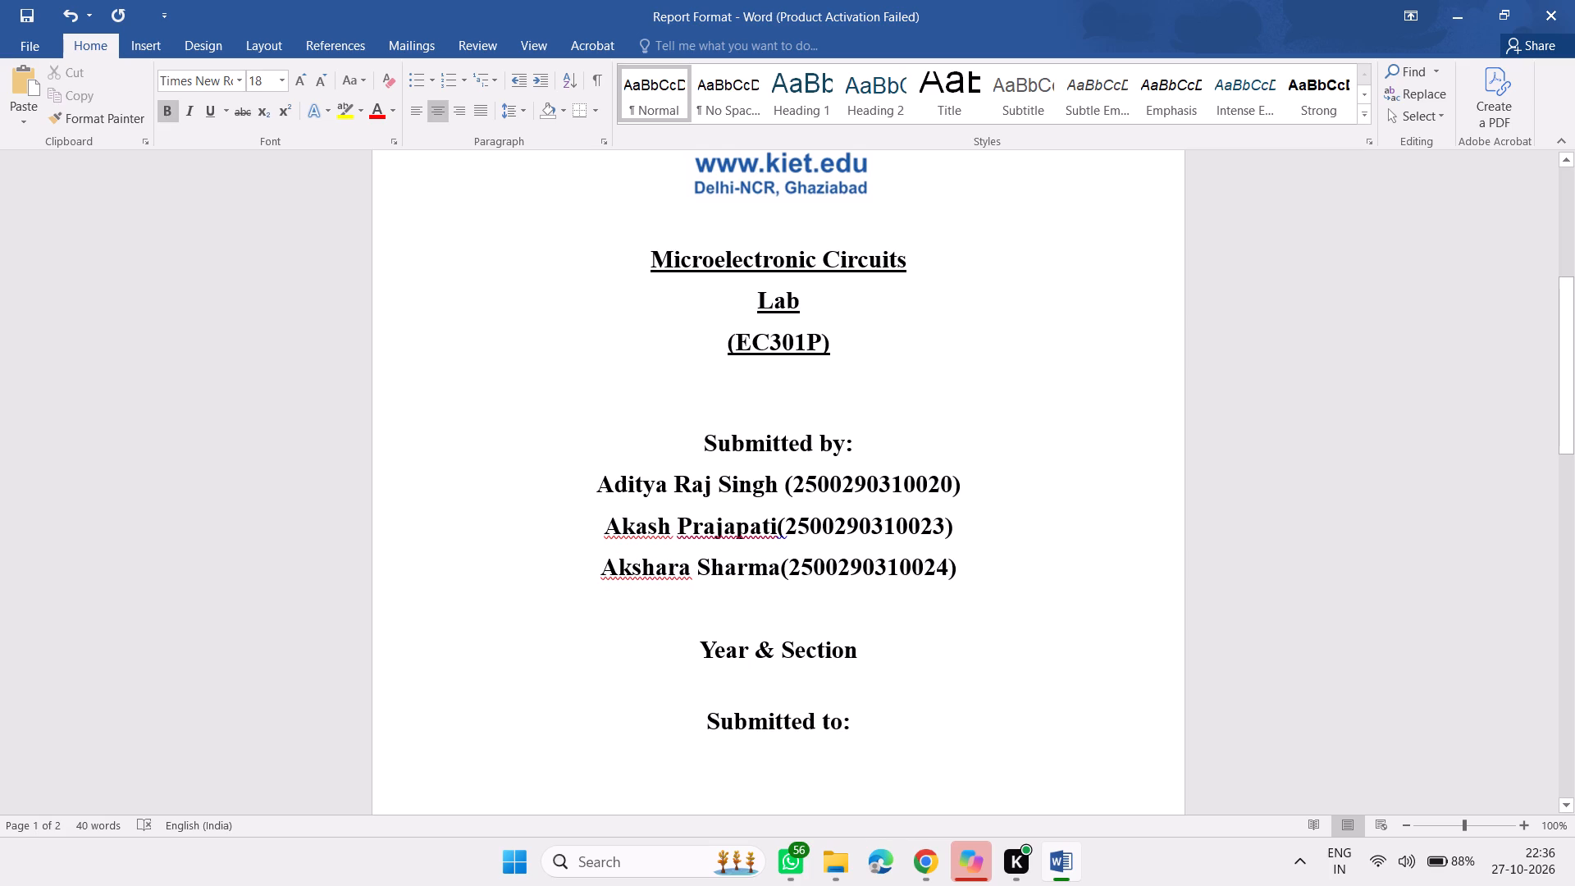
pyautogui.click(783, 564)
pyautogui.press('space')
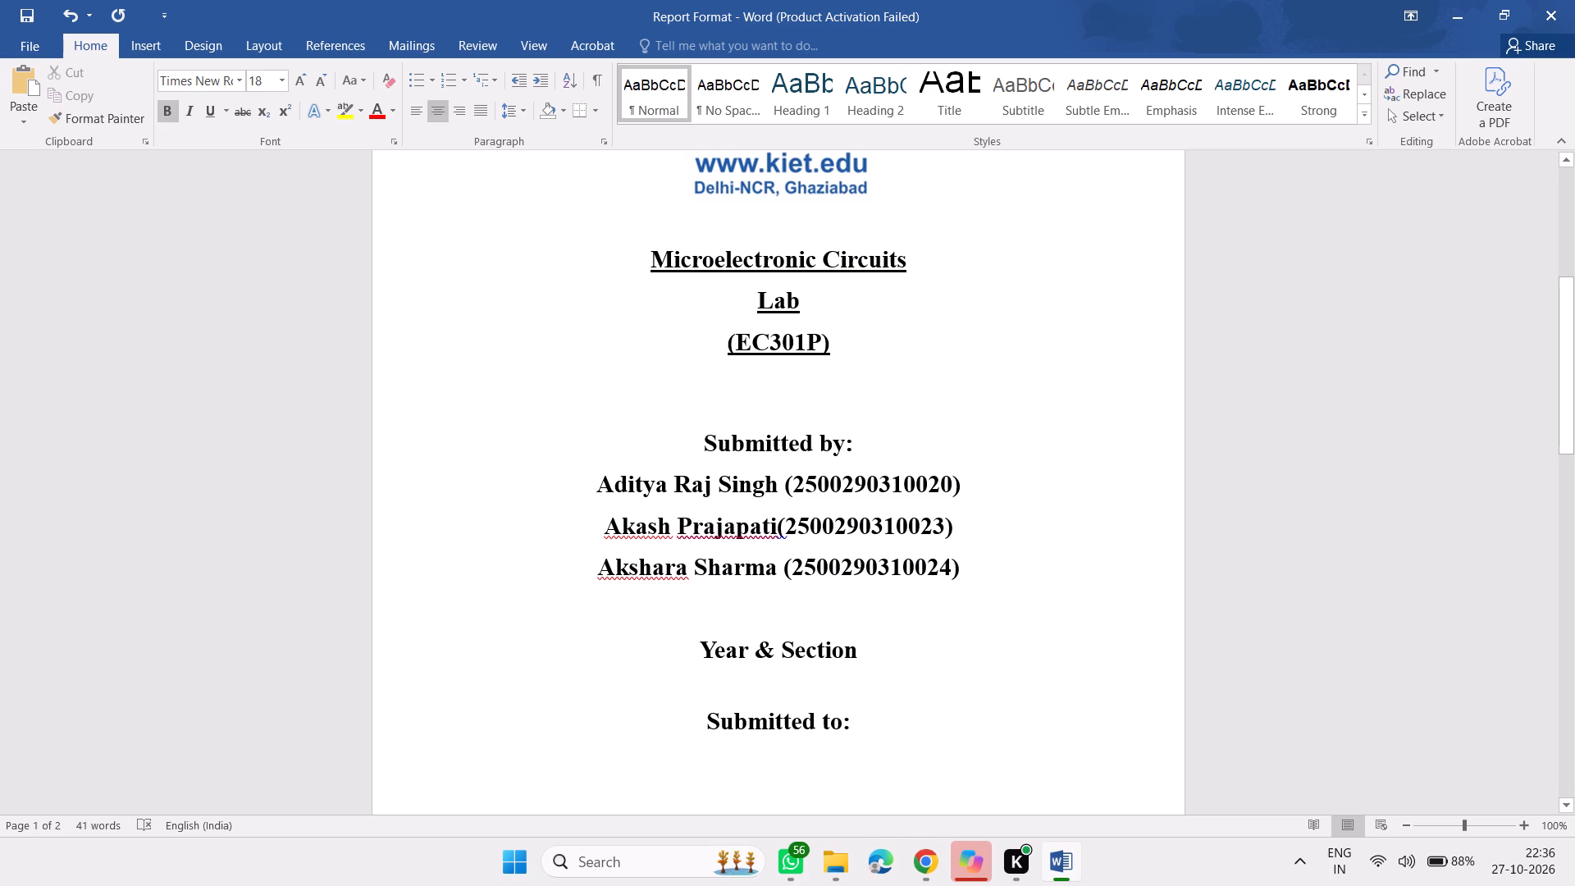
pyautogui.click(777, 523)
pyautogui.press('space')
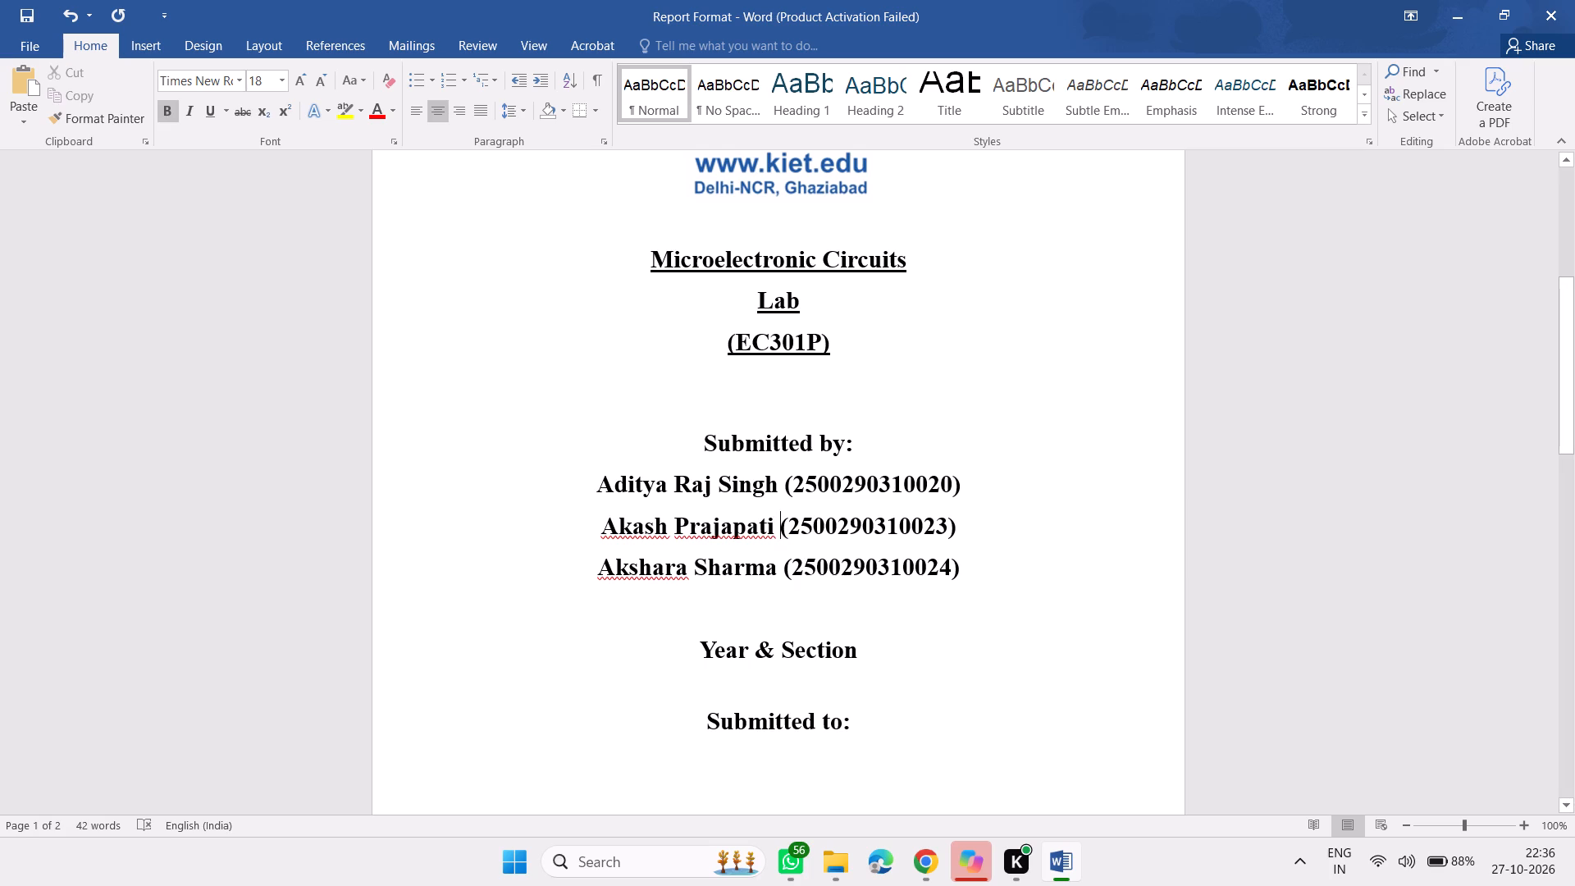
# Place the text cursor at the end of the "Year & Section" line on the cover page.
pyautogui.click(871, 650)
pyautogui.click(865, 643)
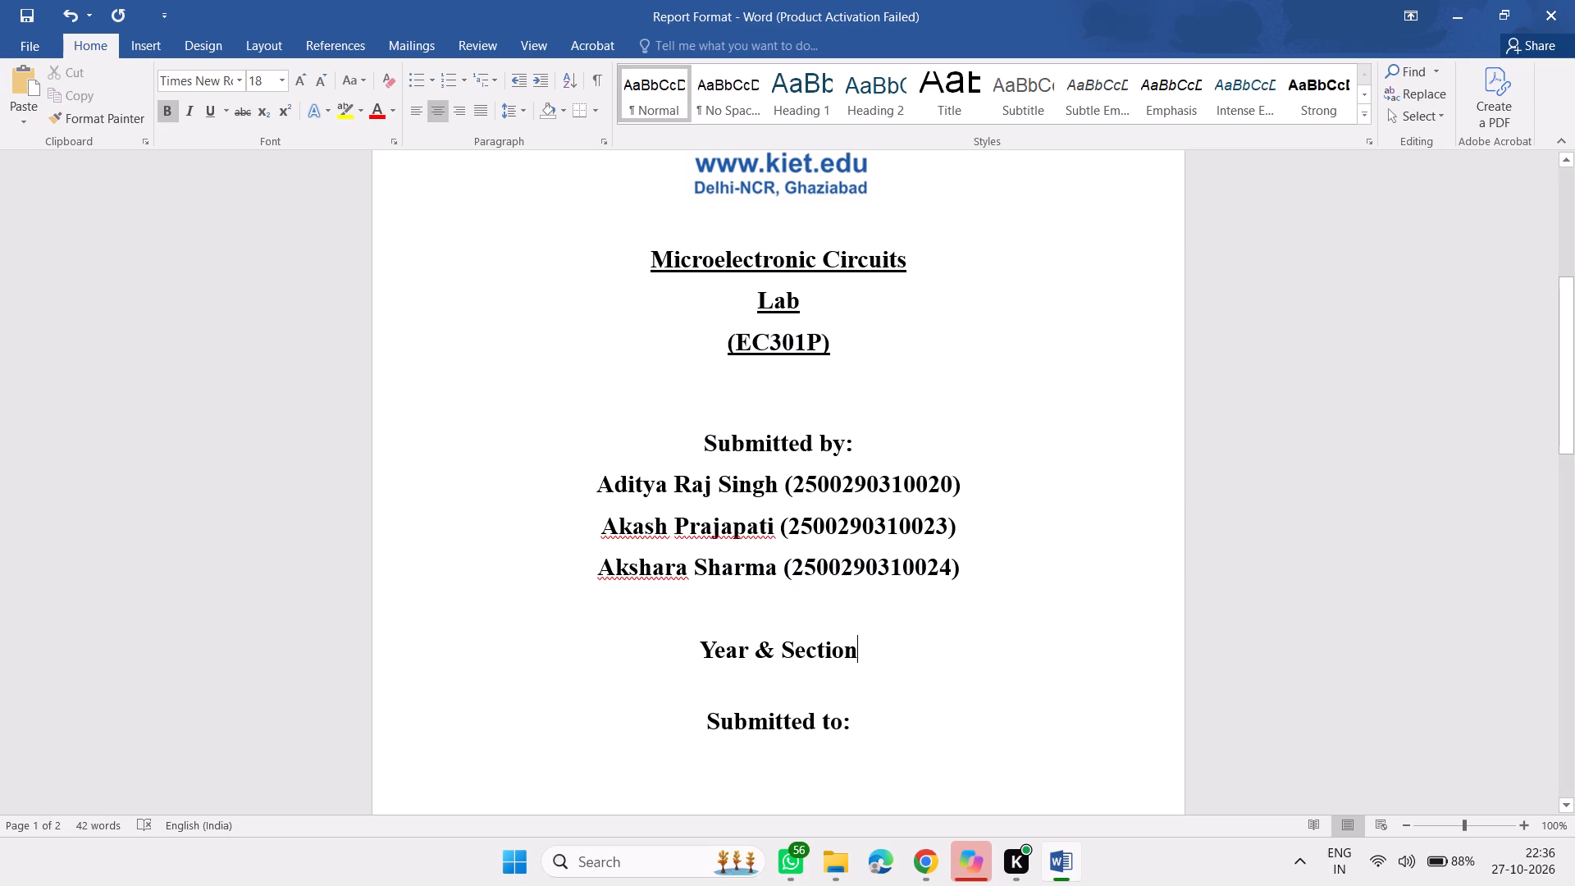
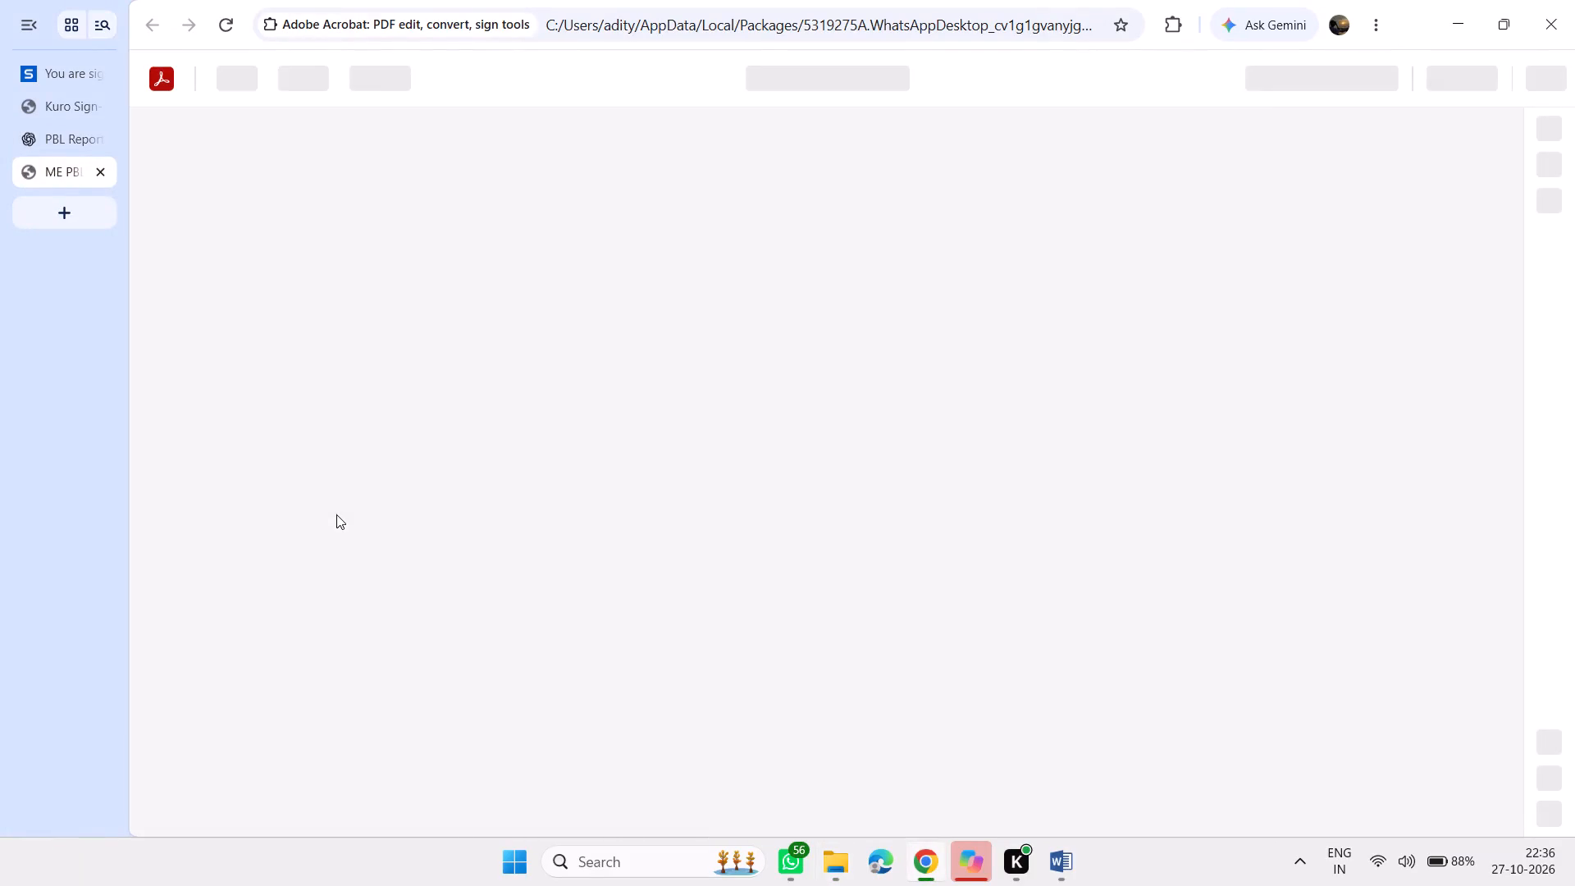
pyautogui.scroll(-3, 1018, 618)
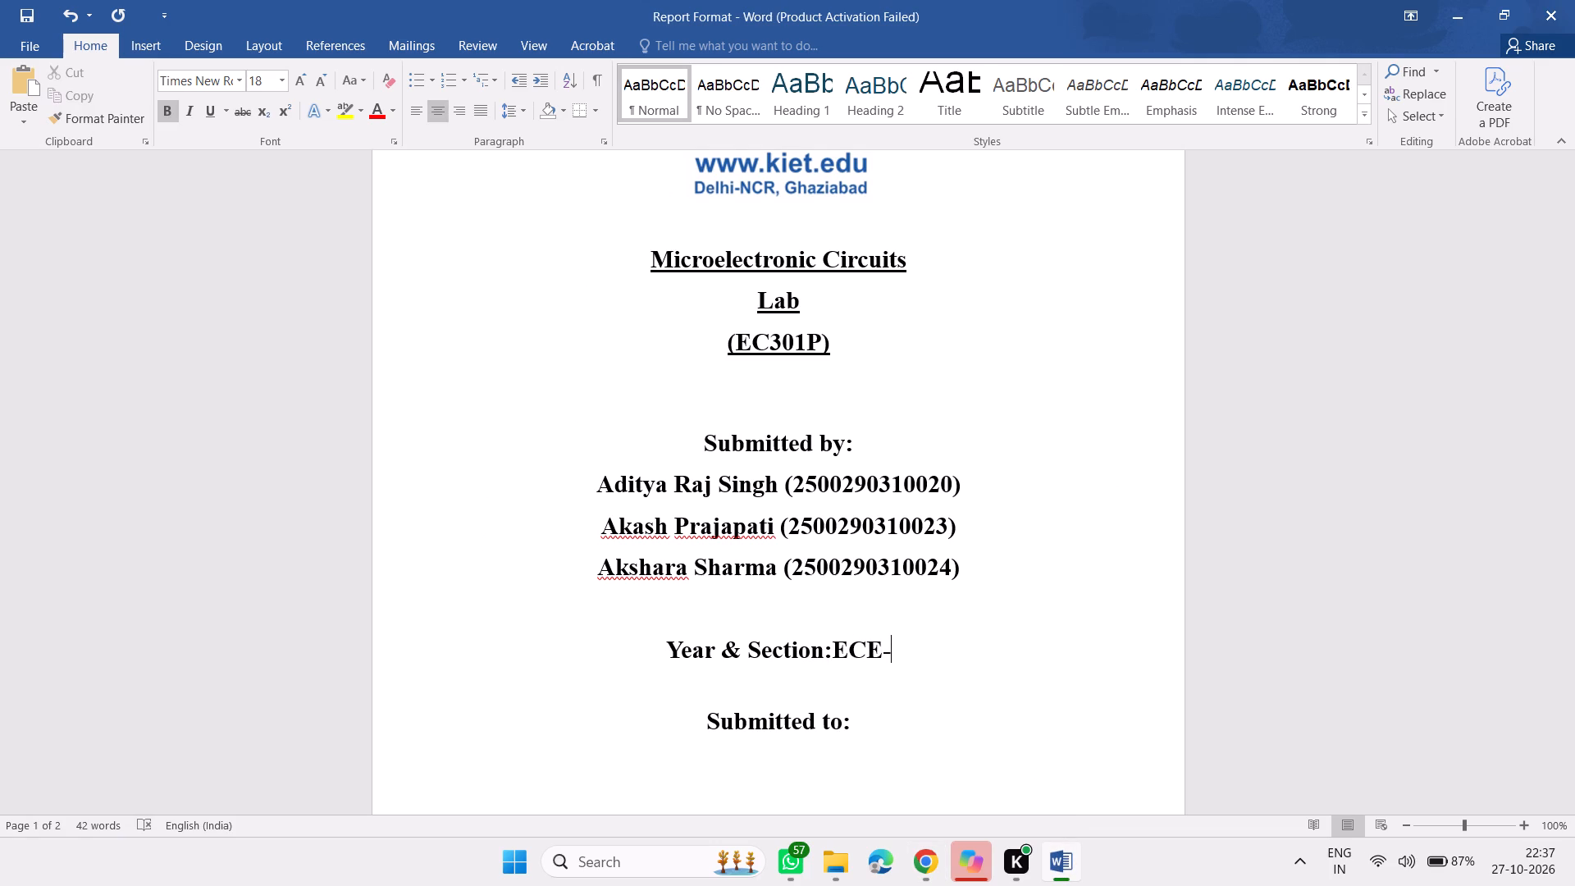
pyautogui.press('2')
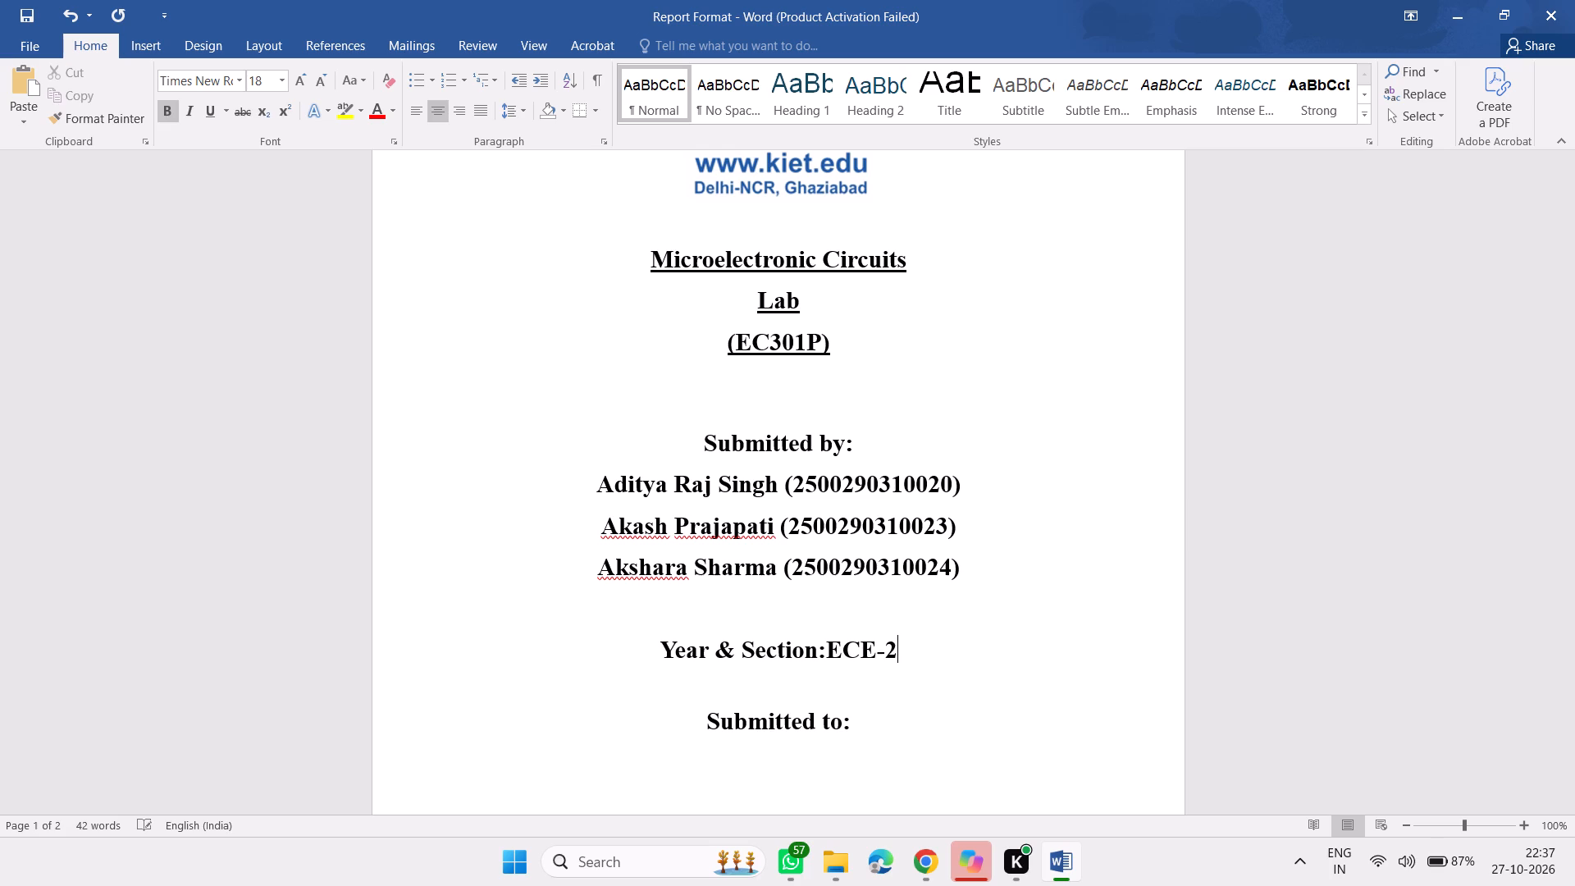
pyautogui.write('nd')
pyautogui.press('space')
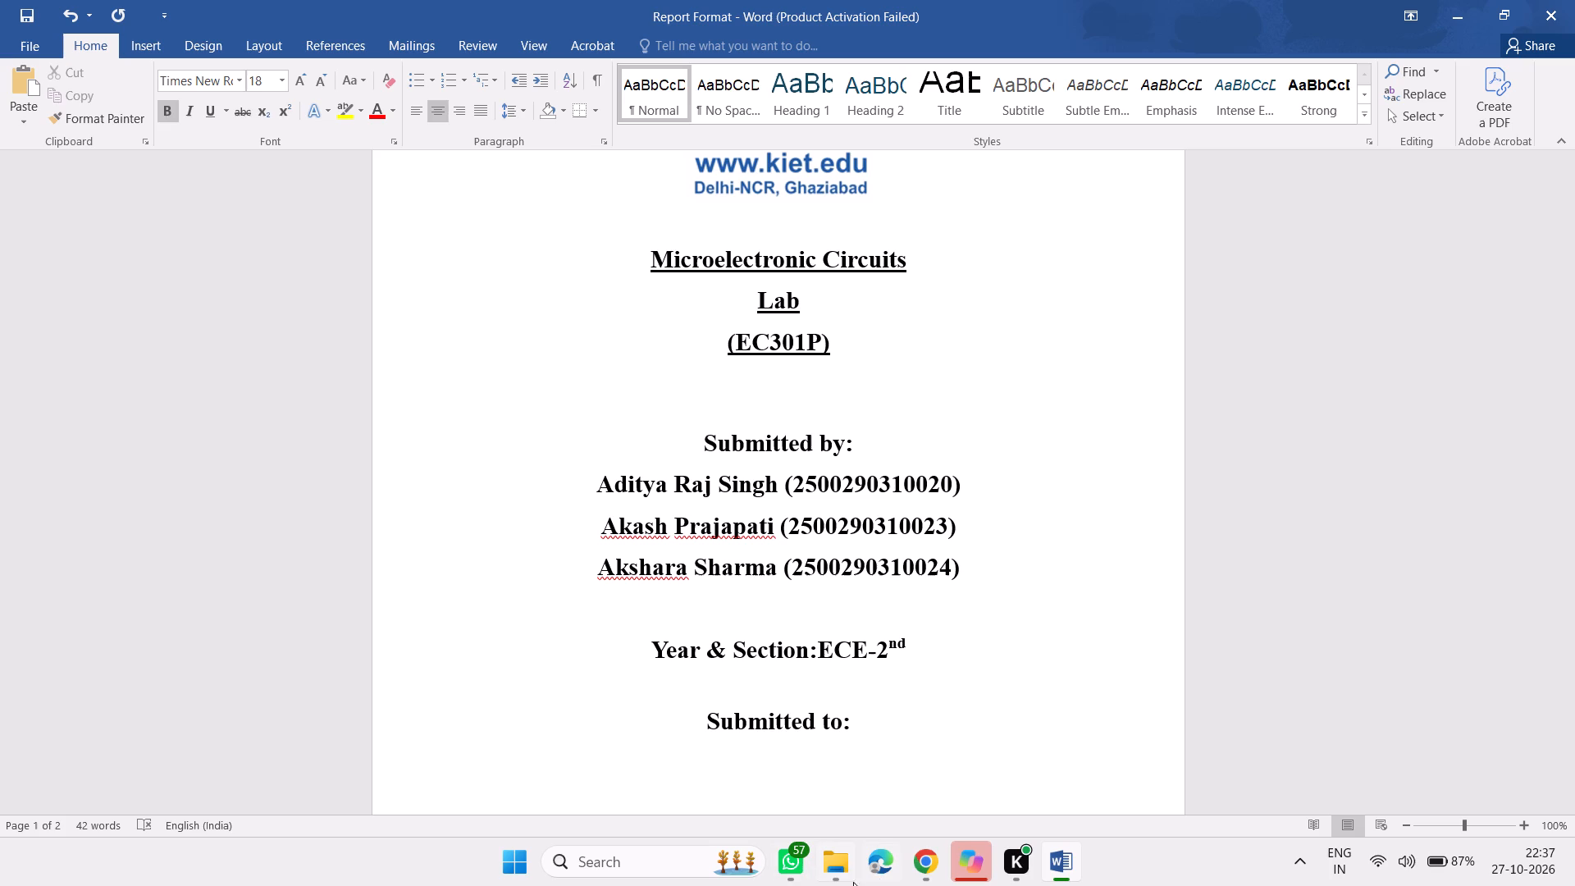
# Recheck the reference PDF's Year & Section line, and insert " A, " between "ECE-" and "2nd" in the Word document.
pyautogui.click(918, 856)
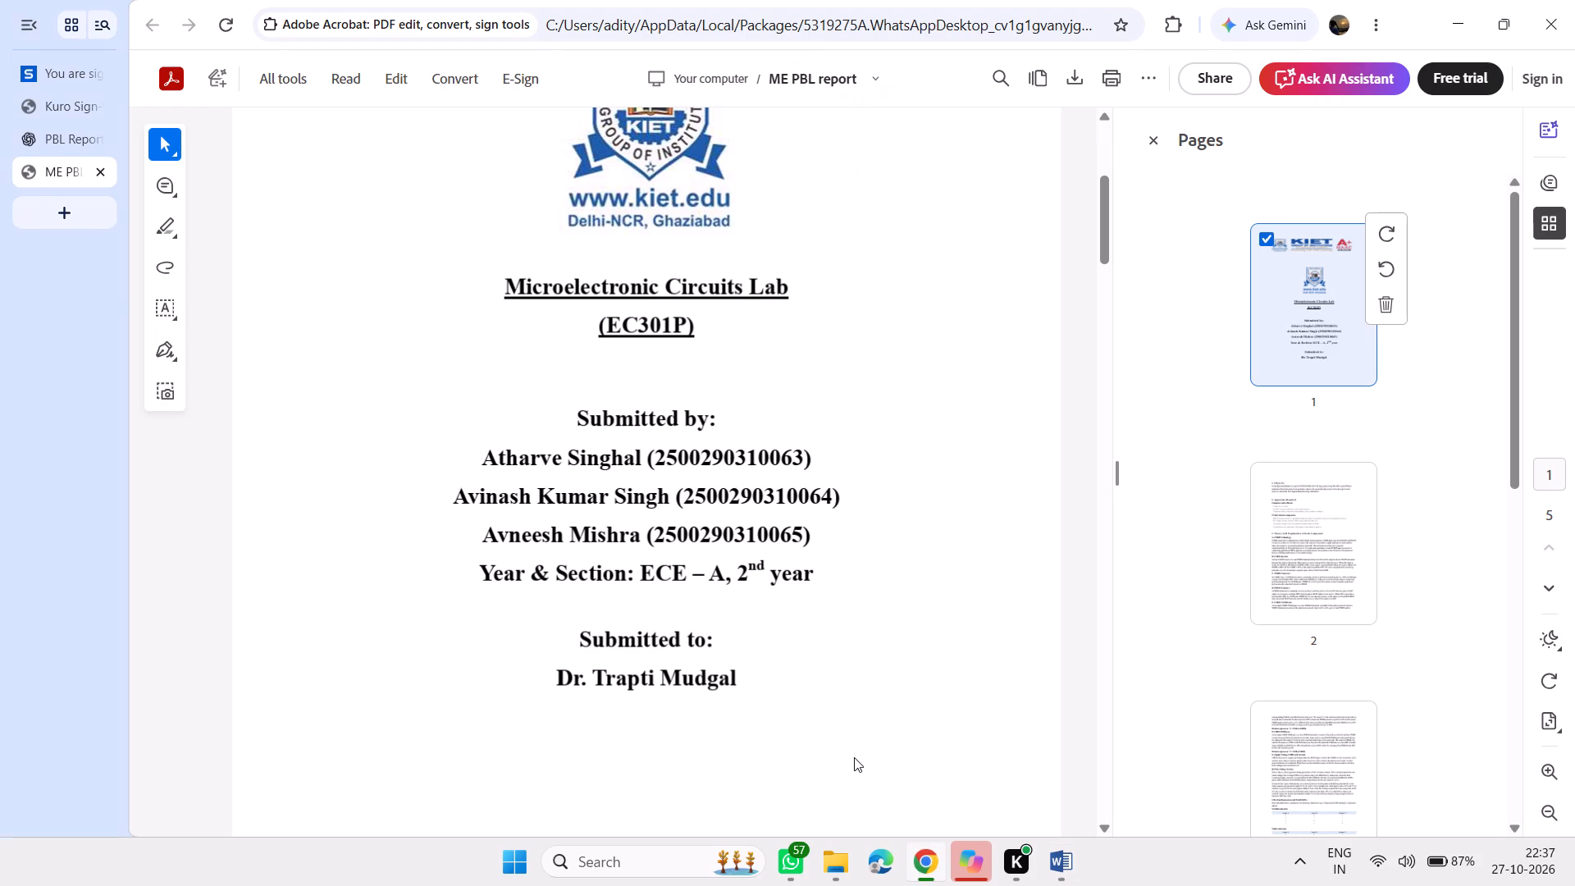
pyautogui.click(1066, 870)
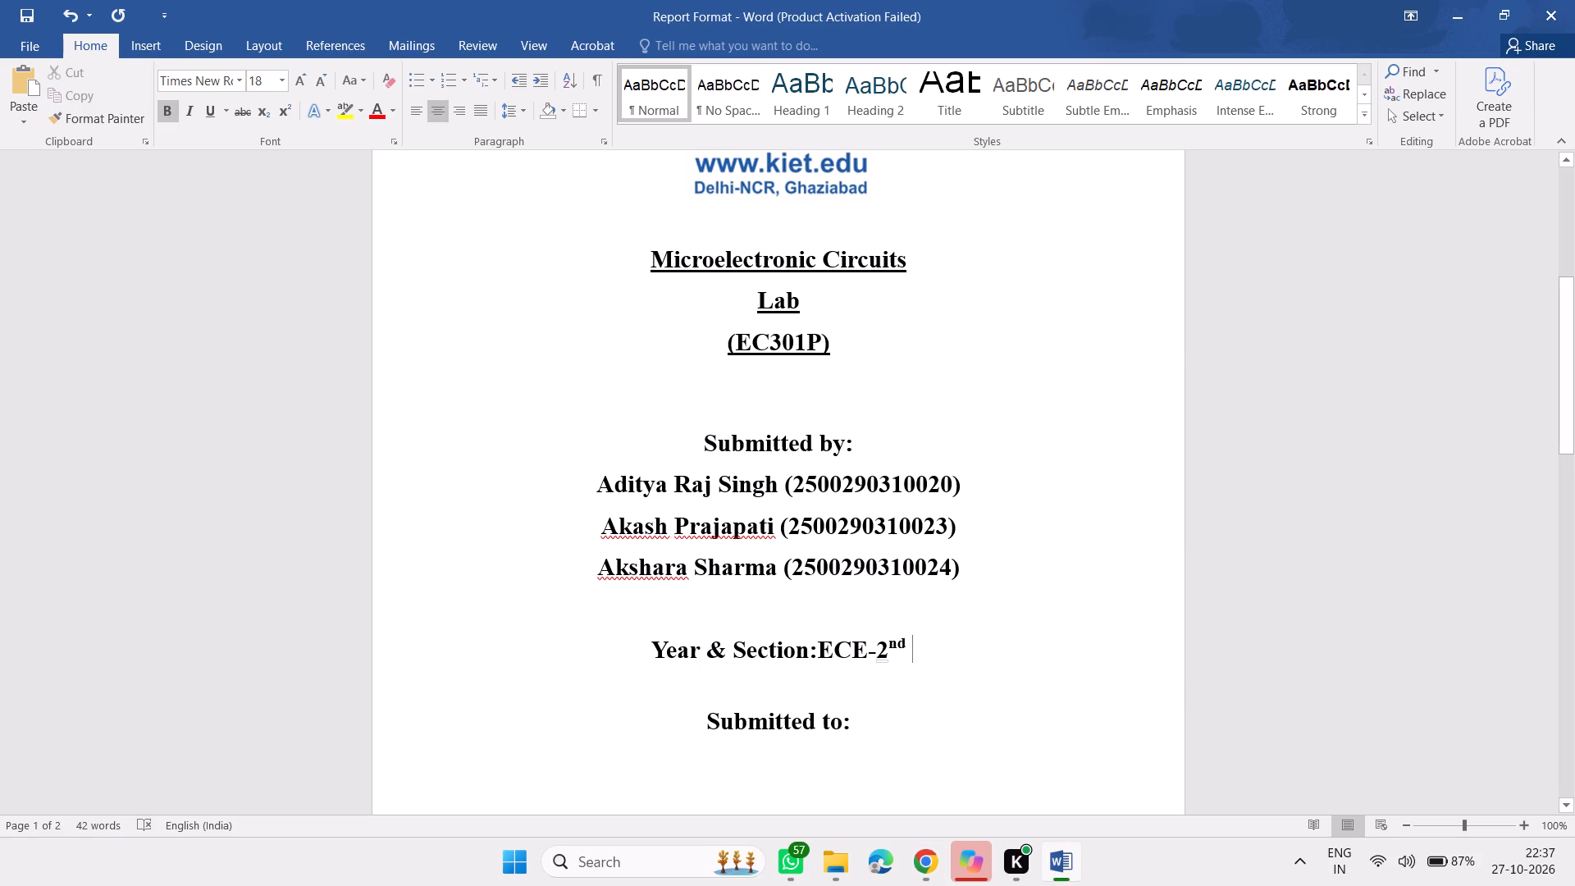
pyautogui.click(927, 864)
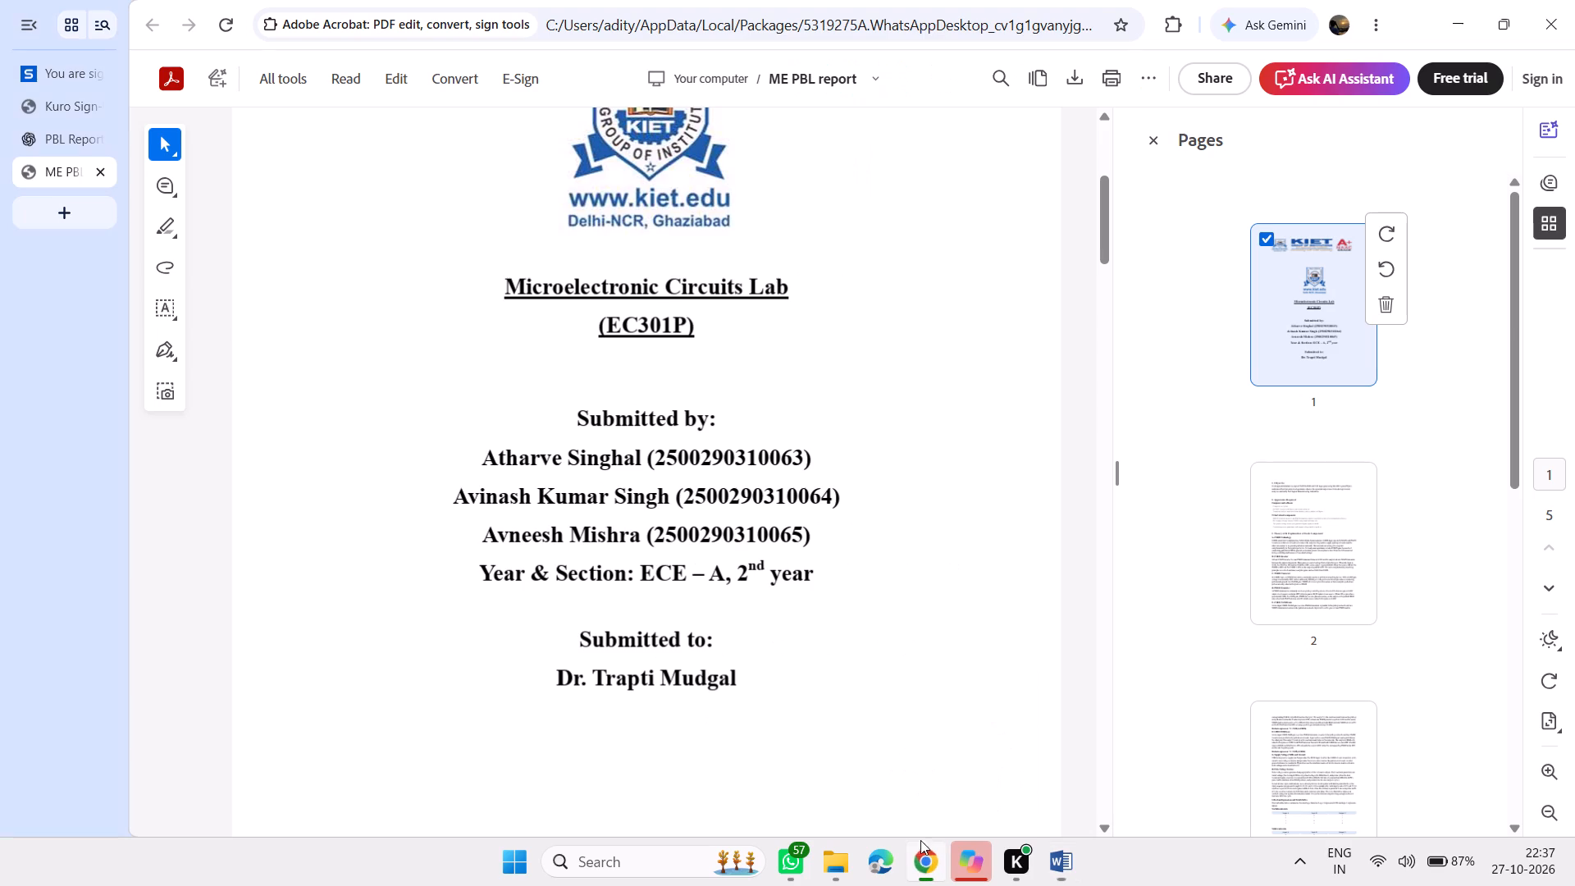
pyautogui.click(1063, 868)
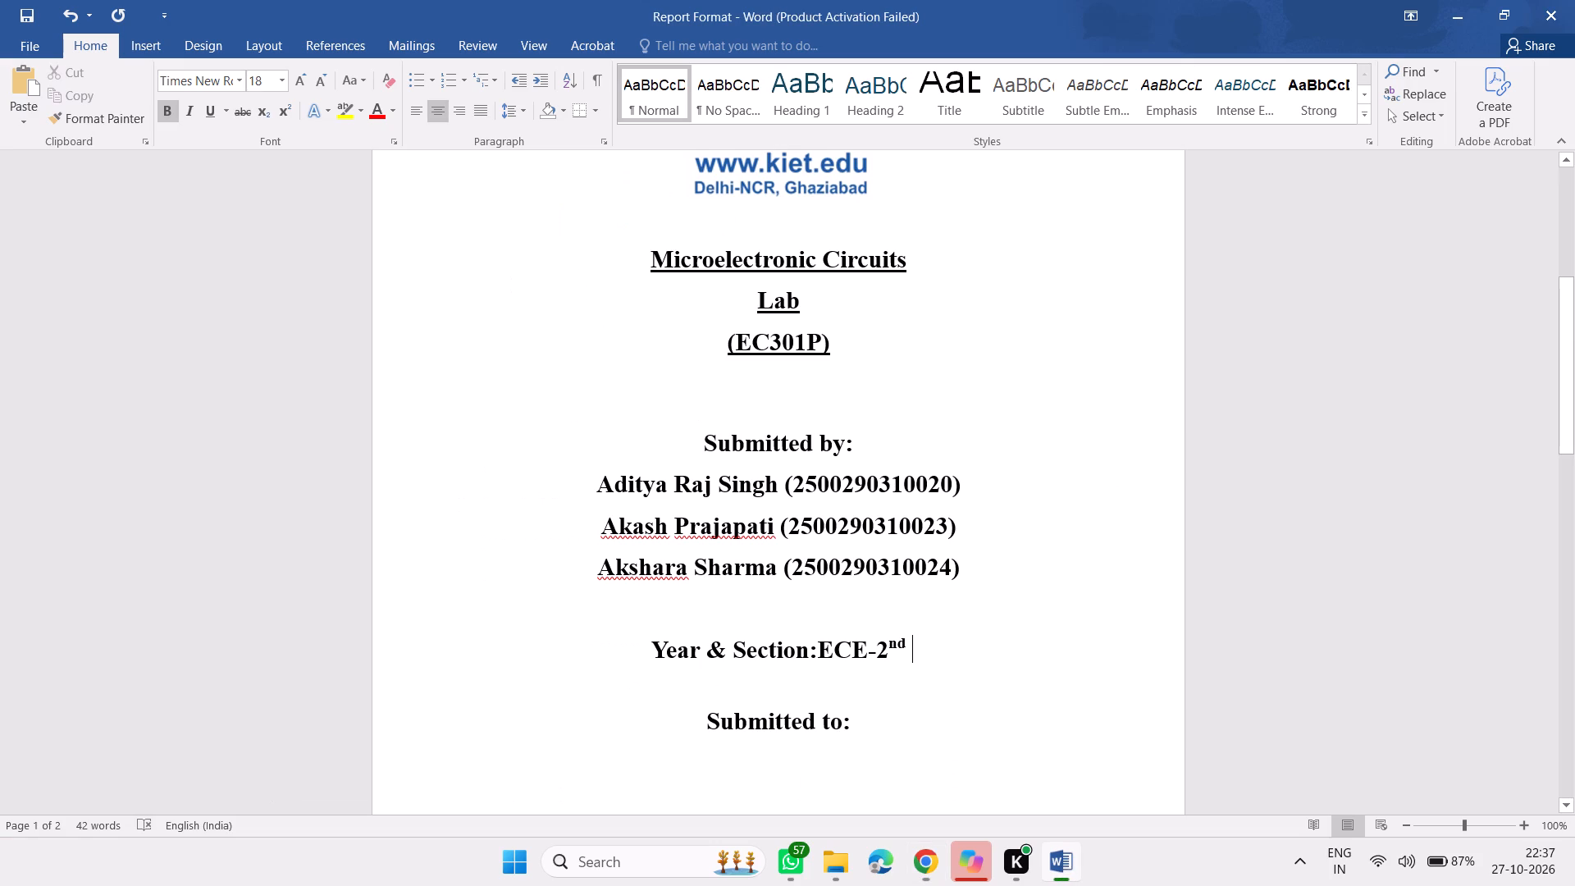
pyautogui.click(877, 647)
pyautogui.press('space')
pyautogui.write('A')
pyautogui.write(',')
pyautogui.press('space')
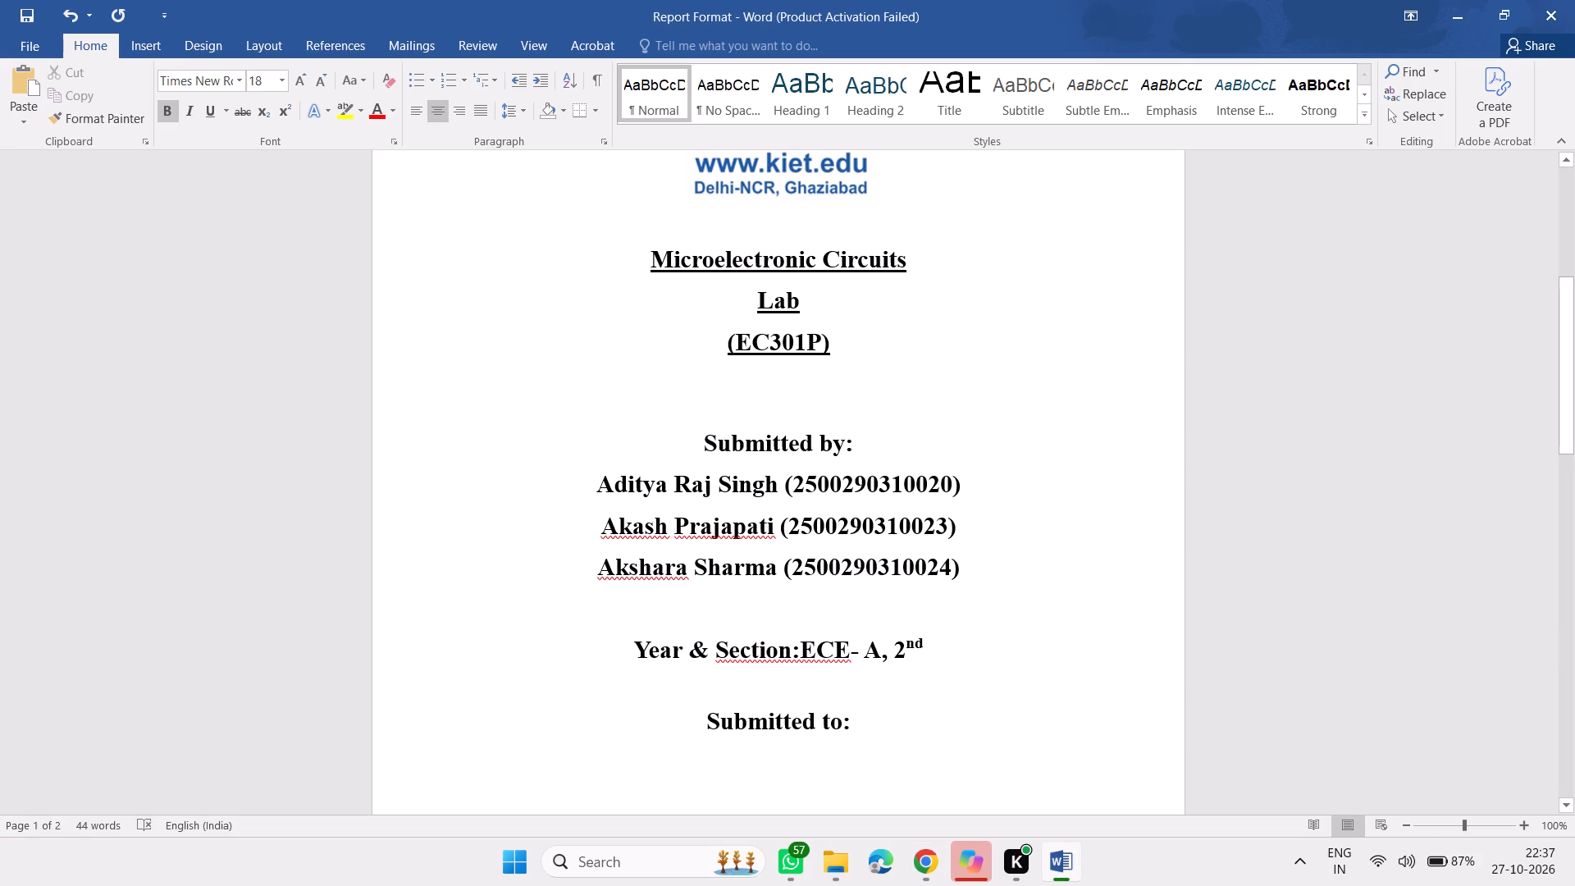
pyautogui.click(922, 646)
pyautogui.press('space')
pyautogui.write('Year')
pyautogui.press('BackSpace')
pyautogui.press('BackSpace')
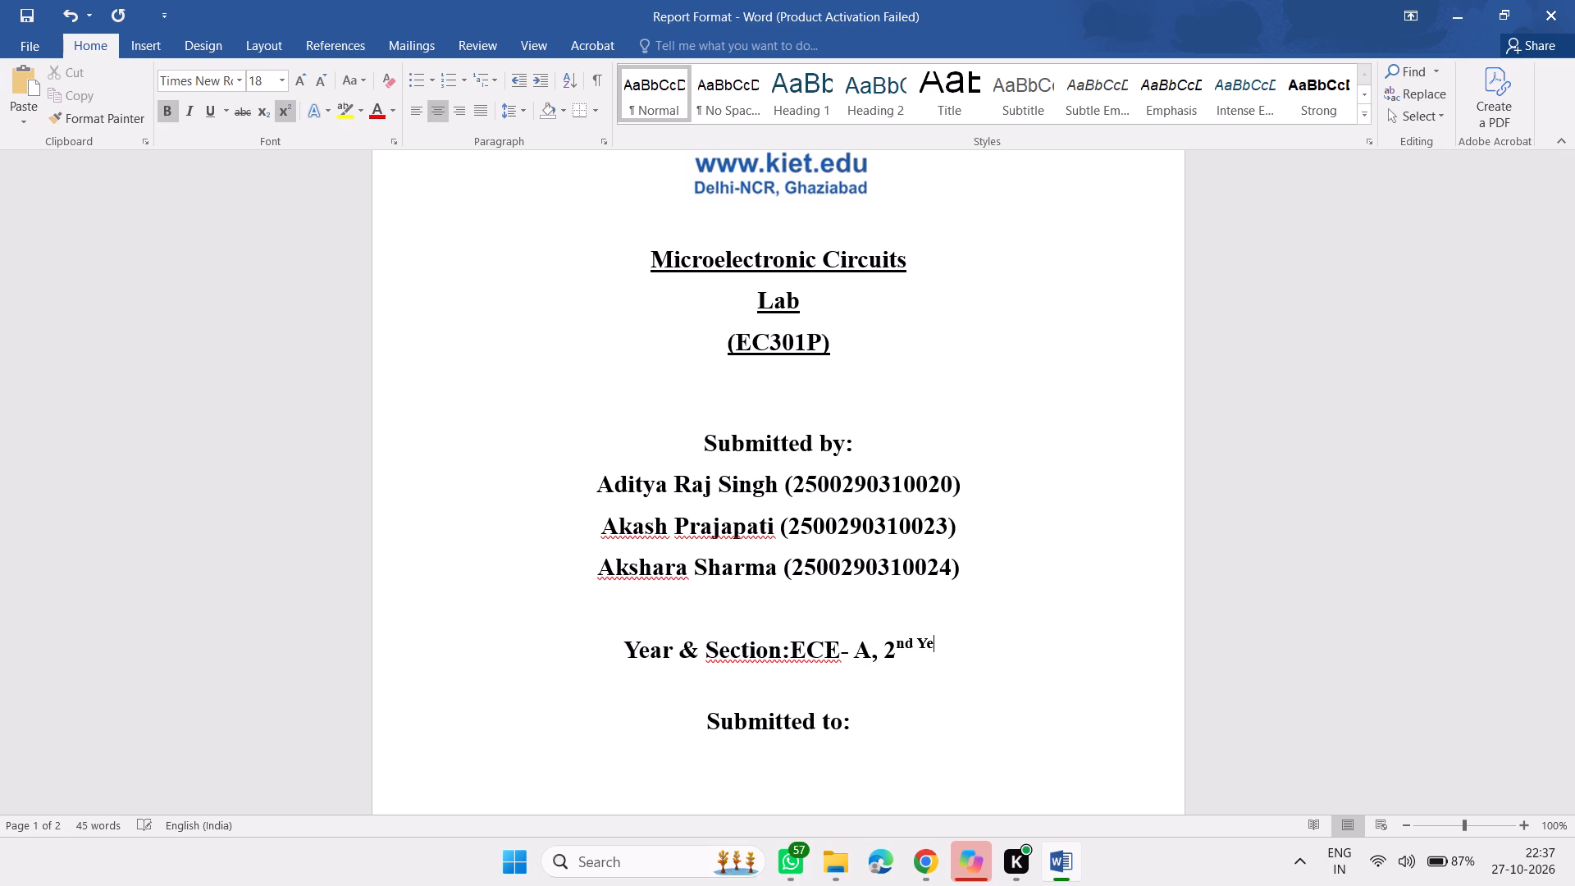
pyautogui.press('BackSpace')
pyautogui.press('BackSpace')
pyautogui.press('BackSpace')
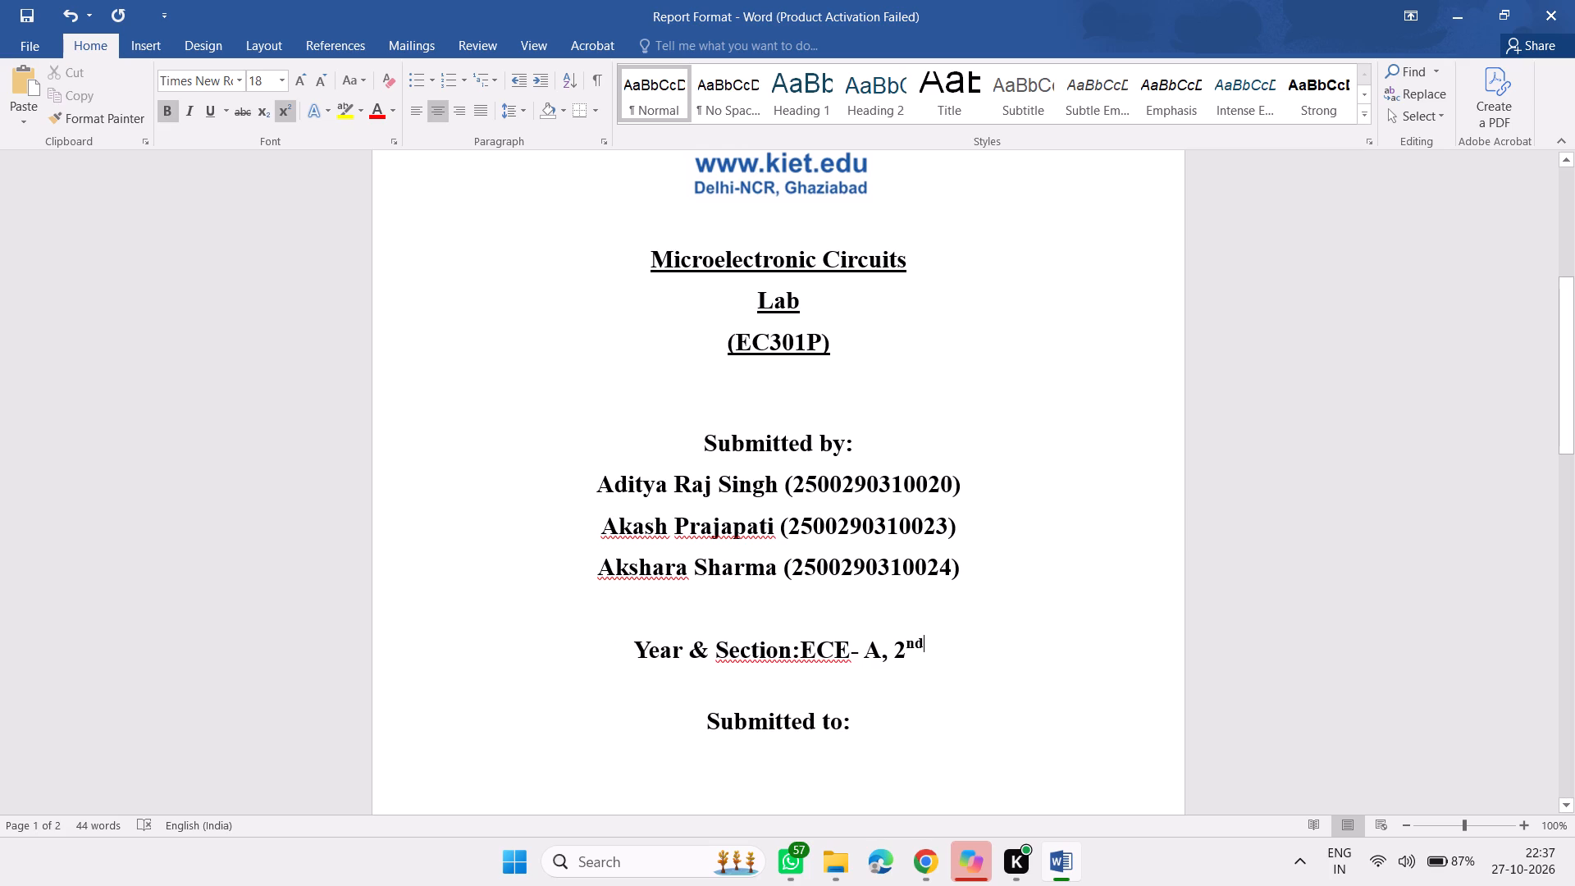
# Append "Year" in normal, non-superscript text after "2nd" on the Year & Section line.
pyautogui.click(947, 649)
pyautogui.press('space')
pyautogui.write('Ye')
pyautogui.press('BackSpace')
pyautogui.press('BackSpace')
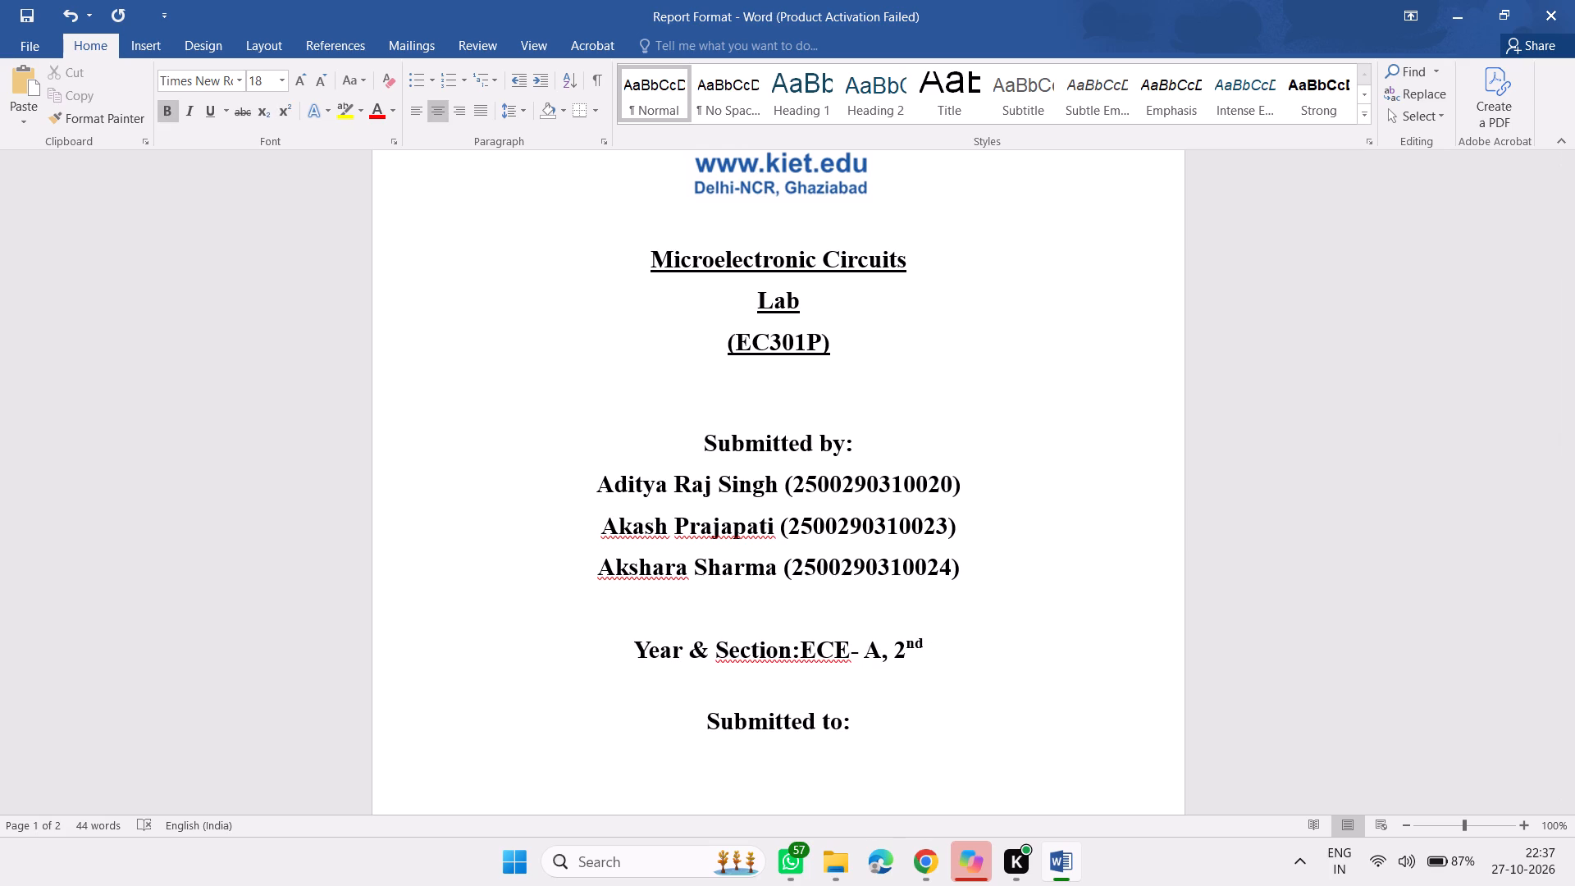
pyautogui.write('Year')
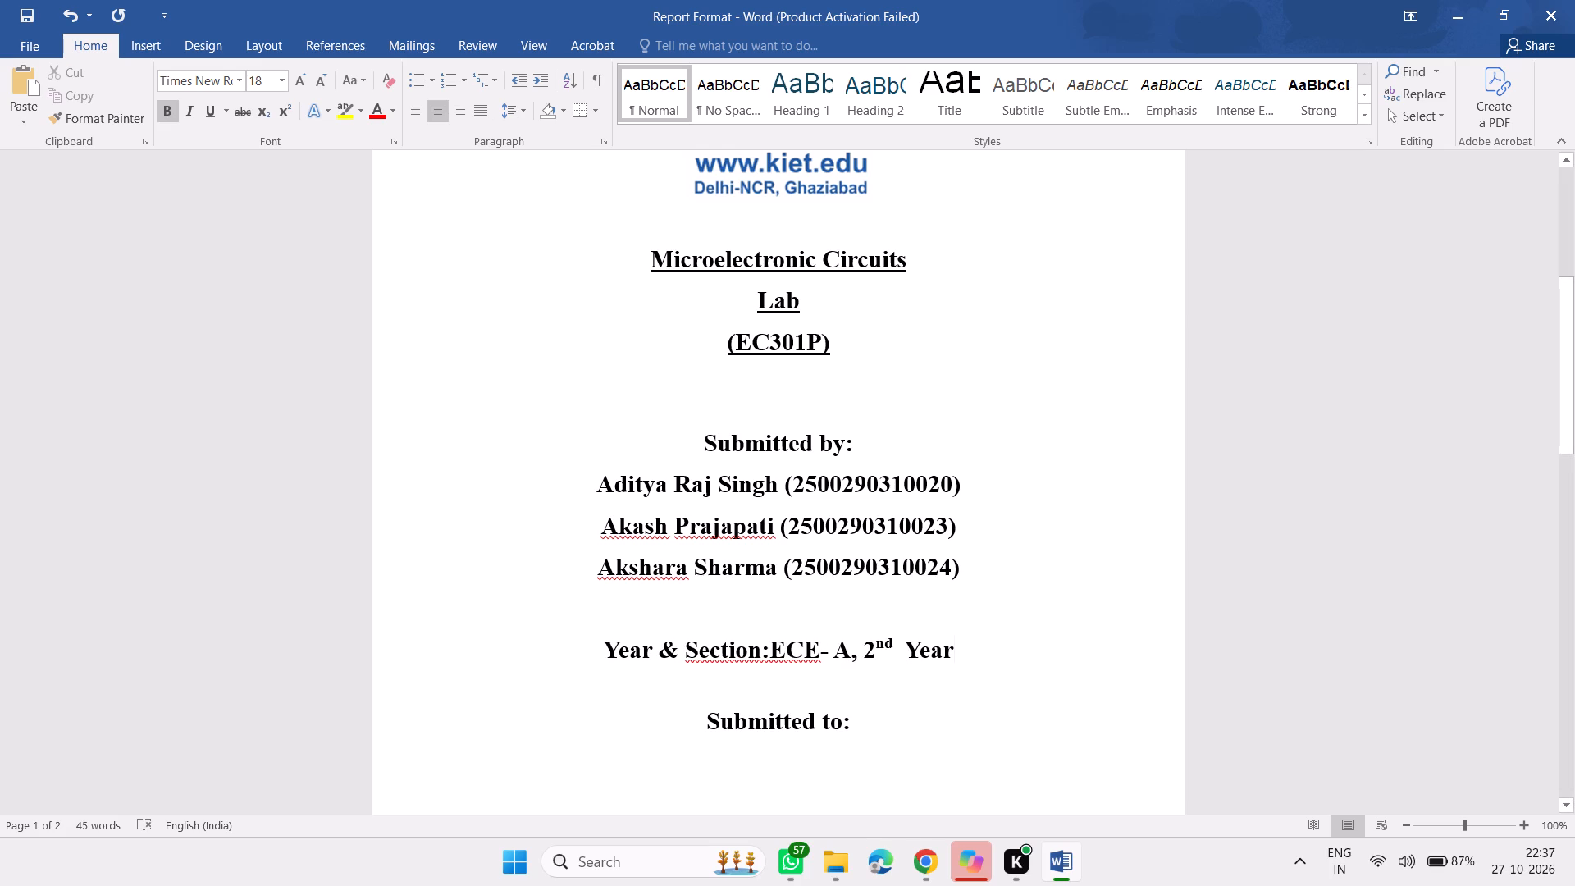
# Insert a space between "Section:" and "ECE" on the Year & Section line.
pyautogui.click(771, 646)
pyautogui.press('space')
# Place the text cursor at the end of the "Submitted to:" line on the cover page.
pyautogui.scroll(-1, 974, 707)
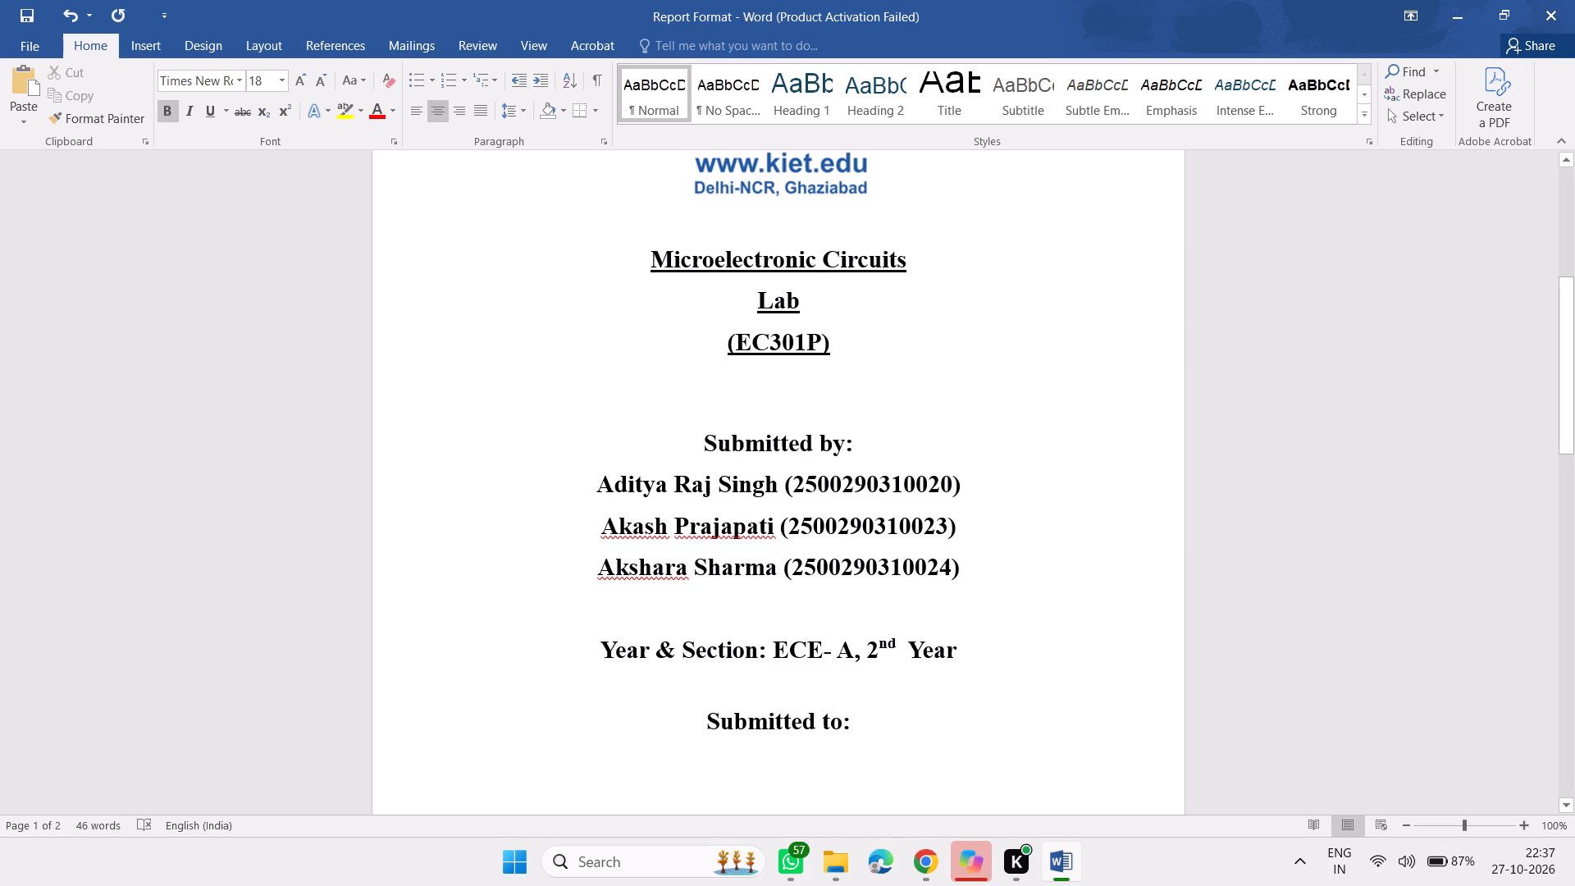
pyautogui.scroll(-1, 974, 707)
pyautogui.click(874, 632)
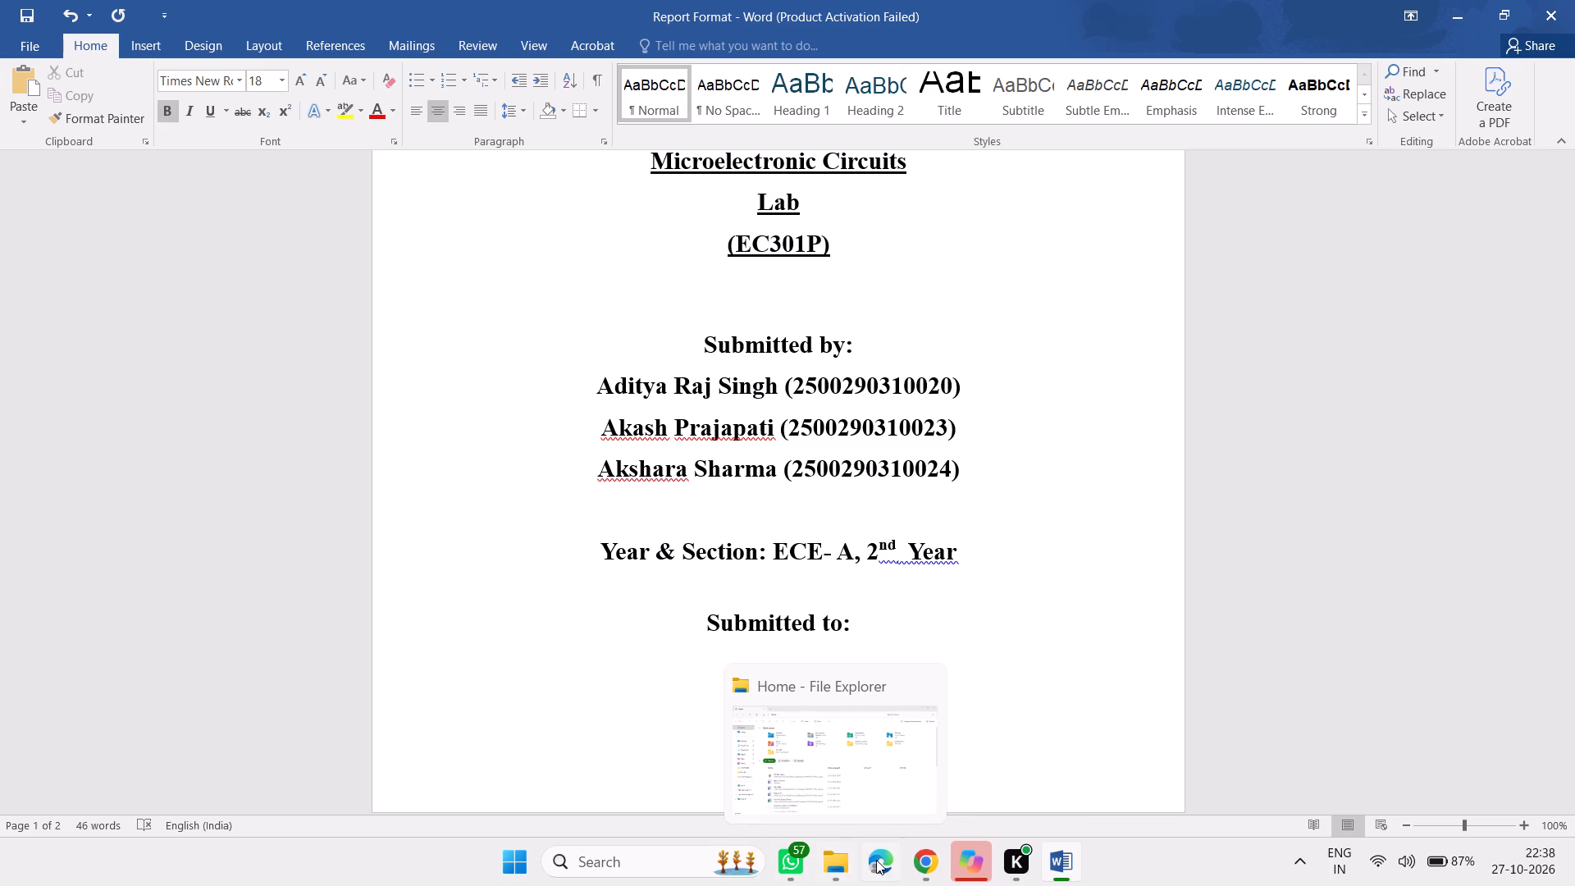
# Copy the faculty member's name from the reference PDF's cover and paste it on a new line below "Submitted to:" in the Word document.
pyautogui.click(915, 861)
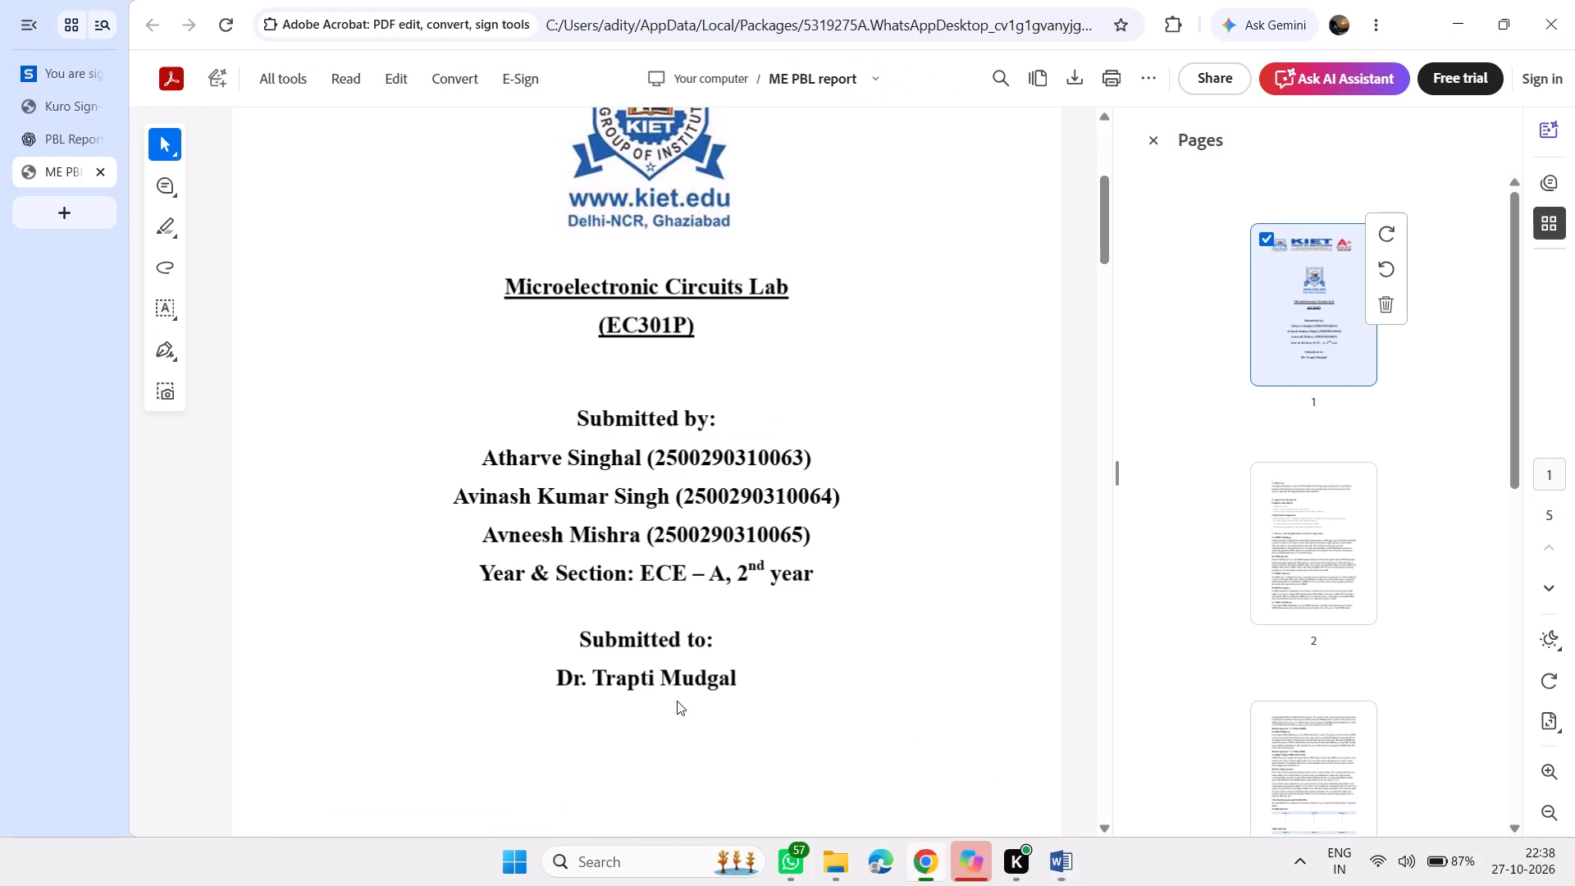
pyautogui.moveTo(739, 674); pyautogui.dragTo(554, 675)
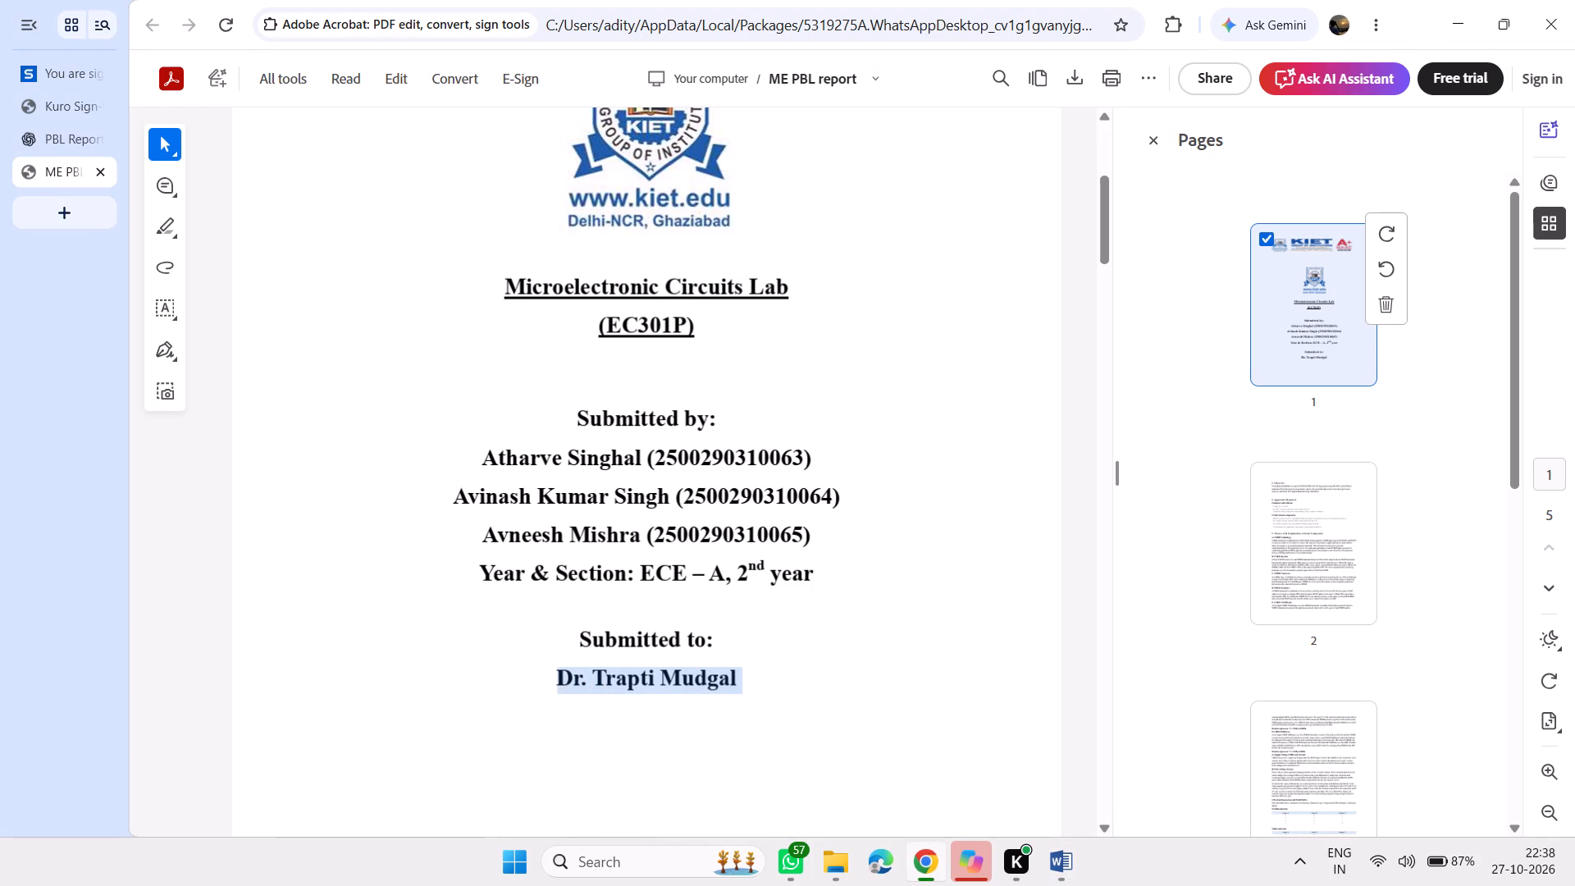
pyautogui.moveTo(554, 675); pyautogui.dragTo(536, 681)
pyautogui.moveTo(536, 681); pyautogui.dragTo(564, 669)
pyautogui.hotkey('ctrl', 'c')
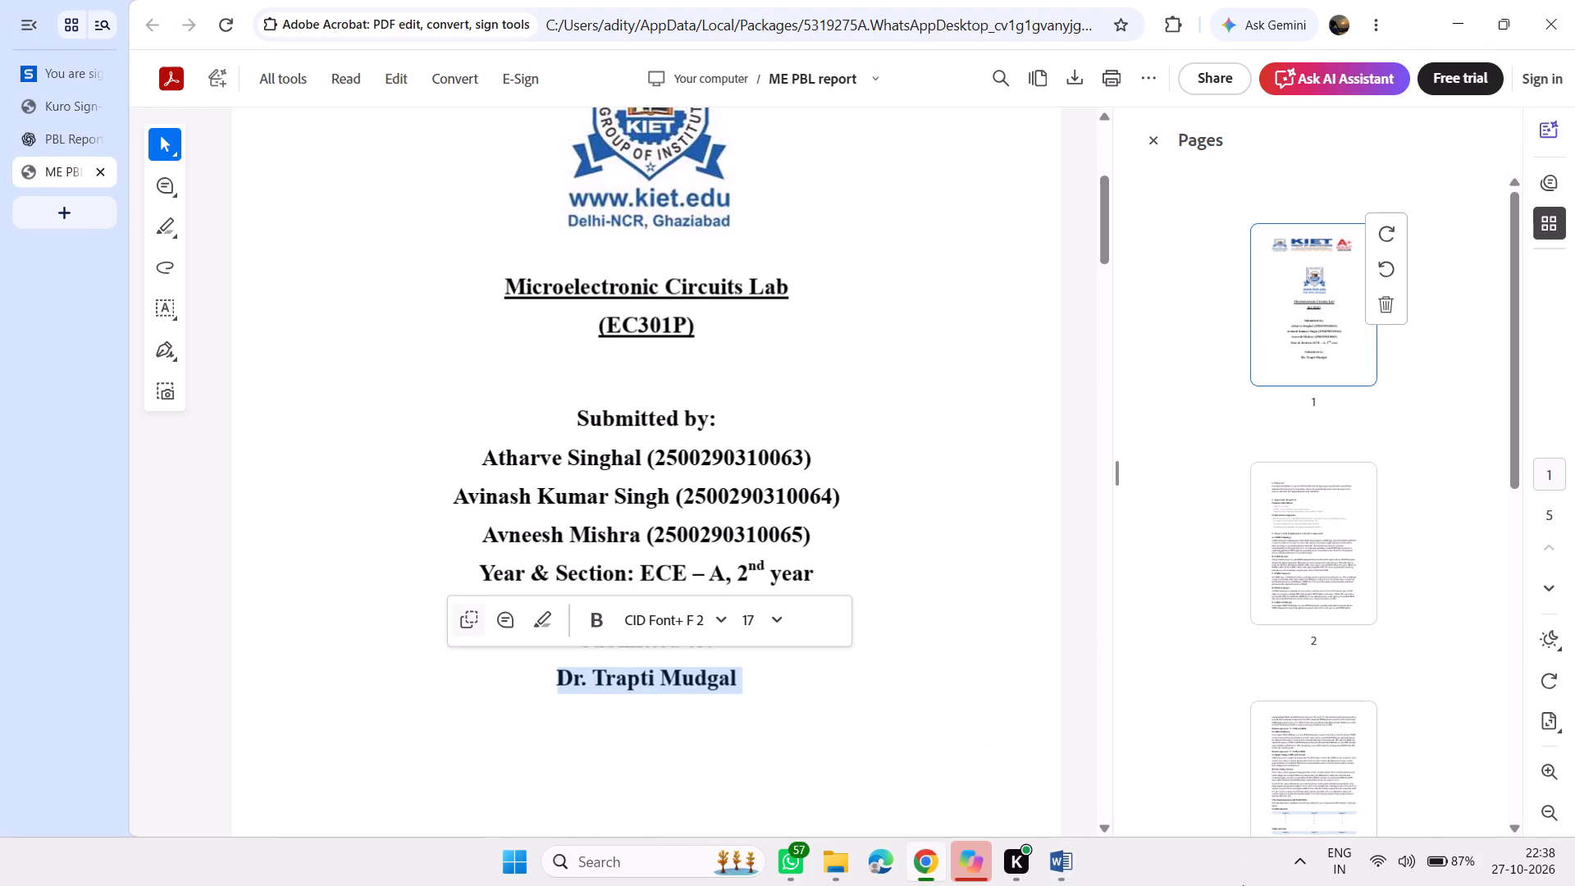
pyautogui.click(1074, 856)
pyautogui.press('Return')
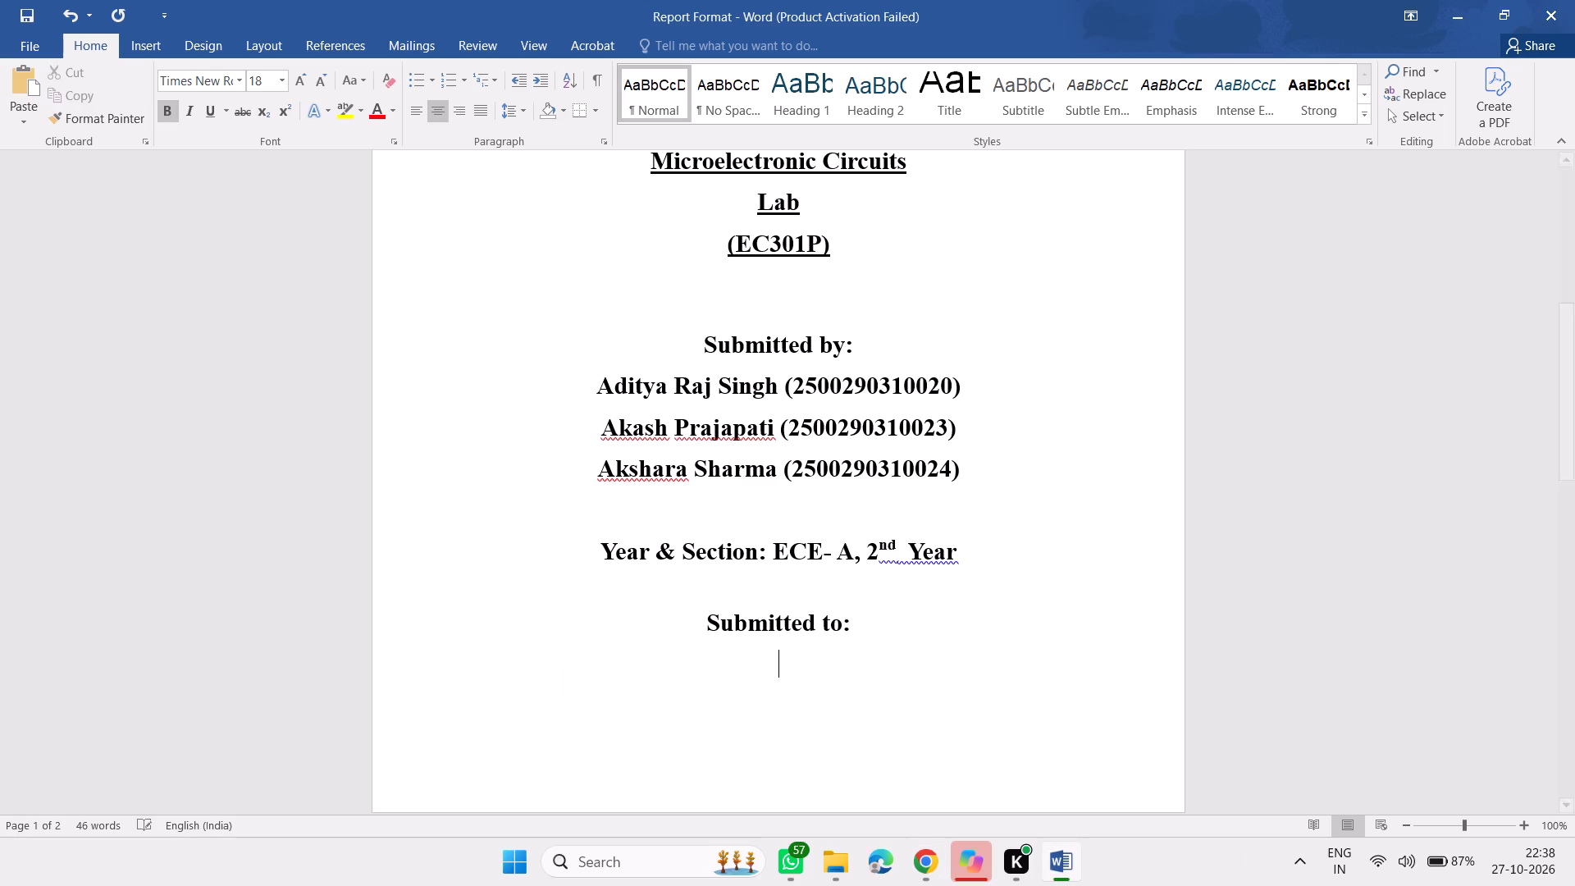
pyautogui.hotkey('ctrl', 'v')
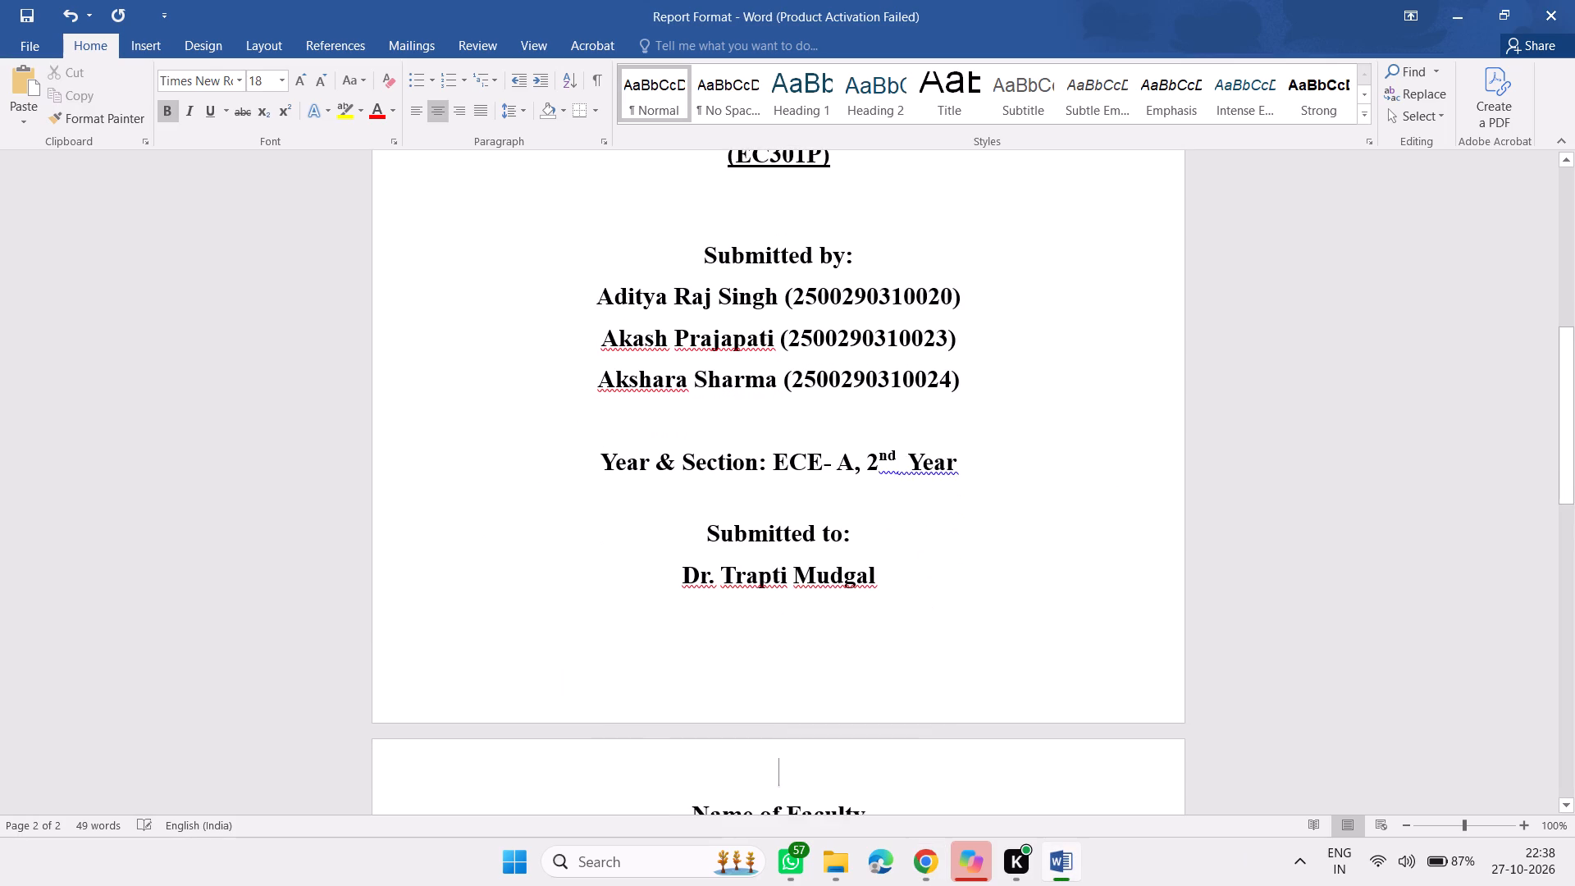
# Compare with what follows the cover page in the reference PDF, and delete the "Name of Faculty" and "Designation" placeholder lines in the Word document.
pyautogui.scroll(-3, 974, 546)
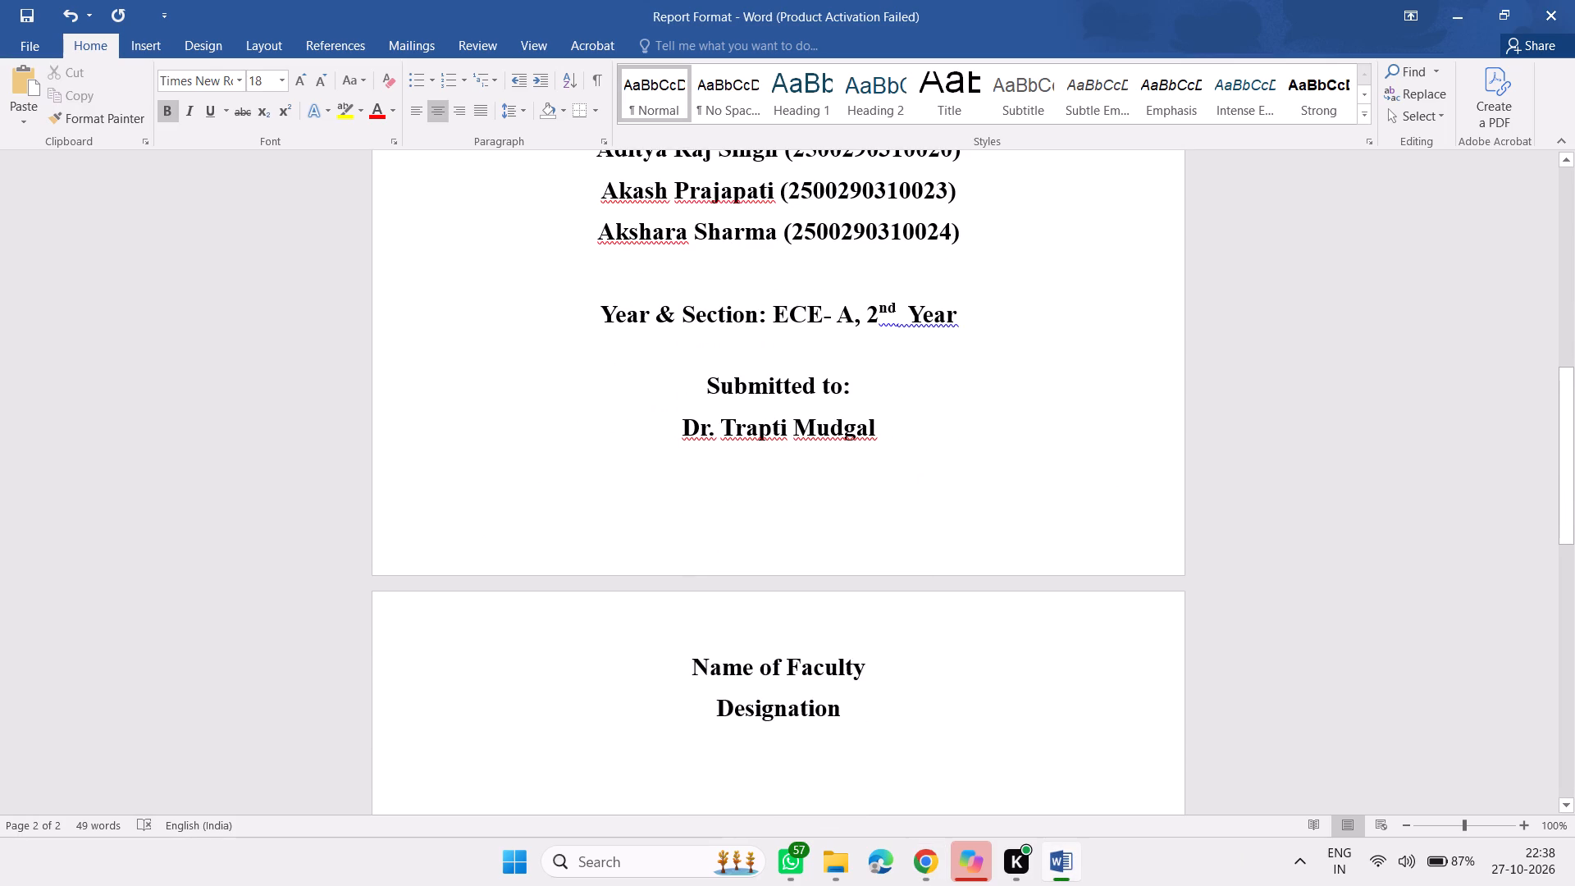
pyautogui.scroll(-3, 958, 677)
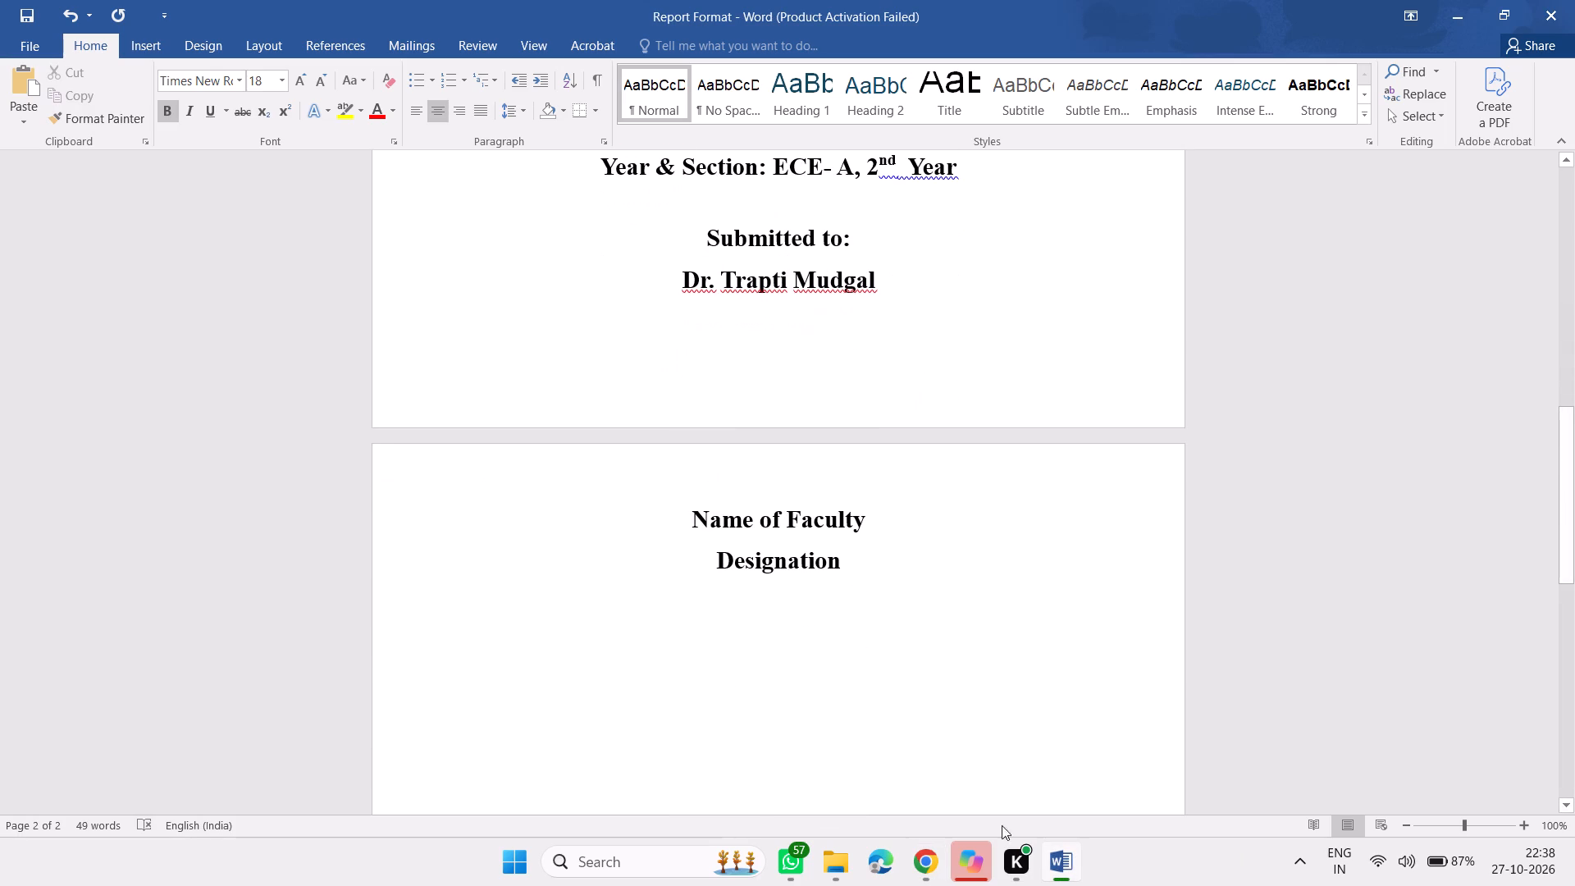
pyautogui.click(925, 857)
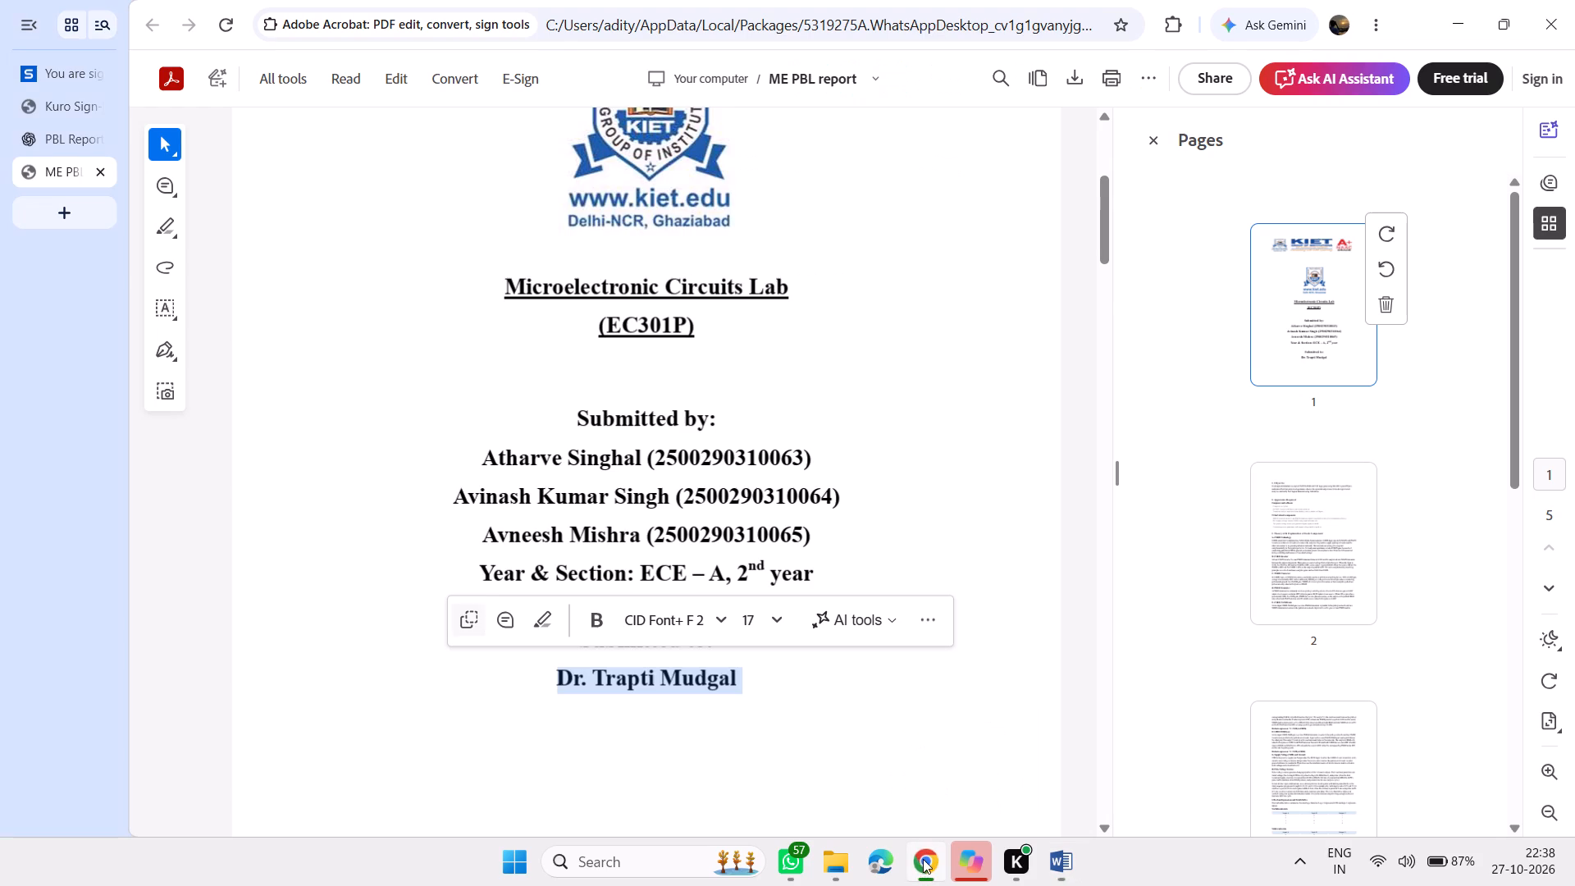
pyautogui.scroll(-3, 856, 774)
pyautogui.scroll(-2, 798, 725)
pyautogui.scroll(2, 798, 723)
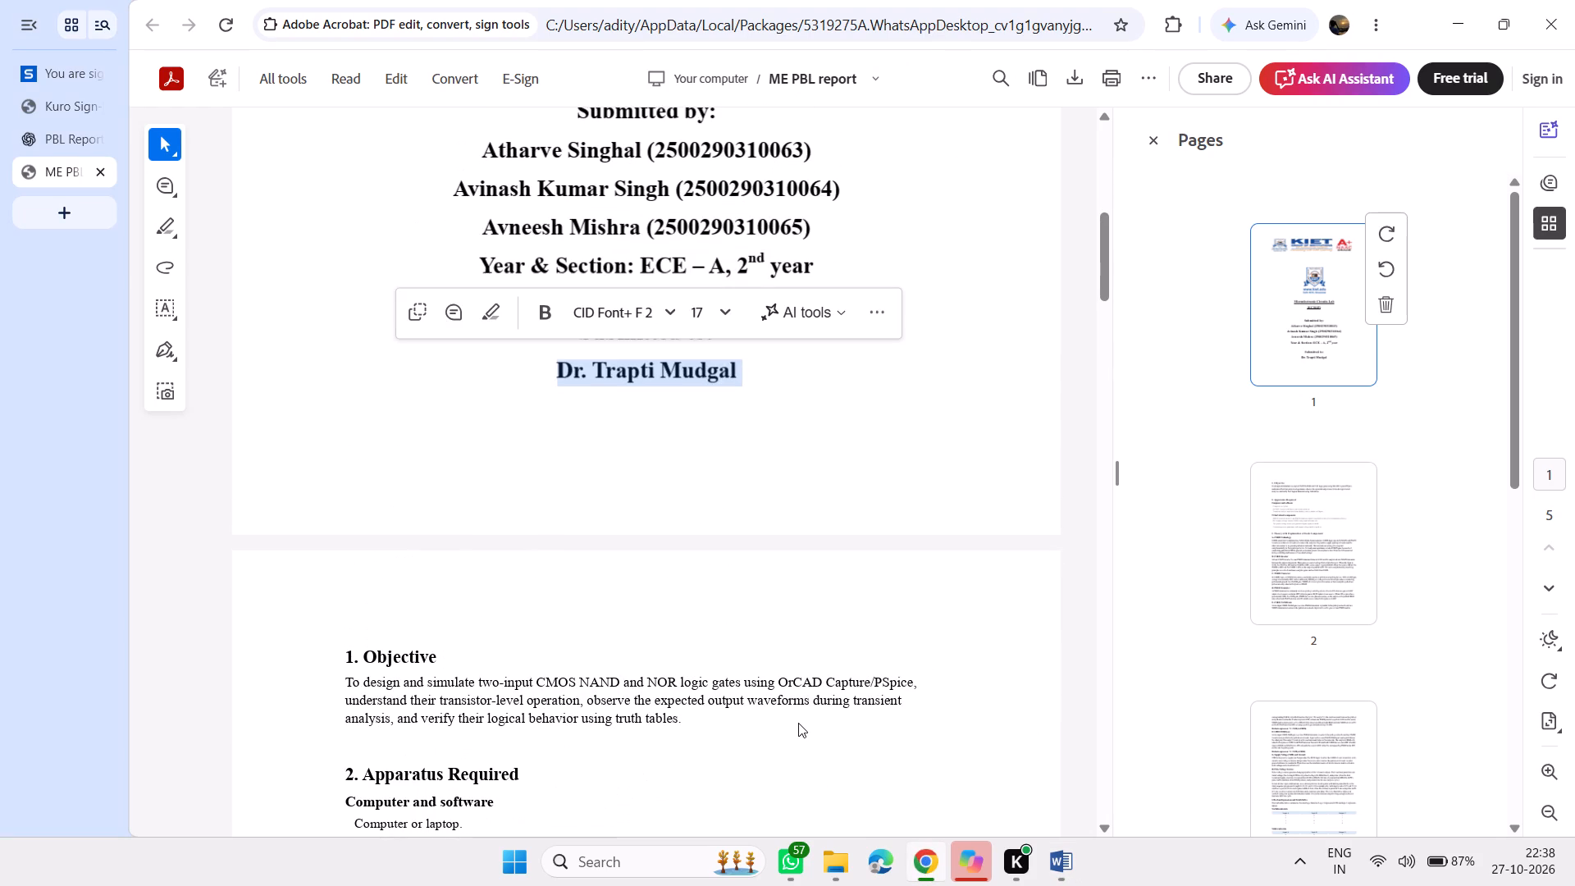
pyautogui.click(1066, 876)
pyautogui.scroll(-2, 843, 751)
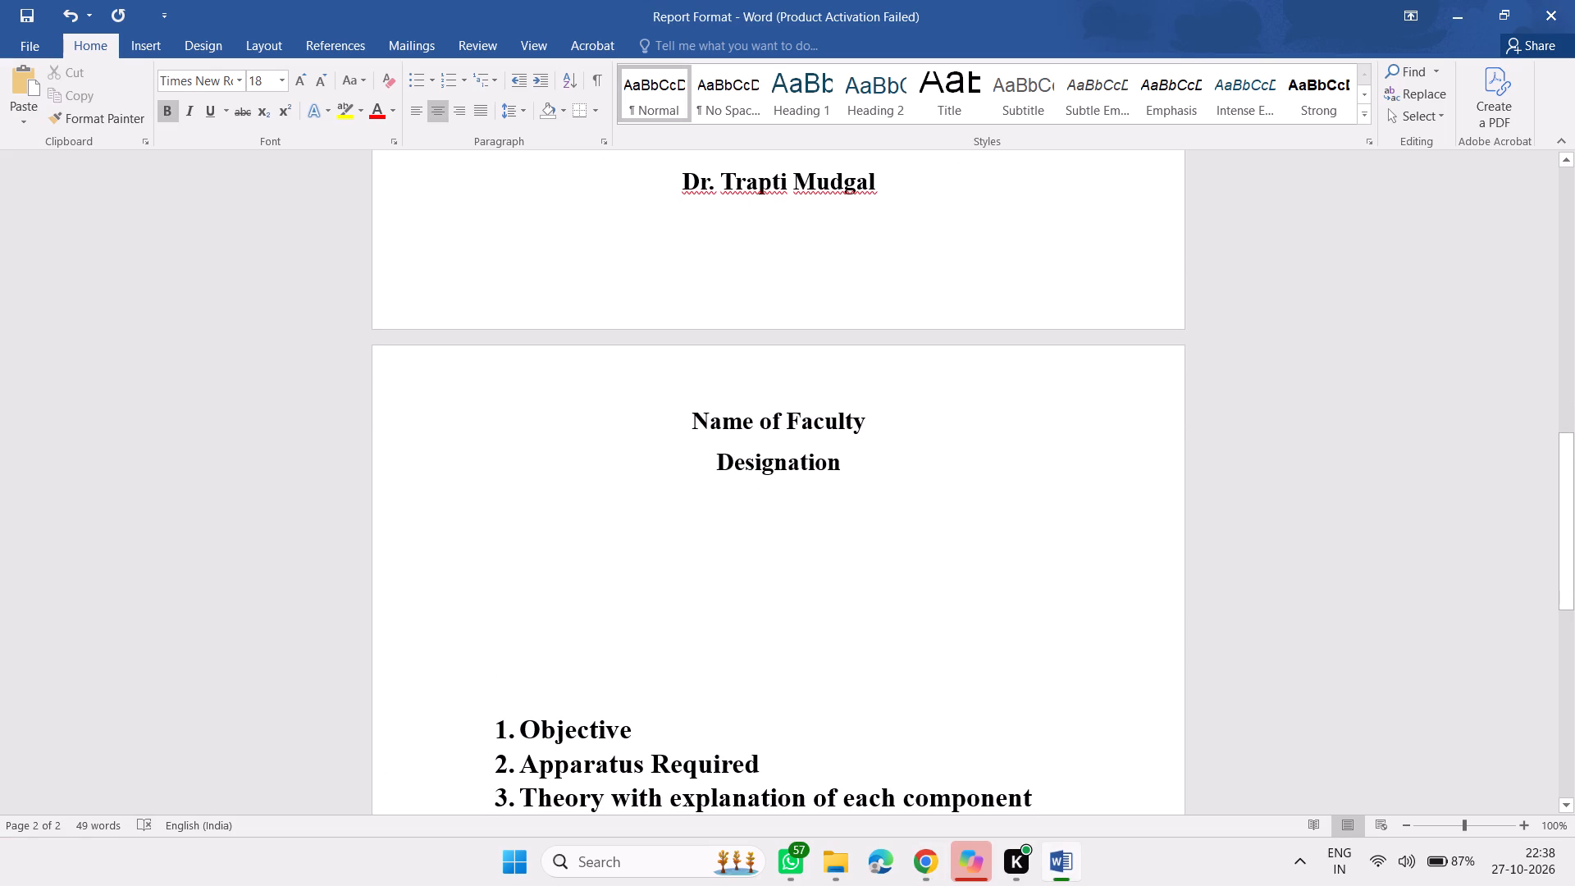
pyautogui.scroll(-3, 926, 553)
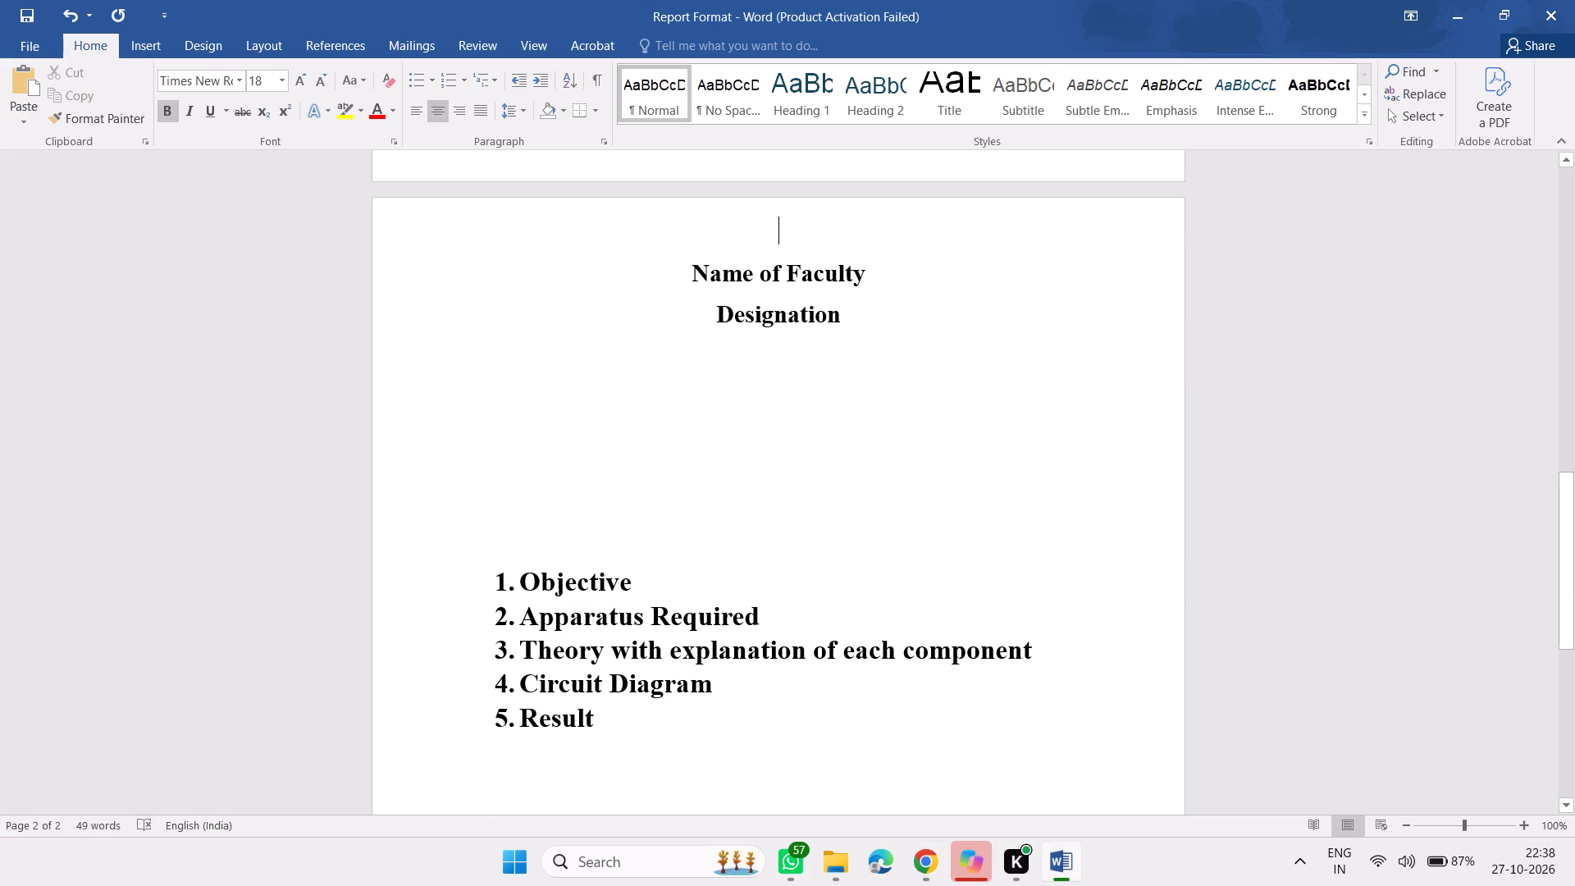
pyautogui.moveTo(856, 325); pyautogui.dragTo(664, 276)
pyautogui.press('BackSpace')
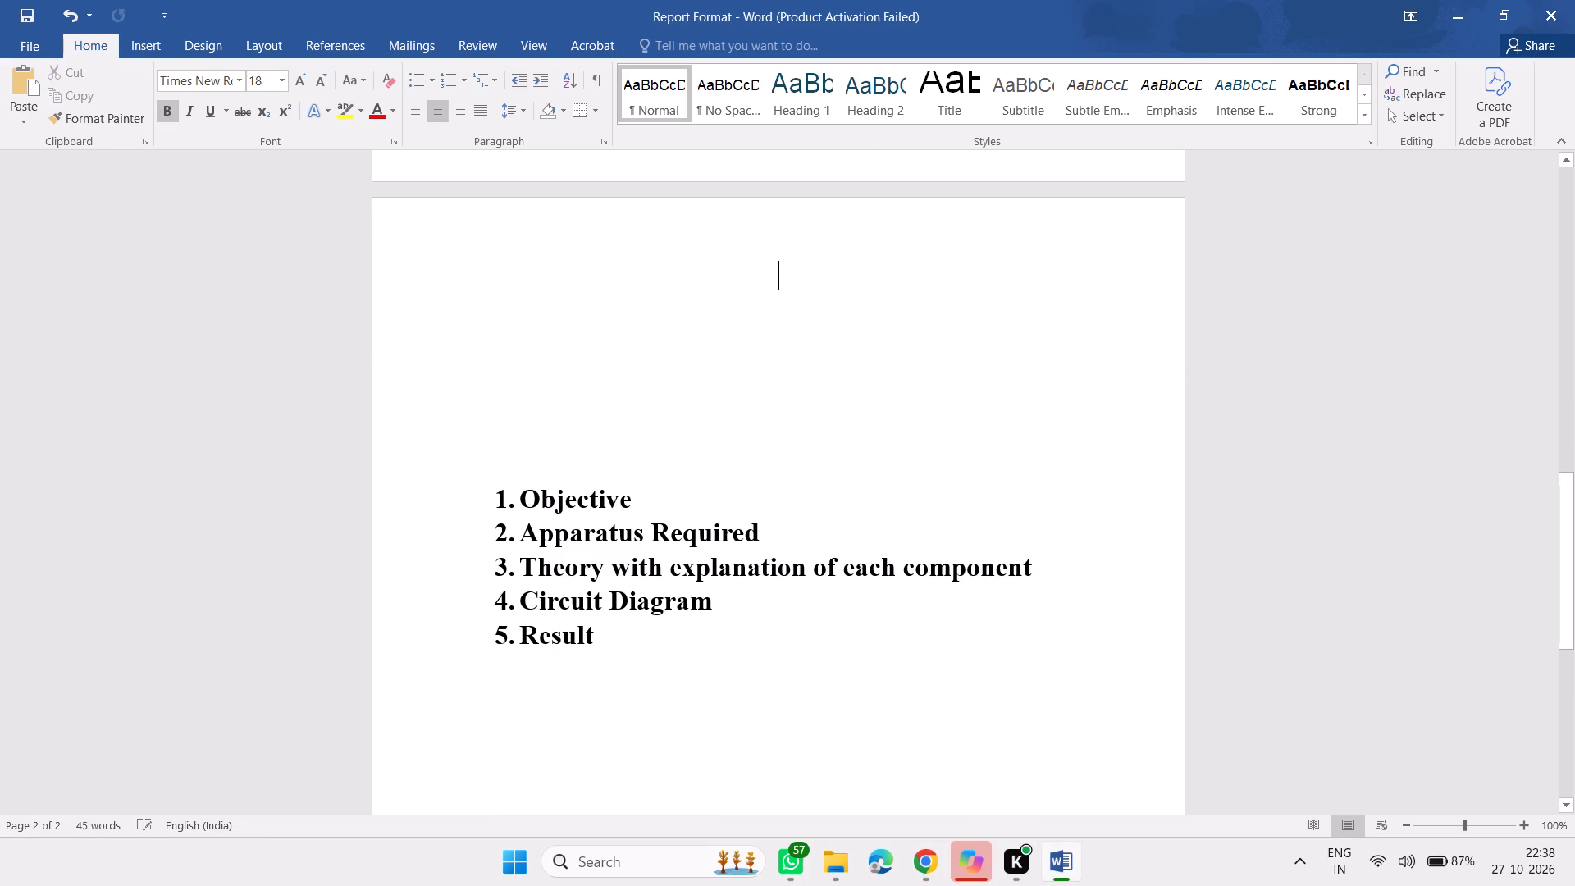
# Remove blank lines below the faculty name, and undo the deletions that cut into the name.
pyautogui.press('BackSpace')
pyautogui.press('BackSpace')
pyautogui.press('BackSpace')
pyautogui.press('BackSpace')
pyautogui.press('BackSpace')
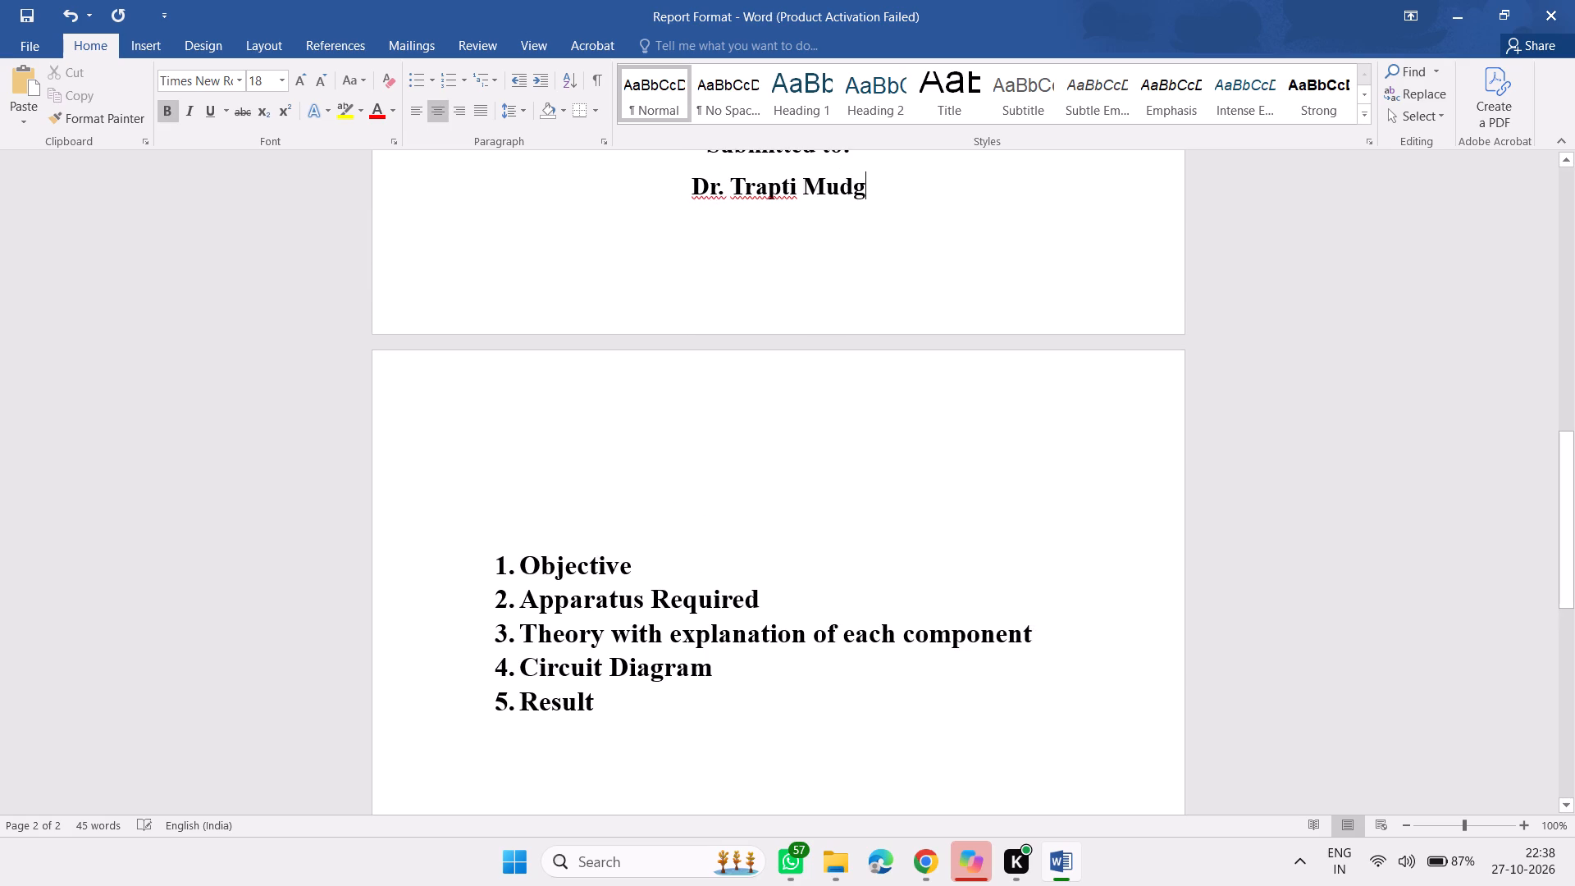
pyautogui.hotkey('ctrl', 'z')
pyautogui.hotkey('ctrl', 'z')
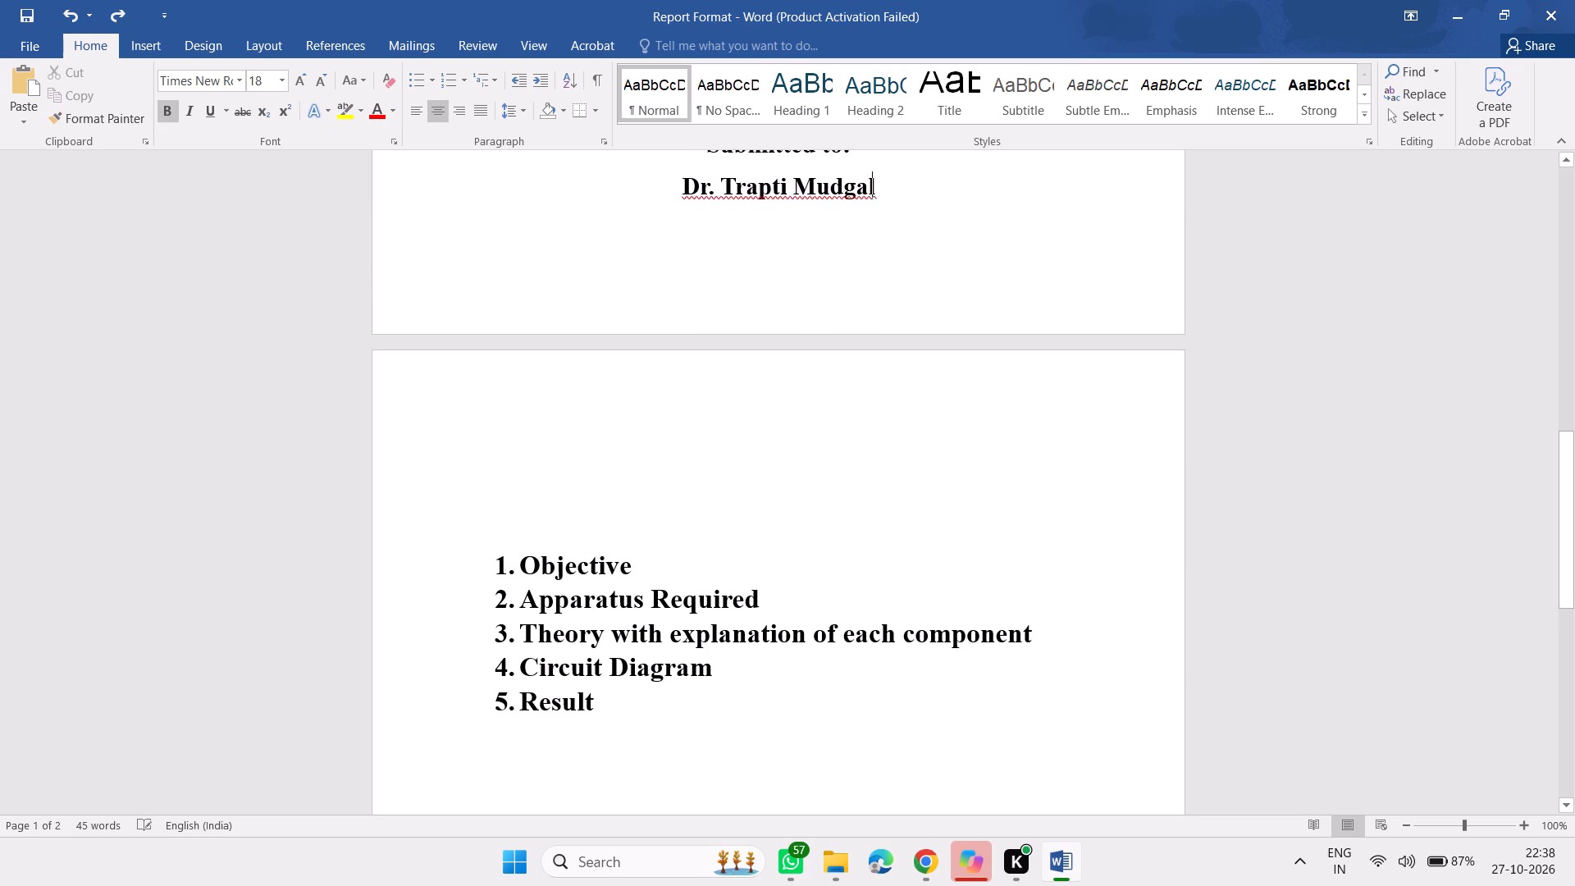
pyautogui.hotkey('ctrl', 'z')
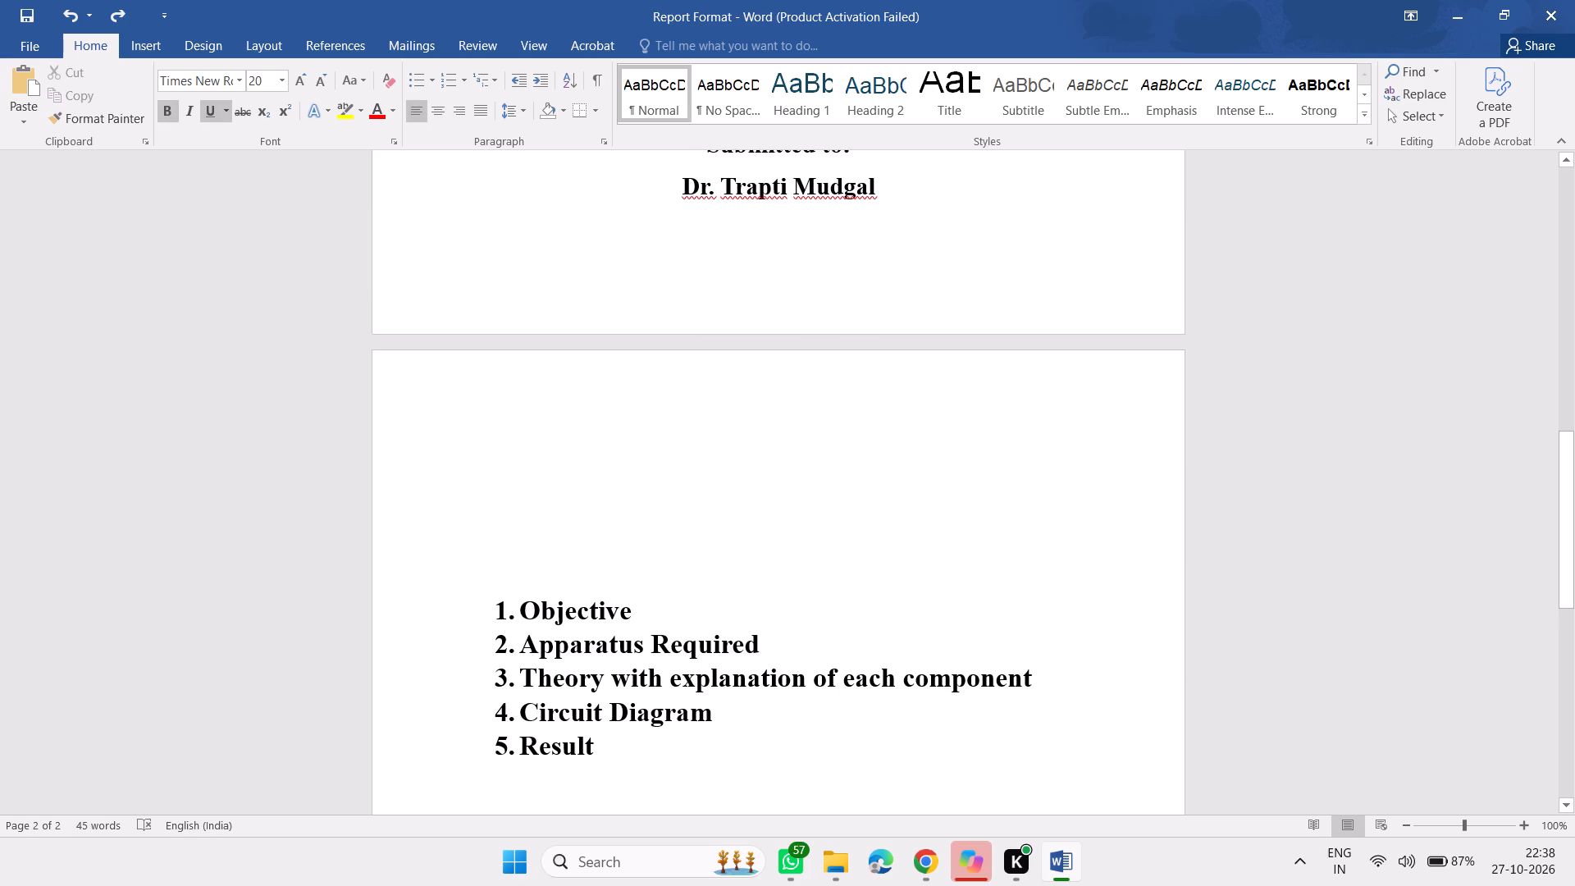
# Delete the numbered items from "Apparatus Required" through "Result", keeping only "1. Objective" in the list.
pyautogui.click(491, 602)
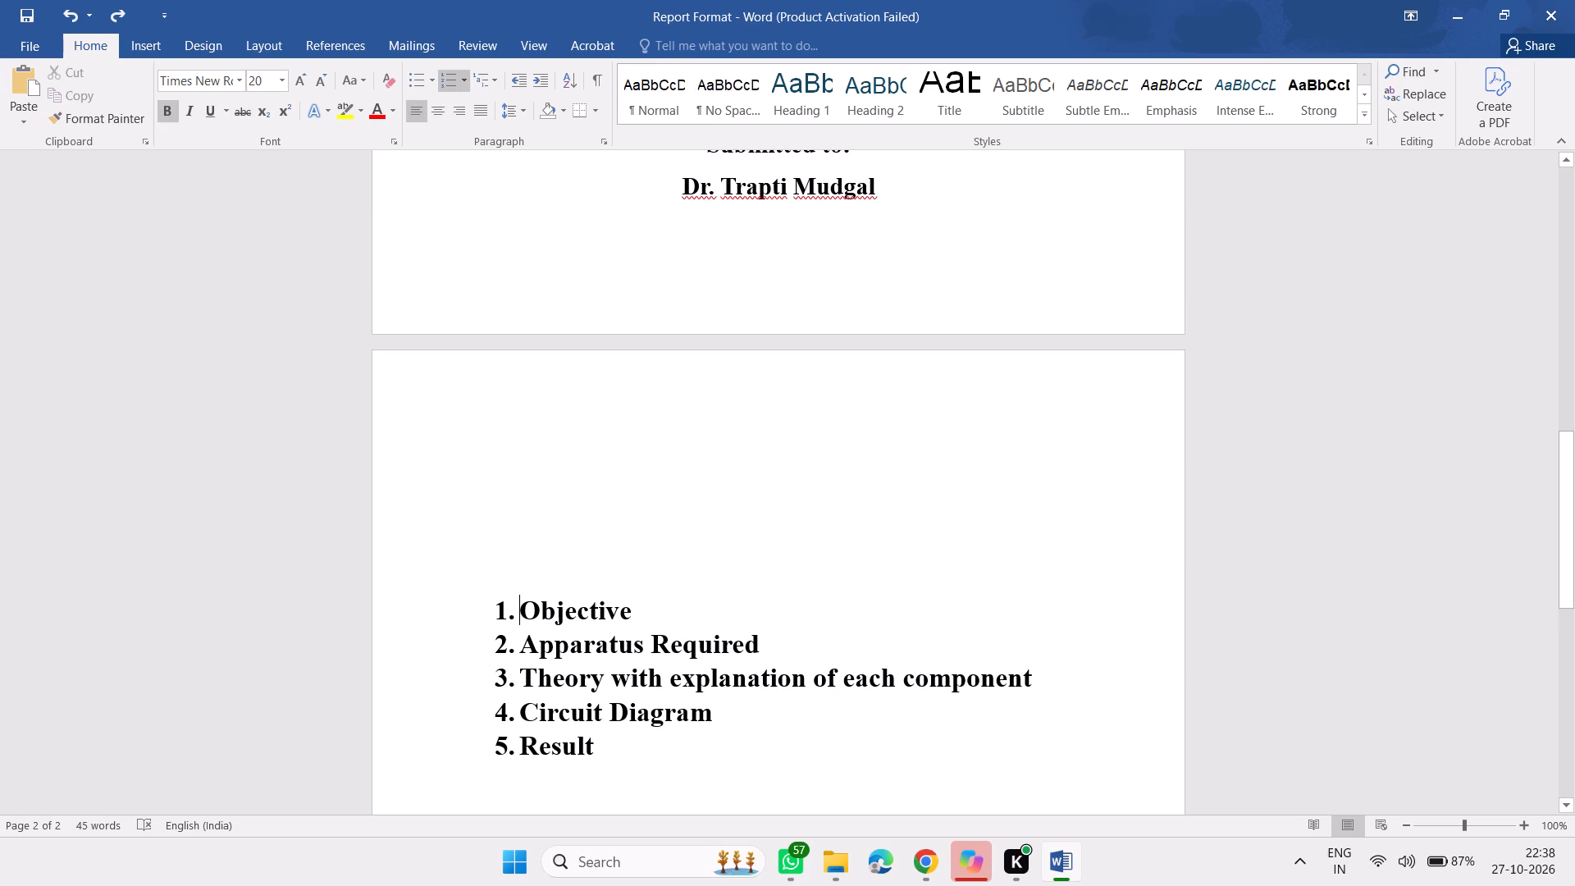
pyautogui.click(485, 605)
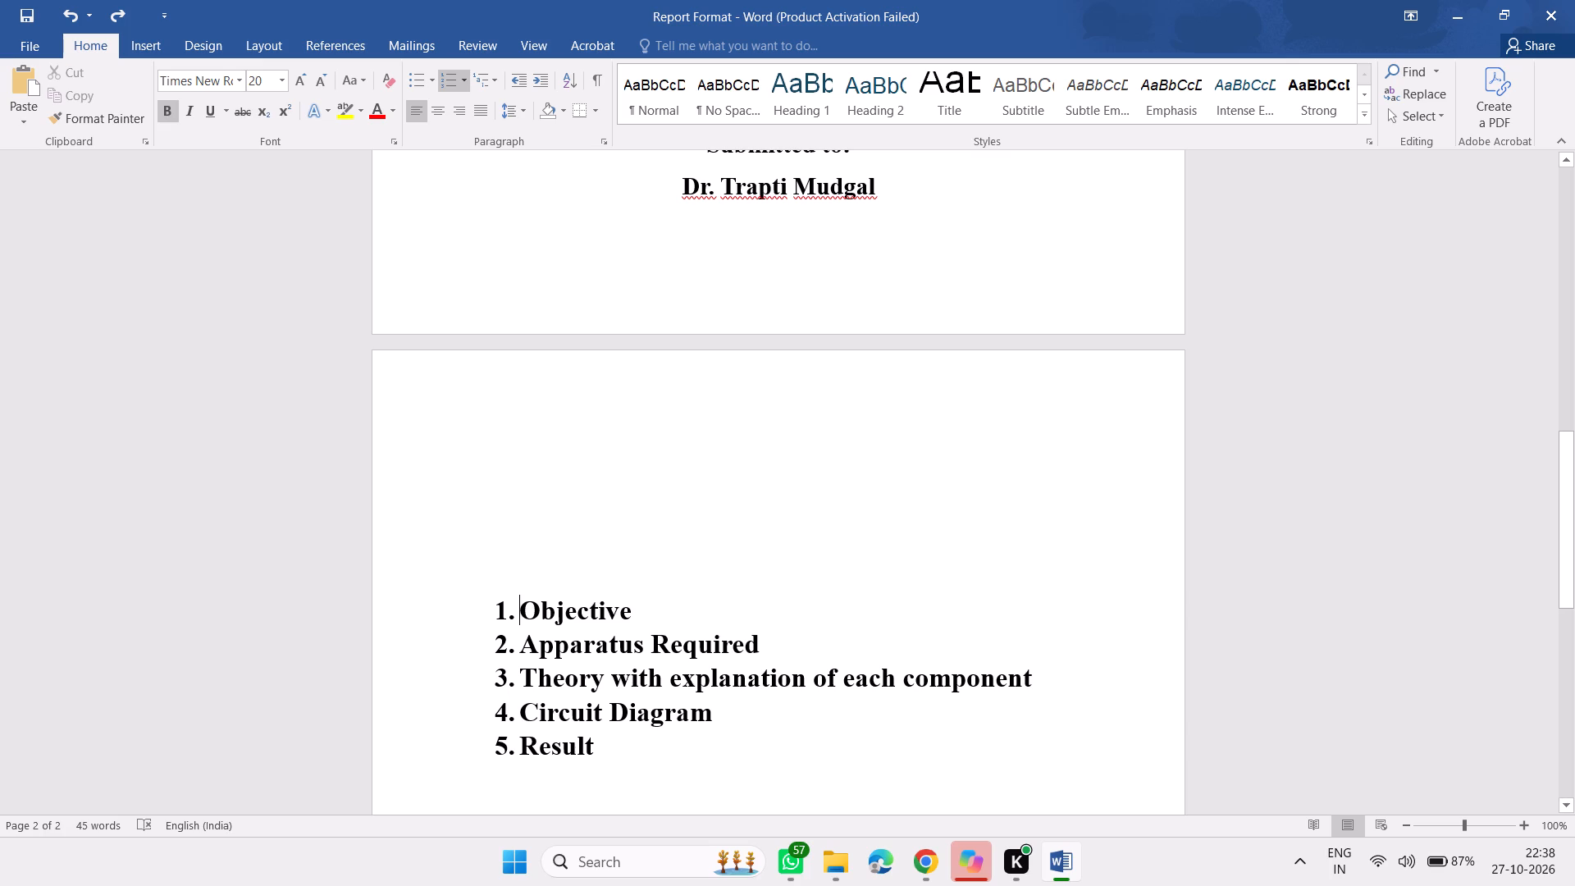
pyautogui.click(590, 770)
pyautogui.moveTo(580, 755); pyautogui.dragTo(504, 651)
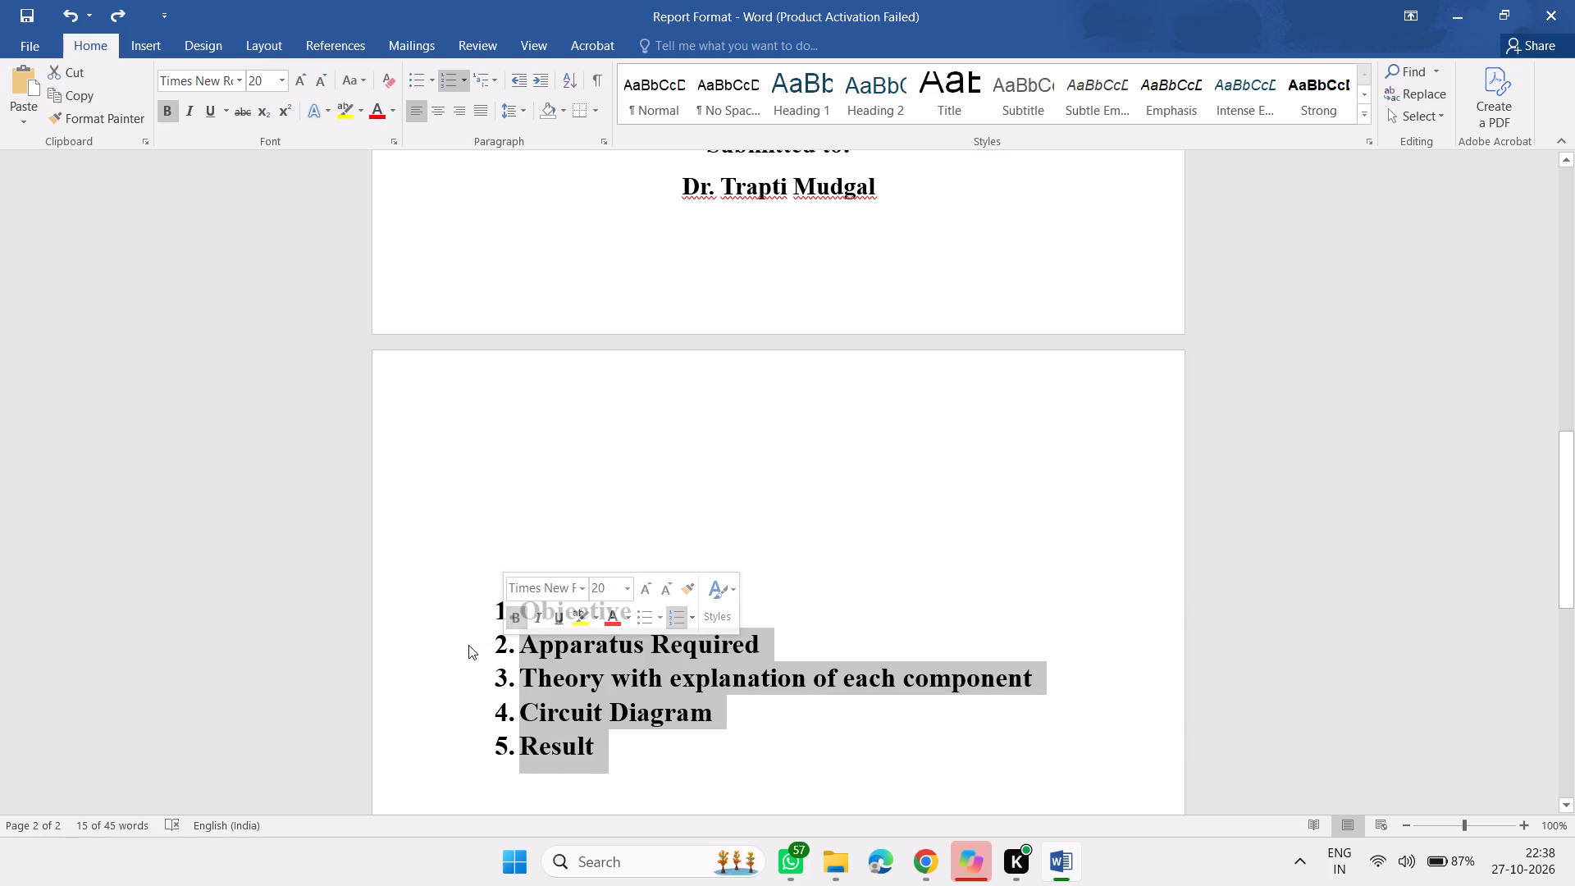
pyautogui.press('BackSpace')
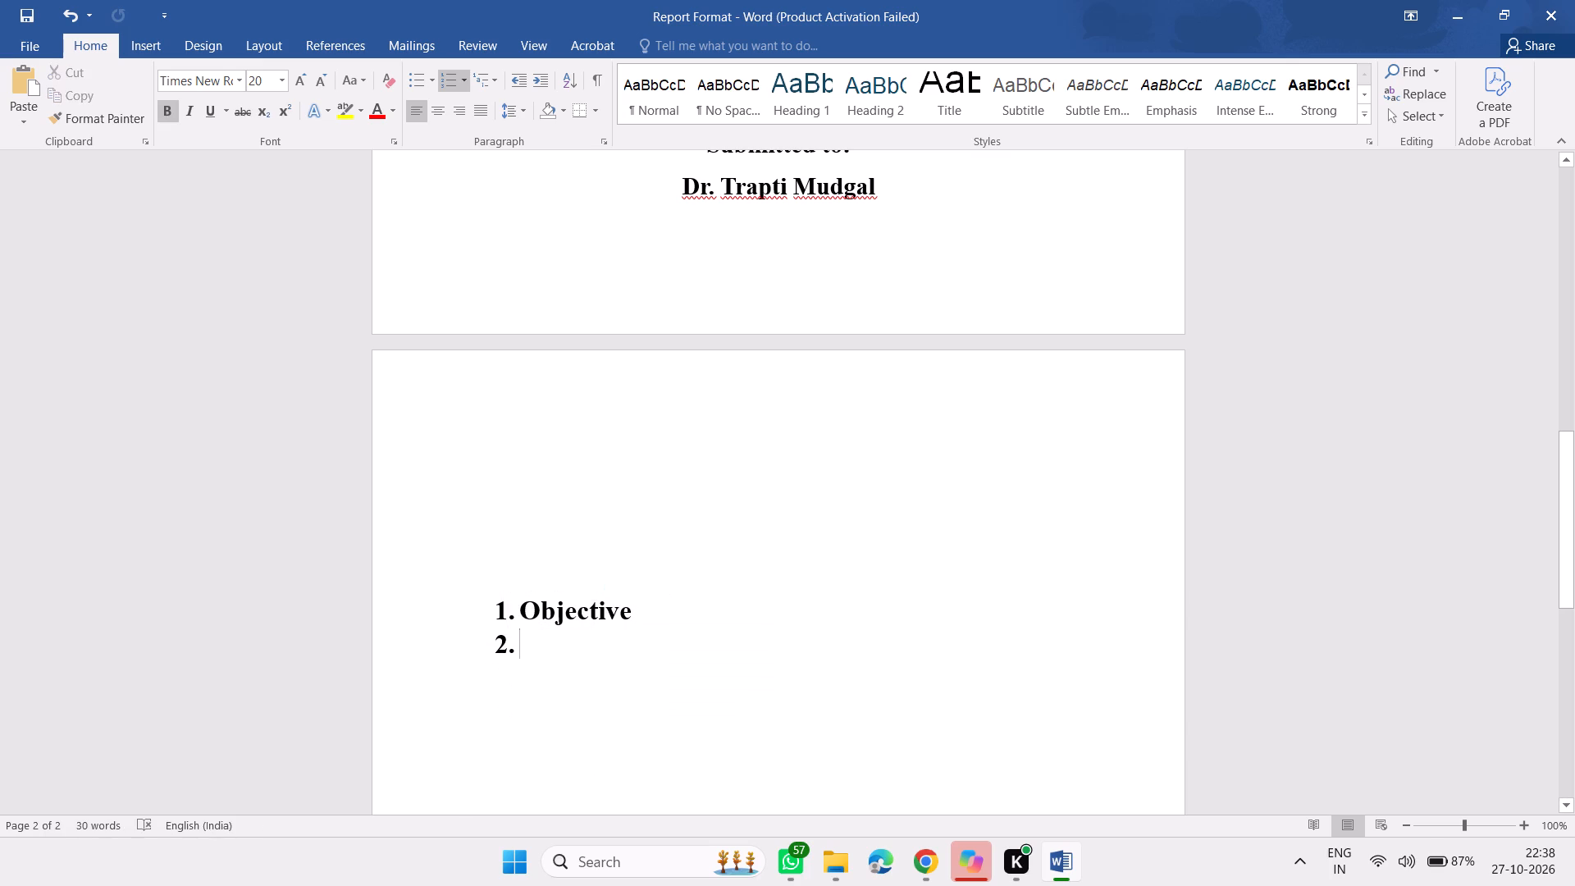
pyautogui.press('BackSpace')
# Remove the remaining blank lines above "1. Objective" so the heading starts at the top of the second page.
pyautogui.click(494, 608)
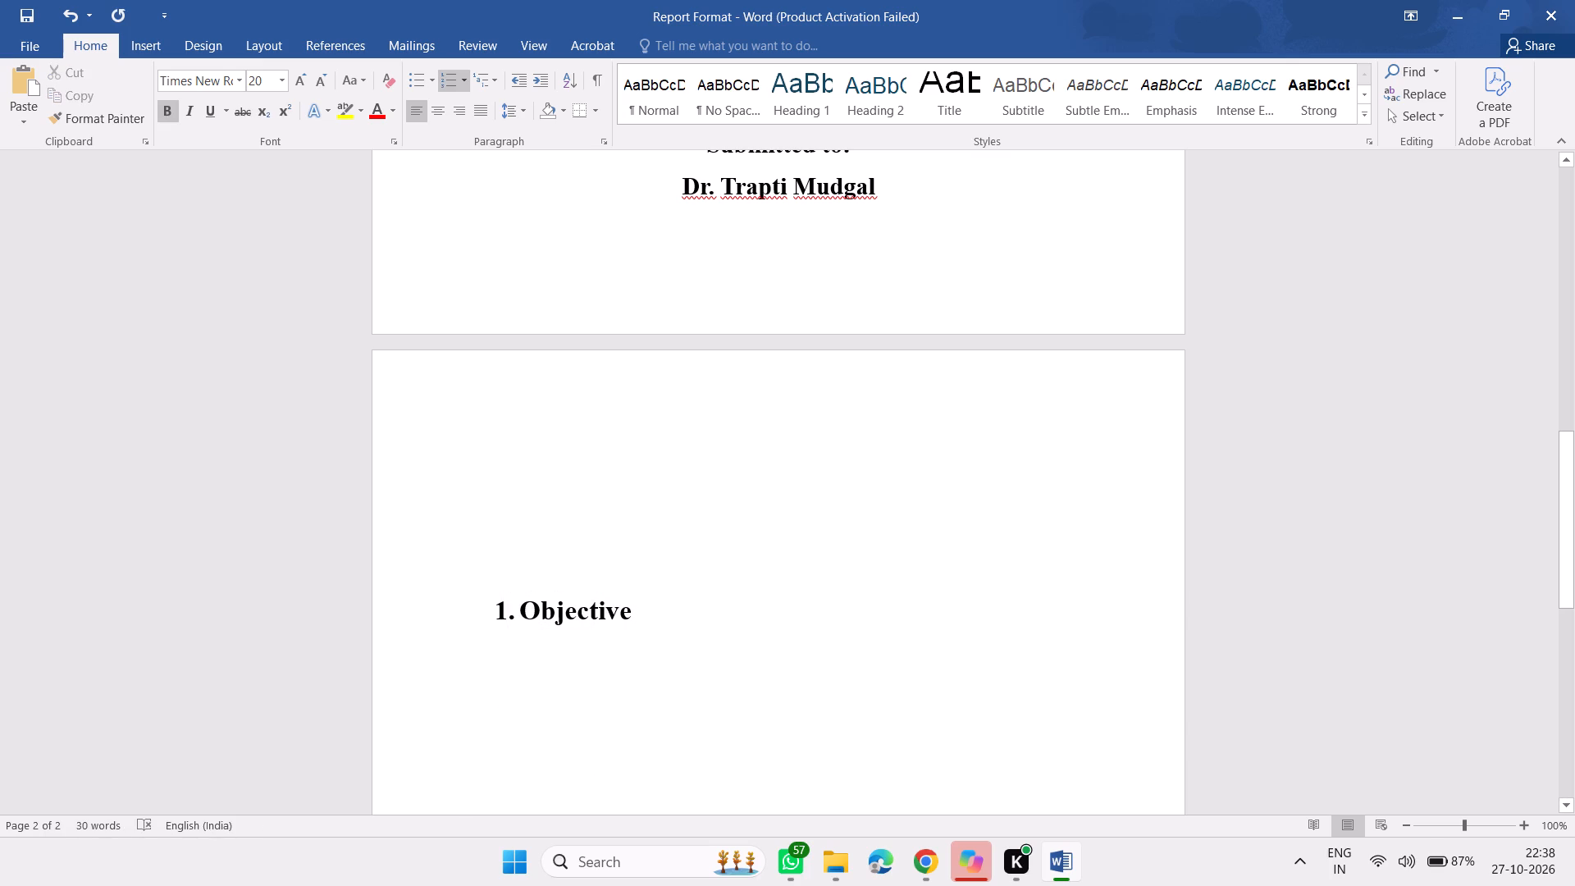
pyautogui.click(530, 562)
pyautogui.press('BackSpace')
pyautogui.press('BackSpace')
pyautogui.press('BackSpace')
pyautogui.press('BackSpace')
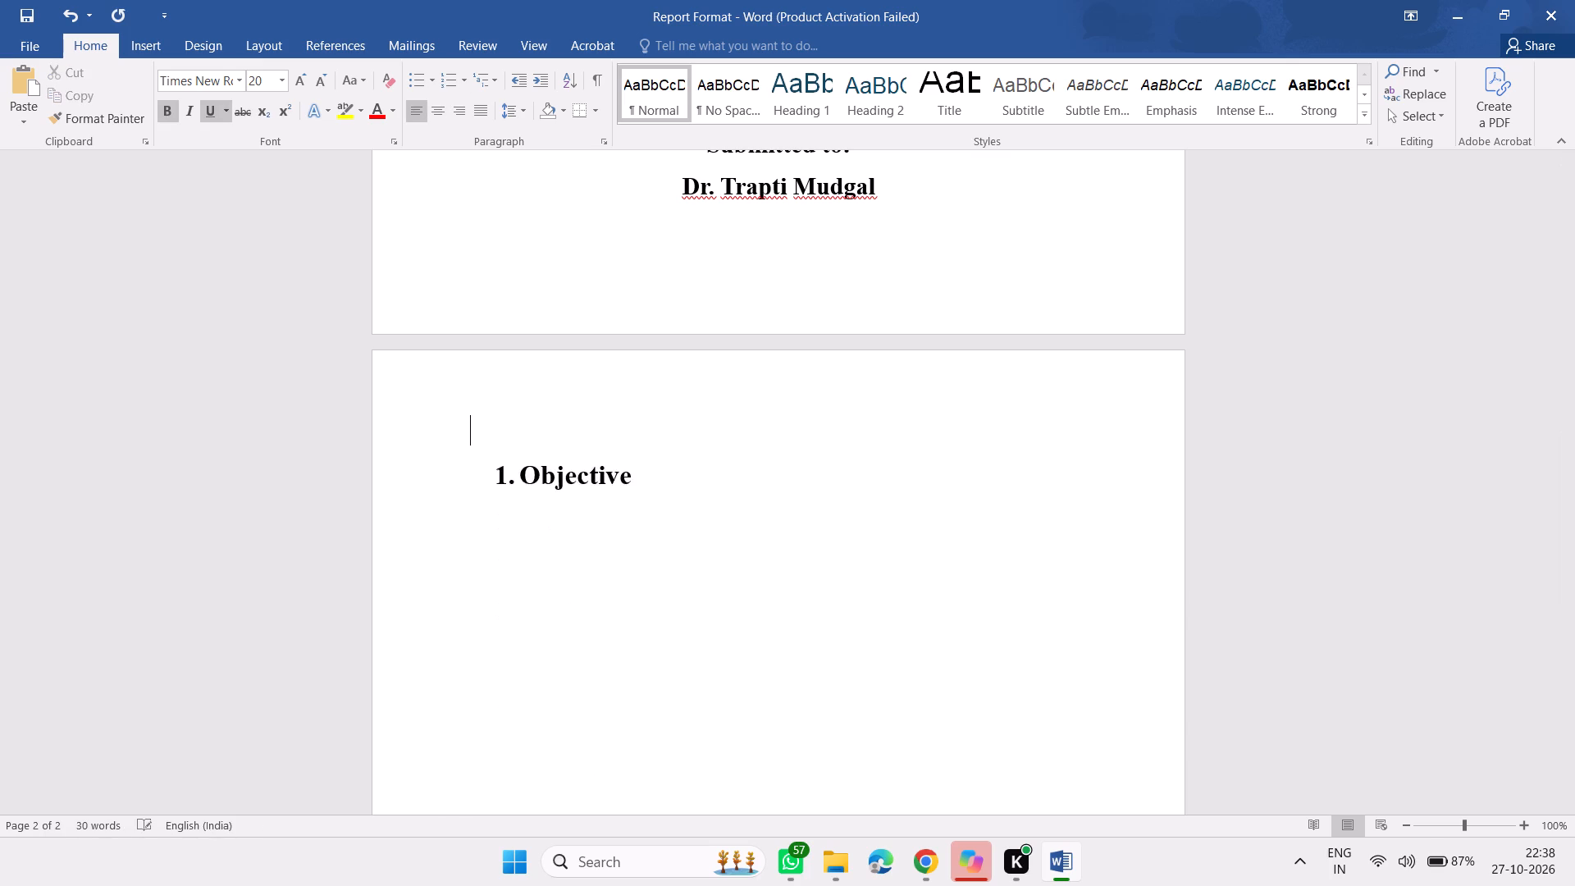
pyautogui.press('BackSpace')
pyautogui.press('BackSpace')
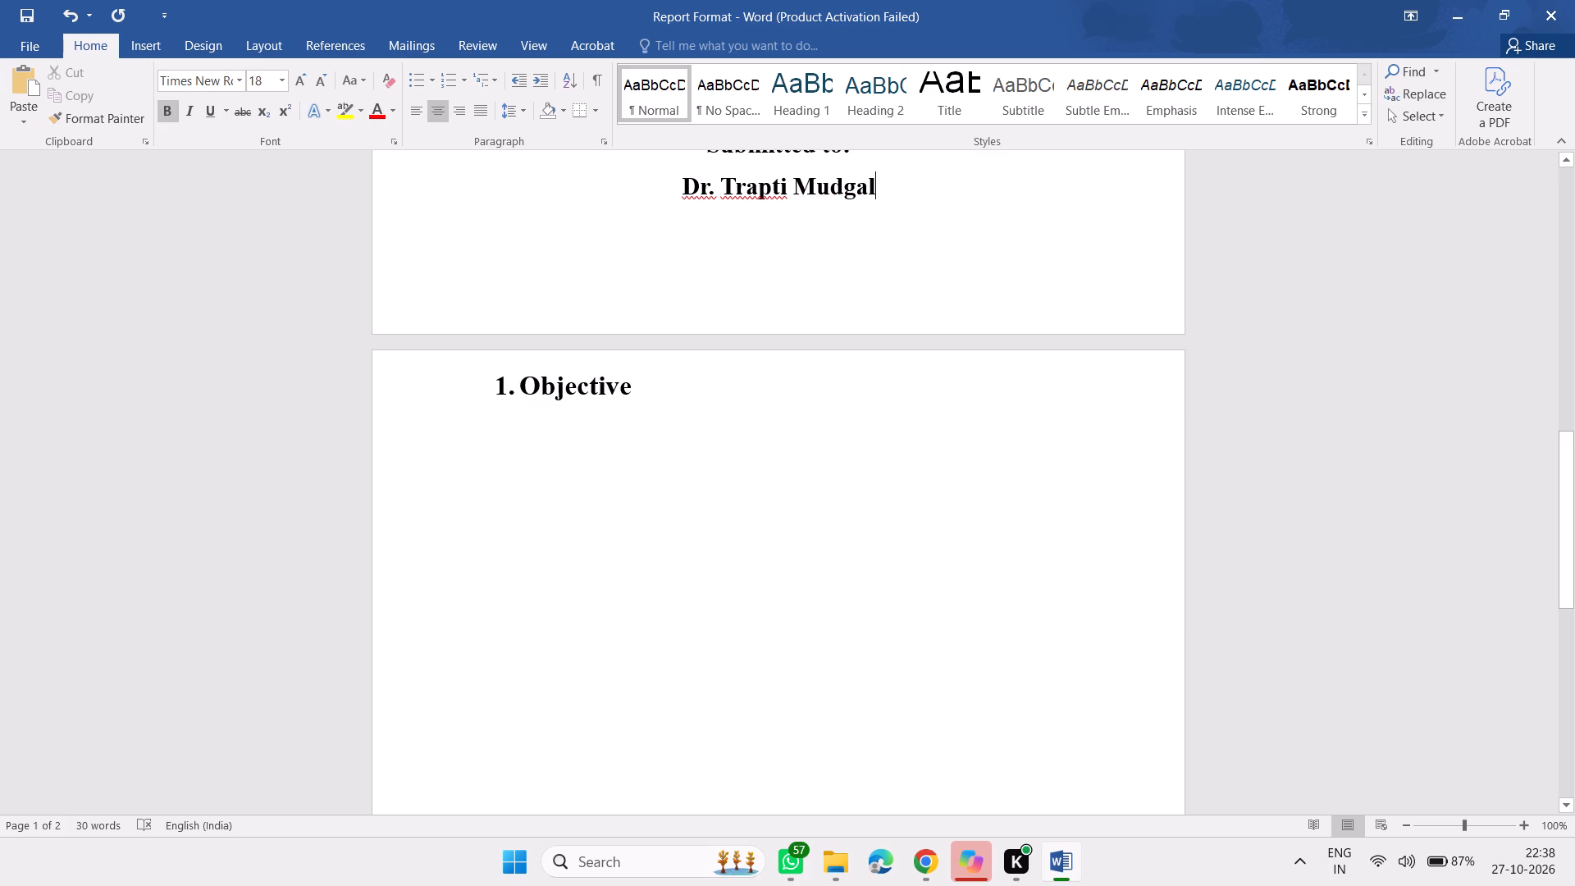
# Switch to the reference PDF, select the Objective paragraph to check its font formatting, and close the Acrobat subscription window.
pyautogui.scroll(-3, 572, 569)
pyautogui.scroll(4, 564, 573)
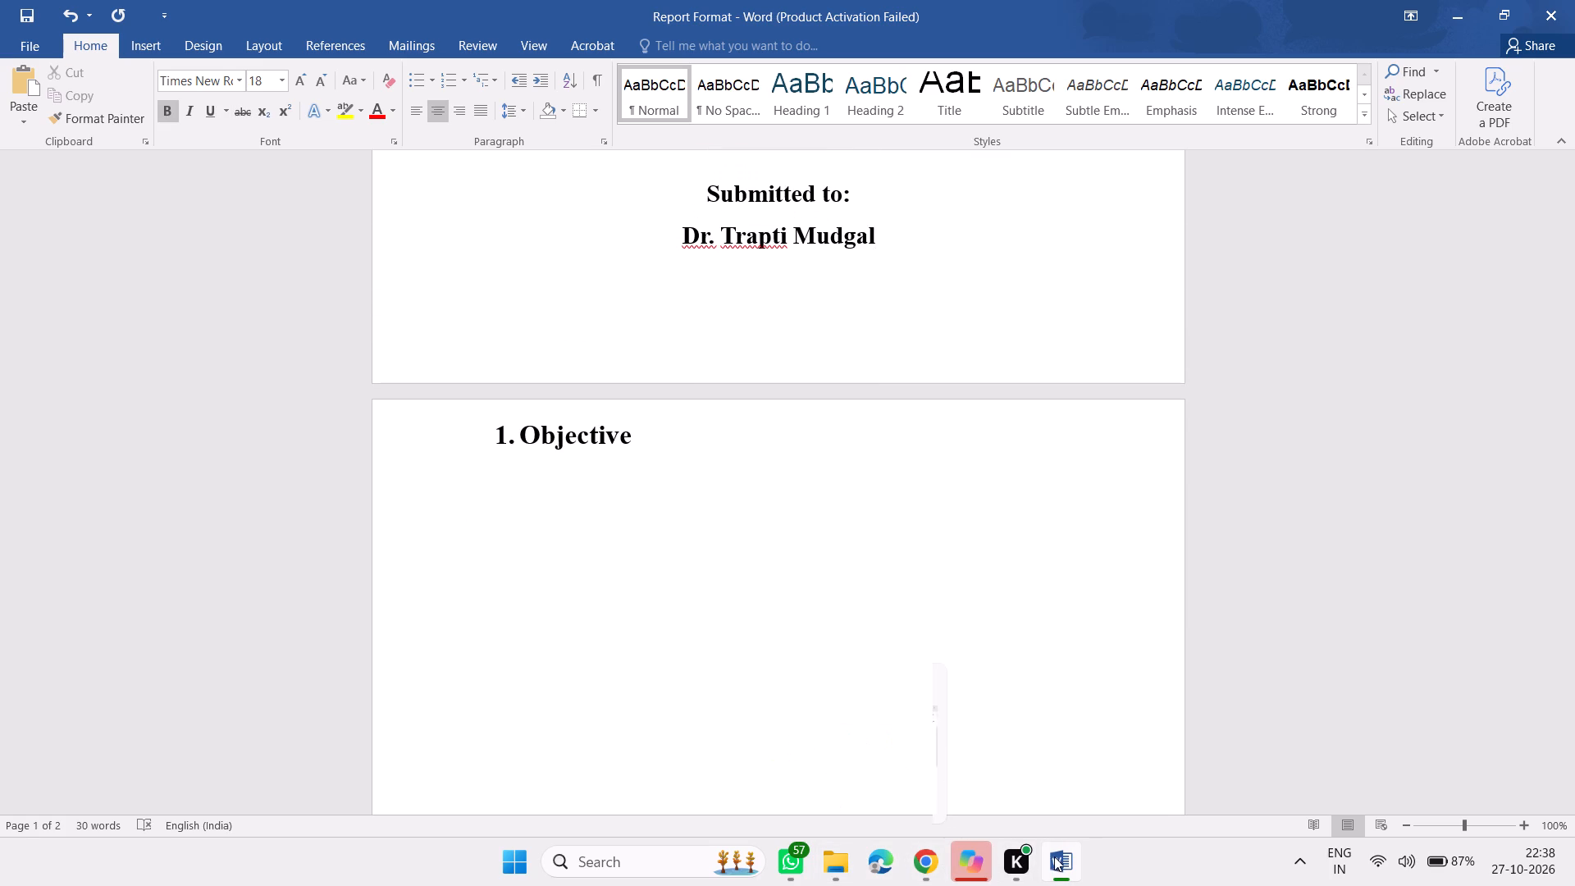
pyautogui.click(1054, 855)
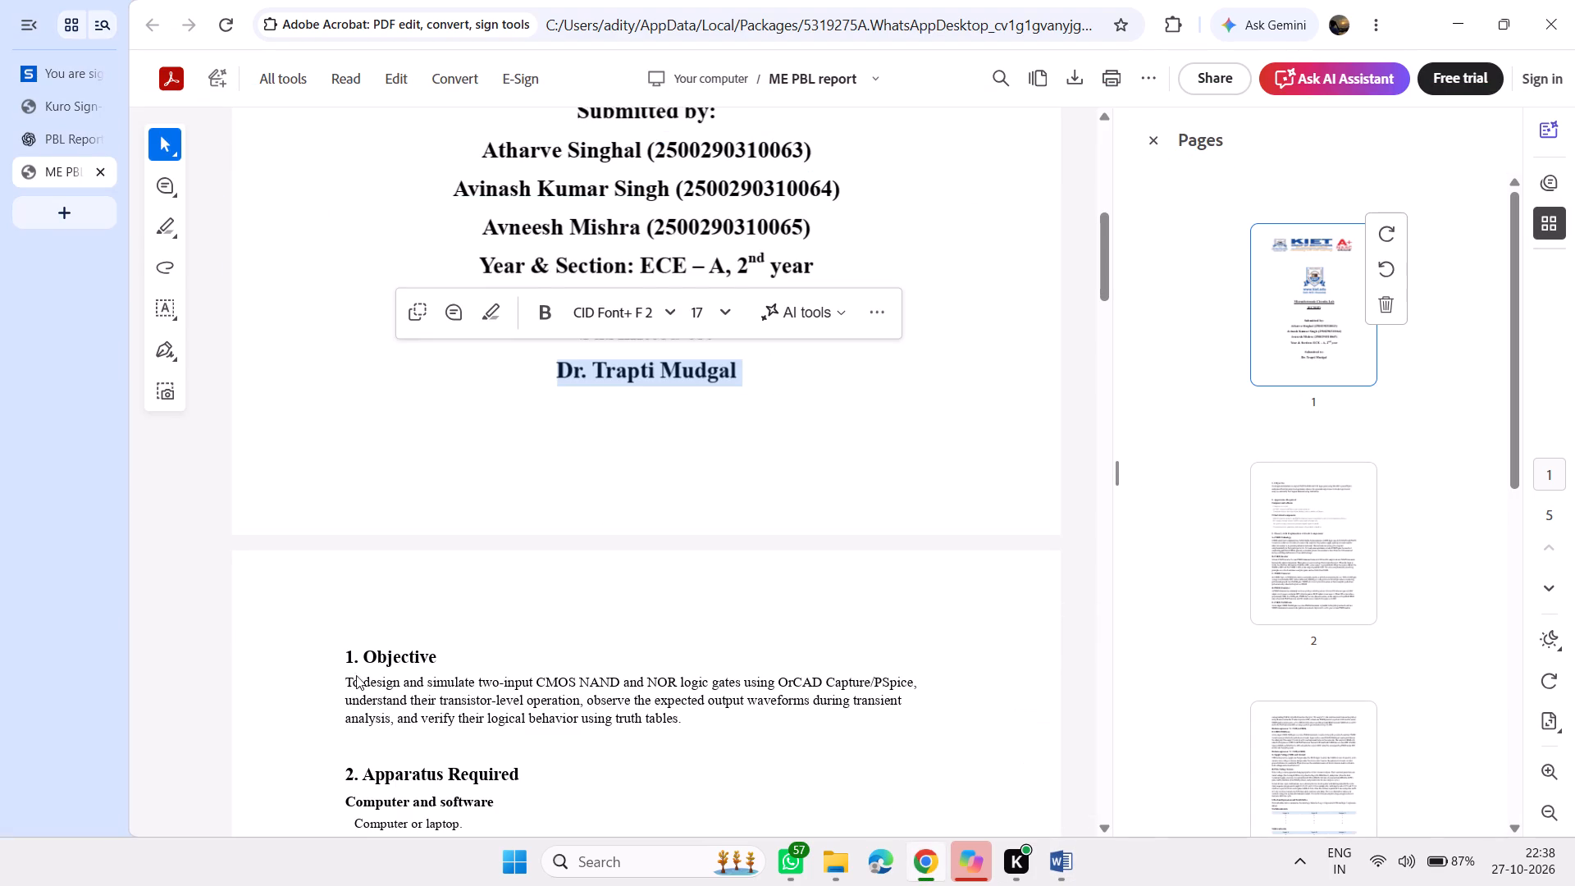
pyautogui.moveTo(341, 678); pyautogui.dragTo(664, 733)
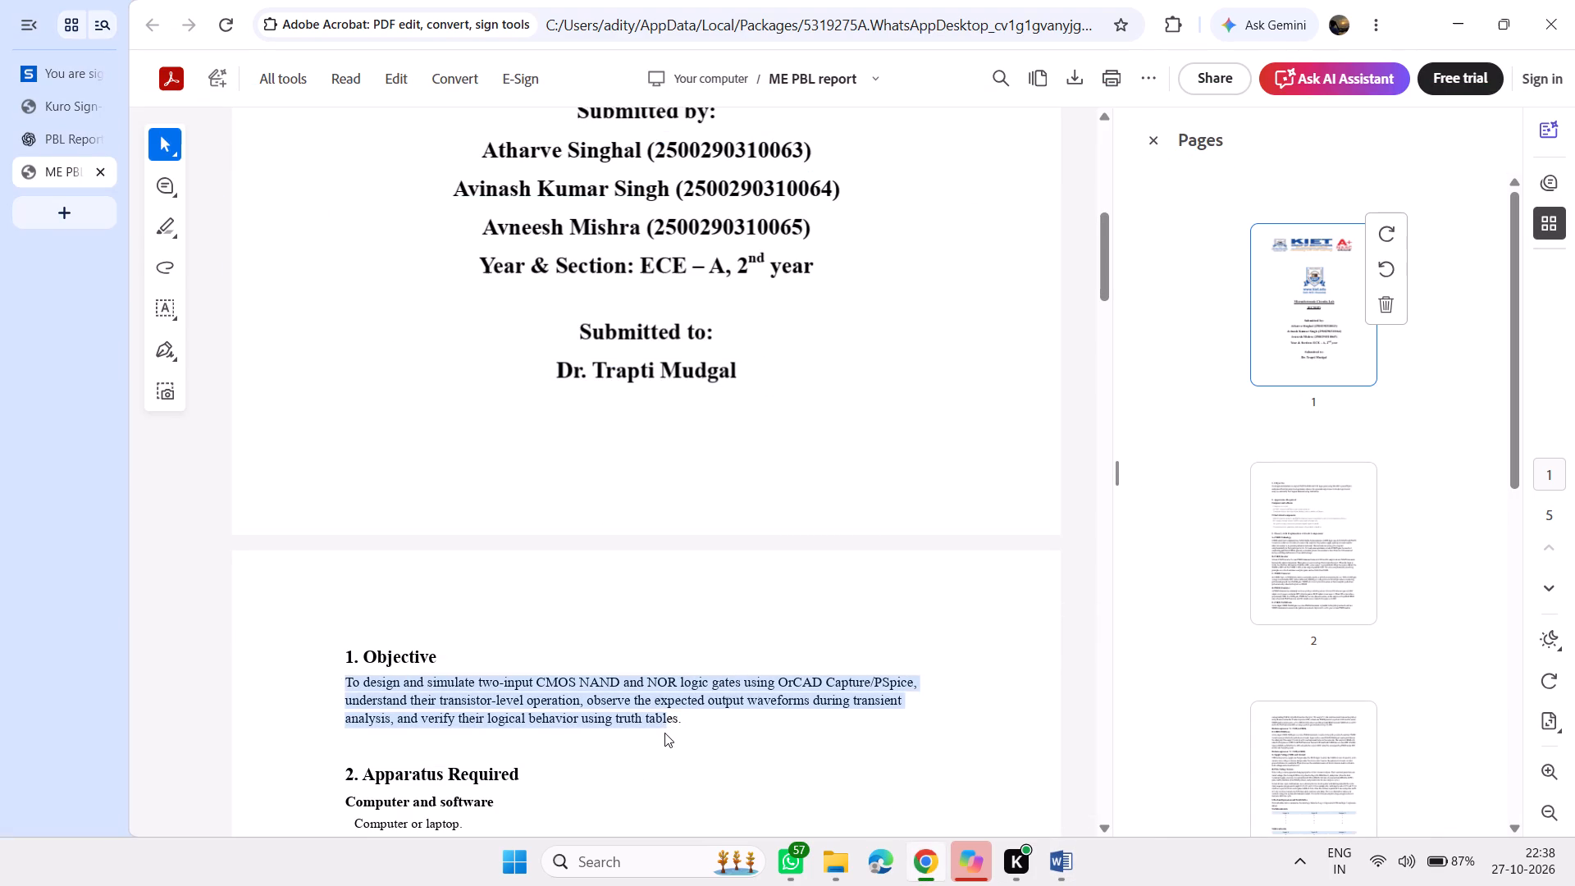
pyautogui.click(704, 620)
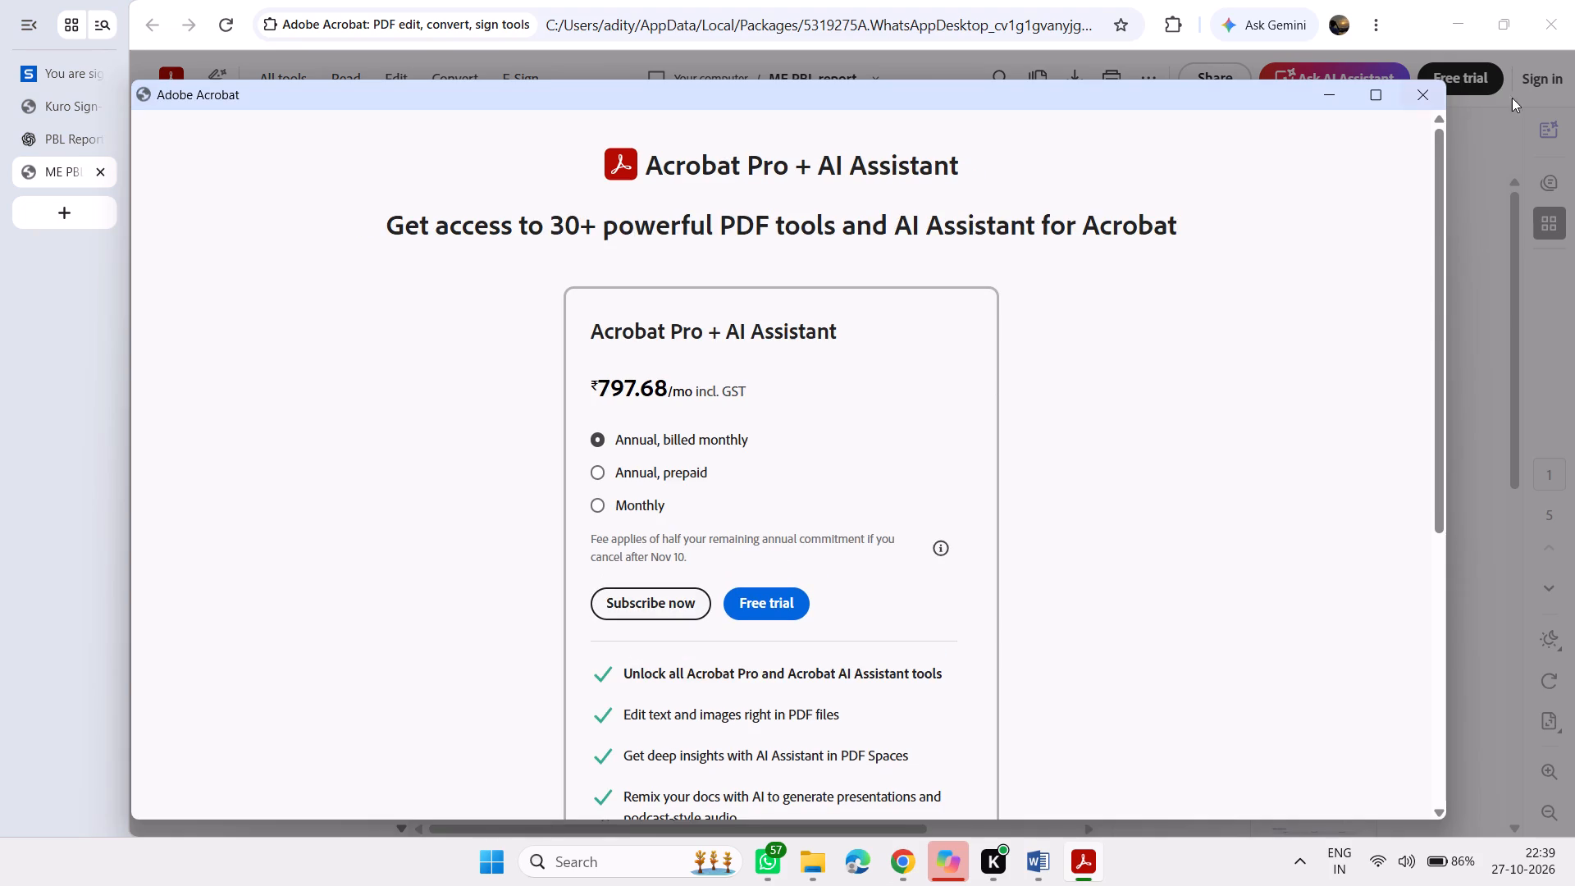
pyautogui.click(1433, 95)
# Select the "1. Objective" heading in the reference PDF to examine its font and size.
pyautogui.scroll(-2, 833, 413)
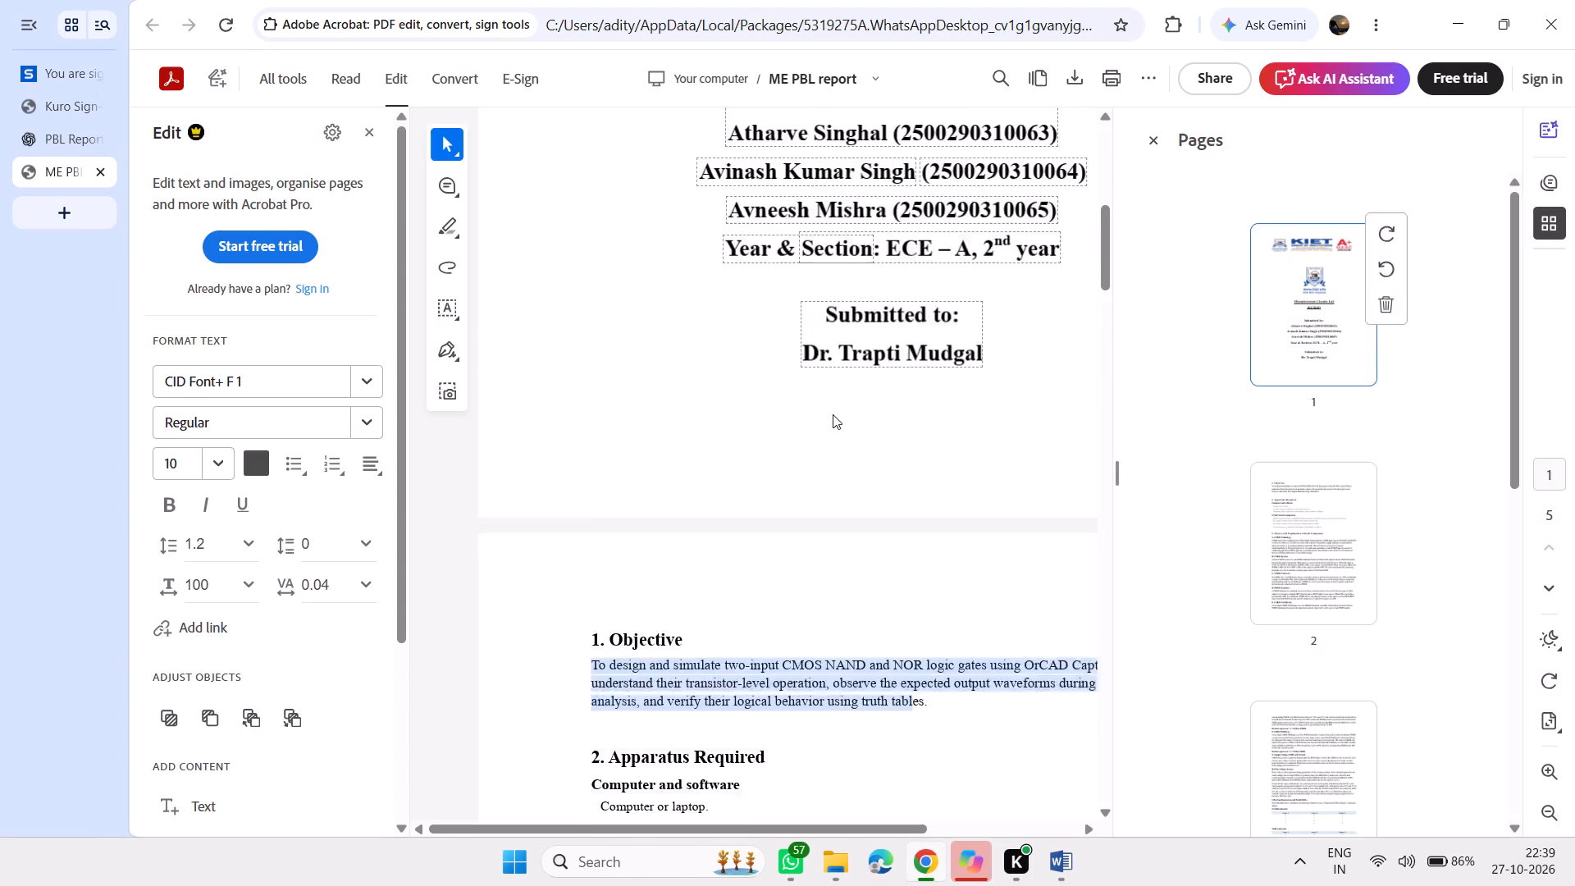
pyautogui.scroll(-1, 833, 414)
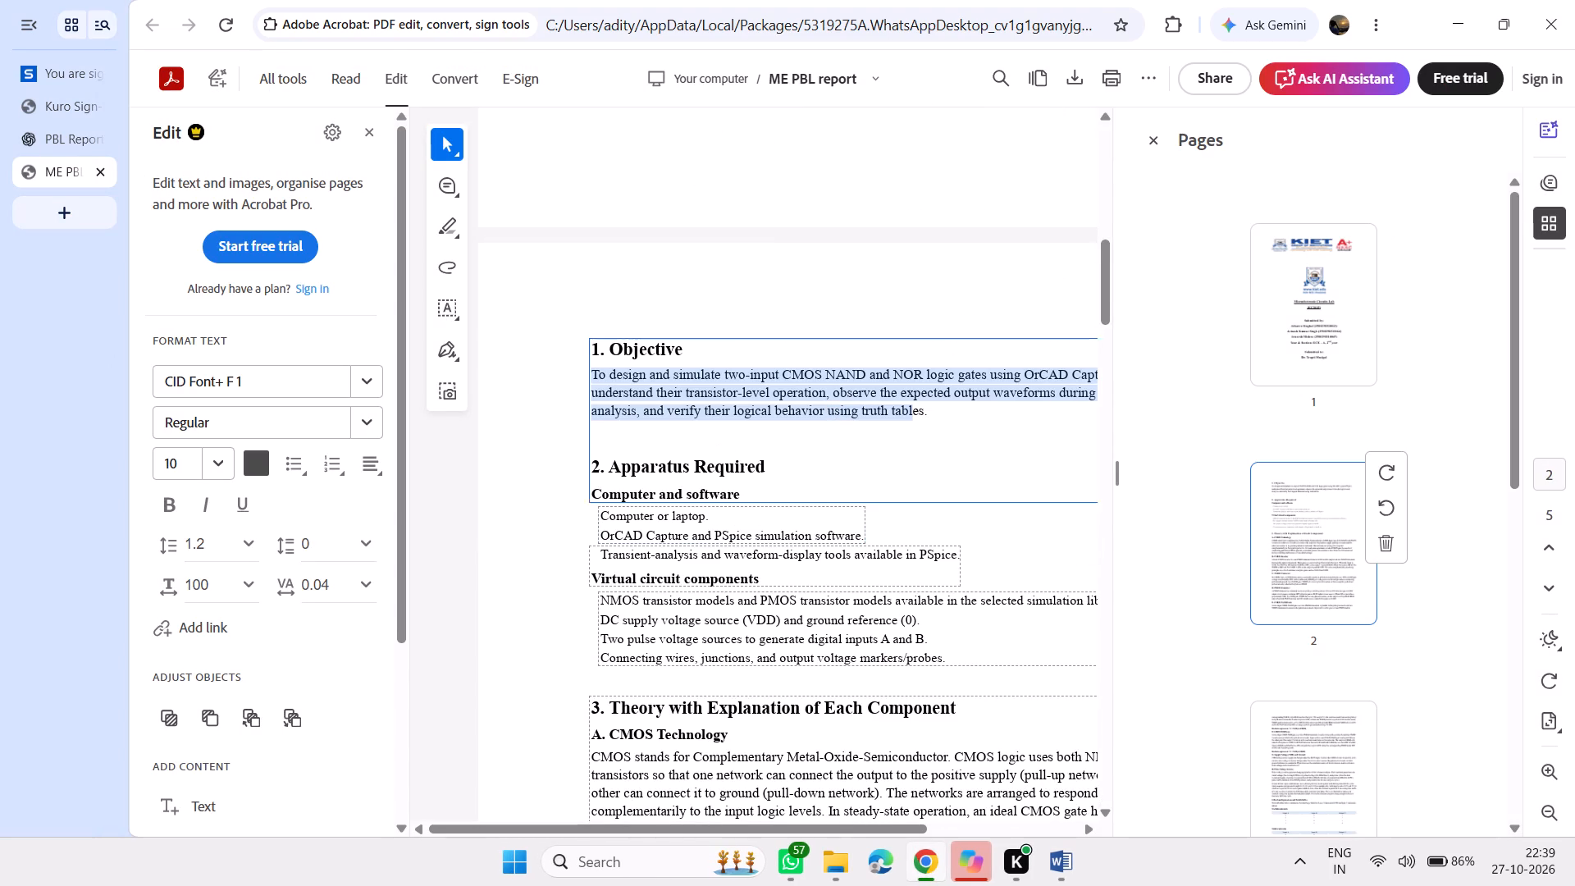
pyautogui.click(532, 361)
pyautogui.moveTo(682, 345); pyautogui.dragTo(671, 345)
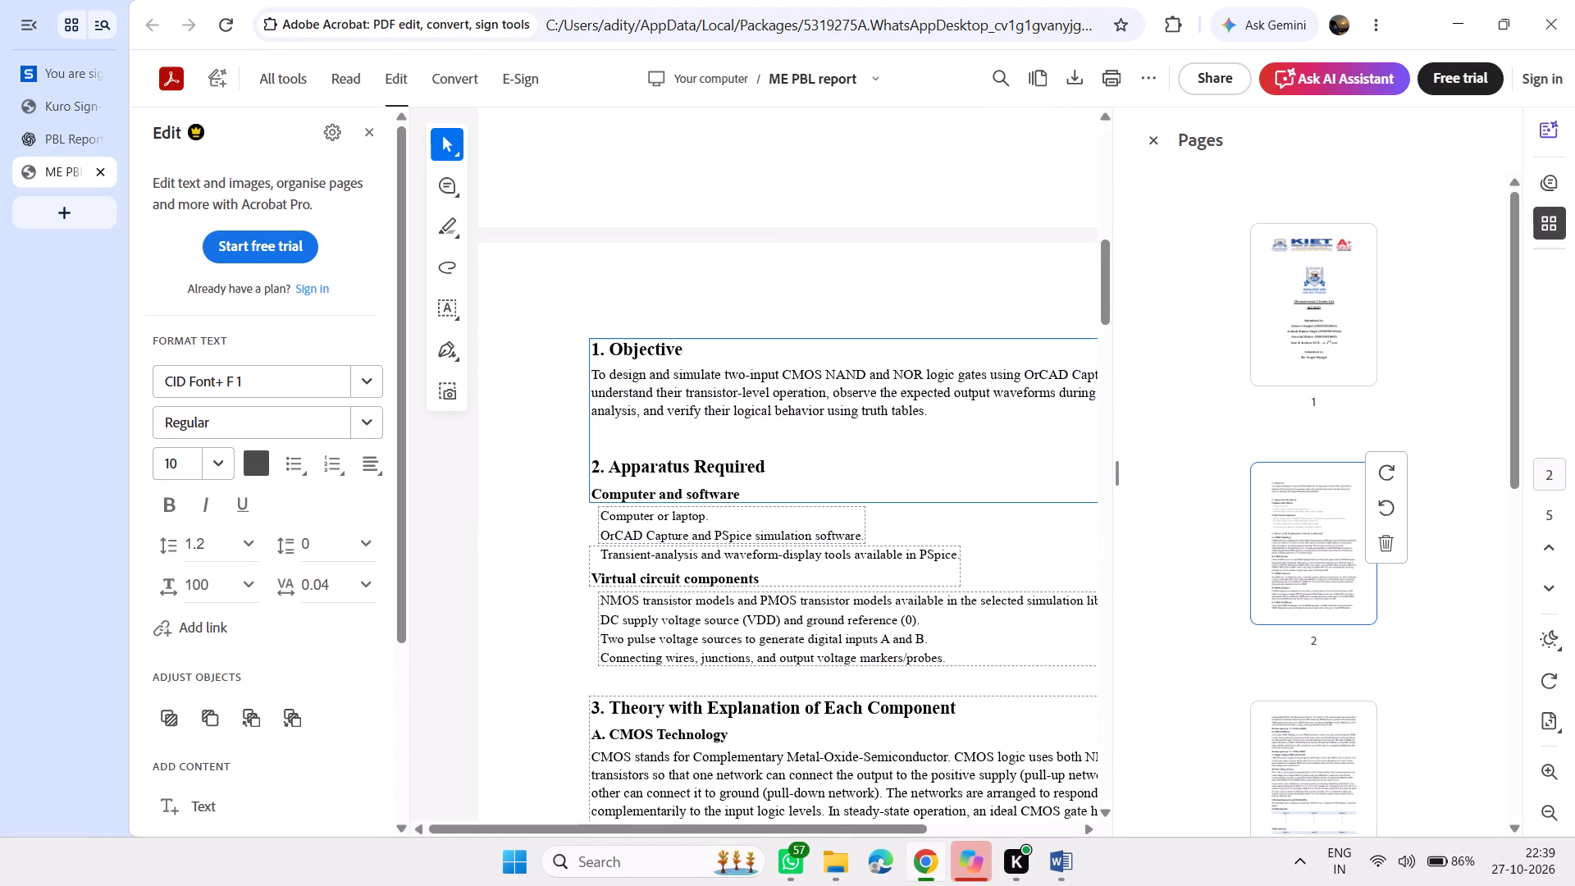
pyautogui.moveTo(671, 345); pyautogui.dragTo(582, 353)
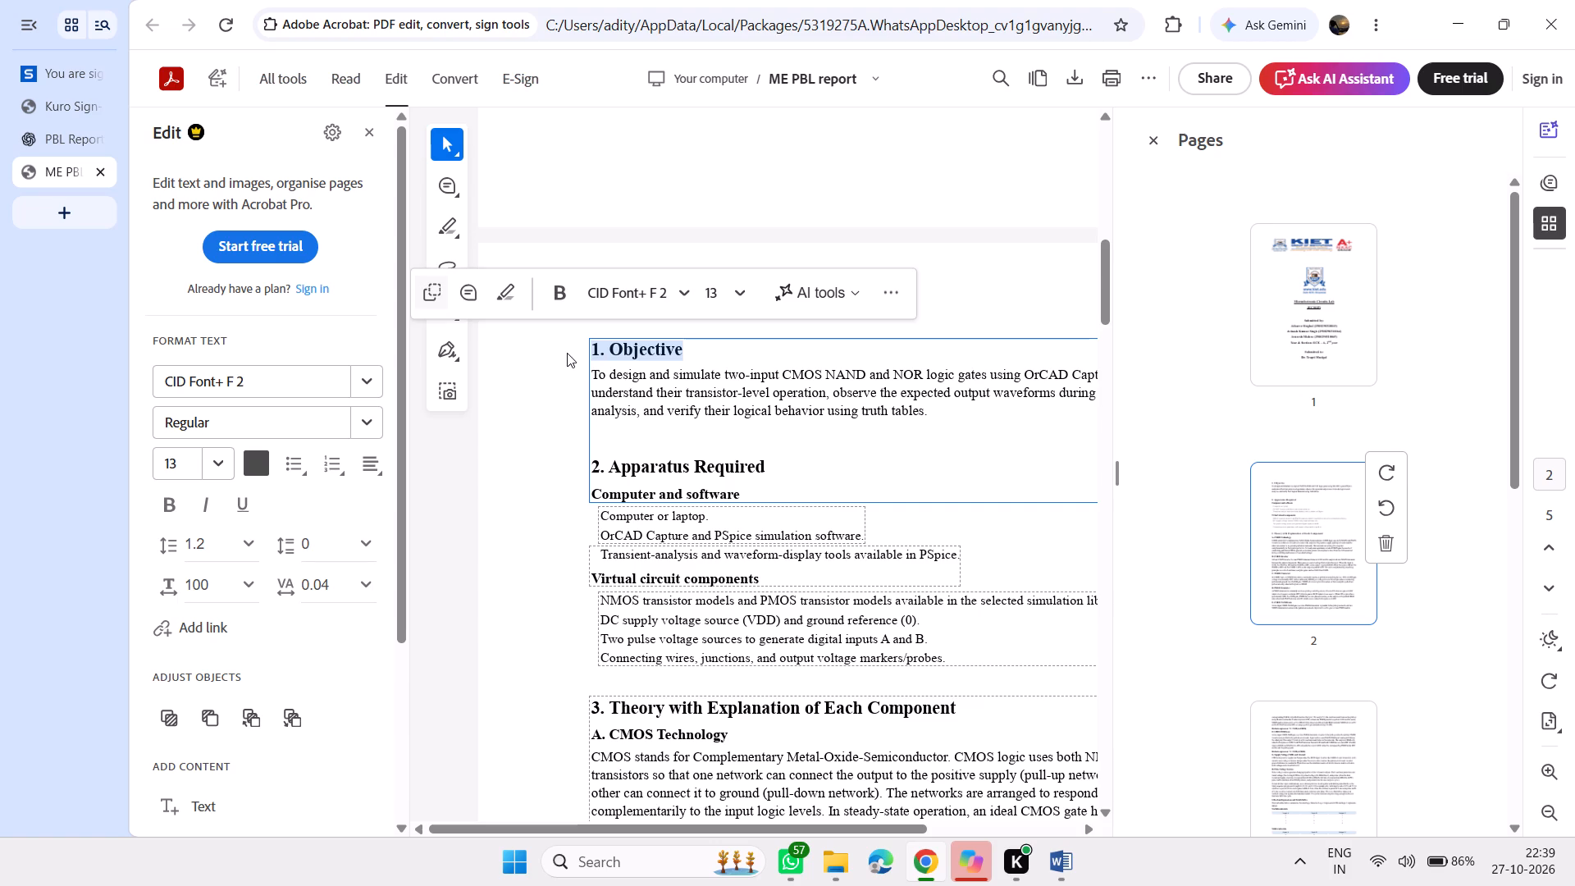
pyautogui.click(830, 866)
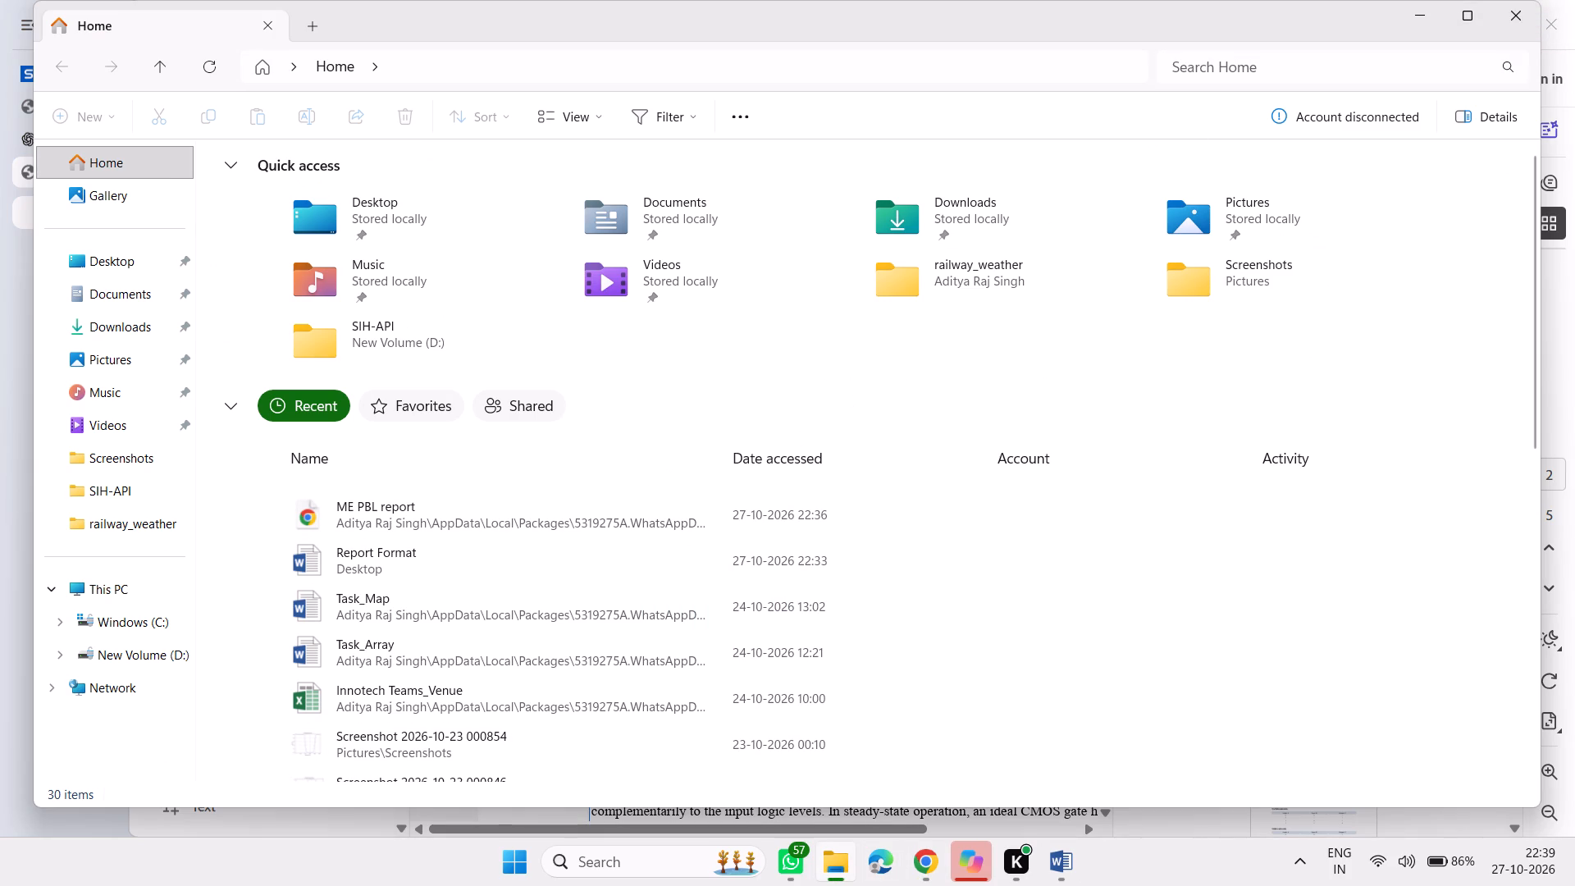
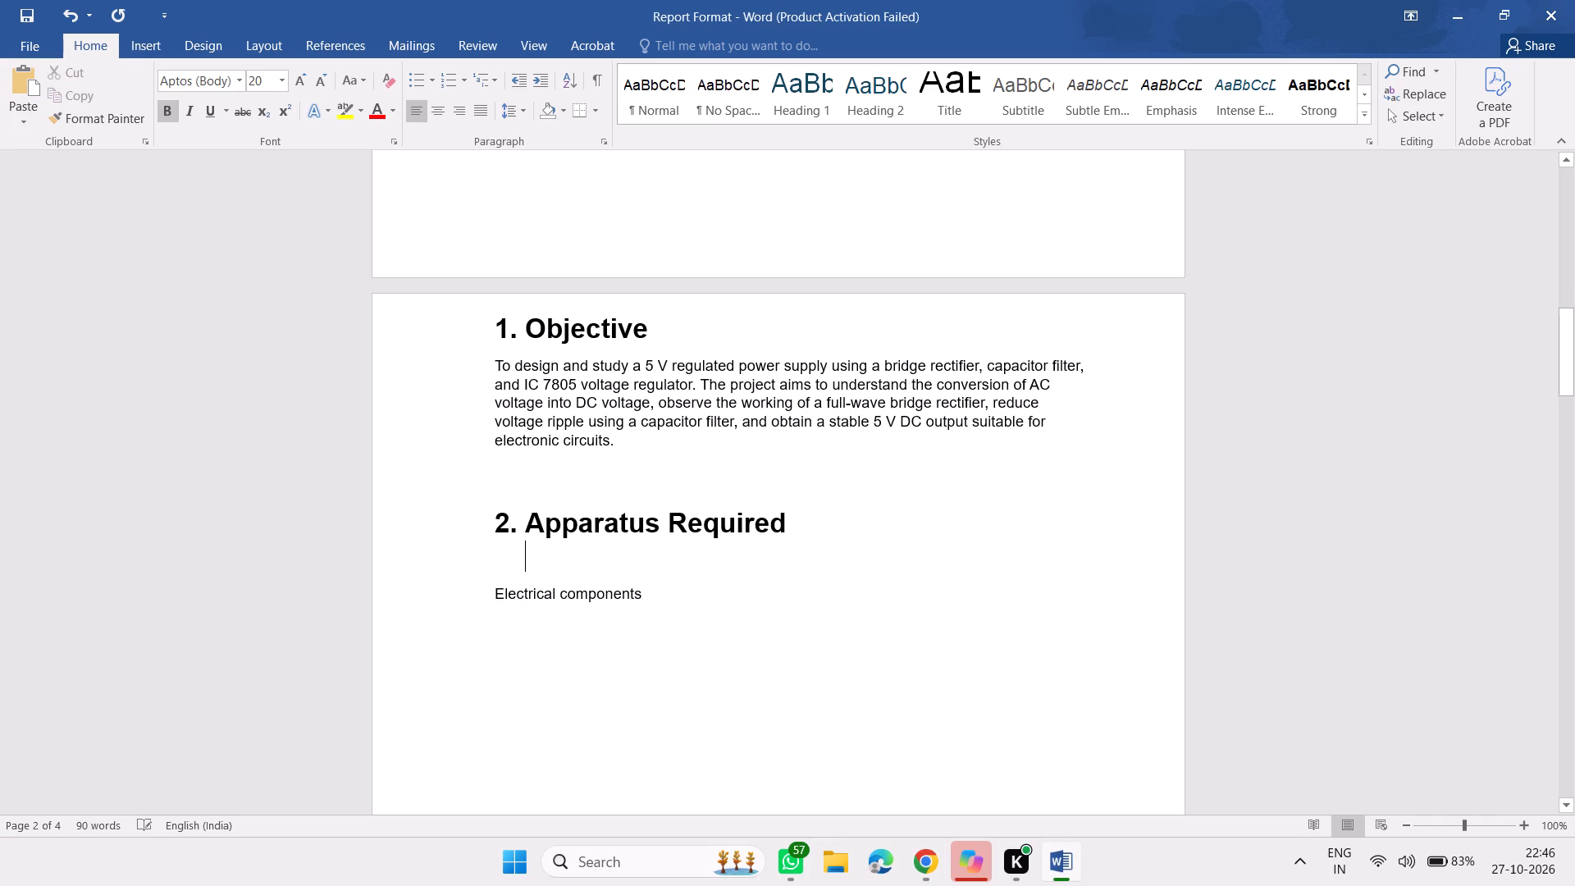
pyautogui.press('BackSpace')
pyautogui.press('BackSpace')
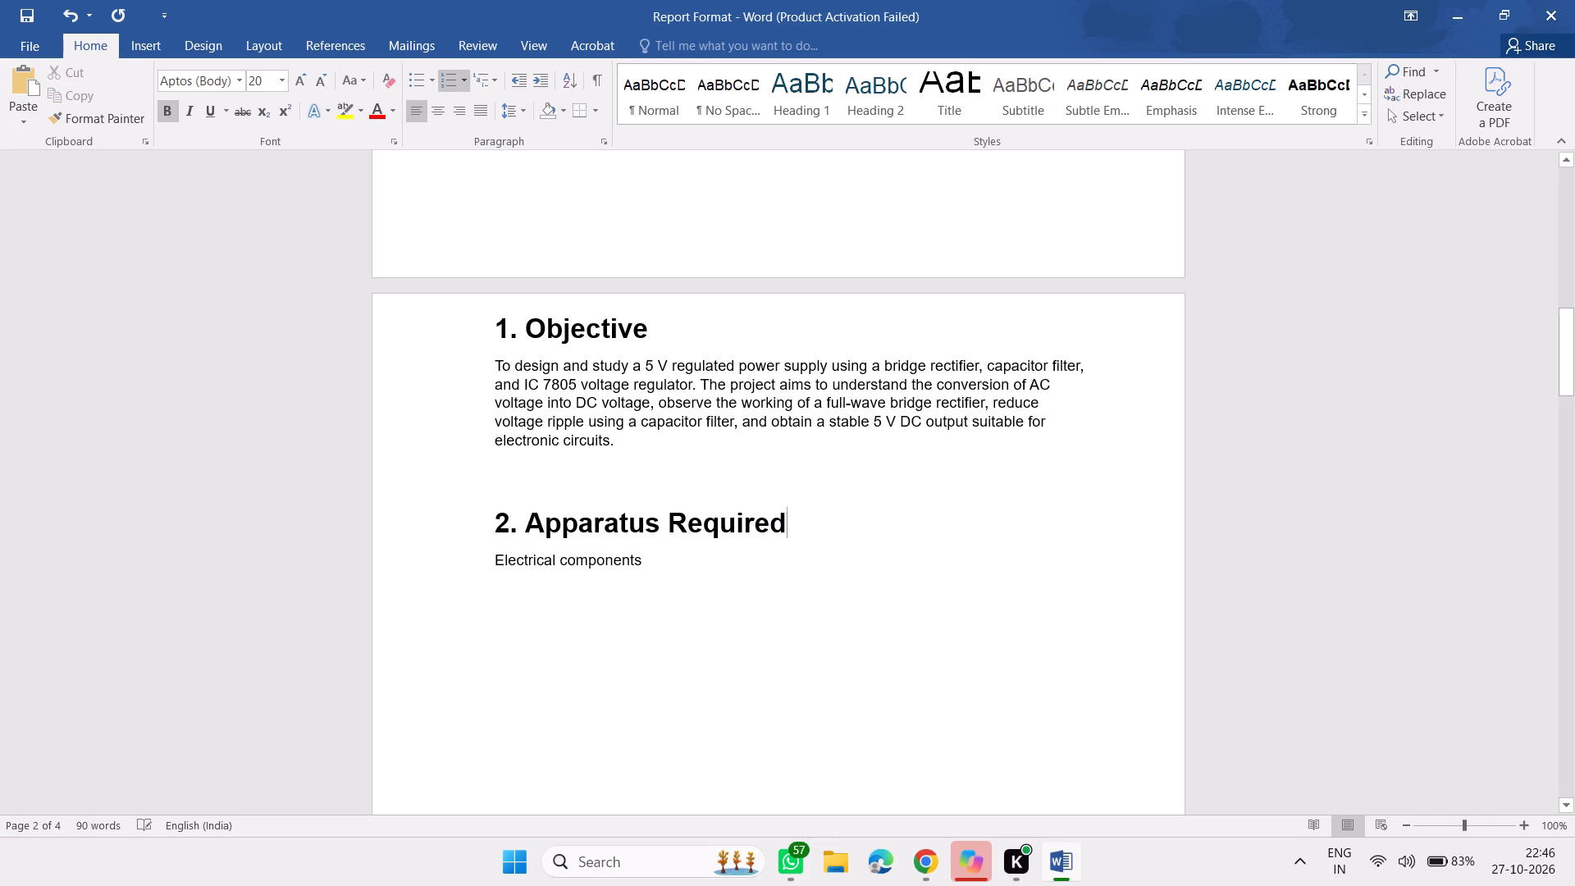
pyautogui.press('Return')
pyautogui.press('BackSpace')
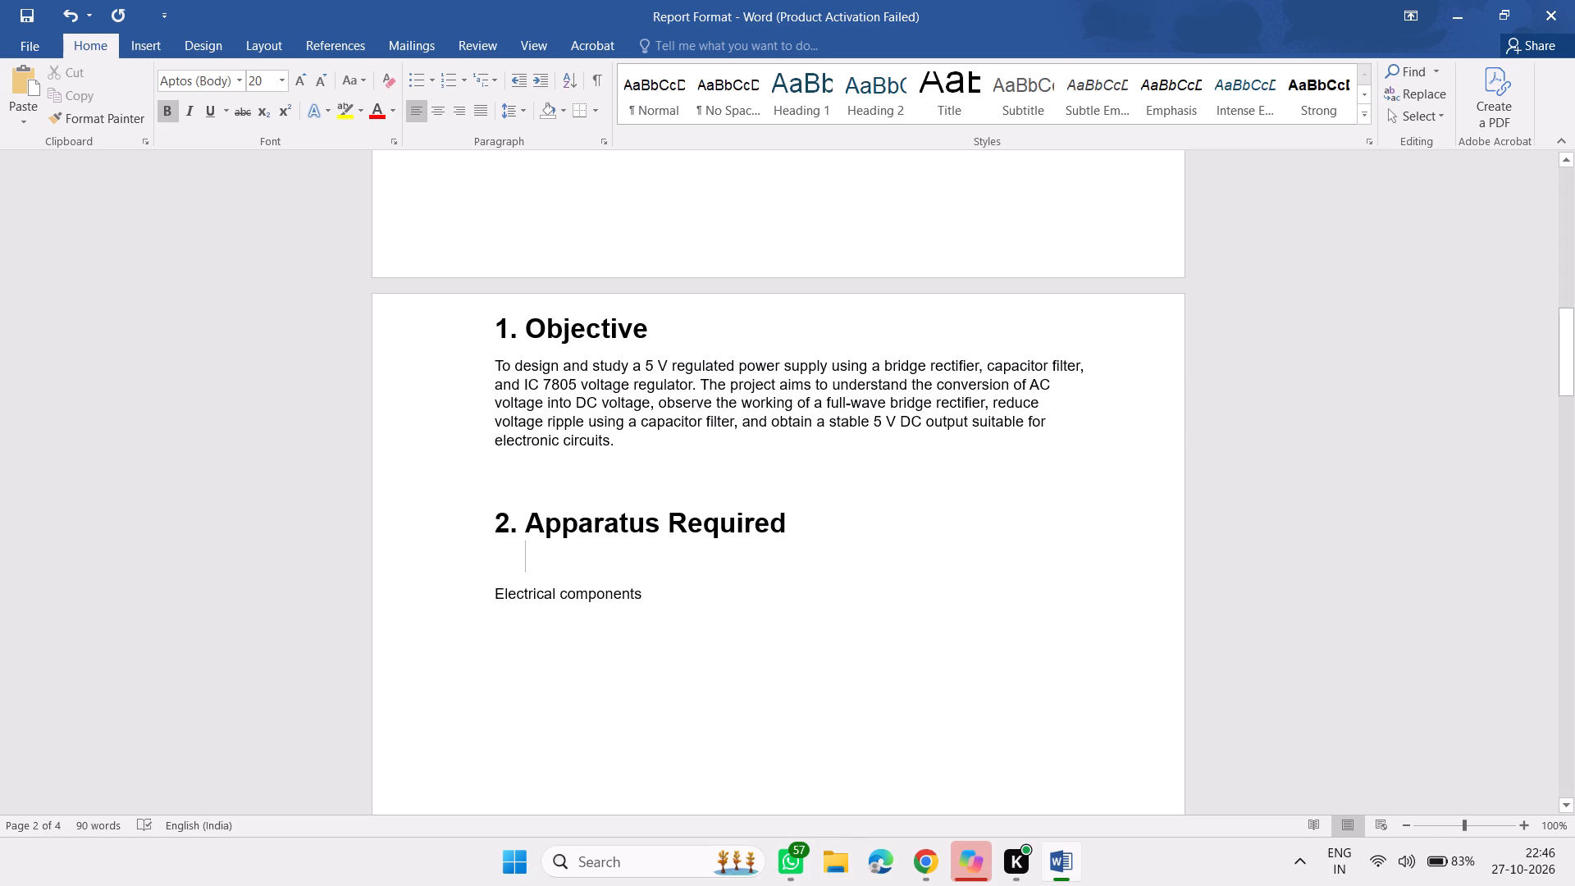
# Format the "Electrical components" subheading as 14 pt bold.
pyautogui.moveTo(654, 596); pyautogui.dragTo(462, 582)
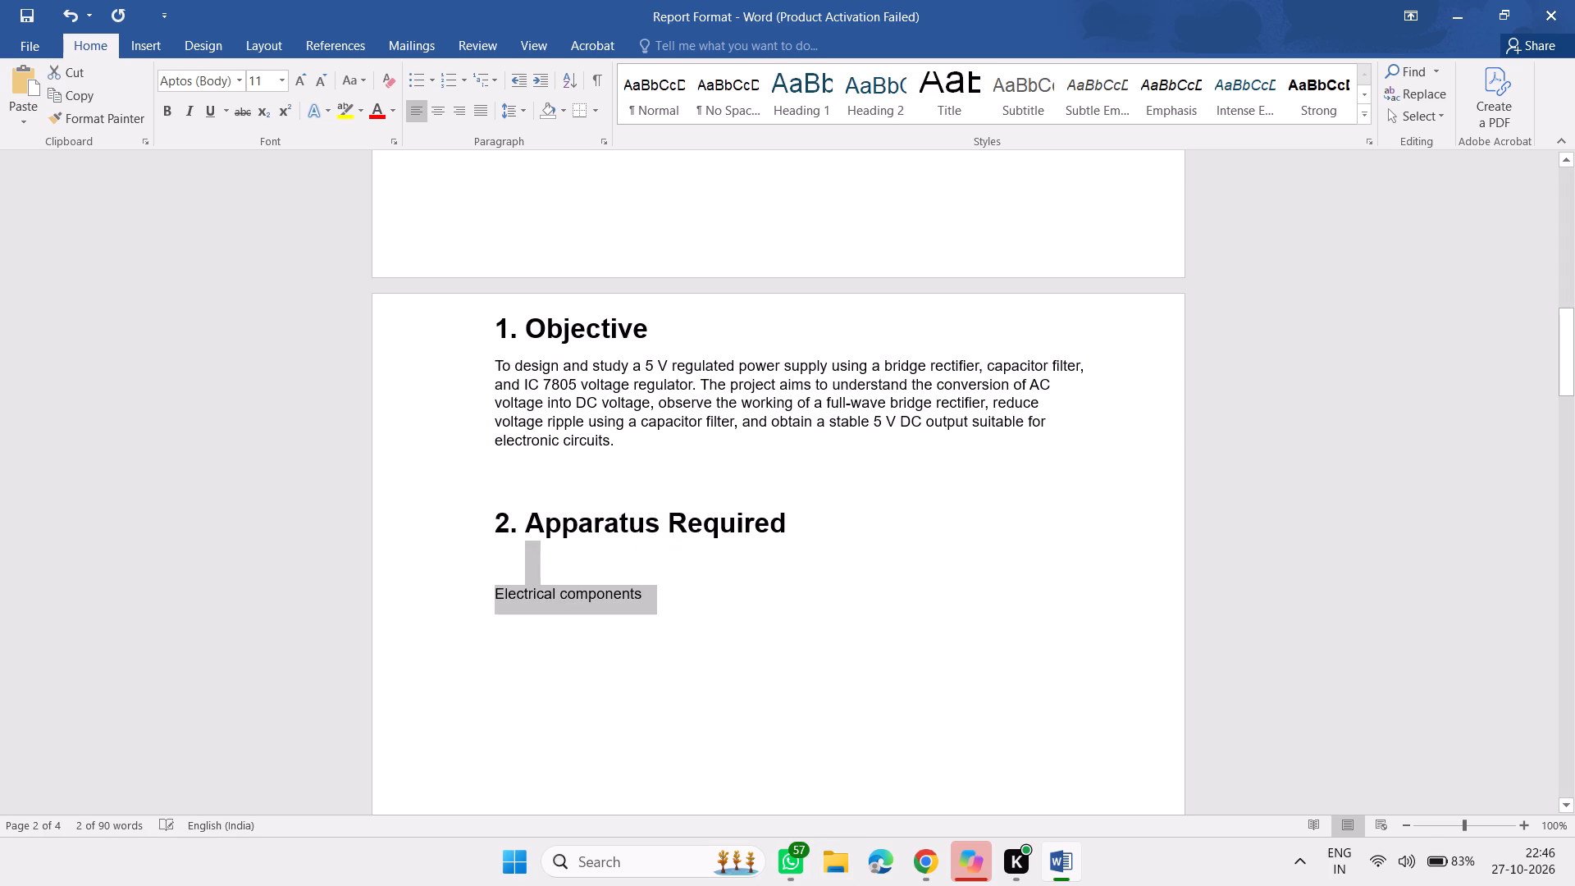
pyautogui.click(280, 84)
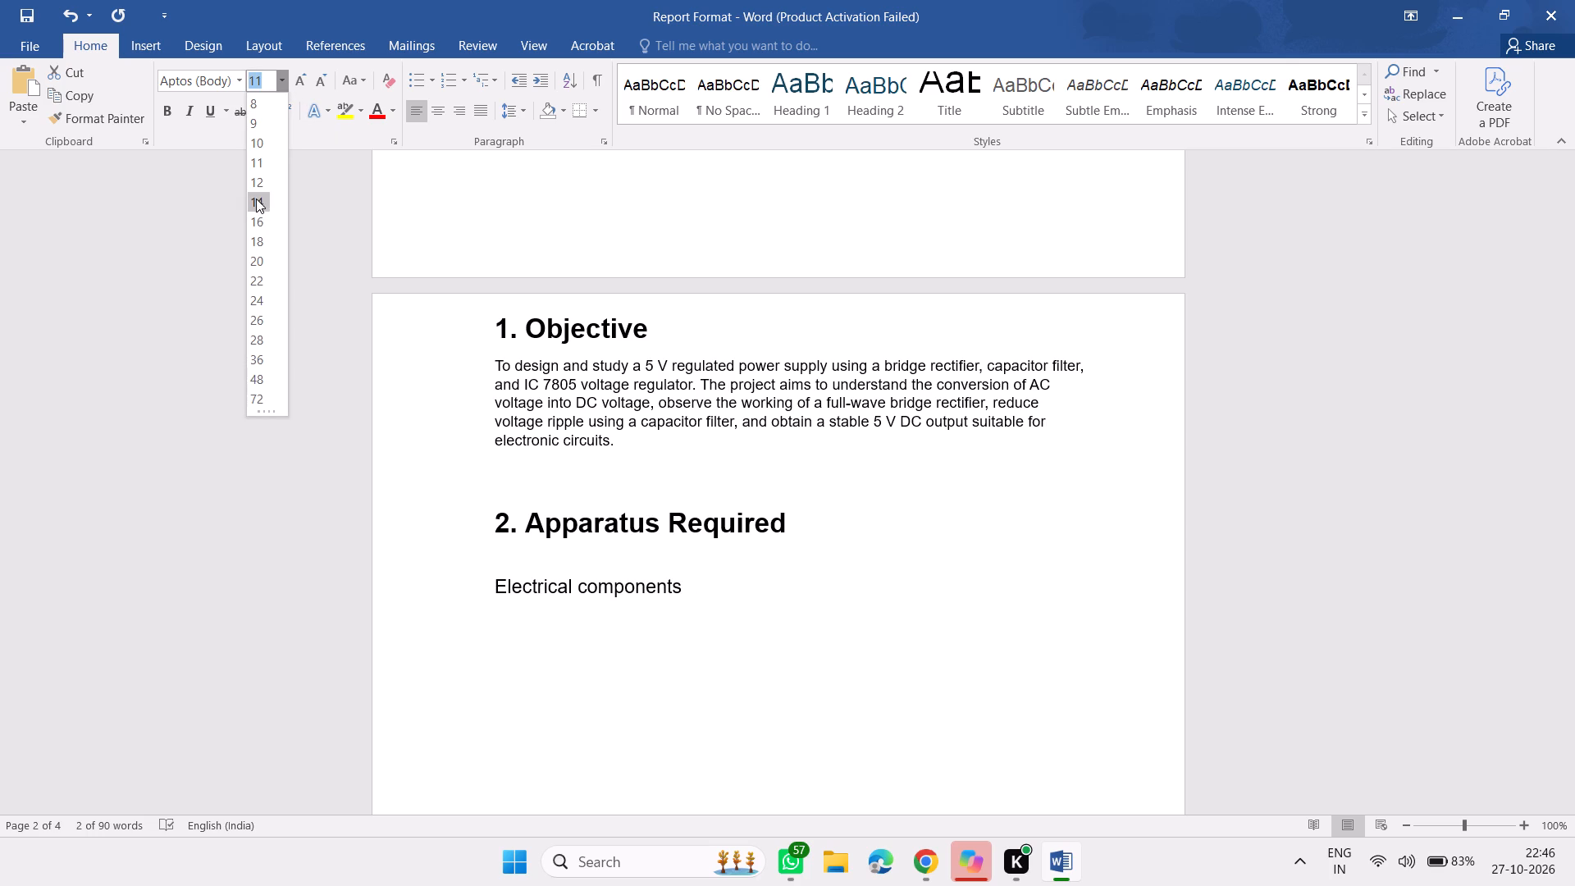
pyautogui.click(256, 199)
pyautogui.click(705, 567)
pyautogui.moveTo(705, 581); pyautogui.dragTo(504, 580)
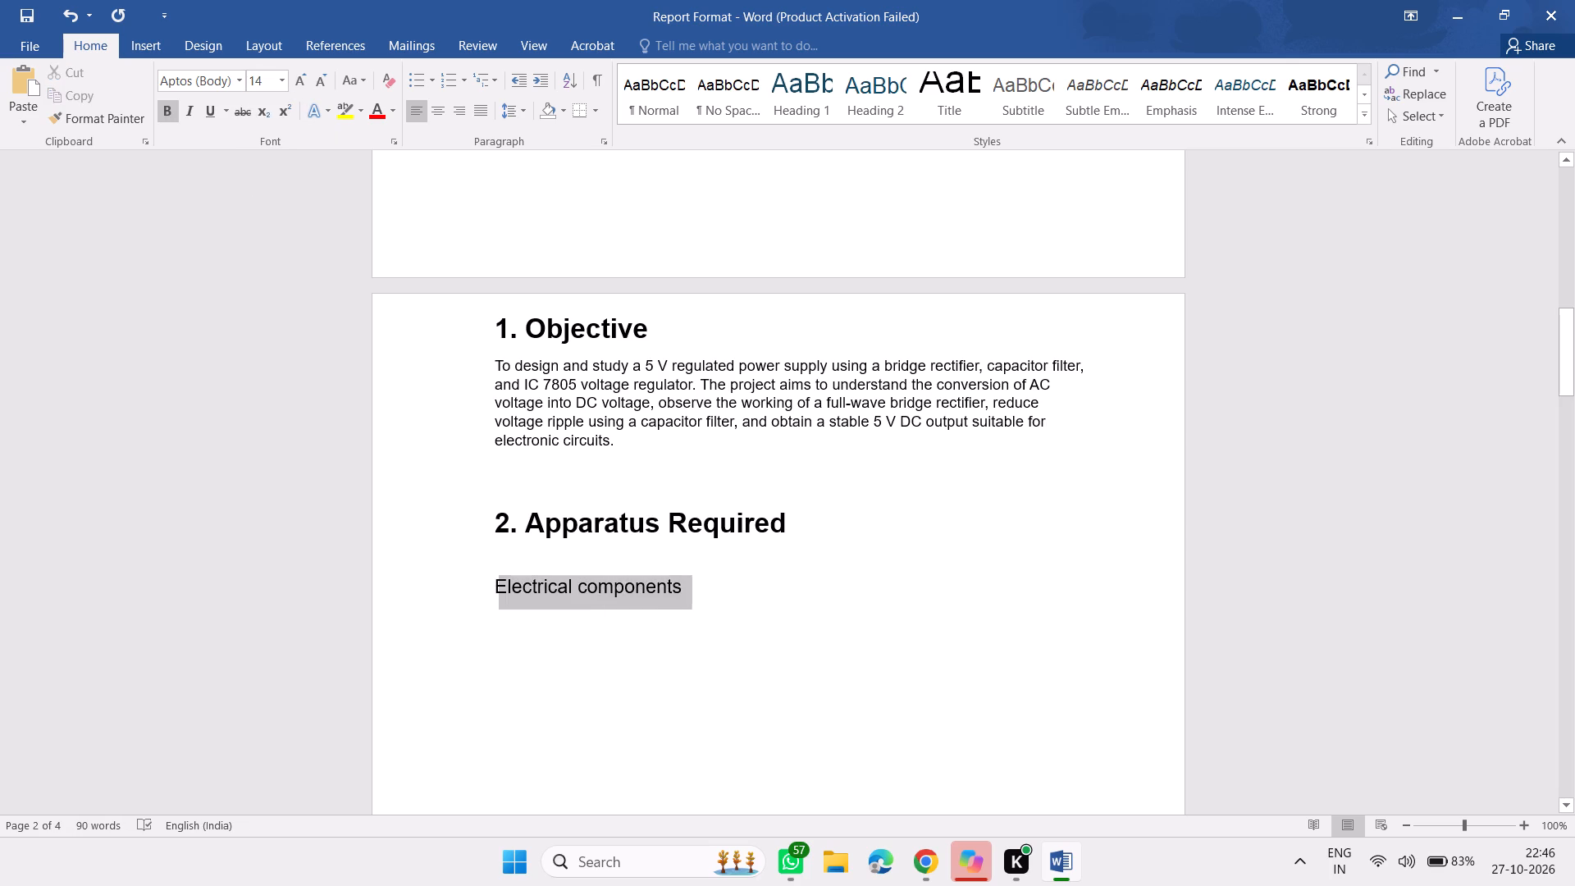
pyautogui.moveTo(504, 580); pyautogui.dragTo(491, 577)
pyautogui.click(505, 545)
pyautogui.click(749, 587)
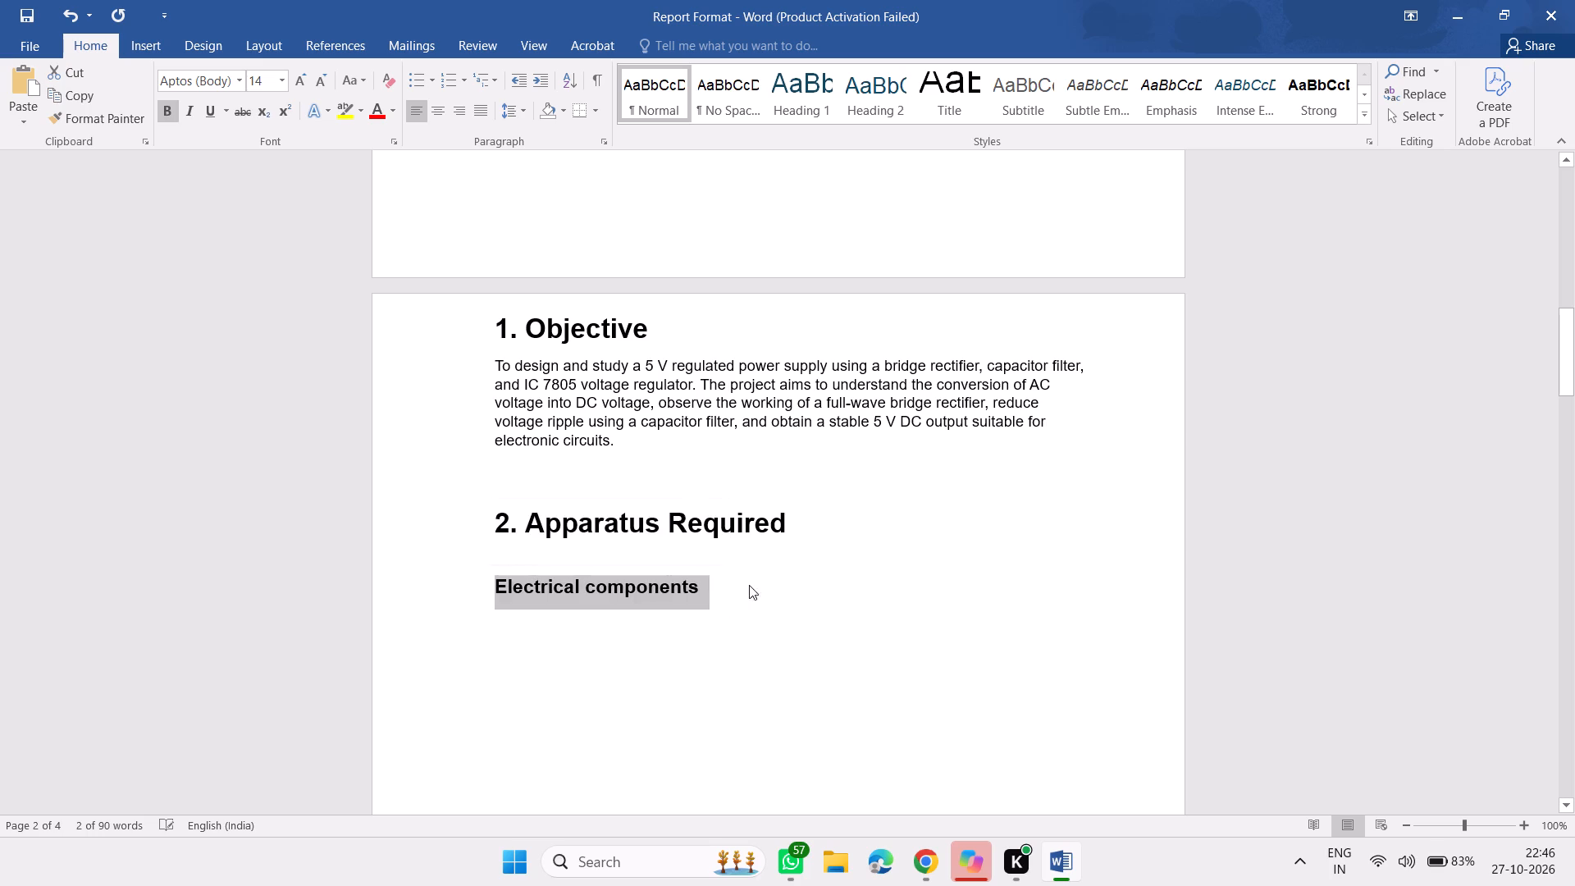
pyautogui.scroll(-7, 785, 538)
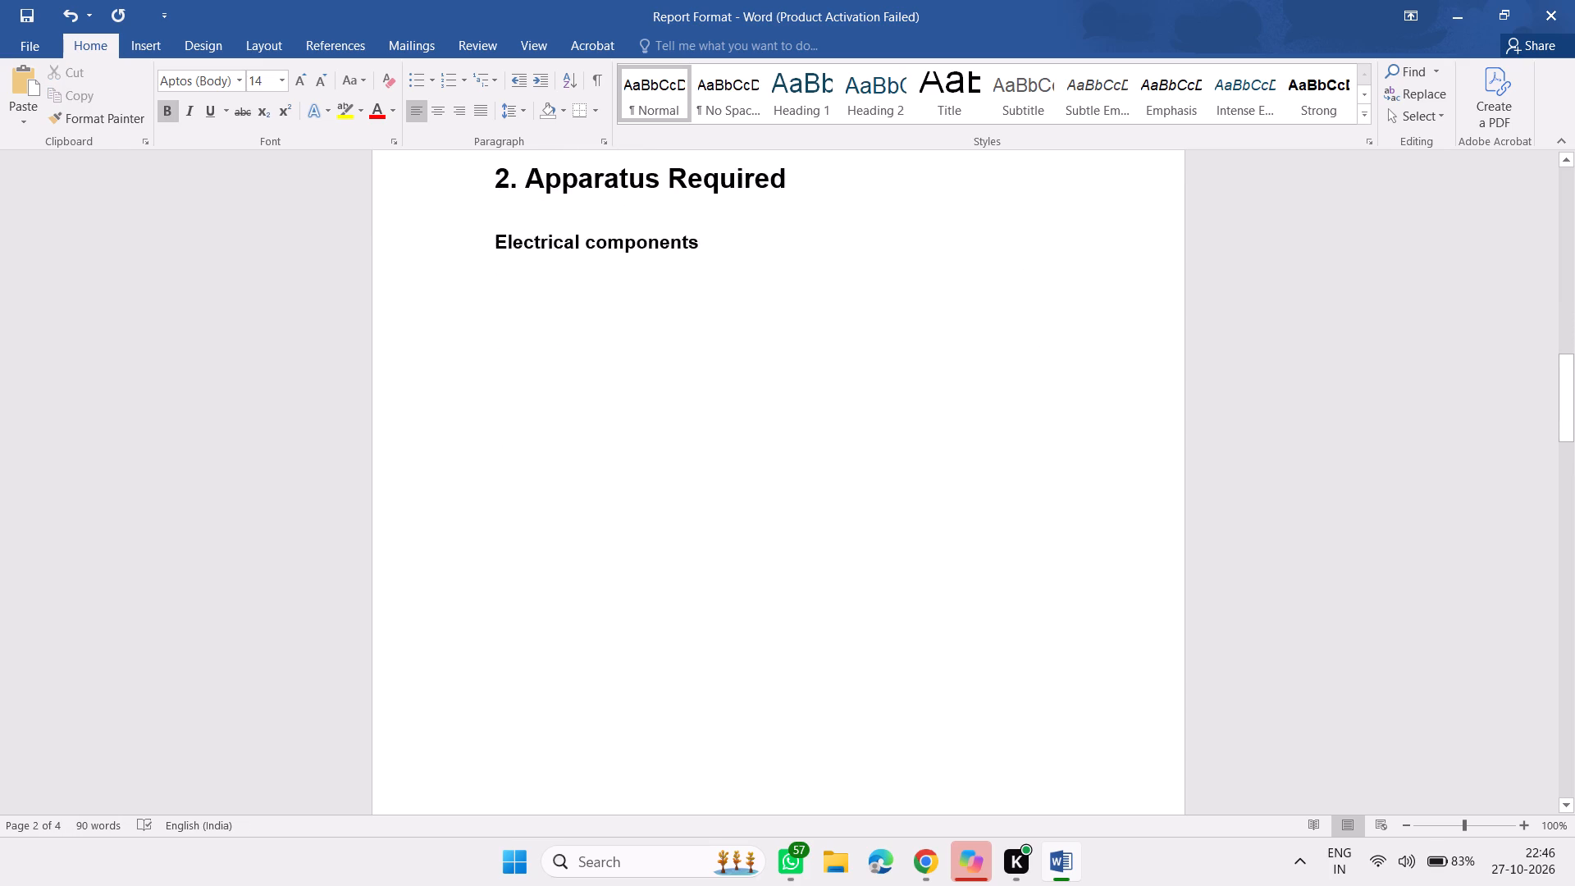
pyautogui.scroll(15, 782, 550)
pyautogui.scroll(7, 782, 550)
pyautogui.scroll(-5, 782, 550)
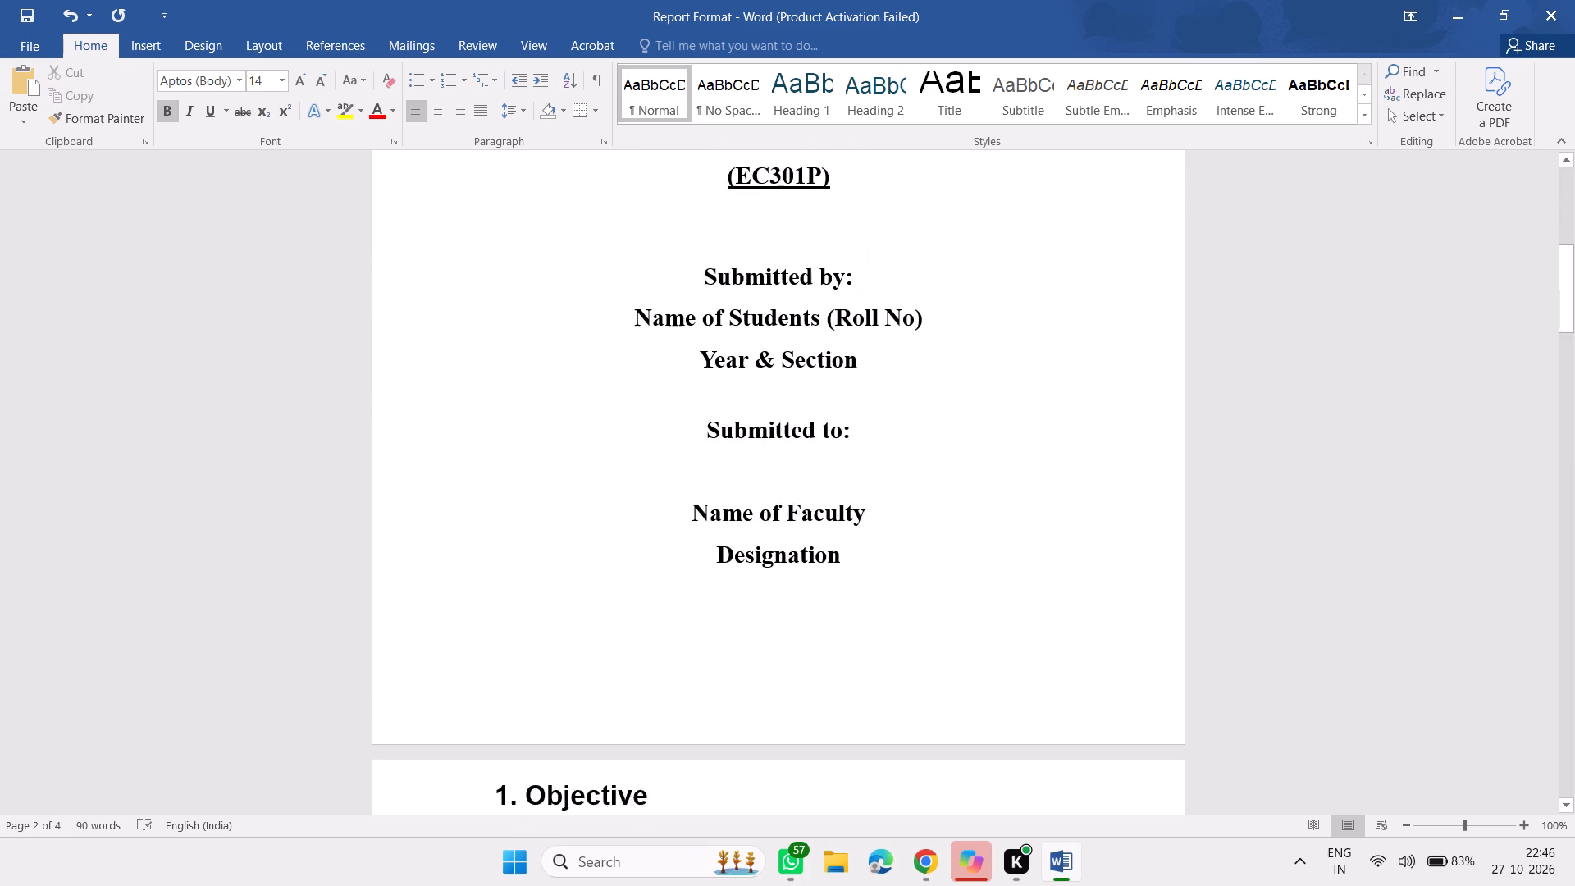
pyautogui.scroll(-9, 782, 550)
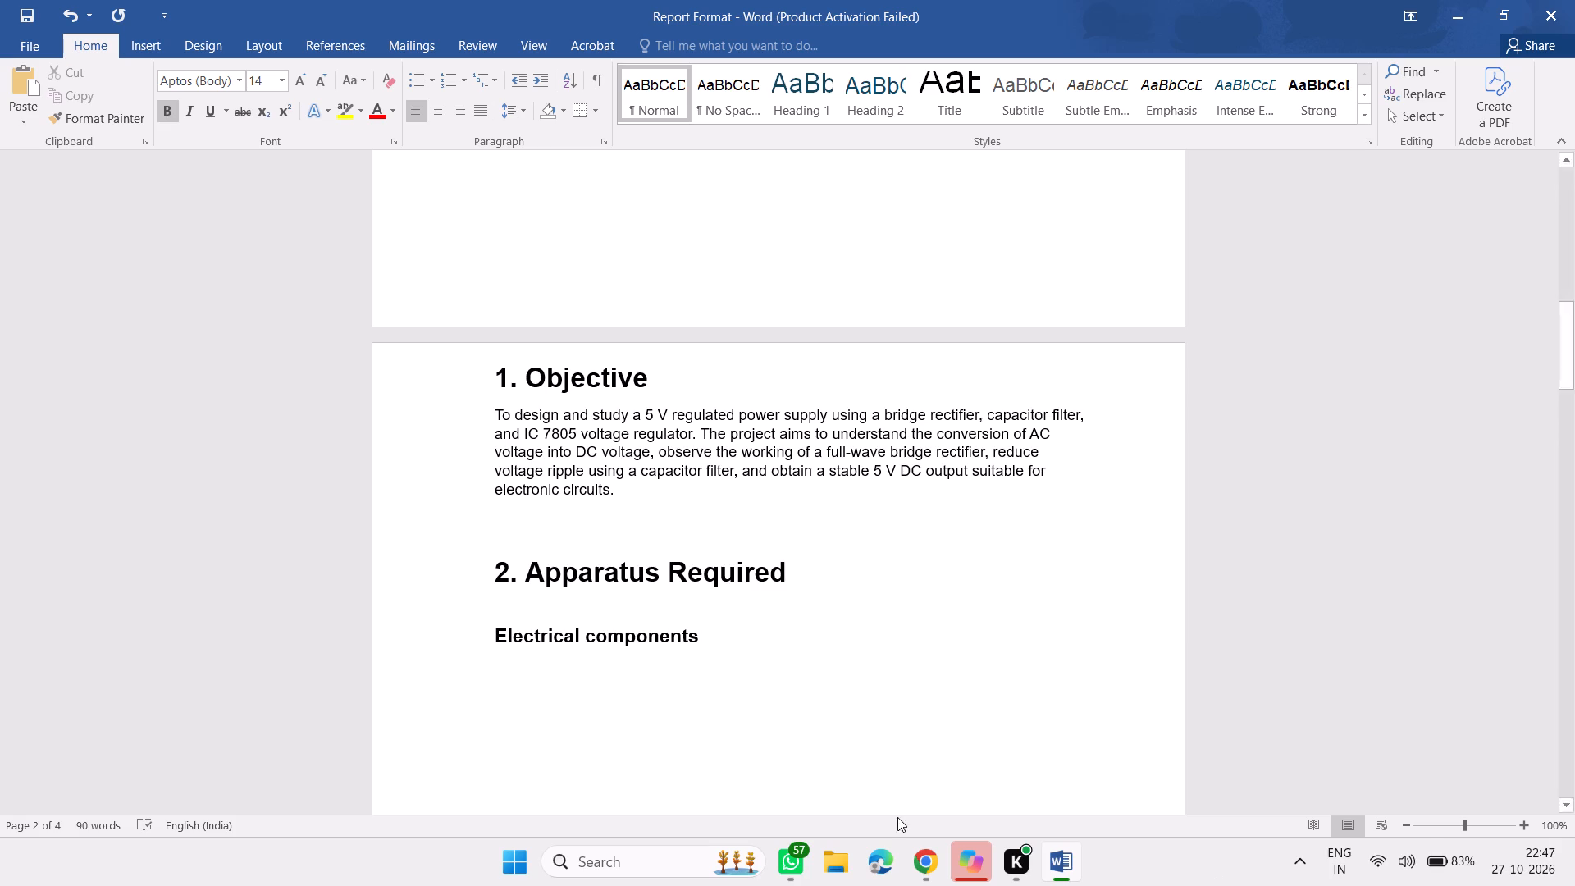
# Copy the electrical components bullet list, step-down transformer through load resistor, from the ChatGPT report in Chrome and paste it below the "Electrical components" subheading in Word.
pyautogui.click(924, 855)
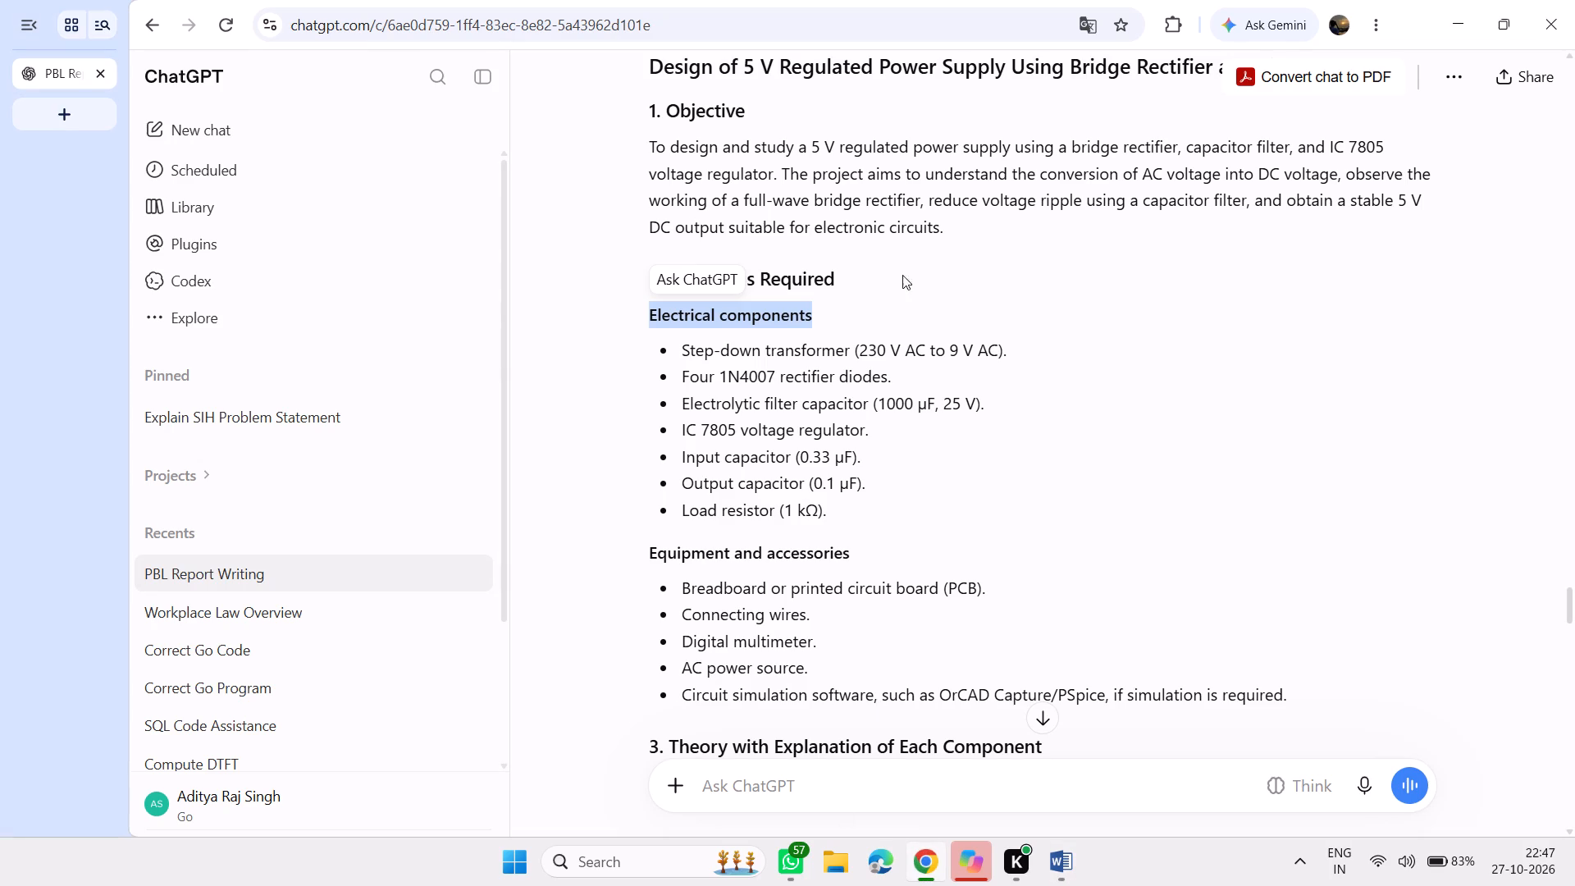
pyautogui.moveTo(821, 519); pyautogui.dragTo(612, 333)
pyautogui.click(646, 343)
pyautogui.moveTo(654, 338); pyautogui.dragTo(694, 523)
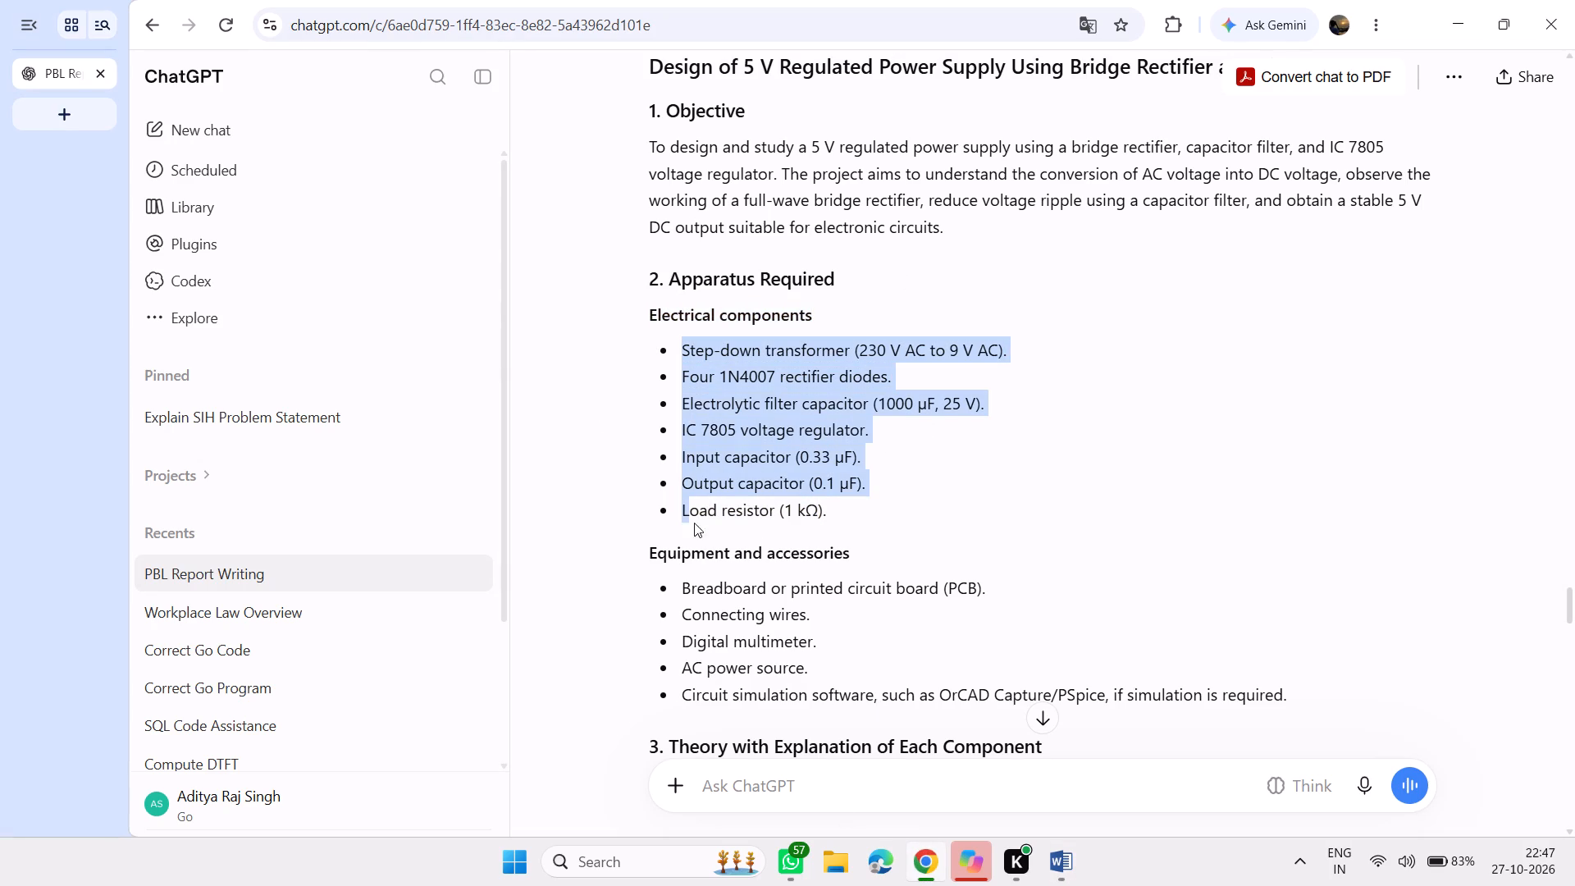
pyautogui.moveTo(694, 523); pyautogui.dragTo(848, 517)
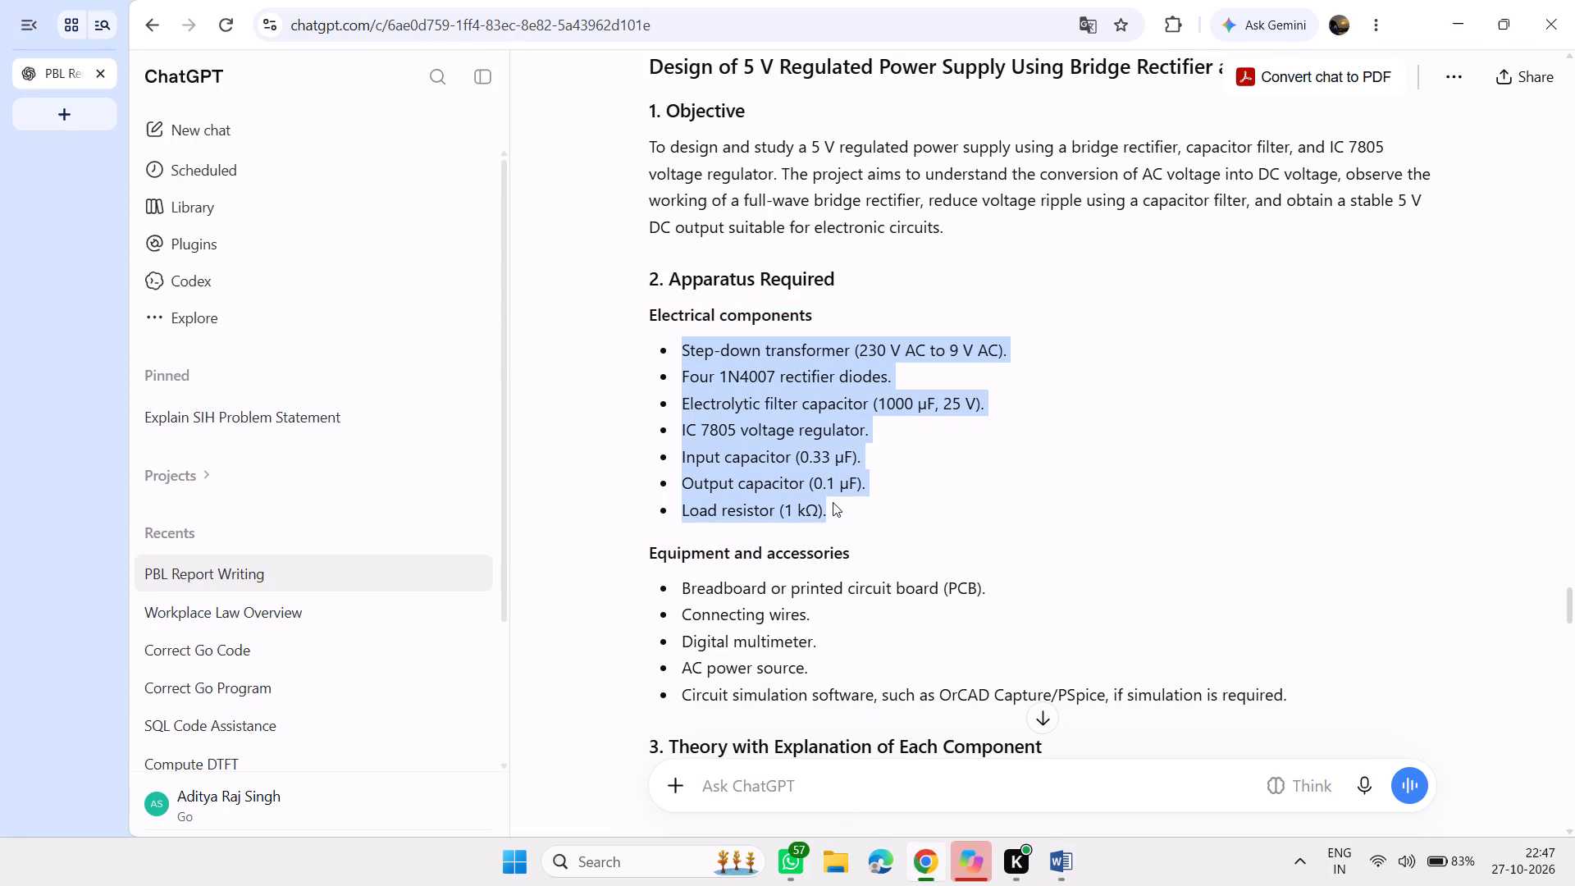
pyautogui.hotkey('ctrl', 'c')
pyautogui.click(1043, 869)
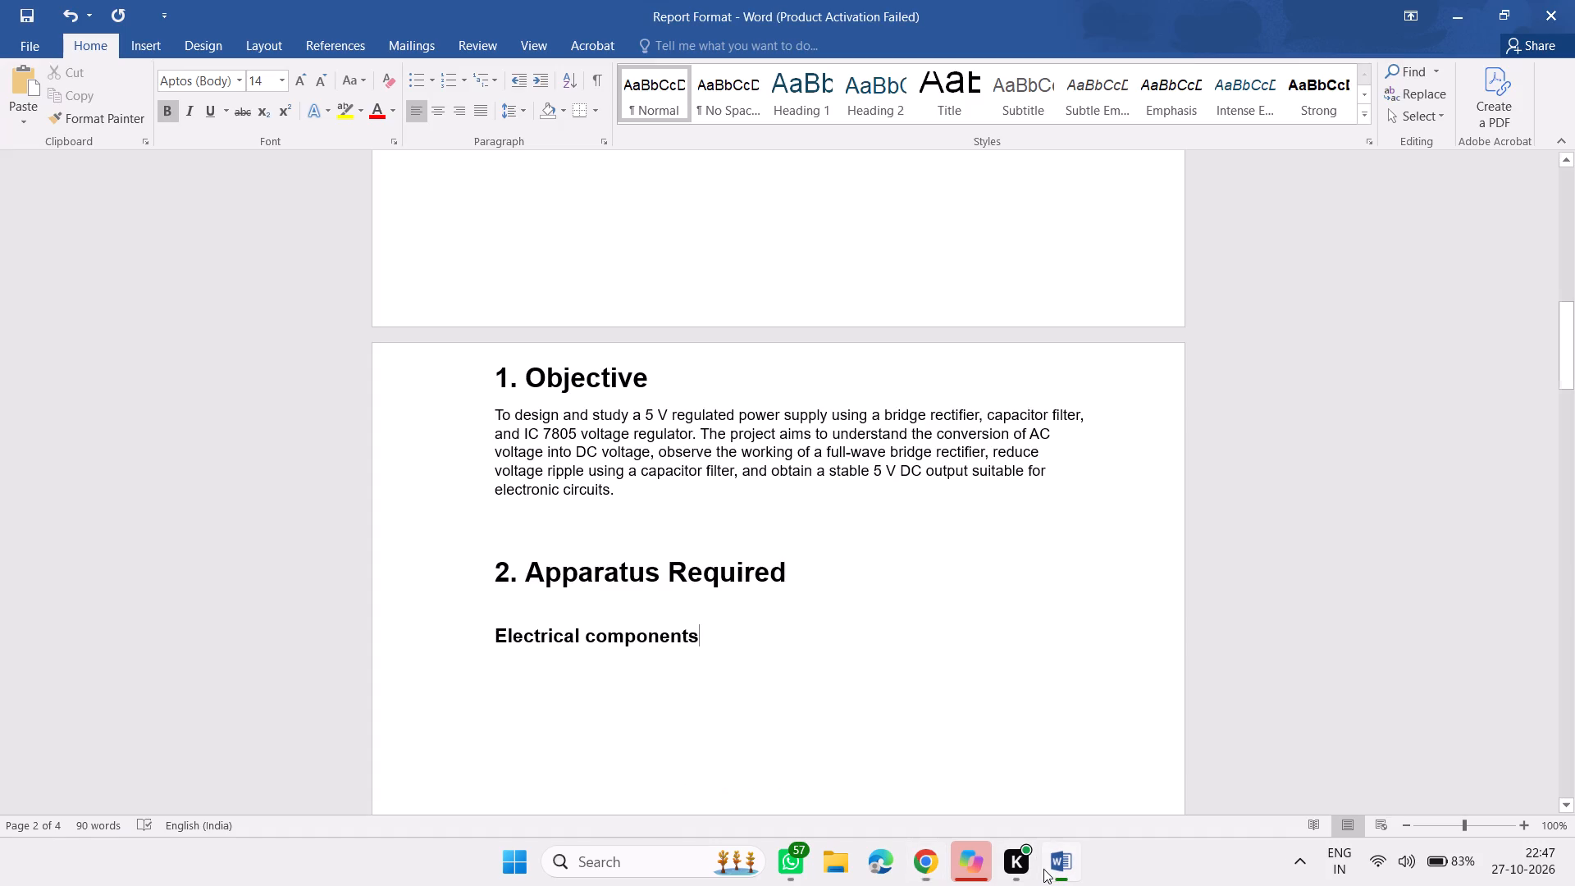
pyautogui.press('Return')
pyautogui.press('Return')
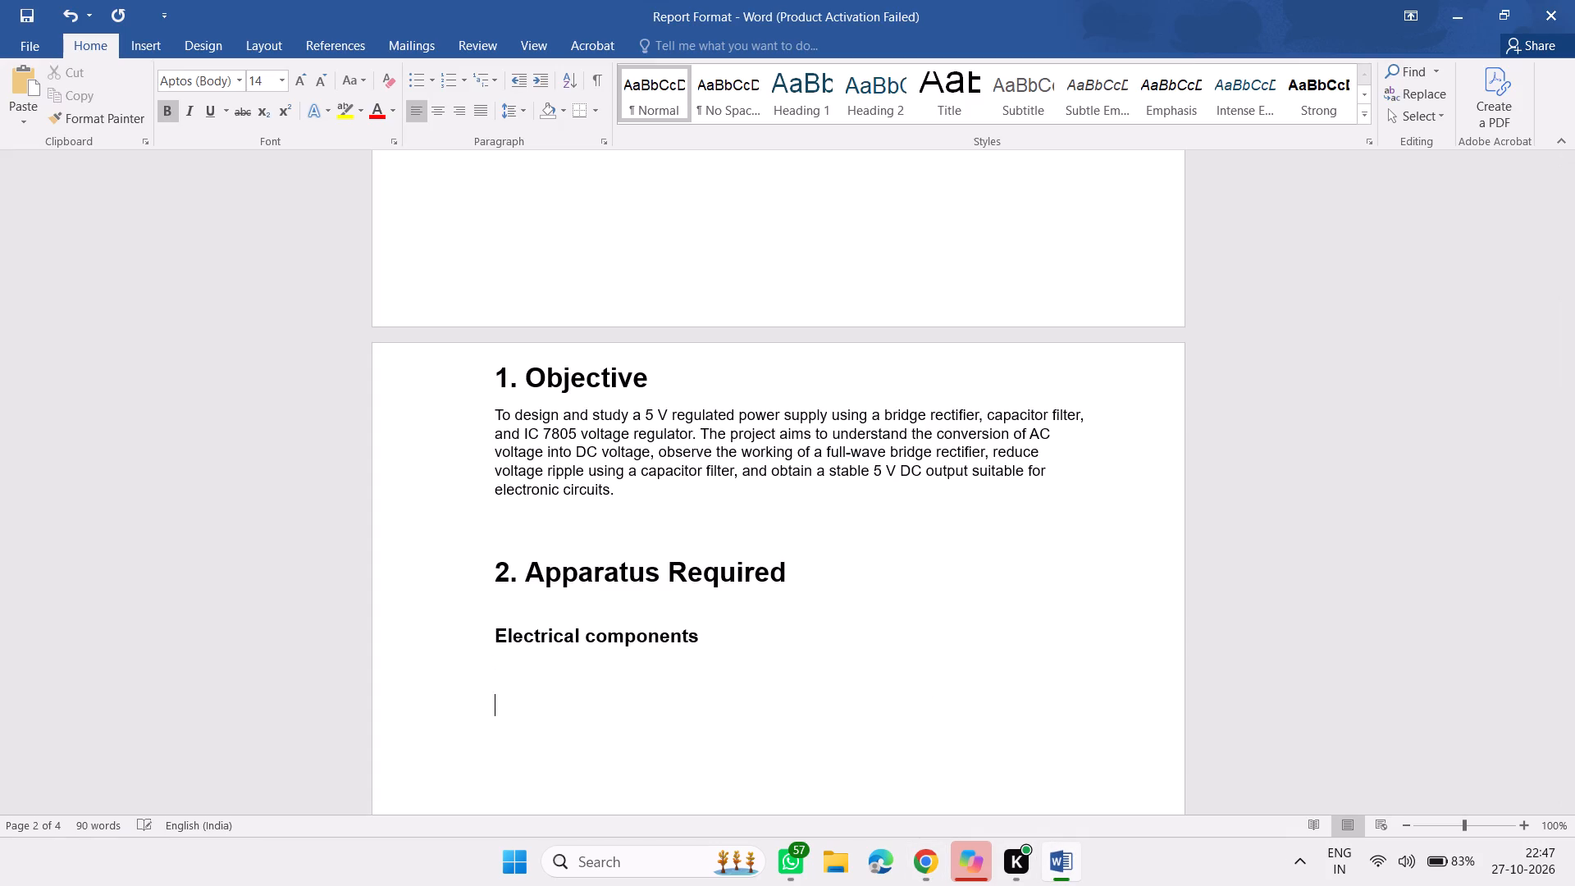
pyautogui.hotkey('ctrl', 'v')
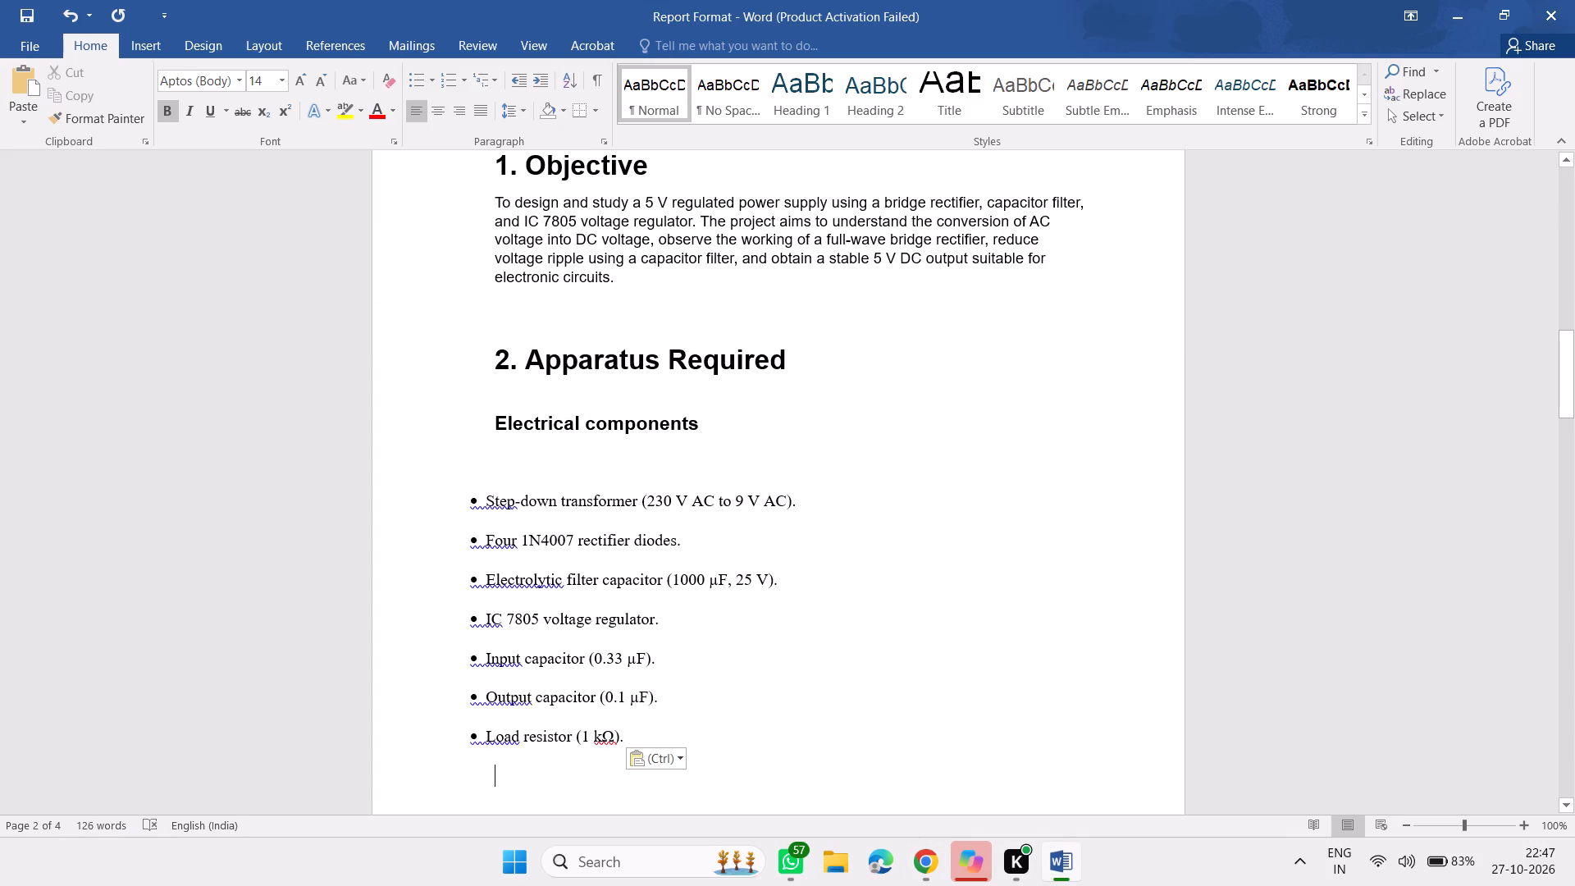
# Delete the extra blank line between the "Electrical components" subheading and the pasted bullet list.
pyautogui.click(874, 606)
pyautogui.scroll(1, 856, 599)
pyautogui.scroll(-3, 856, 599)
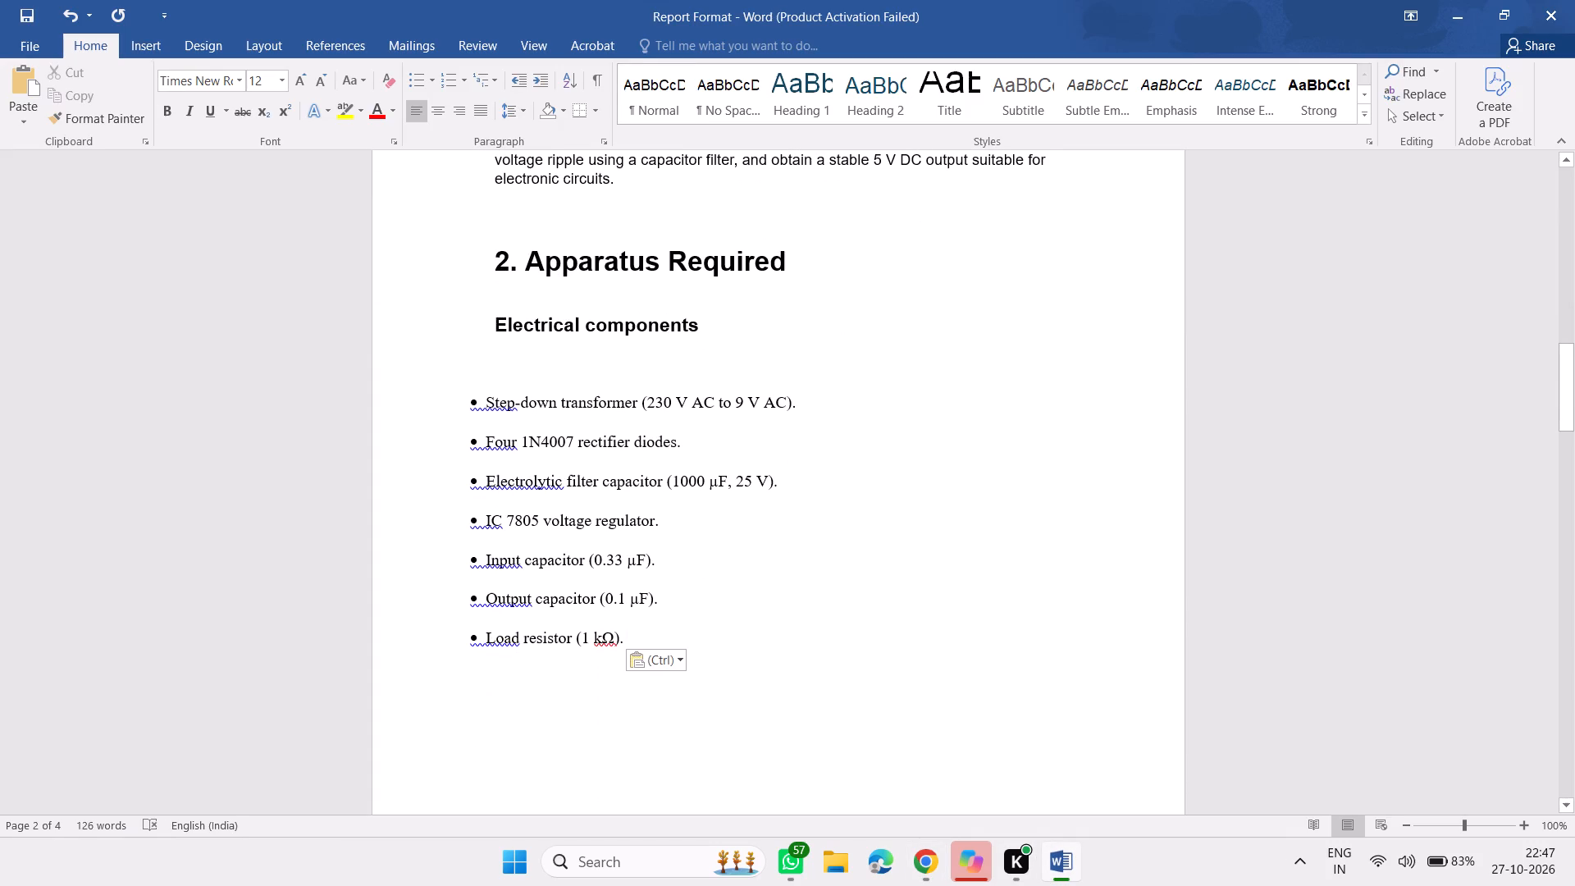
pyautogui.click(477, 373)
pyautogui.click(462, 385)
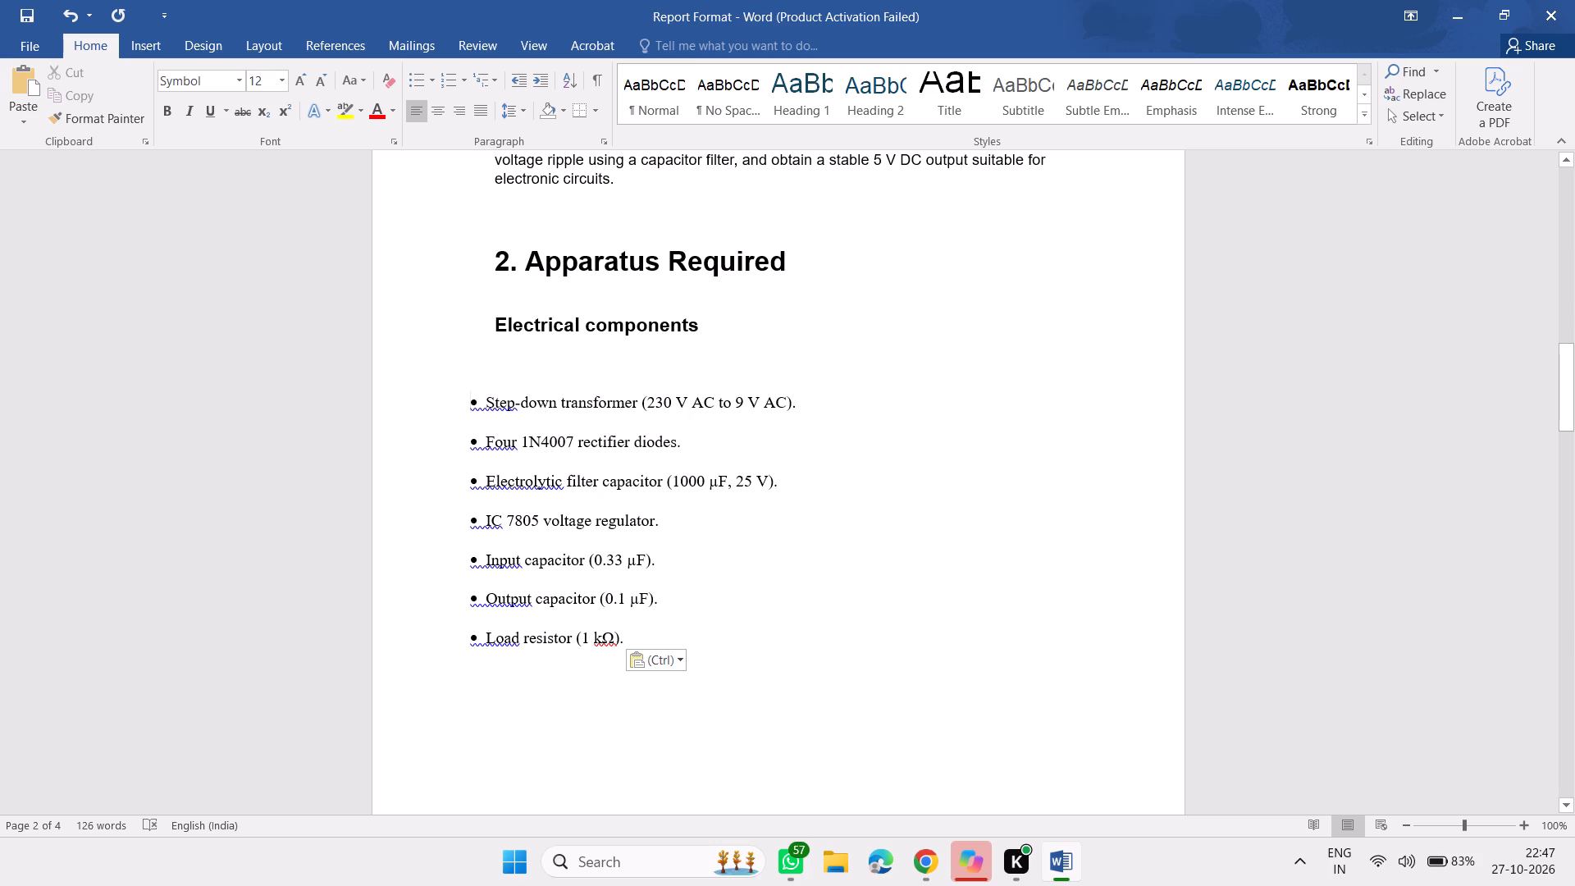
pyautogui.press('BackSpace')
pyautogui.click(912, 372)
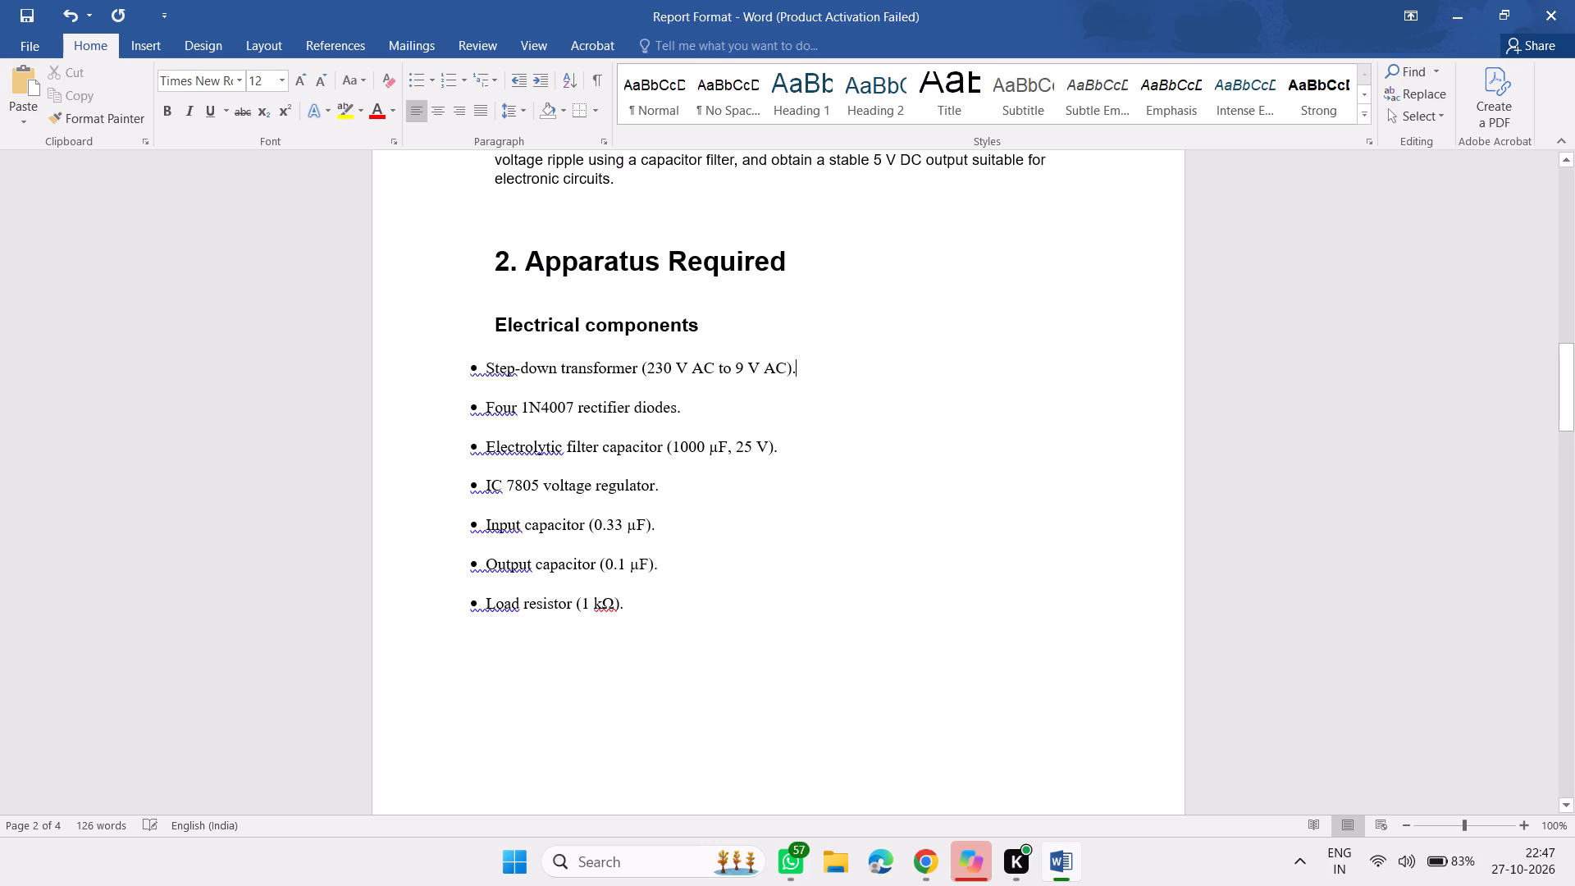
# Add a hyphen at the end of the "Electrical components" subheading.
pyautogui.click(713, 322)
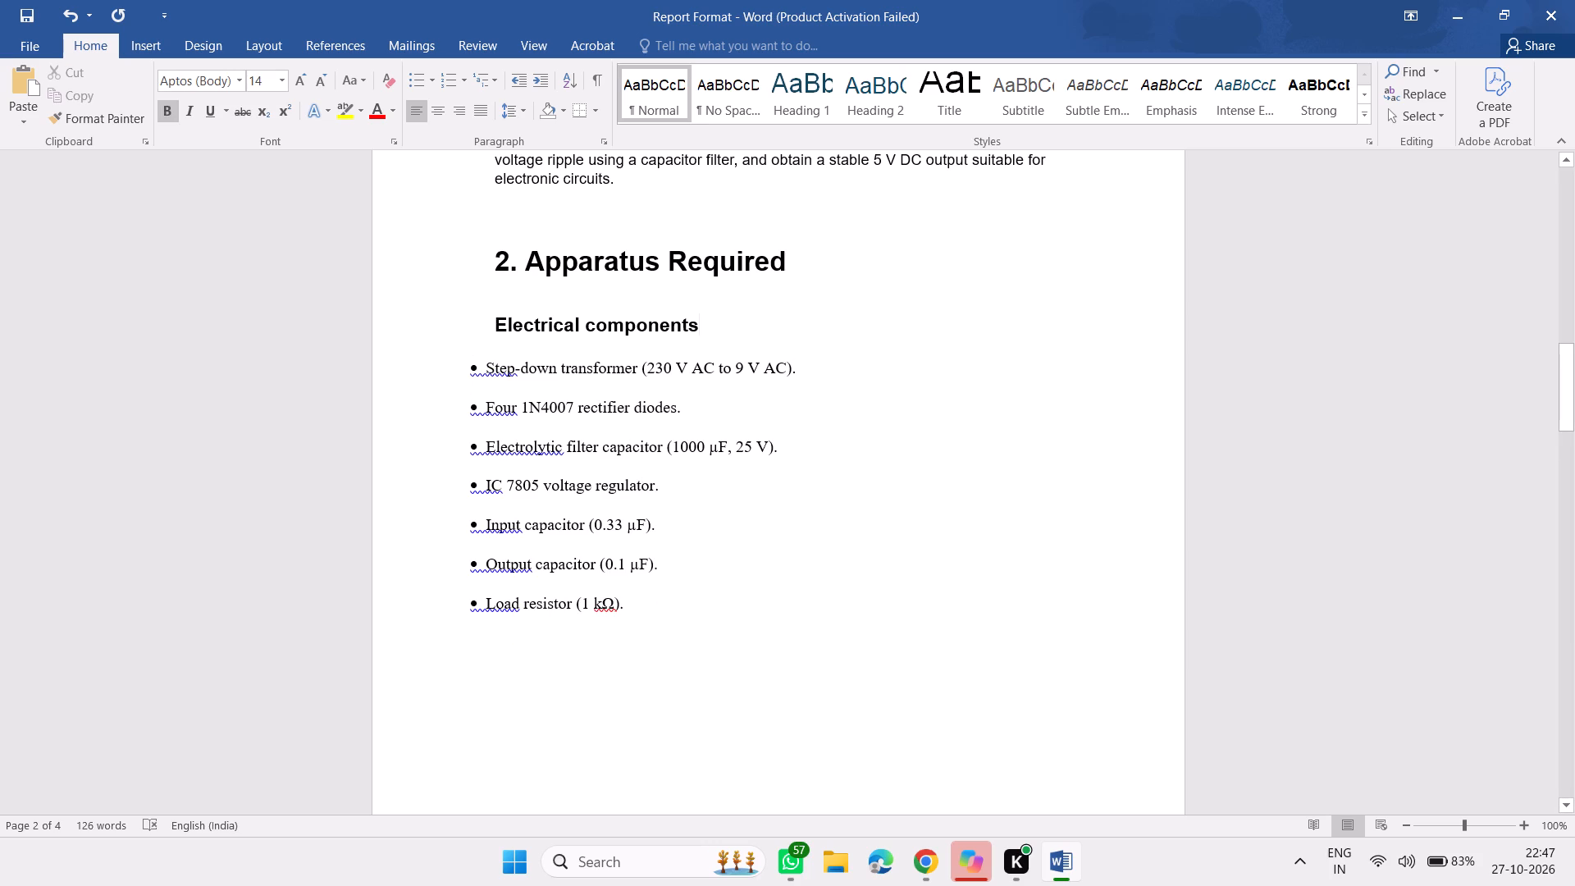
pyautogui.press('-')
pyautogui.scroll(-2, 735, 351)
pyautogui.scroll(17, 736, 359)
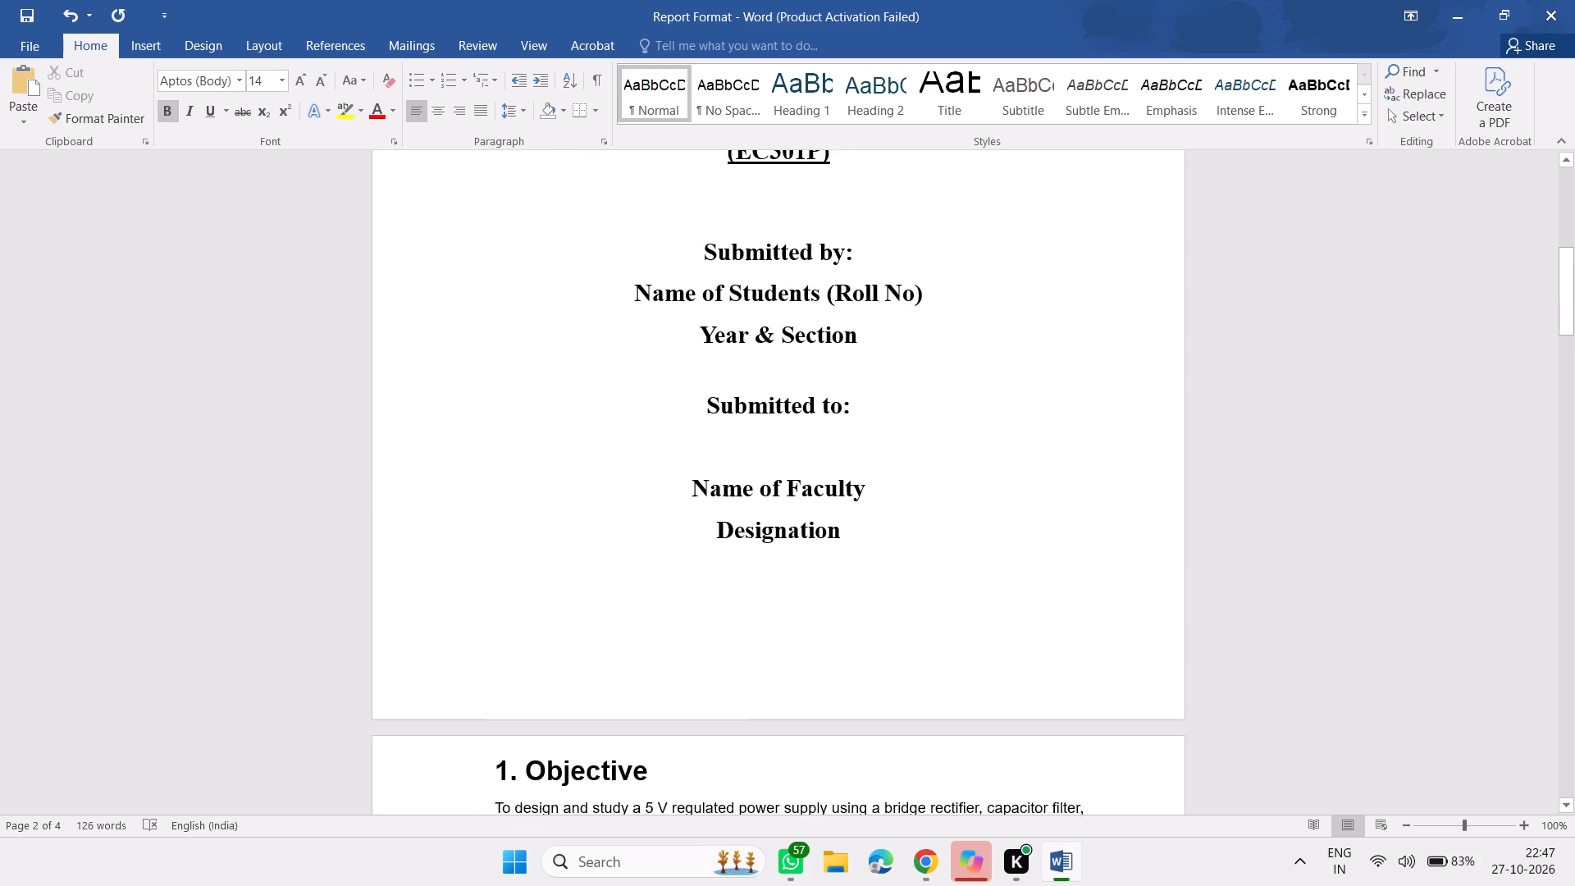
# Copy the "Equipment and accessories" subheading from the ChatGPT report in Chrome and paste it in Word, leaving a blank line below the load resistor bullet.
pyautogui.scroll(6, 736, 356)
pyautogui.scroll(-7, 736, 356)
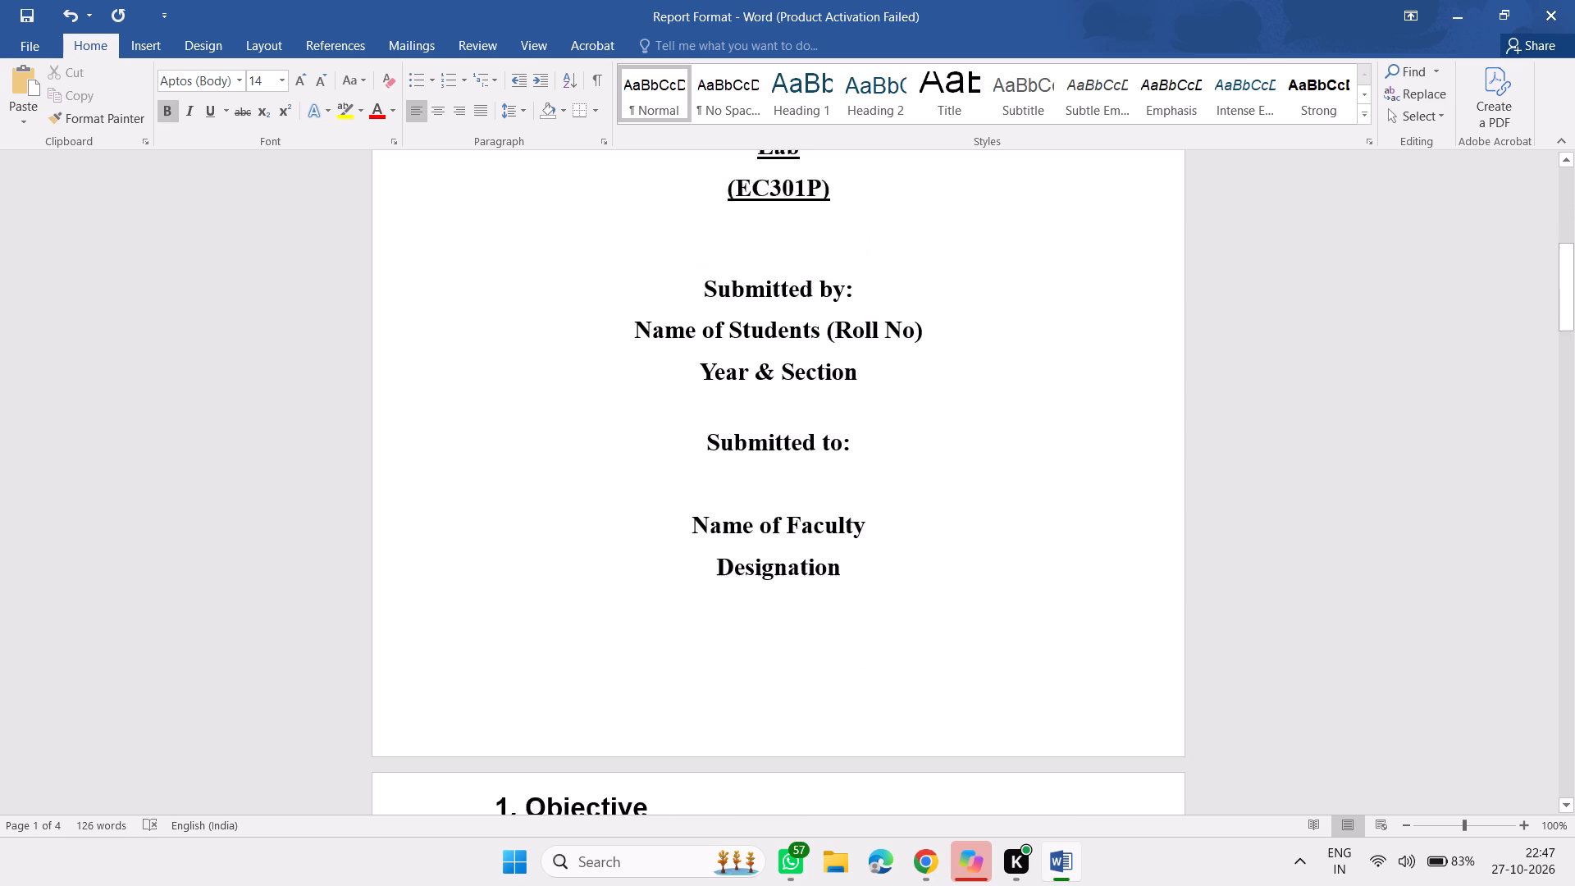
pyautogui.scroll(-12, 736, 358)
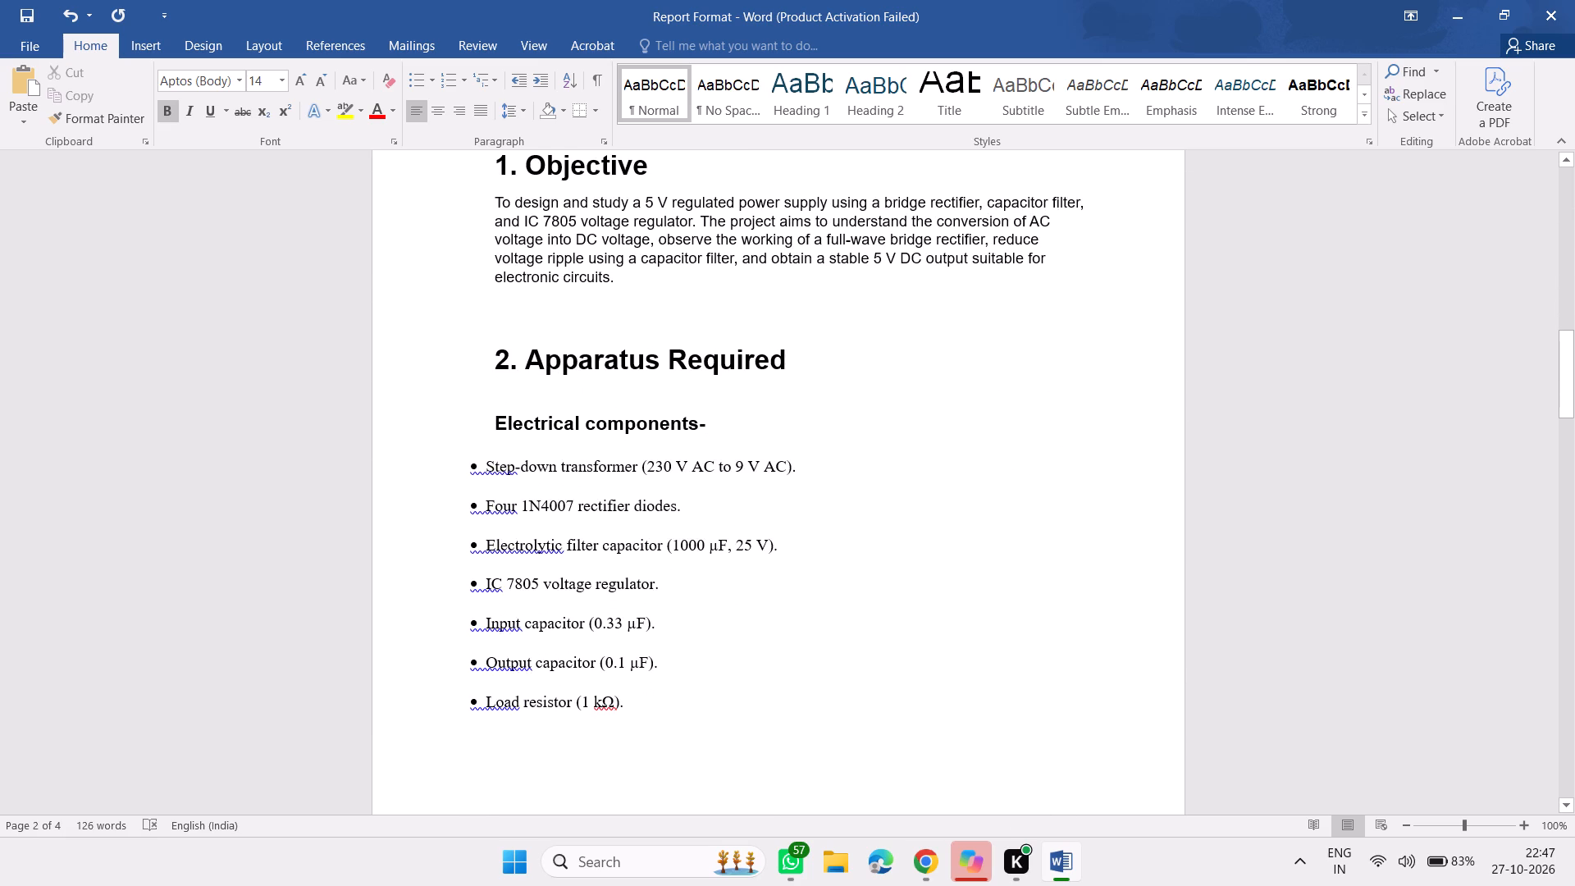
pyautogui.click(924, 870)
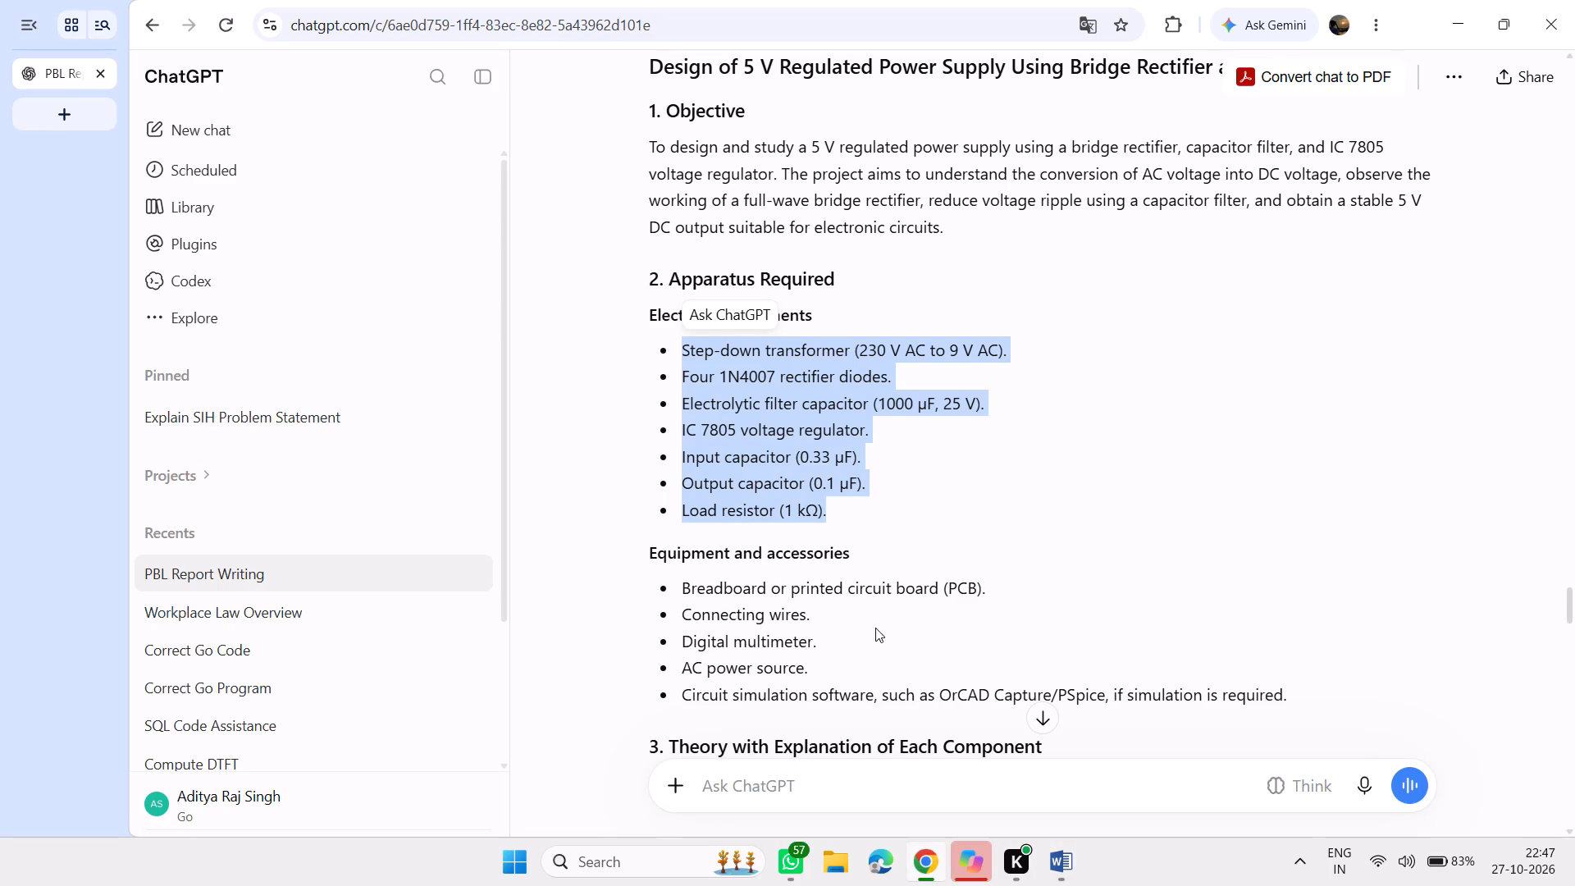
pyautogui.scroll(-1, 861, 608)
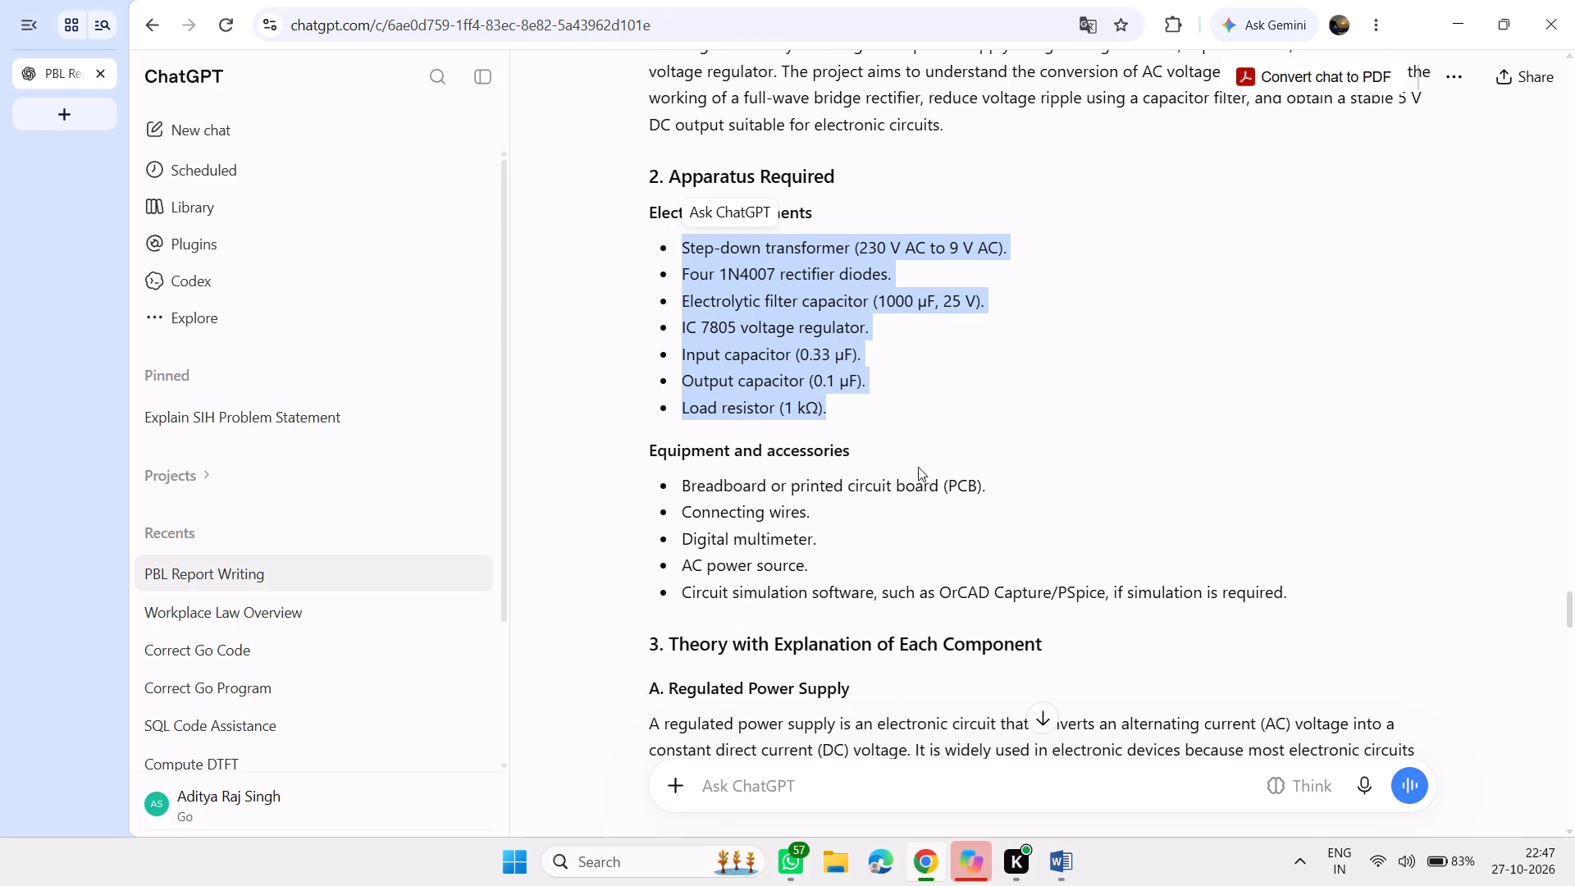
pyautogui.moveTo(870, 444); pyautogui.dragTo(643, 436)
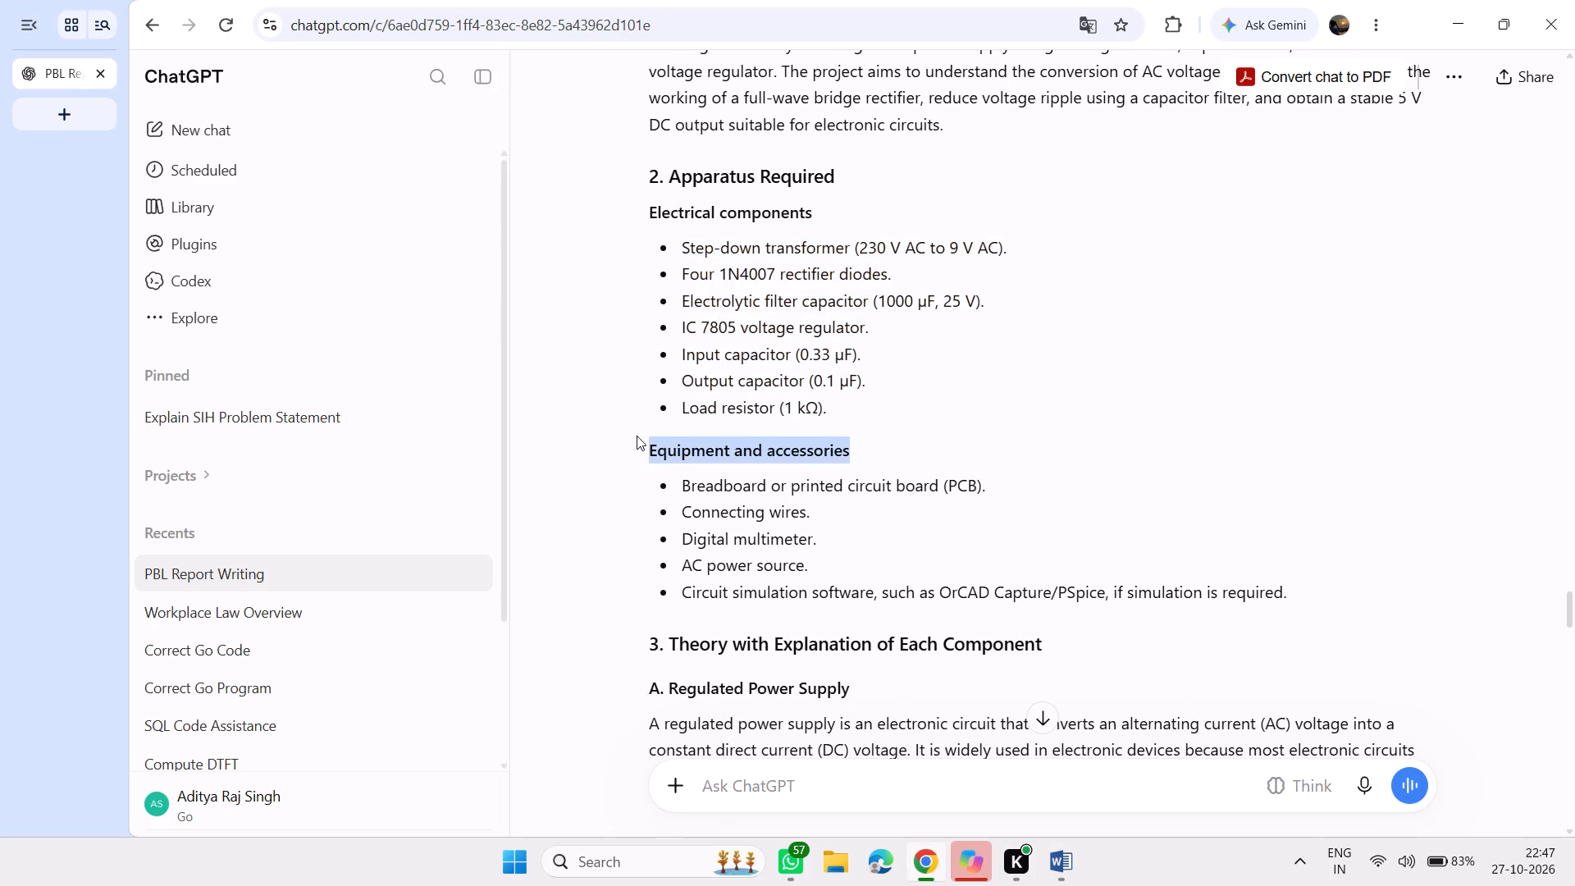
pyautogui.hotkey('ctrl', 'c')
pyautogui.click(1052, 885)
pyautogui.moveTo(725, 421); pyautogui.dragTo(504, 400)
pyautogui.click(655, 699)
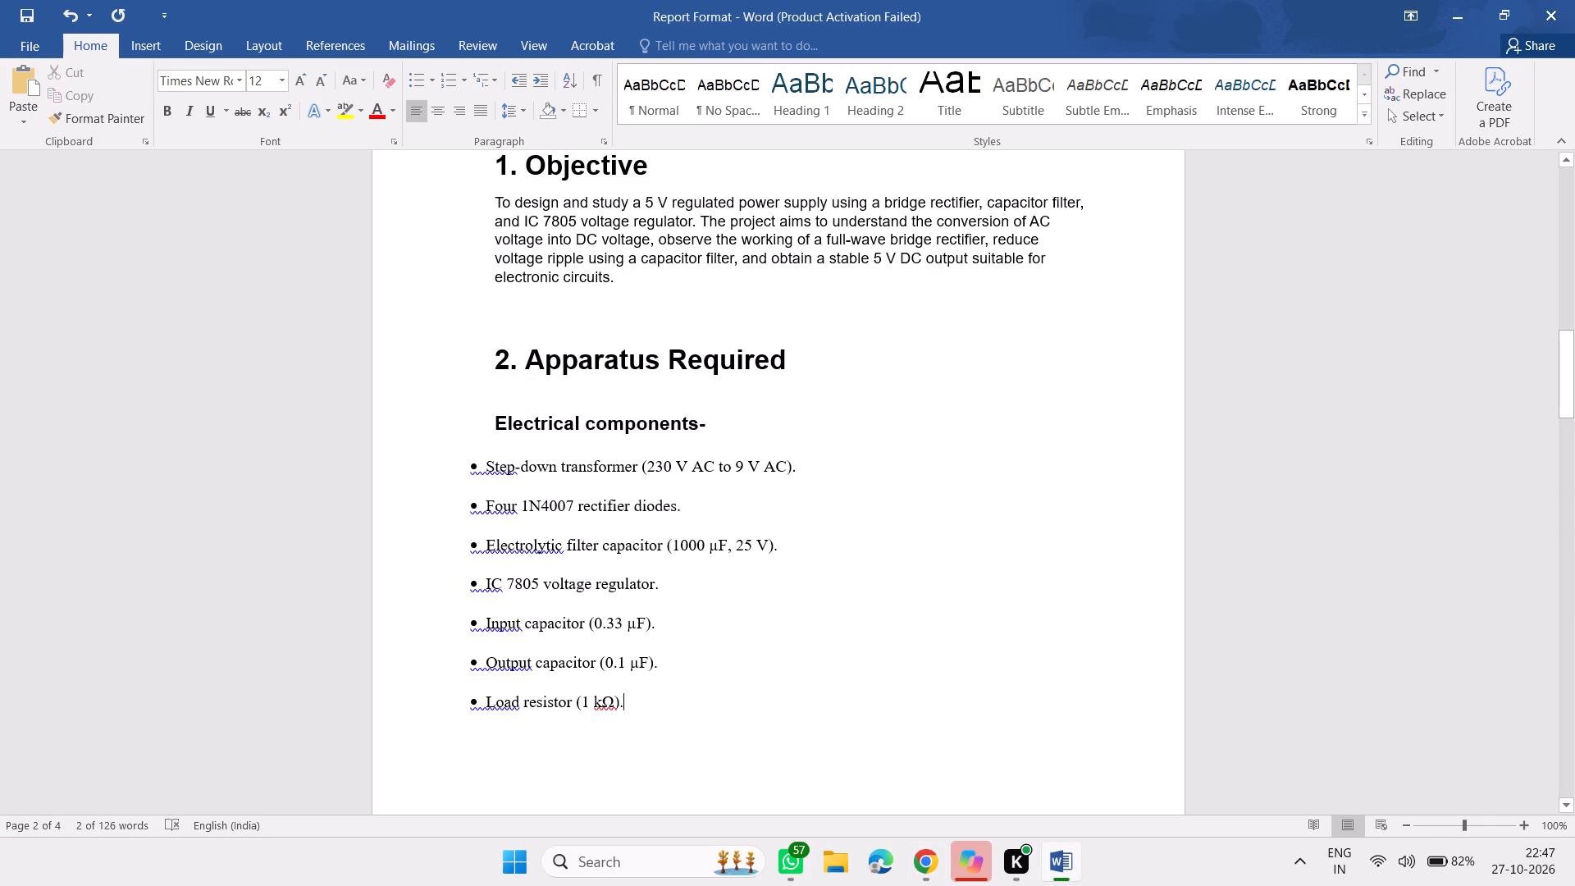
pyautogui.press('Return')
pyautogui.press('Return')
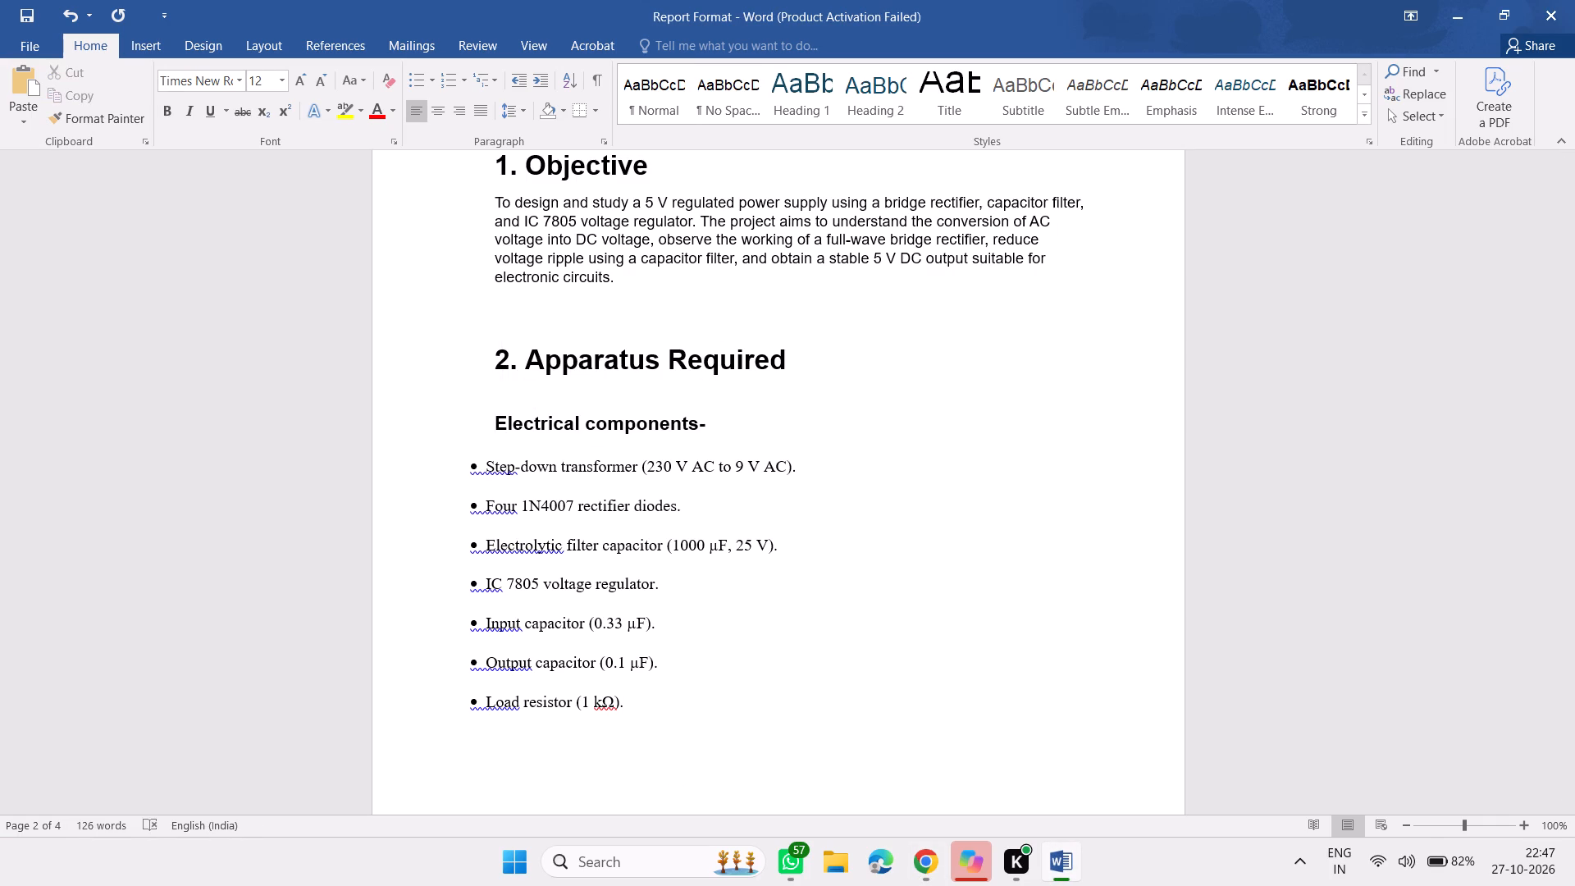
pyautogui.hotkey('ctrl', 'v')
# Format the "Equipment and accessories" subheading as 14 pt bold.
pyautogui.scroll(-16, 678, 677)
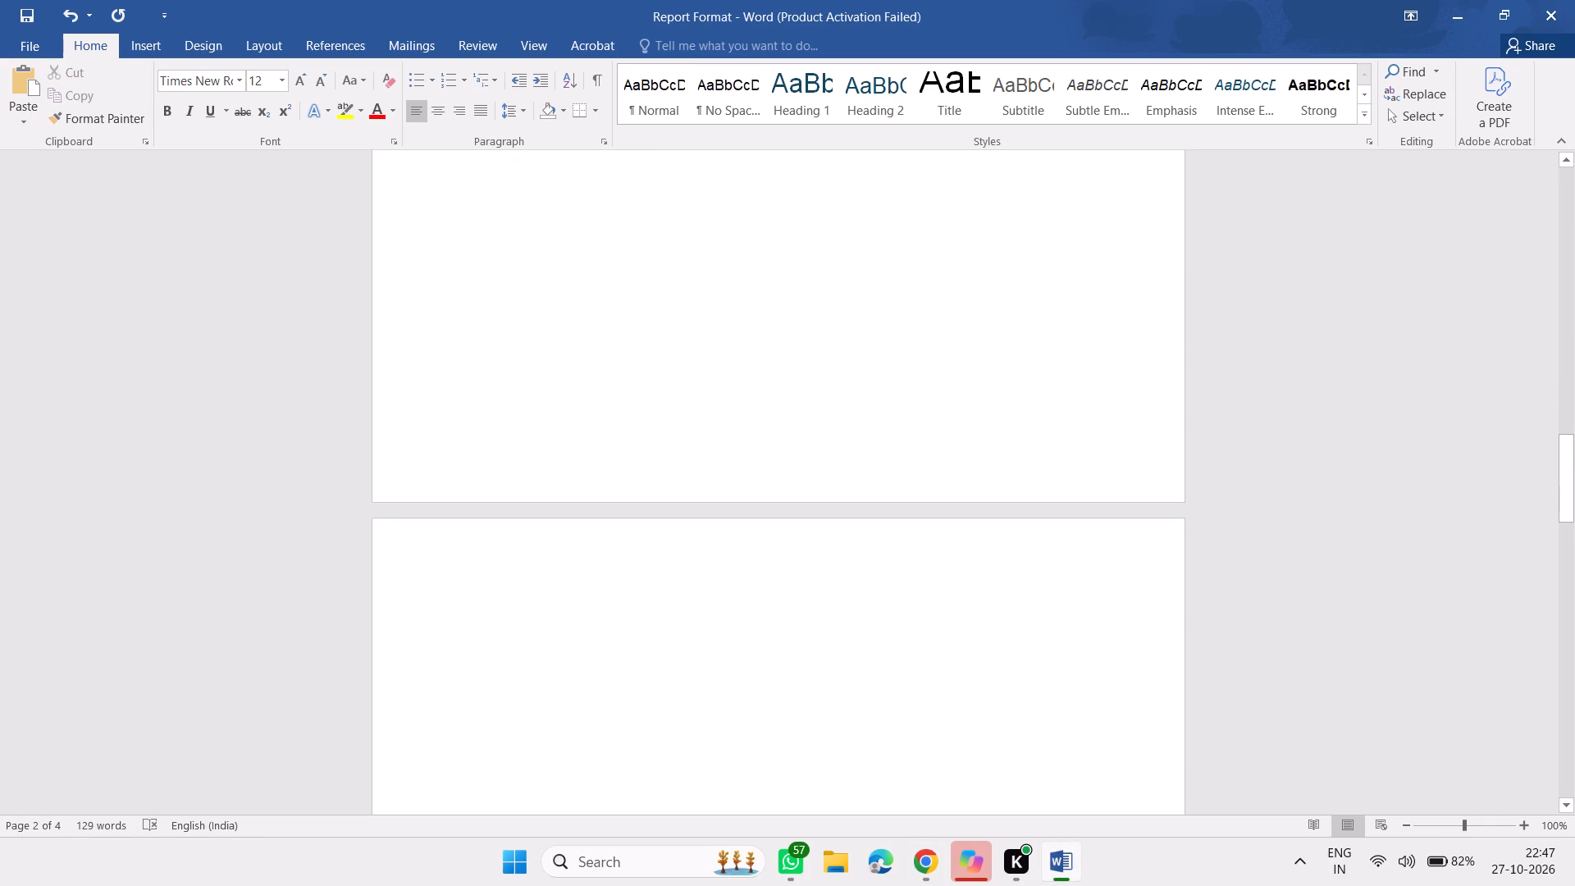
pyautogui.scroll(11, 681, 667)
pyautogui.moveTo(669, 532); pyautogui.dragTo(657, 533)
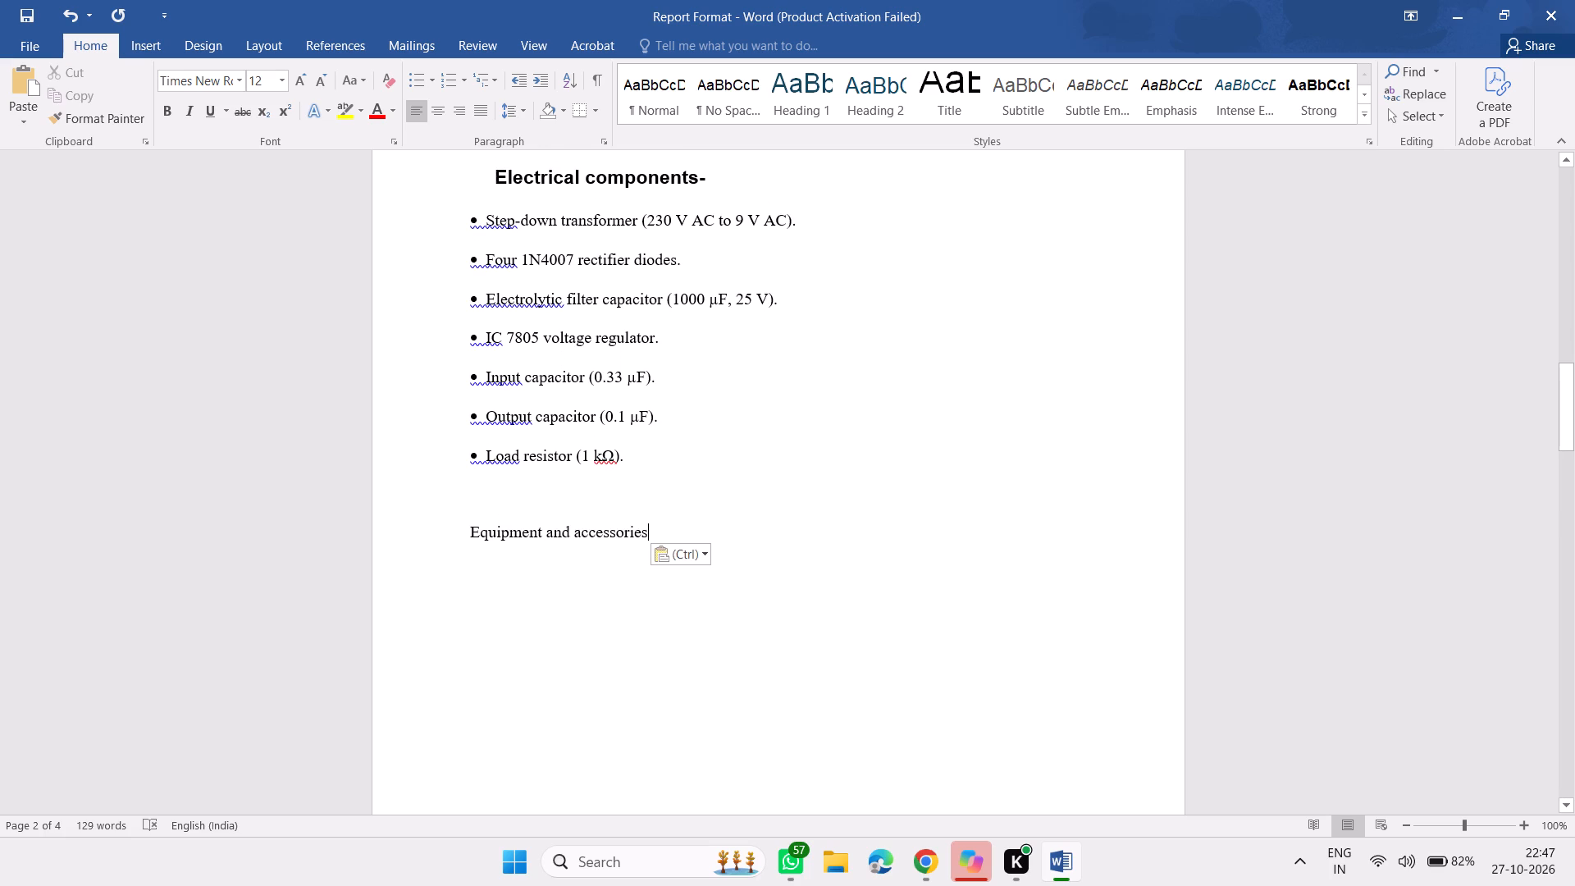
pyautogui.moveTo(657, 533); pyautogui.dragTo(469, 537)
pyautogui.click(594, 469)
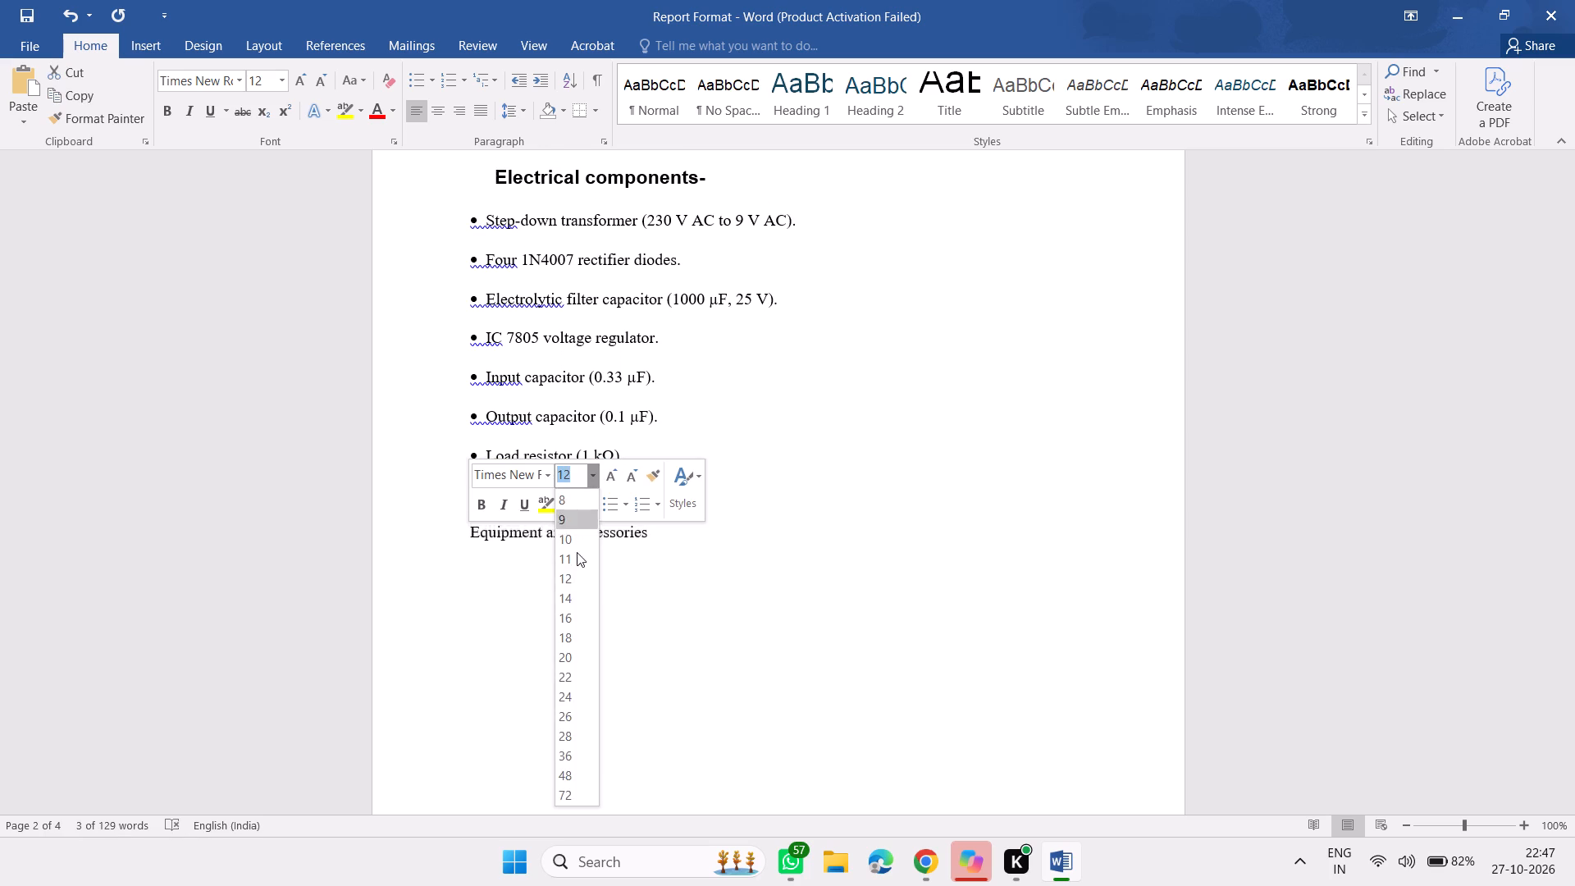
pyautogui.click(564, 596)
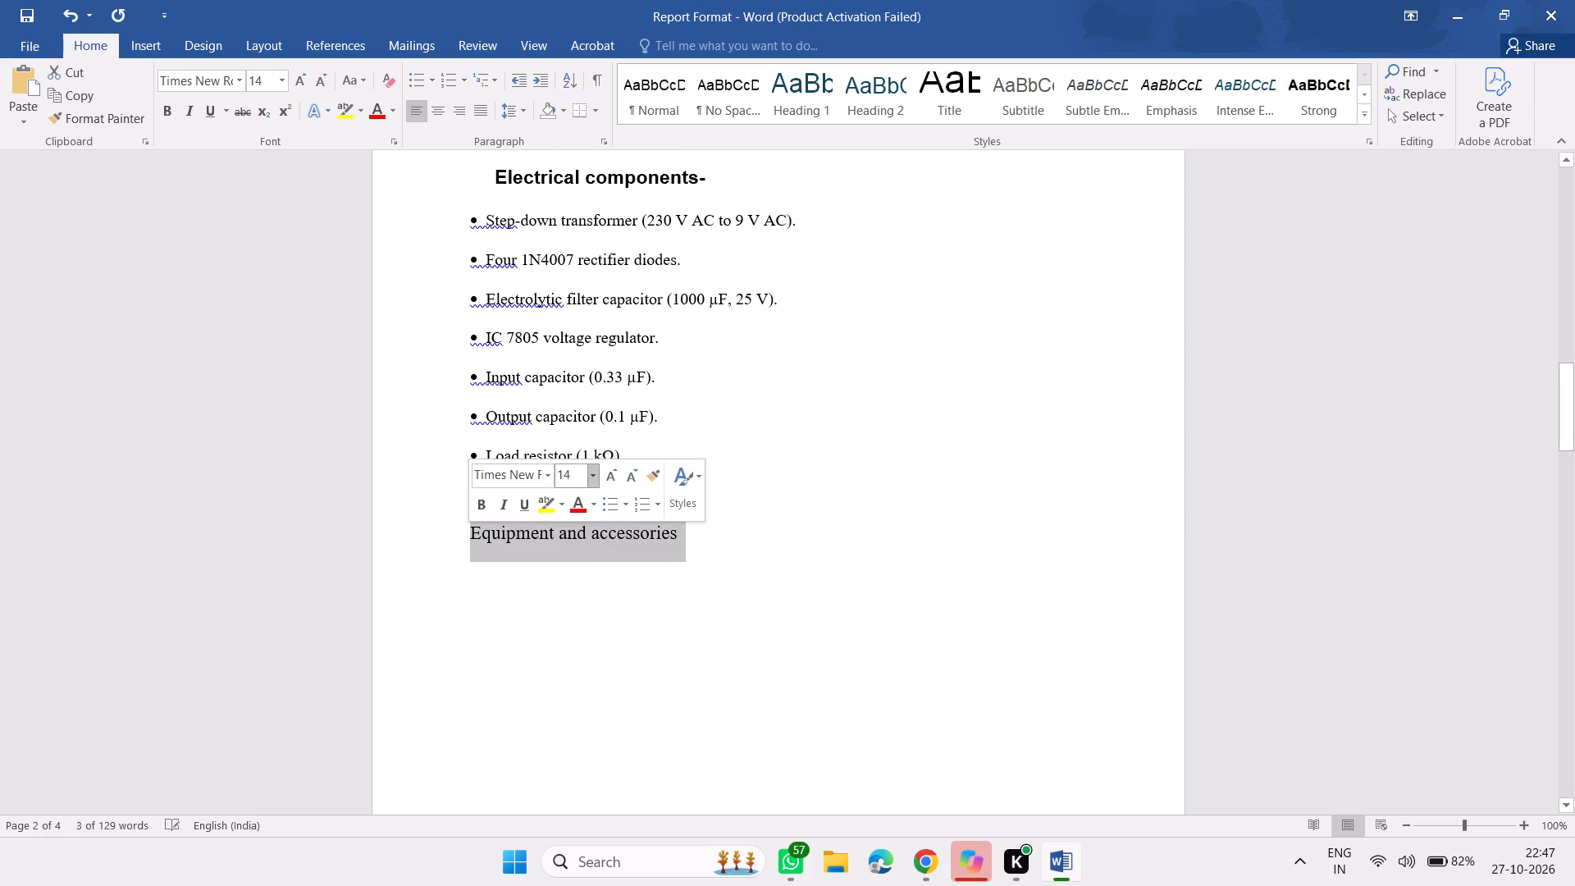
pyautogui.moveTo(703, 175); pyautogui.dragTo(450, 192)
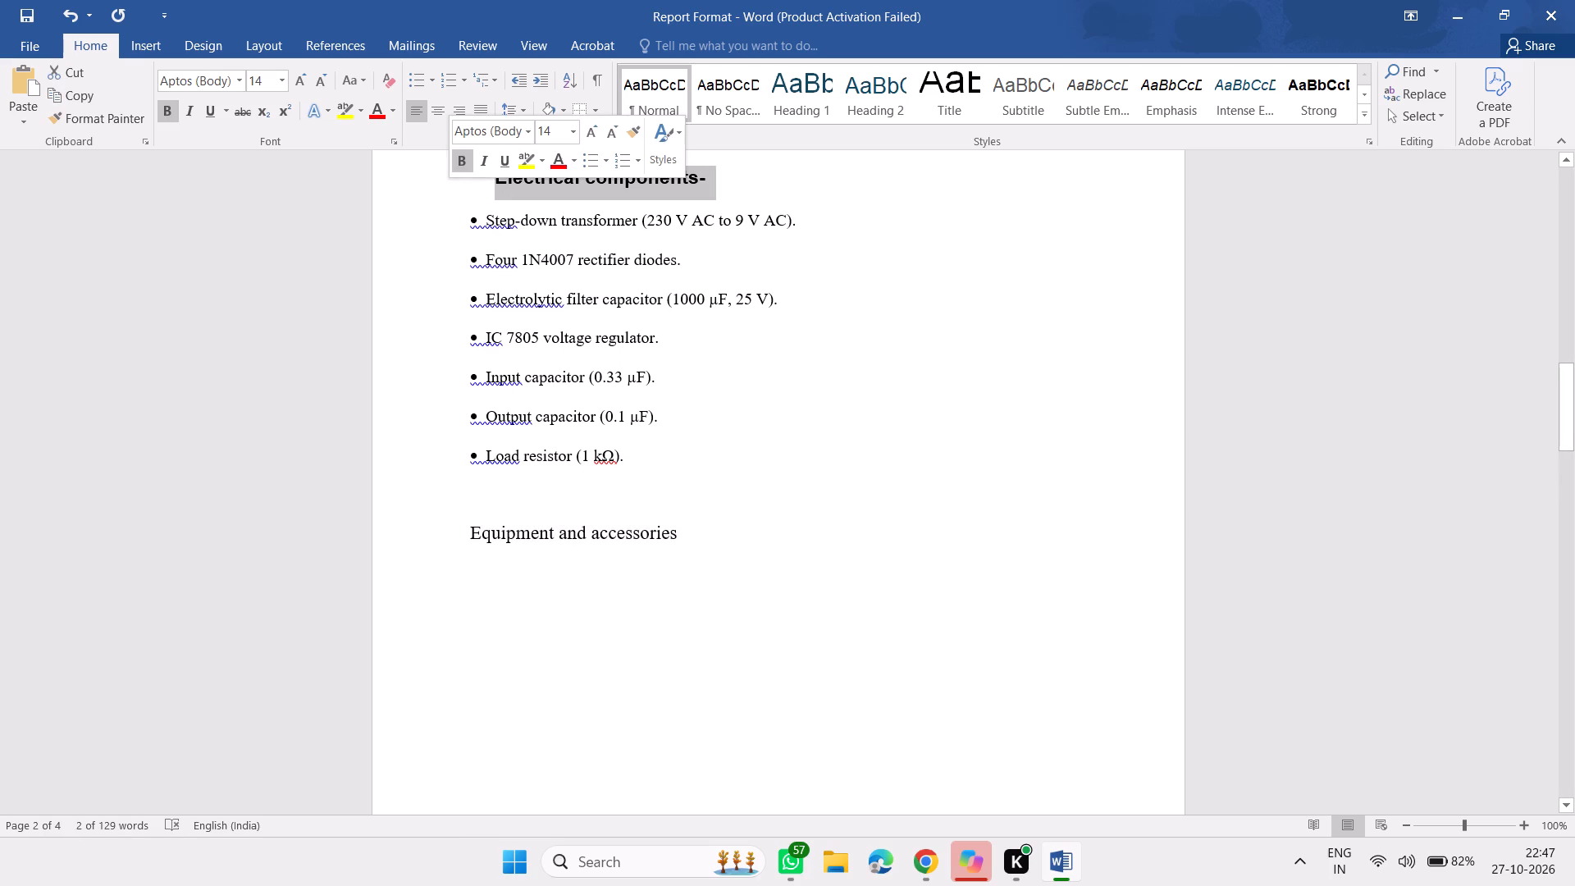
pyautogui.moveTo(679, 531); pyautogui.dragTo(513, 517)
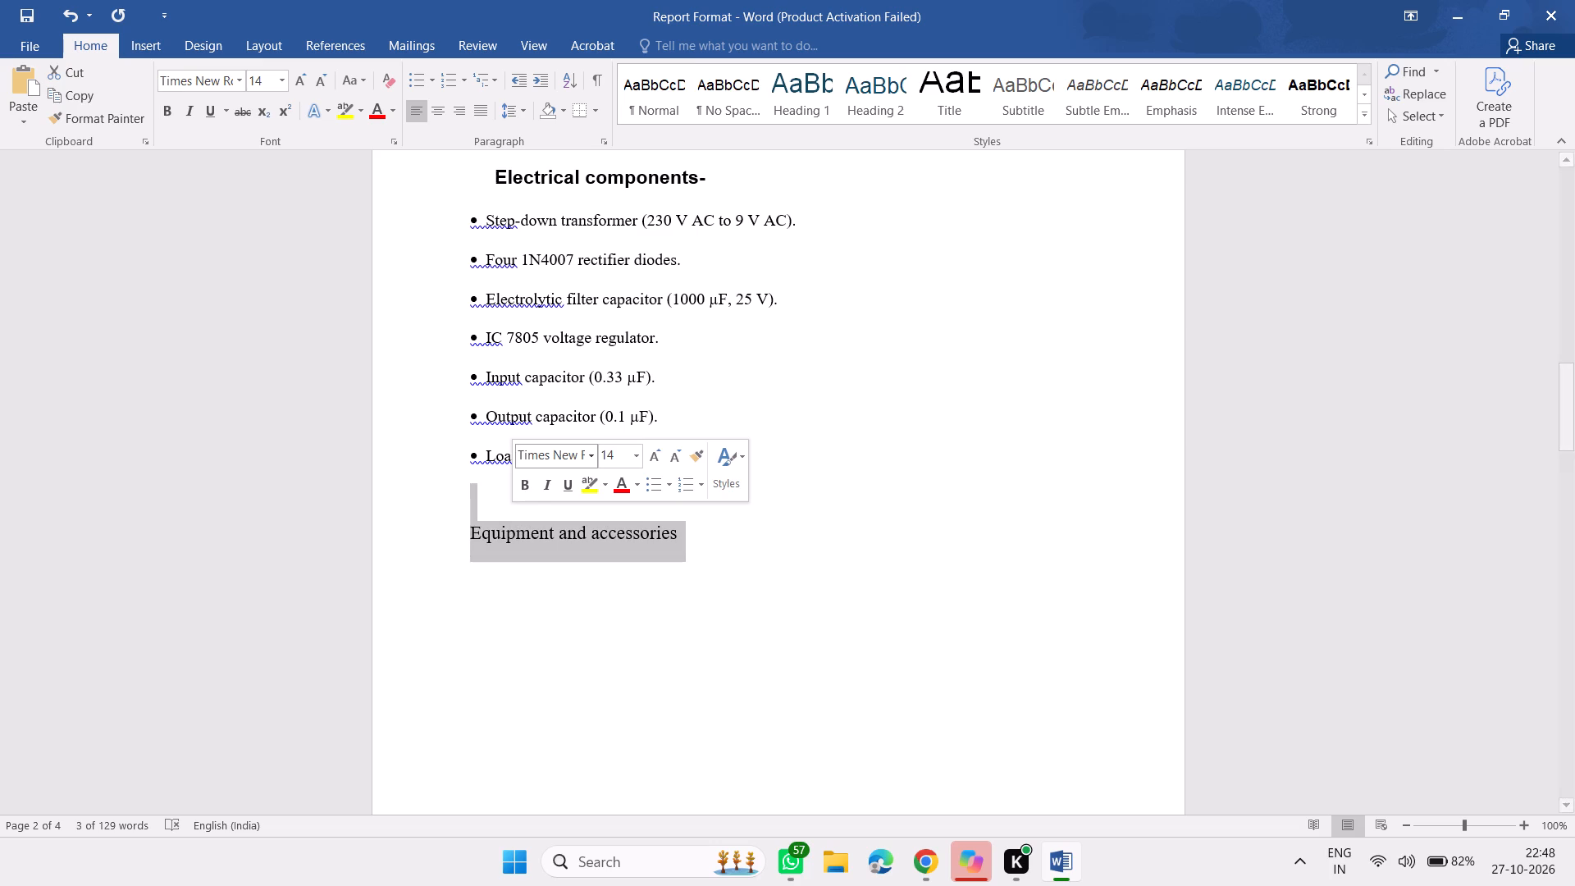
pyautogui.click(529, 491)
pyautogui.click(917, 454)
# Remove the indent before the "Electrical components-" subheading so it lines up with the bullets below it.
pyautogui.scroll(6, 910, 459)
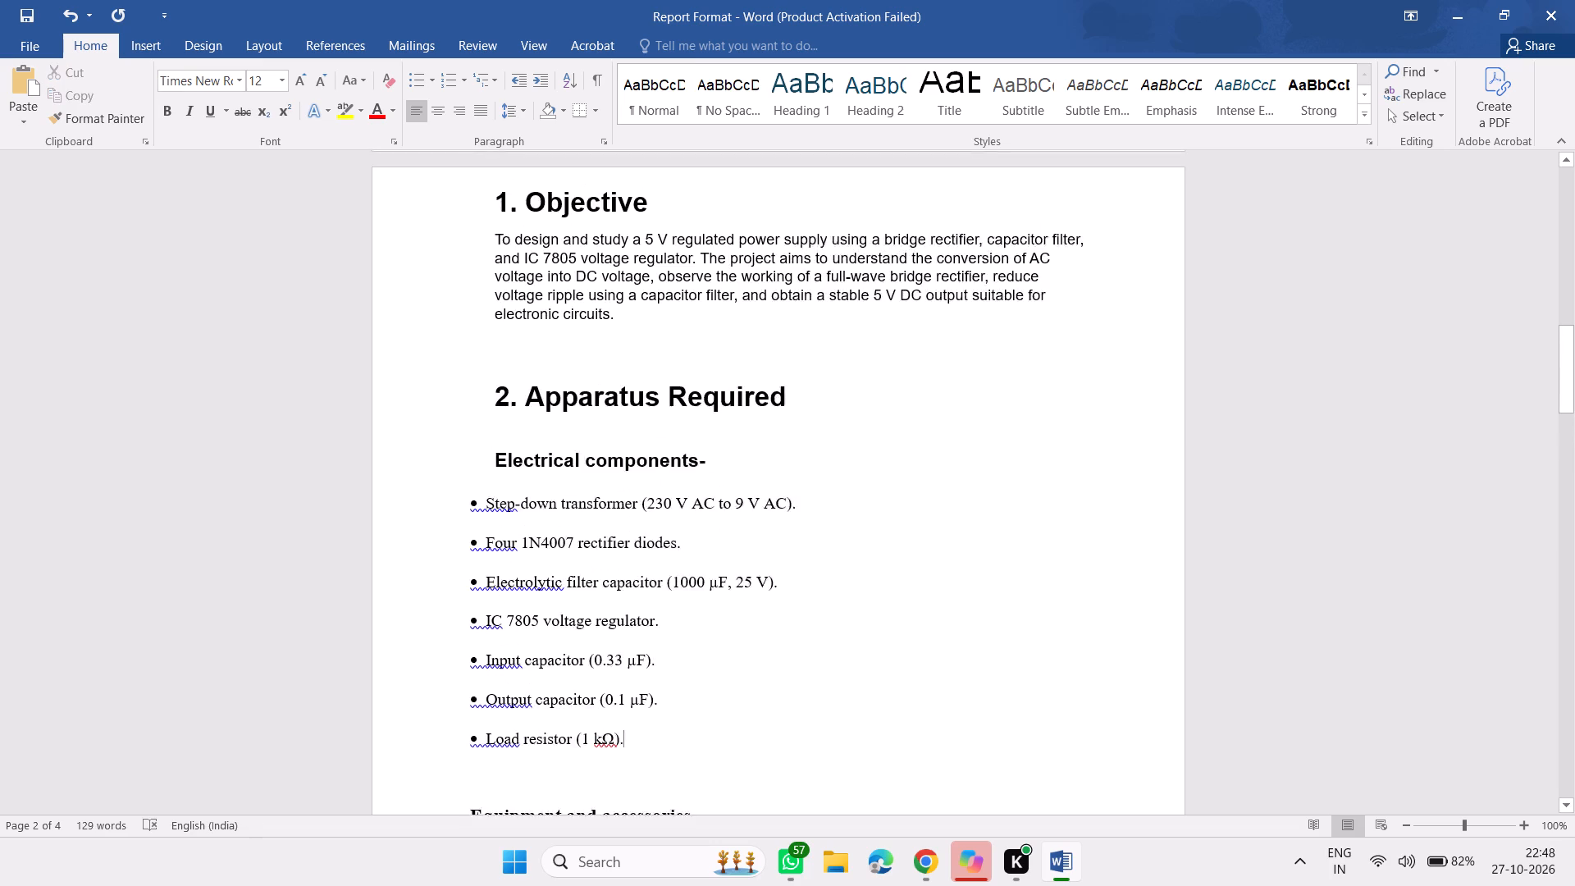
pyautogui.scroll(5, 910, 459)
pyautogui.scroll(-5, 910, 459)
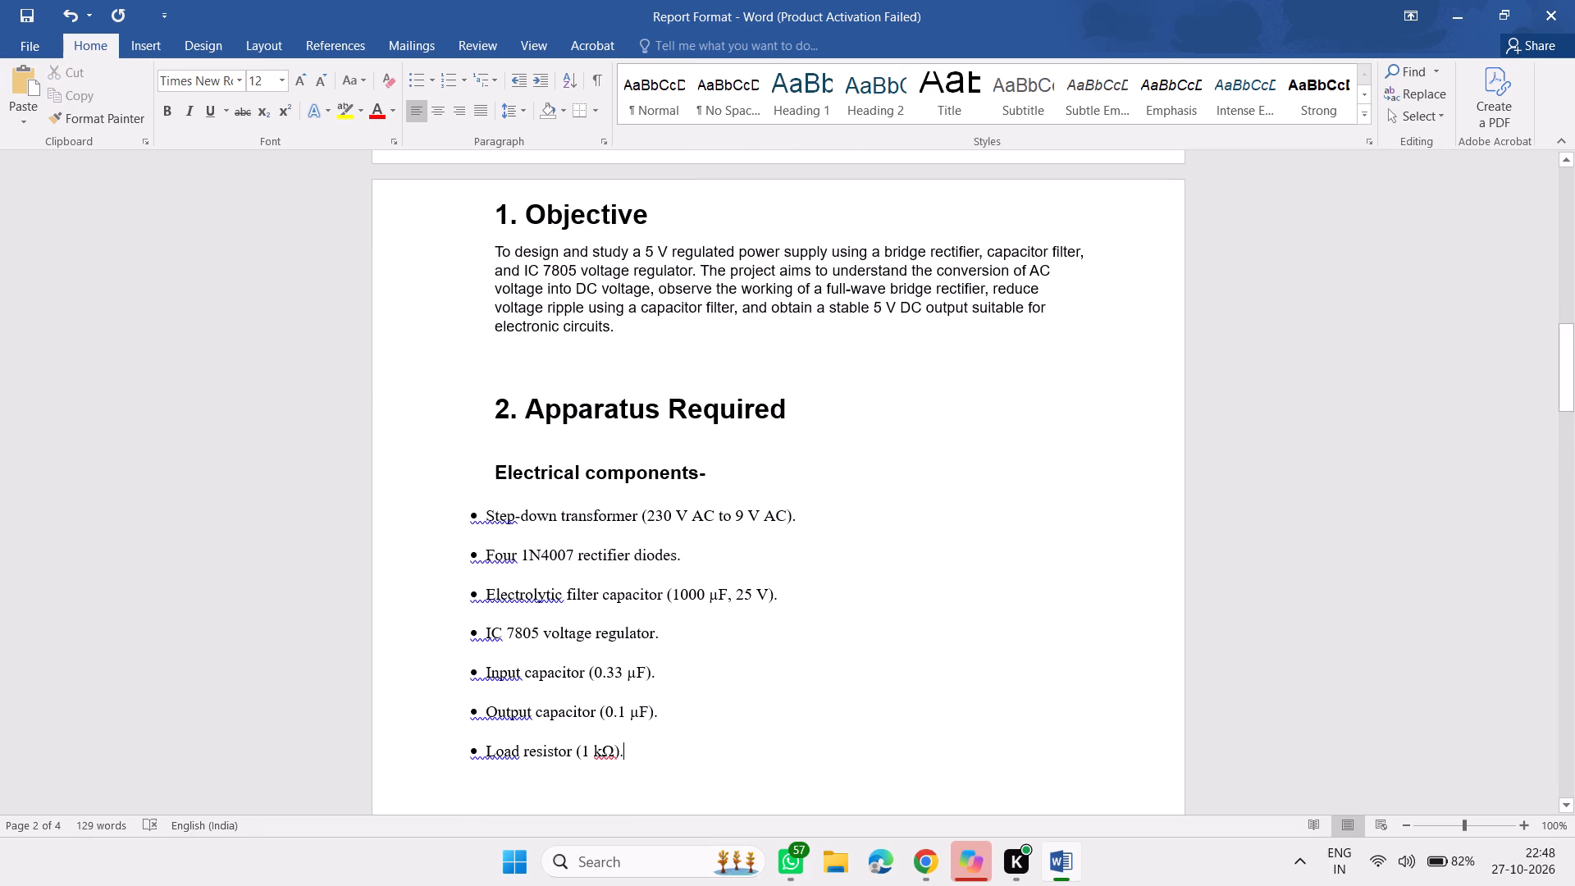
pyautogui.click(494, 464)
pyautogui.press('BackSpace')
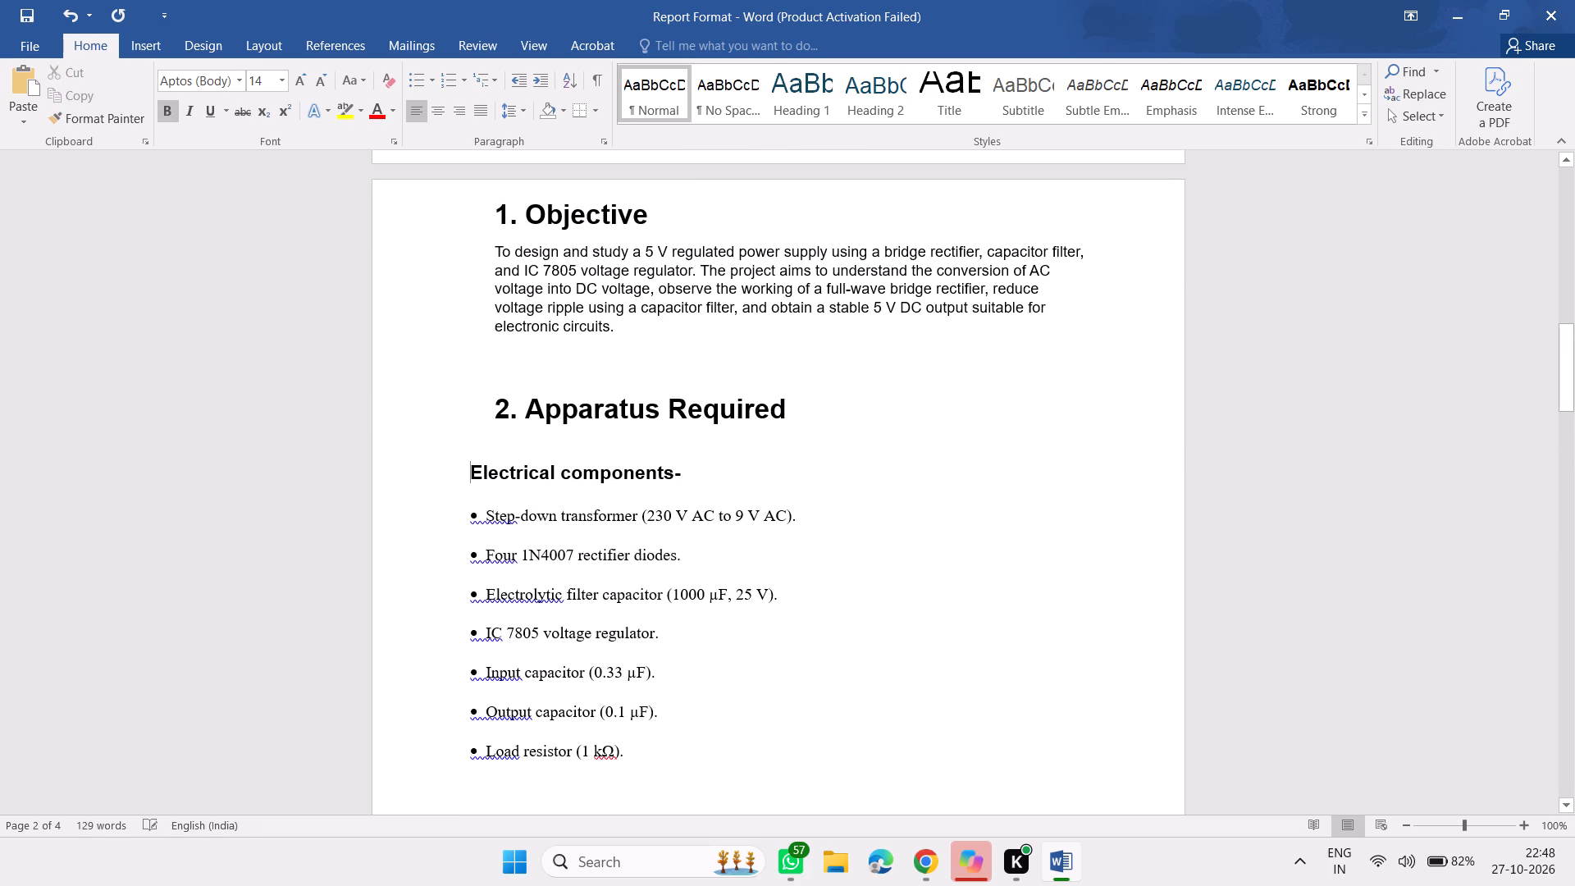
# Add a hyphen at the end of the "Equipment and accessories" subheading.
pyautogui.scroll(-5, 700, 544)
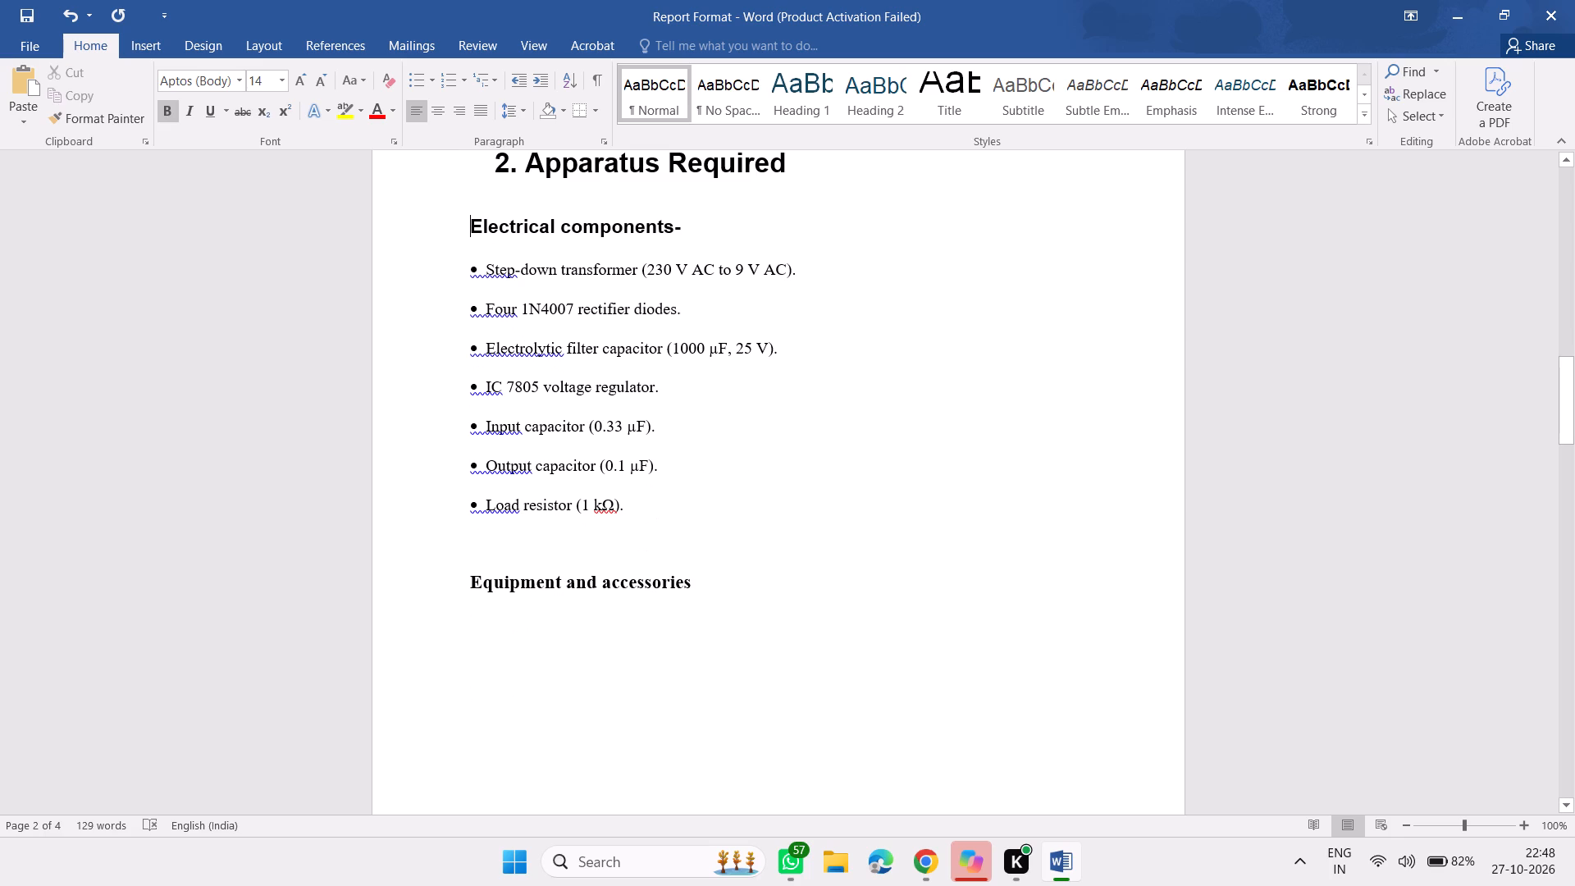
pyautogui.click(701, 578)
pyautogui.press('-')
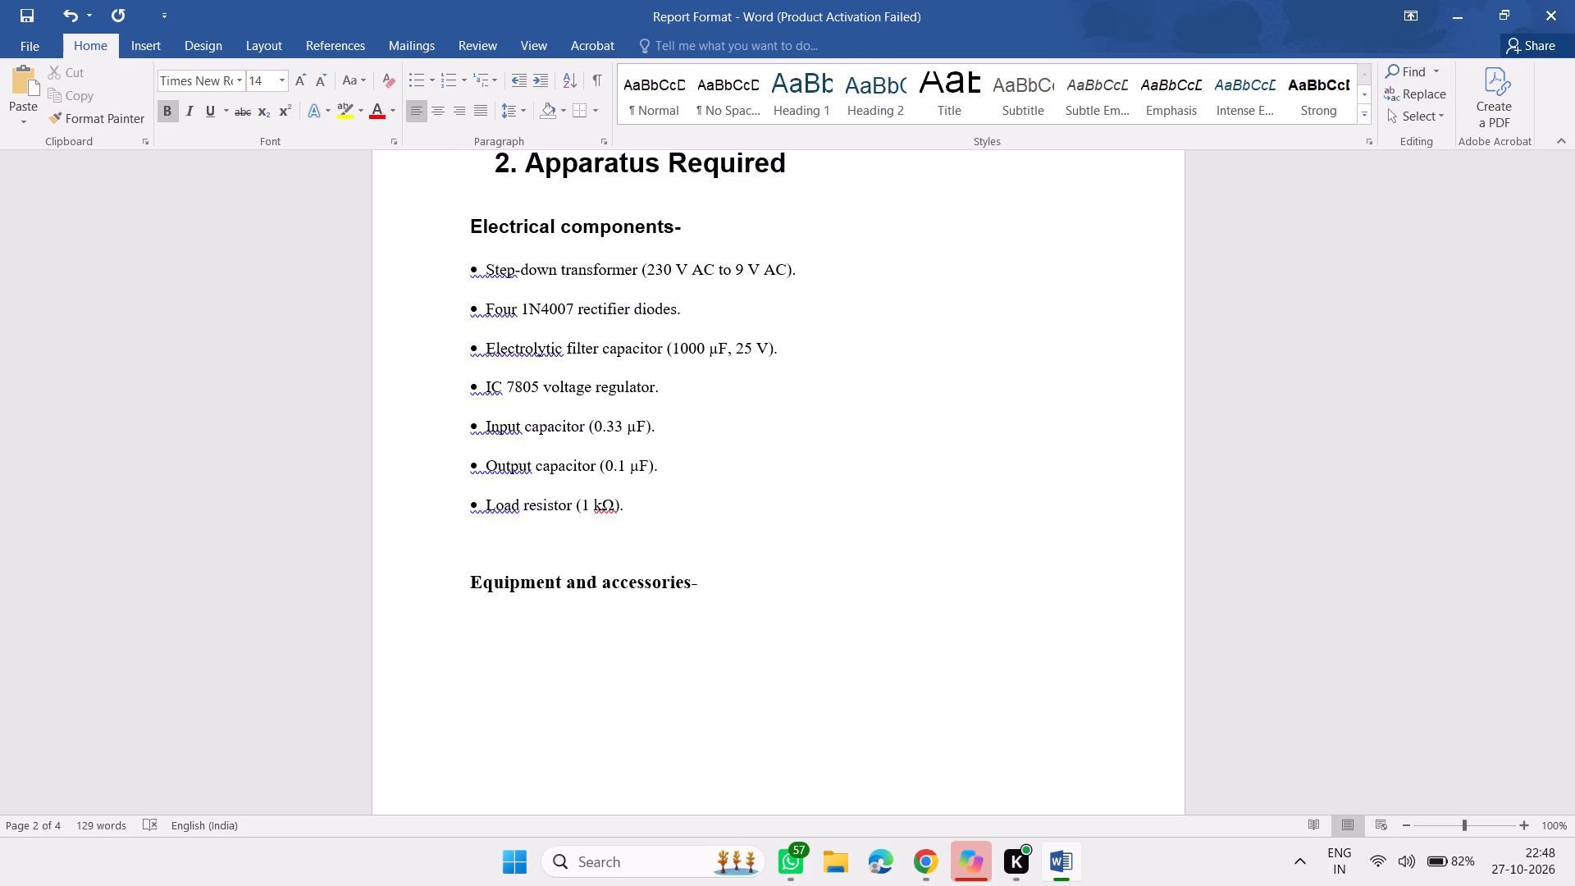
pyautogui.press('Return')
pyautogui.click(915, 852)
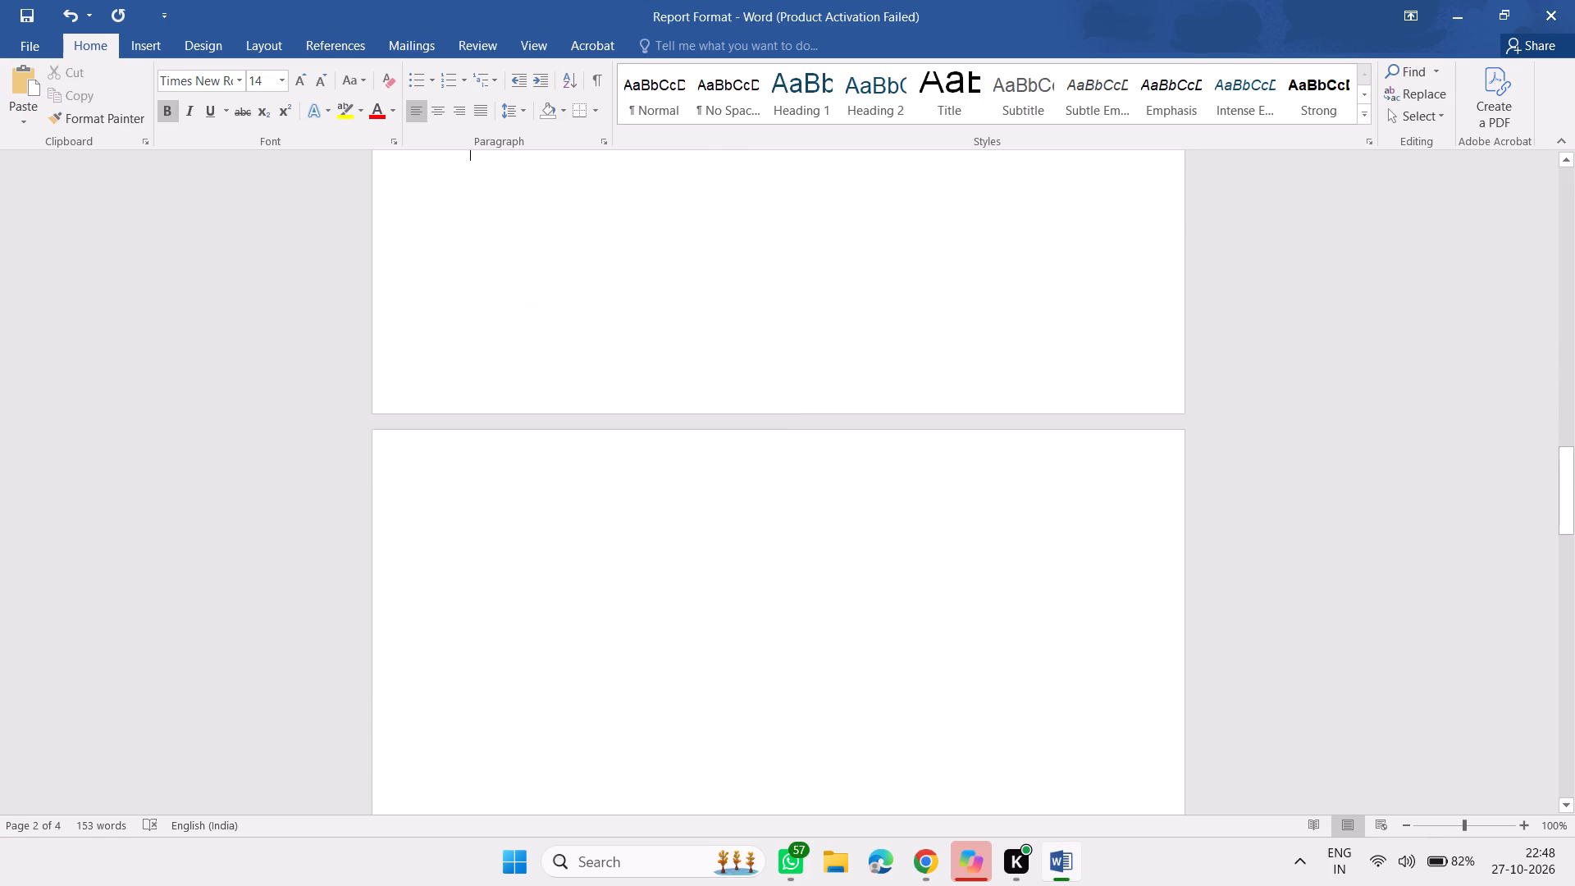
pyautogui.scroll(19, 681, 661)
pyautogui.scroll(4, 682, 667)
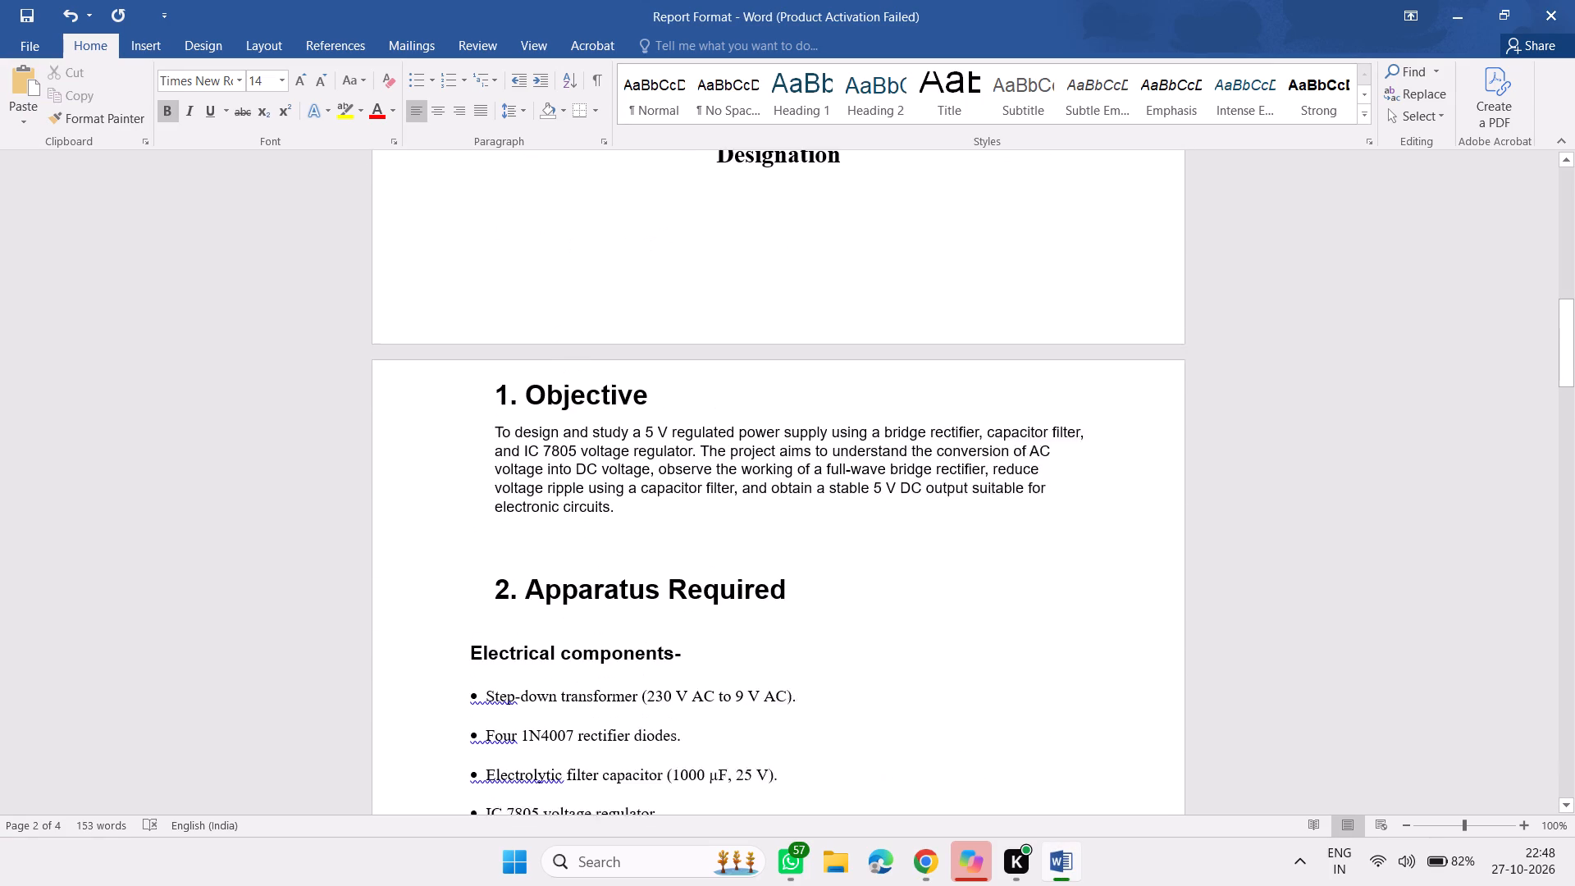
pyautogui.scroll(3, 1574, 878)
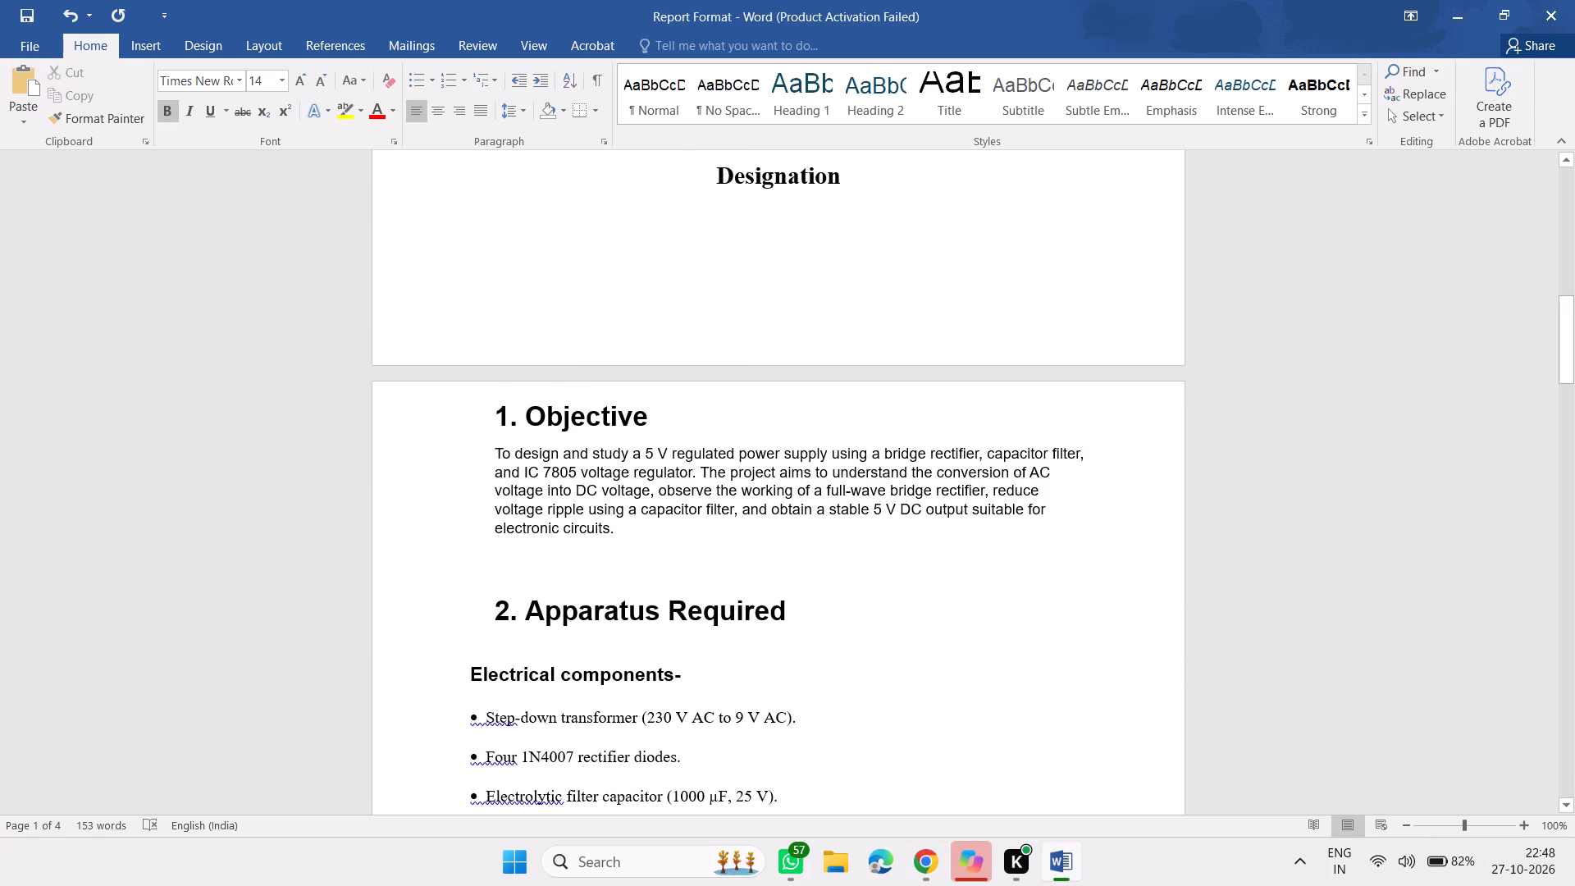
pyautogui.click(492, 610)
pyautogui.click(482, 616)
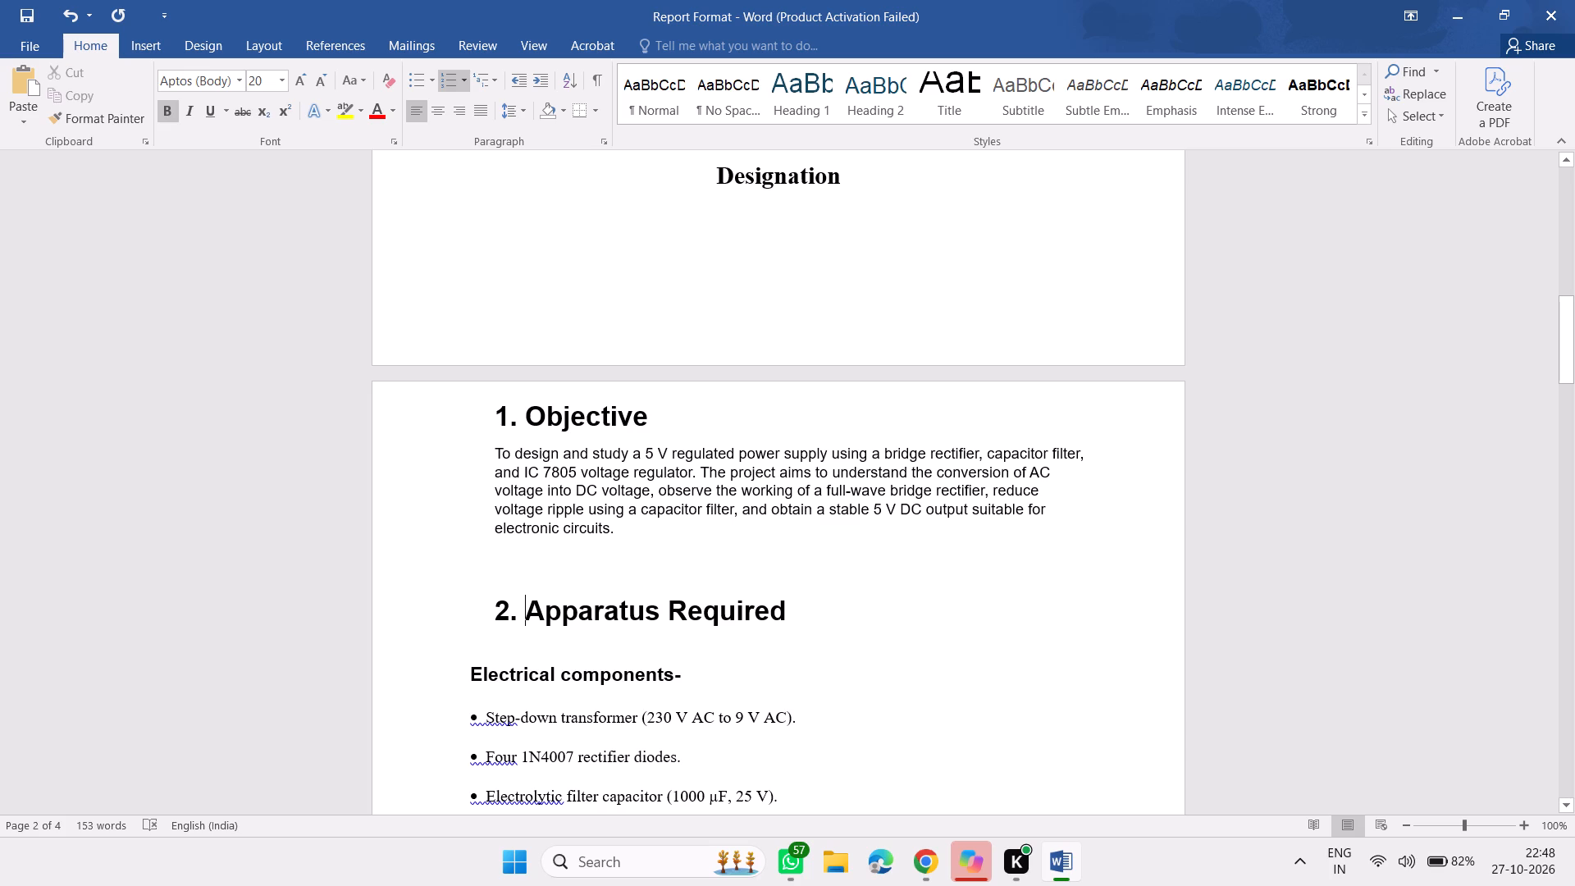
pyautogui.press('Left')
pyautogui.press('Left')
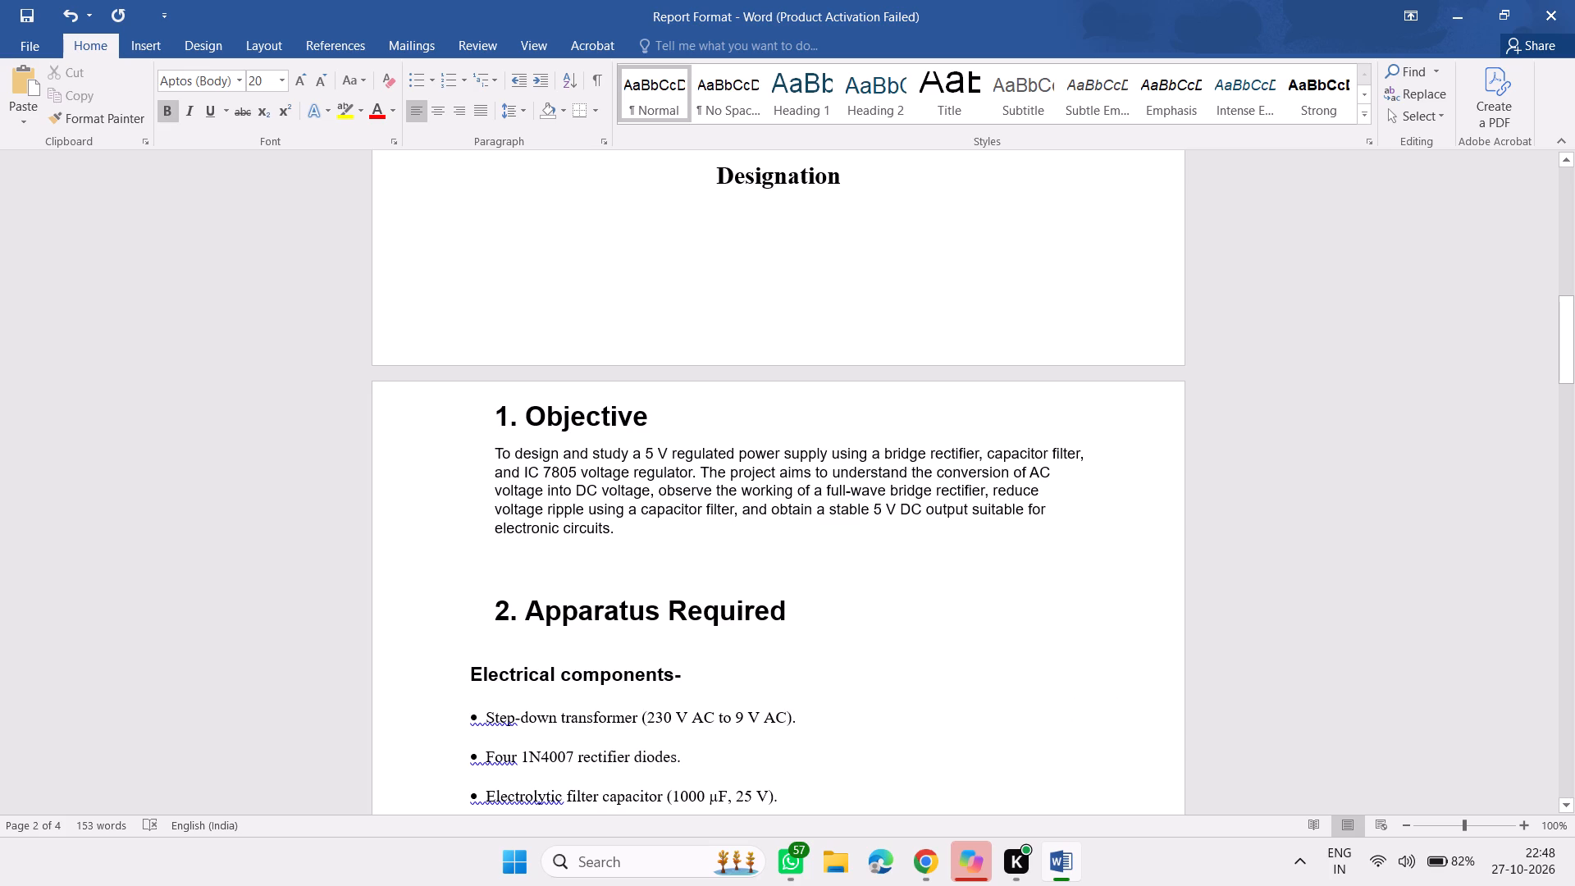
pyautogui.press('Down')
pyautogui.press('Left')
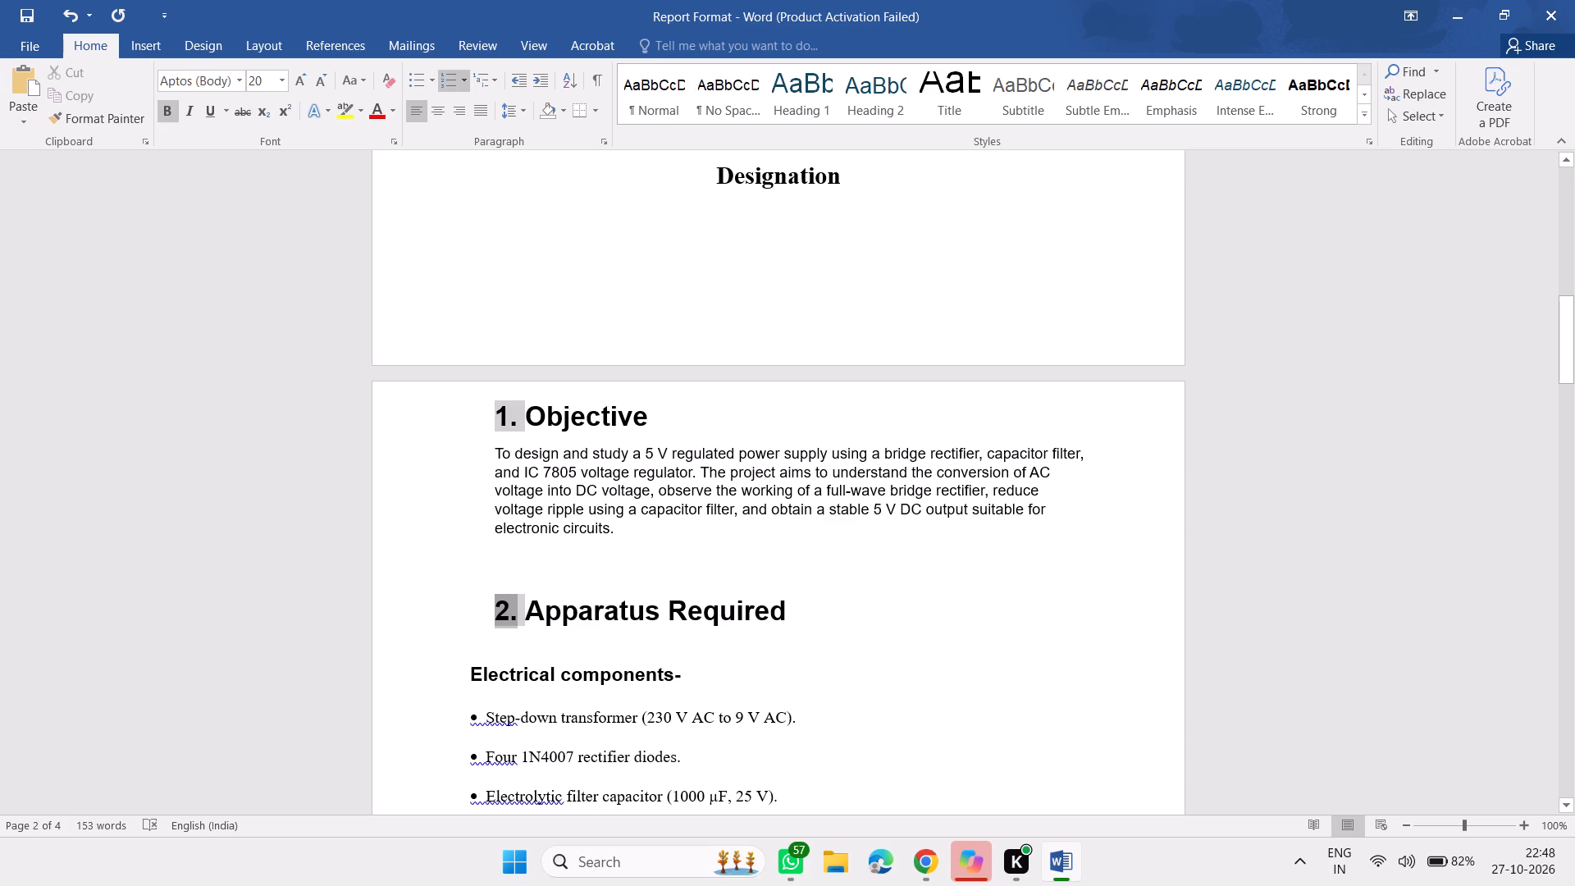
# Indent the "Electrical components-" subheading with four spaces under the "2. Apparatus Required" heading.
pyautogui.click(463, 676)
pyautogui.press('space')
pyautogui.press('space')
pyautogui.press('space')
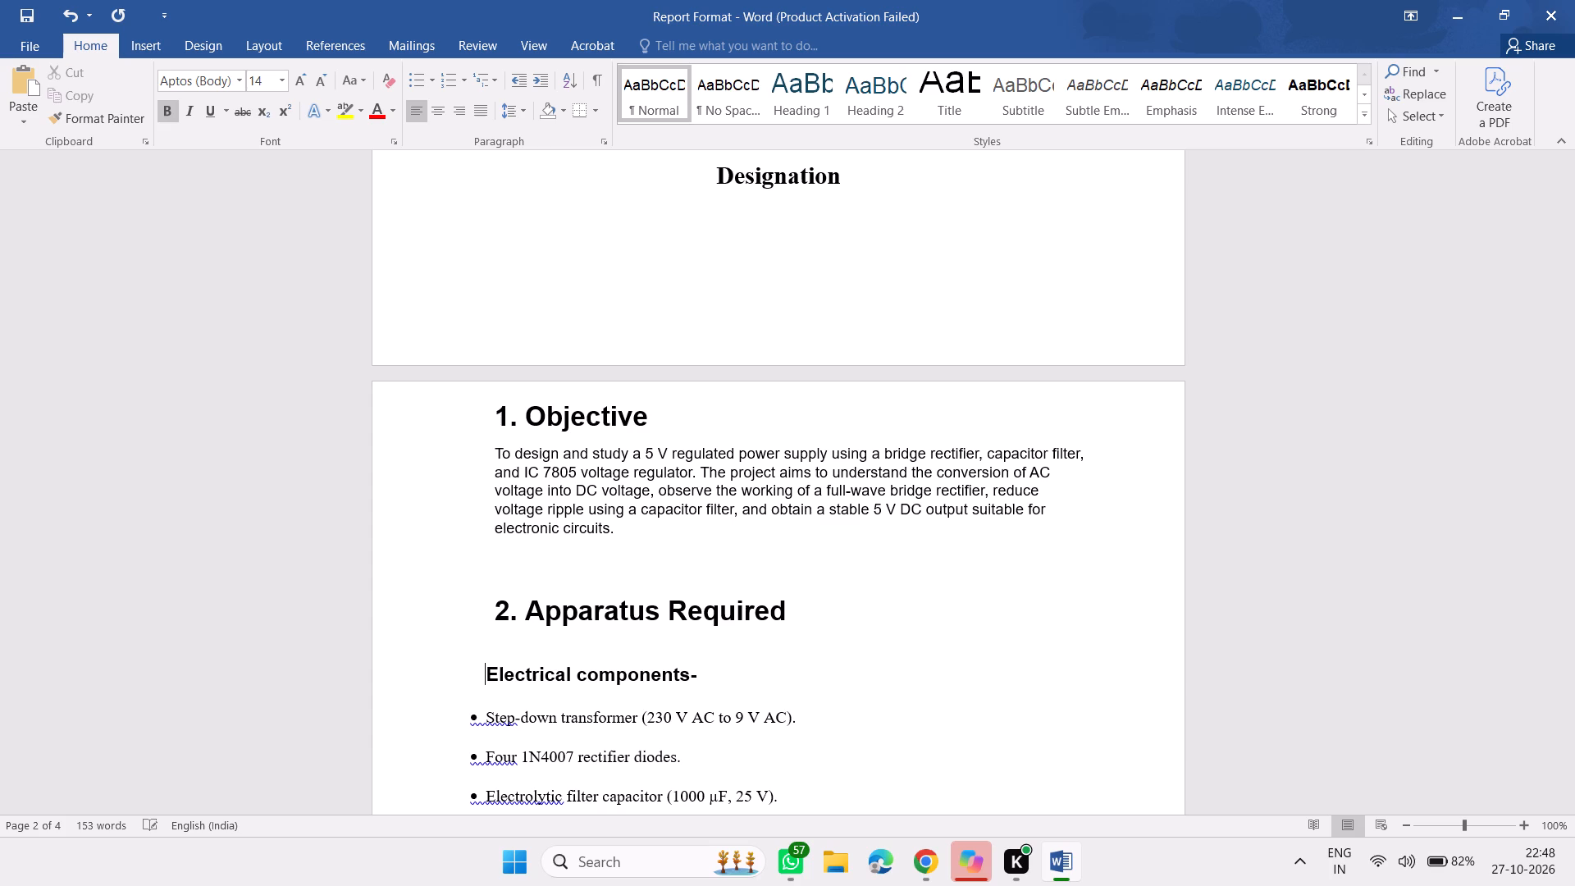
pyautogui.press('space')
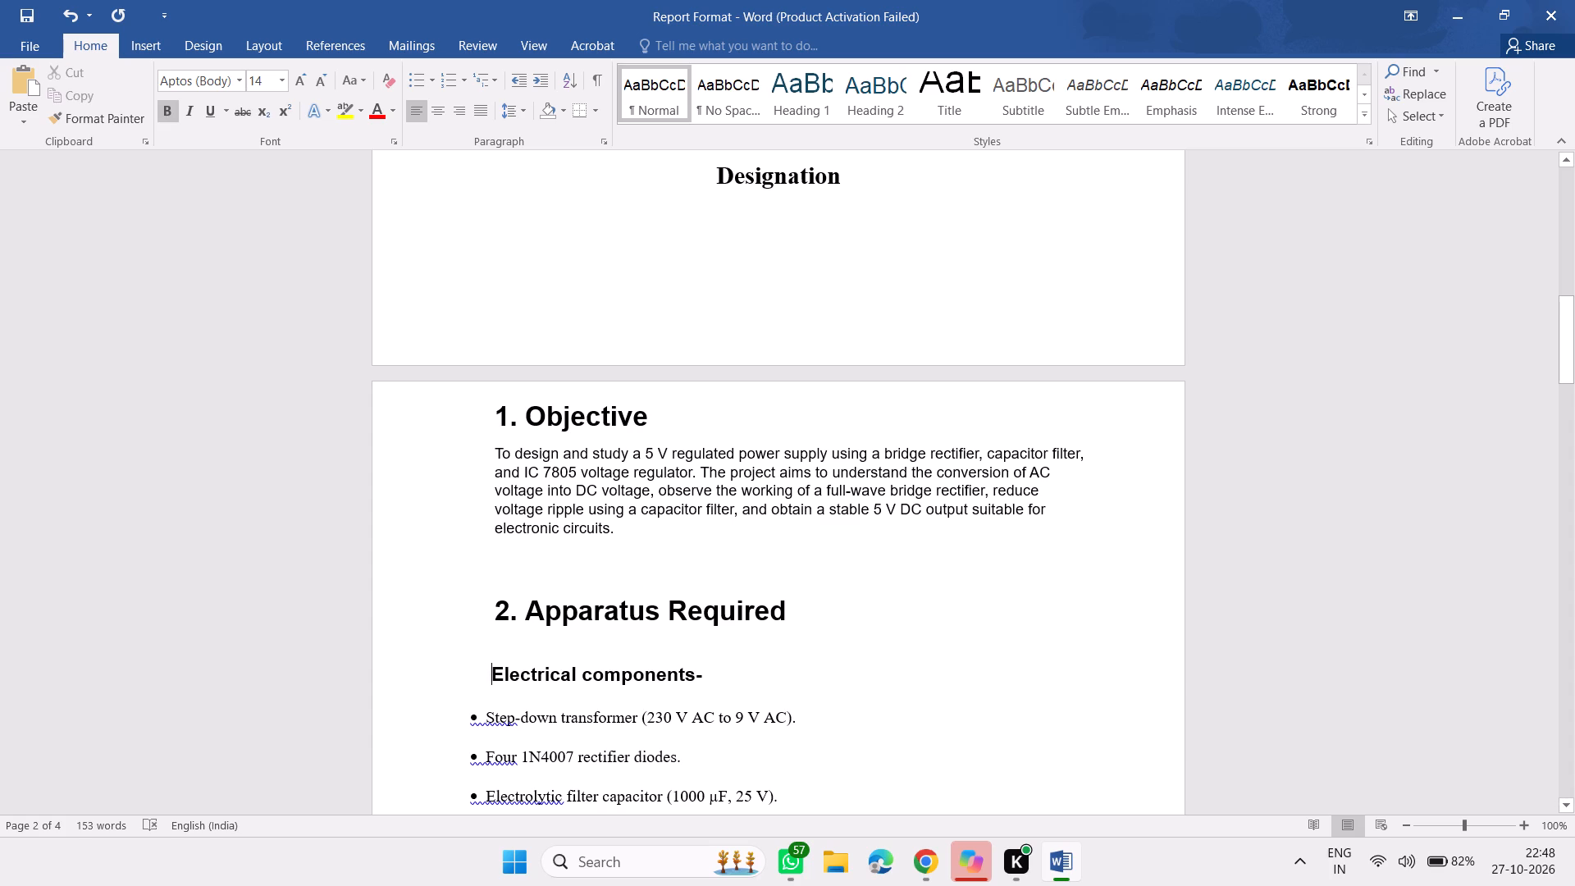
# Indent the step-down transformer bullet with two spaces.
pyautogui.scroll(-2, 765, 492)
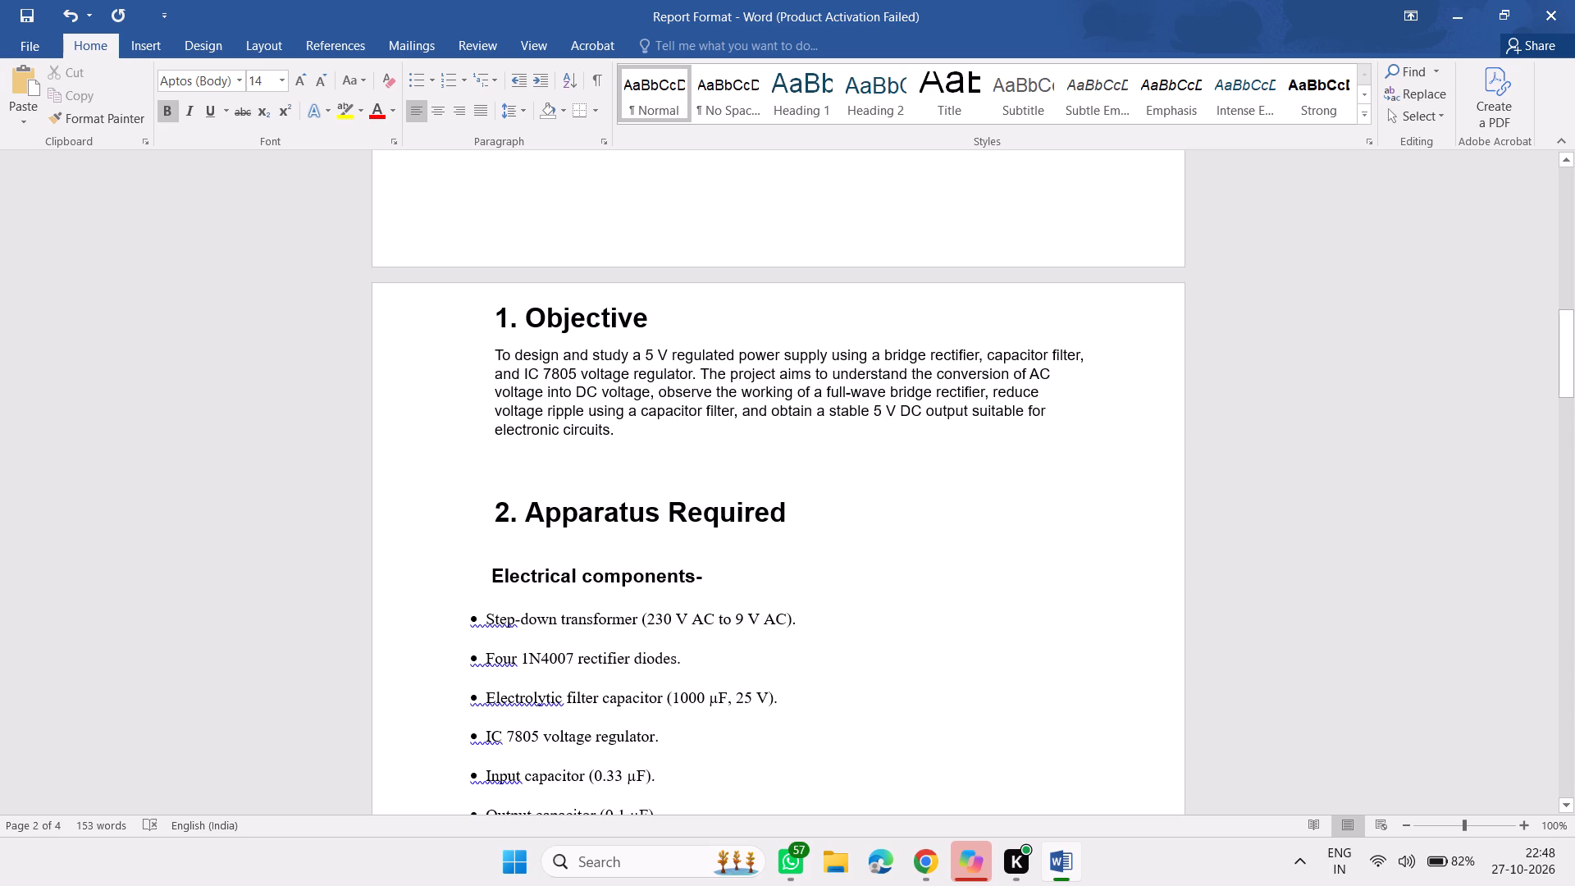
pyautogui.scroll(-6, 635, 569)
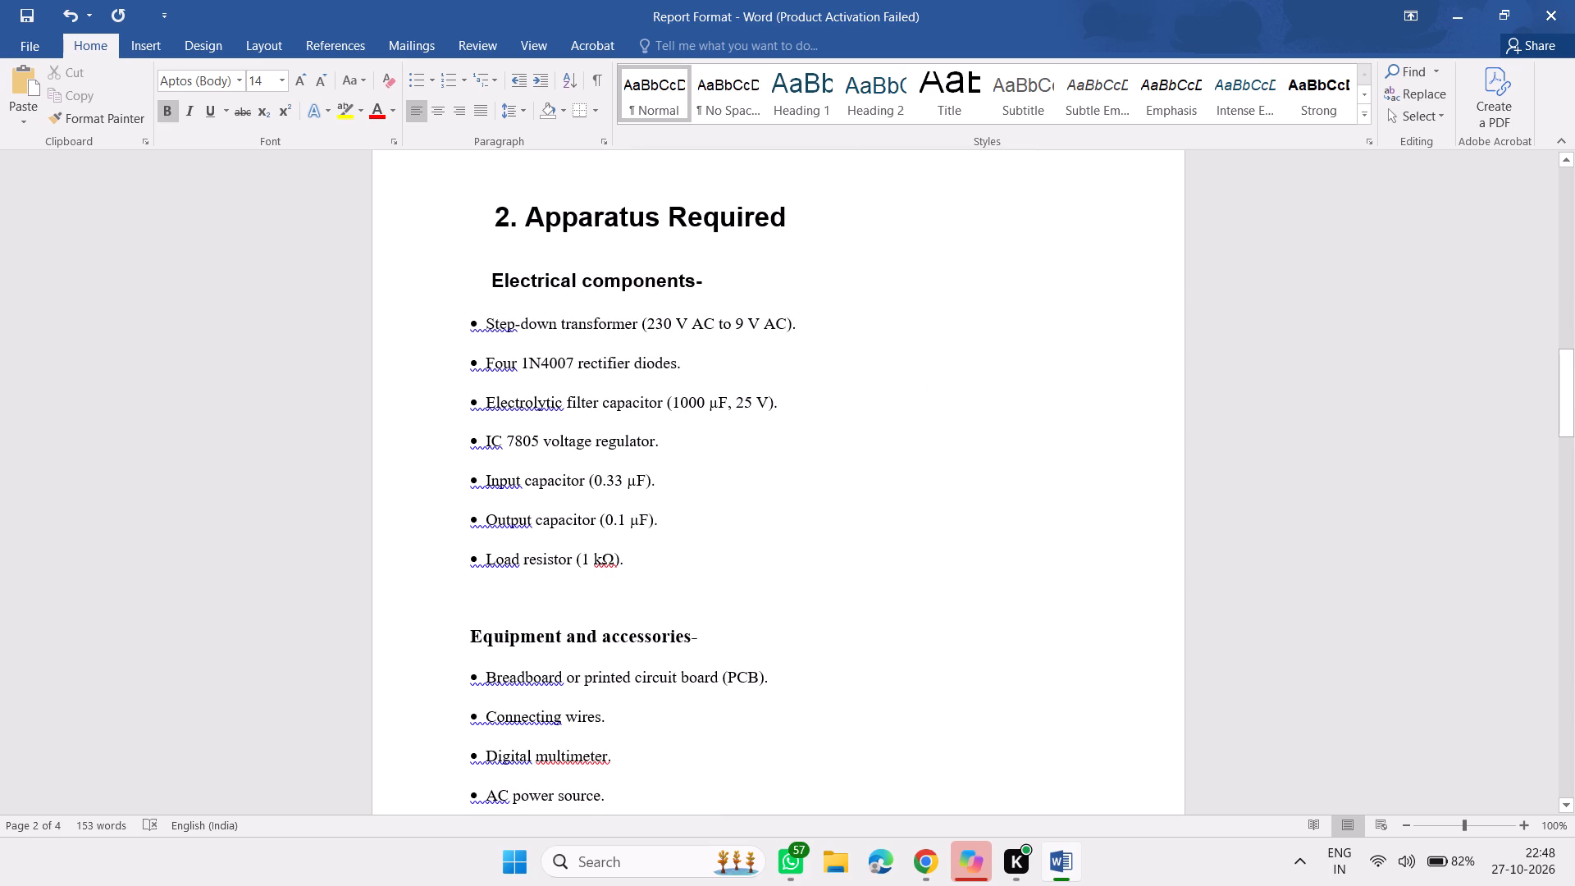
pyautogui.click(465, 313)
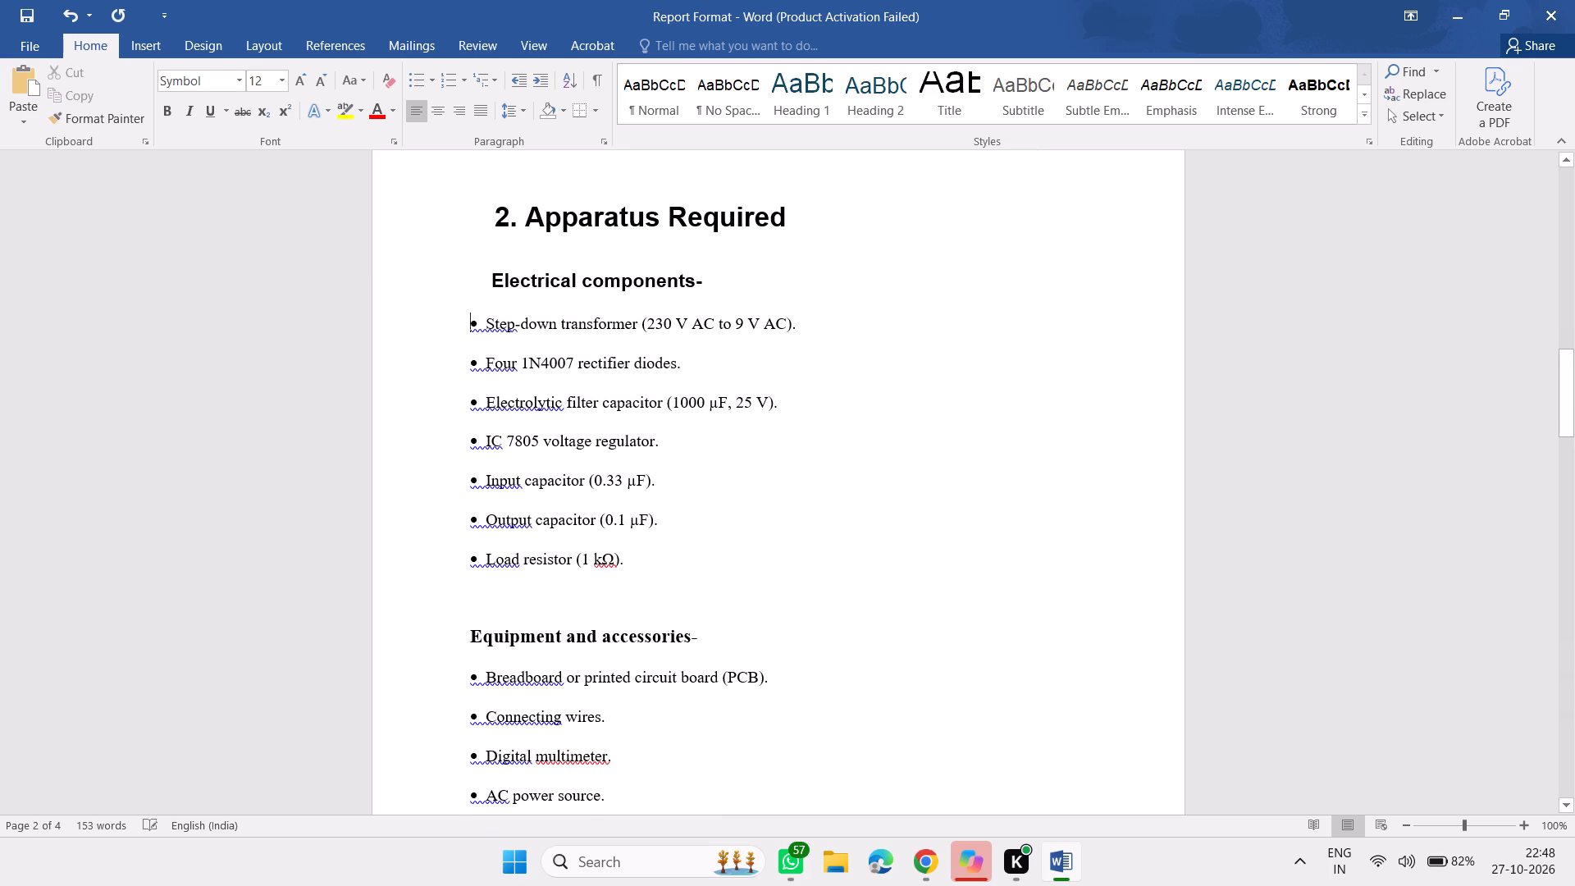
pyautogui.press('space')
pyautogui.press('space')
# Justify the "Electrical components-" subheading and its list, step-down transformer through load resistor, and format them all as a bulleted list.
pyautogui.moveTo(508, 587); pyautogui.dragTo(506, 509)
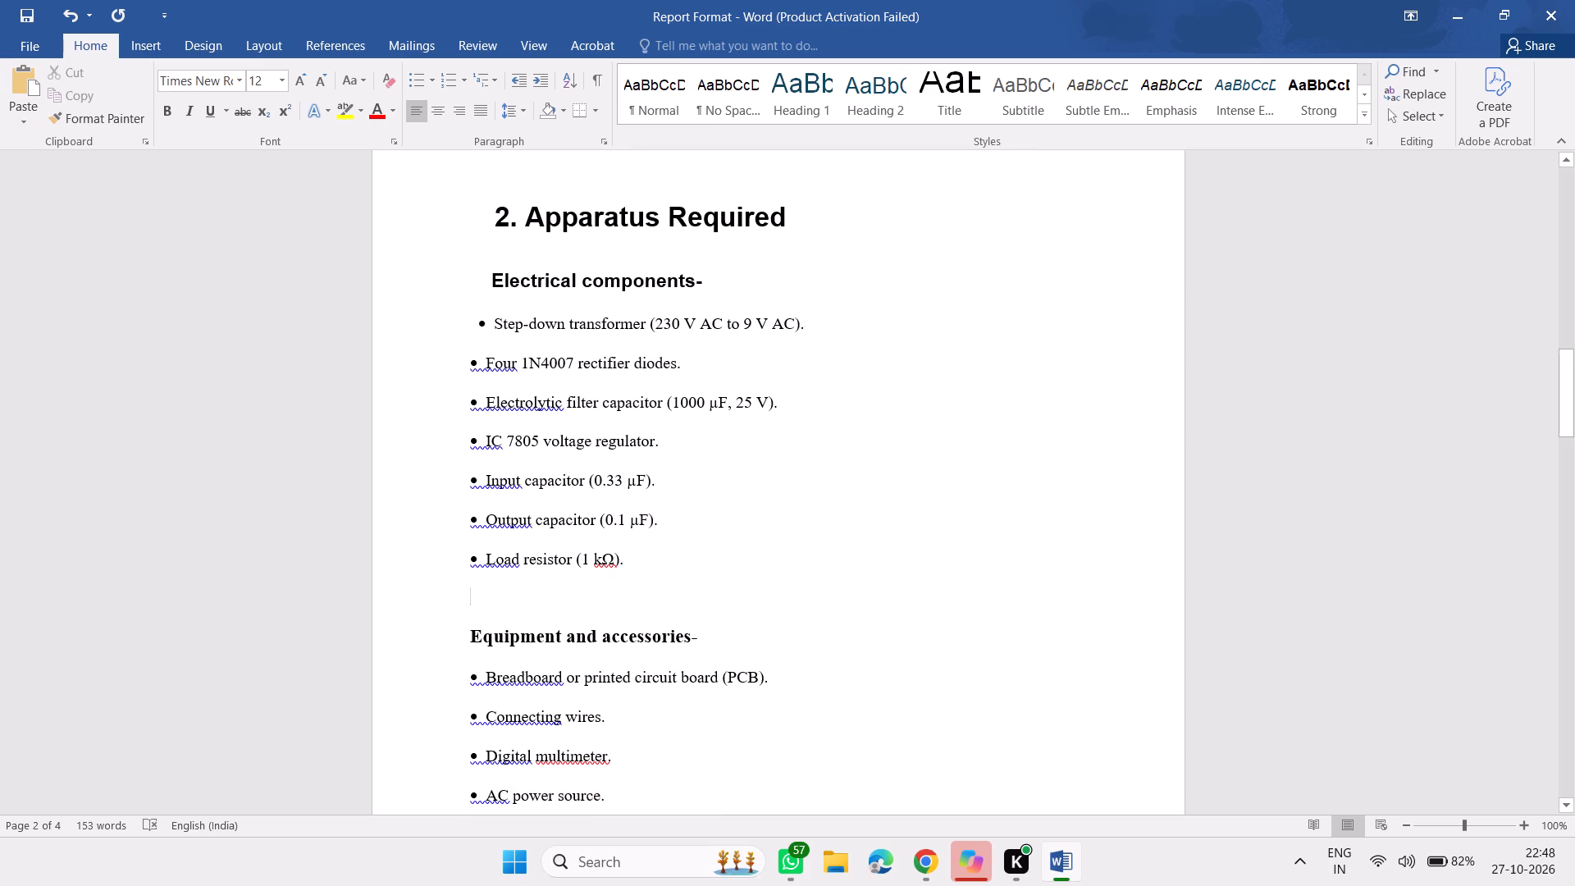
pyautogui.moveTo(506, 509); pyautogui.dragTo(443, 334)
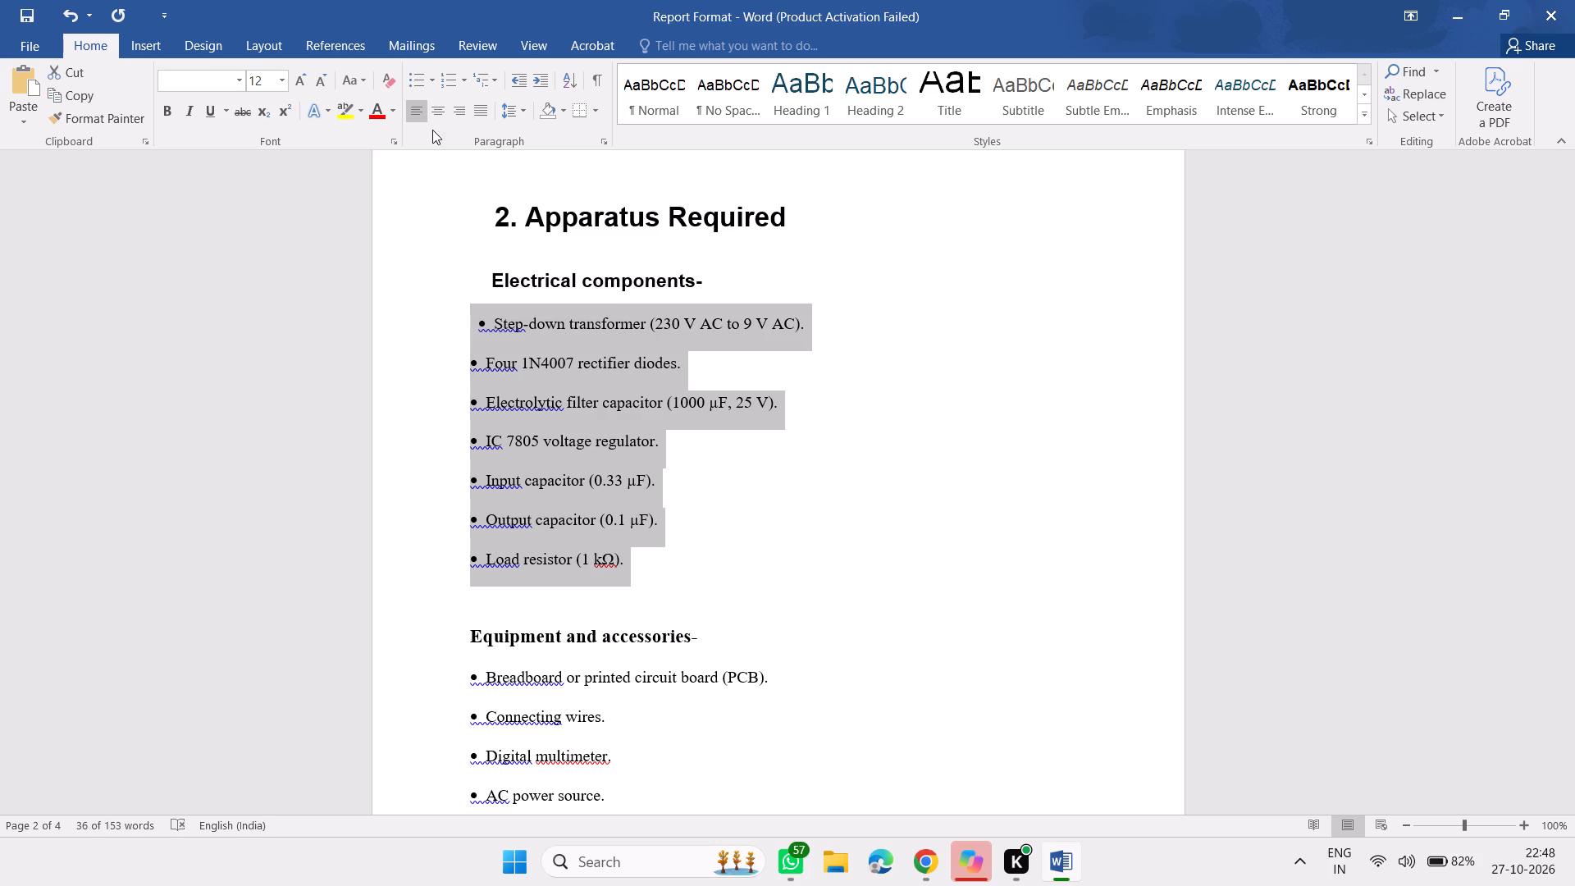
pyautogui.click(418, 114)
pyautogui.click(482, 96)
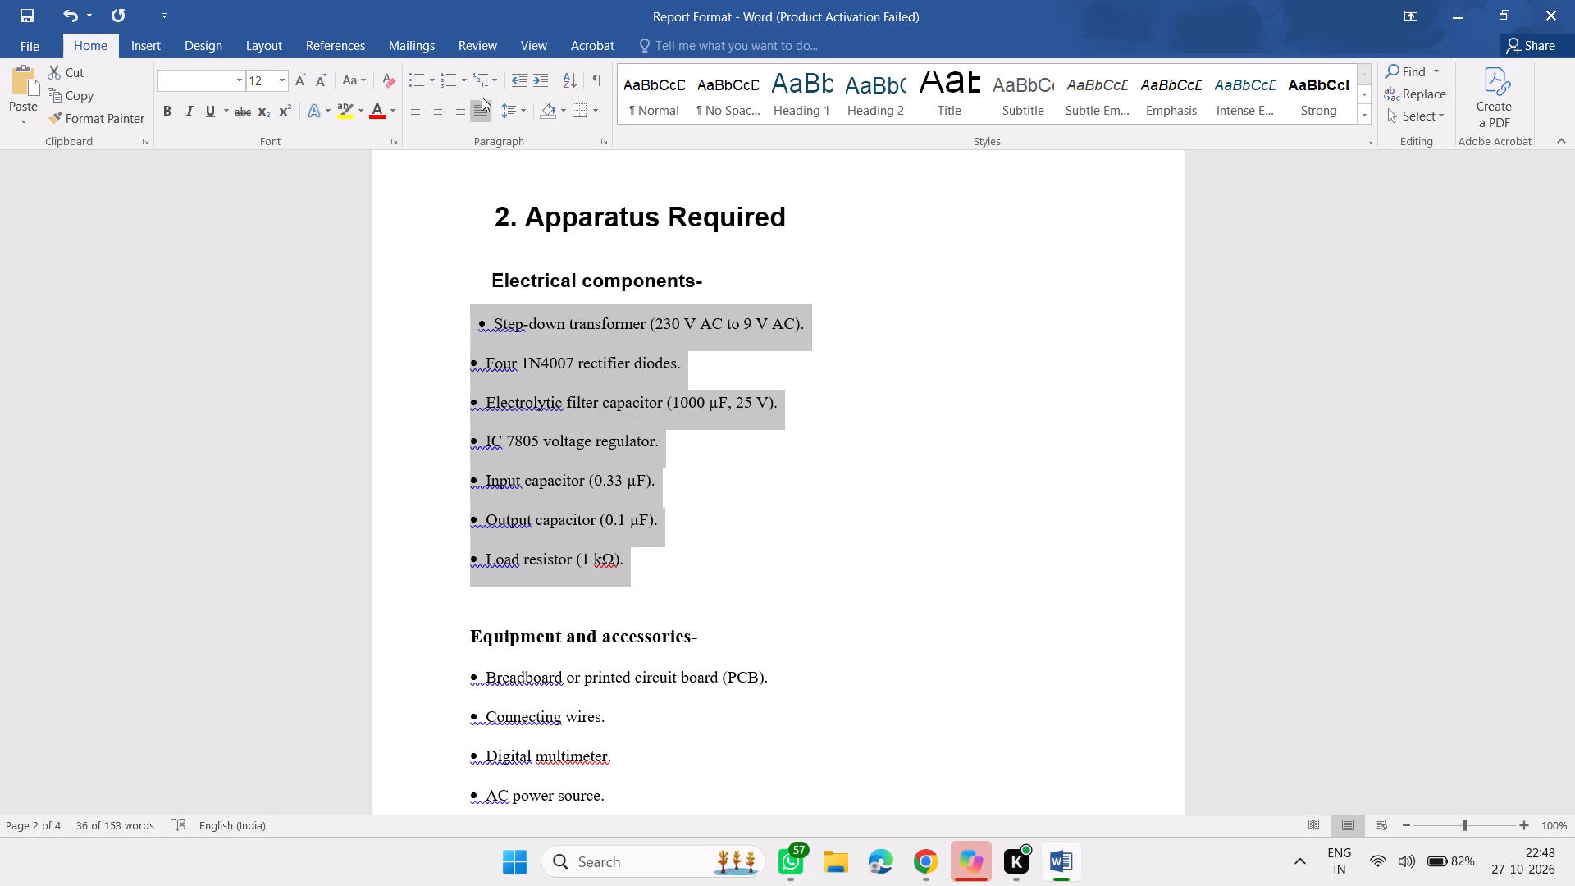
pyautogui.click(480, 105)
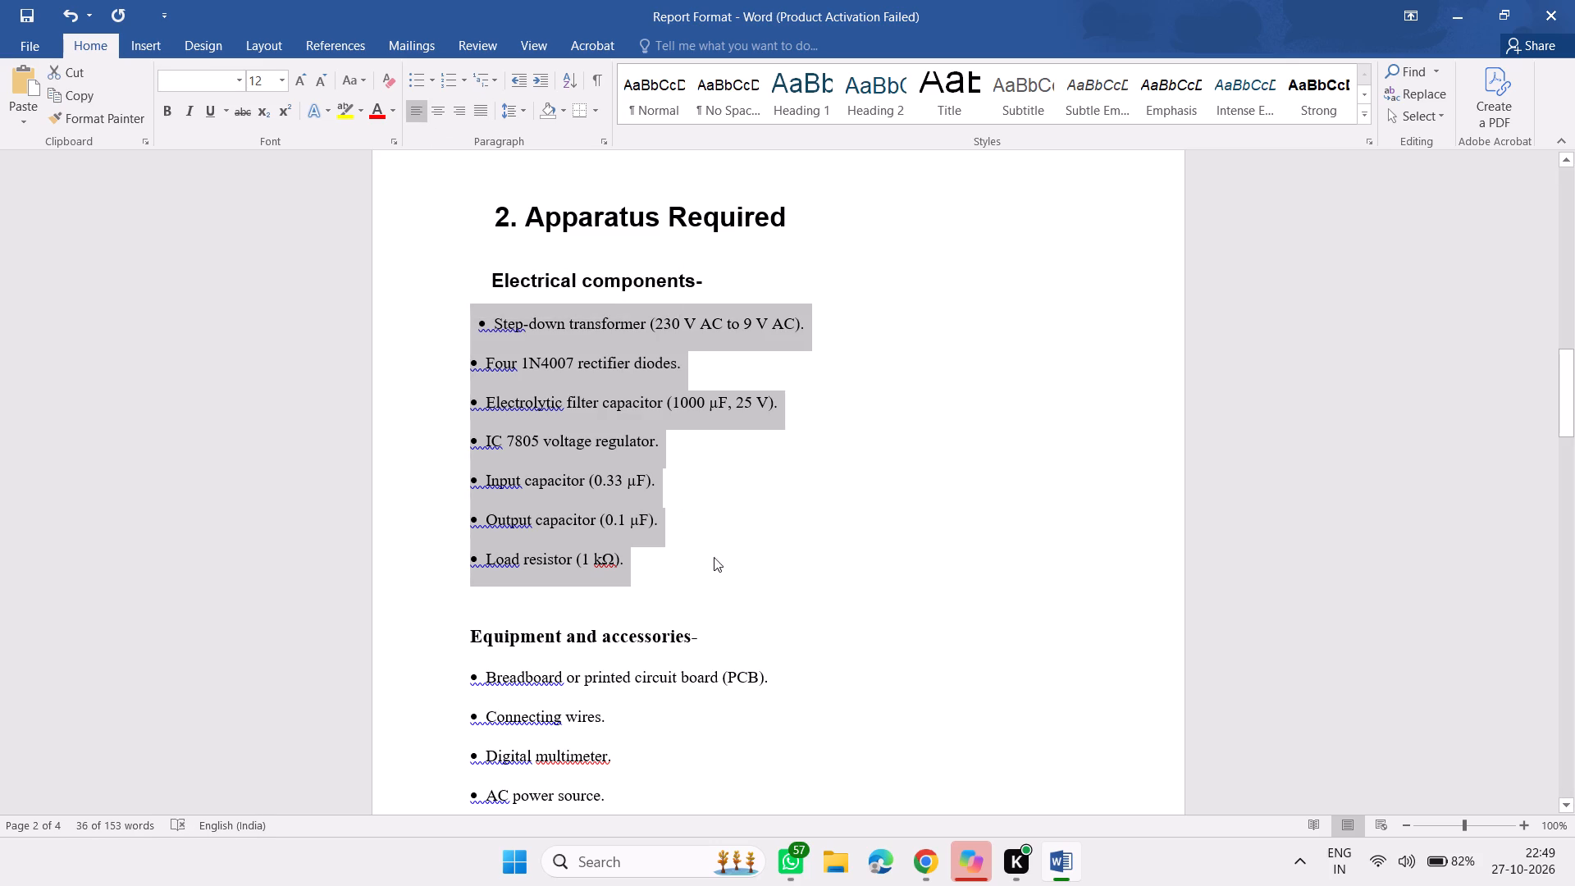
pyautogui.click(722, 563)
pyautogui.moveTo(676, 582); pyautogui.dragTo(498, 283)
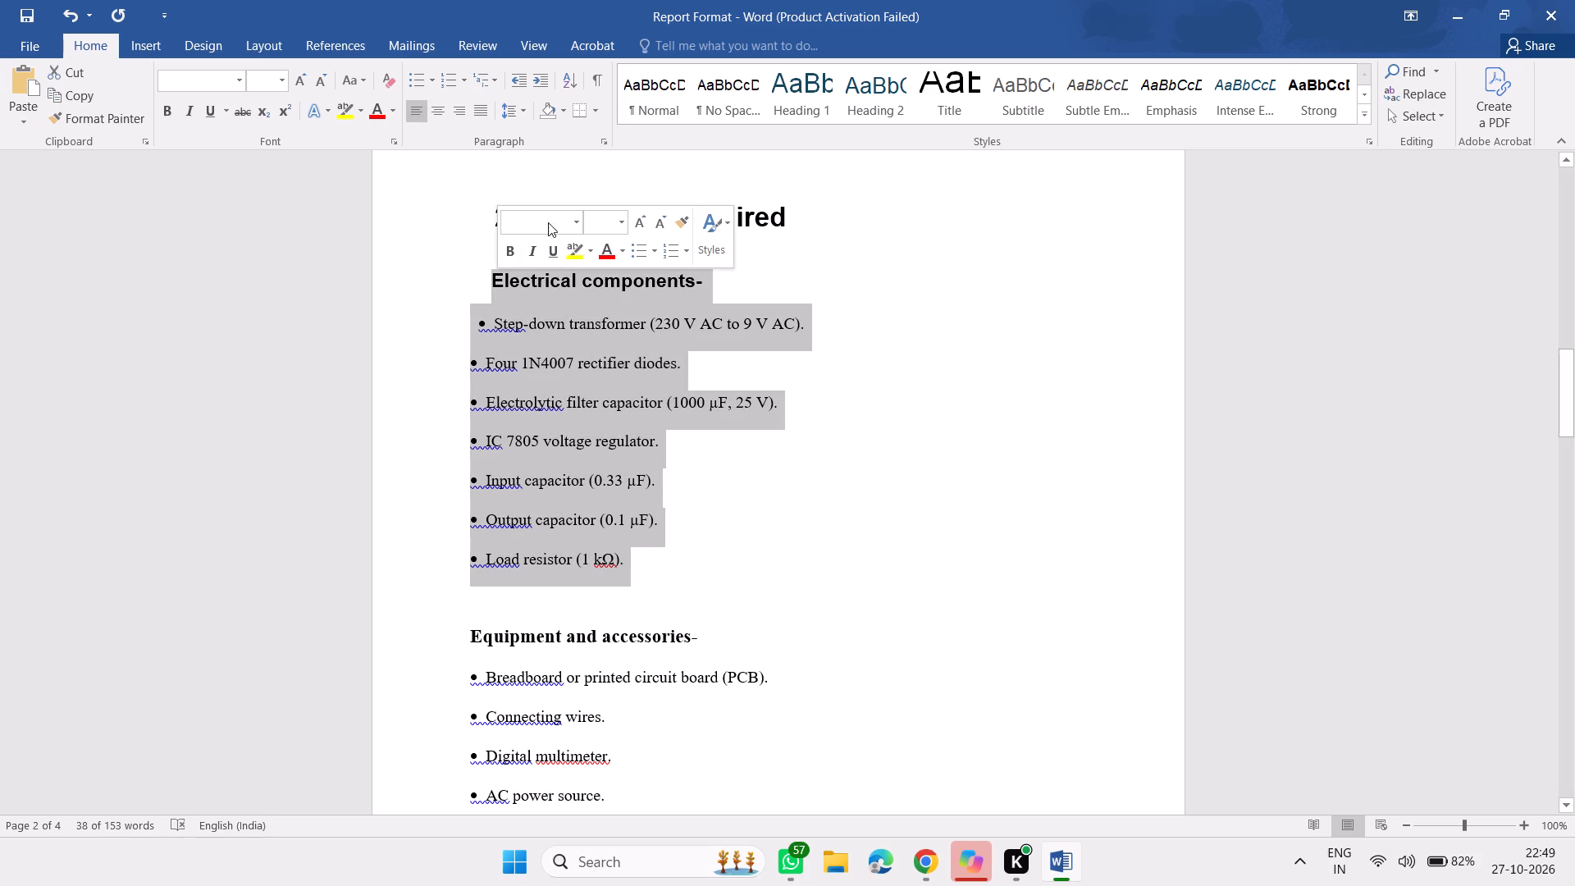
pyautogui.click(482, 112)
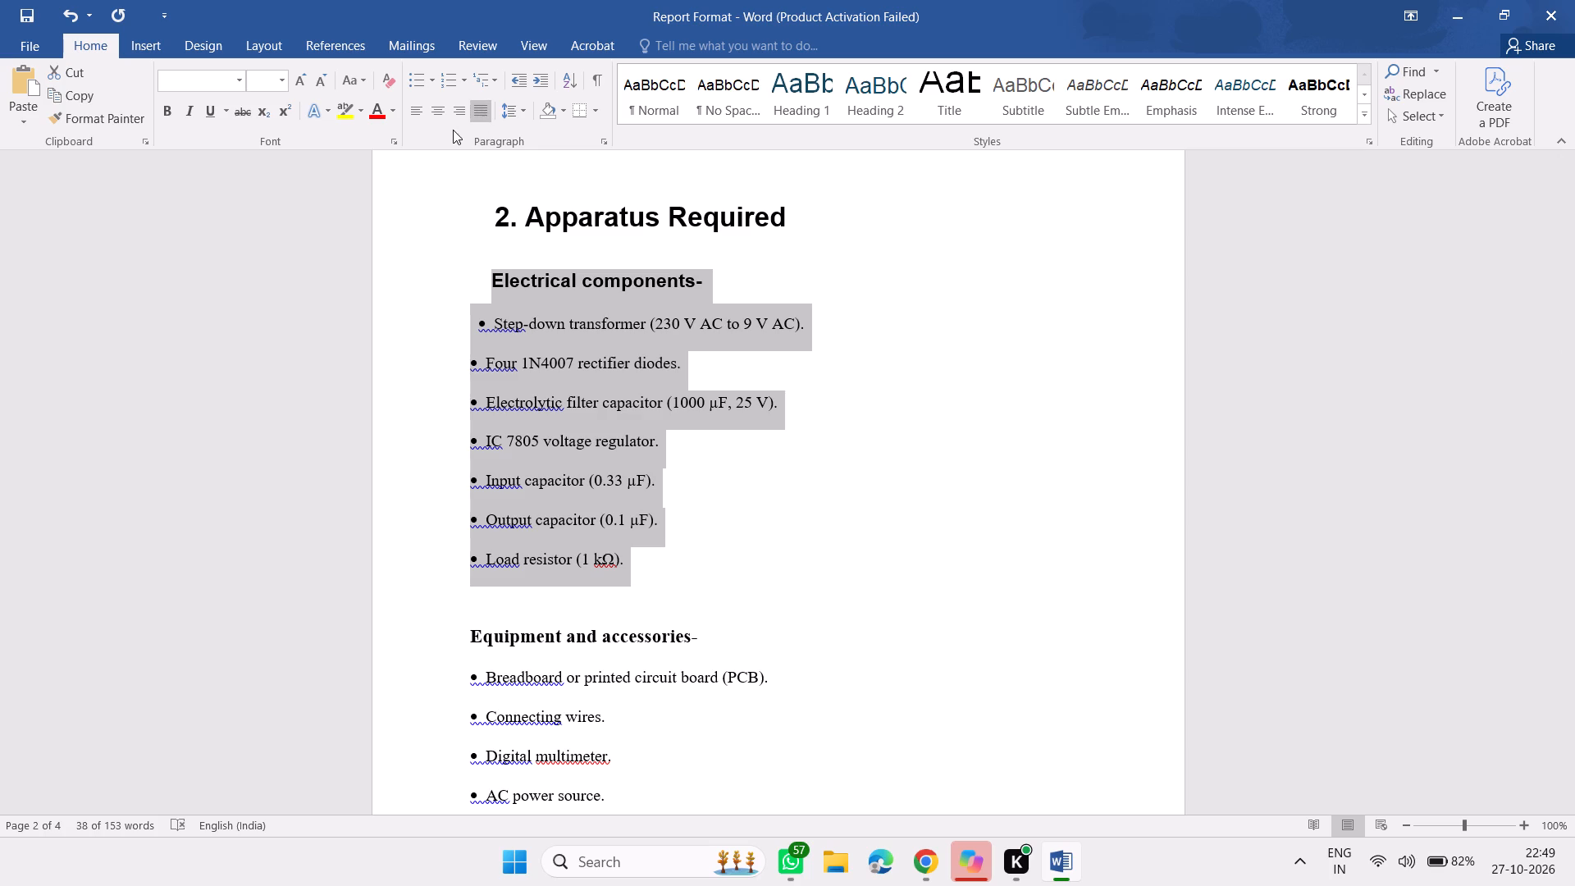
pyautogui.click(416, 88)
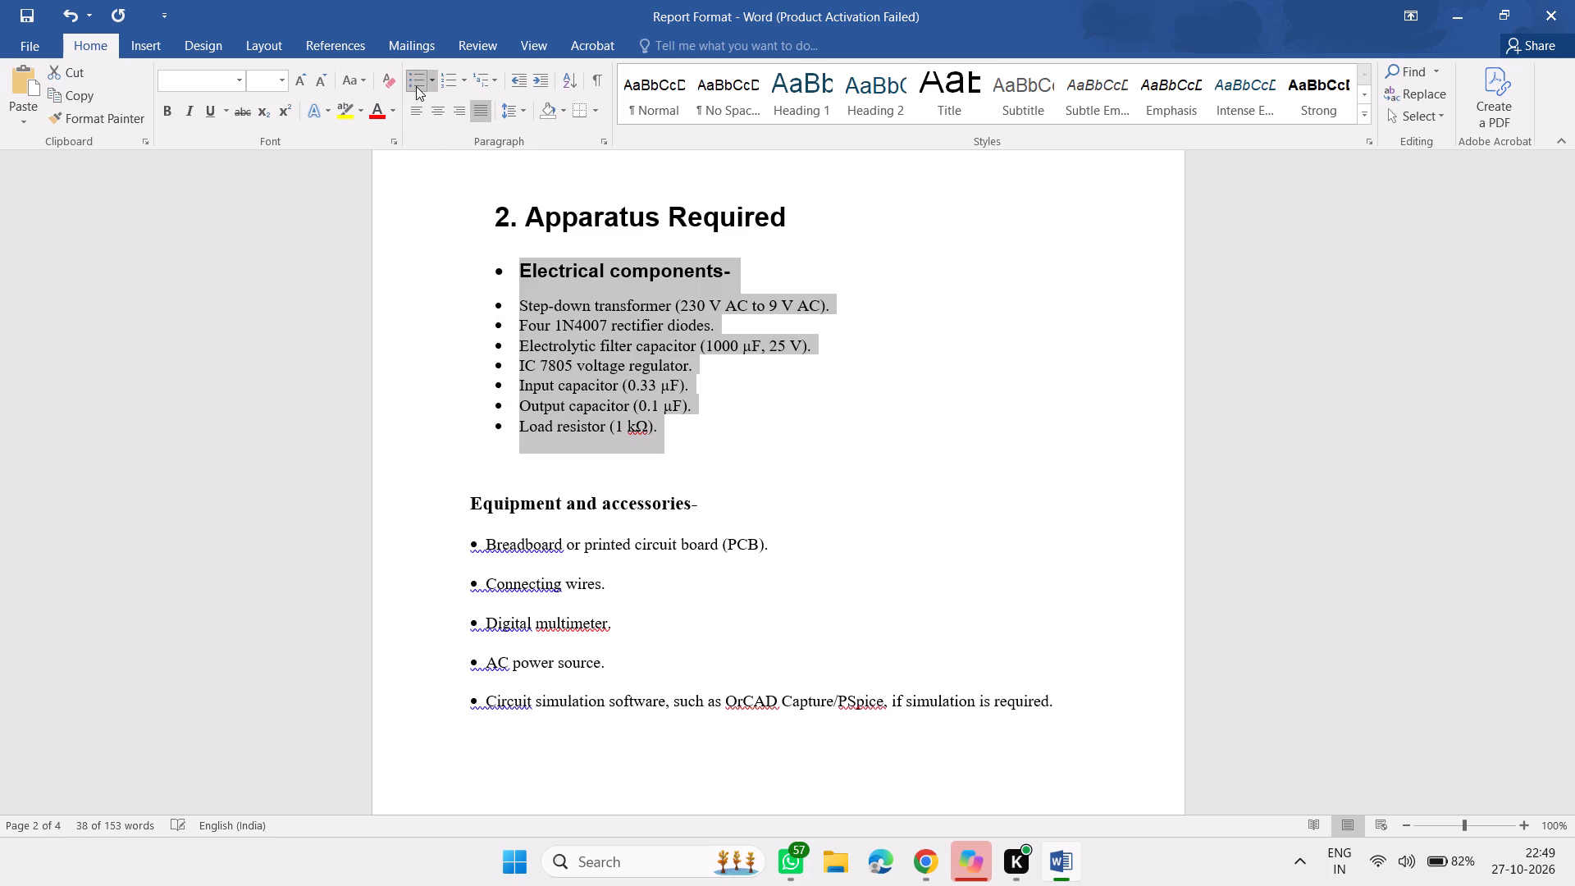
pyautogui.click(952, 496)
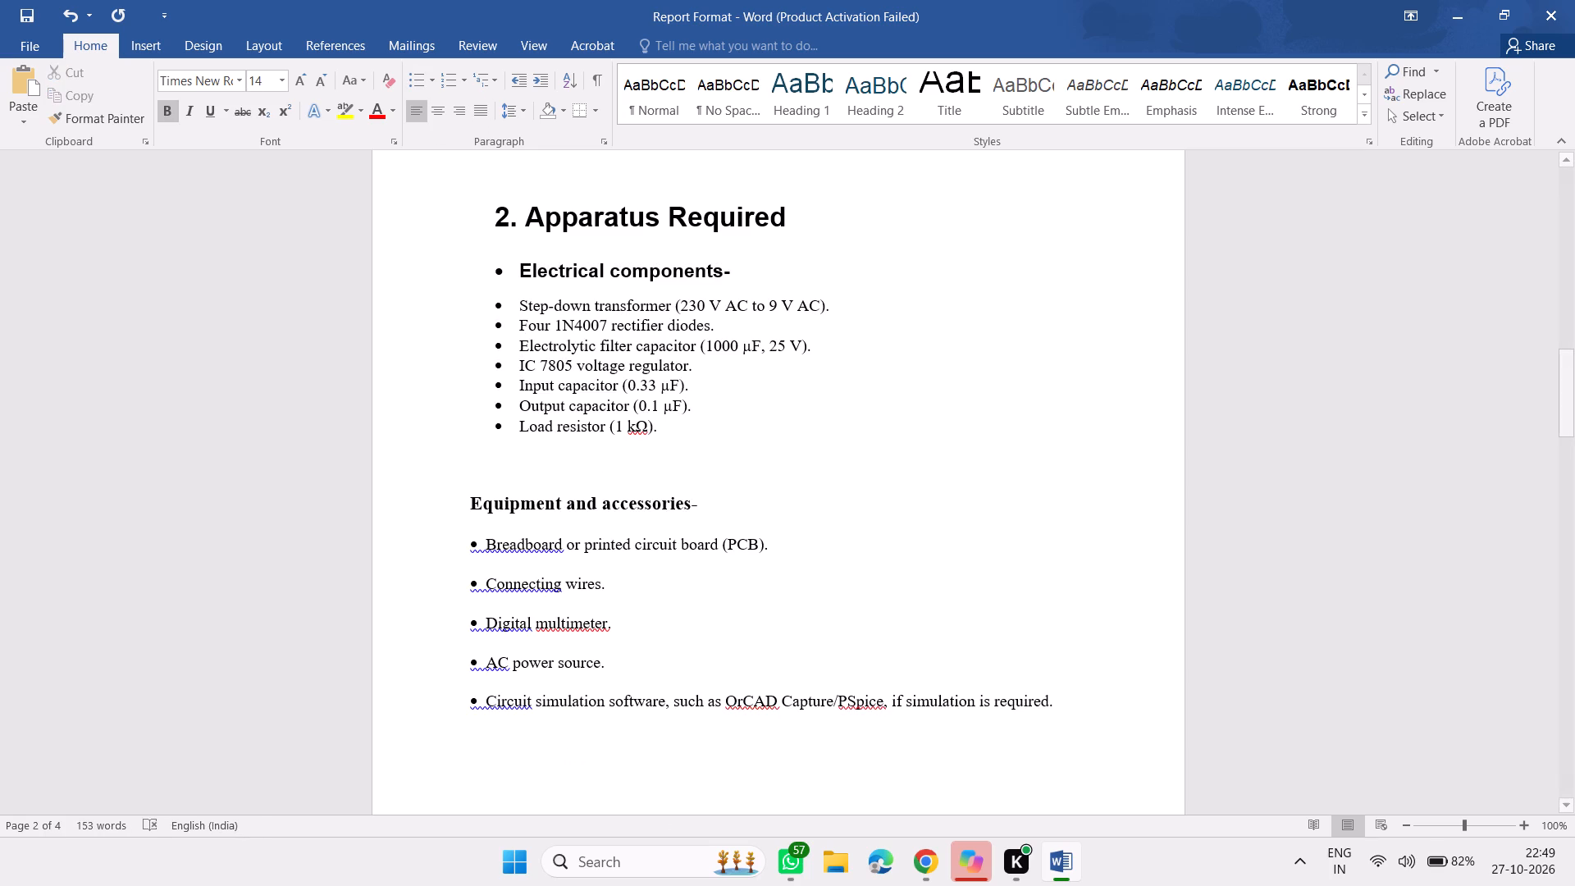
# Format the "Equipment and accessories-" subheading and its items, breadboard through circuit simulation software, as a bulleted list.
pyautogui.moveTo(636, 779); pyautogui.dragTo(461, 565)
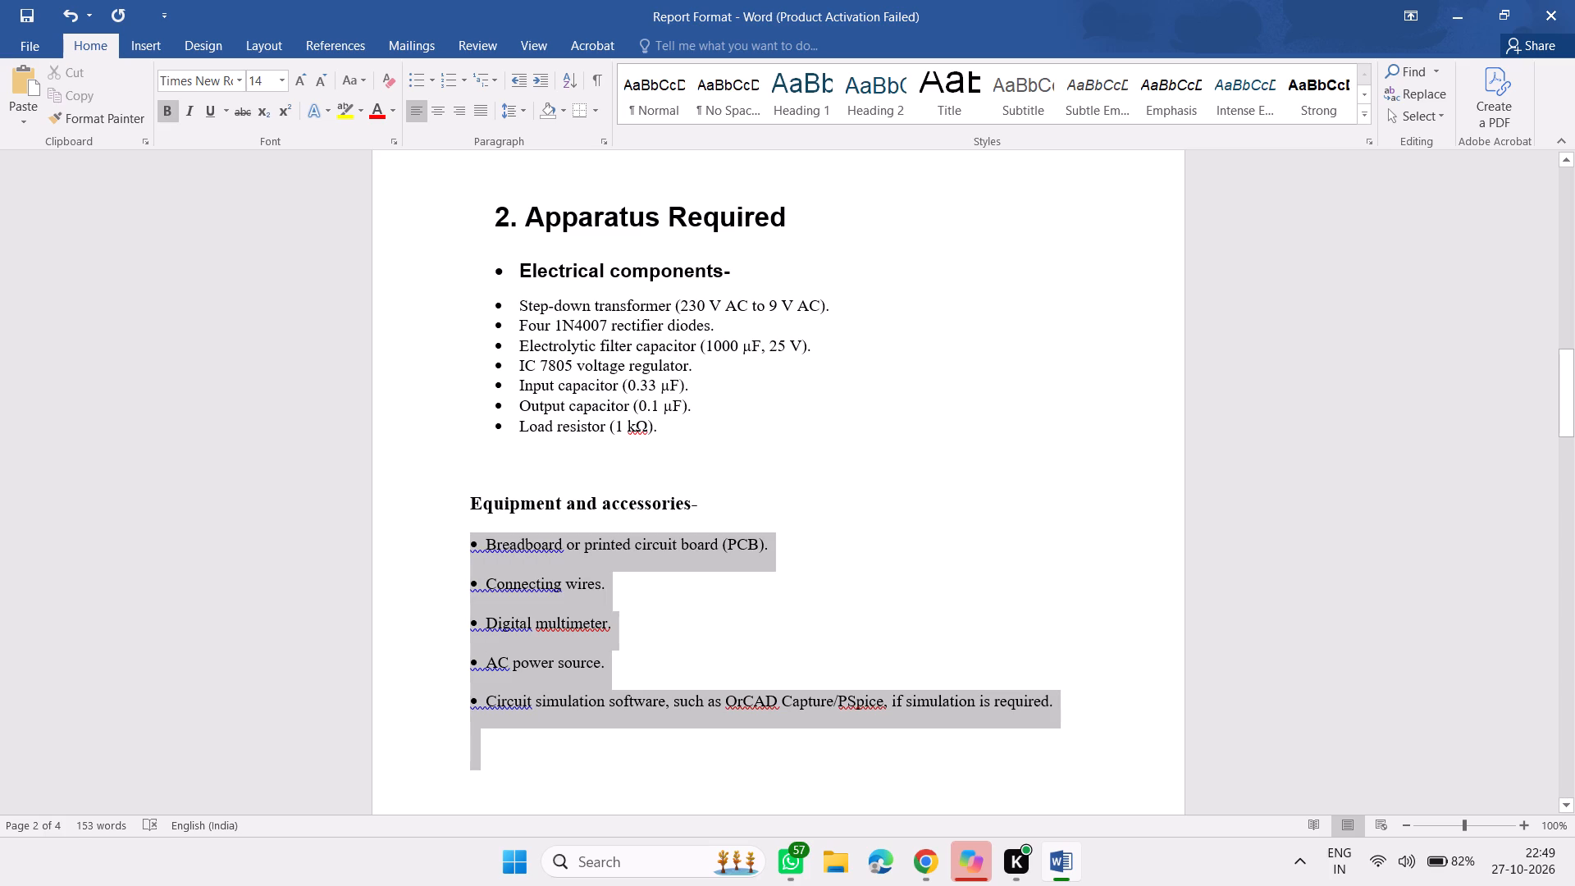
pyautogui.moveTo(461, 565); pyautogui.dragTo(450, 509)
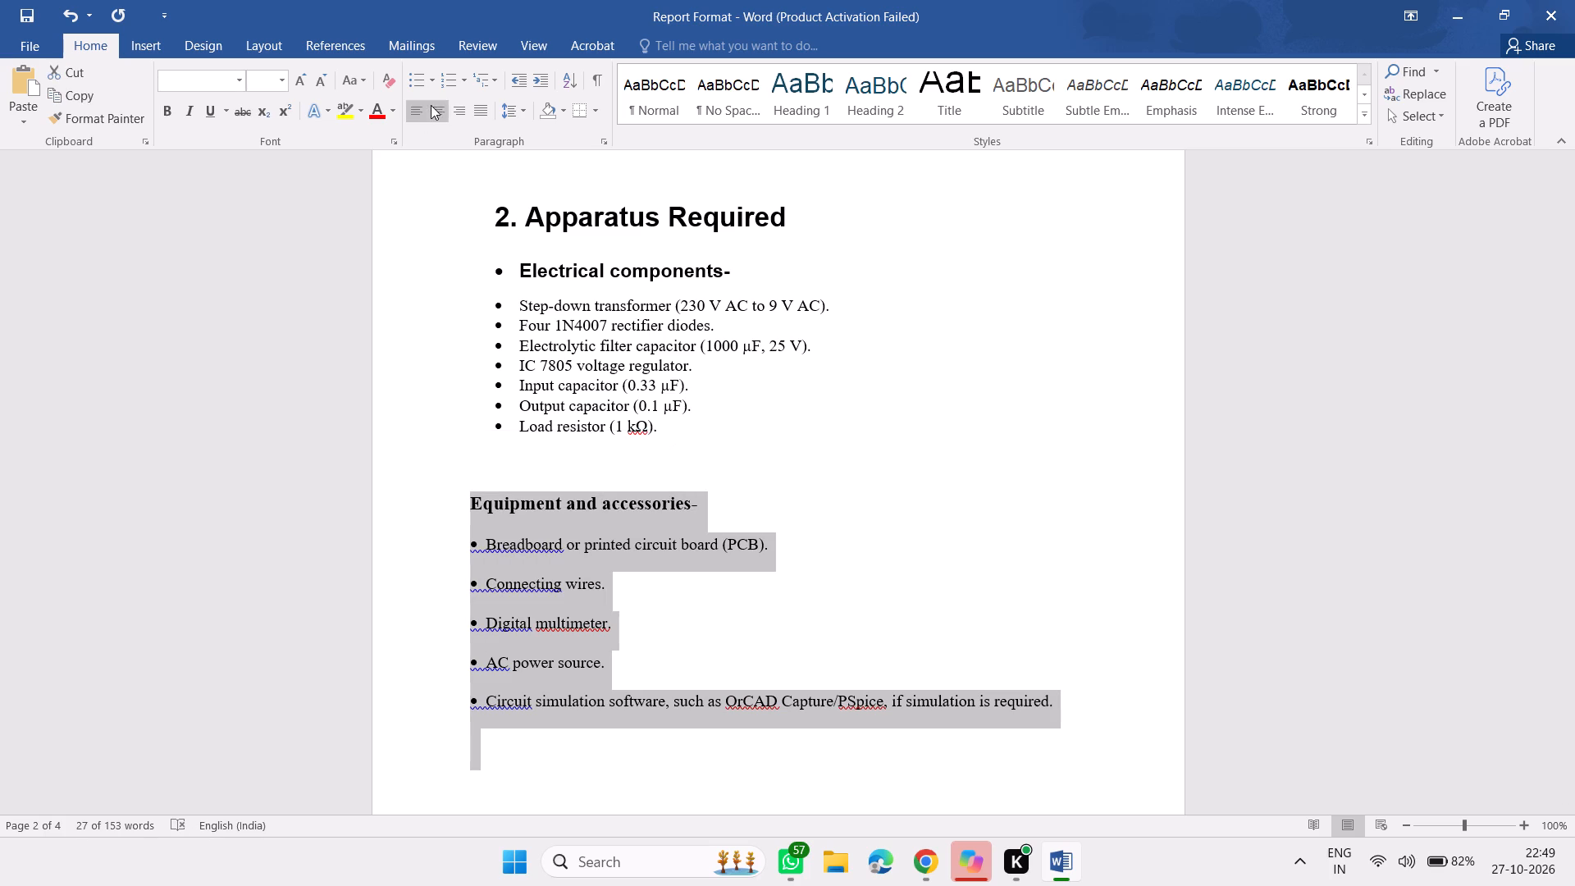
pyautogui.click(400, 80)
pyautogui.click(419, 70)
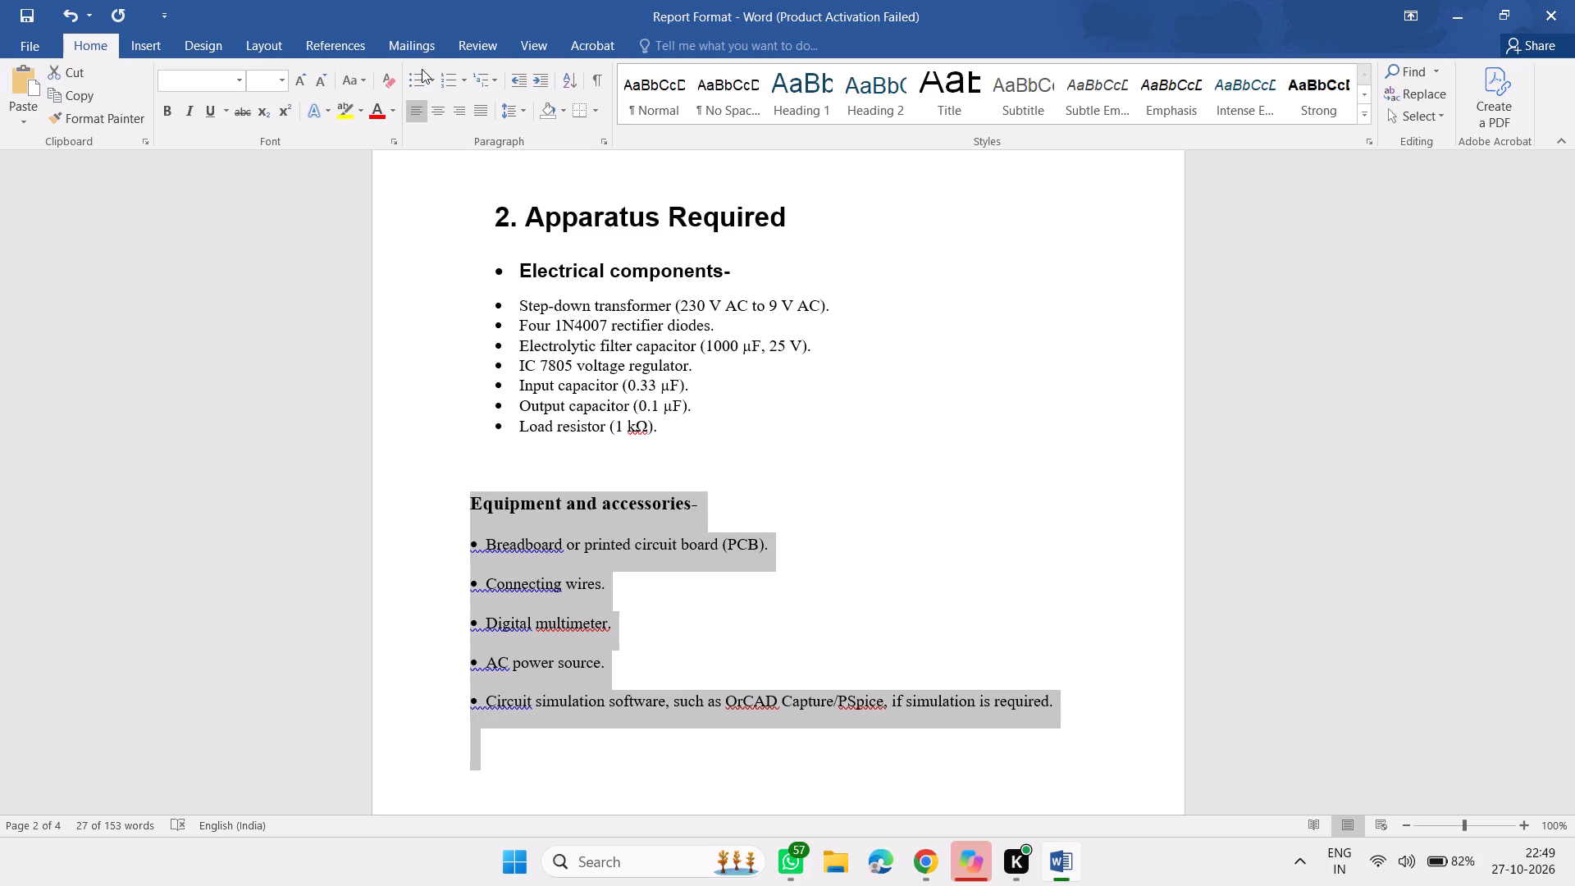
pyautogui.click(422, 69)
pyautogui.click(413, 76)
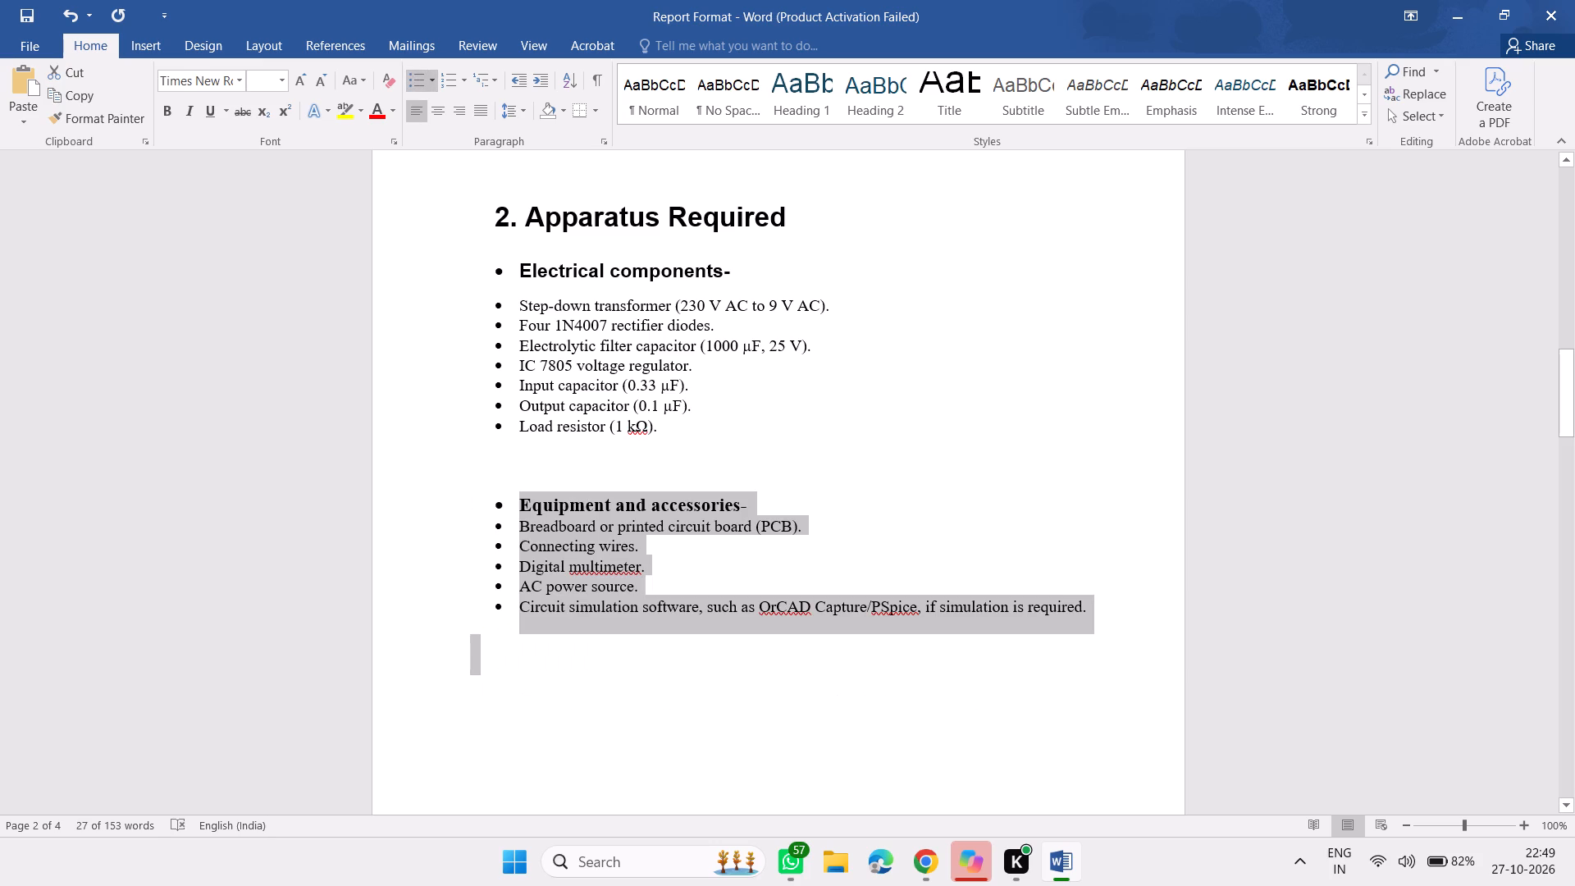
pyautogui.click(833, 391)
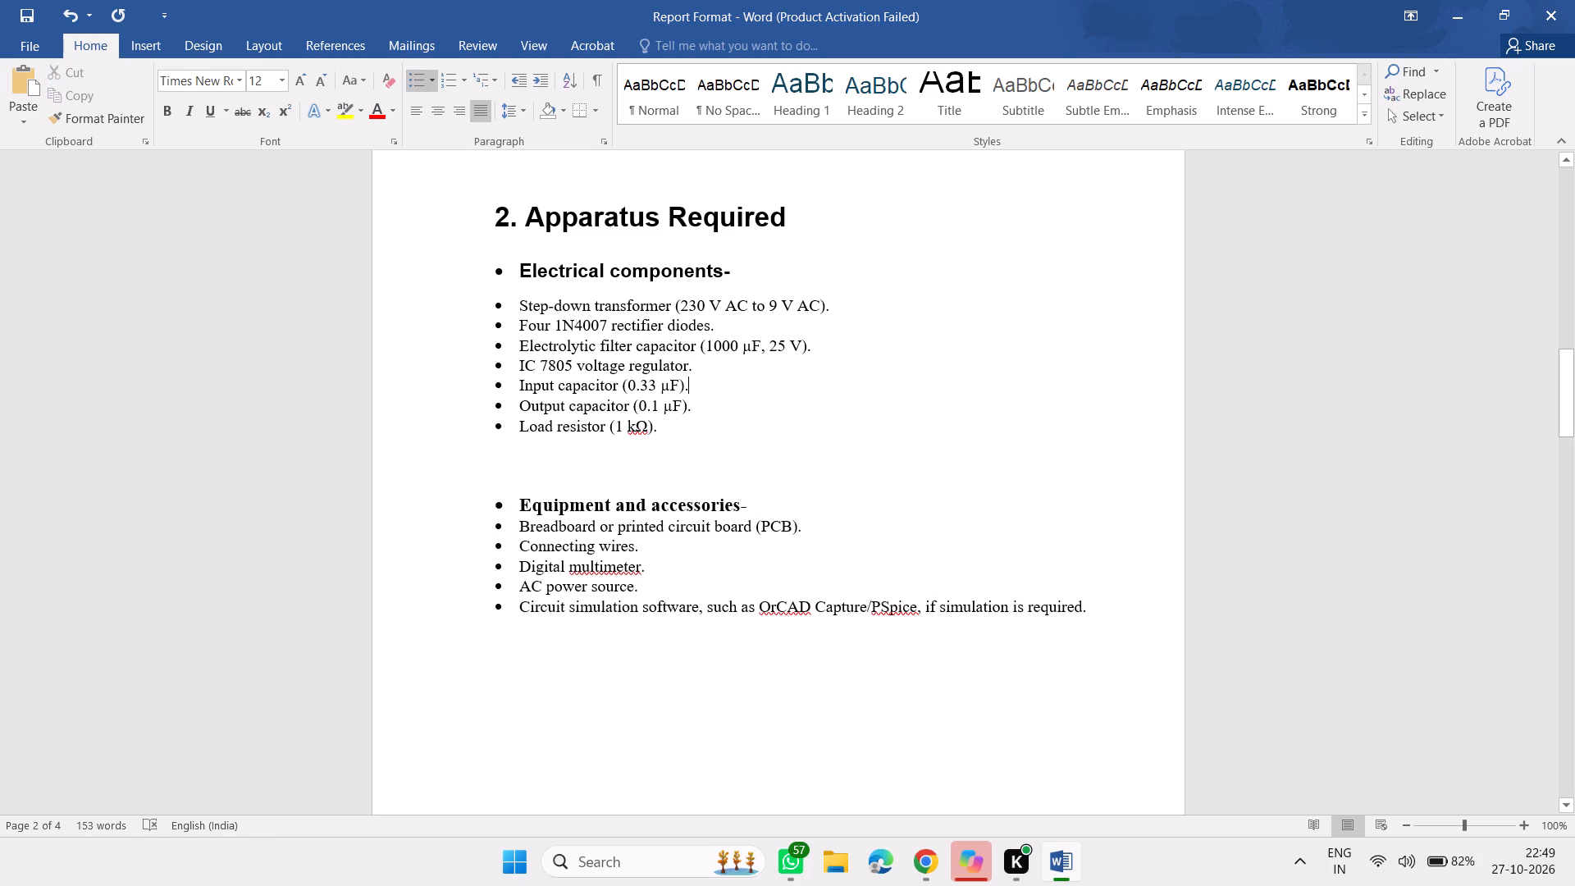
# Review the report's layout from the cover page through the Objective and Apparatus Required sections to the blank pages after them.
pyautogui.scroll(3, 508, 335)
pyautogui.scroll(-3, 501, 345)
pyautogui.scroll(11, 501, 355)
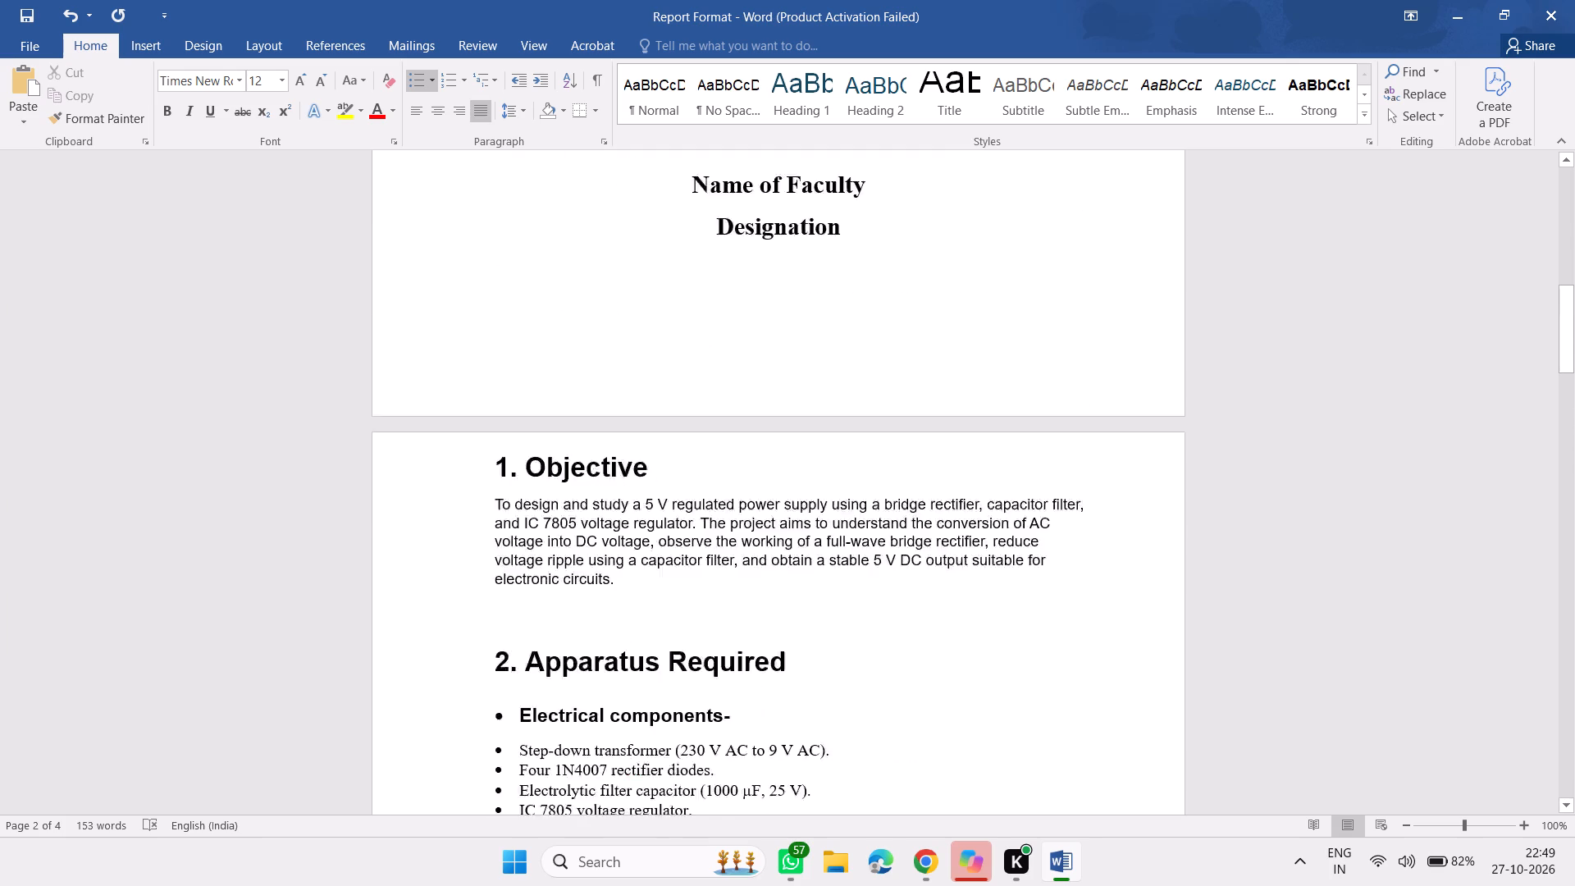
pyautogui.scroll(-20, 517, 367)
pyautogui.scroll(-9, 517, 367)
pyautogui.scroll(7, 547, 372)
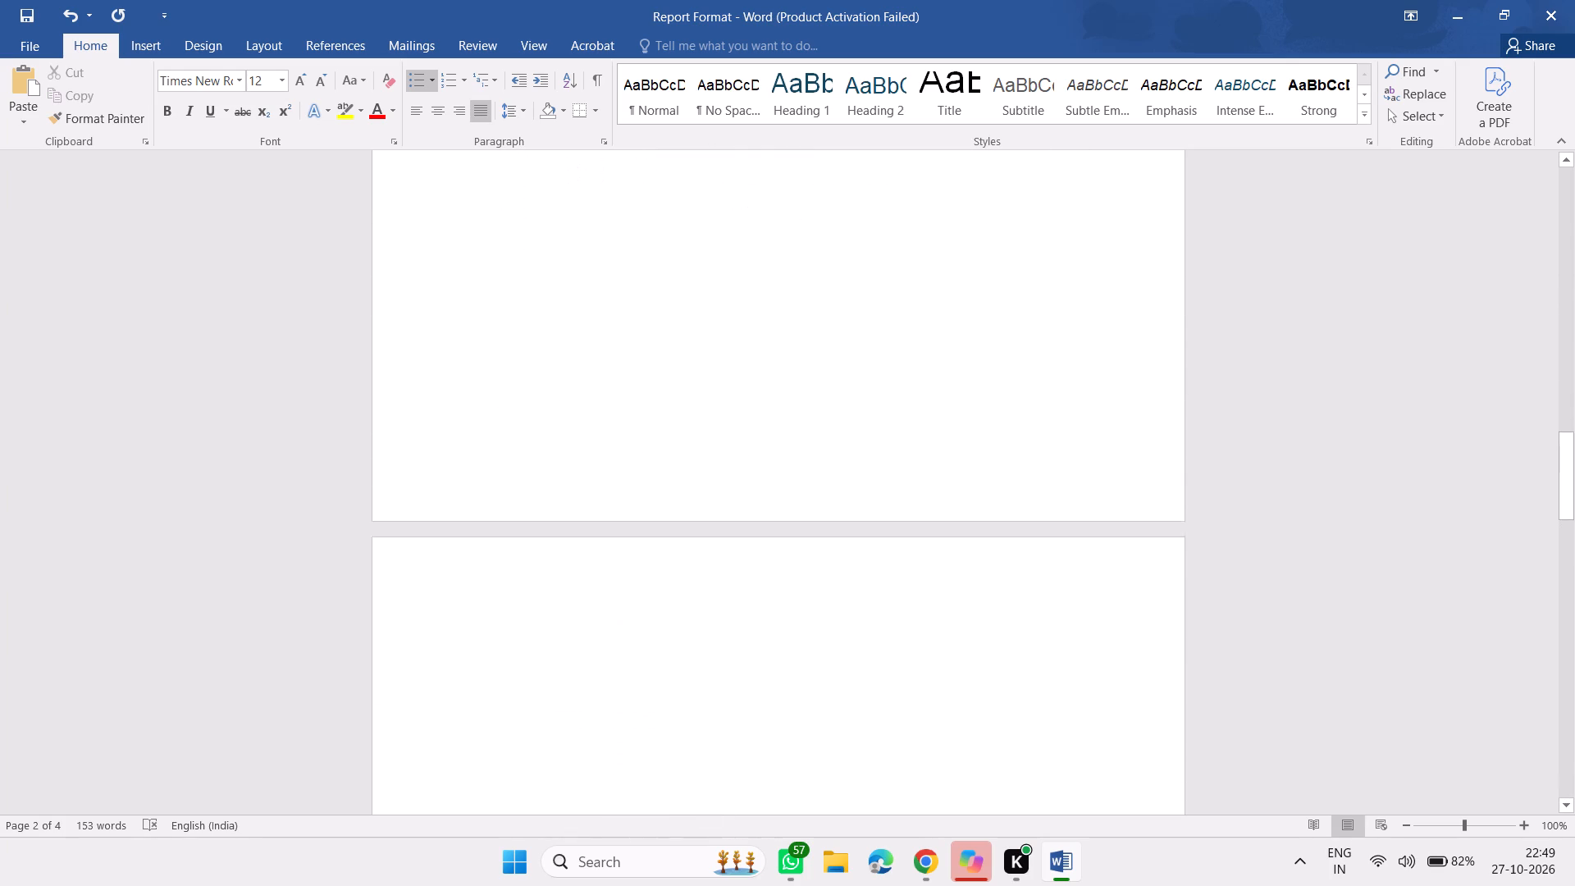
pyautogui.scroll(6, 550, 372)
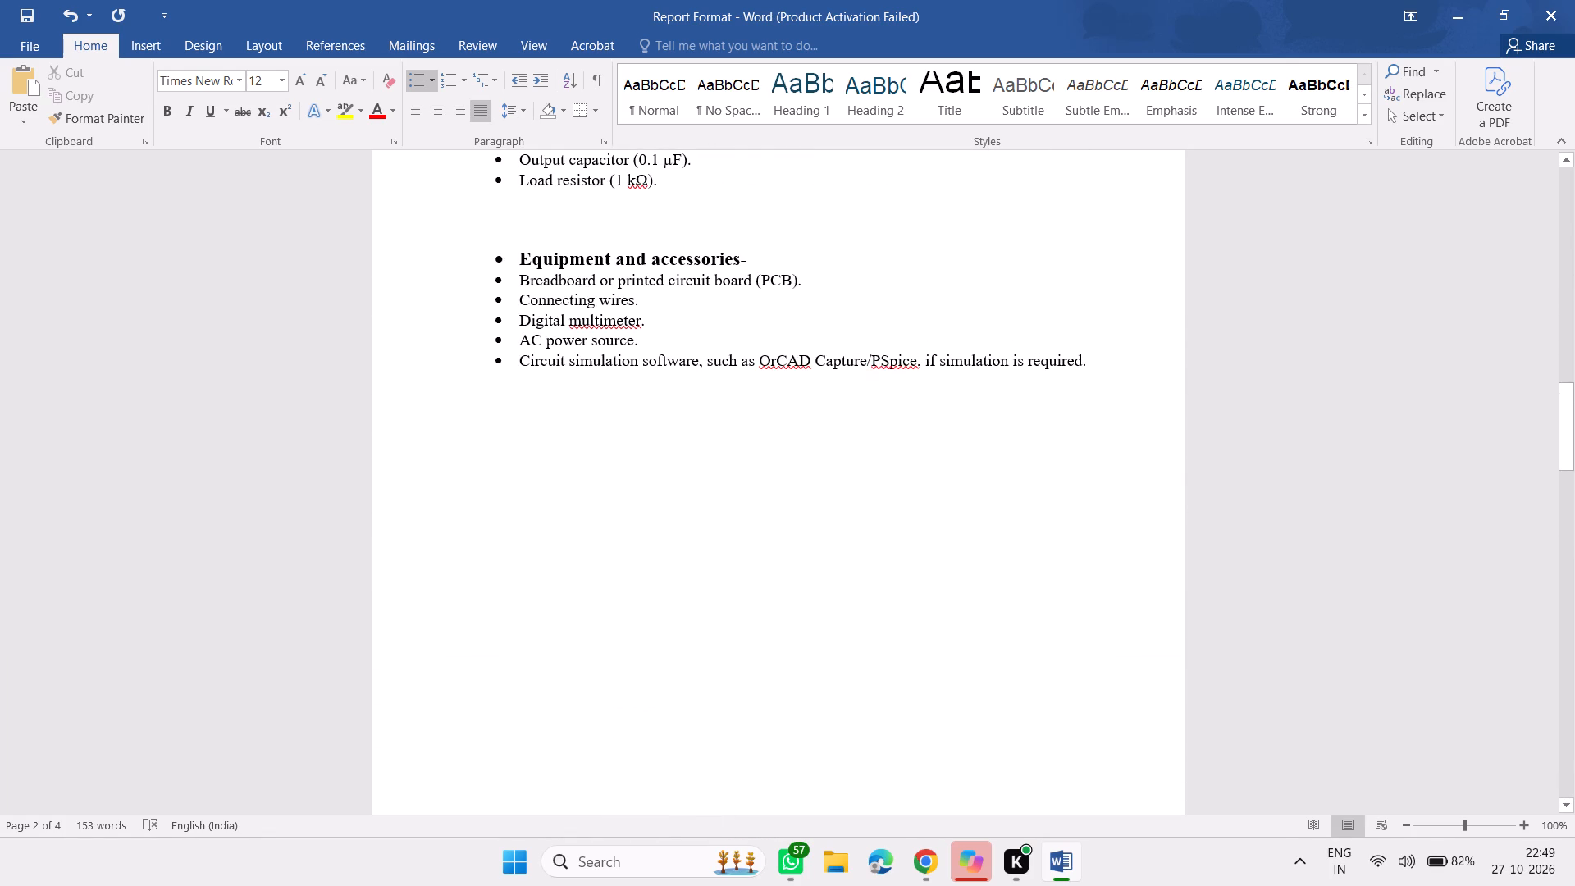
pyautogui.scroll(-11, 551, 372)
pyautogui.scroll(11, 551, 372)
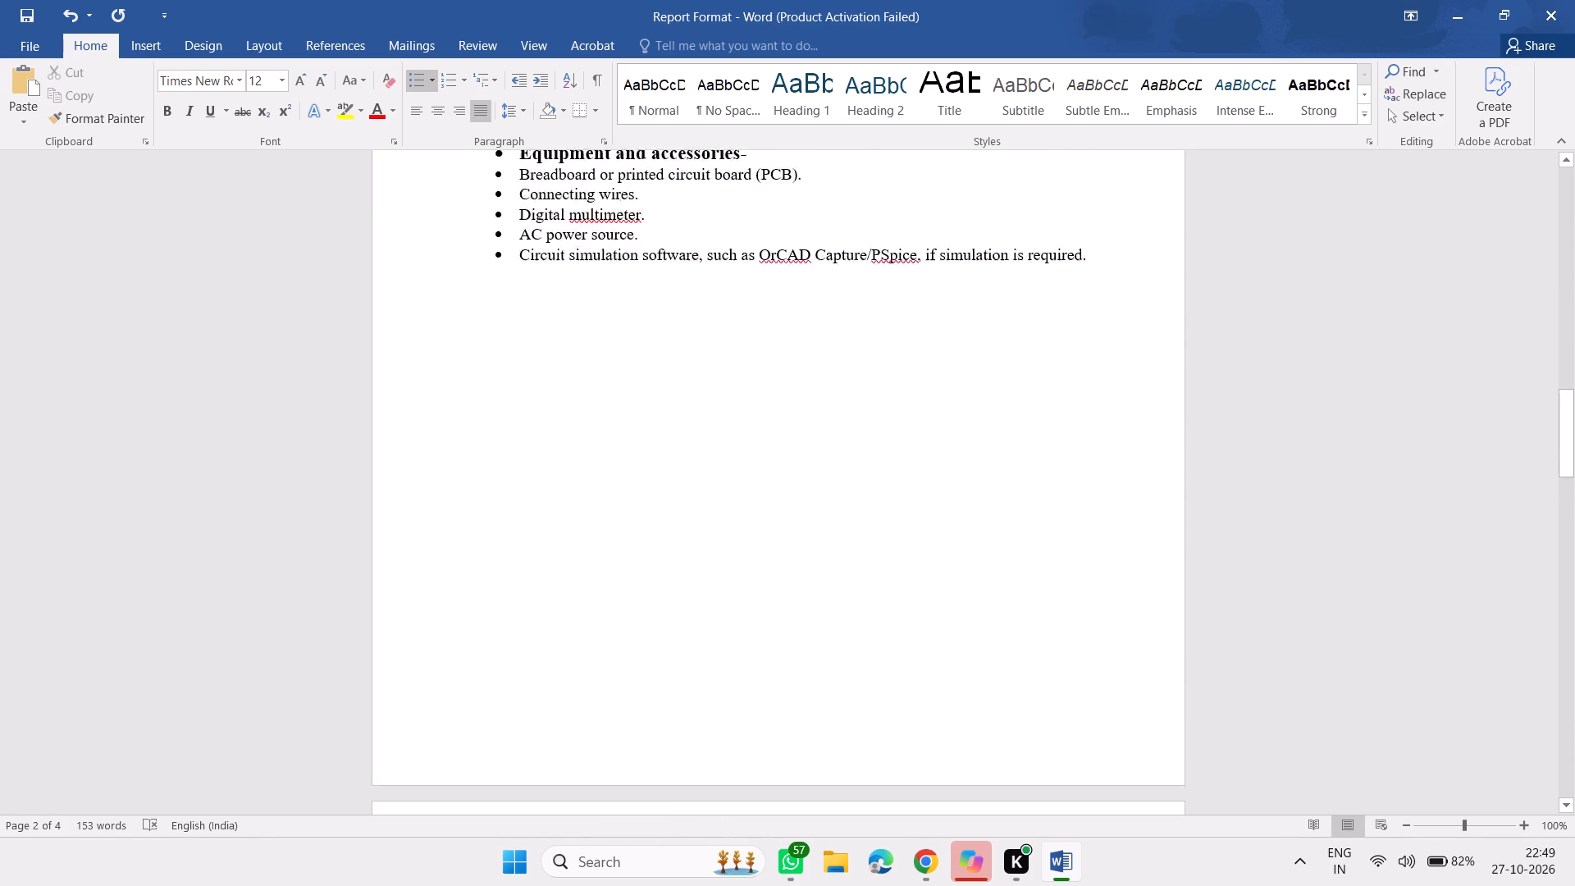
pyautogui.scroll(10, 551, 371)
pyautogui.scroll(-1, 1442, 848)
pyautogui.scroll(5, 1442, 848)
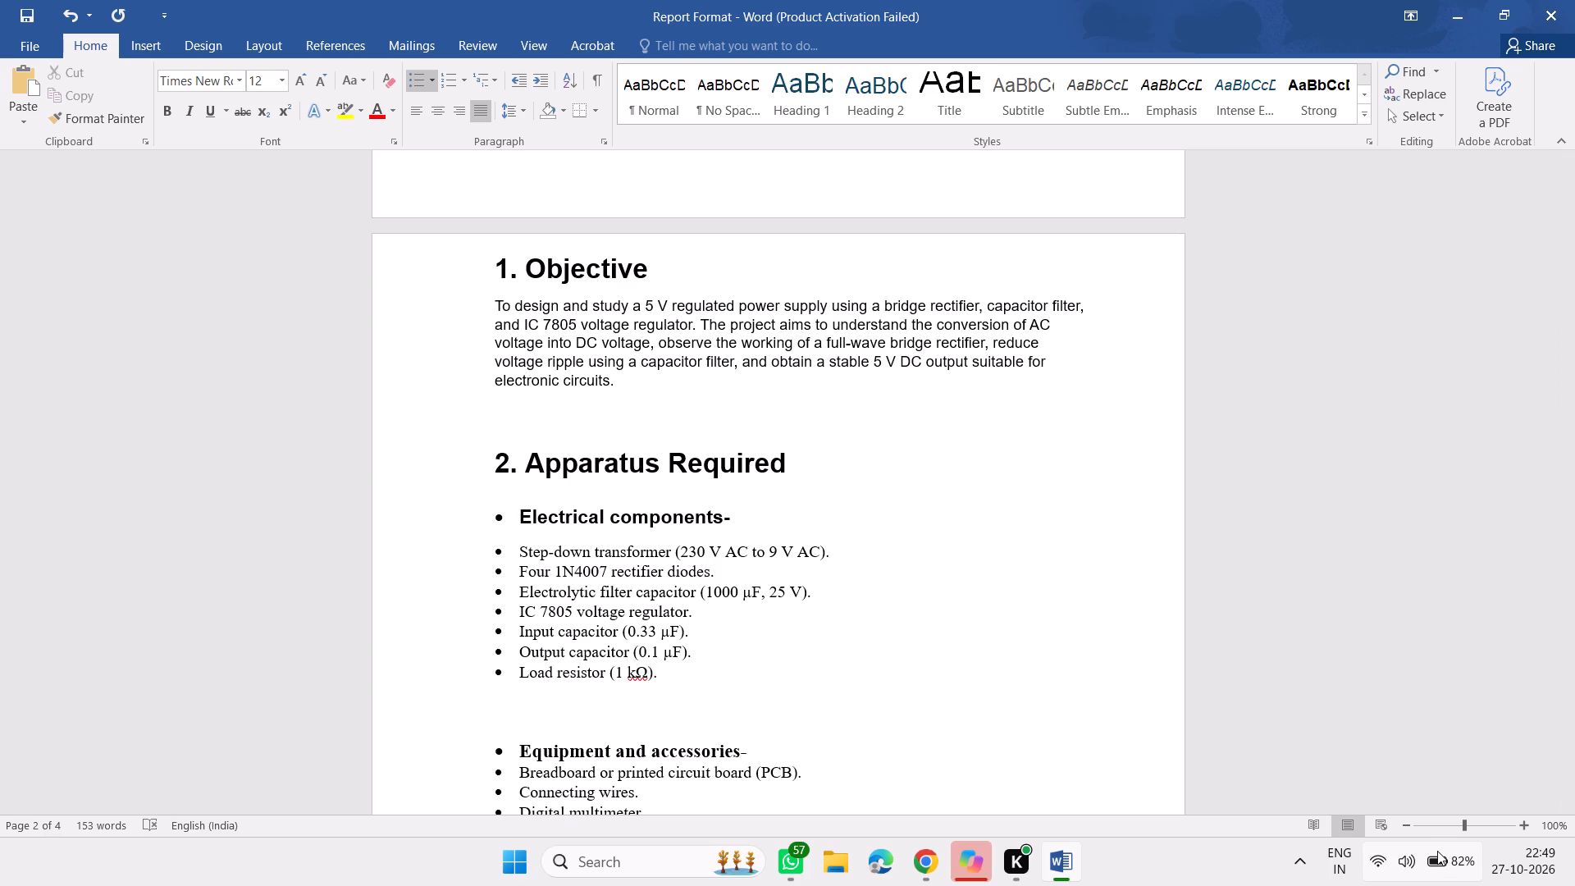
pyautogui.scroll(3, 1043, 885)
pyautogui.scroll(-4, 1159, 815)
pyautogui.scroll(11, 939, 740)
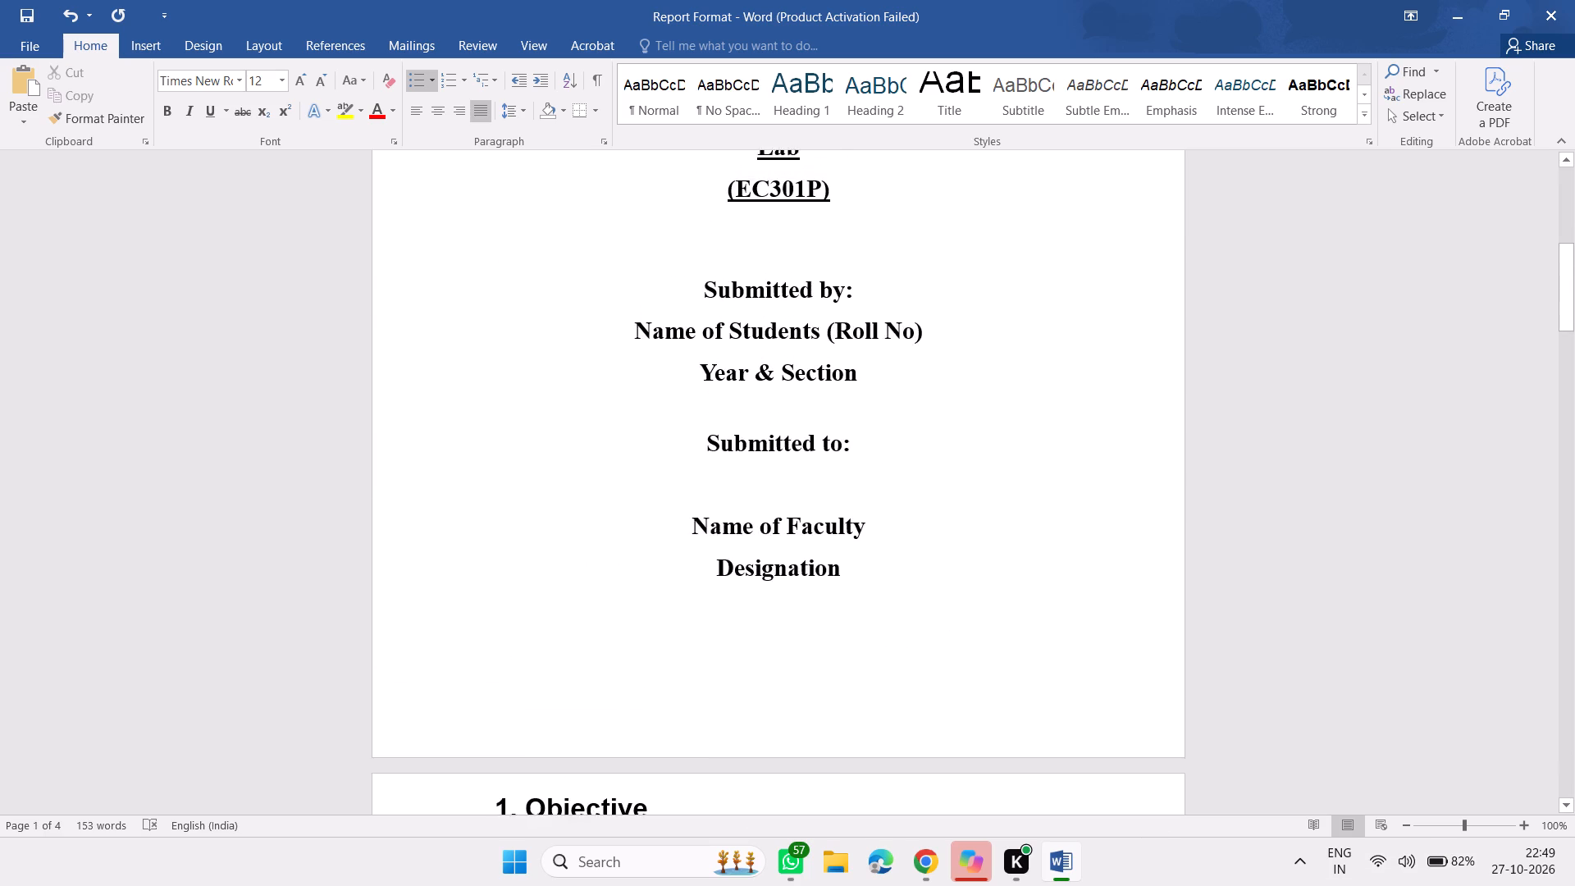
pyautogui.scroll(-18, 937, 701)
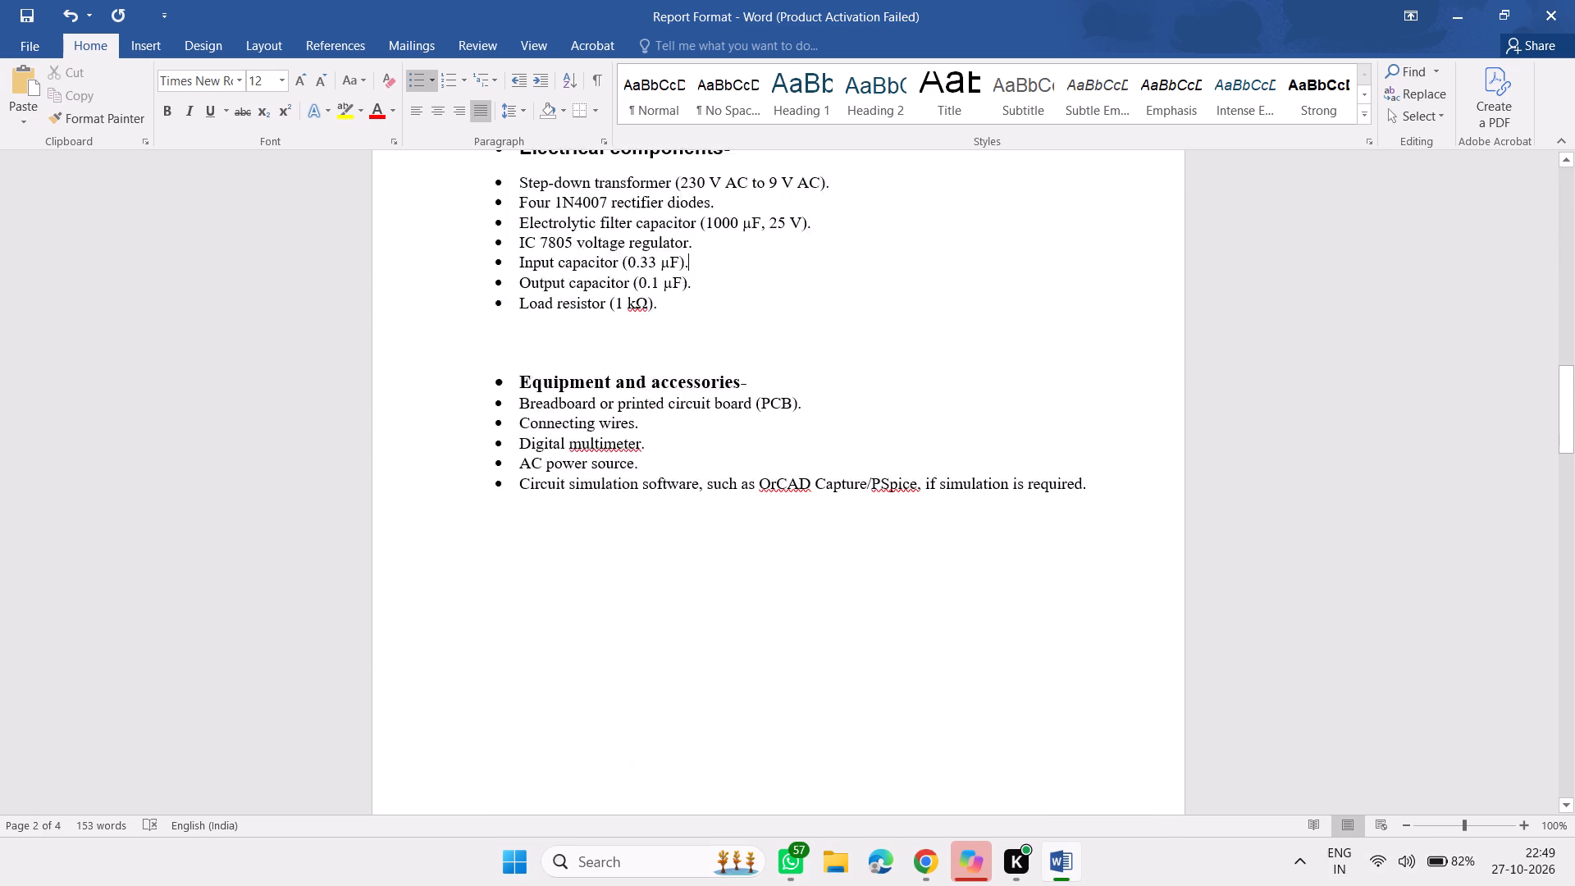
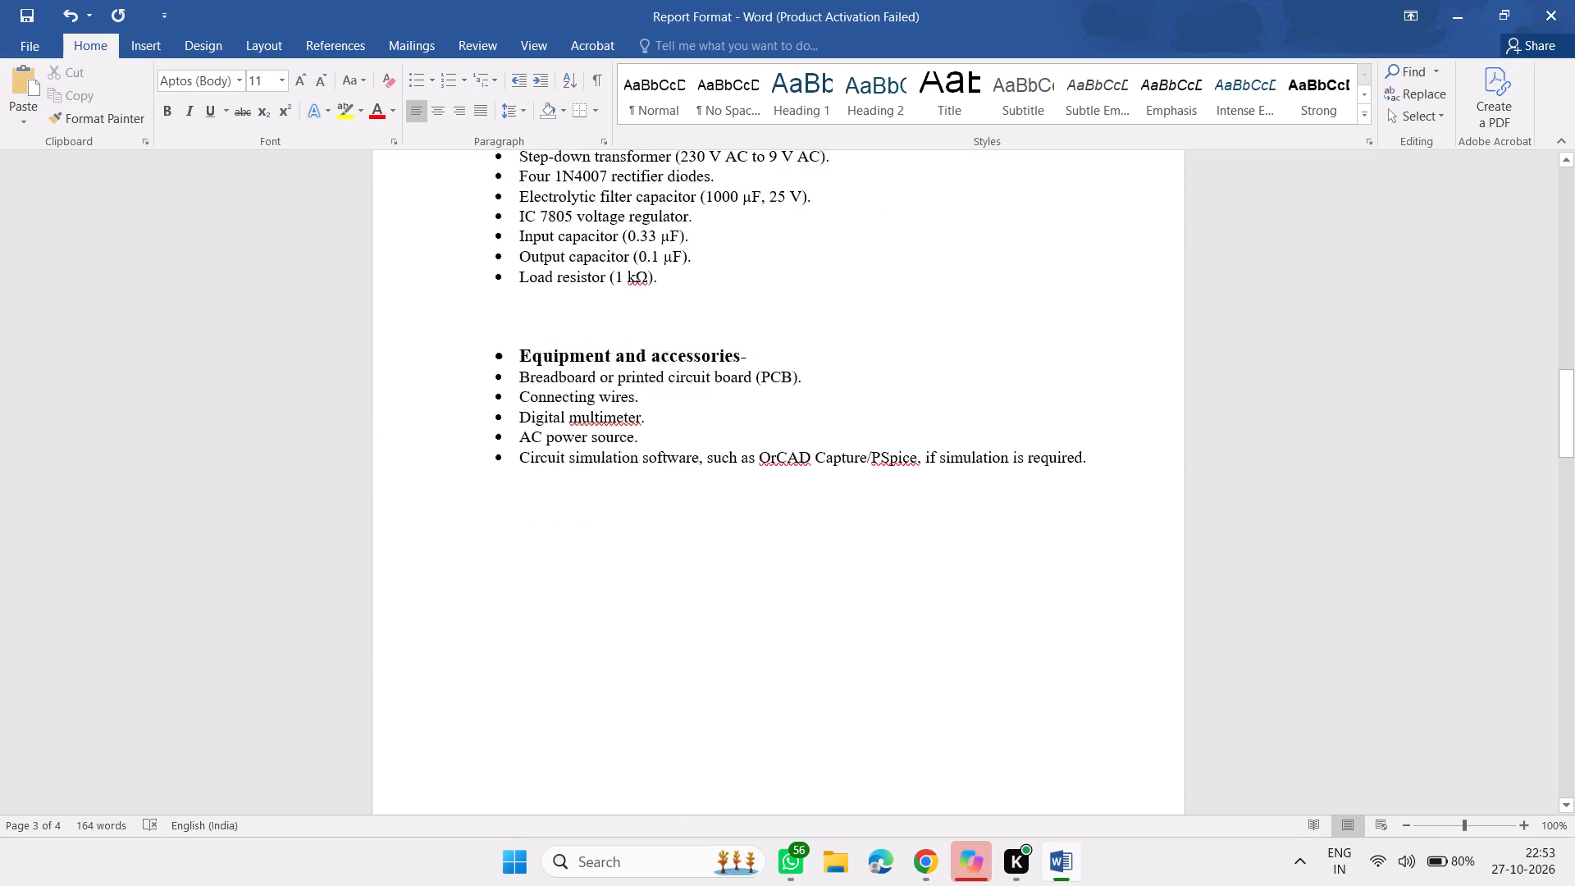
pyautogui.scroll(7, 662, 304)
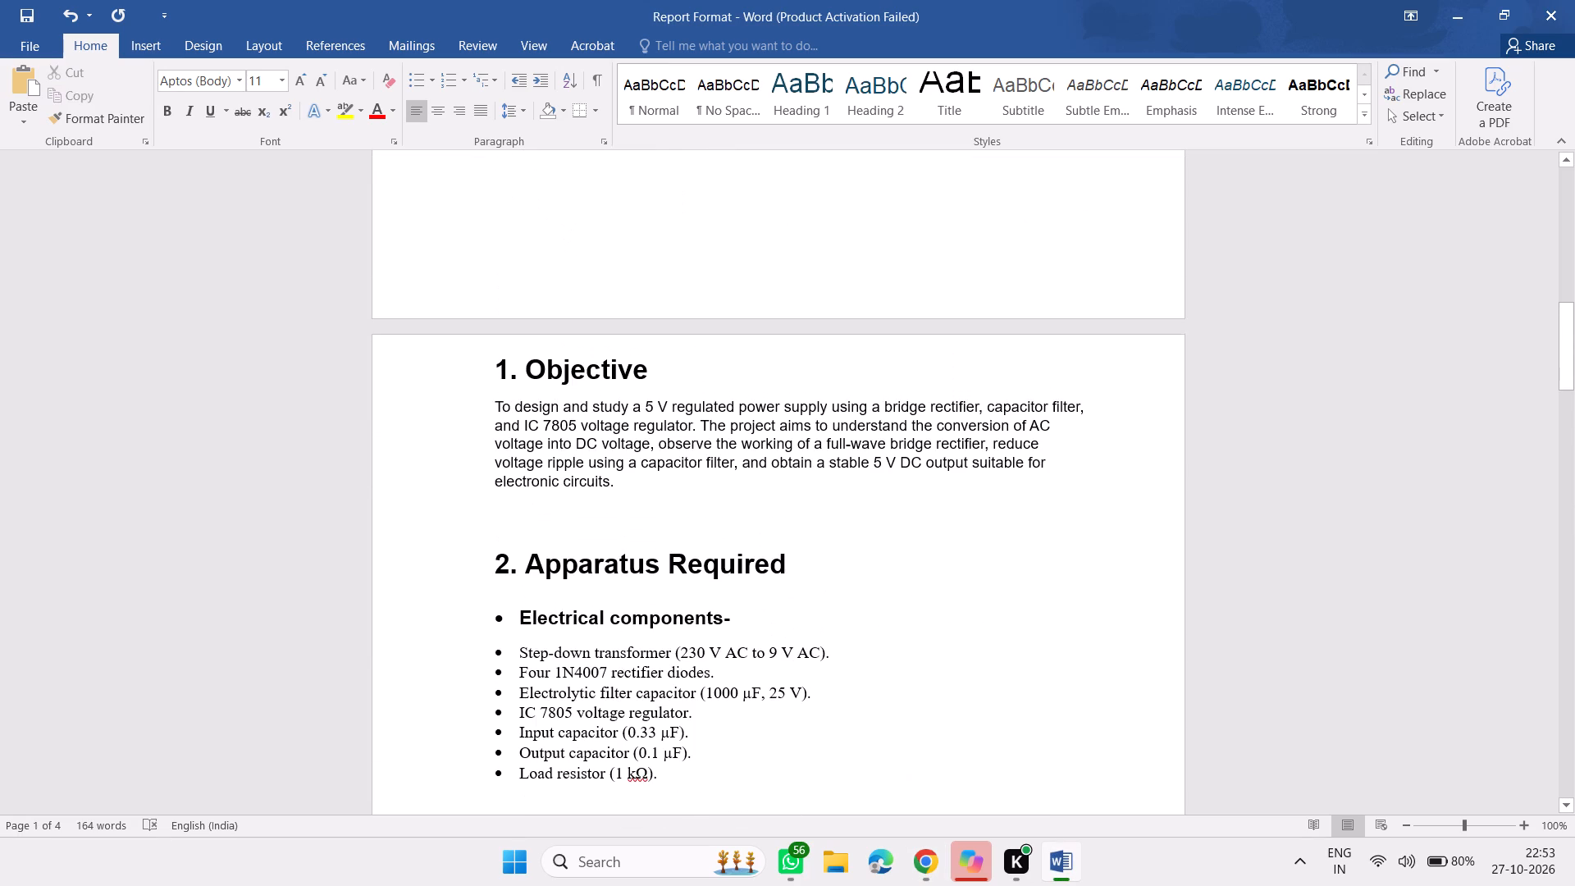
pyautogui.scroll(-9, 664, 303)
pyautogui.scroll(11, 664, 303)
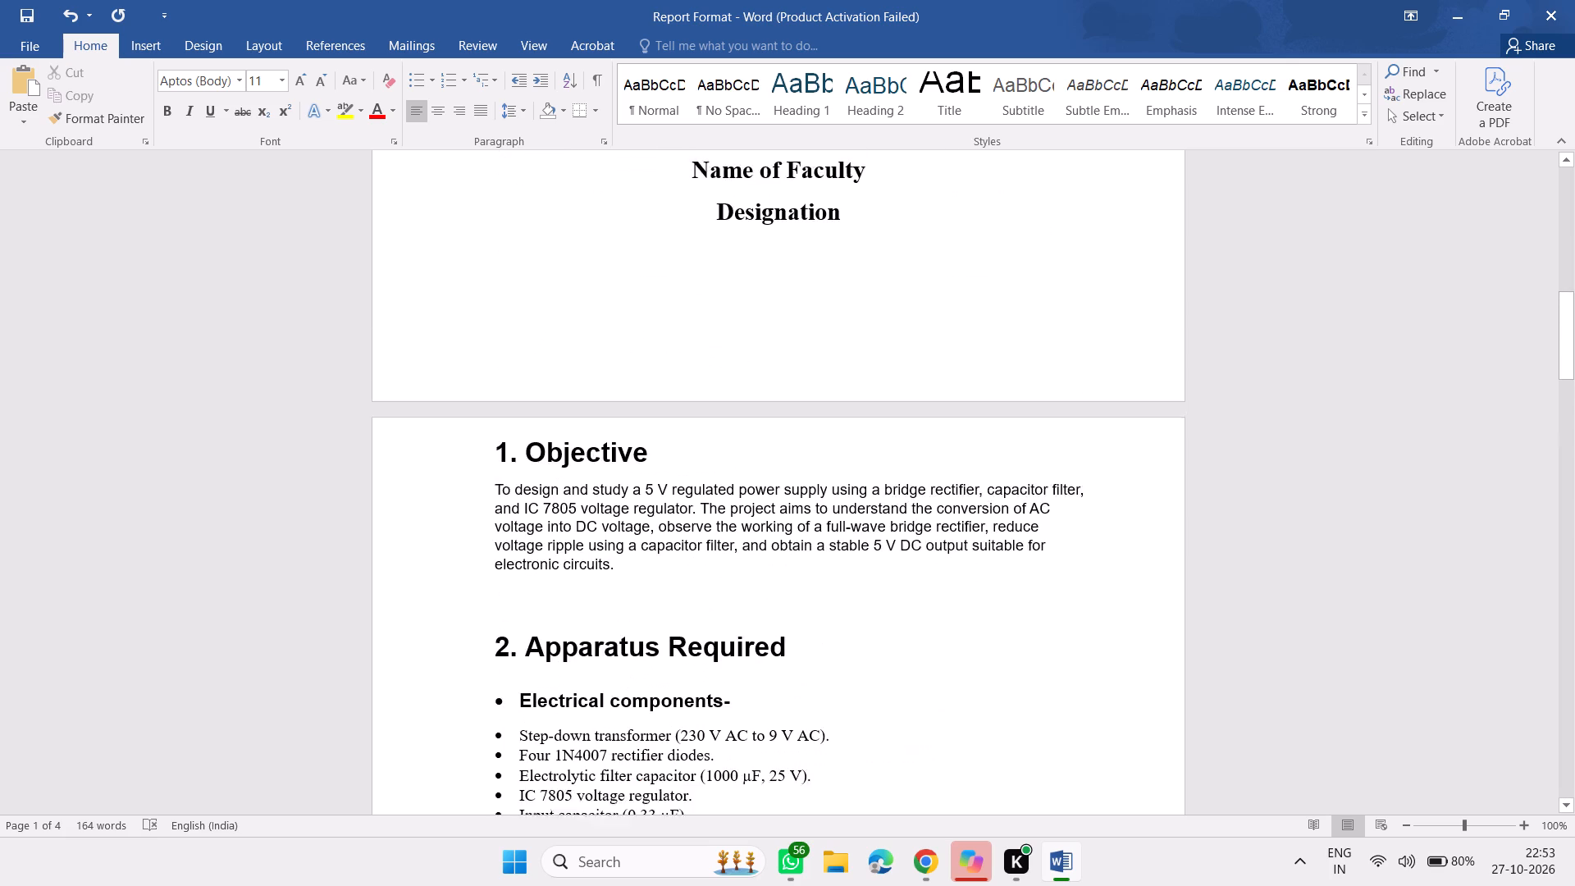
pyautogui.scroll(-1, 664, 303)
pyautogui.scroll(16, 664, 303)
pyautogui.scroll(-20, 664, 303)
pyautogui.scroll(-3, 664, 303)
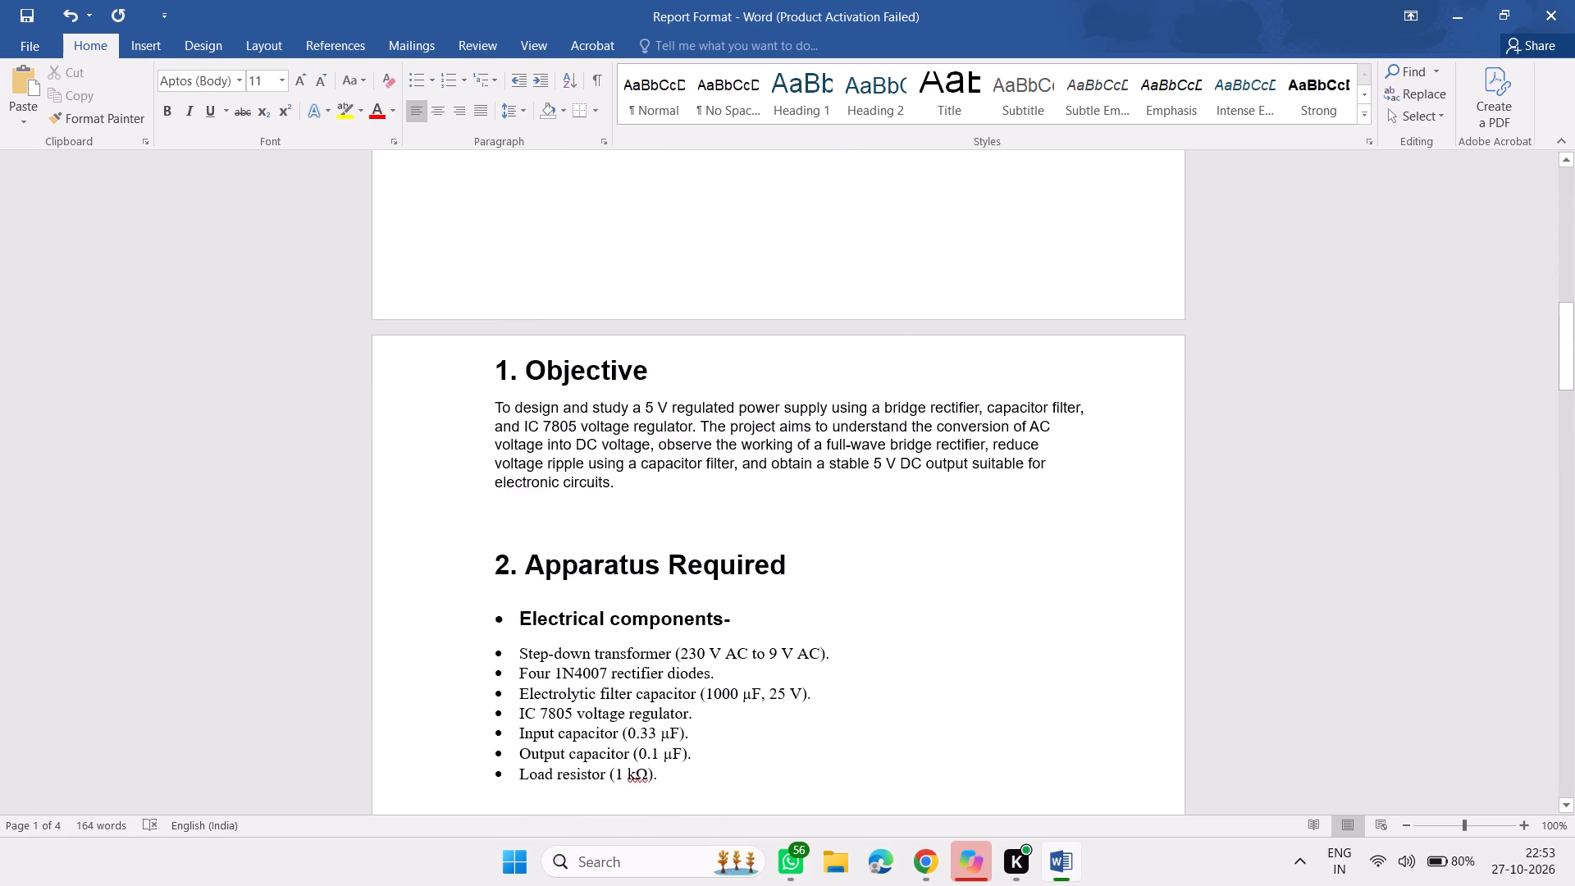
pyautogui.scroll(-20, 687, 363)
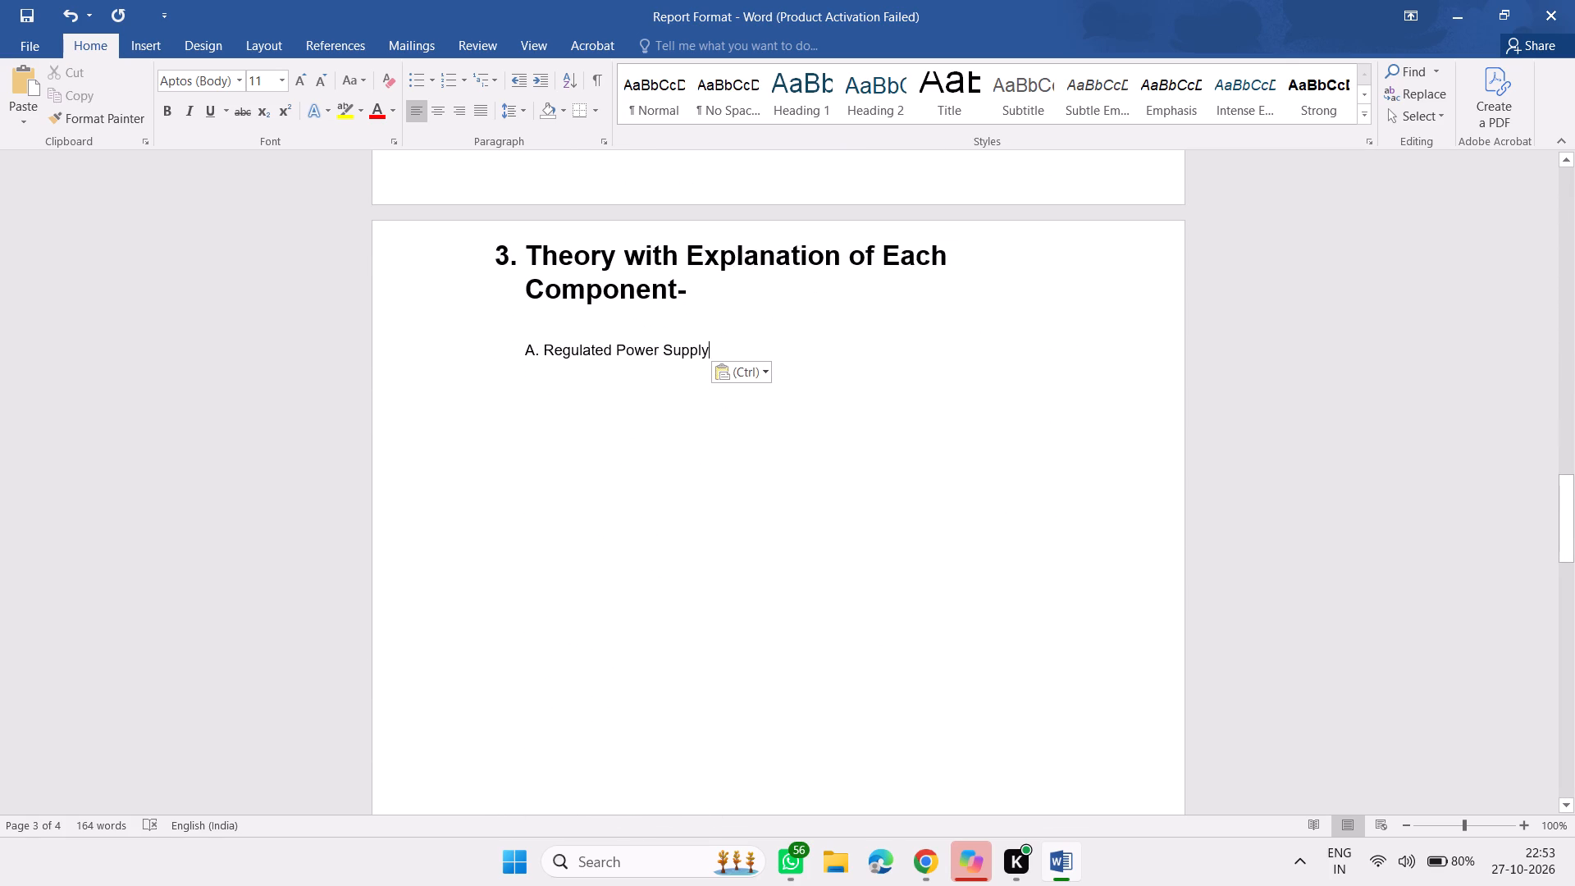
# Insert blank lines after the Objective paragraph to move the "2. Apparatus Required" section onto its own page.
pyautogui.scroll(20, 687, 373)
pyautogui.scroll(6, 687, 373)
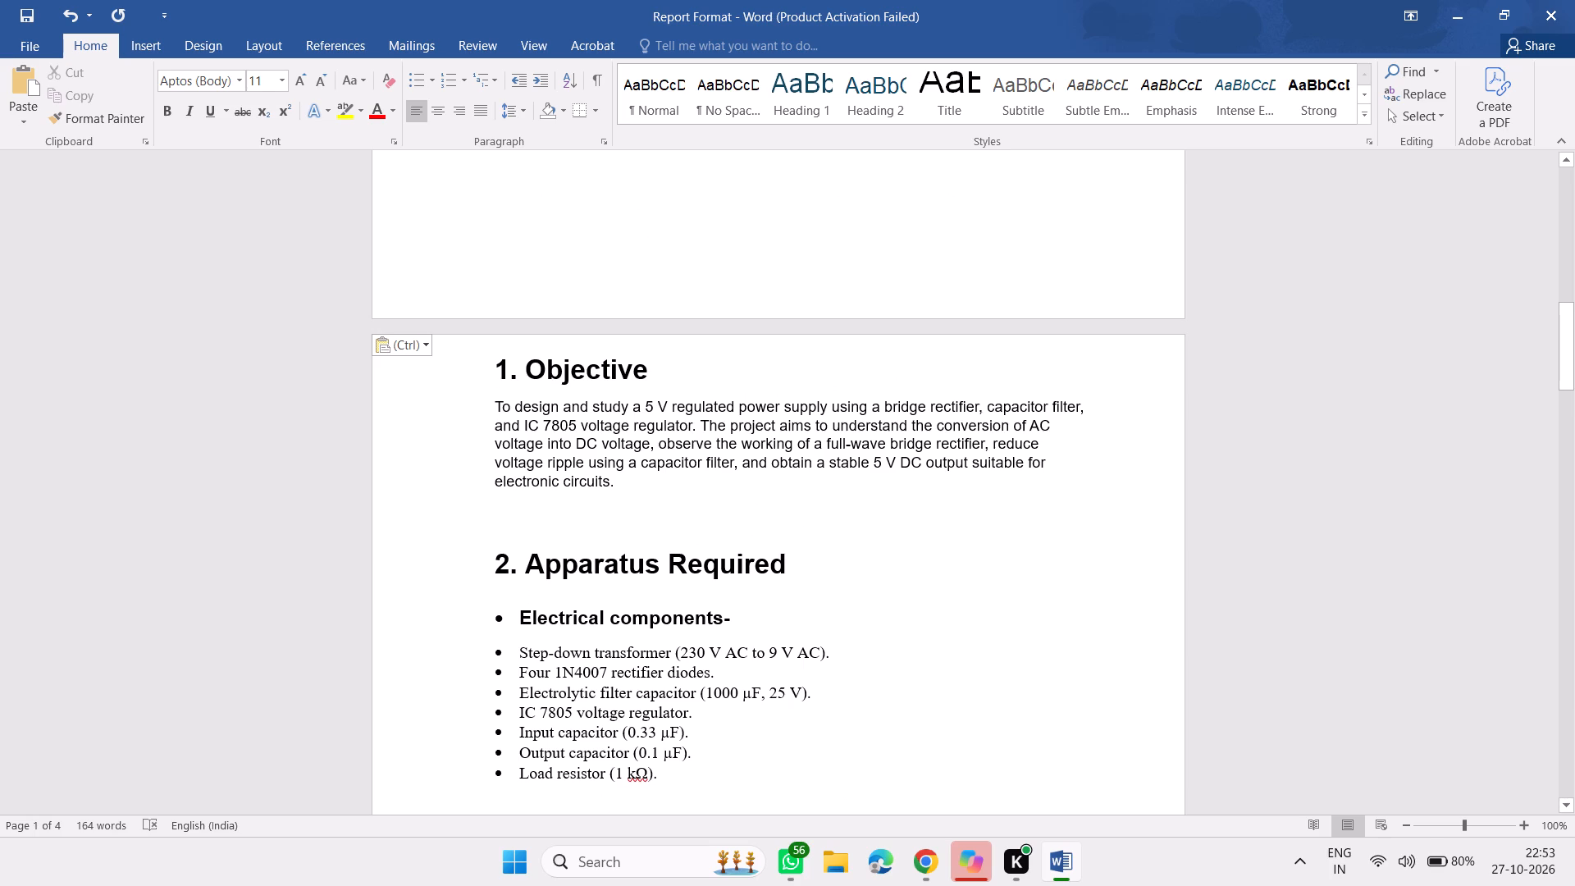
pyautogui.click(494, 537)
pyautogui.press('Return')
pyautogui.press('Return')
pyautogui.press('Return')
pyautogui.press('Return')
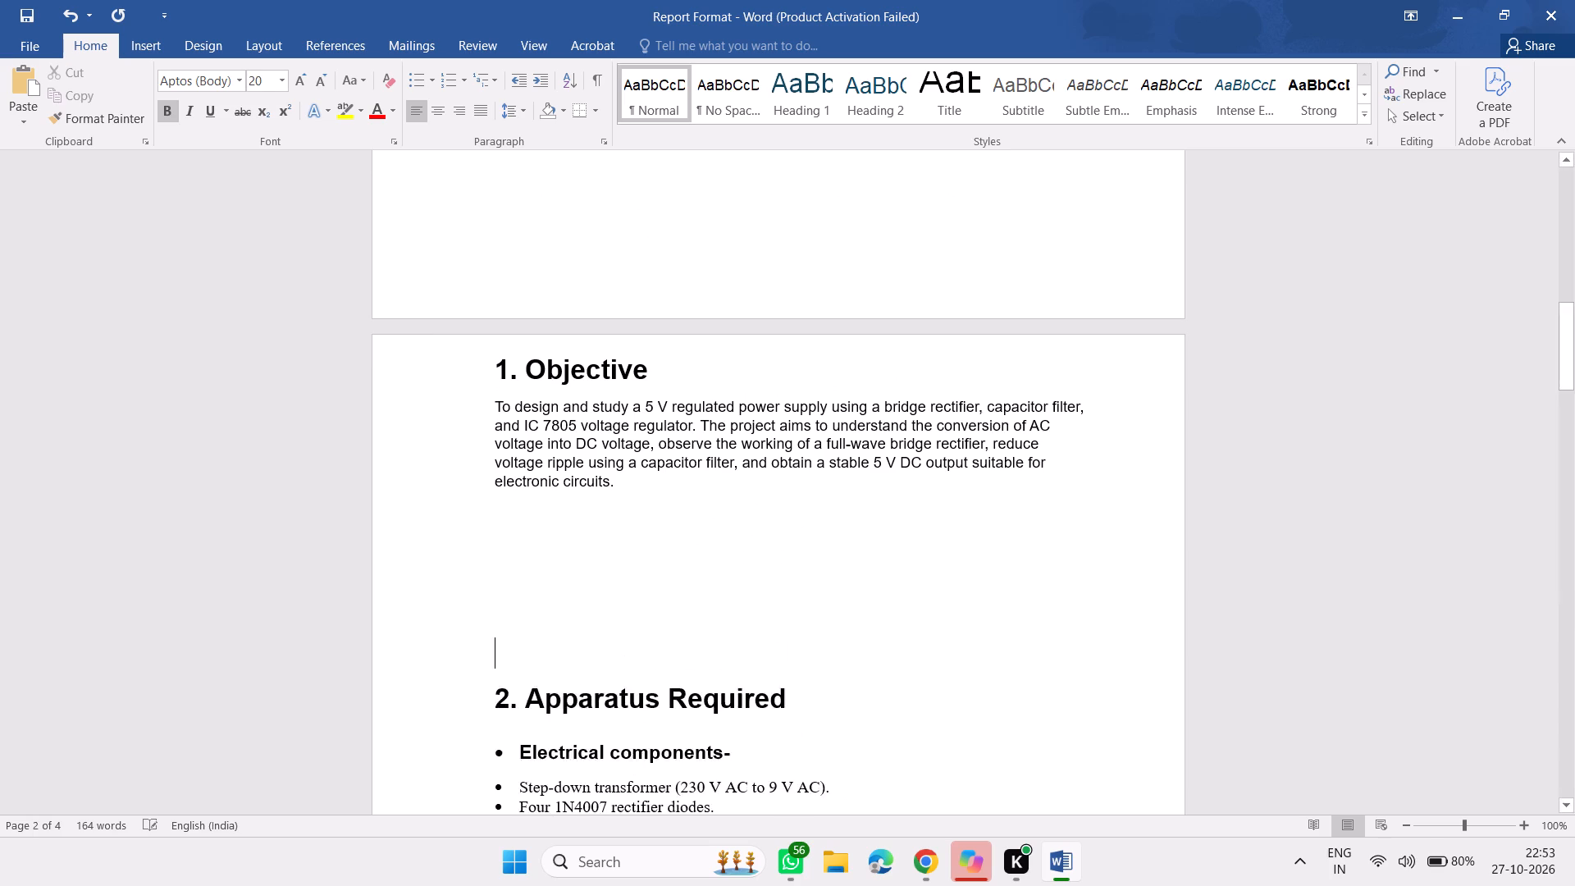
pyautogui.press('Return')
pyautogui.press('Return')
pyautogui.press('Return')
pyautogui.press('Return')
pyautogui.scroll(-7, 489, 527)
pyautogui.press('Return')
pyautogui.press('Return')
pyautogui.press('Return')
pyautogui.press('Return')
pyautogui.press('Return')
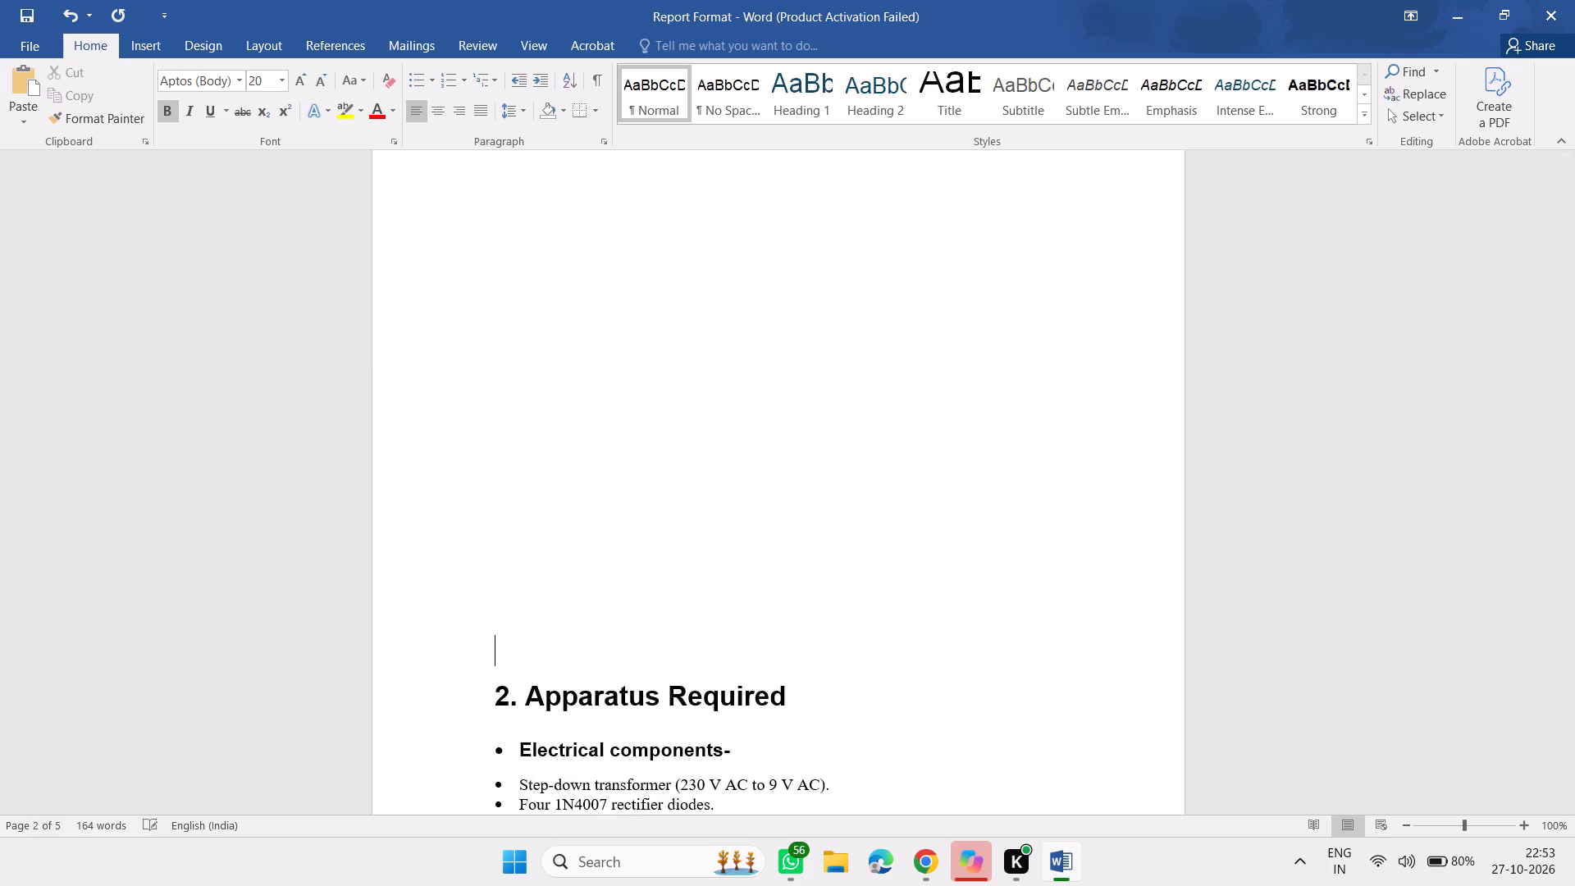
pyautogui.press('Return')
pyautogui.press('Return')
pyautogui.press('Return')
pyautogui.press('Return')
pyautogui.scroll(-12, 489, 520)
pyautogui.press('Return')
pyautogui.press('Return')
pyautogui.press('Return')
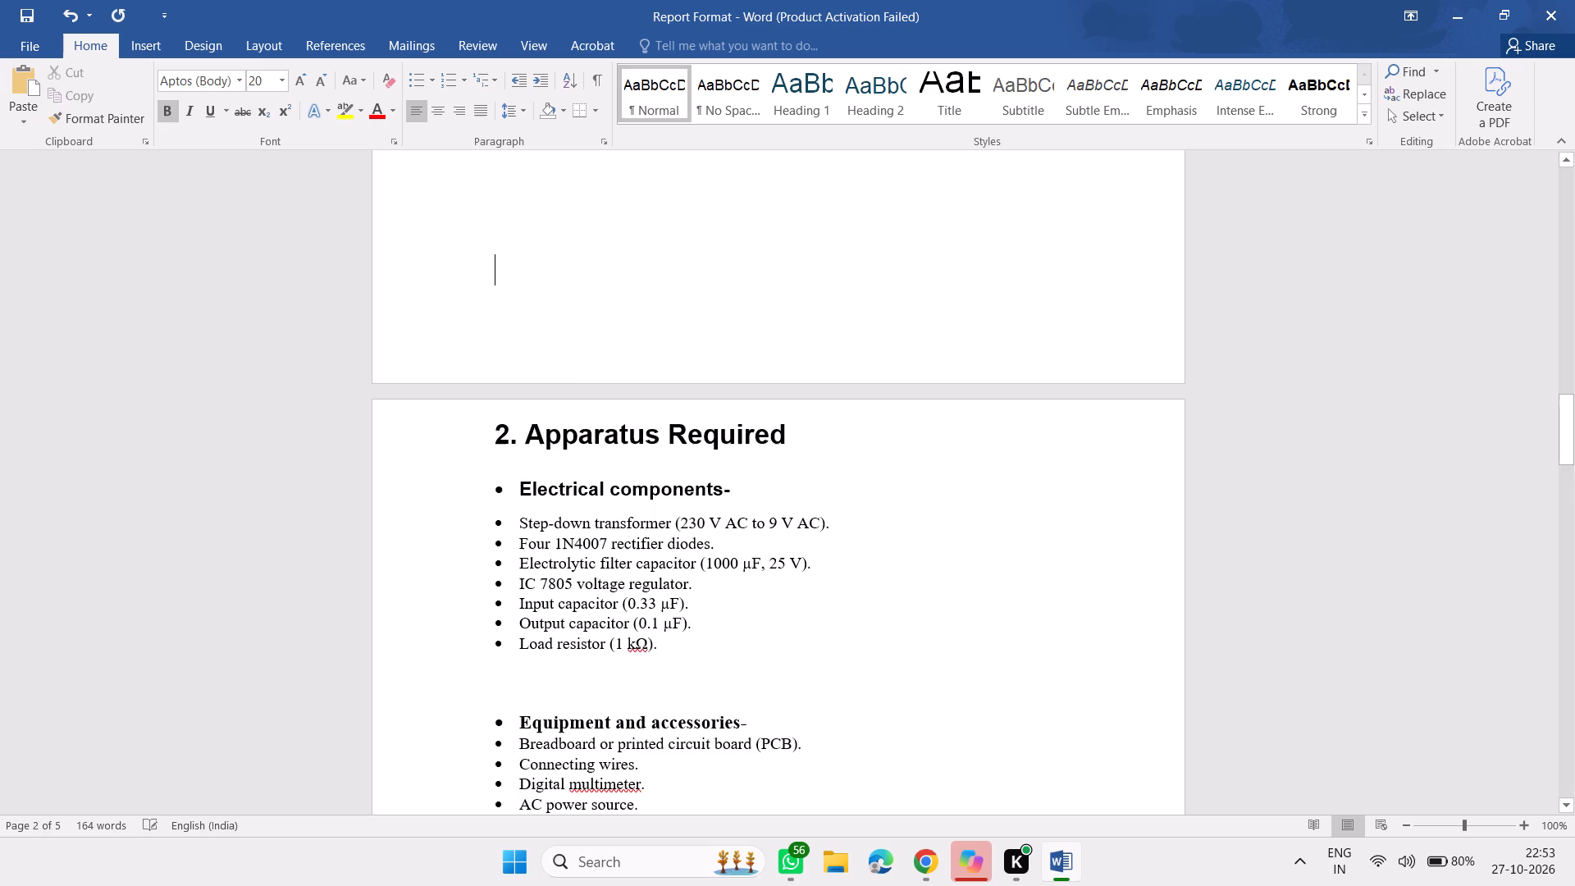
pyautogui.press('BackSpace')
# Check how the Objective and Apparatus Required sections are laid out on their separate pages.
pyautogui.scroll(20, 724, 515)
pyautogui.scroll(1, 728, 496)
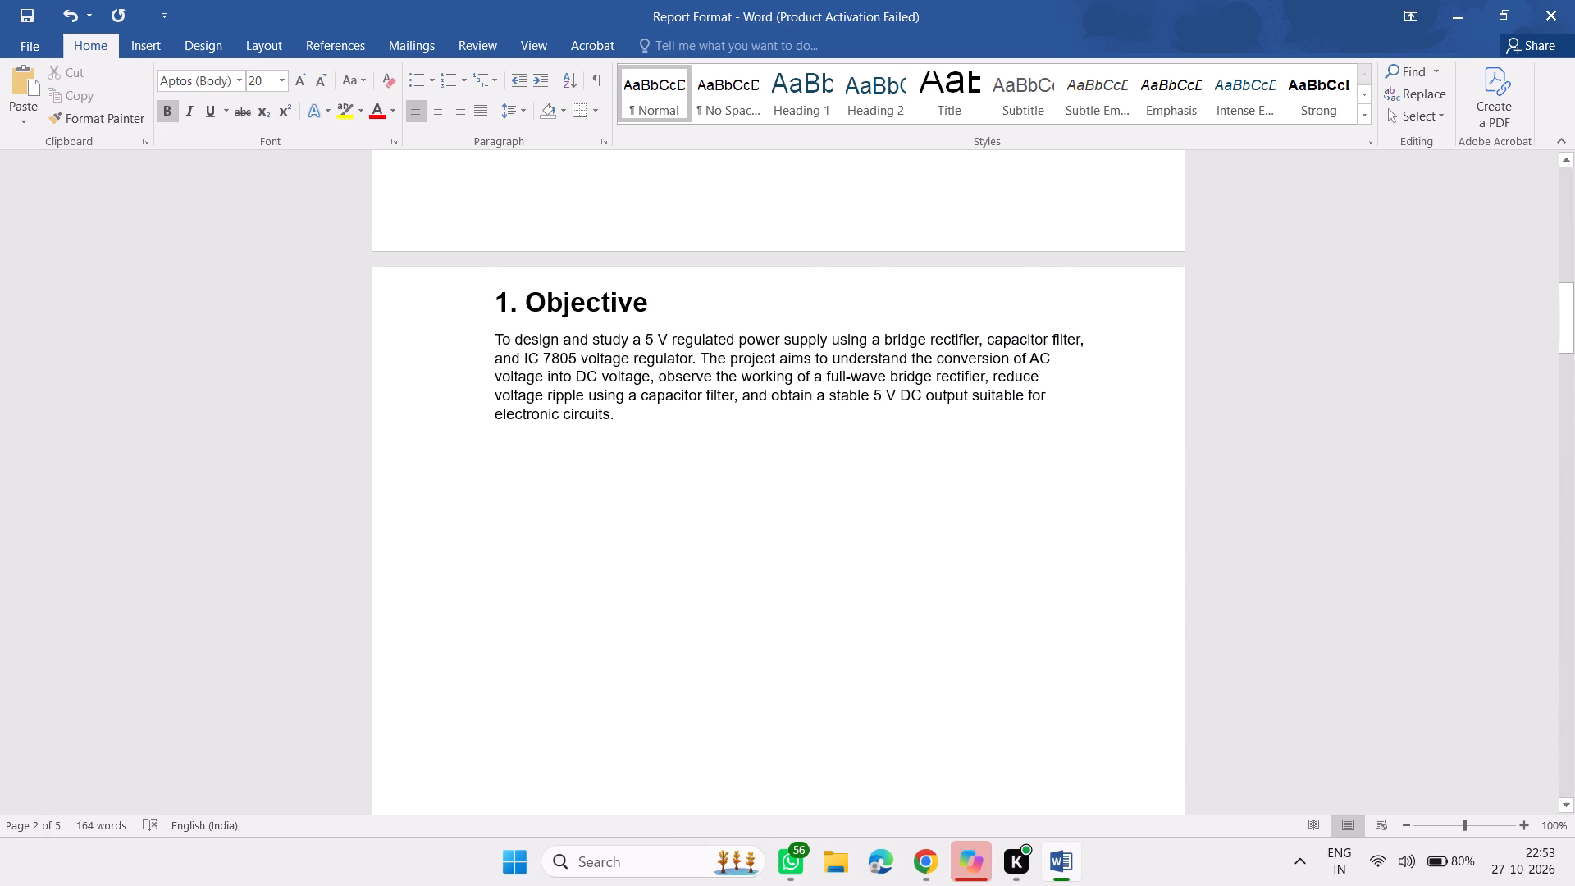
pyautogui.scroll(-8, 856, 486)
pyautogui.scroll(1, 911, 578)
pyautogui.scroll(-12, 911, 579)
pyautogui.scroll(-14, 912, 587)
pyautogui.scroll(7, 911, 587)
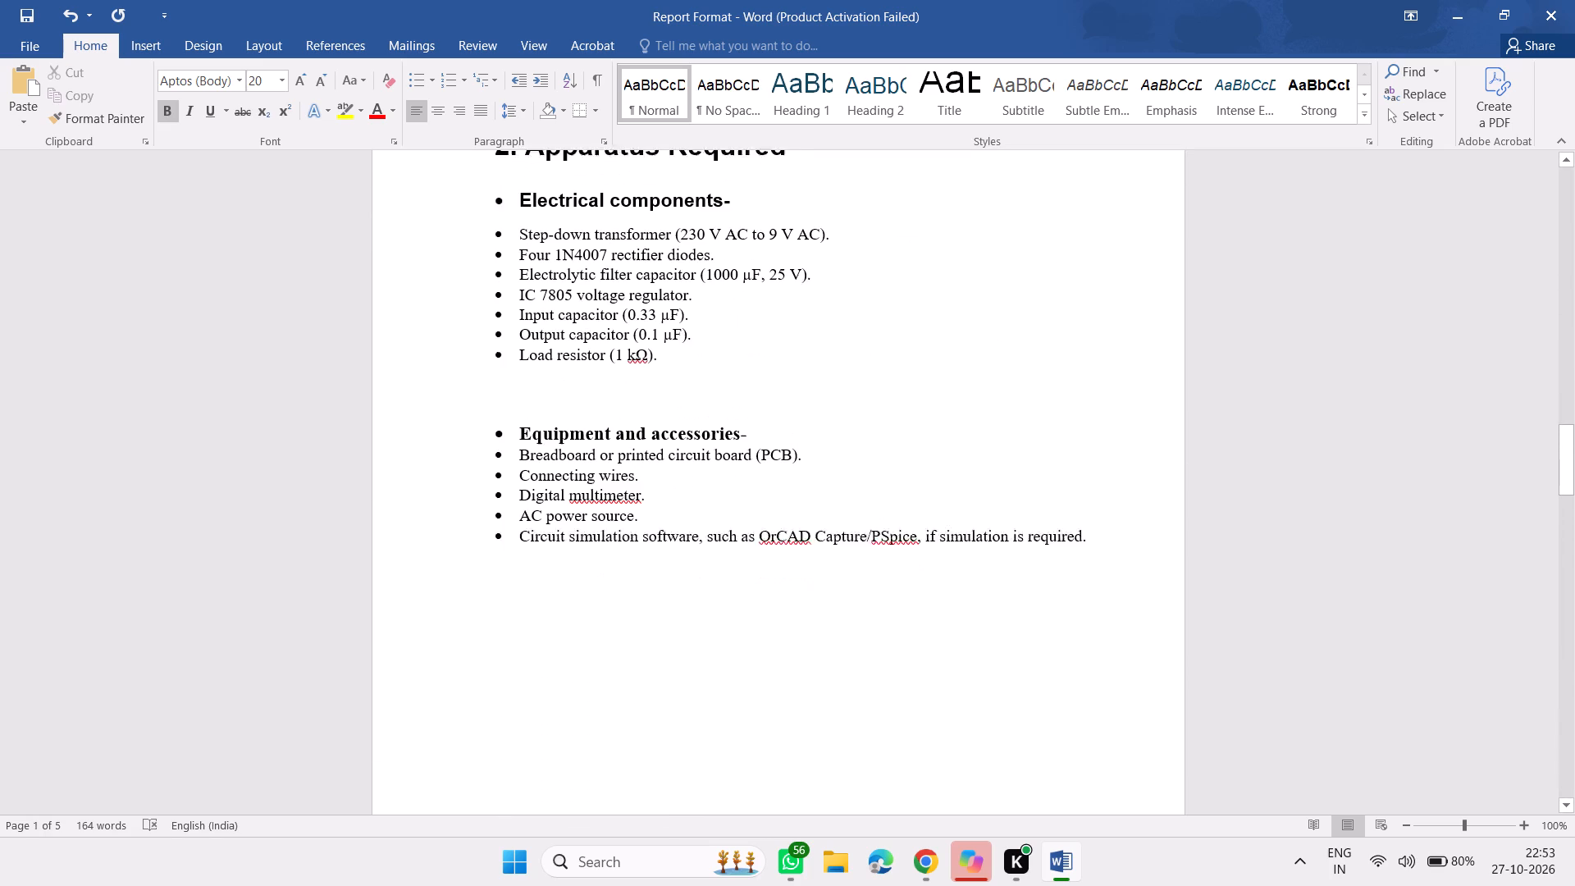
pyautogui.scroll(-8, 833, 442)
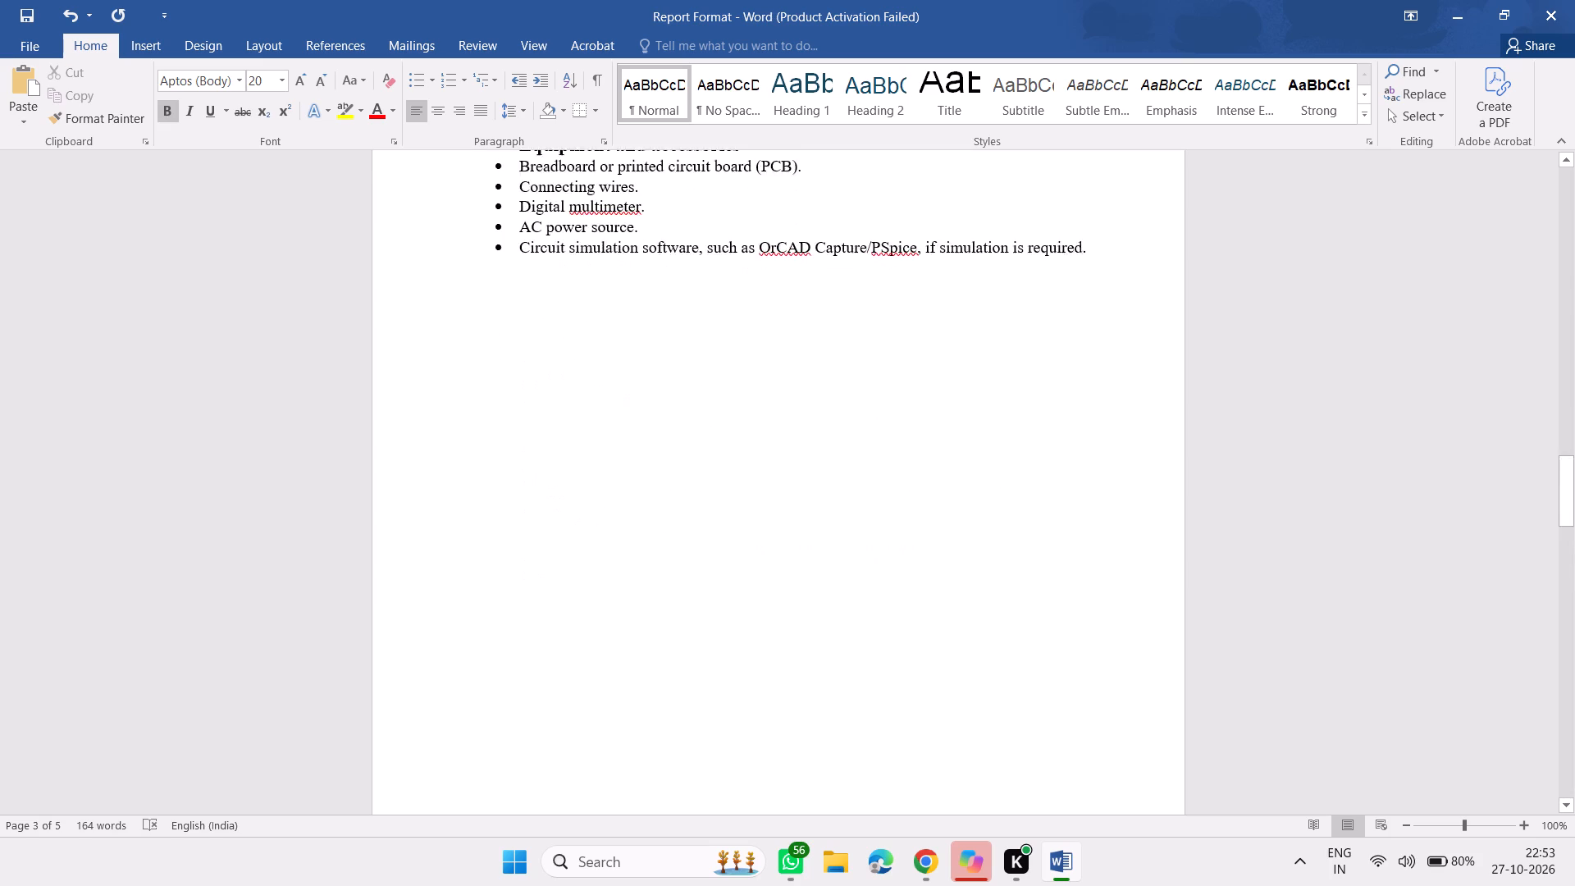
# Format the "A. Regulated Power Supply" subheading as bold at 14 pt.
pyautogui.scroll(-11, 826, 505)
pyautogui.moveTo(724, 503); pyautogui.dragTo(629, 519)
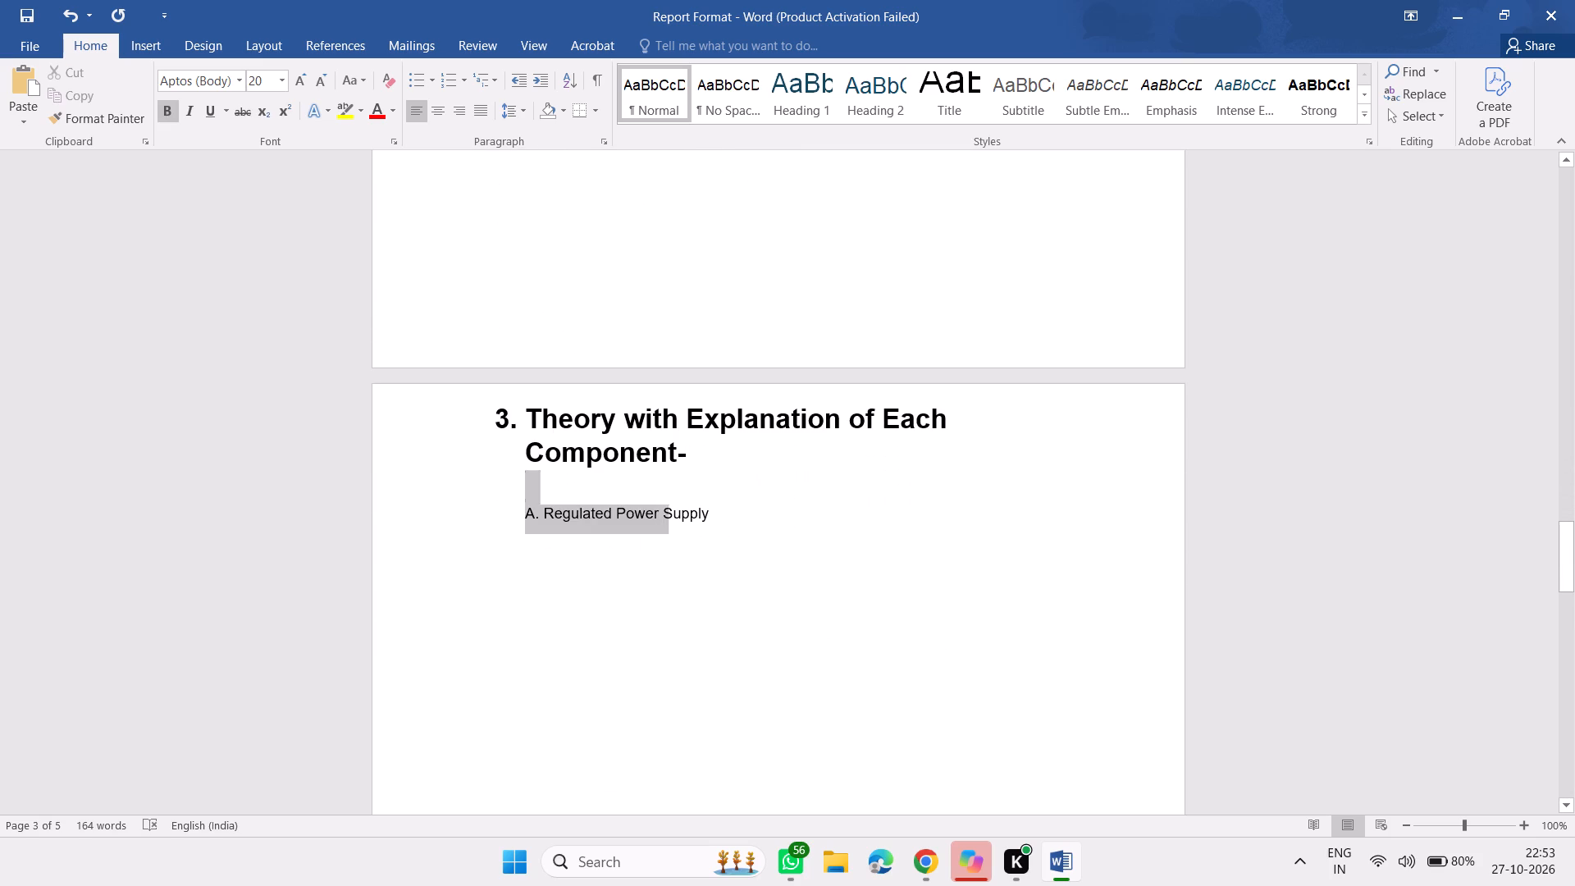
pyautogui.moveTo(629, 519); pyautogui.dragTo(710, 517)
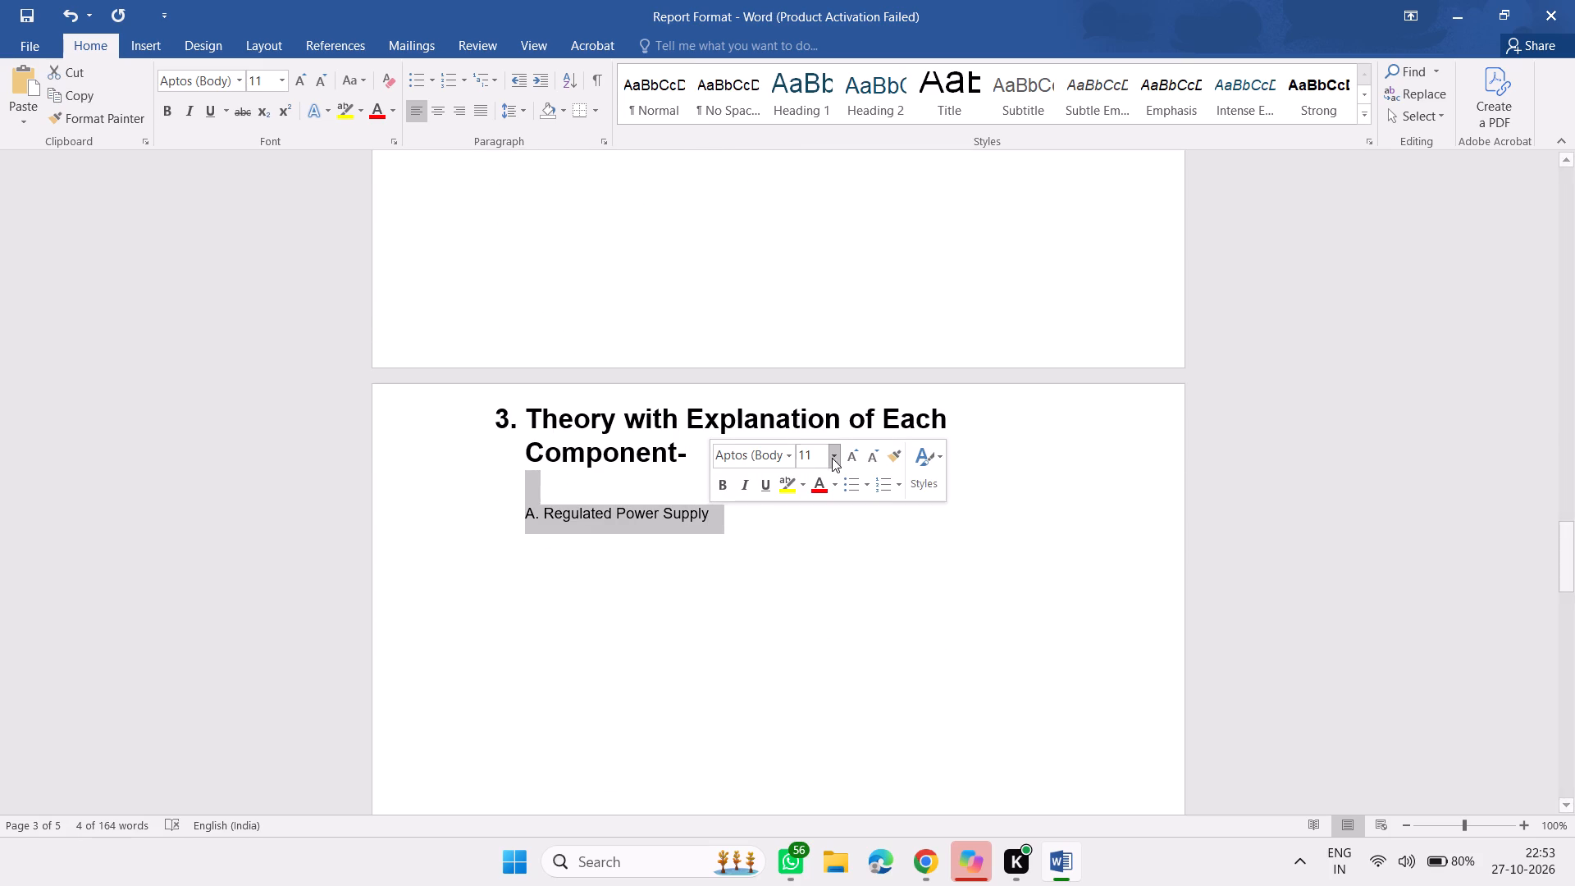
pyautogui.click(727, 486)
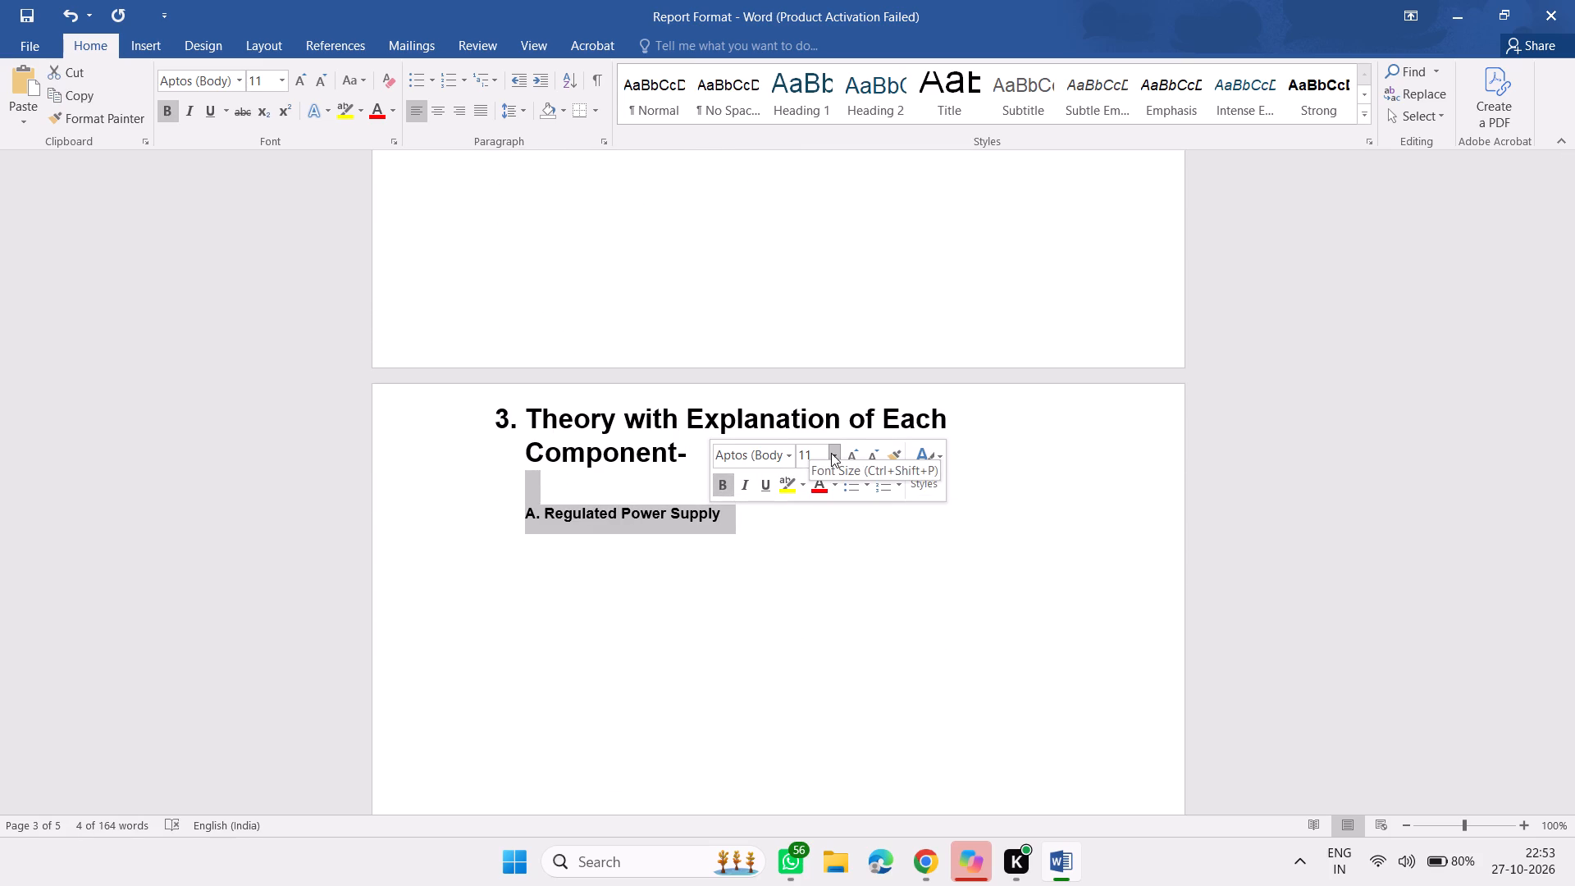
pyautogui.click(832, 453)
pyautogui.click(812, 570)
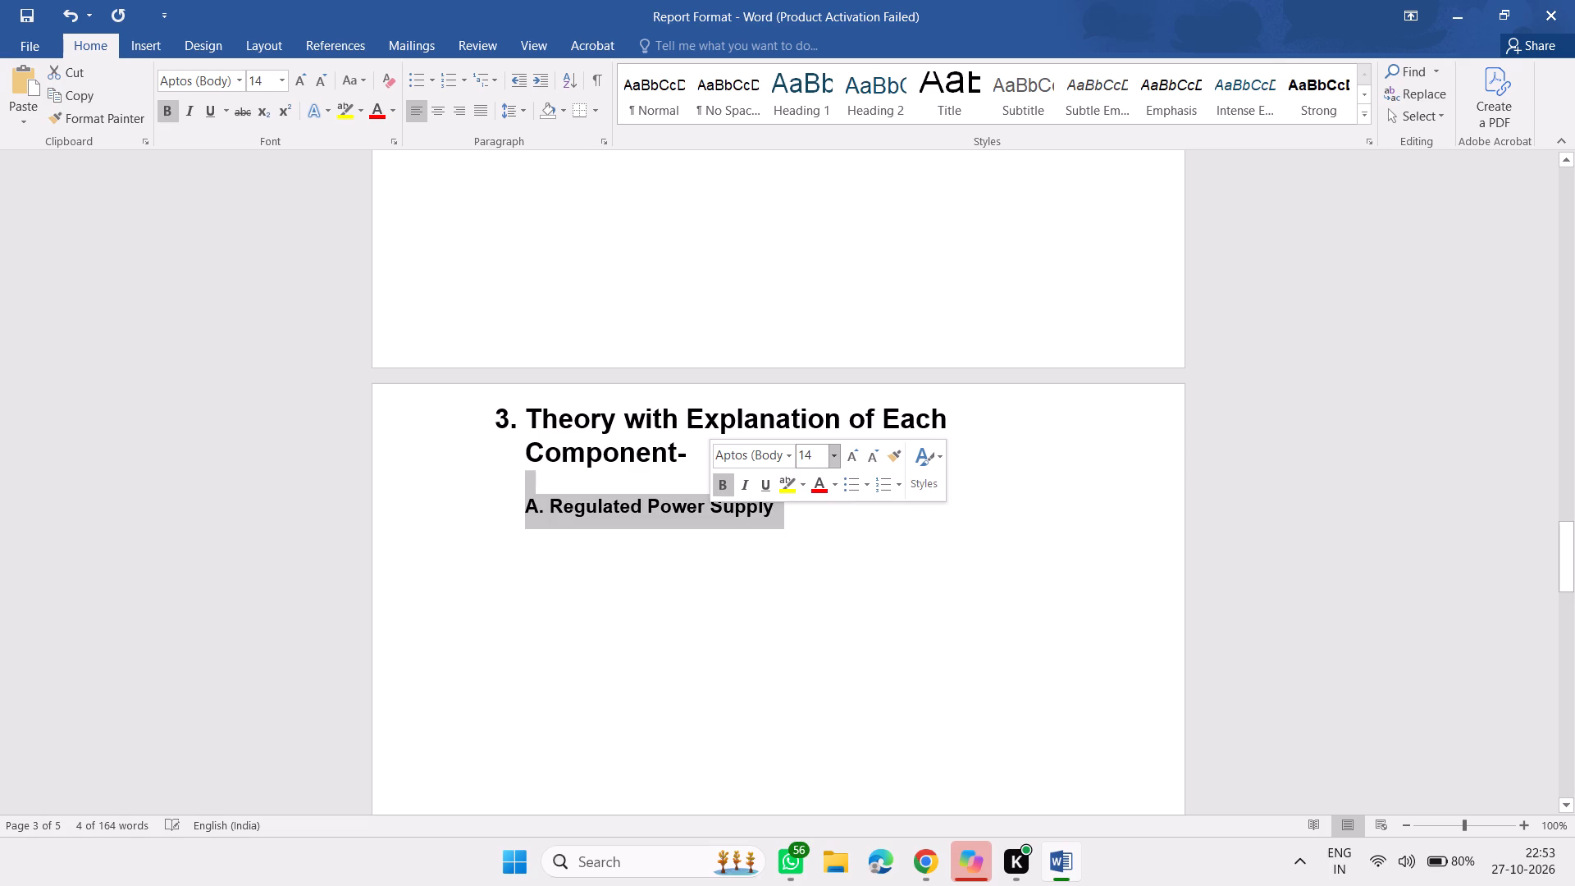
# Remove the bullet from the "Electrical components-" subheading in the Apparatus Required section.
pyautogui.scroll(20, 623, 565)
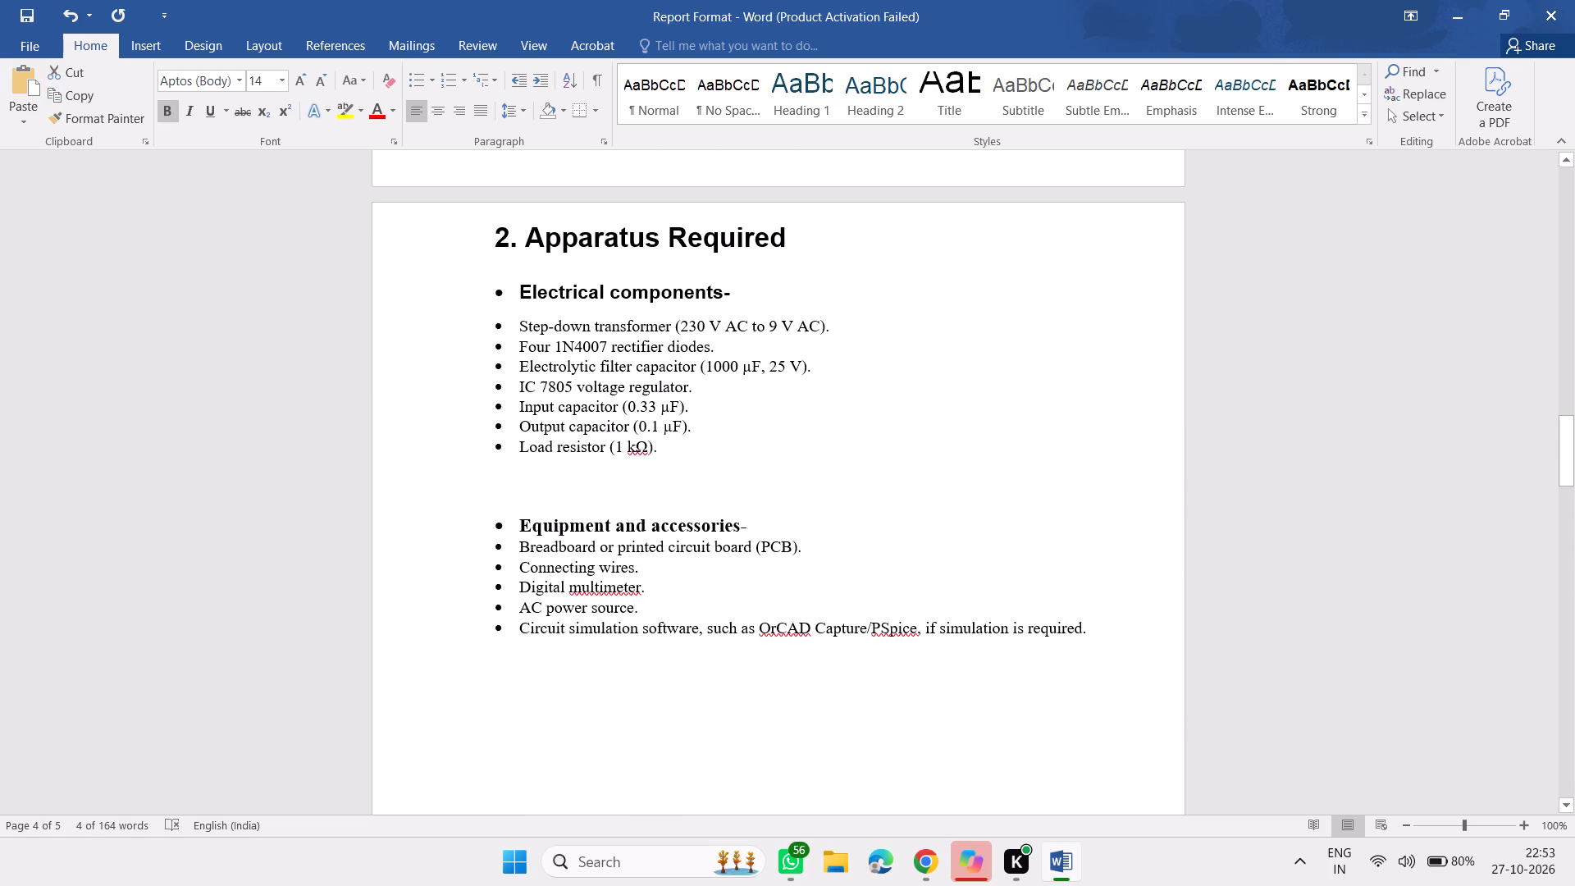
pyautogui.moveTo(757, 290); pyautogui.dragTo(472, 302)
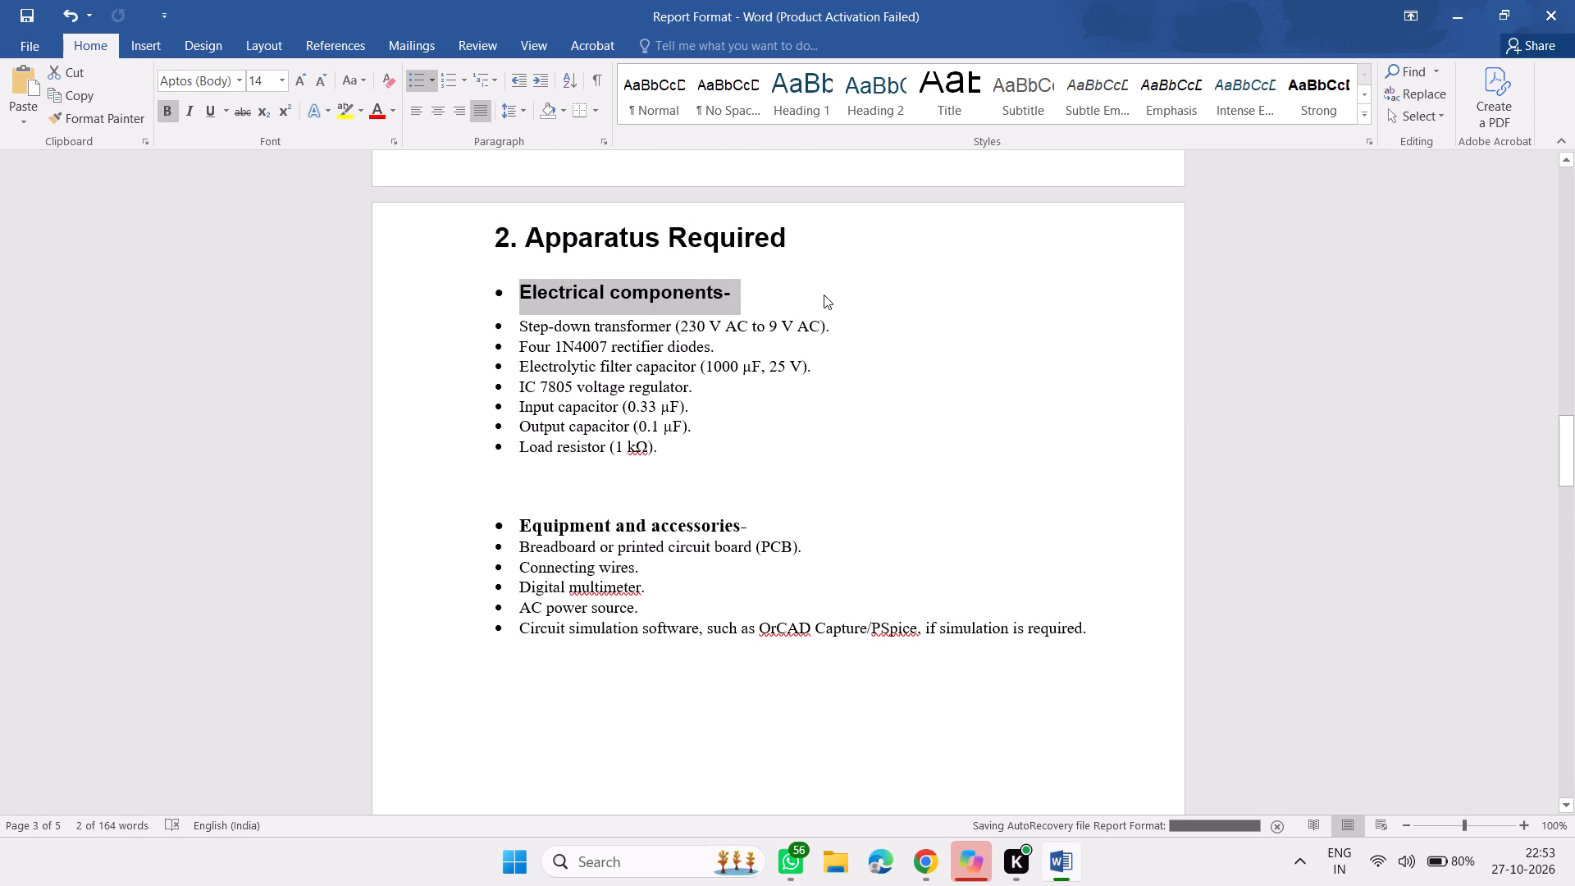
pyautogui.click(824, 294)
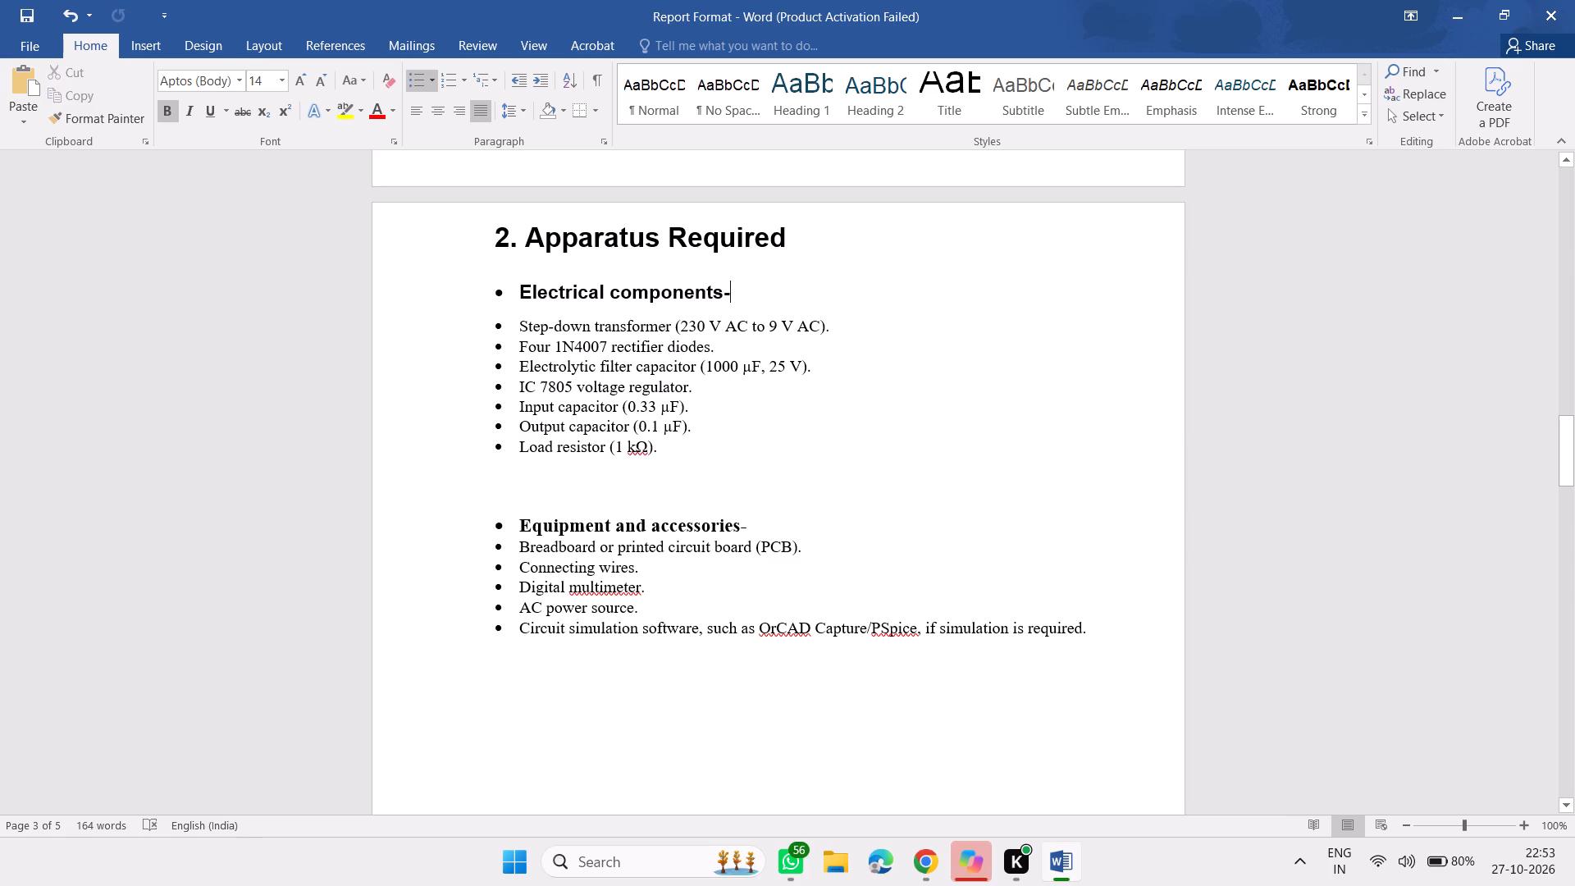
pyautogui.click(508, 297)
pyautogui.press('BackSpace')
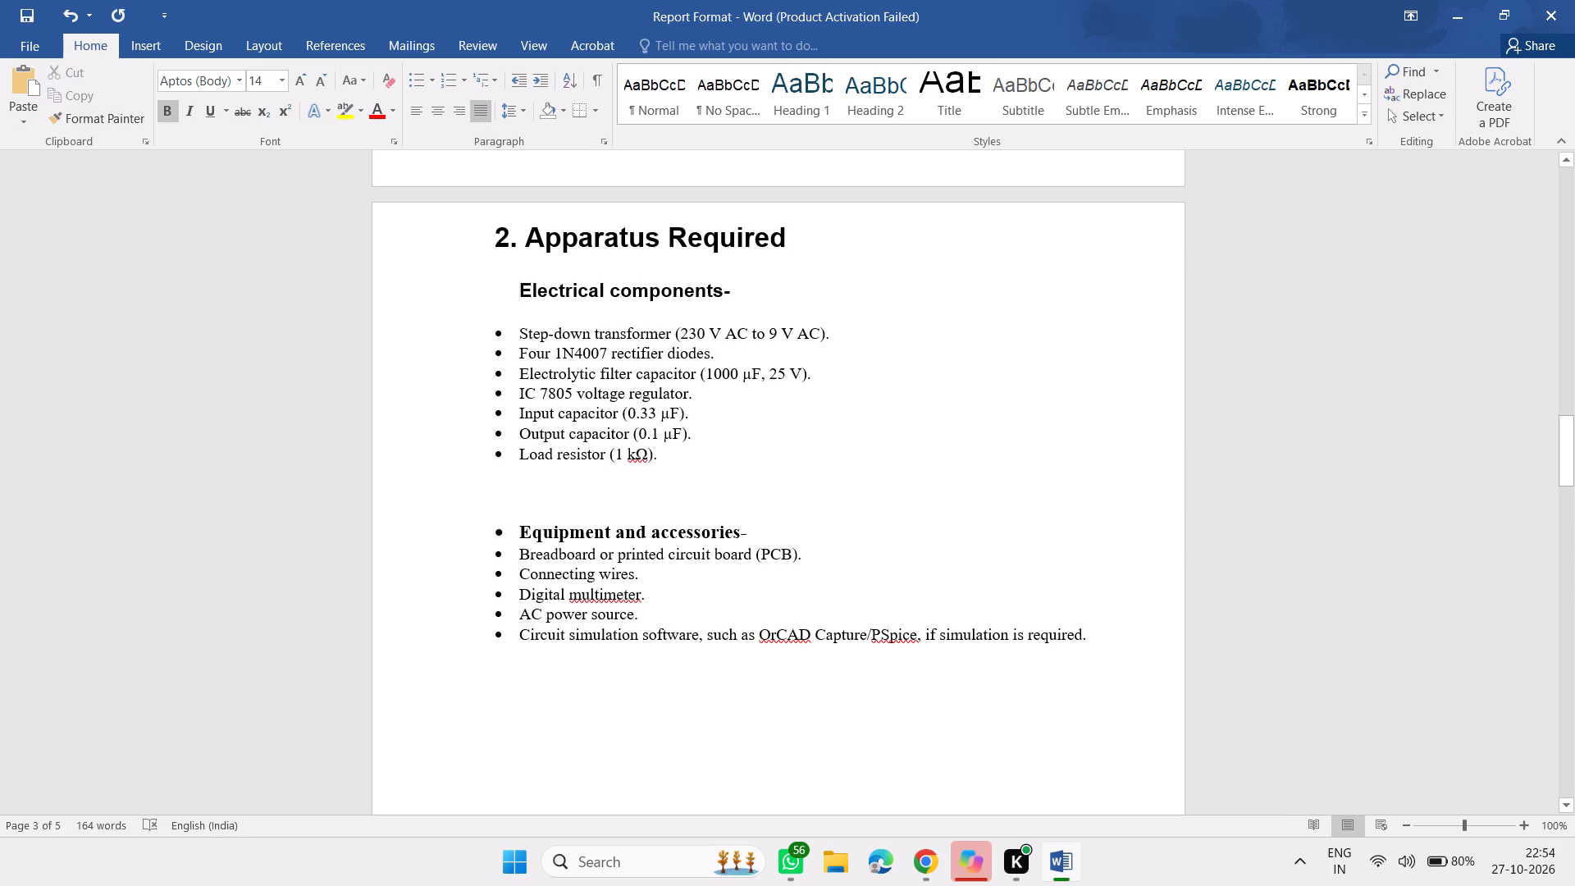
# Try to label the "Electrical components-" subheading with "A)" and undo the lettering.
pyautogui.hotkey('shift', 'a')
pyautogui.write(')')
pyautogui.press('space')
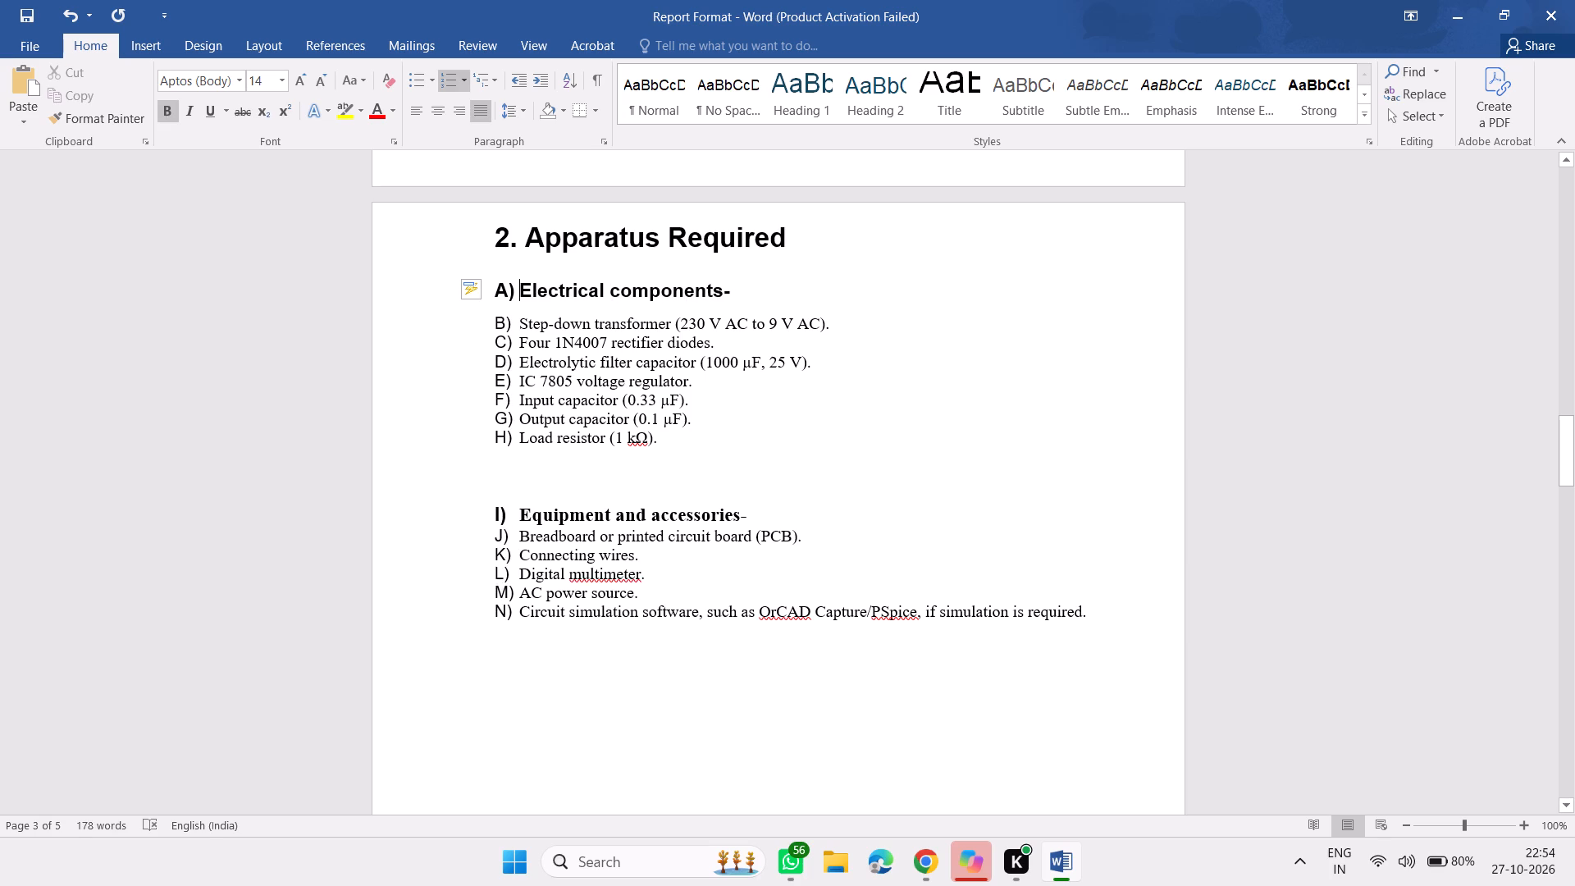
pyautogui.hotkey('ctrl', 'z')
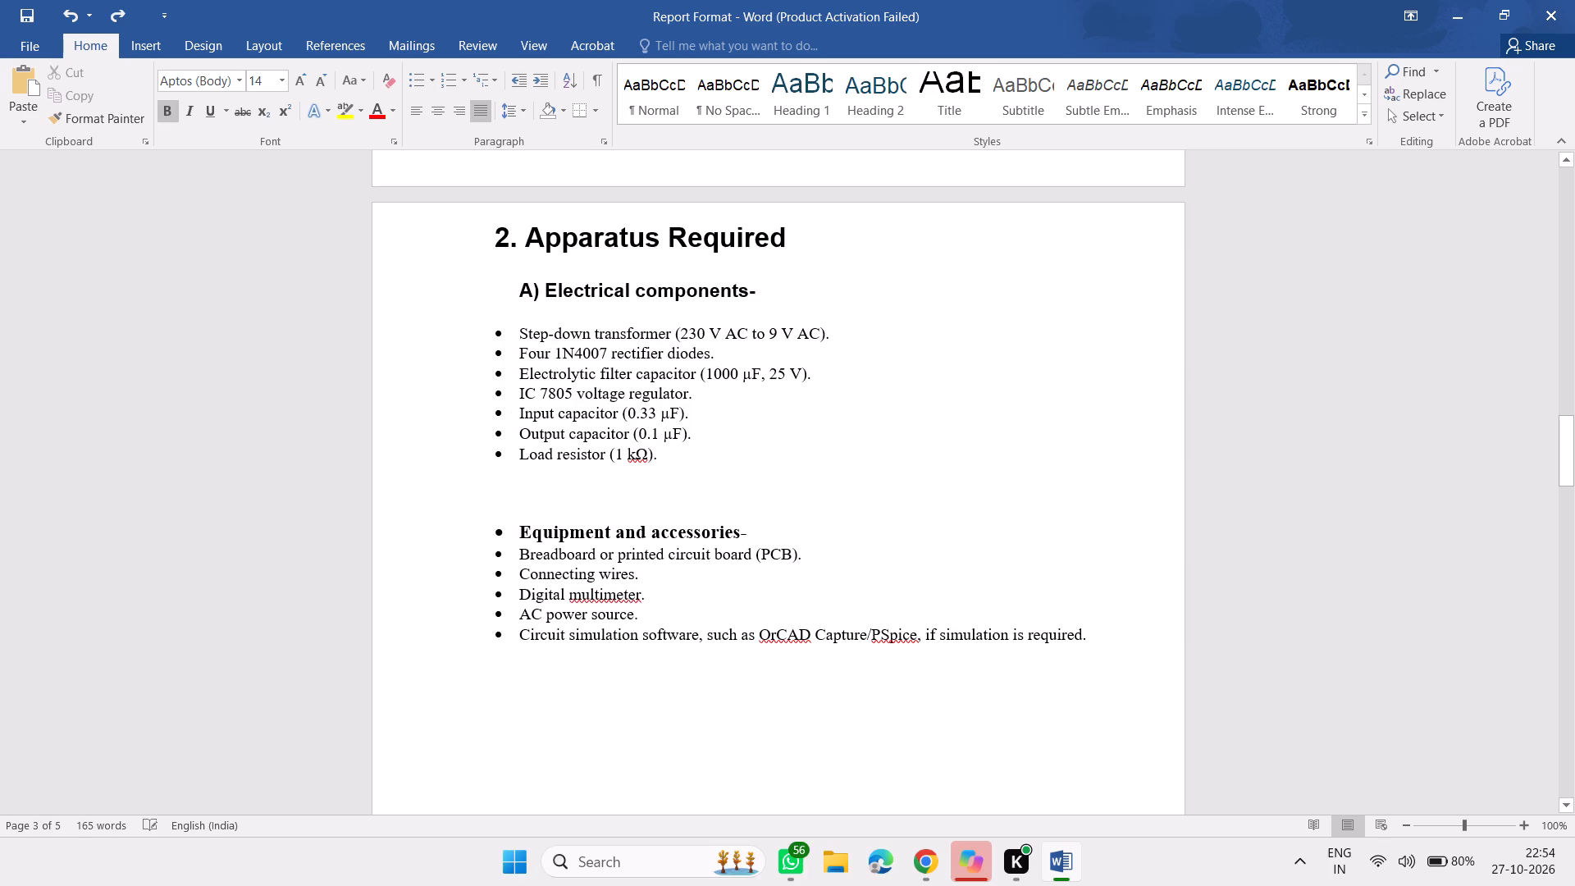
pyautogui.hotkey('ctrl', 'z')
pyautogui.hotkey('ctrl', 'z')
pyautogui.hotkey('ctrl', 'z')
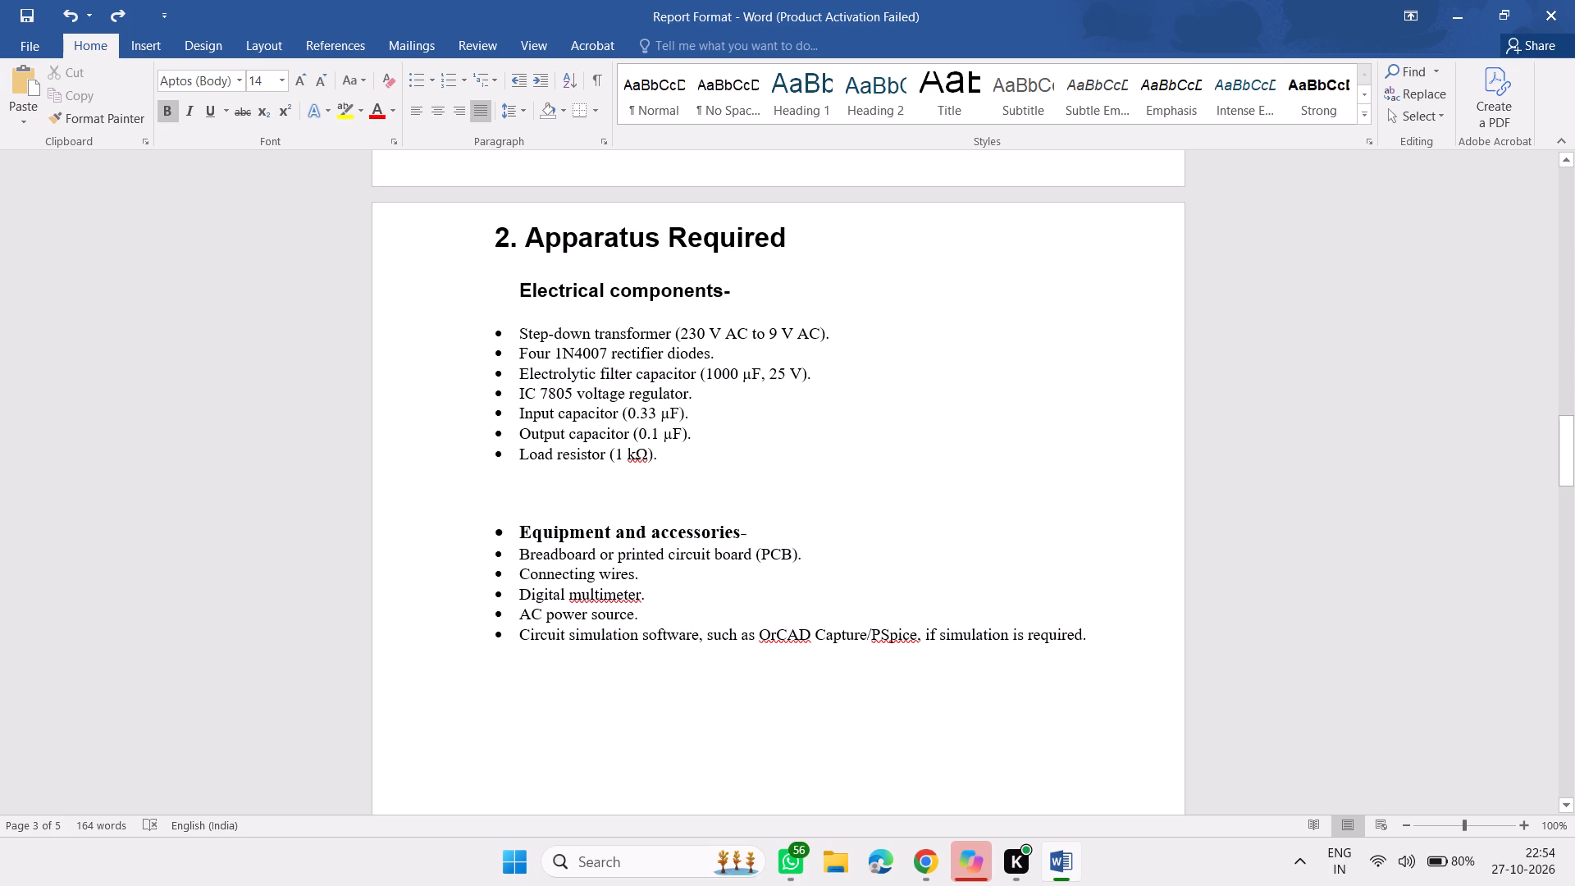
# Remove the bullet from the "Equipment and accessories-" subheading.
pyautogui.click(500, 528)
pyautogui.click(500, 528)
pyautogui.click(509, 527)
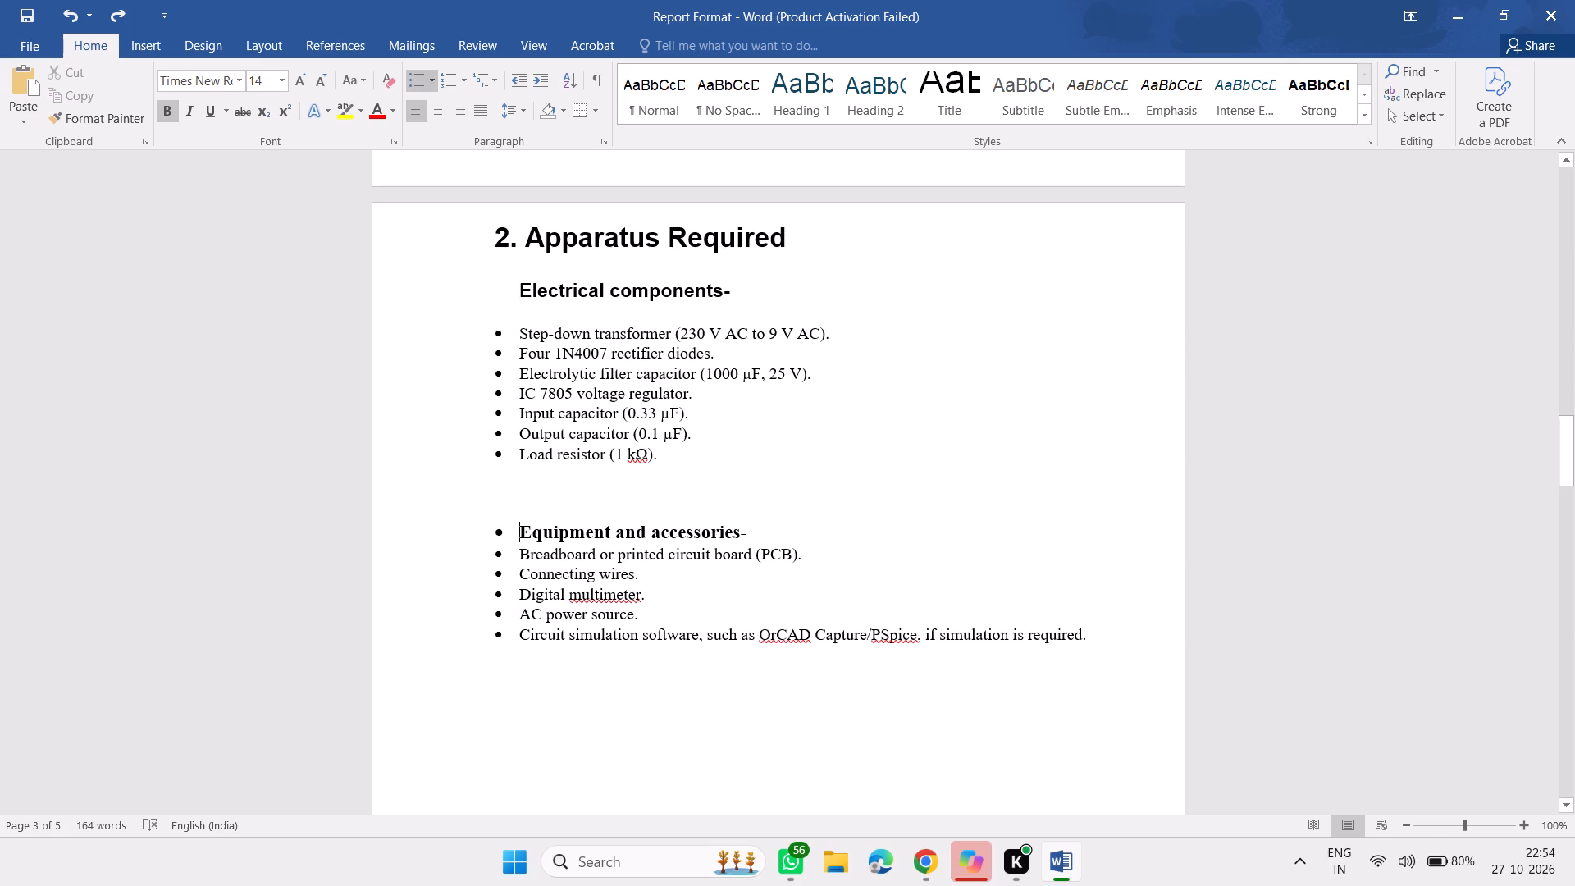
pyautogui.press('BackSpace')
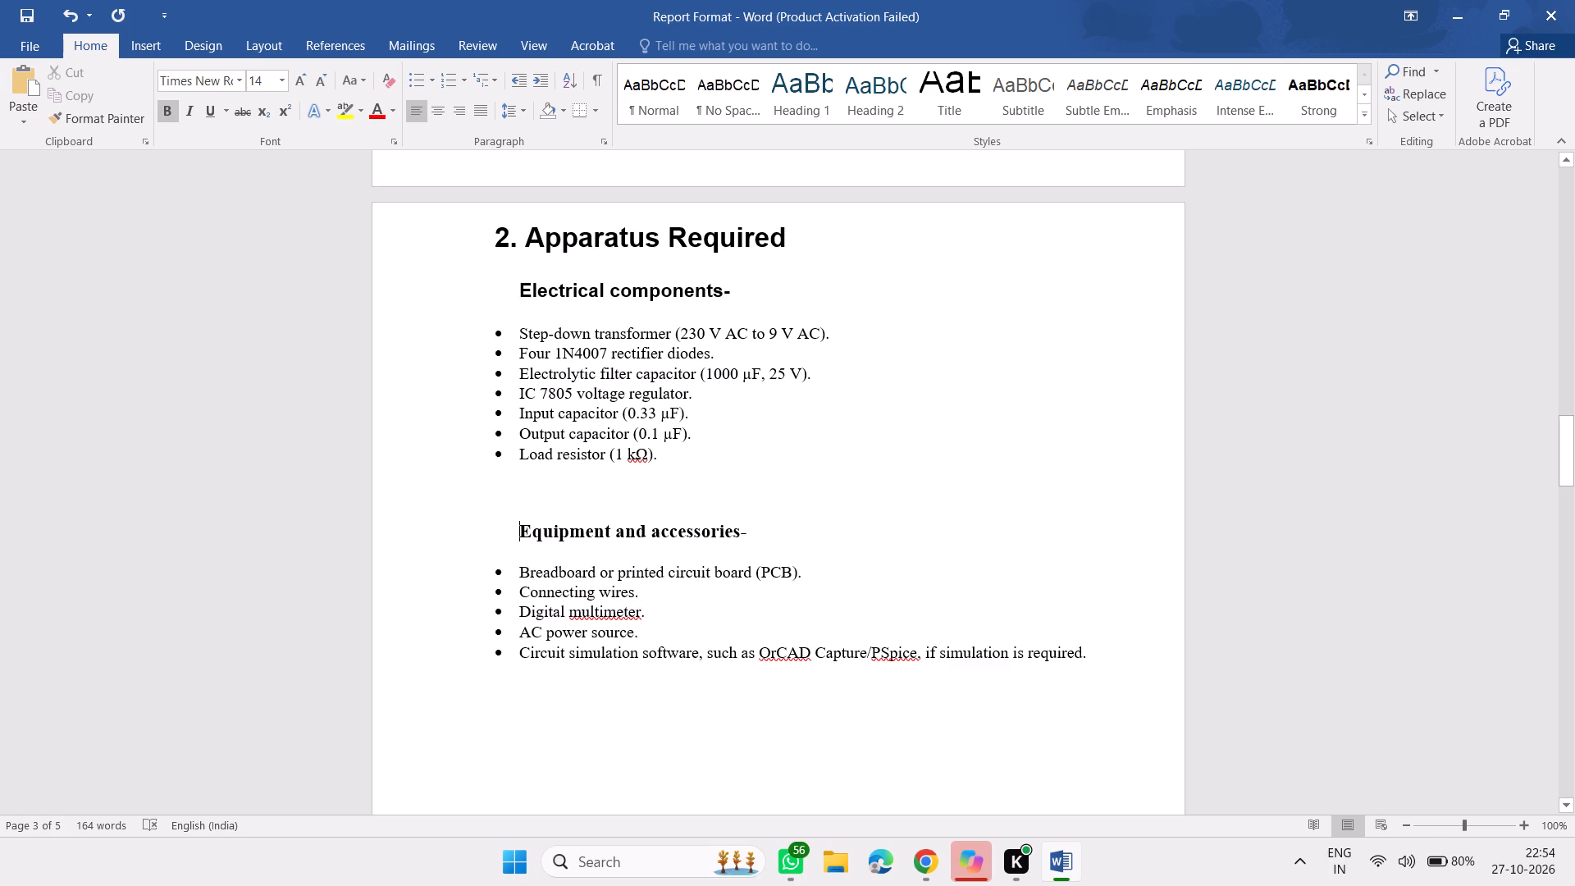
# Add a hyphen after "A. Regulated Power Supply" in the Theory section and start an unlettered line below it.
pyautogui.scroll(-16, 562, 542)
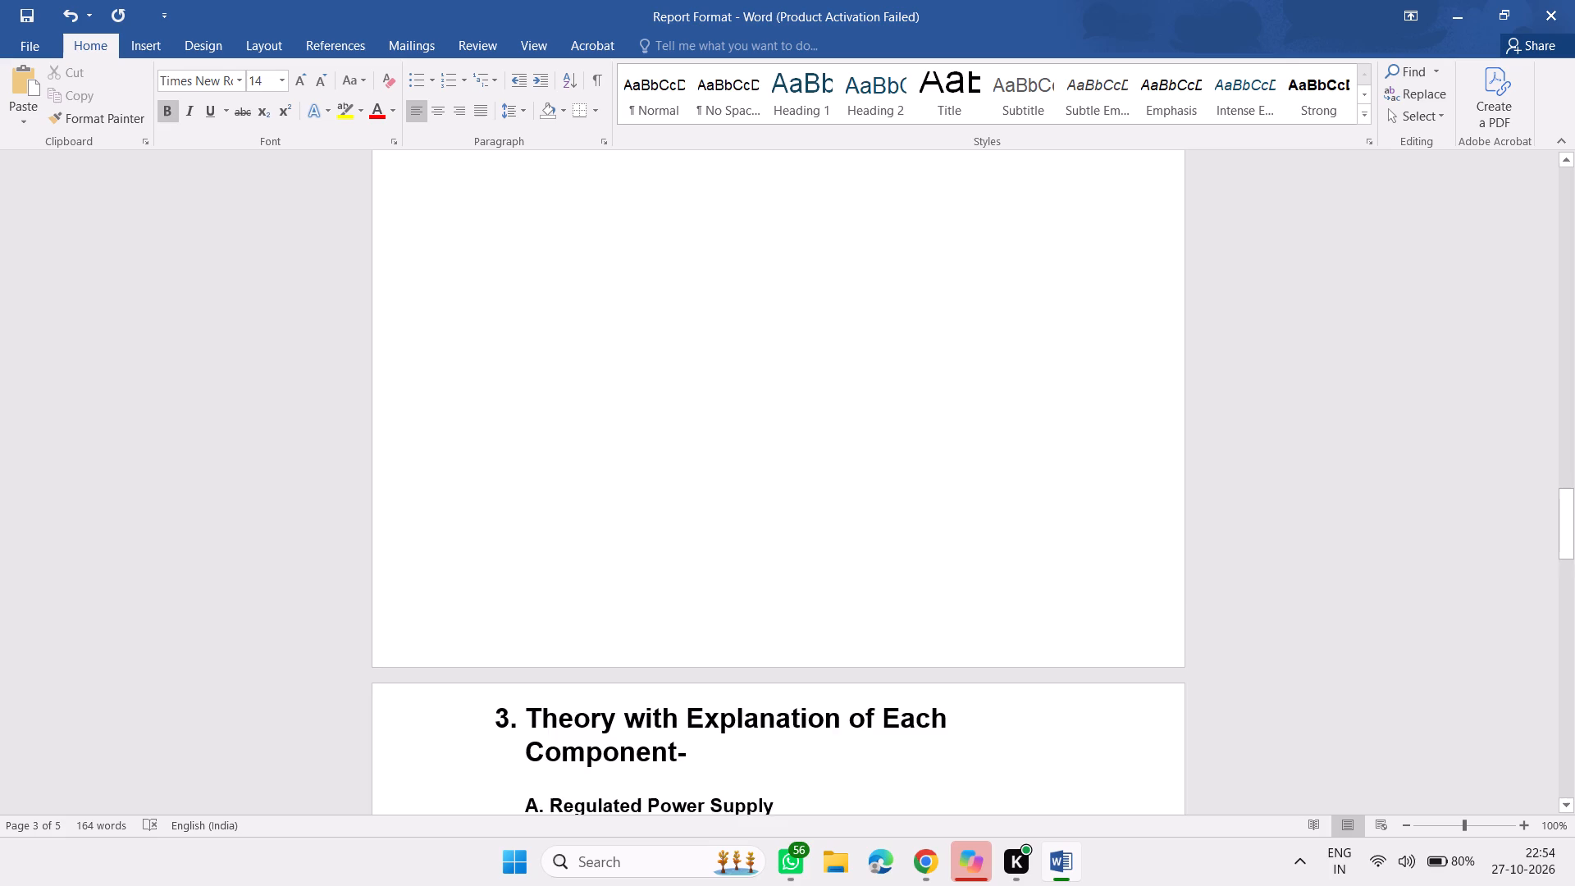
pyautogui.scroll(-6, 566, 542)
pyautogui.click(787, 406)
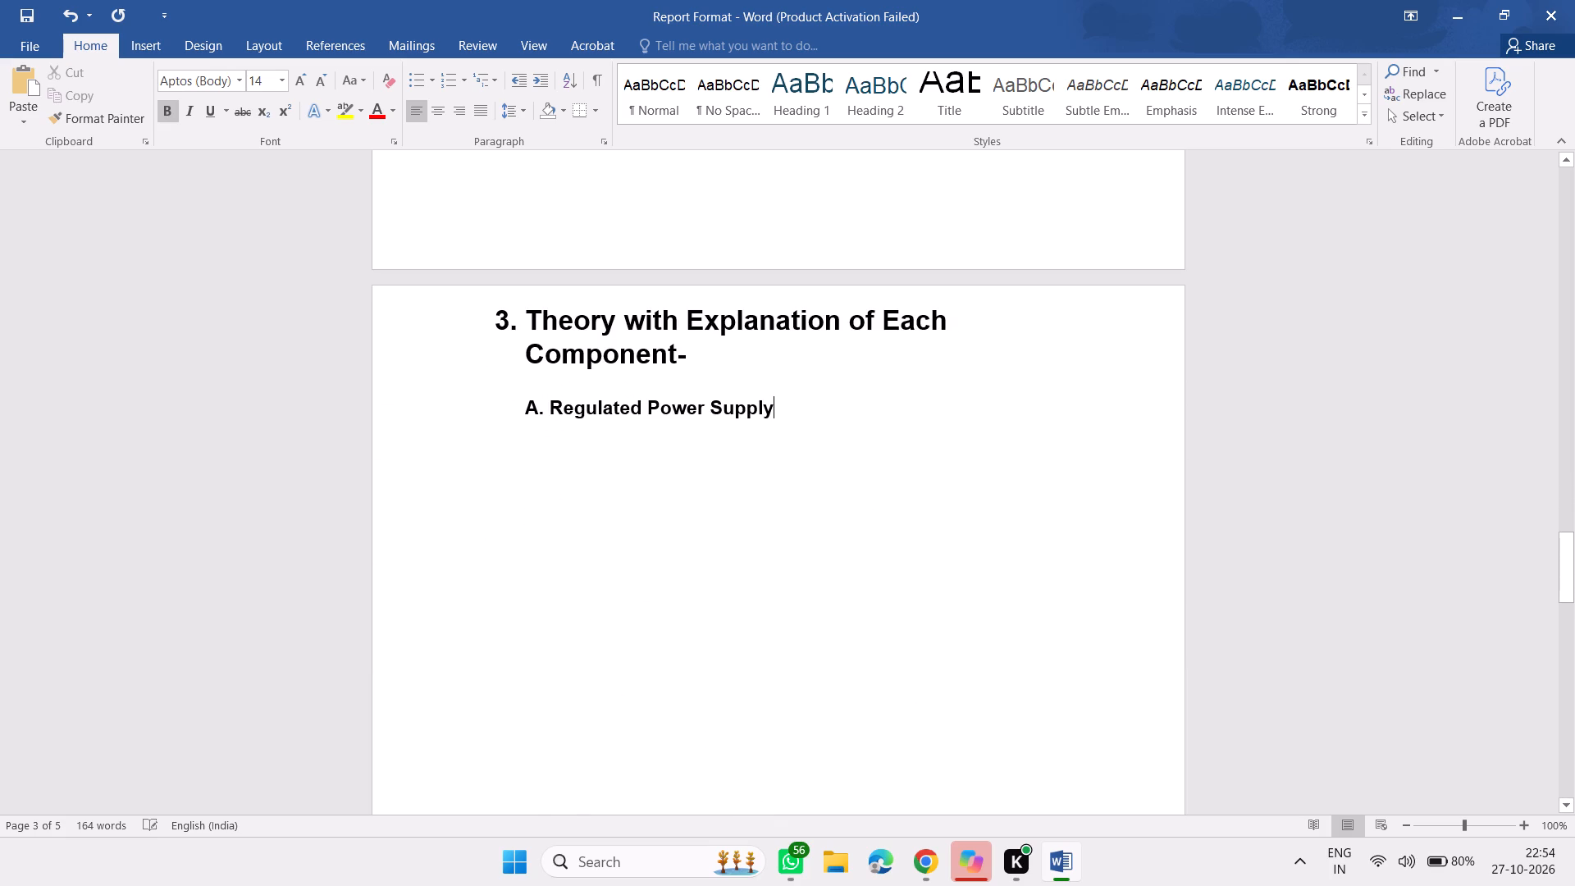
pyautogui.press('-')
pyautogui.press('Return')
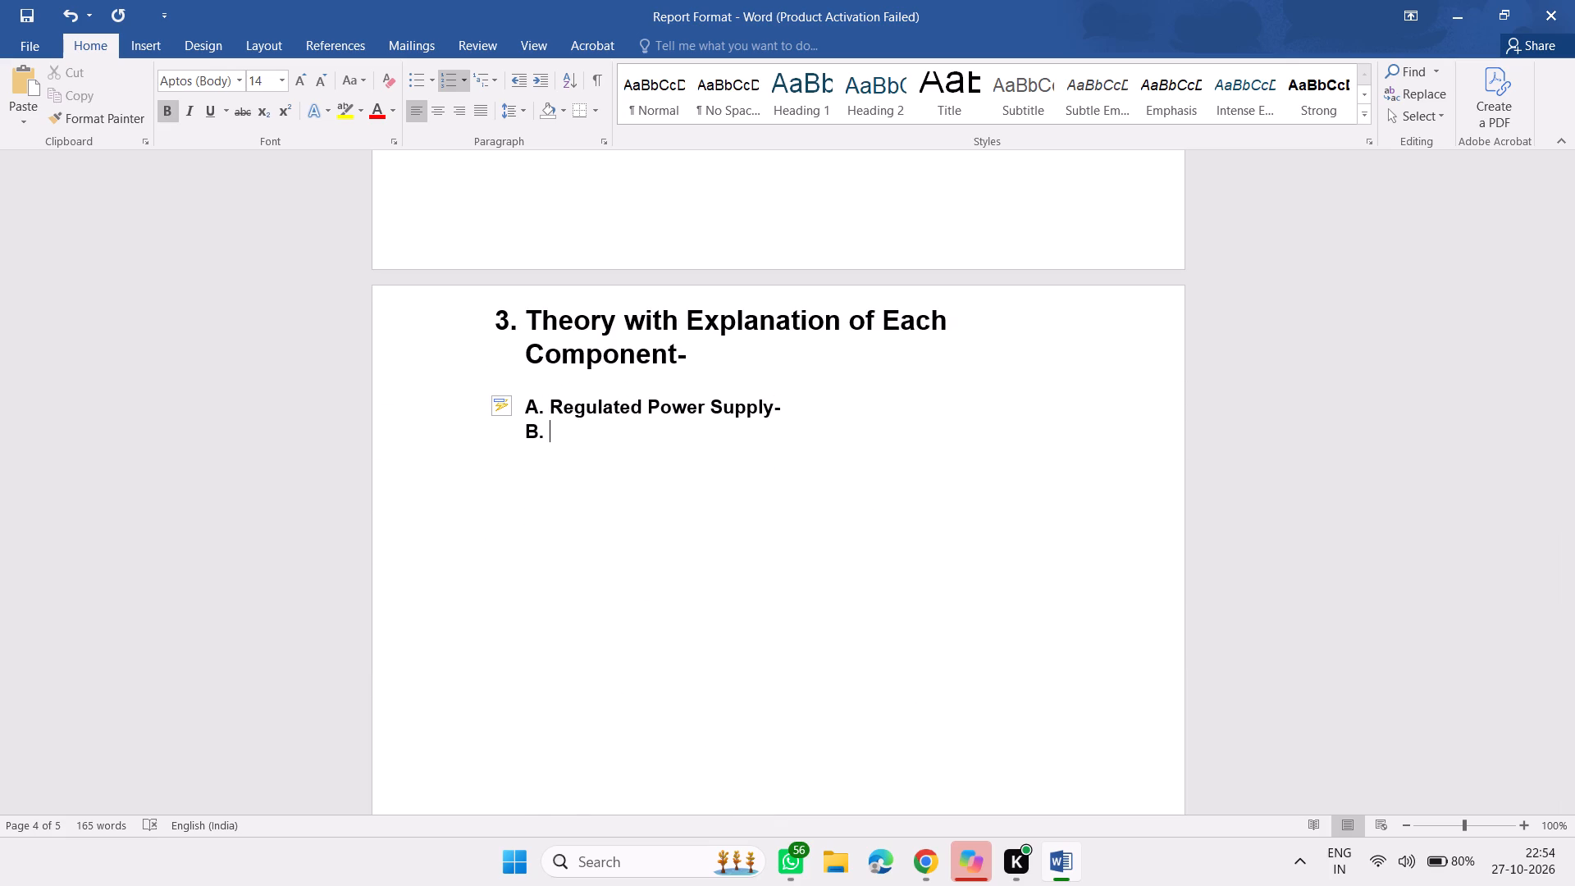
pyautogui.press('BackSpace')
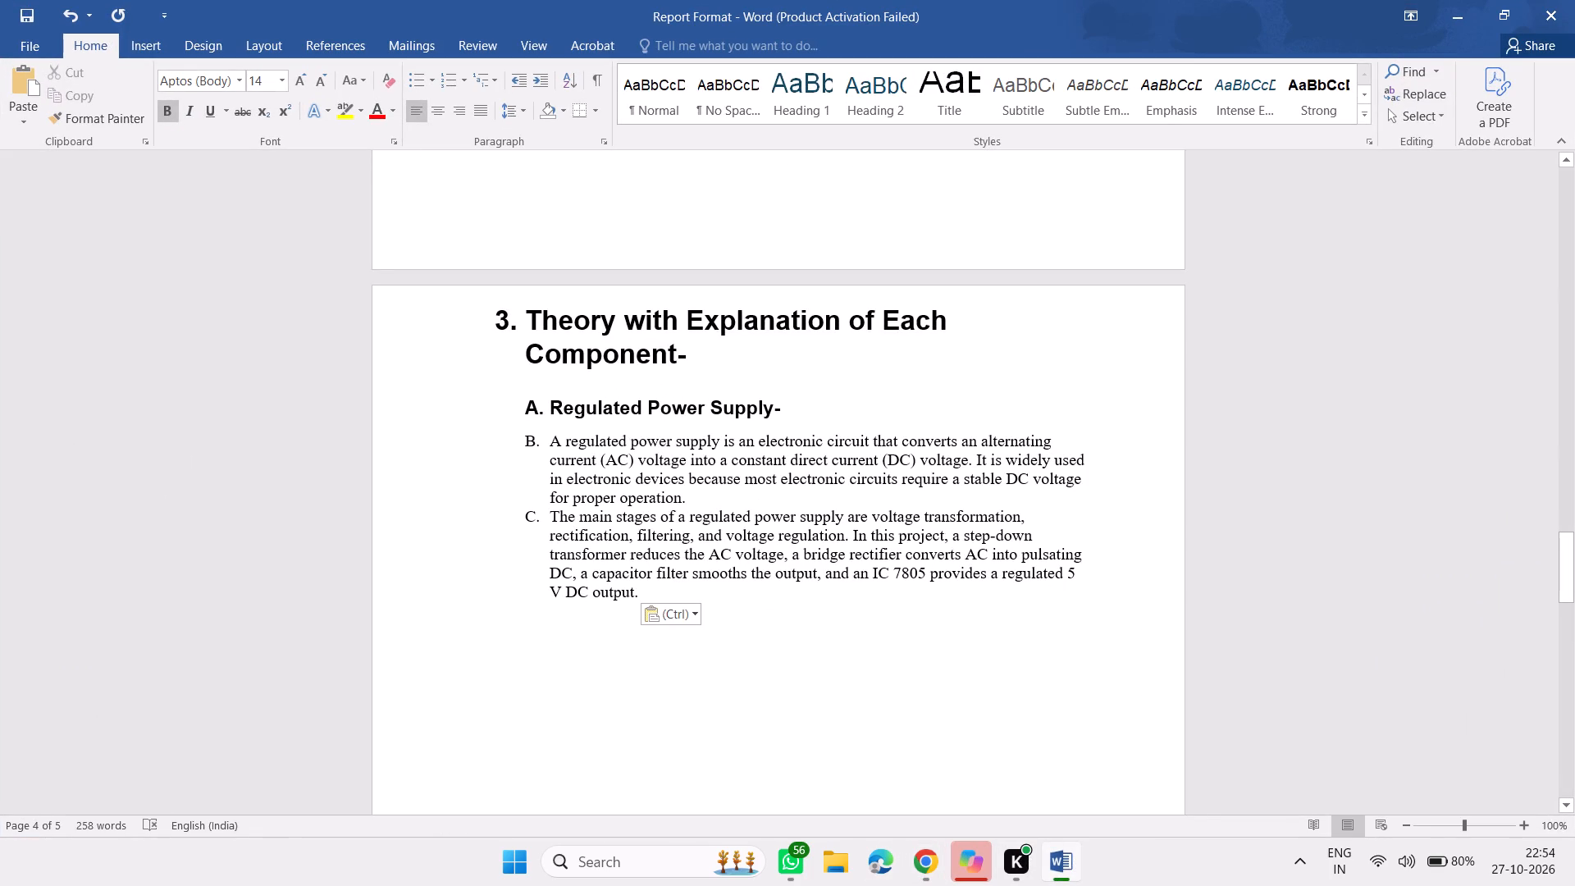
# Remove the list letter from the first pasted Regulated Power Supply paragraph.
pyautogui.click(545, 441)
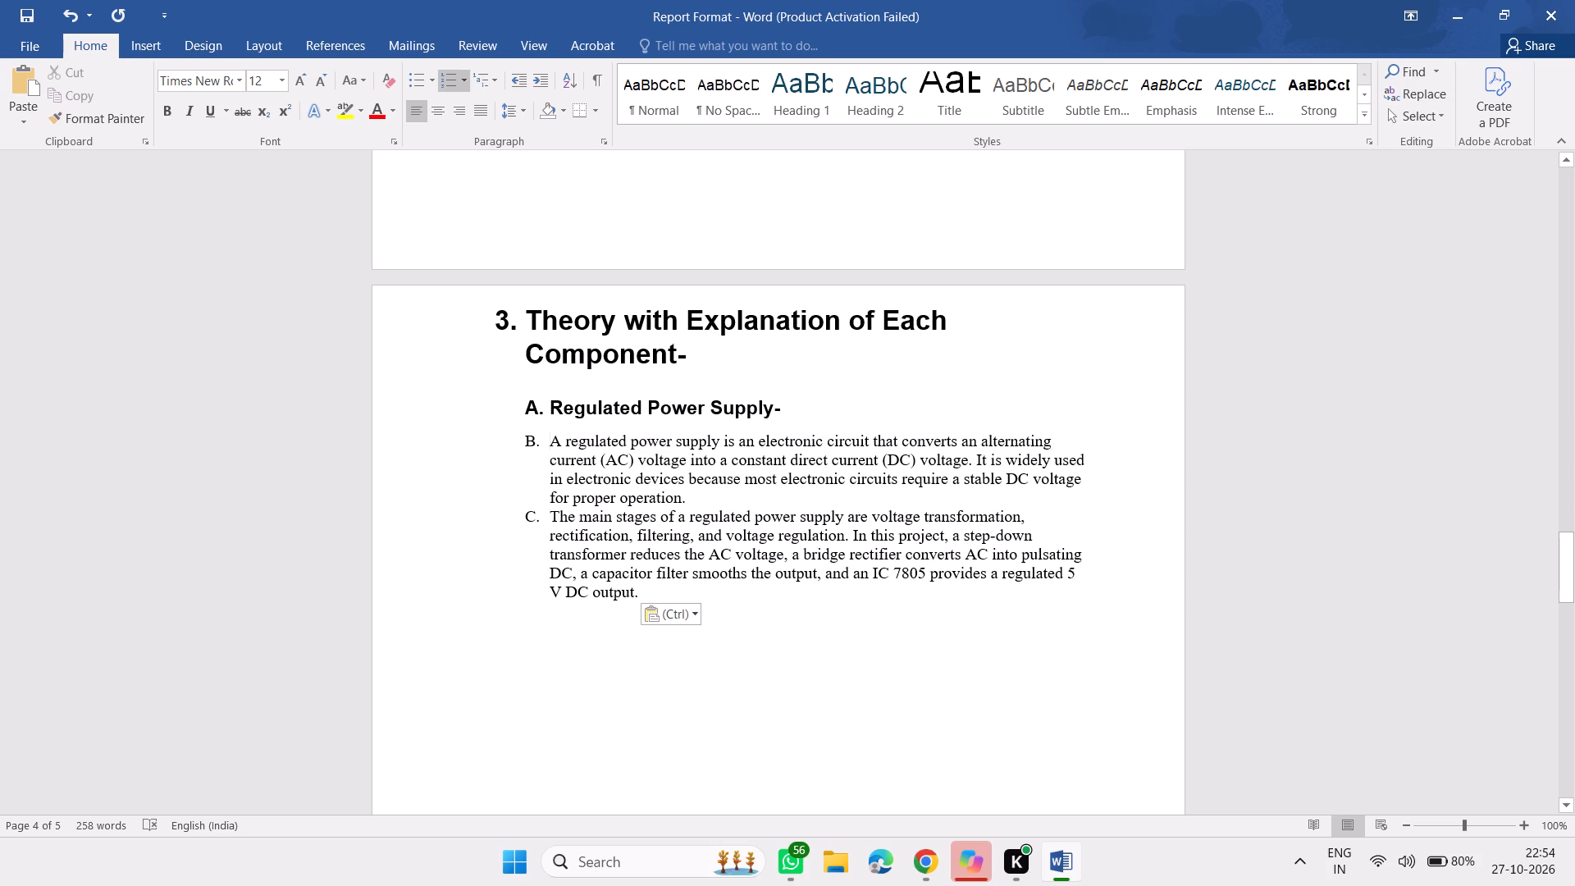
pyautogui.press('BackSpace')
pyautogui.press('BackSpace')
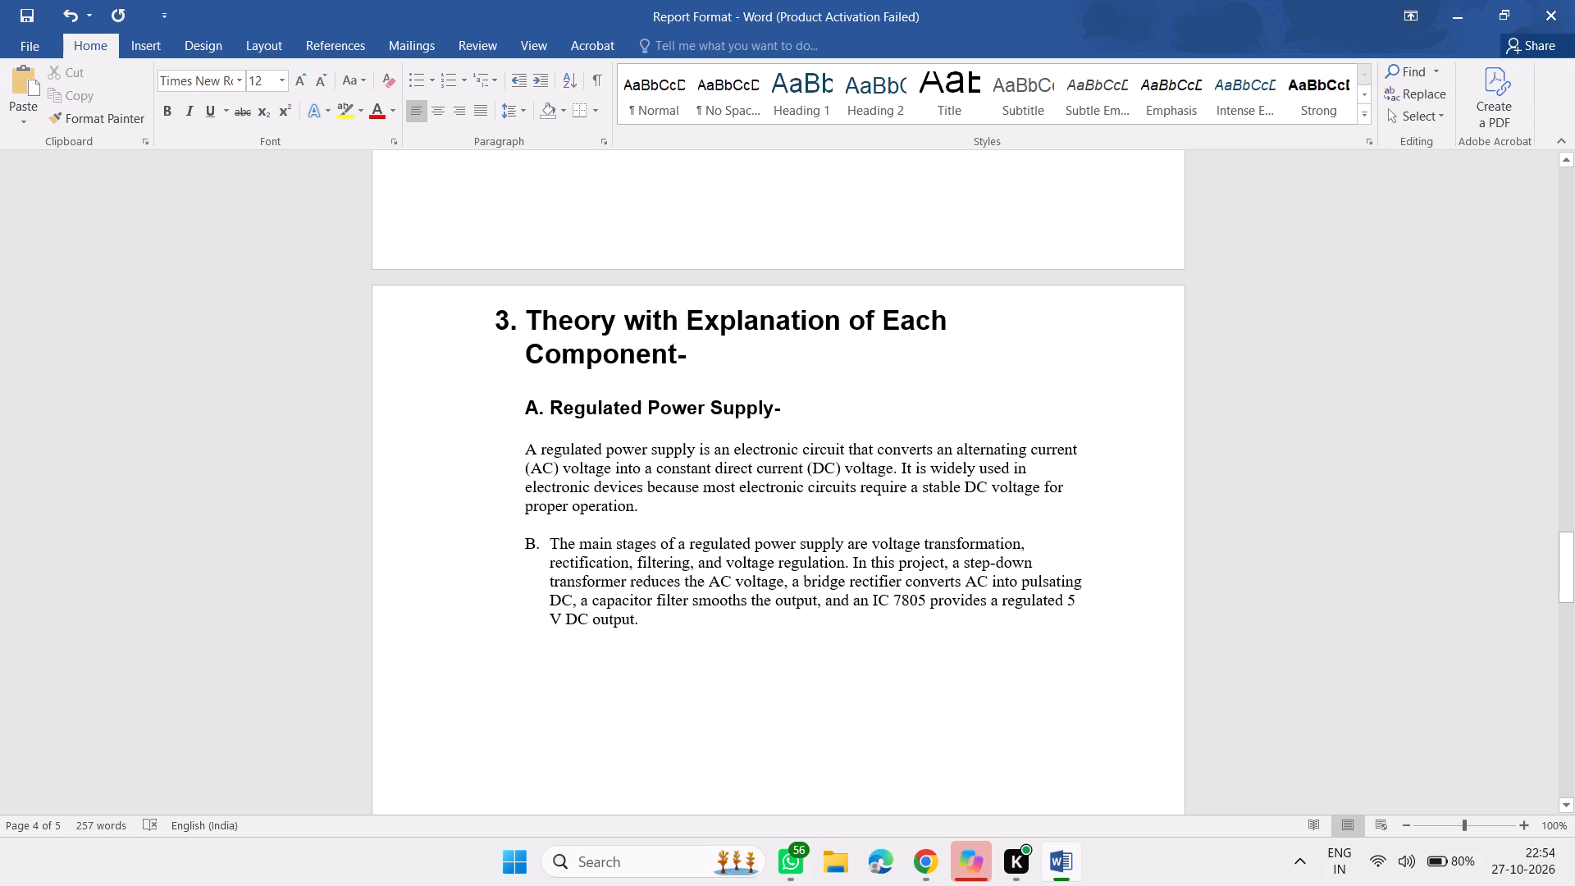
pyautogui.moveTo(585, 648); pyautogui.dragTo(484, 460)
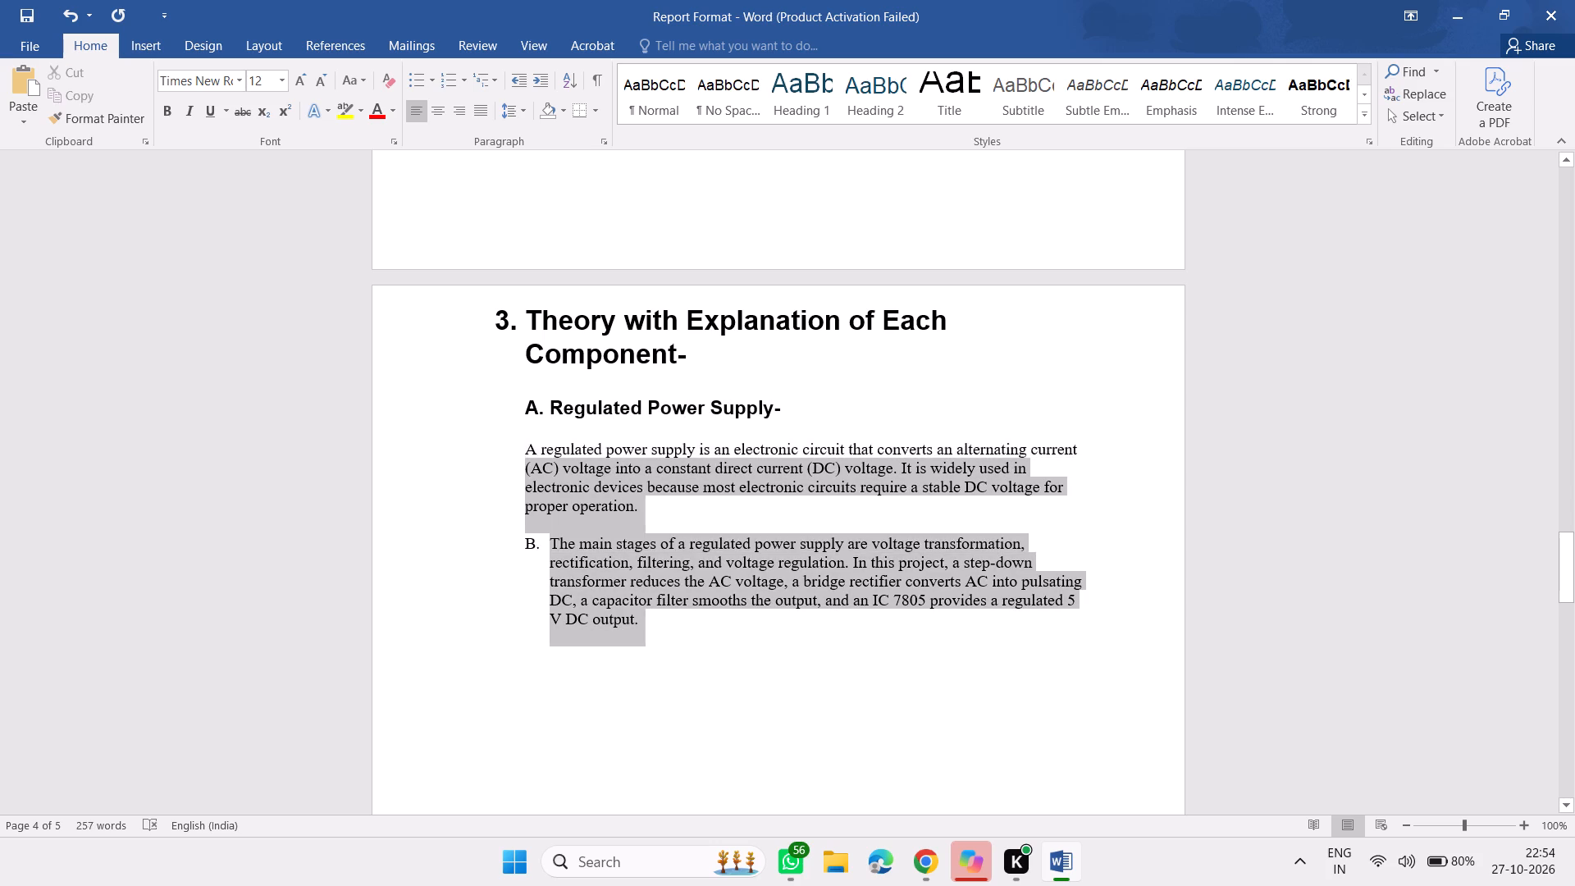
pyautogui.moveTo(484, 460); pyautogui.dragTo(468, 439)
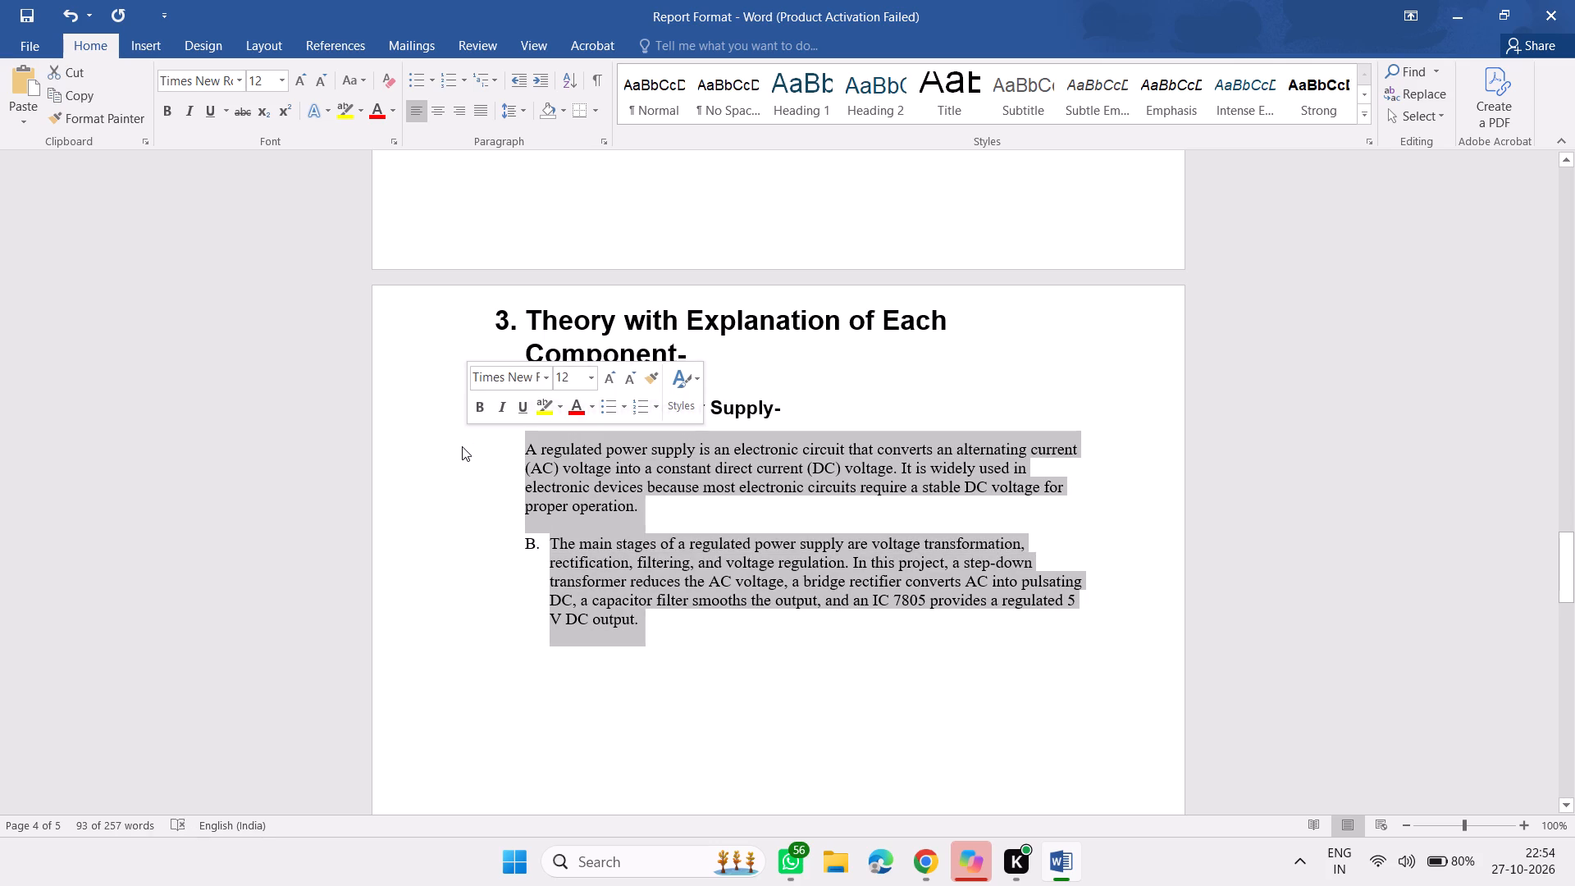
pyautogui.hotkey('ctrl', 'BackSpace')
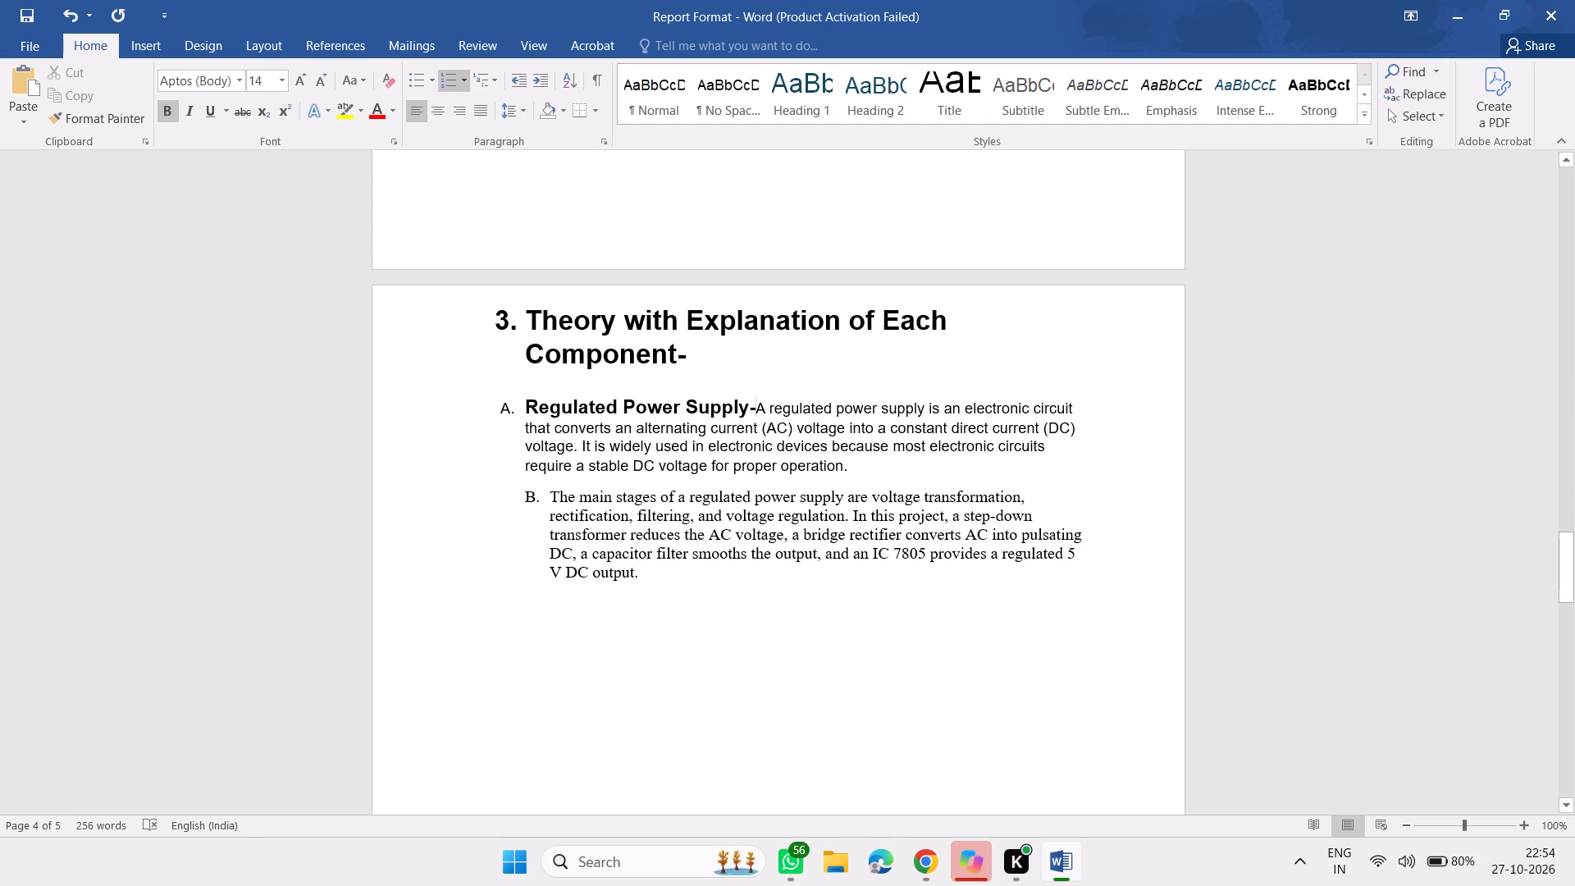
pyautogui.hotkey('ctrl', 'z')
# Remove the list letter from the second pasted paragraph, starting "The main stages of a regulated power supply".
pyautogui.click(538, 546)
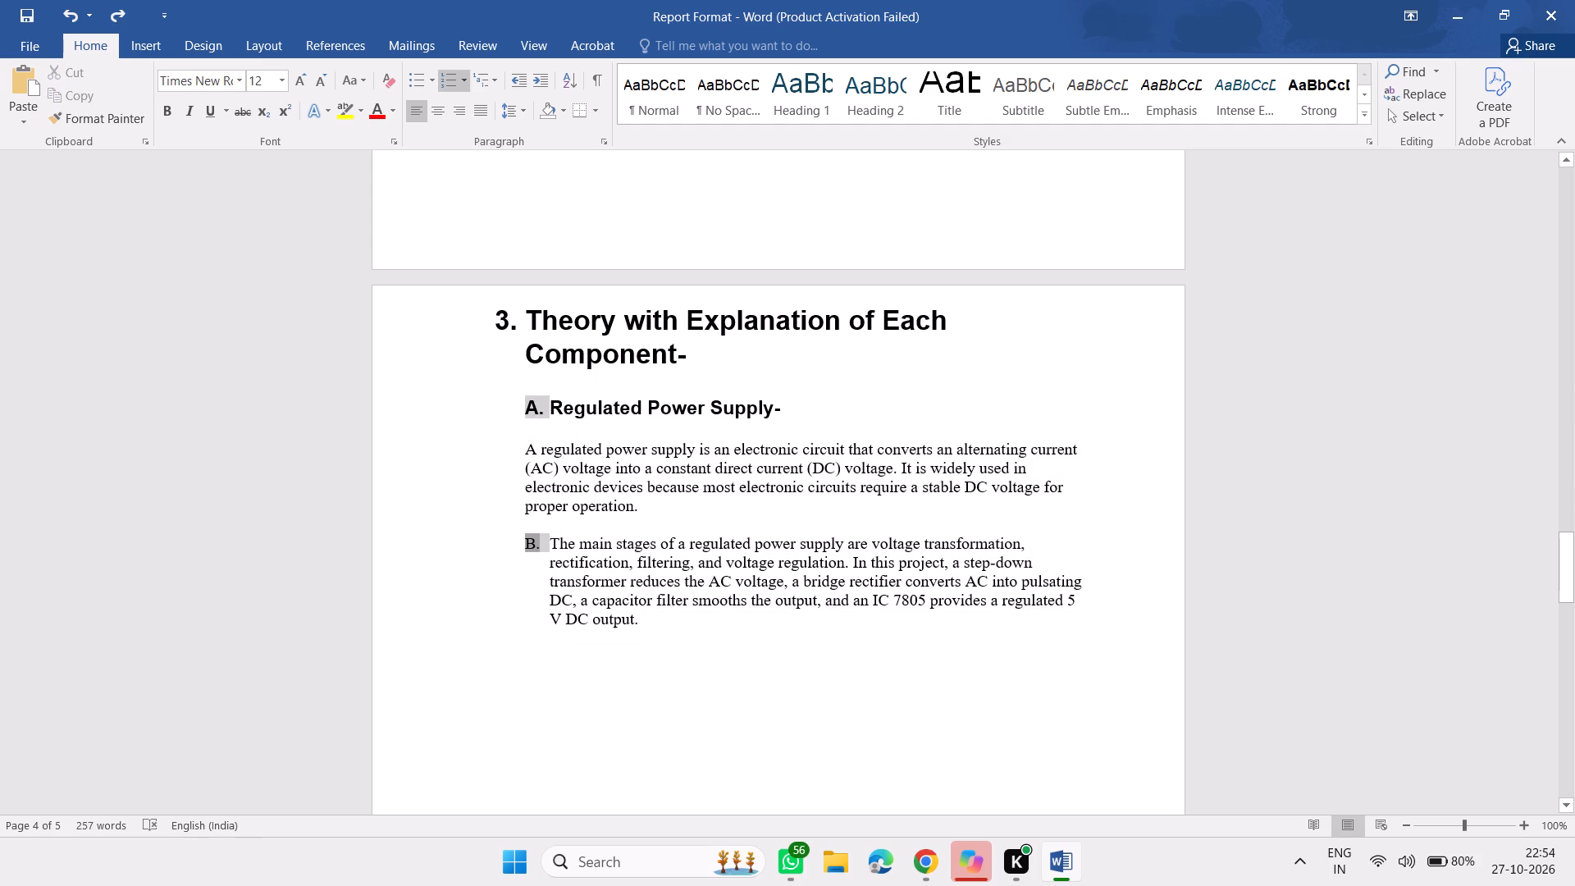
pyautogui.press('BackSpace')
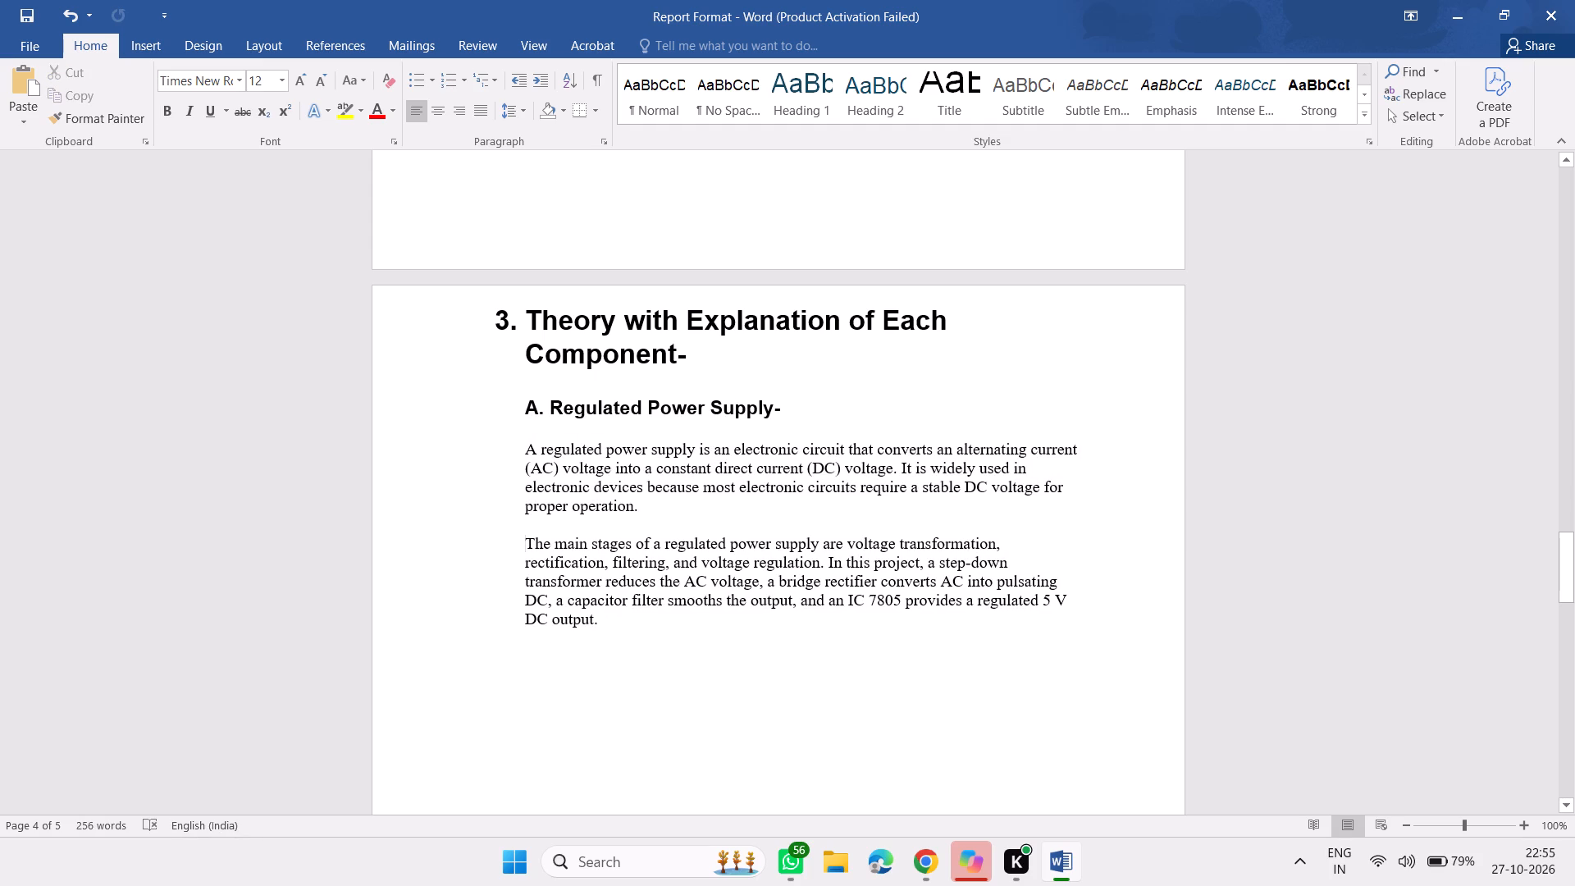
# Clear the indents of both Regulated Power Supply paragraphs so they start at the page margin as separate Normal-style body text.
pyautogui.click(523, 452)
pyautogui.press('BackSpace')
pyautogui.press('BackSpace')
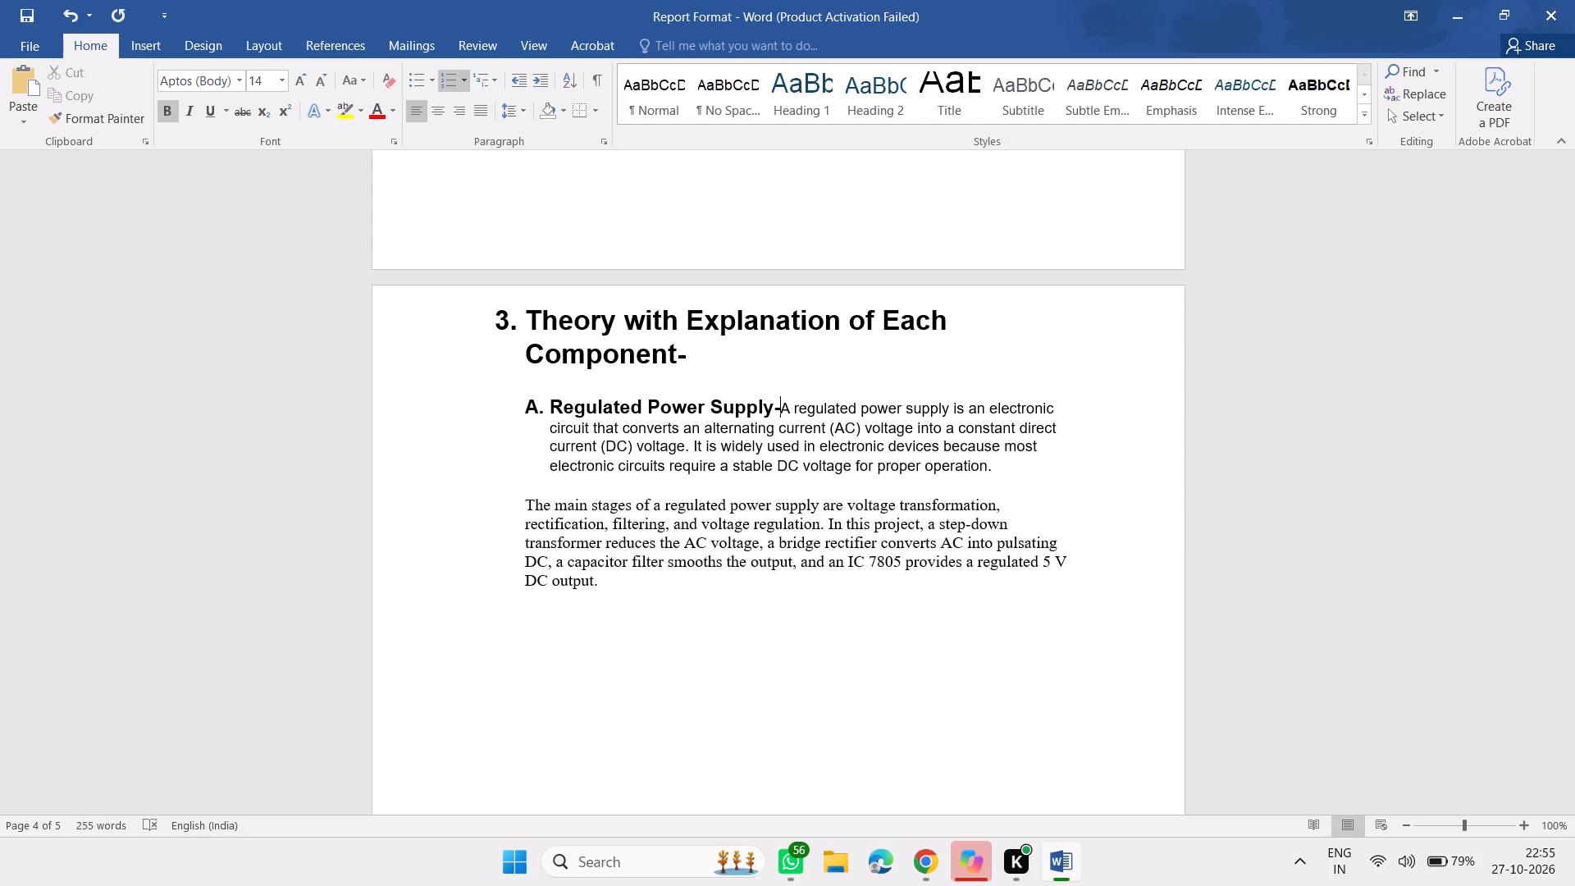
pyautogui.press('Return')
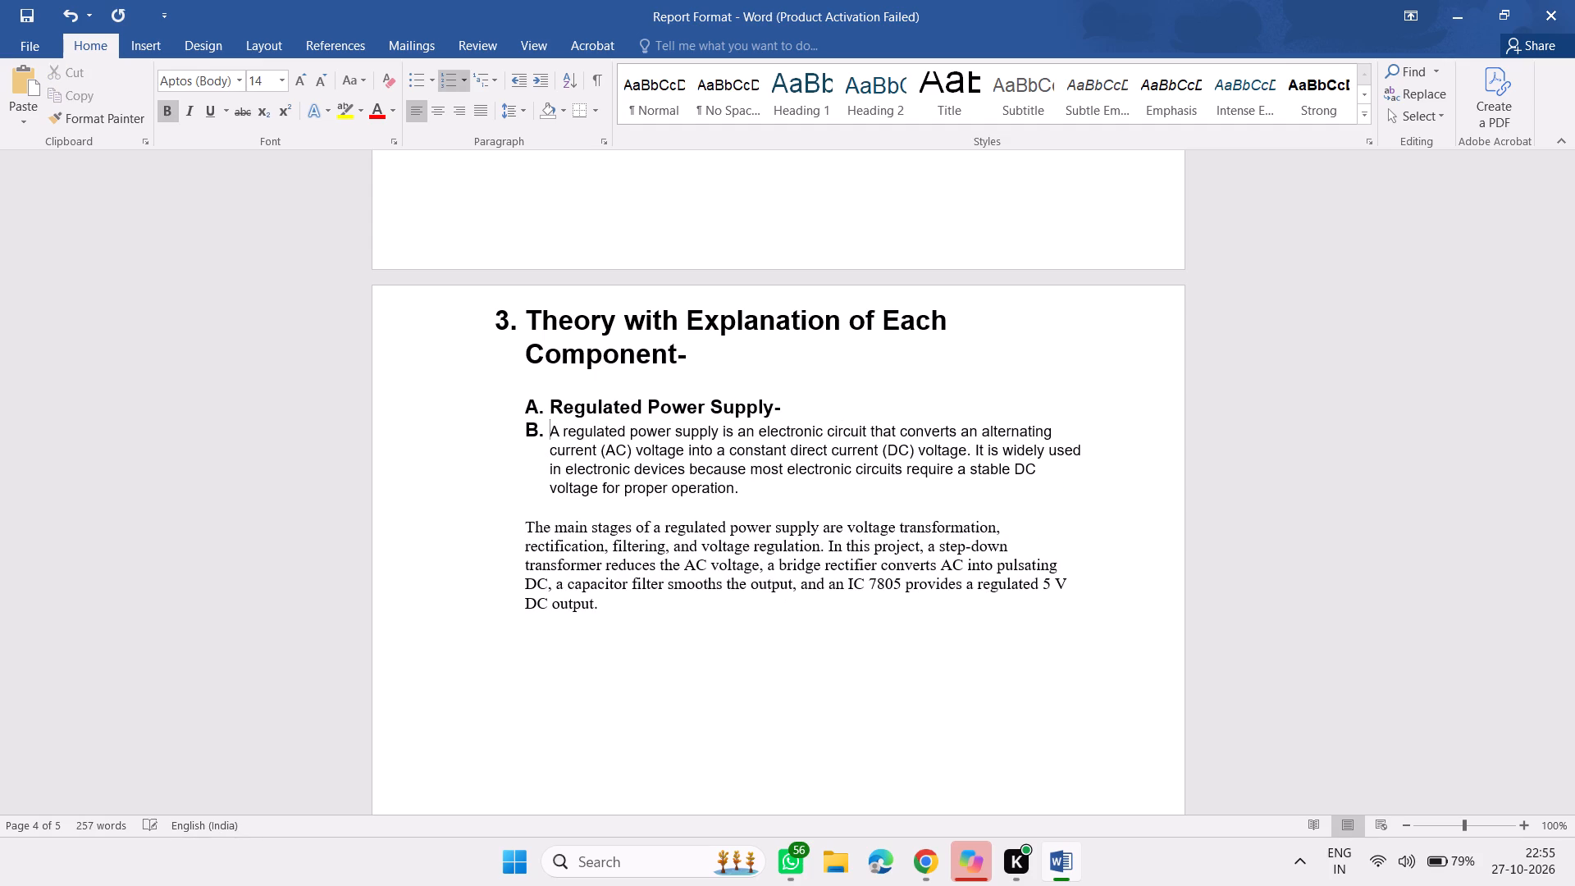
pyautogui.press('BackSpace')
pyautogui.press('BackSpace')
pyautogui.press('BackSpace')
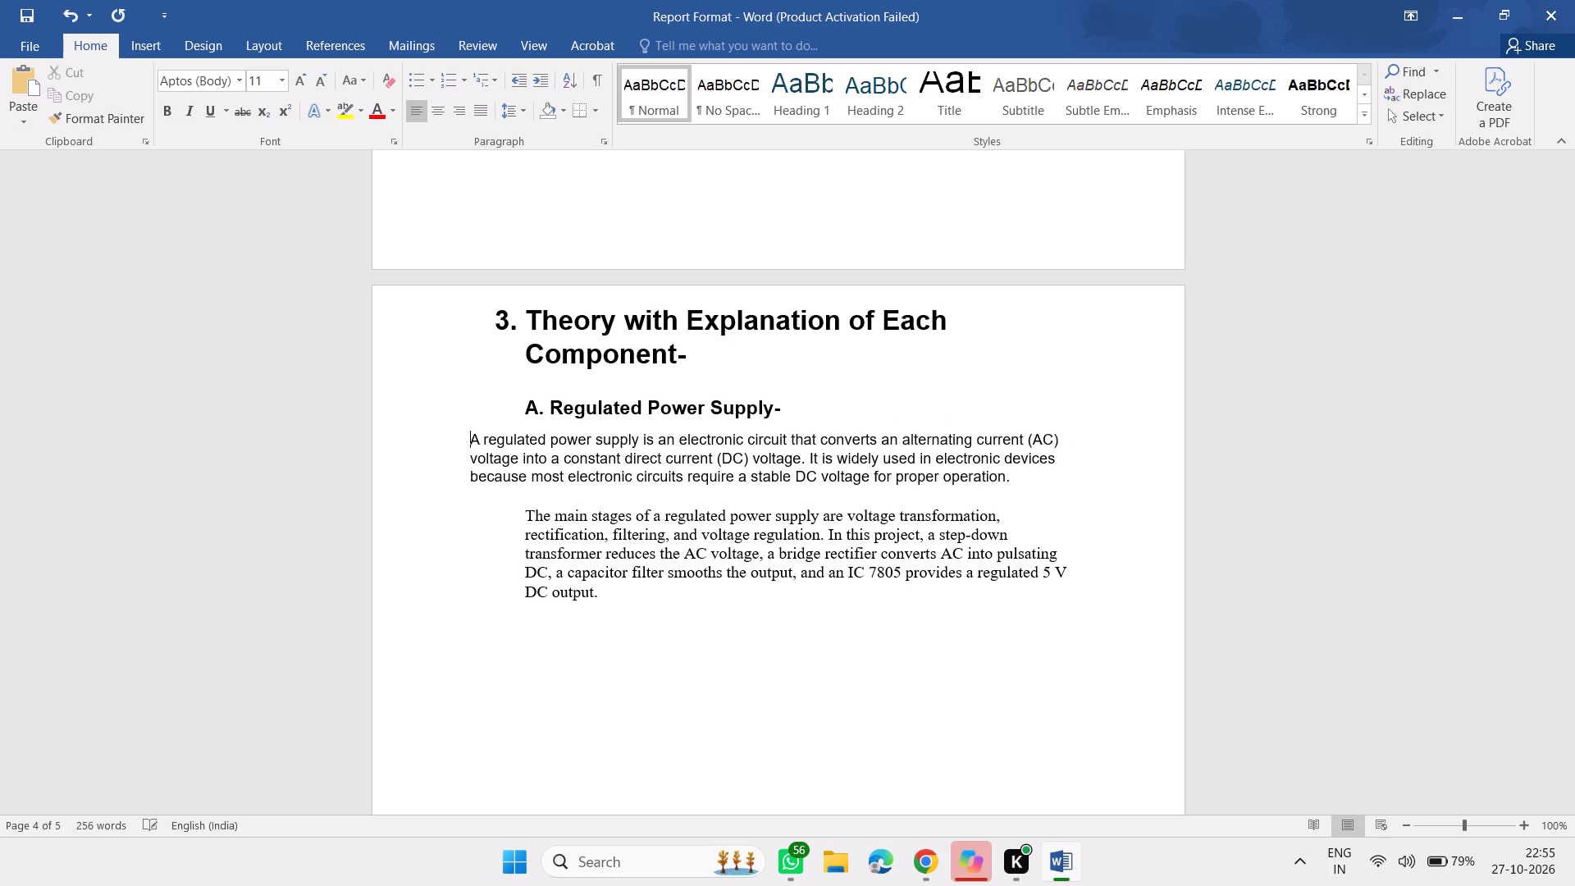
pyautogui.click(528, 510)
pyautogui.press('BackSpace')
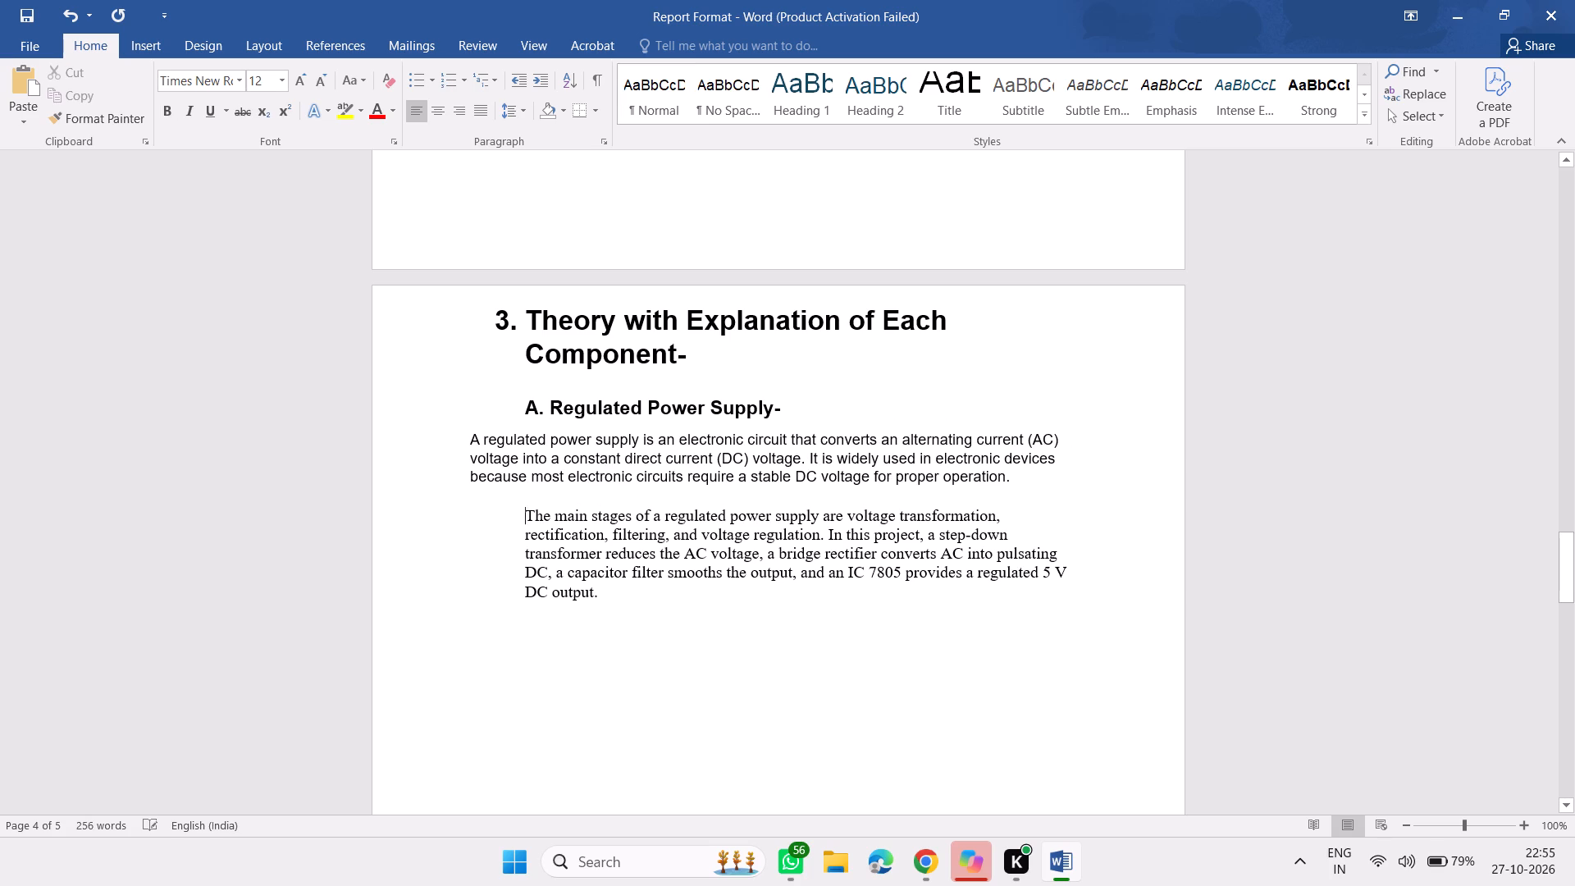
pyautogui.press('BackSpace')
pyautogui.press('Return')
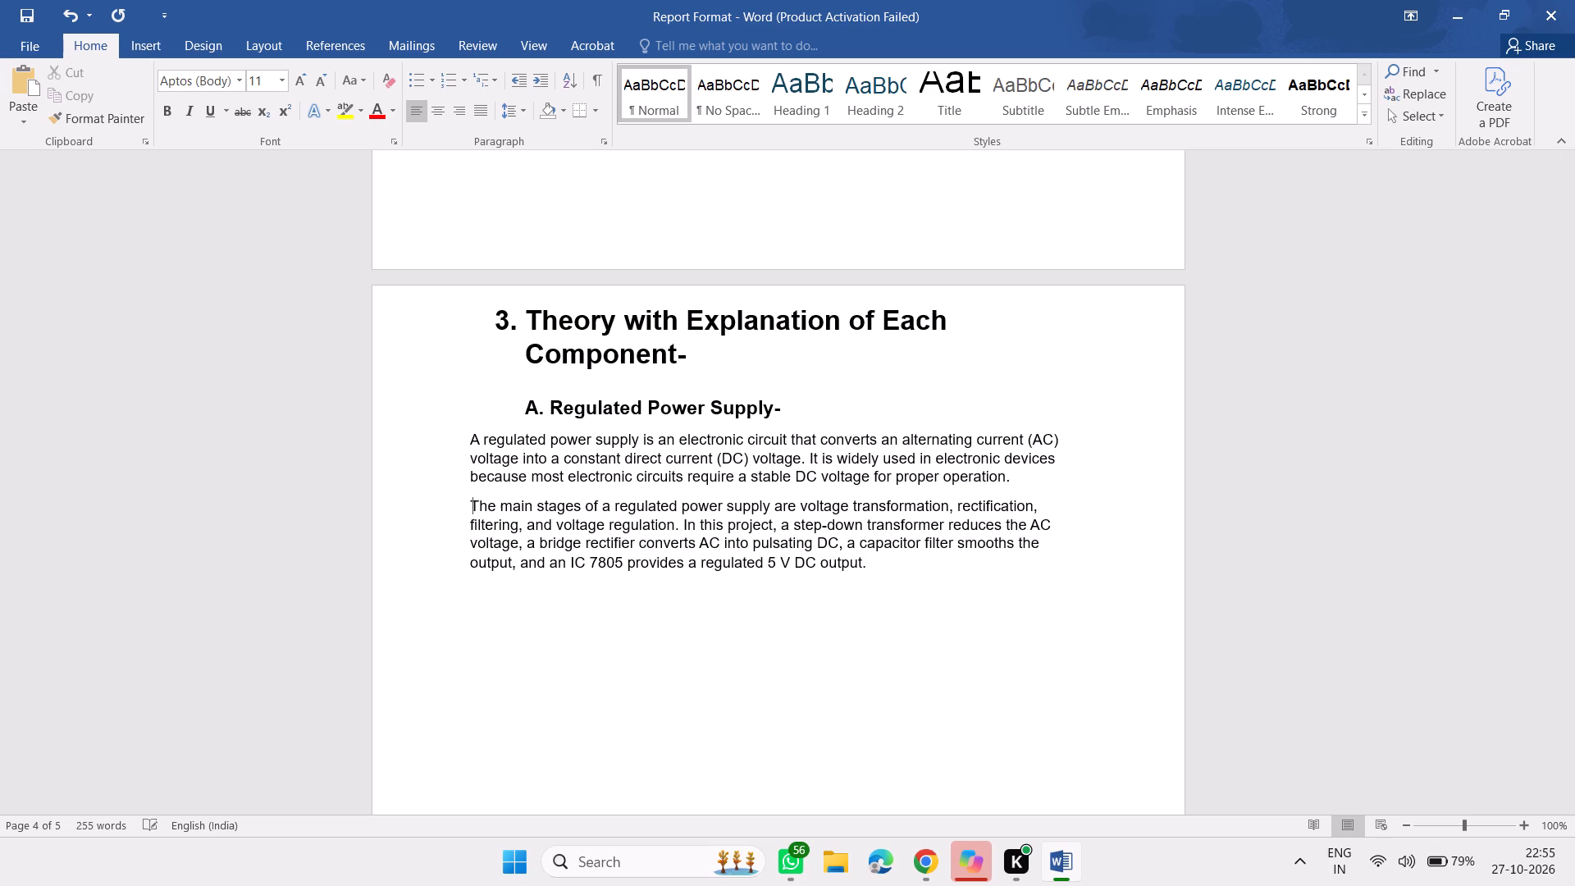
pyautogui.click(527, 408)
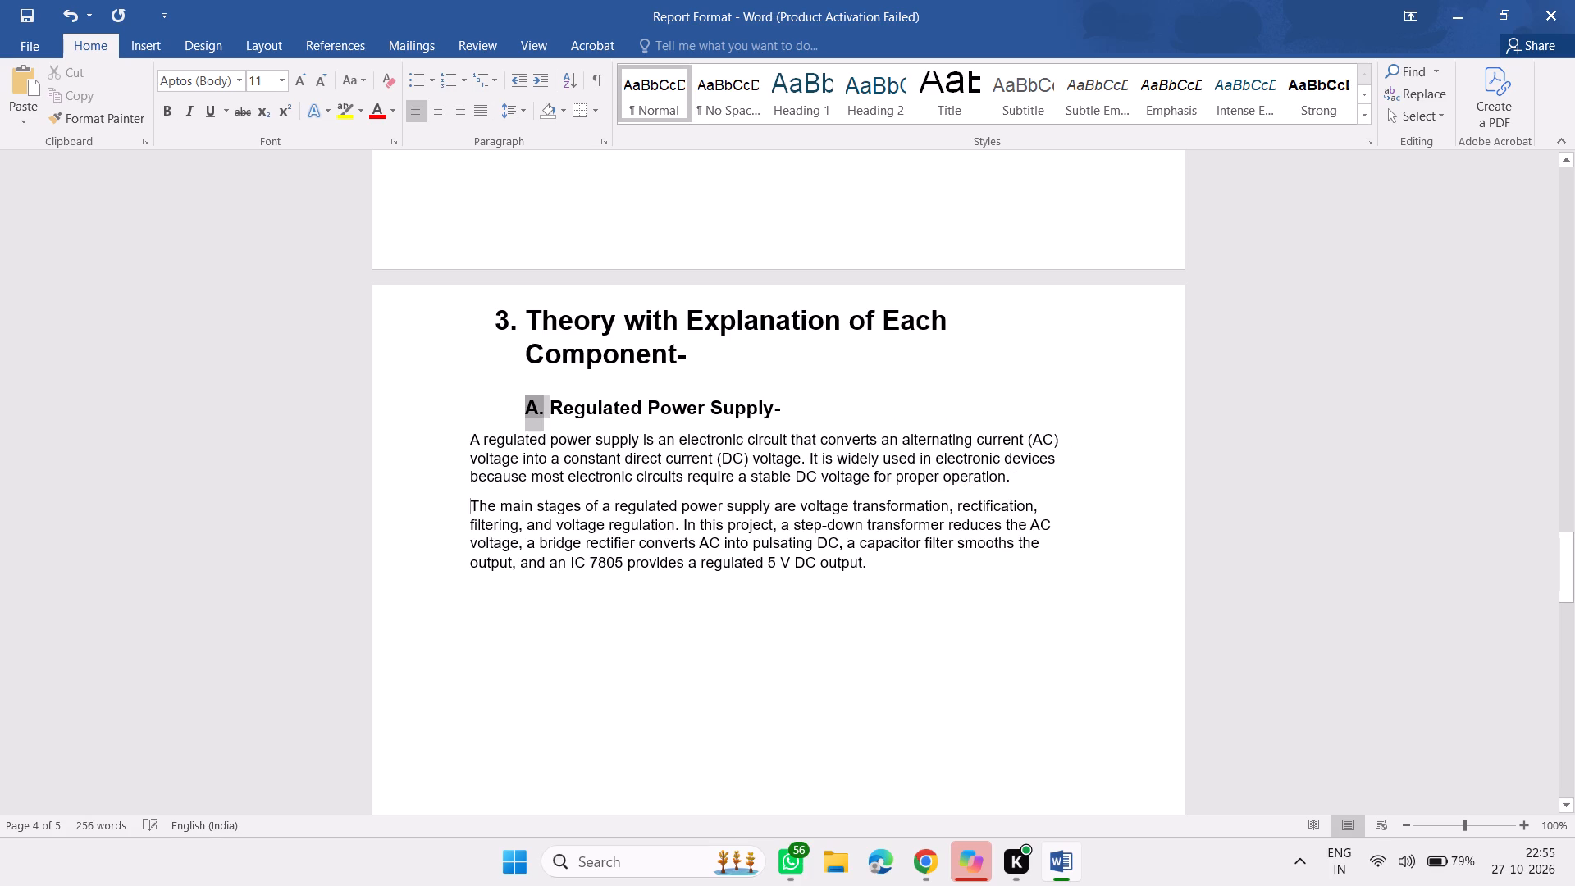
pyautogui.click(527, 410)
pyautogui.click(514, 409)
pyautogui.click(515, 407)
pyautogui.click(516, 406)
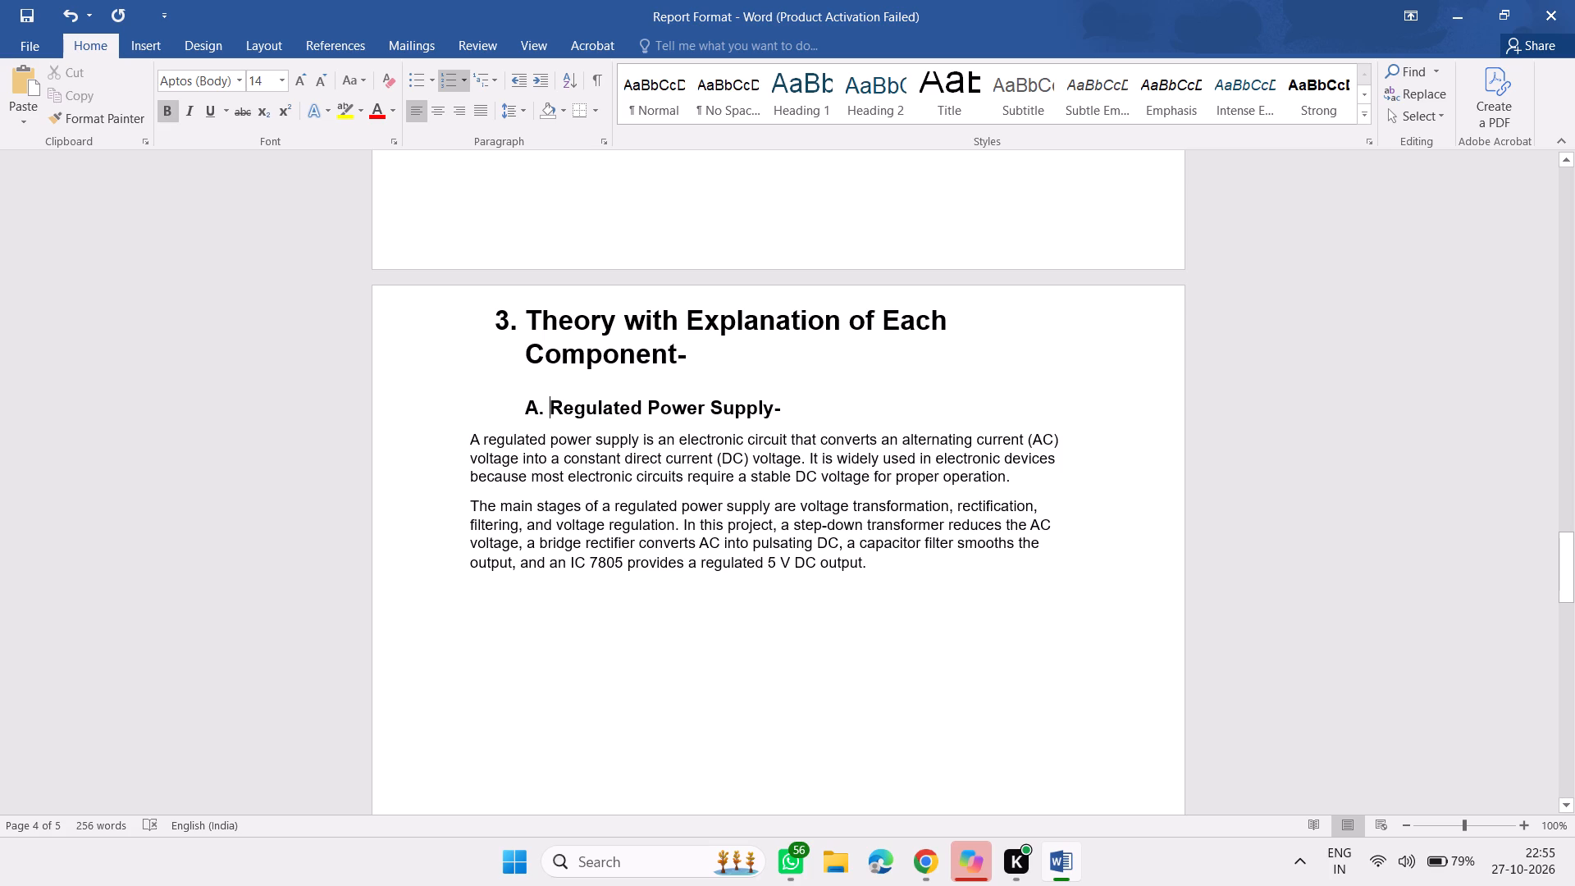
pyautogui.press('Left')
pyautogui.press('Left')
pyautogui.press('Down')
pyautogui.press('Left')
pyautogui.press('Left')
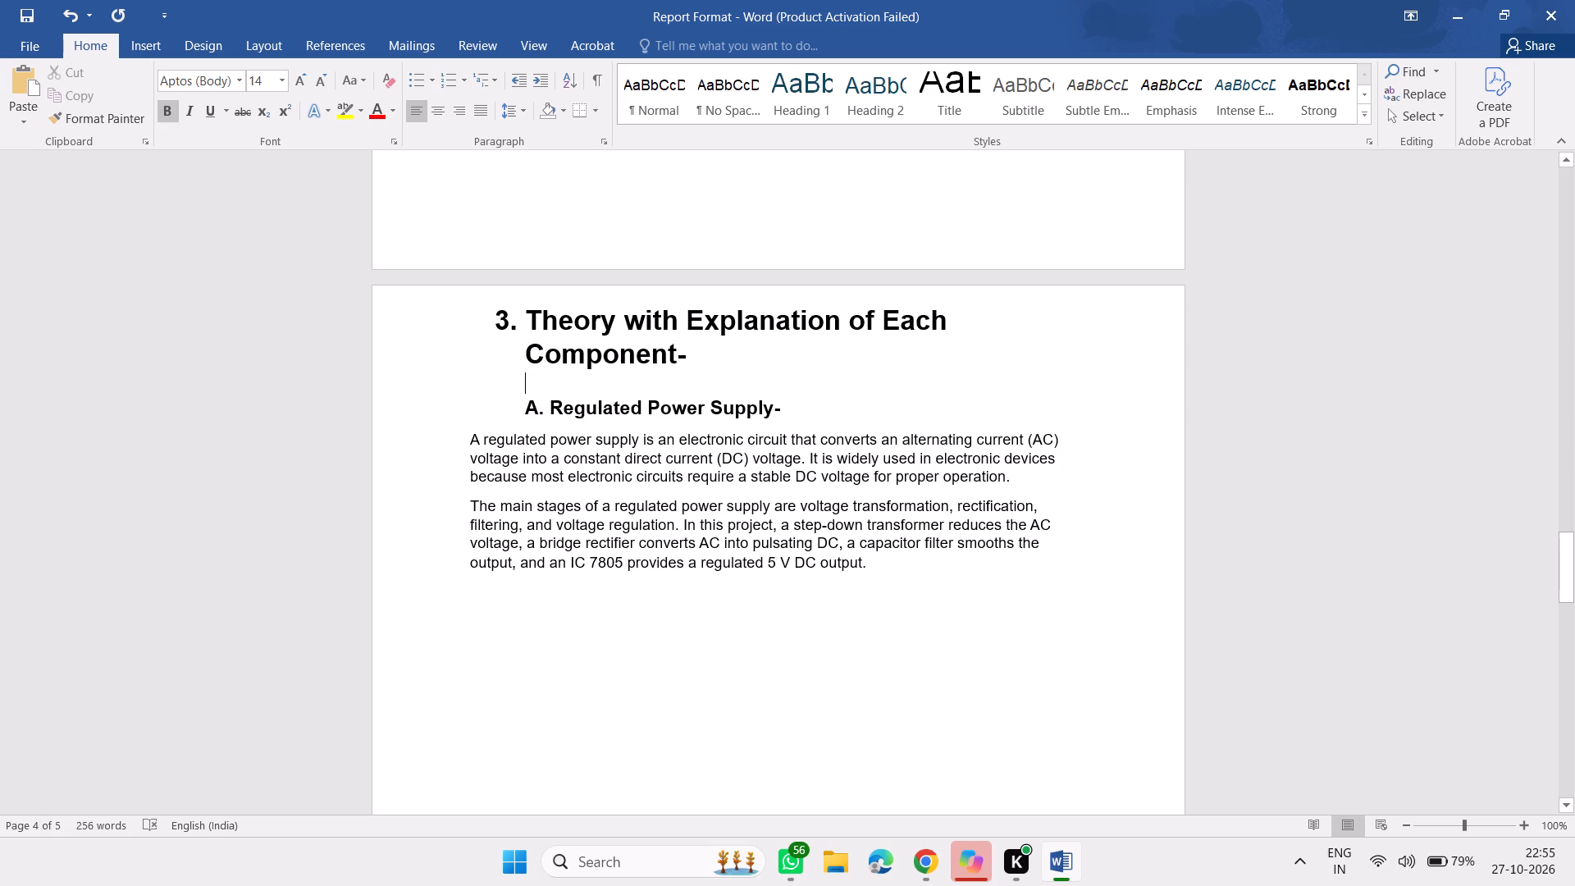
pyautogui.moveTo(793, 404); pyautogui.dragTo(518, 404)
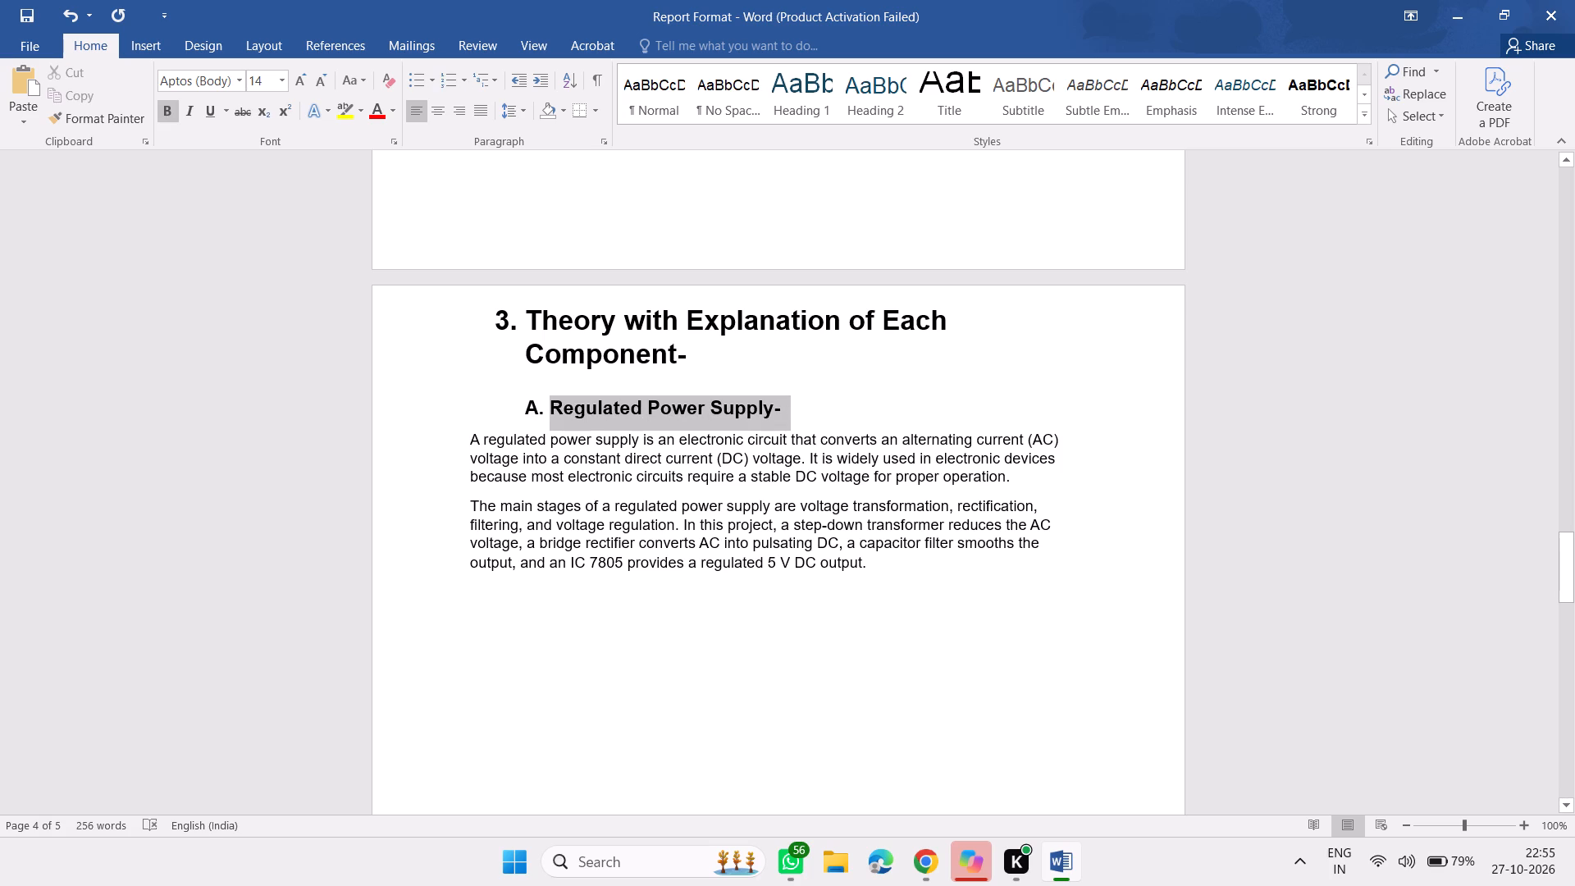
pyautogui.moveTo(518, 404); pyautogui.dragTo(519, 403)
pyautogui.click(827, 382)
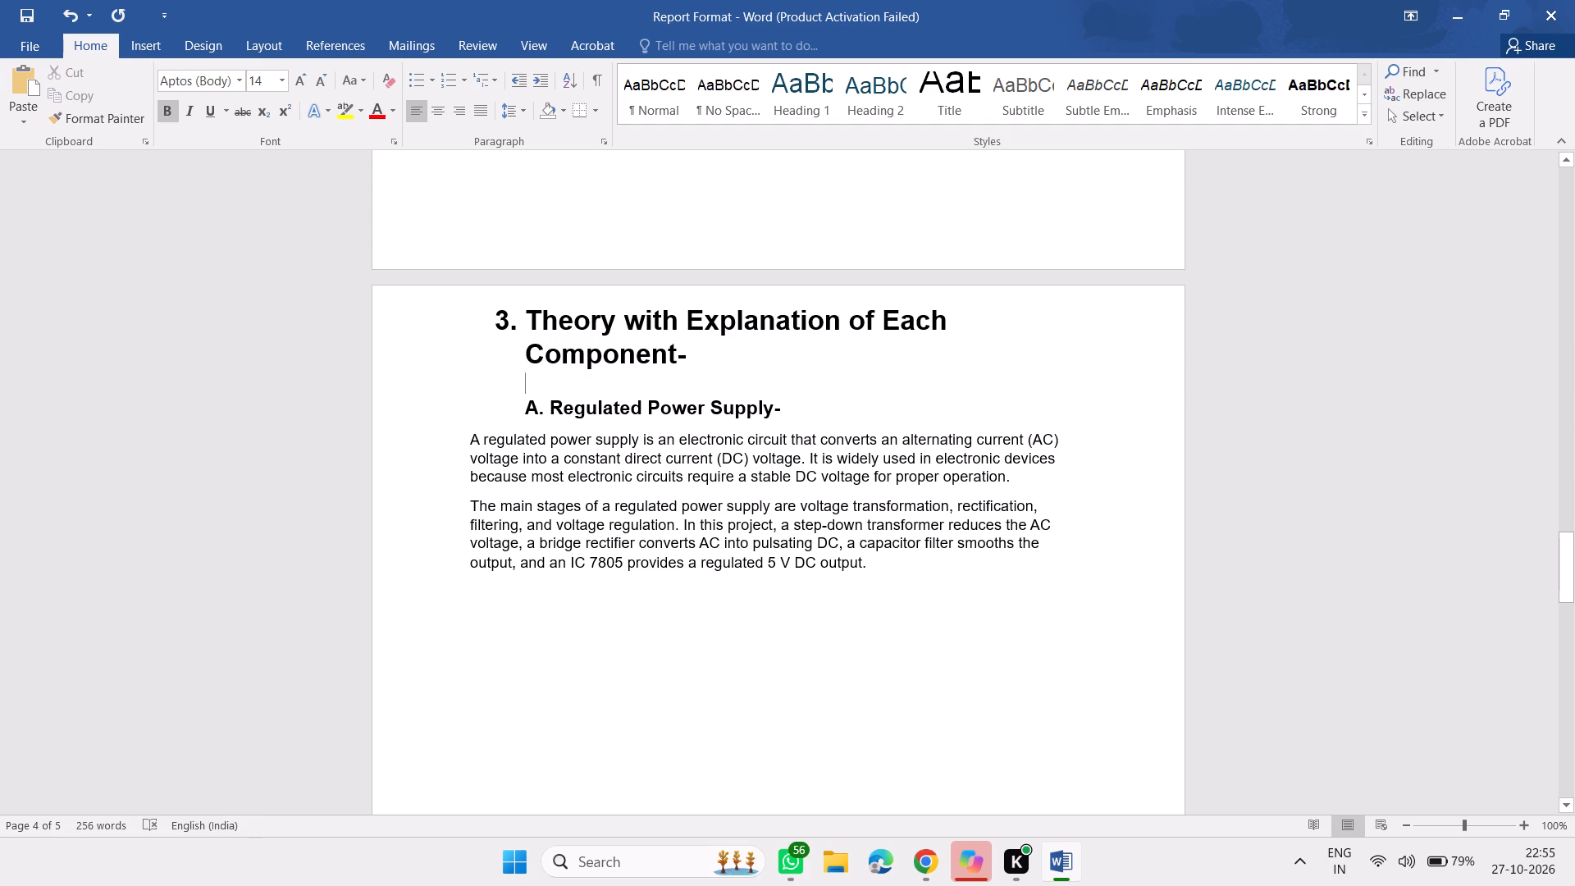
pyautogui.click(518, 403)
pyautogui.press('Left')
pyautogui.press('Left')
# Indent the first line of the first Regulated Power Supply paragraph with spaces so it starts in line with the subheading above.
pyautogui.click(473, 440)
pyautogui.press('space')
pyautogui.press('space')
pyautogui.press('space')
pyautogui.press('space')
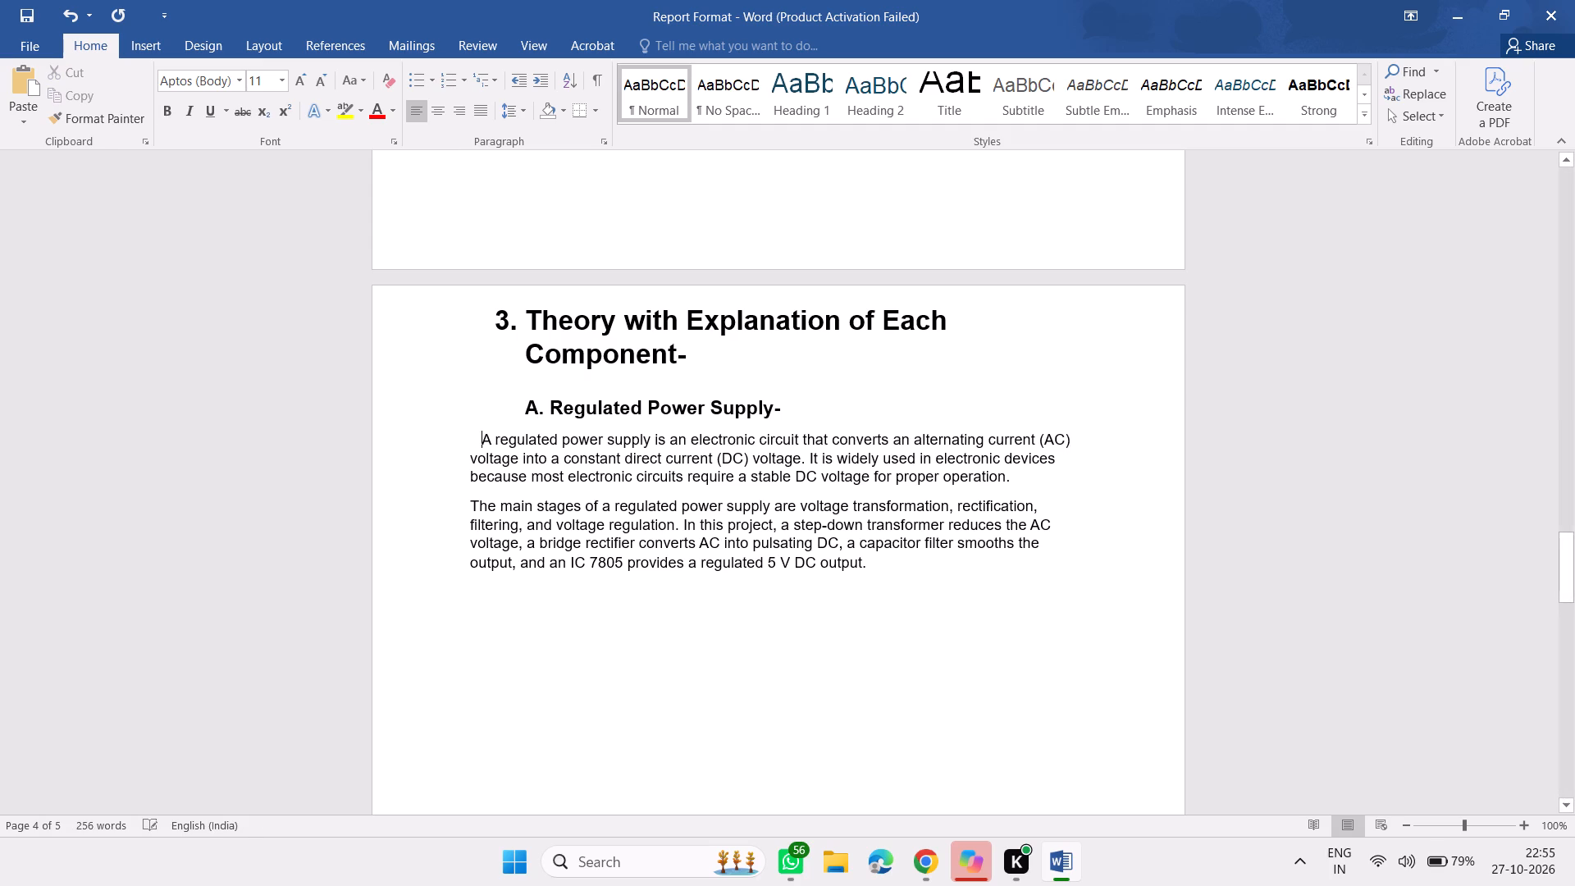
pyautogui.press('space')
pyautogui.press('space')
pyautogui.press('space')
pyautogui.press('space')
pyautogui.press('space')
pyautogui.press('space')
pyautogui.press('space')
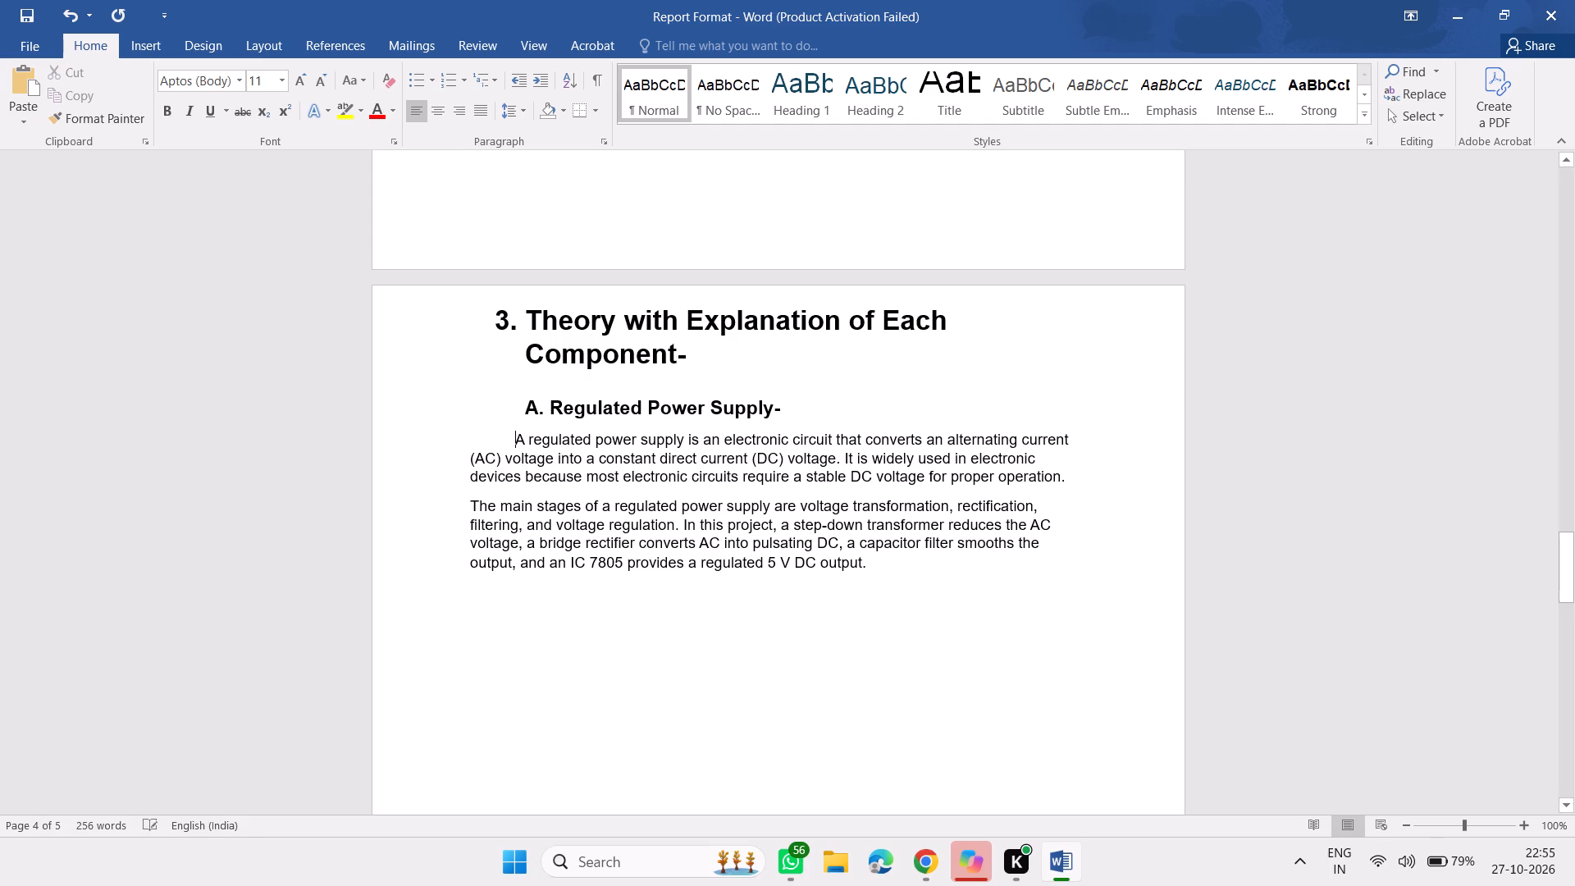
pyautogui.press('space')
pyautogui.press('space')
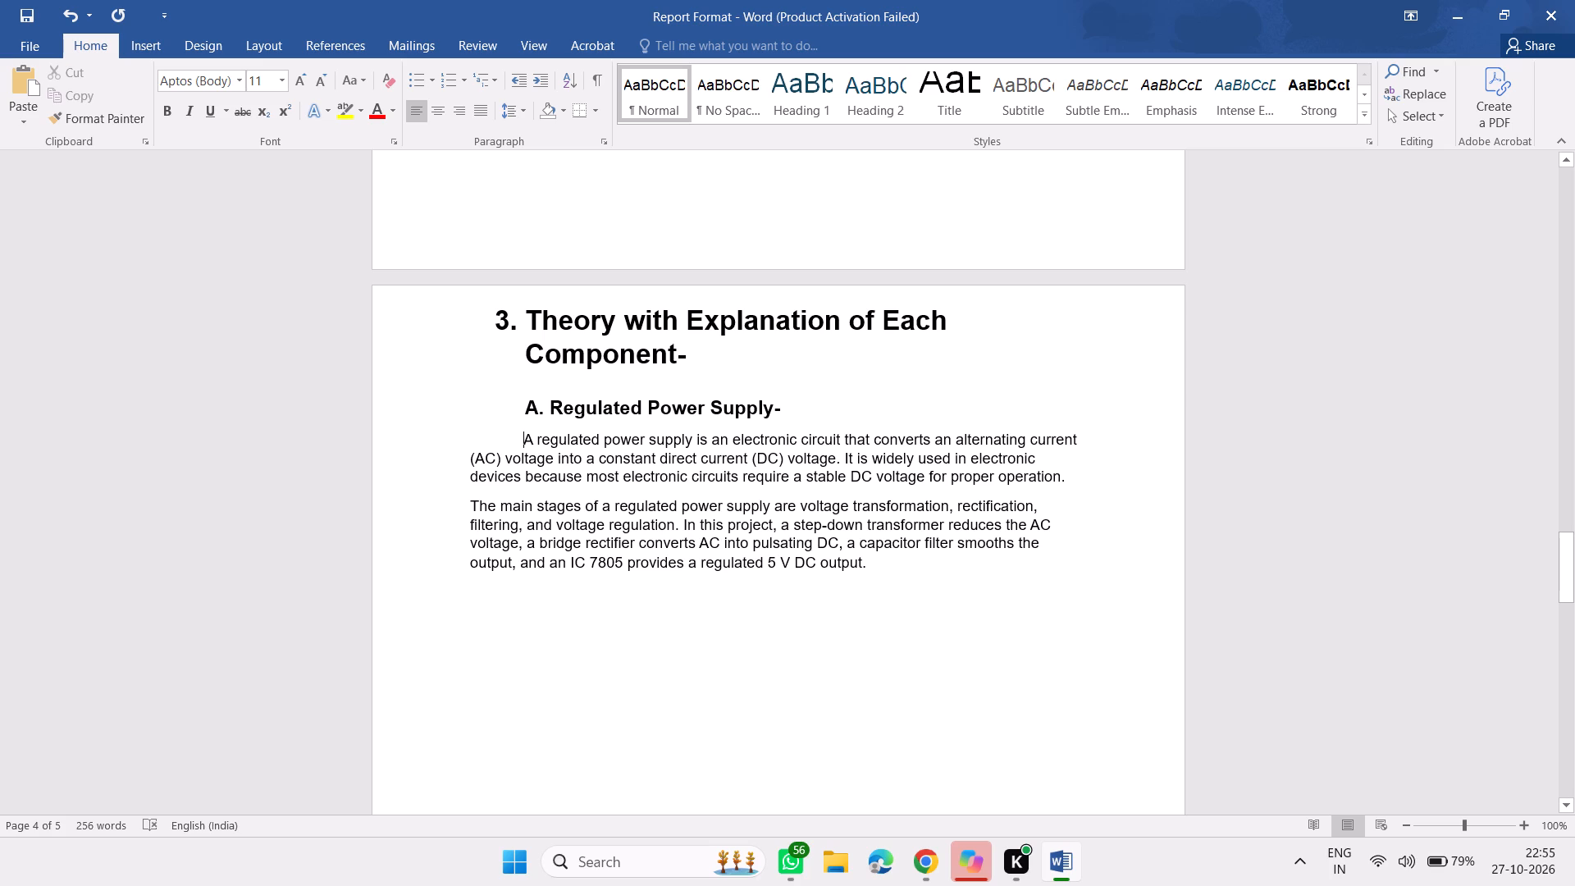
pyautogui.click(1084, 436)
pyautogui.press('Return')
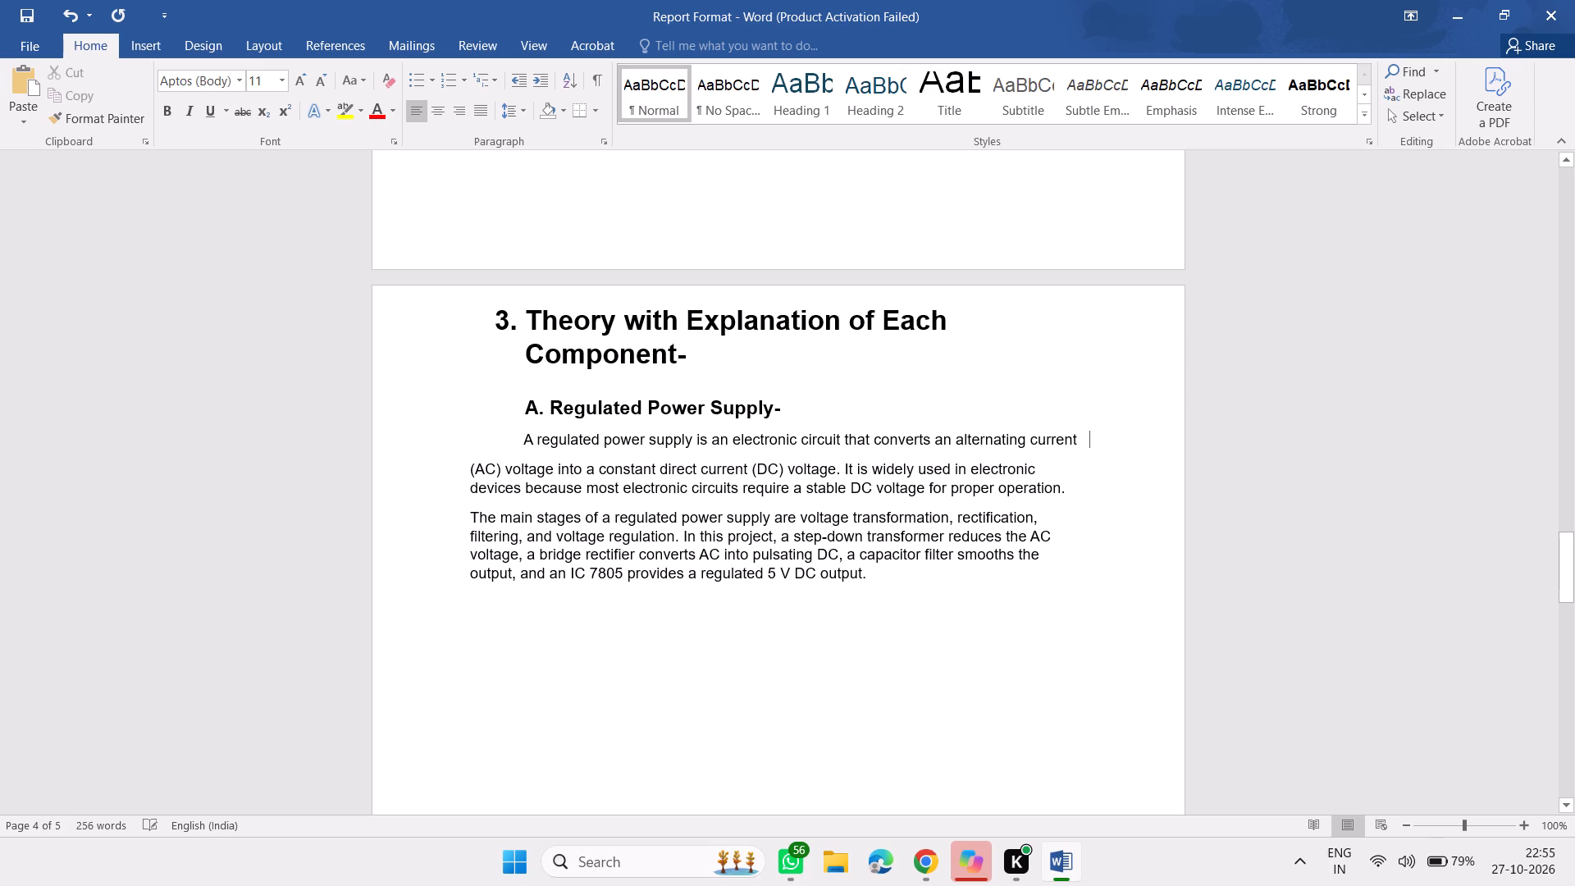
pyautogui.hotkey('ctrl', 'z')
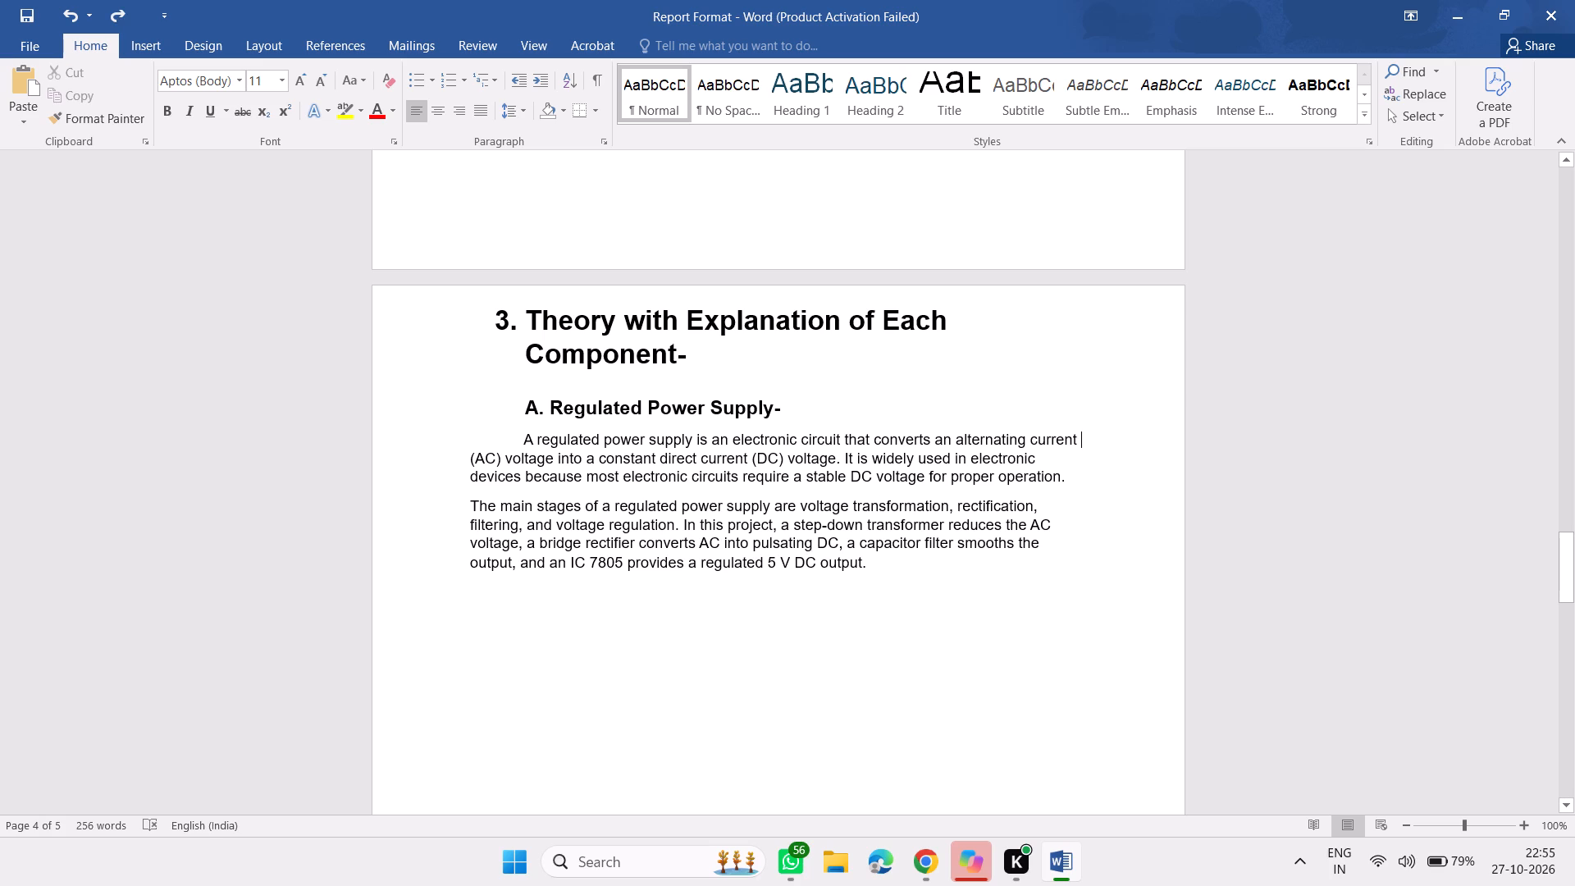
# Delete both Regulated Power Supply paragraphs and their lettered subheading, leaving one unnumbered Normal line under the section 3 heading.
pyautogui.moveTo(838, 573); pyautogui.dragTo(482, 435)
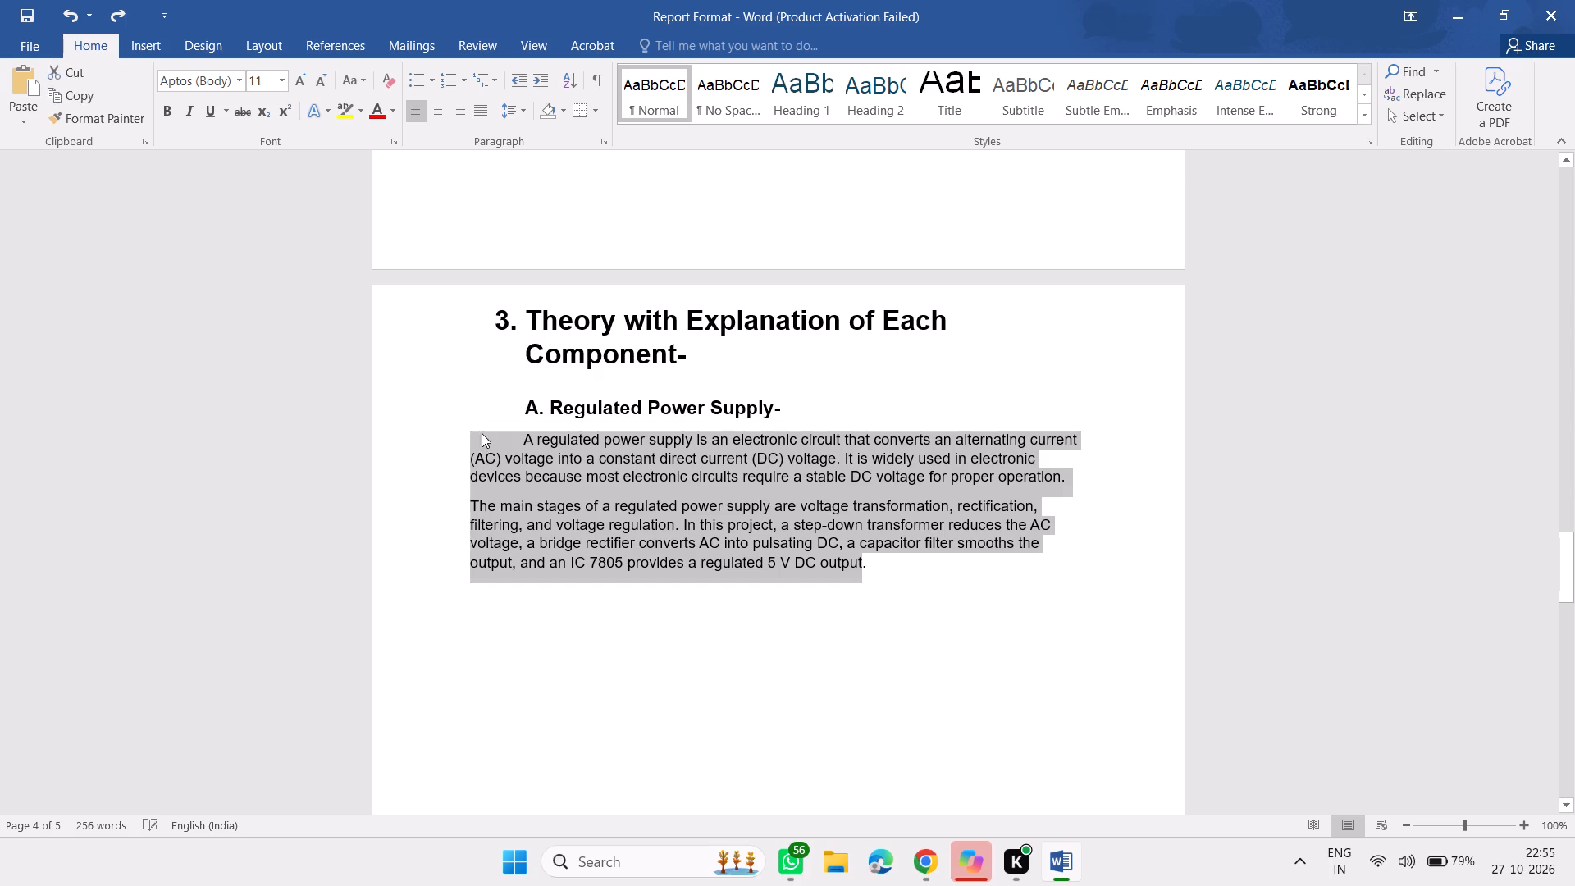
pyautogui.press('BackSpace')
pyautogui.moveTo(794, 409); pyautogui.dragTo(538, 392)
pyautogui.press('BackSpace')
pyautogui.press('BackSpace')
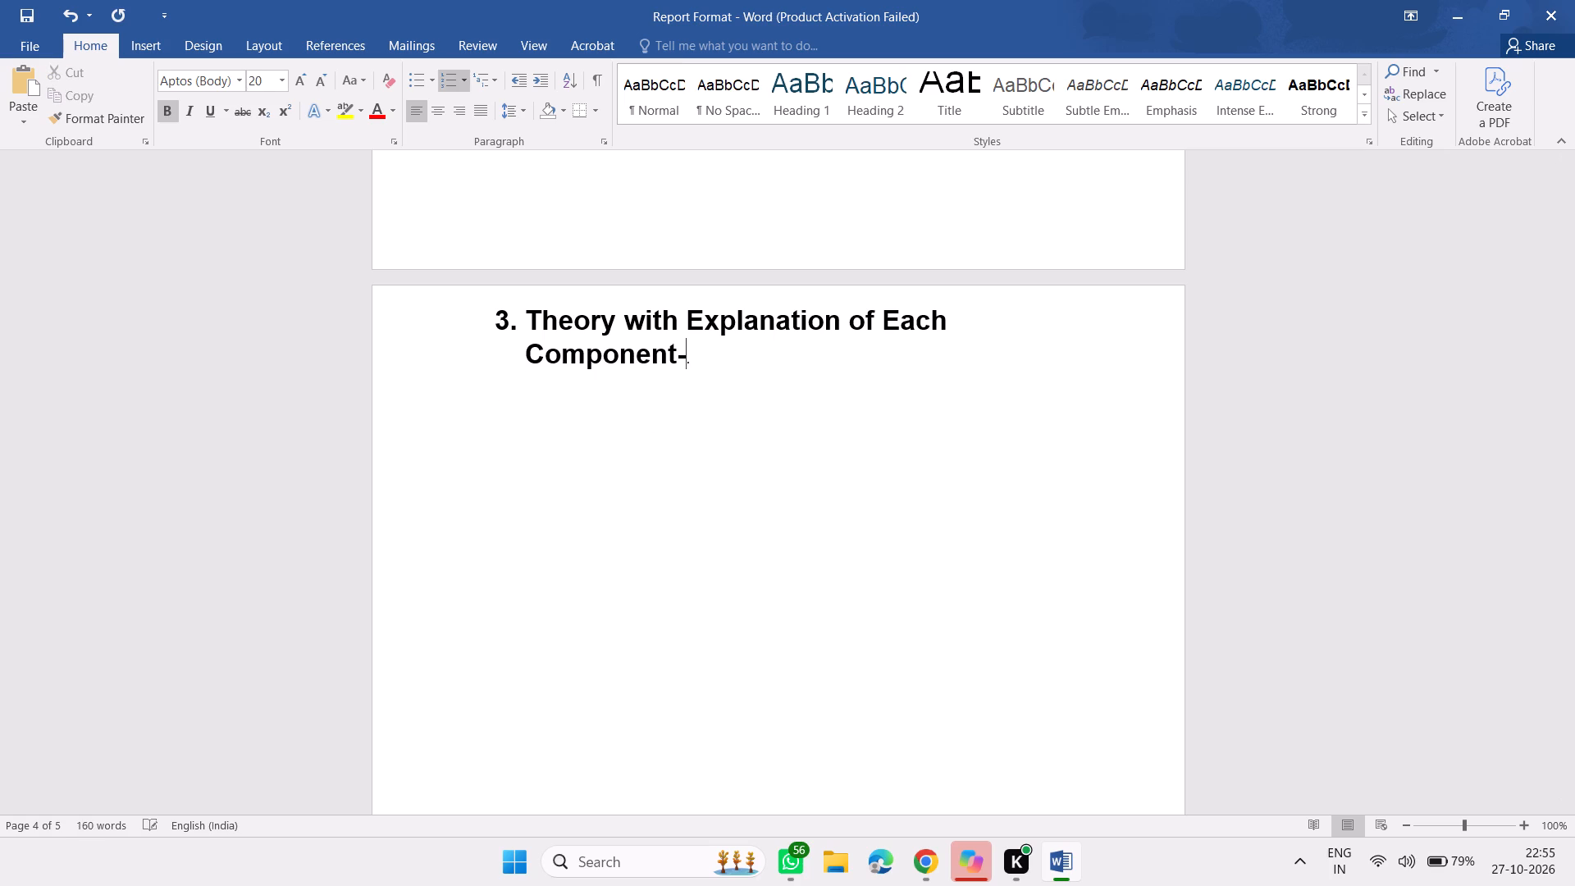
pyautogui.press('Return')
pyautogui.press('BackSpace')
pyautogui.press('BackSpace')
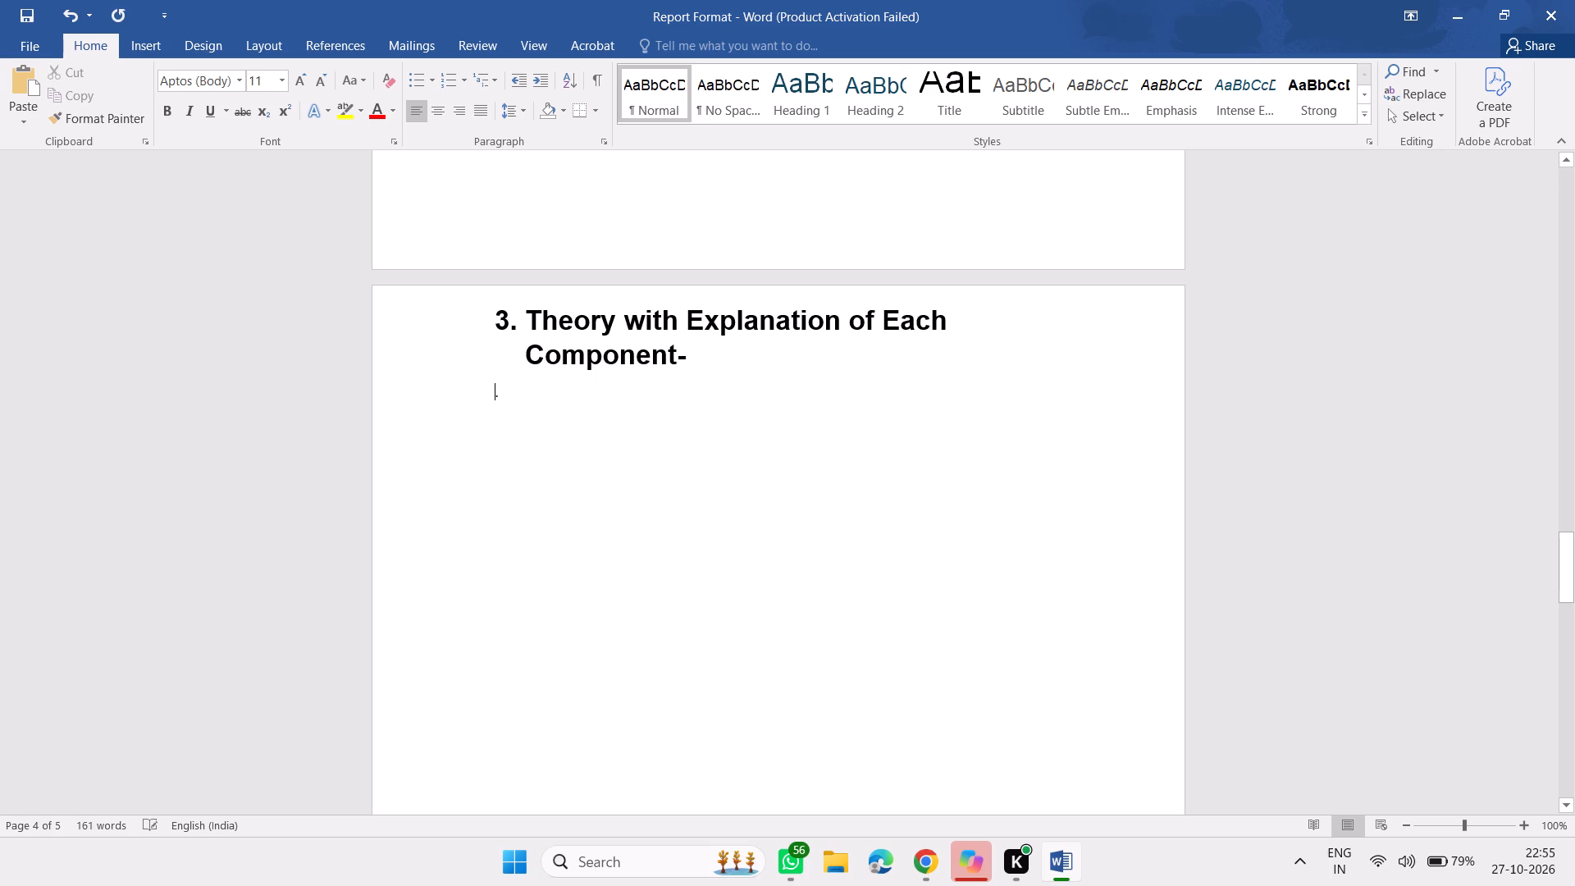
pyautogui.press('Return')
pyautogui.press('BackSpace')
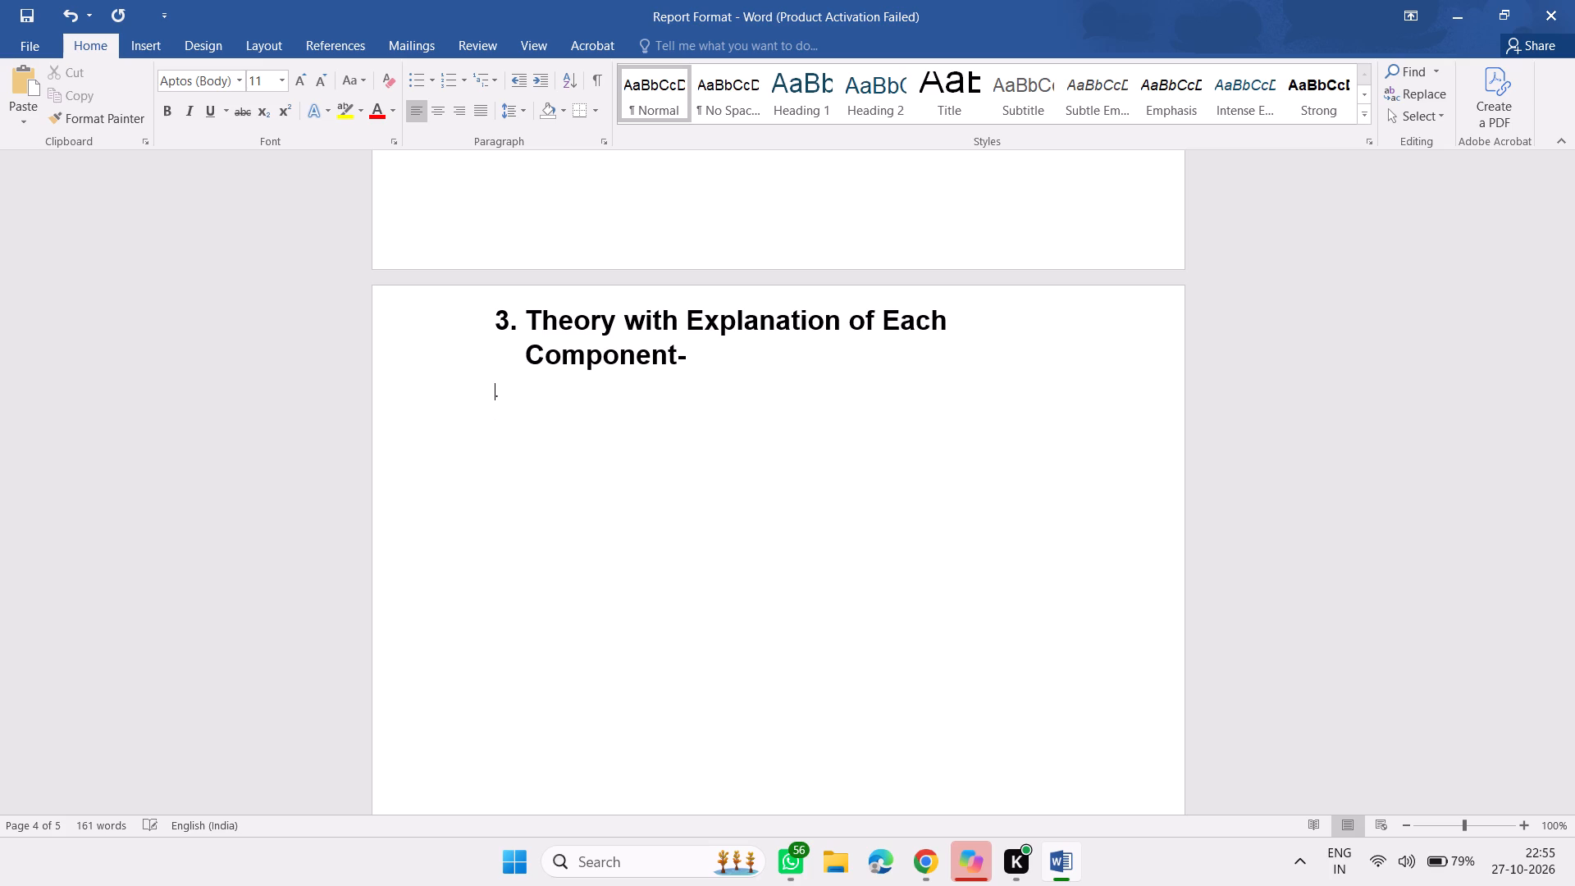
pyautogui.scroll(19, 593, 347)
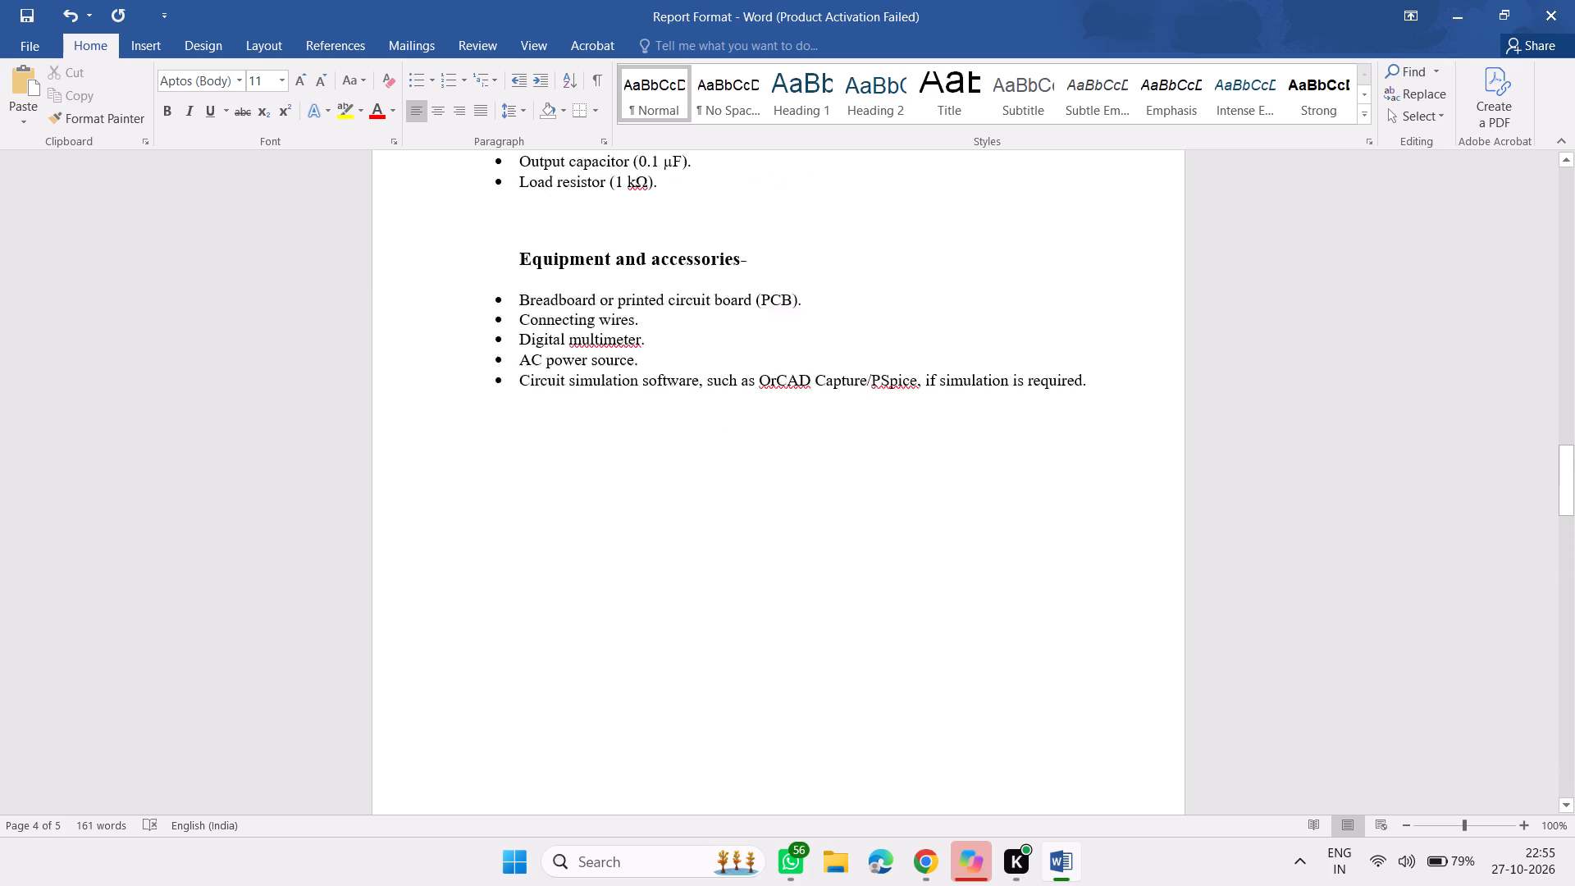
pyautogui.scroll(20, 599, 347)
pyautogui.scroll(10, 599, 347)
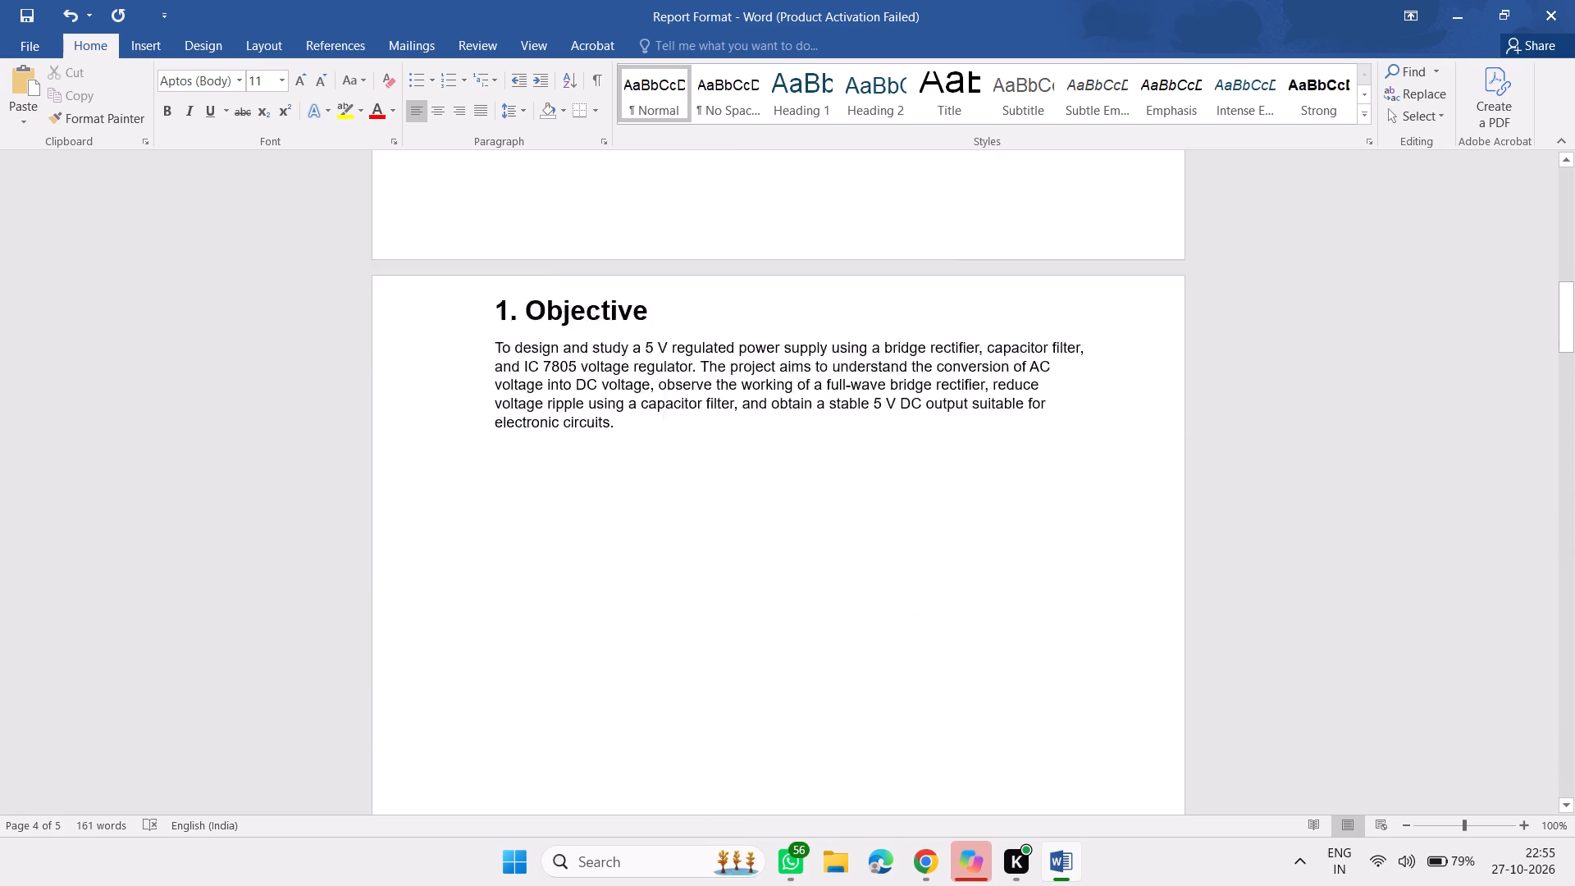
pyautogui.scroll(-20, 608, 363)
pyautogui.scroll(-11, 608, 363)
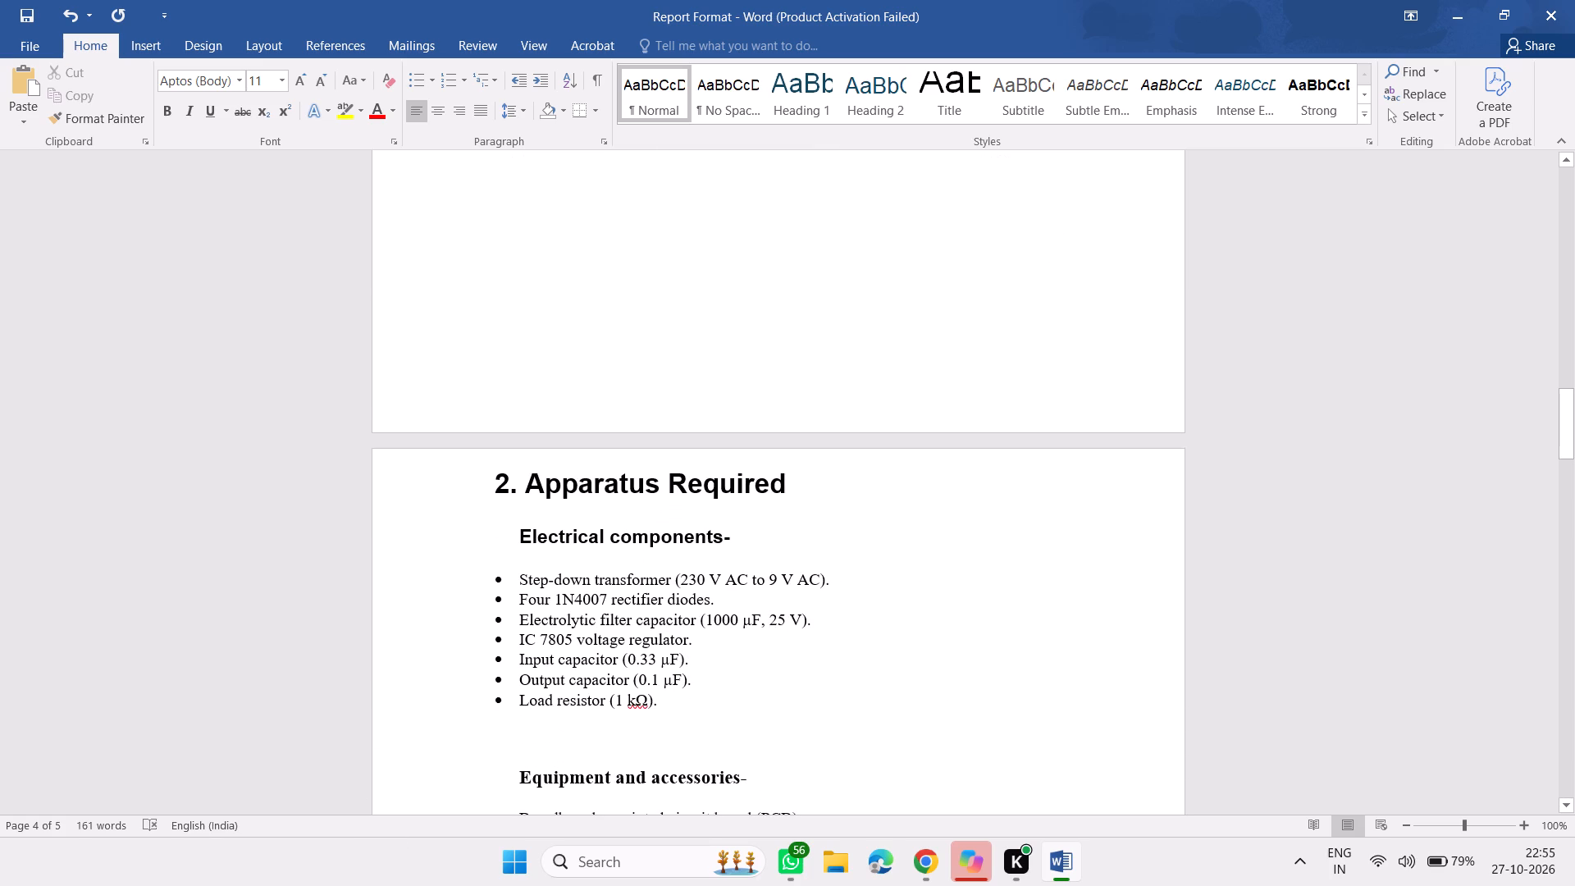
pyautogui.scroll(-14, 728, 240)
pyautogui.scroll(-12, 750, 304)
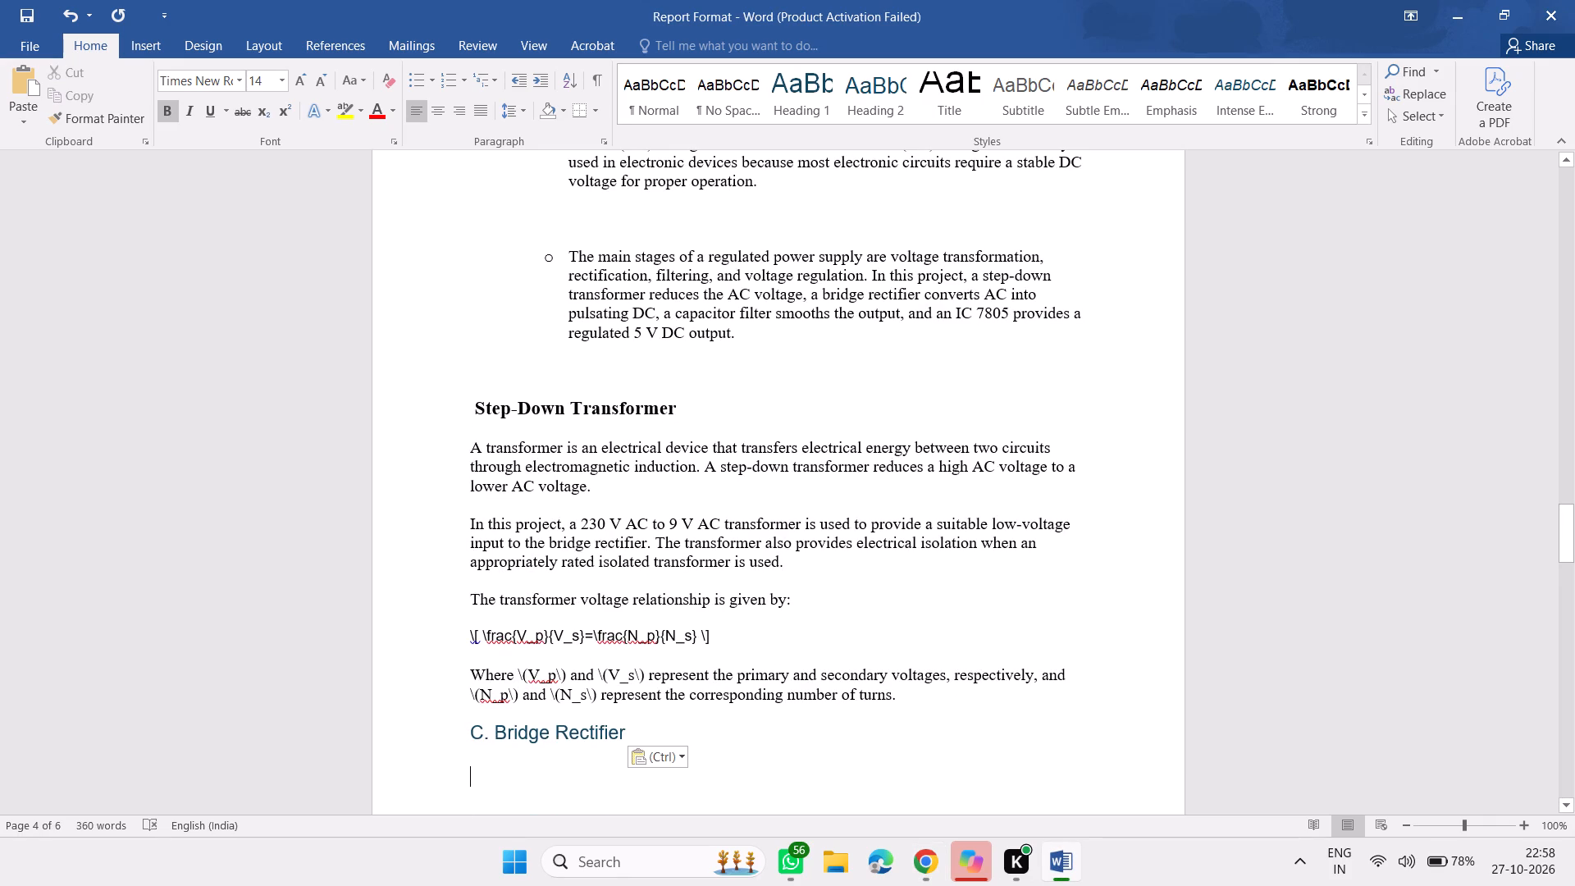
# Delete the extra "C. Bridge Rectifier" heading pasted after the transformer text.
pyautogui.moveTo(644, 725); pyautogui.dragTo(457, 722)
pyautogui.press('BackSpace')
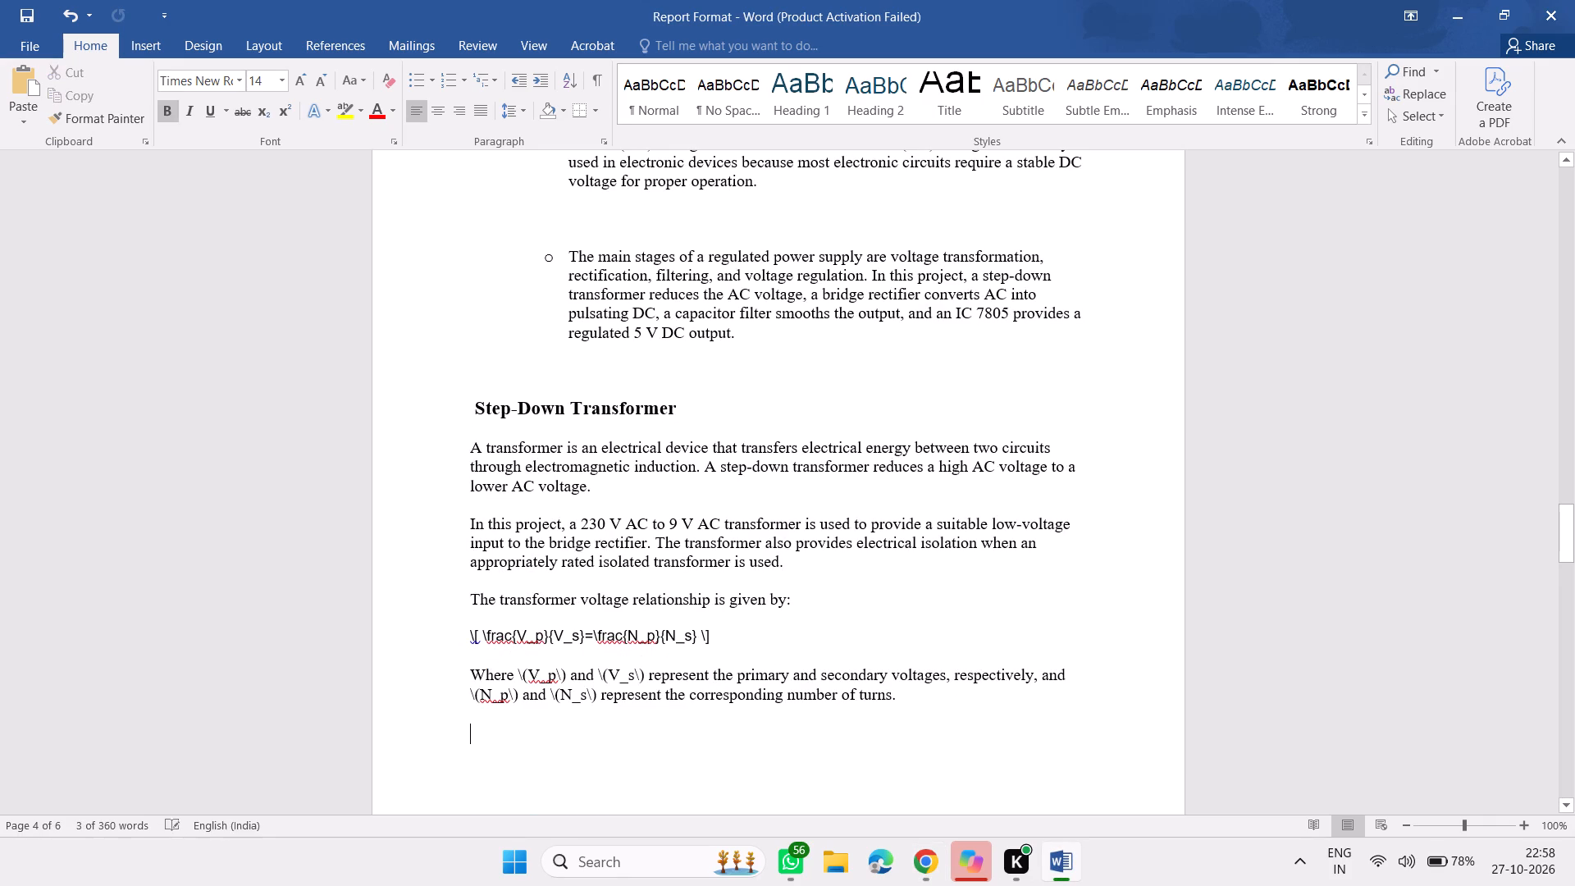
# Format all the pasted Step-Down Transformer paragraphs, including the formula line, as a bulleted list.
pyautogui.moveTo(901, 705); pyautogui.dragTo(477, 482)
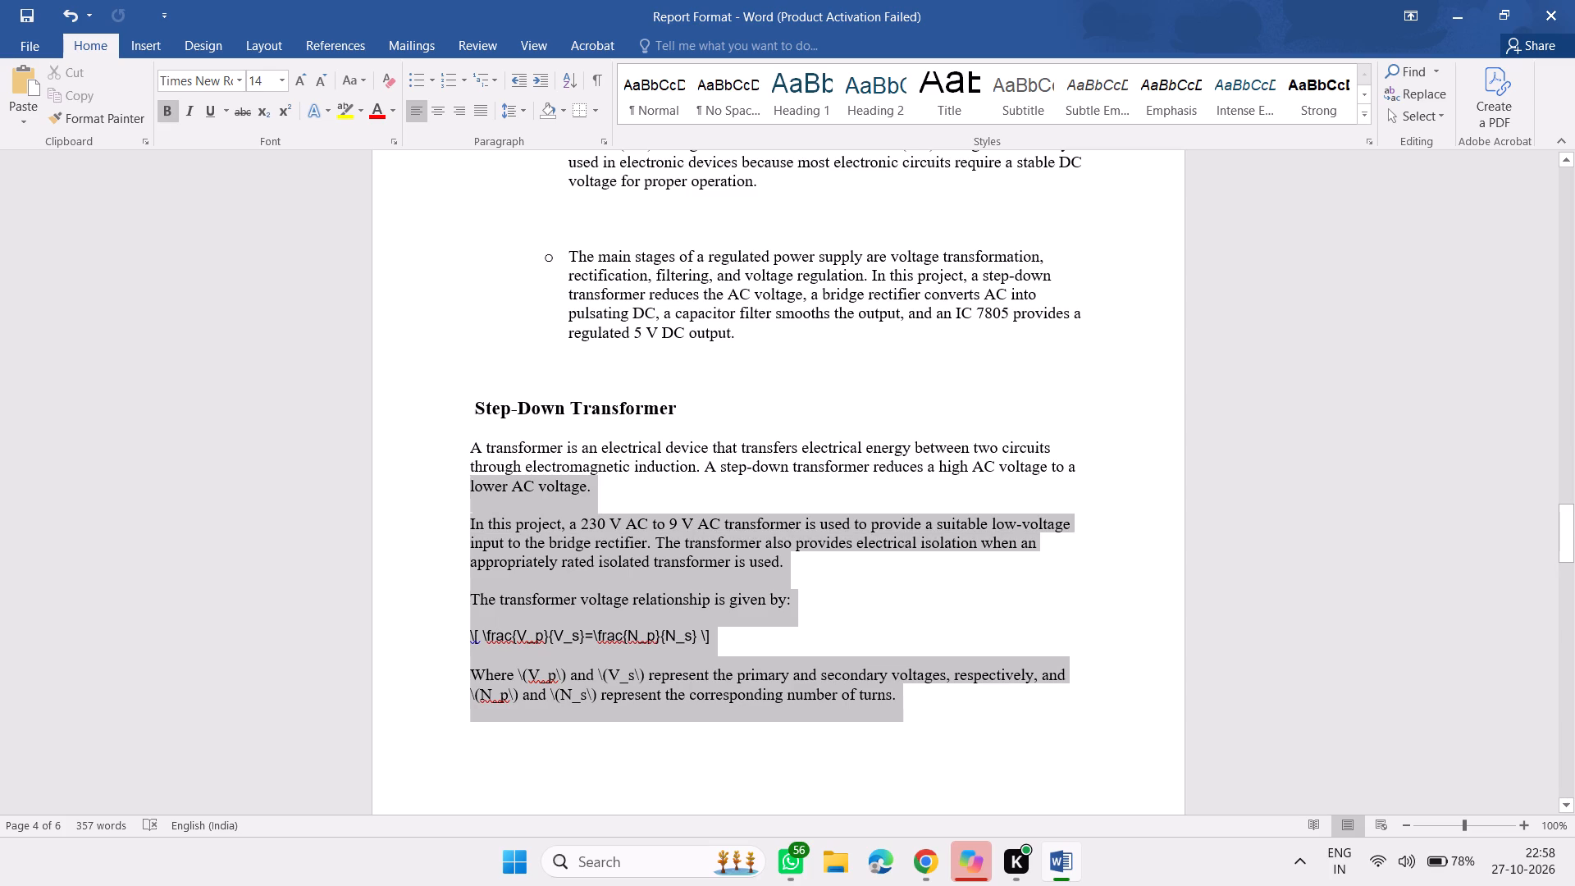
pyautogui.moveTo(477, 482); pyautogui.dragTo(464, 439)
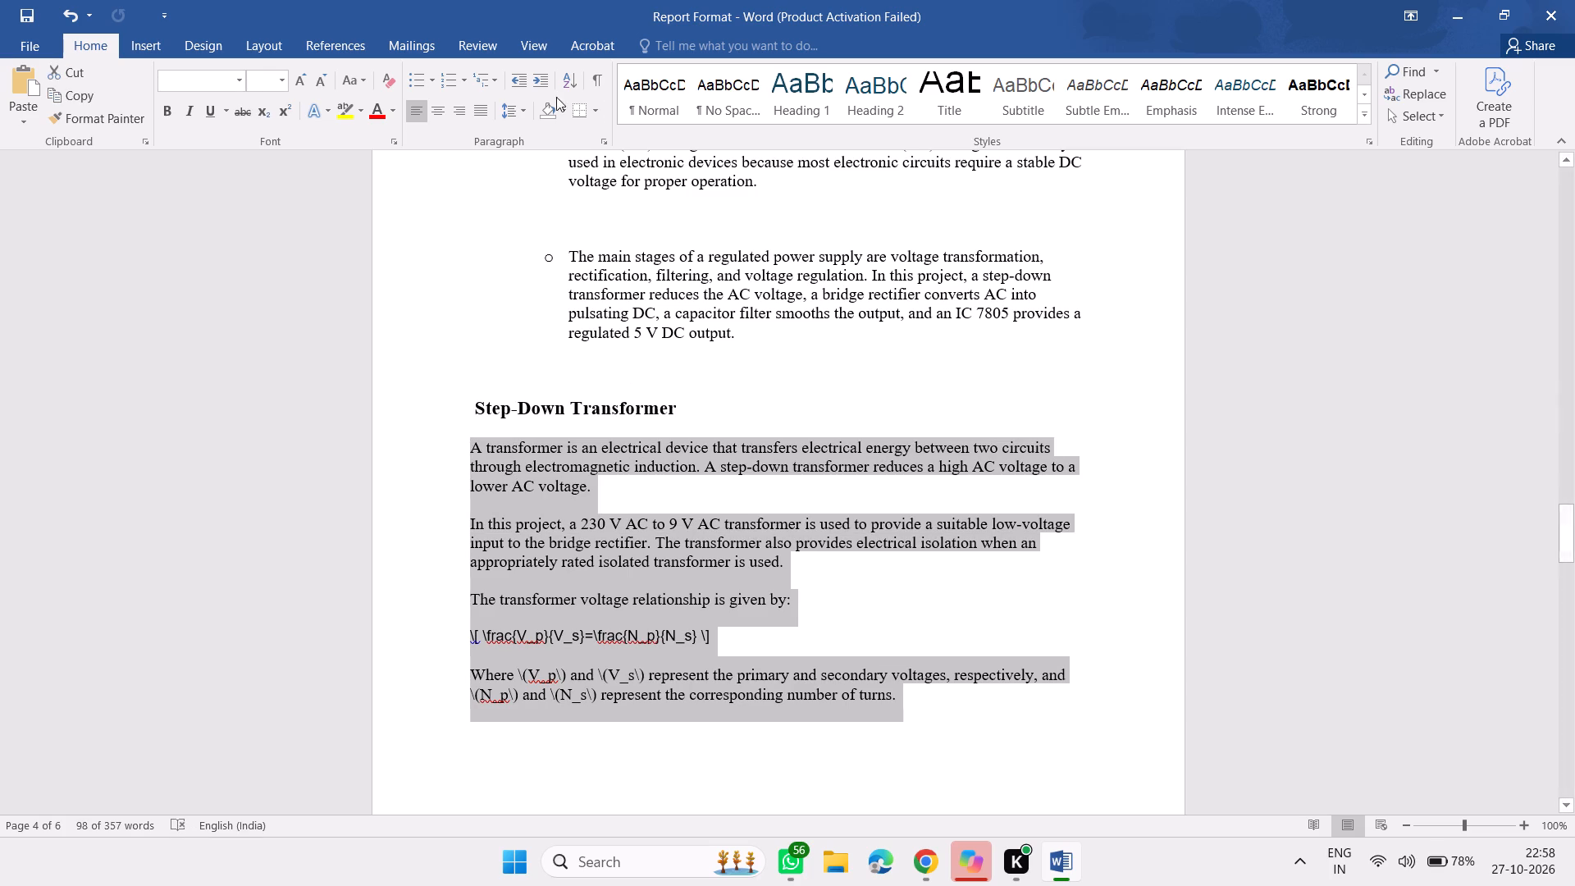
pyautogui.click(424, 83)
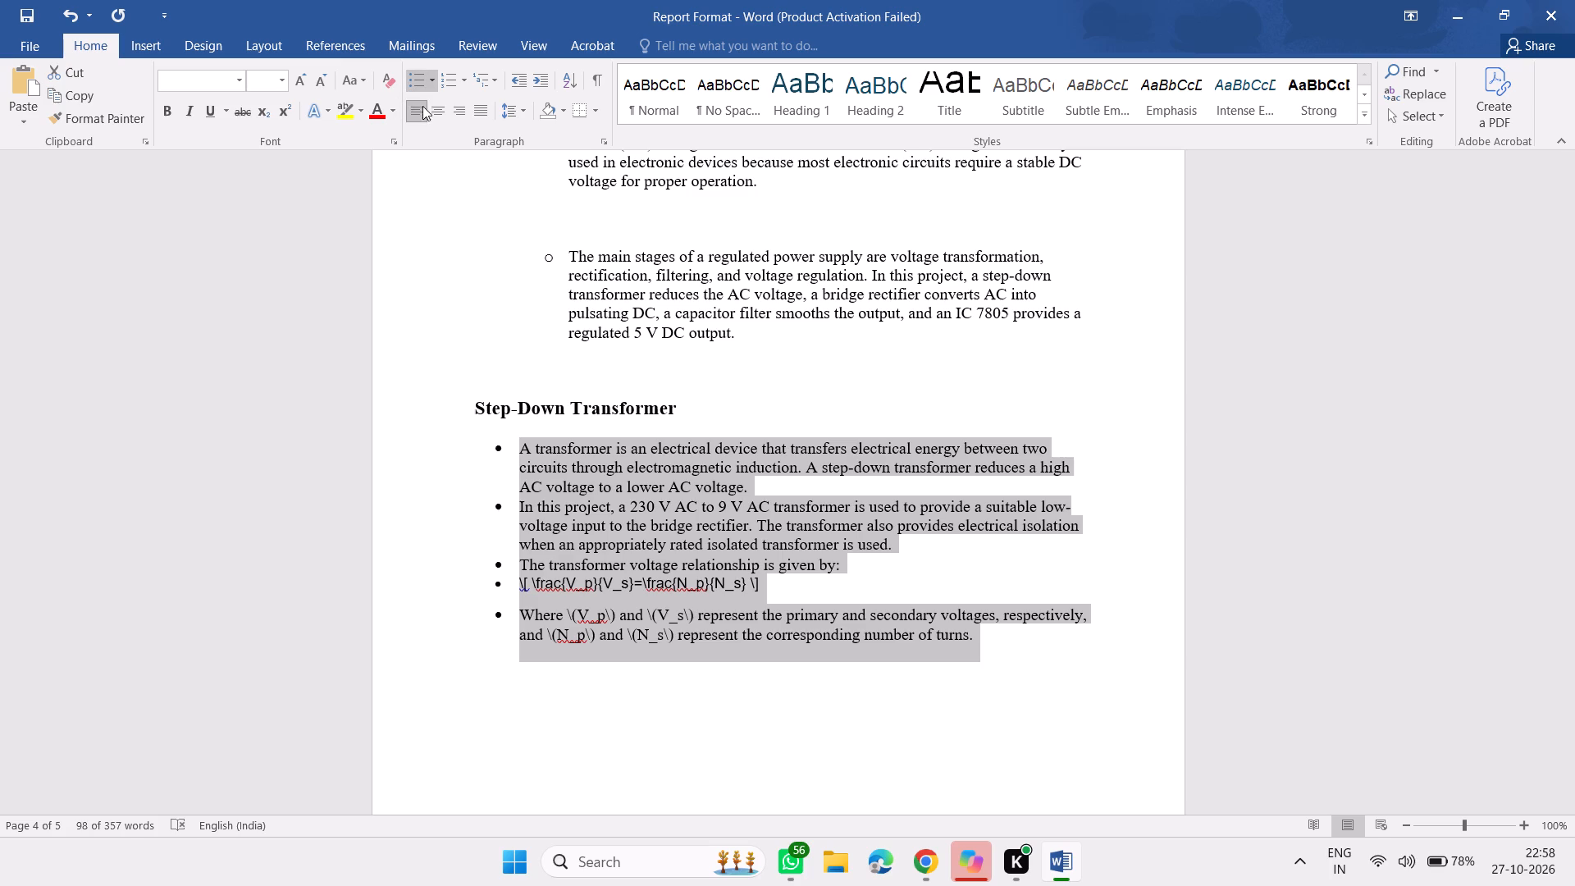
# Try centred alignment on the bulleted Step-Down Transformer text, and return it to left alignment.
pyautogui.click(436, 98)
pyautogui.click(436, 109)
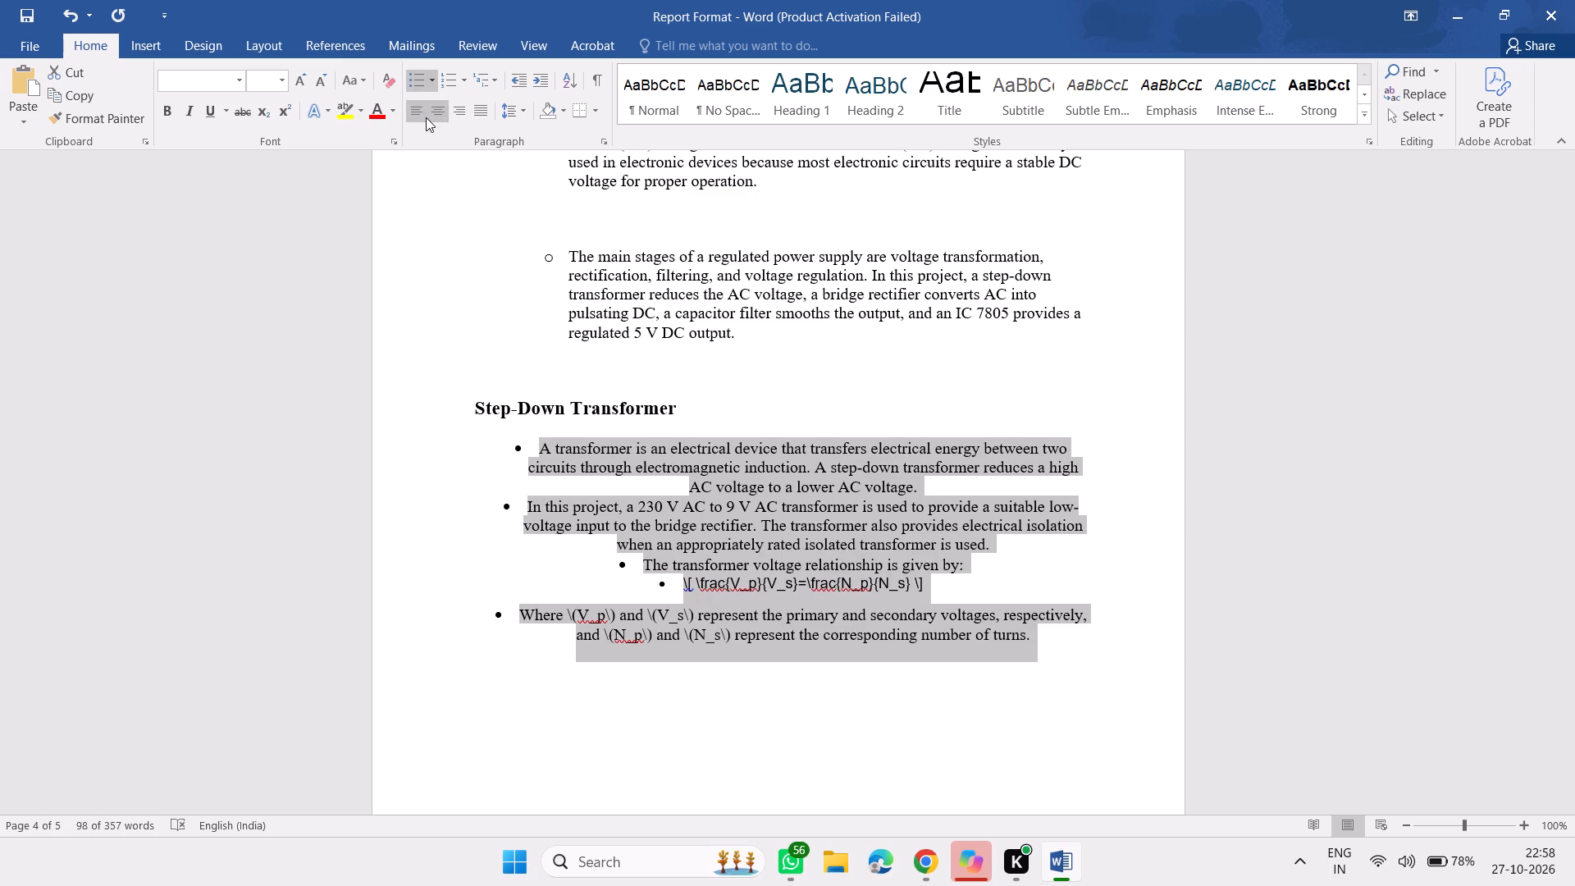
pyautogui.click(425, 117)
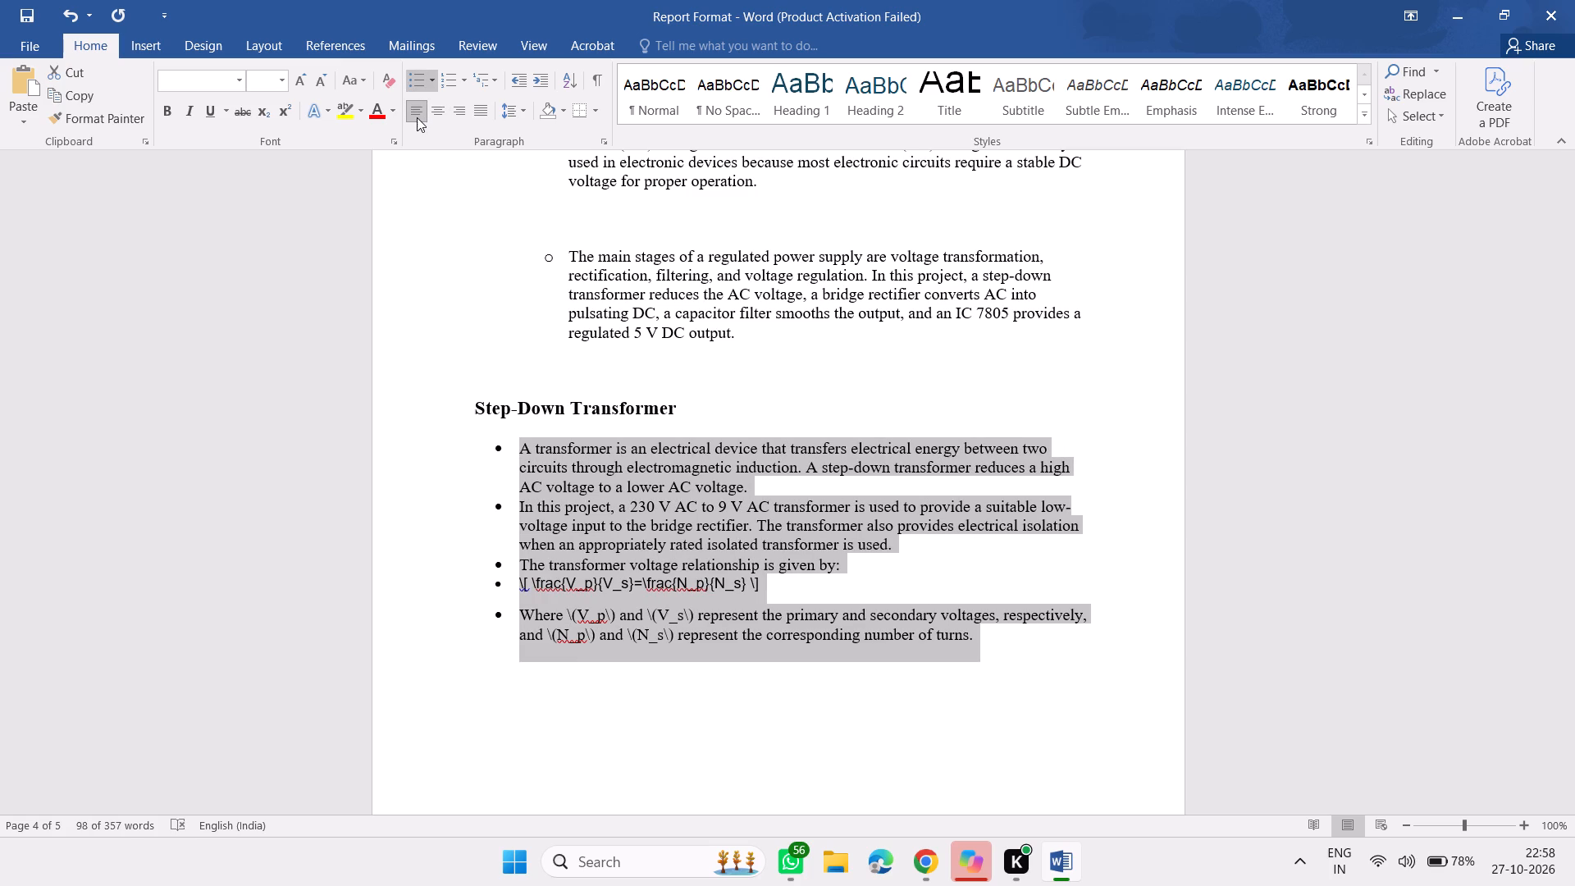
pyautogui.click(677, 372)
# Set the Regulated Power Supply subheading and its two paragraphs to justified alignment.
pyautogui.scroll(3, 724, 368)
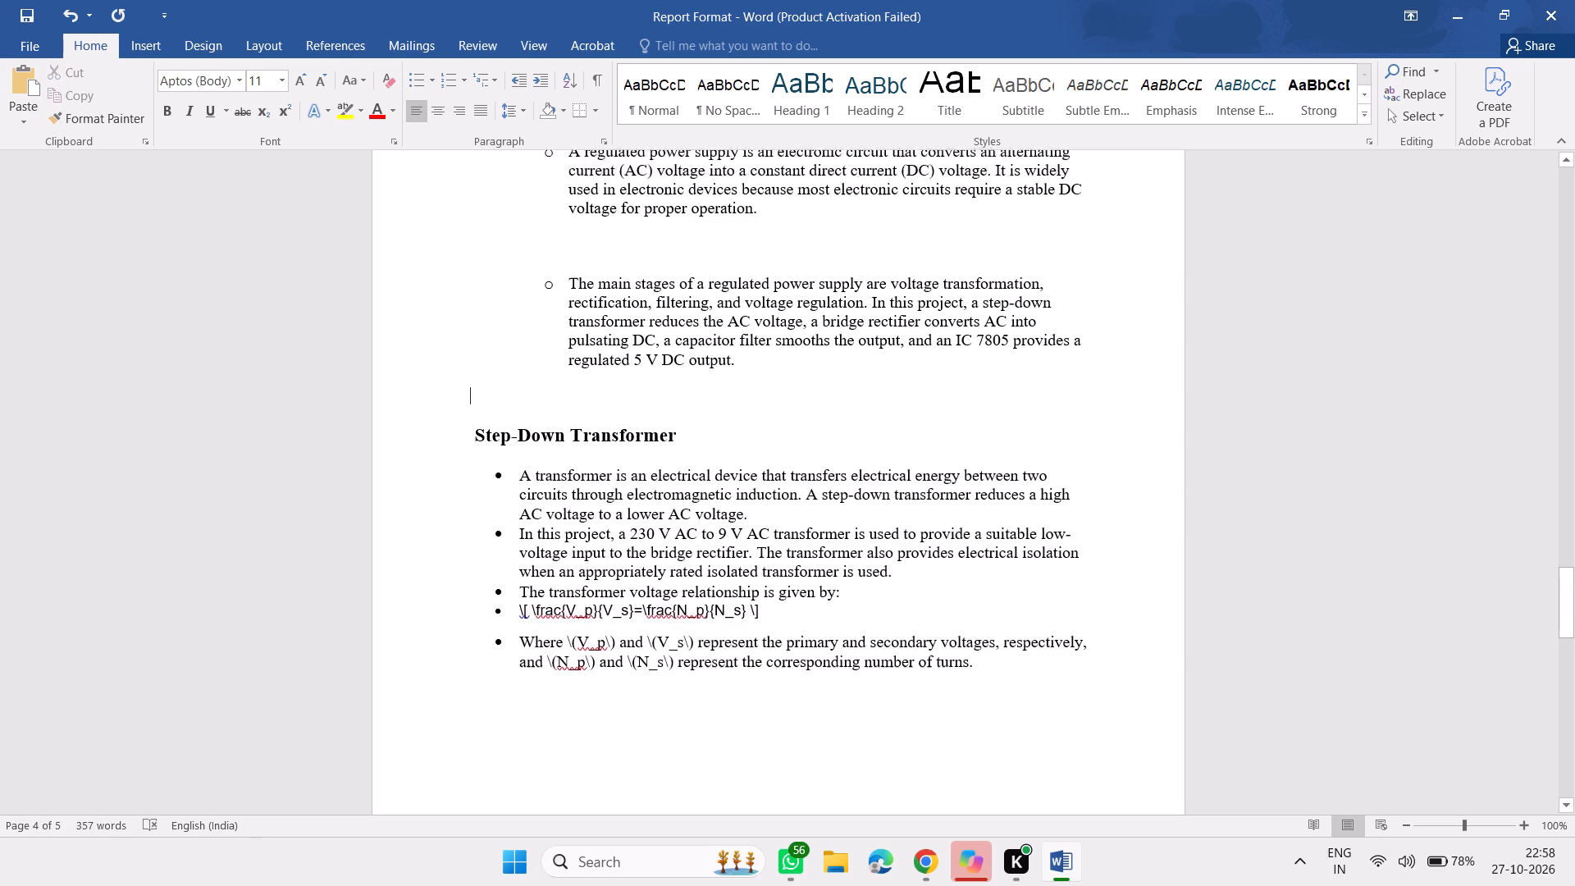
pyautogui.scroll(1, 725, 366)
pyautogui.moveTo(752, 545); pyautogui.dragTo(364, 213)
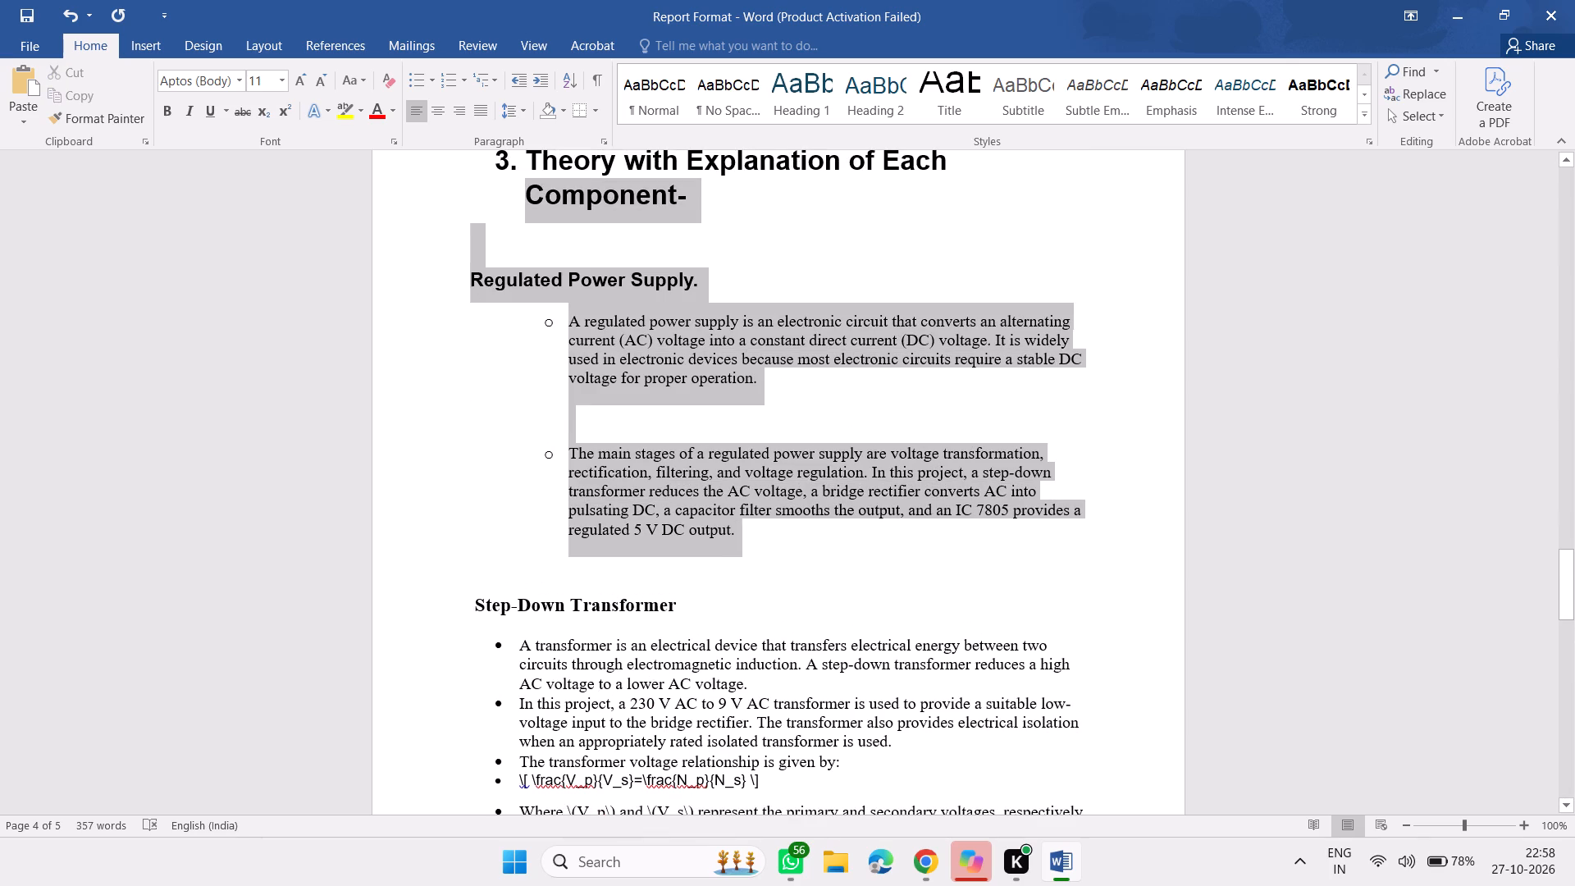
pyautogui.moveTo(364, 213); pyautogui.dragTo(386, 299)
pyautogui.click(418, 107)
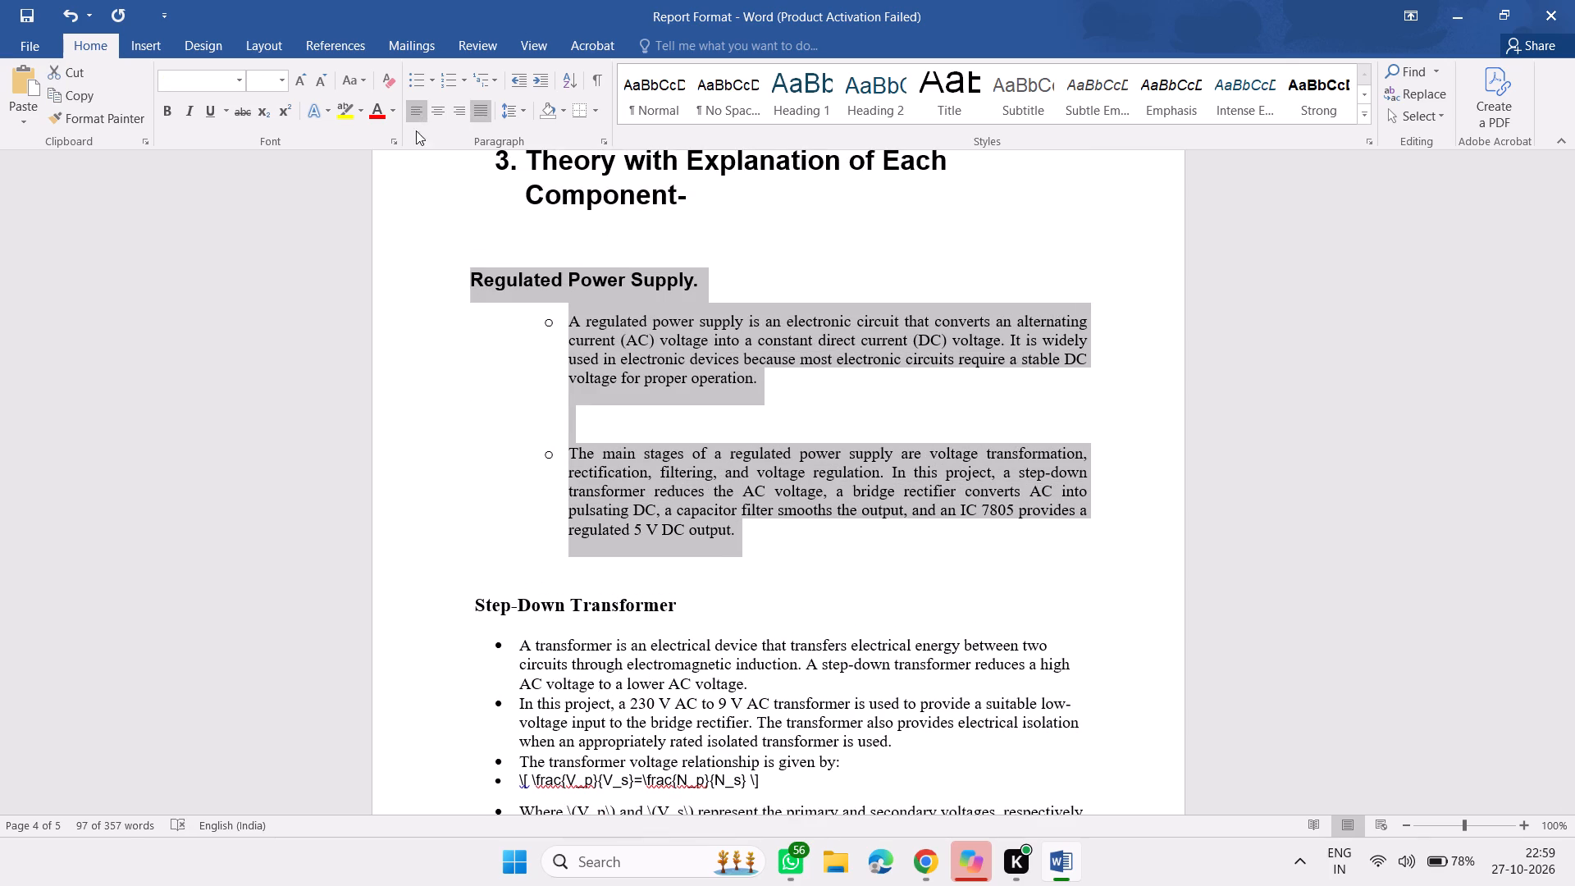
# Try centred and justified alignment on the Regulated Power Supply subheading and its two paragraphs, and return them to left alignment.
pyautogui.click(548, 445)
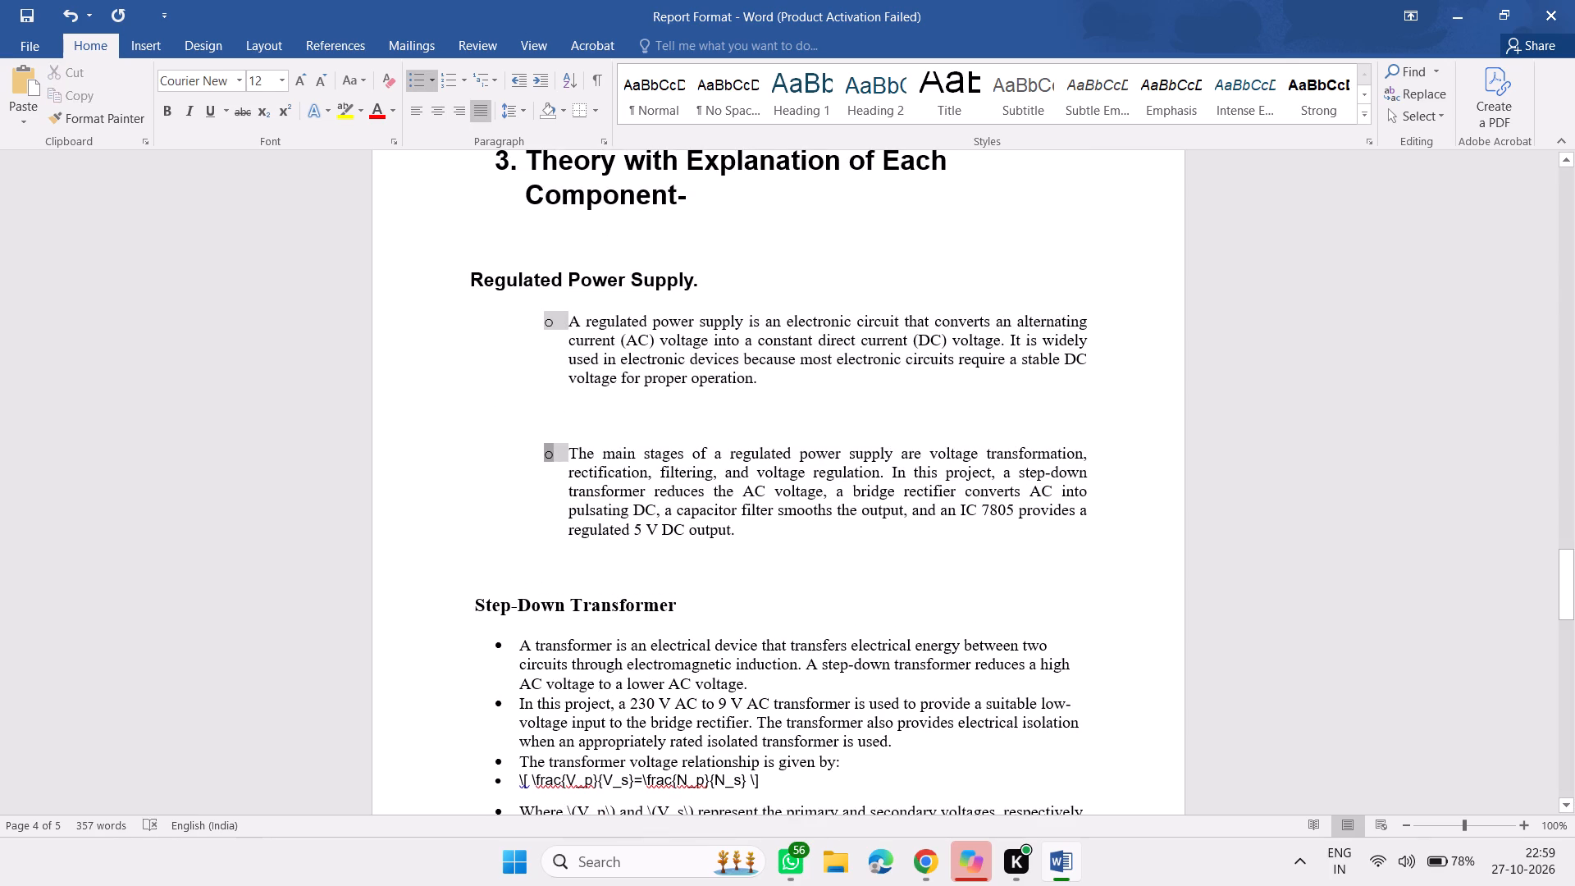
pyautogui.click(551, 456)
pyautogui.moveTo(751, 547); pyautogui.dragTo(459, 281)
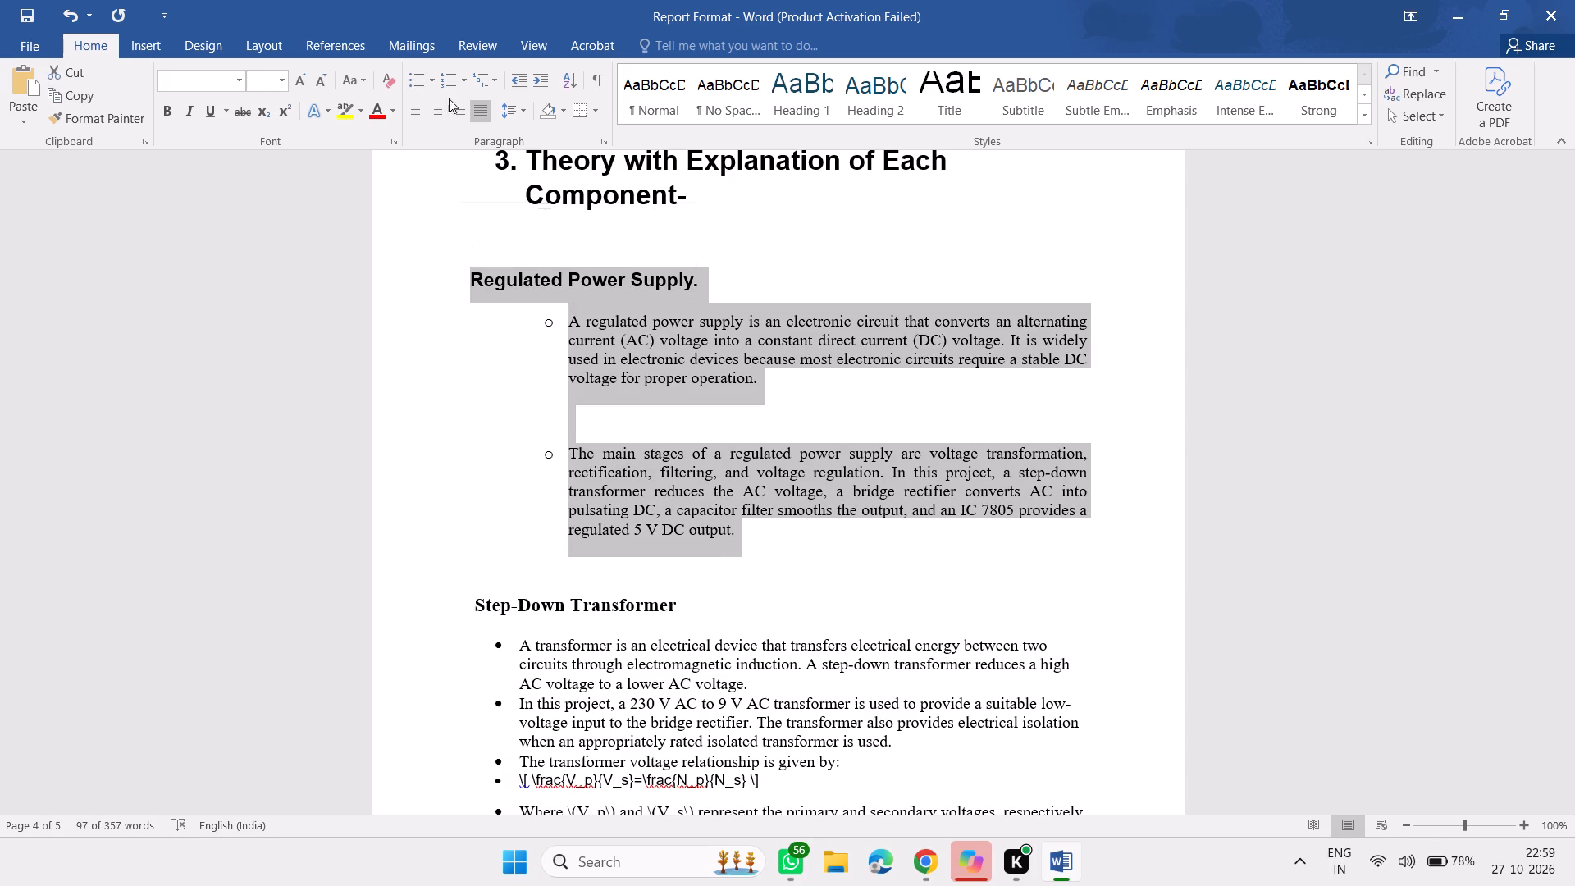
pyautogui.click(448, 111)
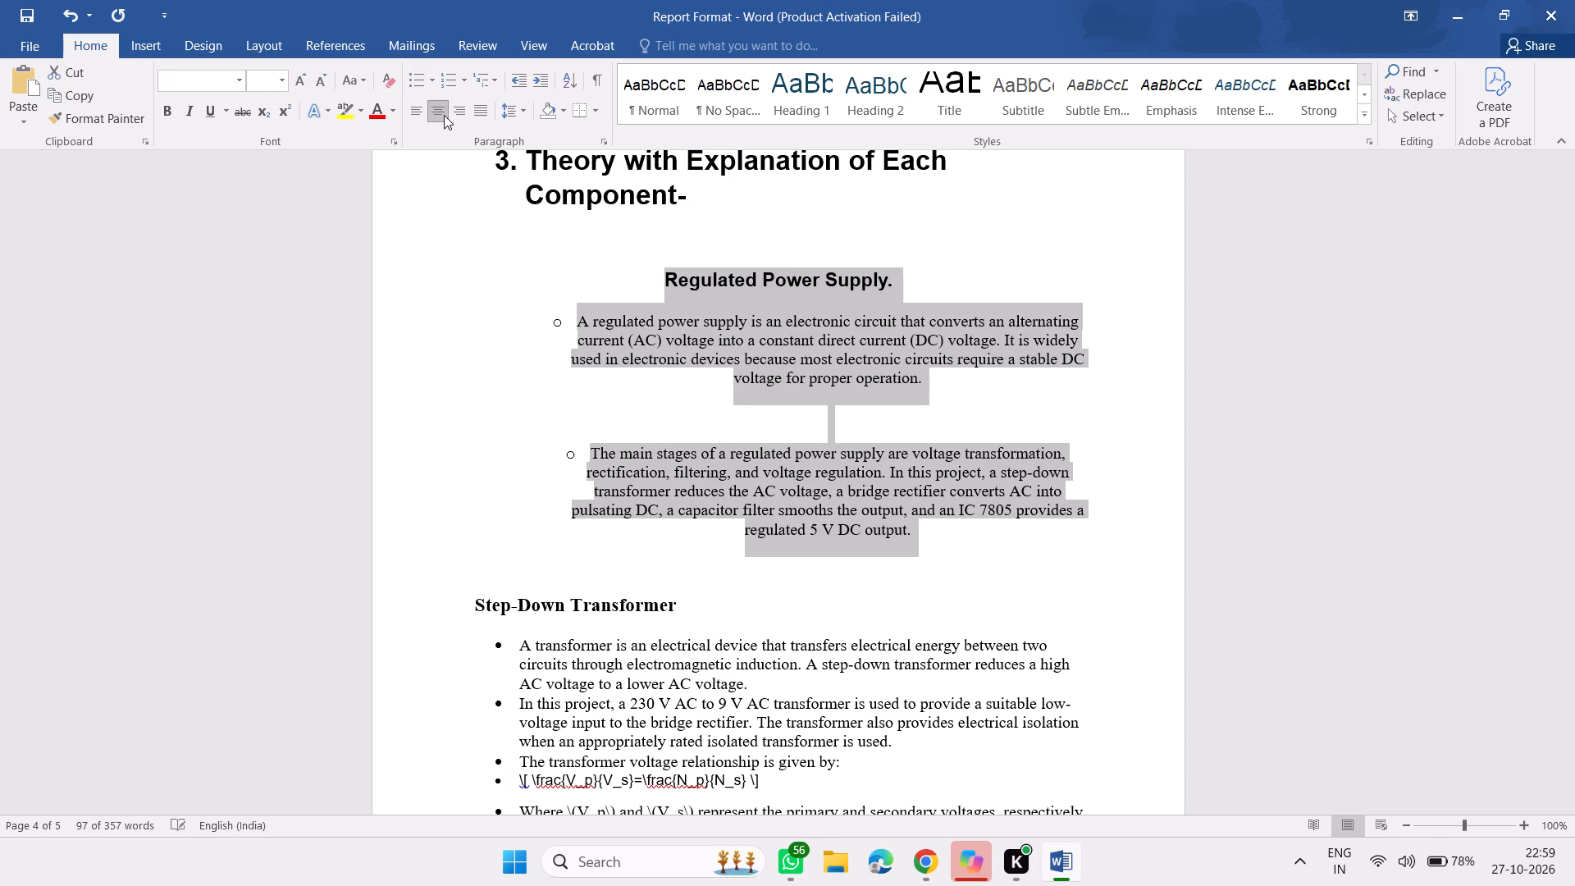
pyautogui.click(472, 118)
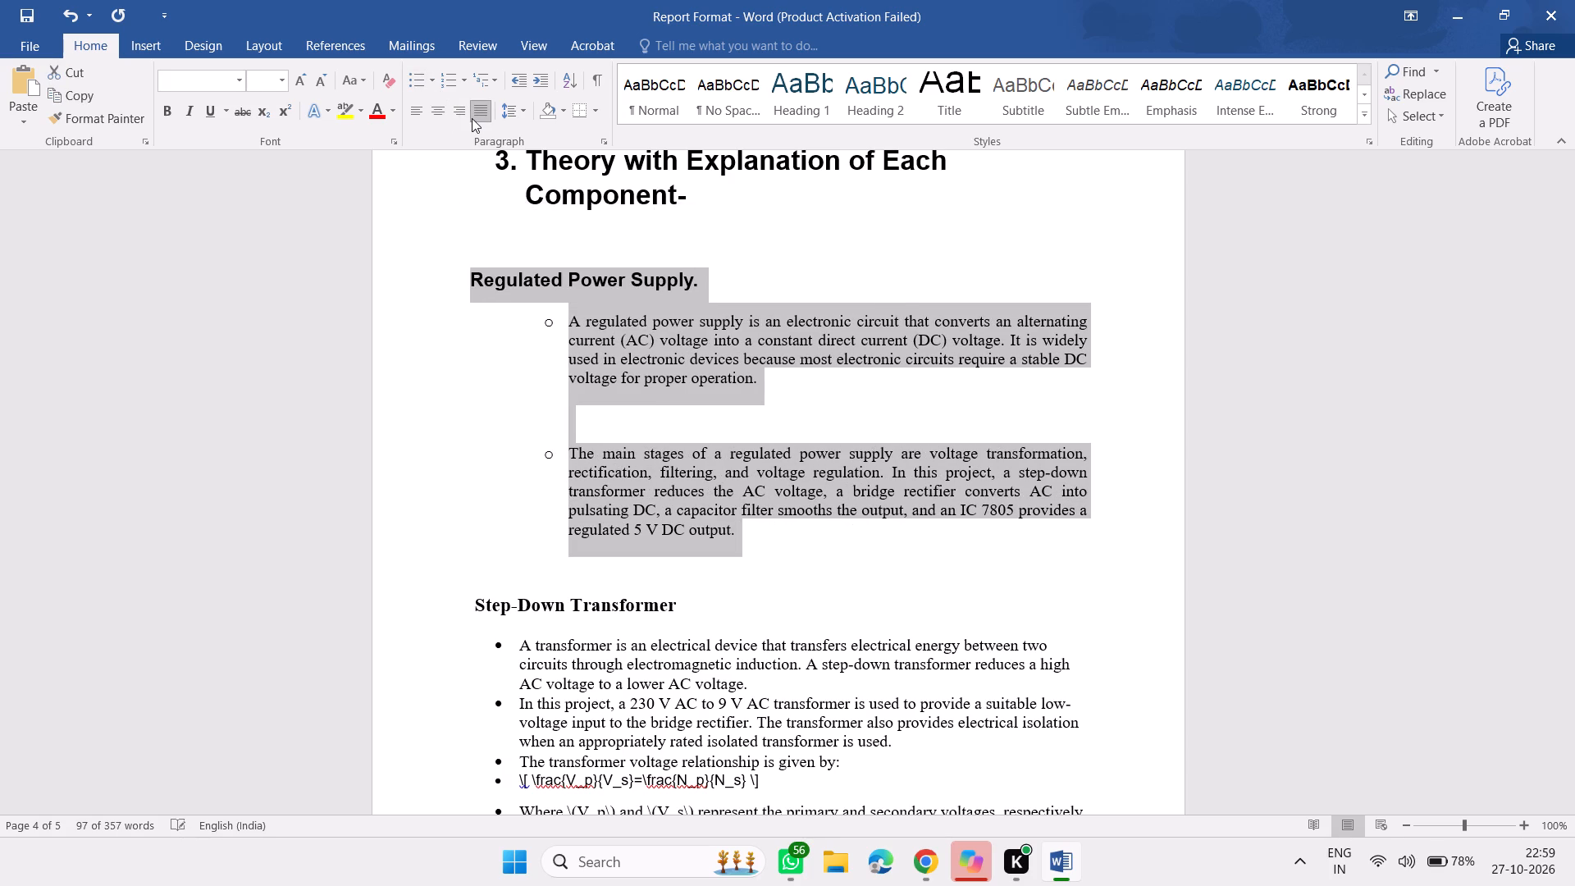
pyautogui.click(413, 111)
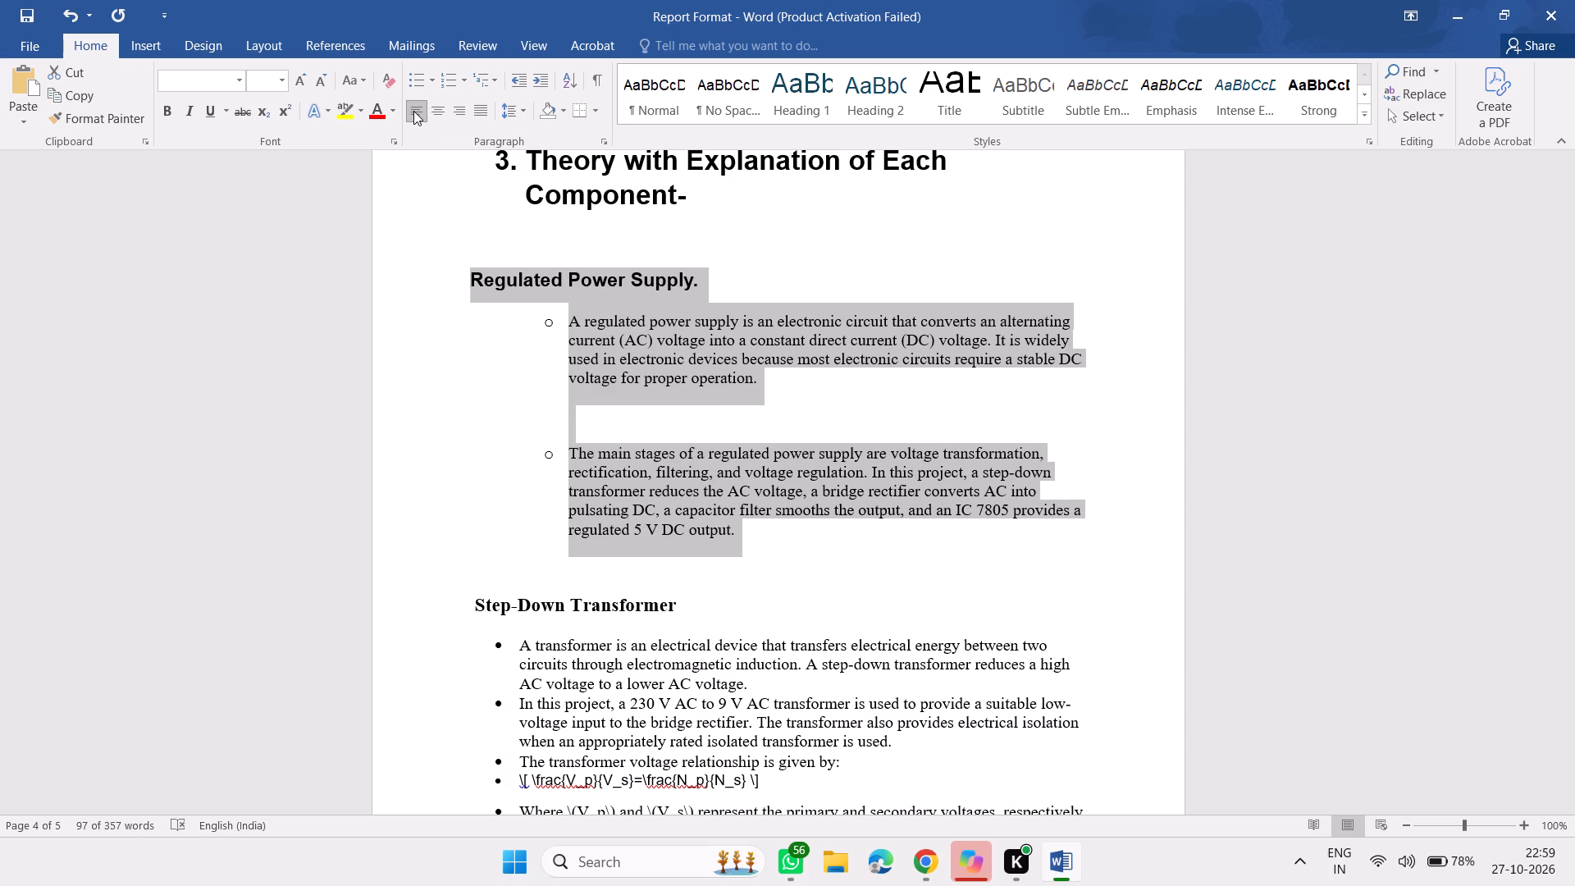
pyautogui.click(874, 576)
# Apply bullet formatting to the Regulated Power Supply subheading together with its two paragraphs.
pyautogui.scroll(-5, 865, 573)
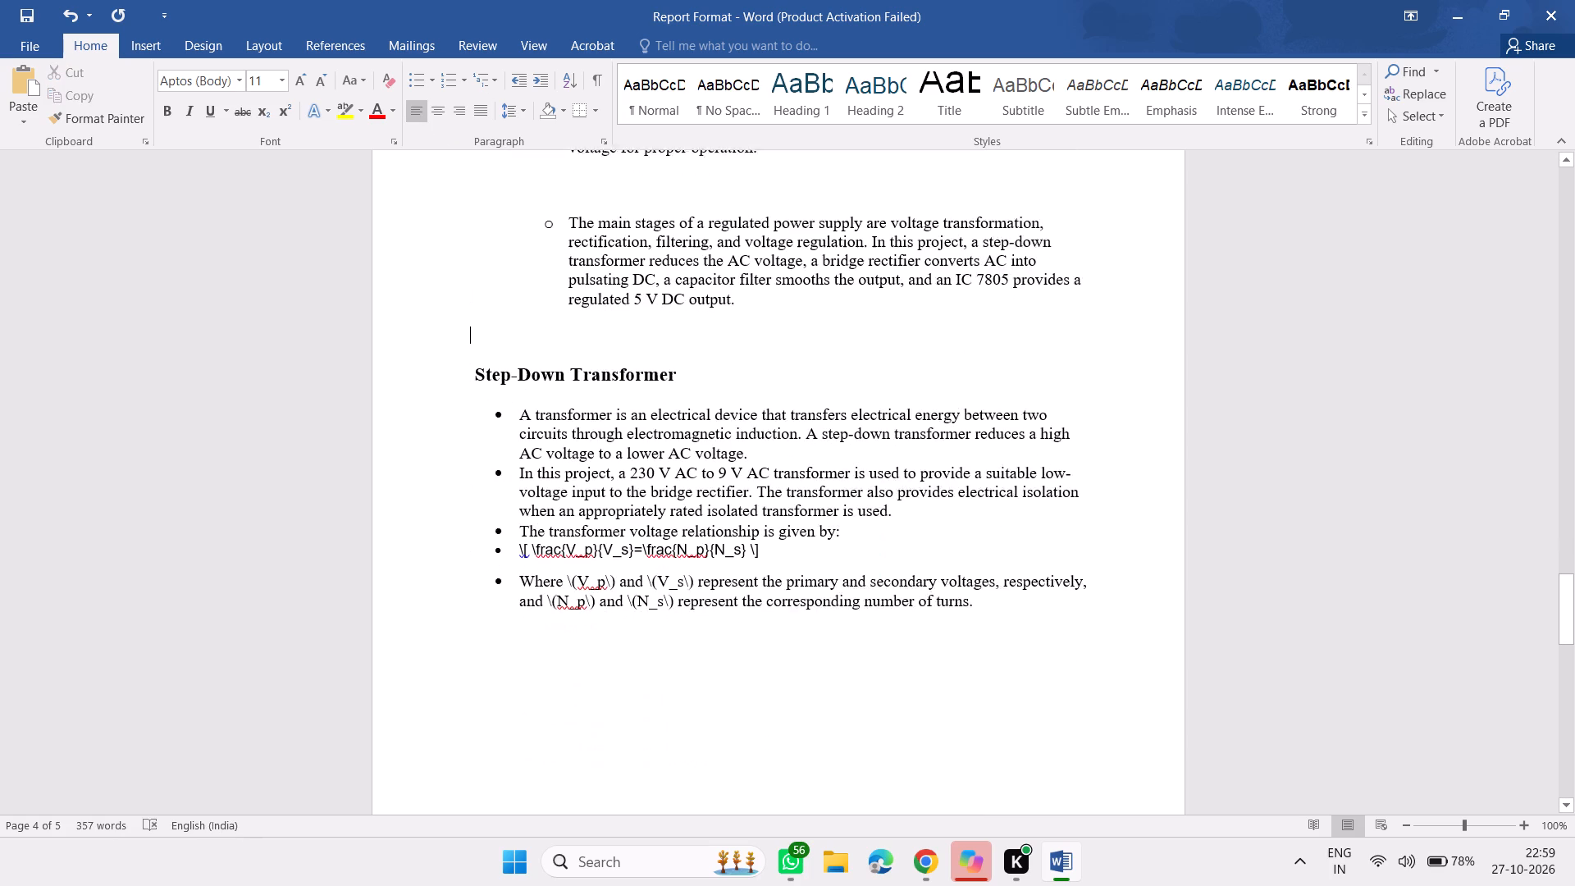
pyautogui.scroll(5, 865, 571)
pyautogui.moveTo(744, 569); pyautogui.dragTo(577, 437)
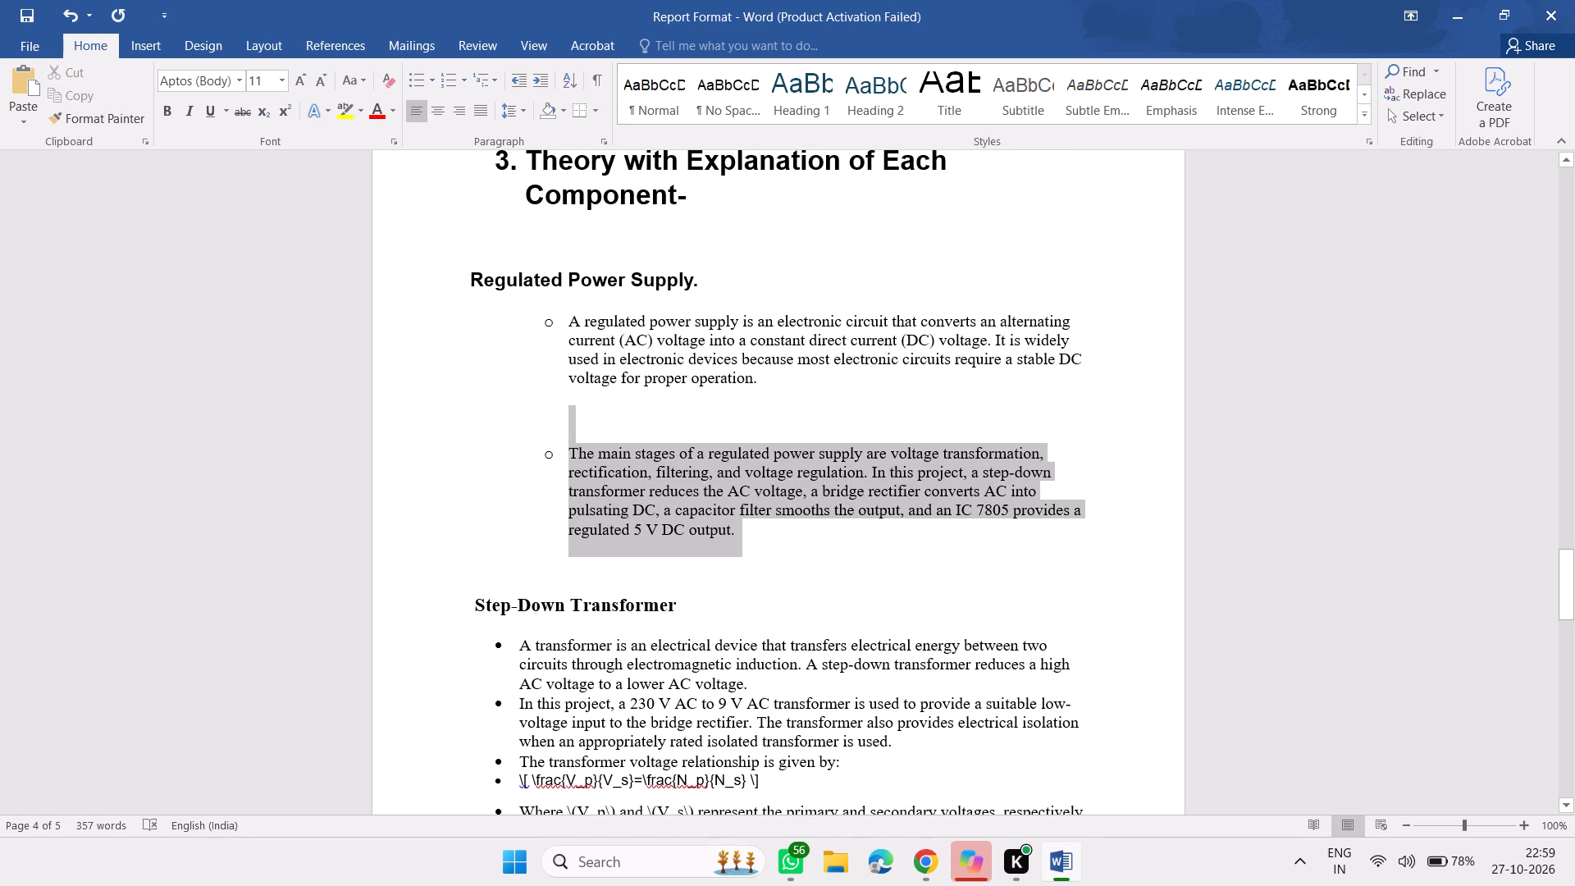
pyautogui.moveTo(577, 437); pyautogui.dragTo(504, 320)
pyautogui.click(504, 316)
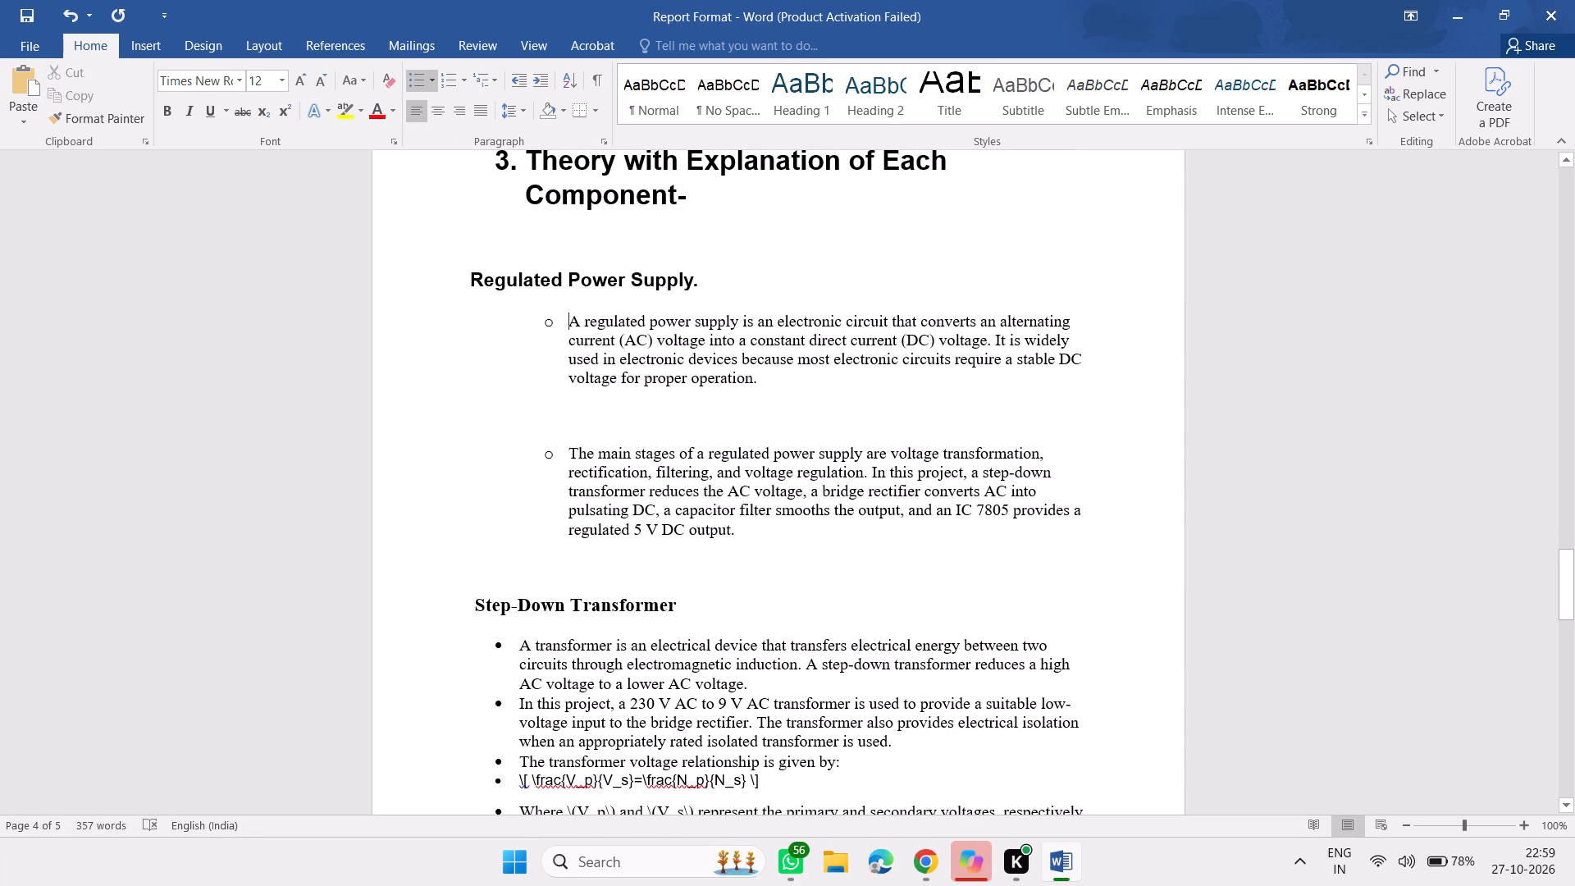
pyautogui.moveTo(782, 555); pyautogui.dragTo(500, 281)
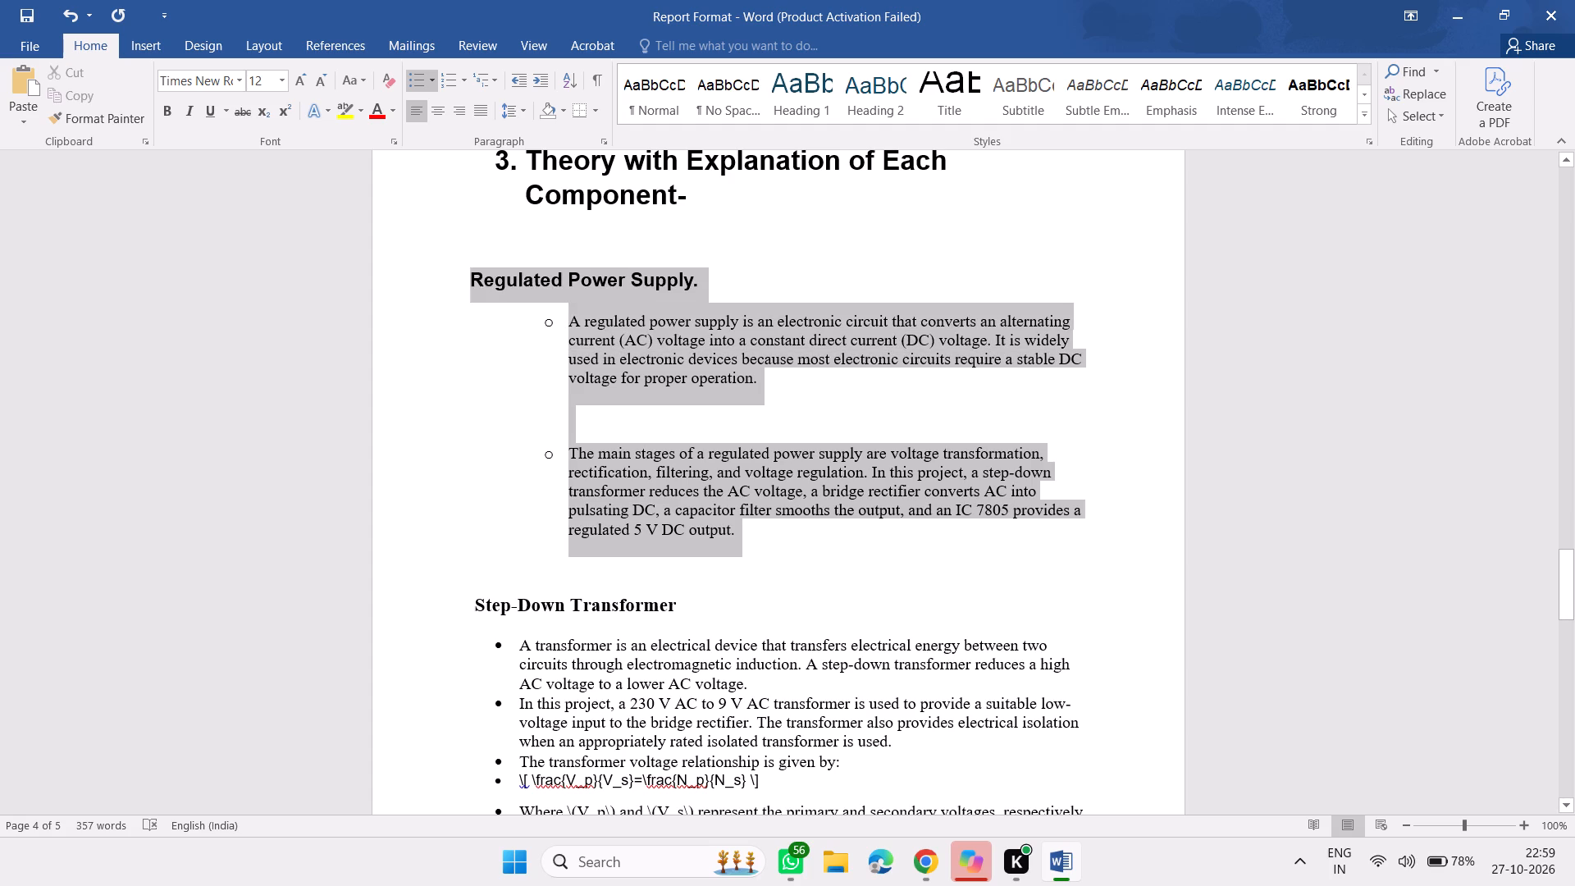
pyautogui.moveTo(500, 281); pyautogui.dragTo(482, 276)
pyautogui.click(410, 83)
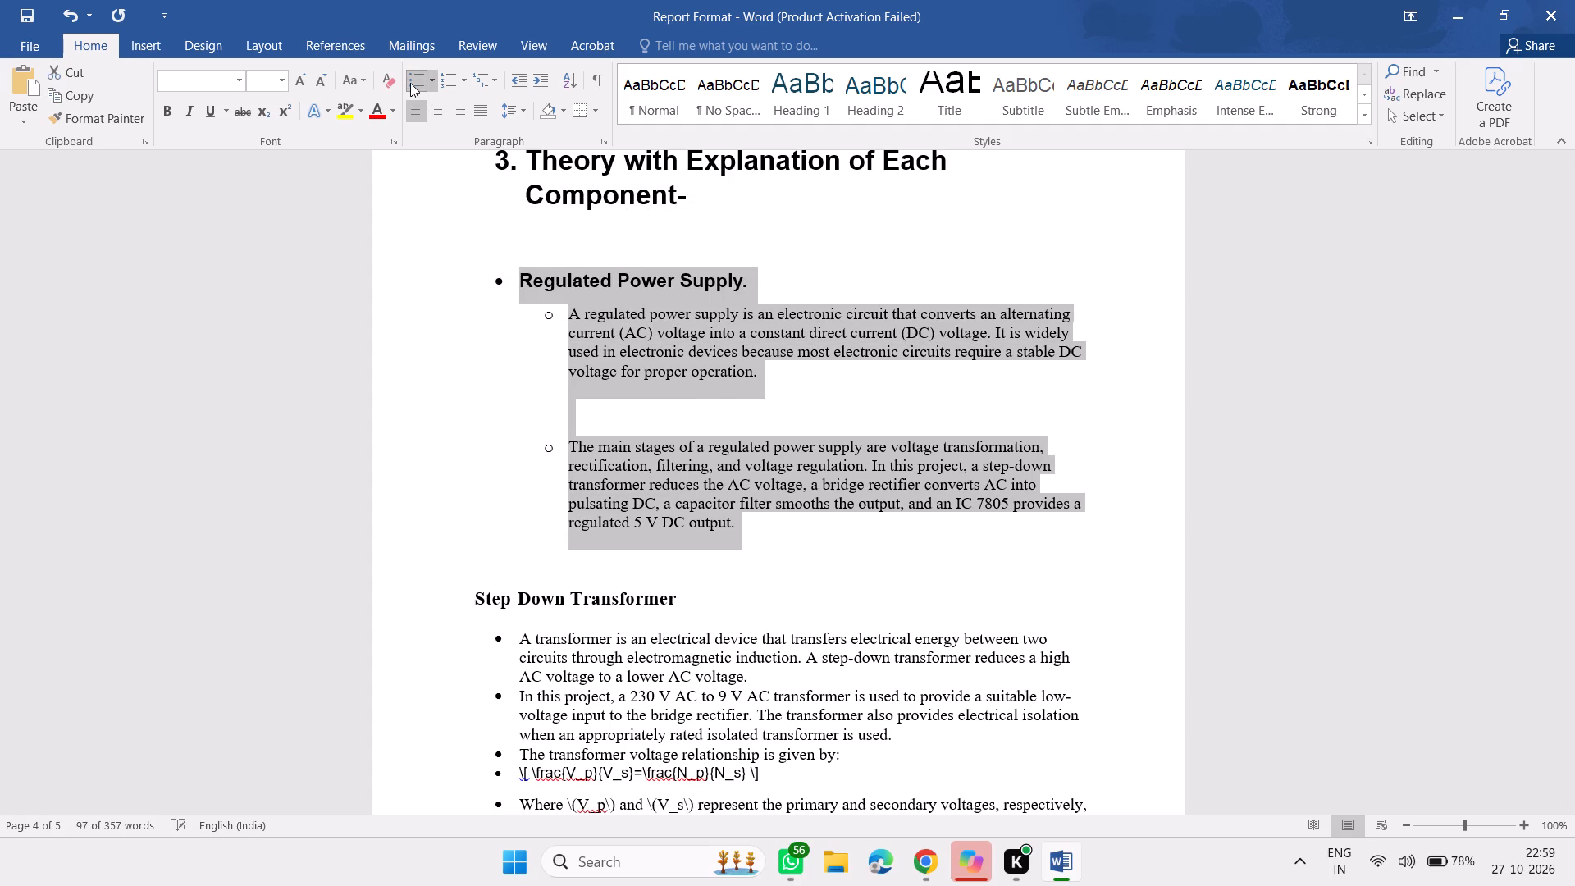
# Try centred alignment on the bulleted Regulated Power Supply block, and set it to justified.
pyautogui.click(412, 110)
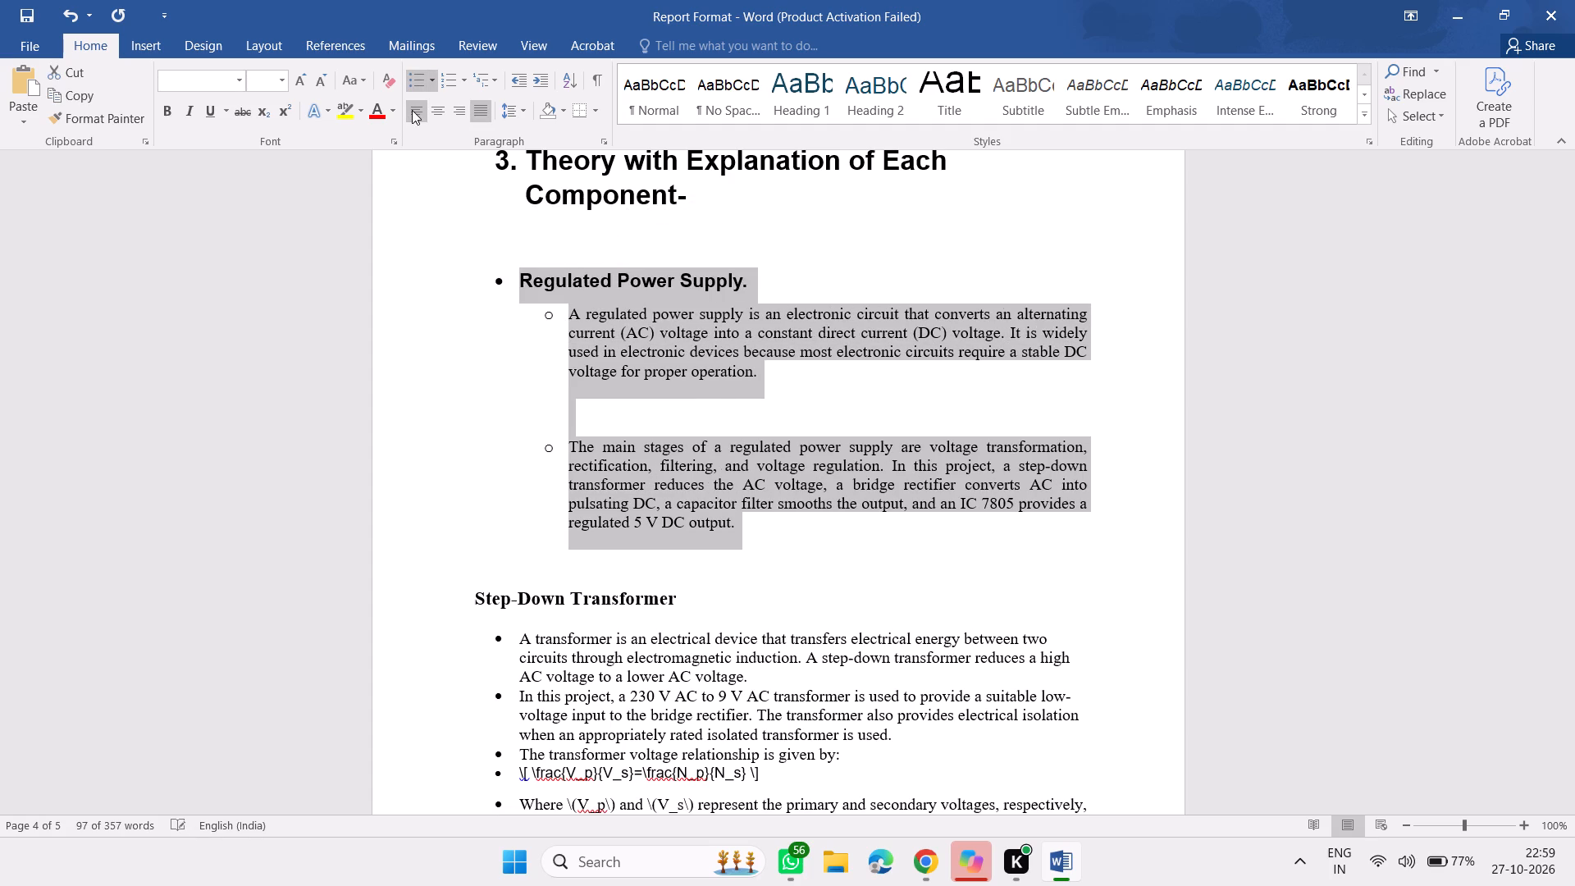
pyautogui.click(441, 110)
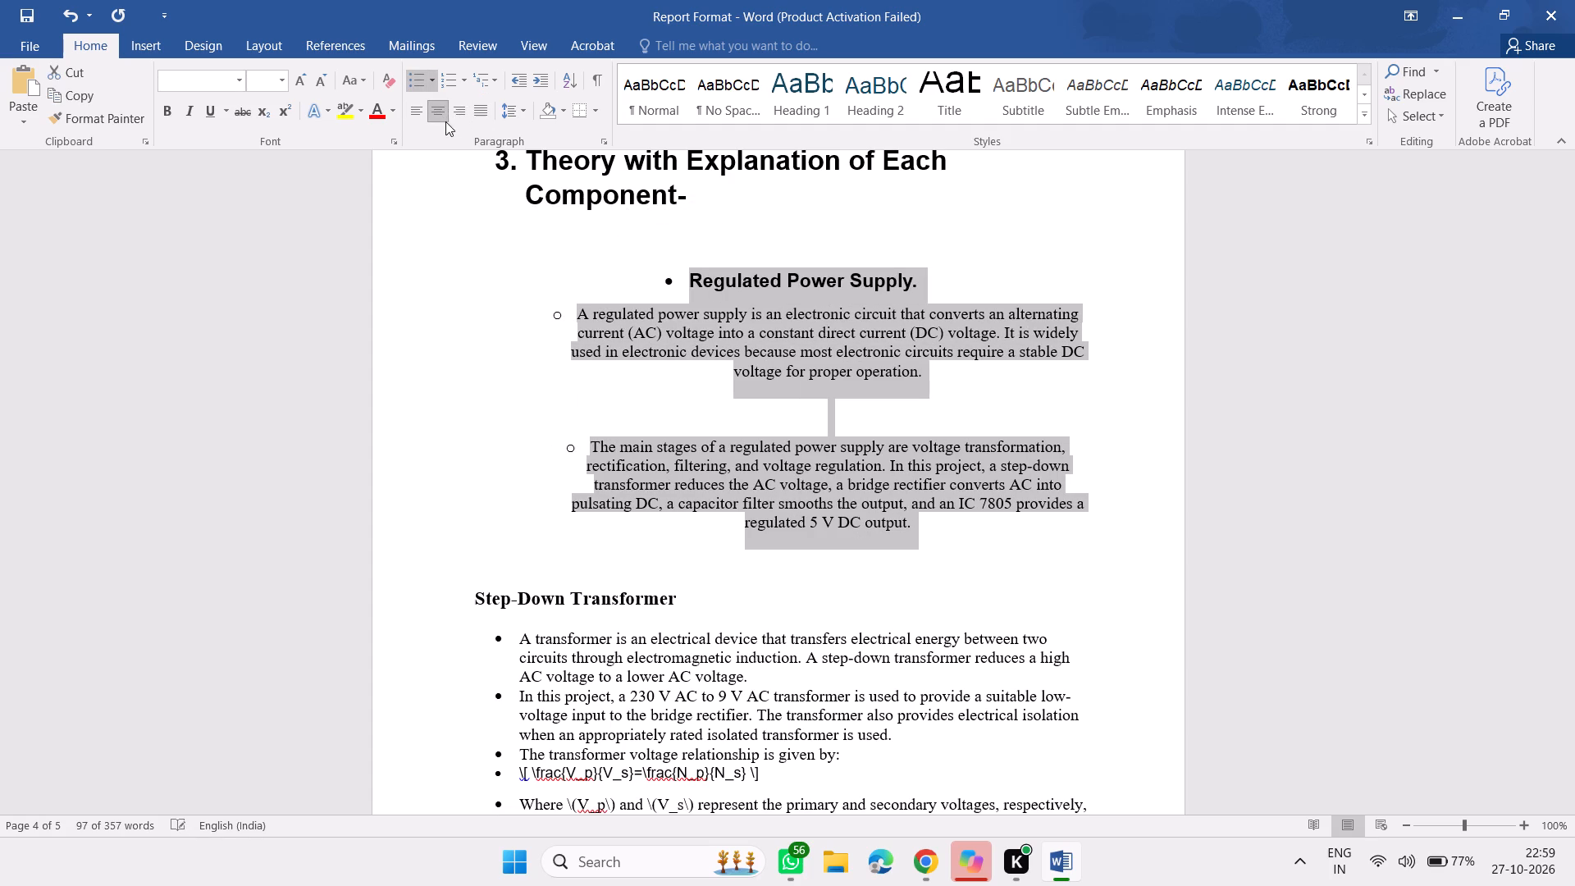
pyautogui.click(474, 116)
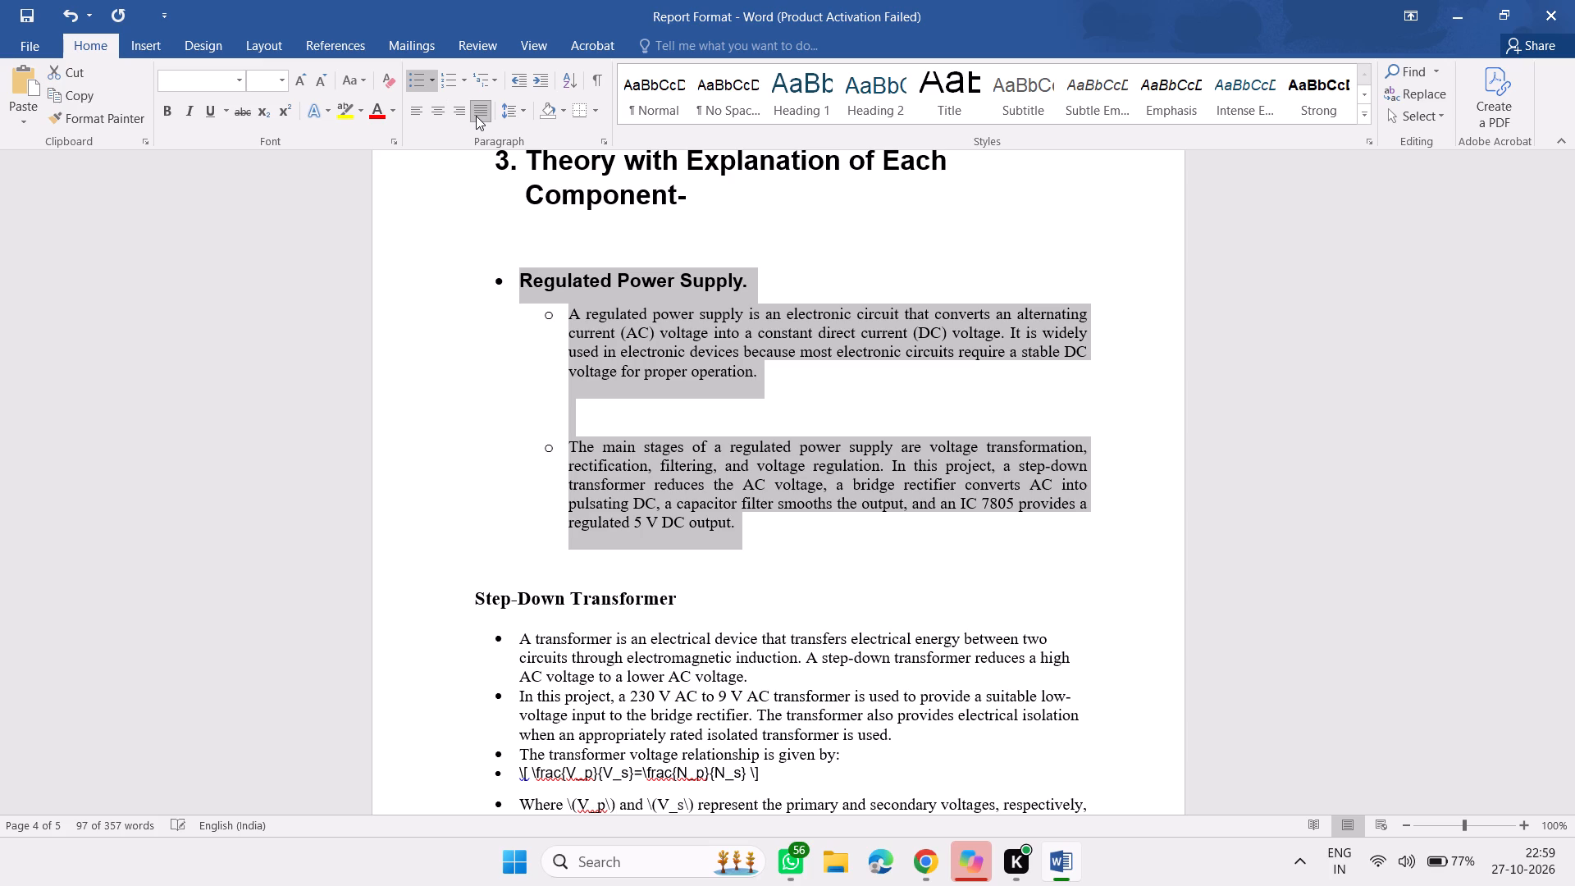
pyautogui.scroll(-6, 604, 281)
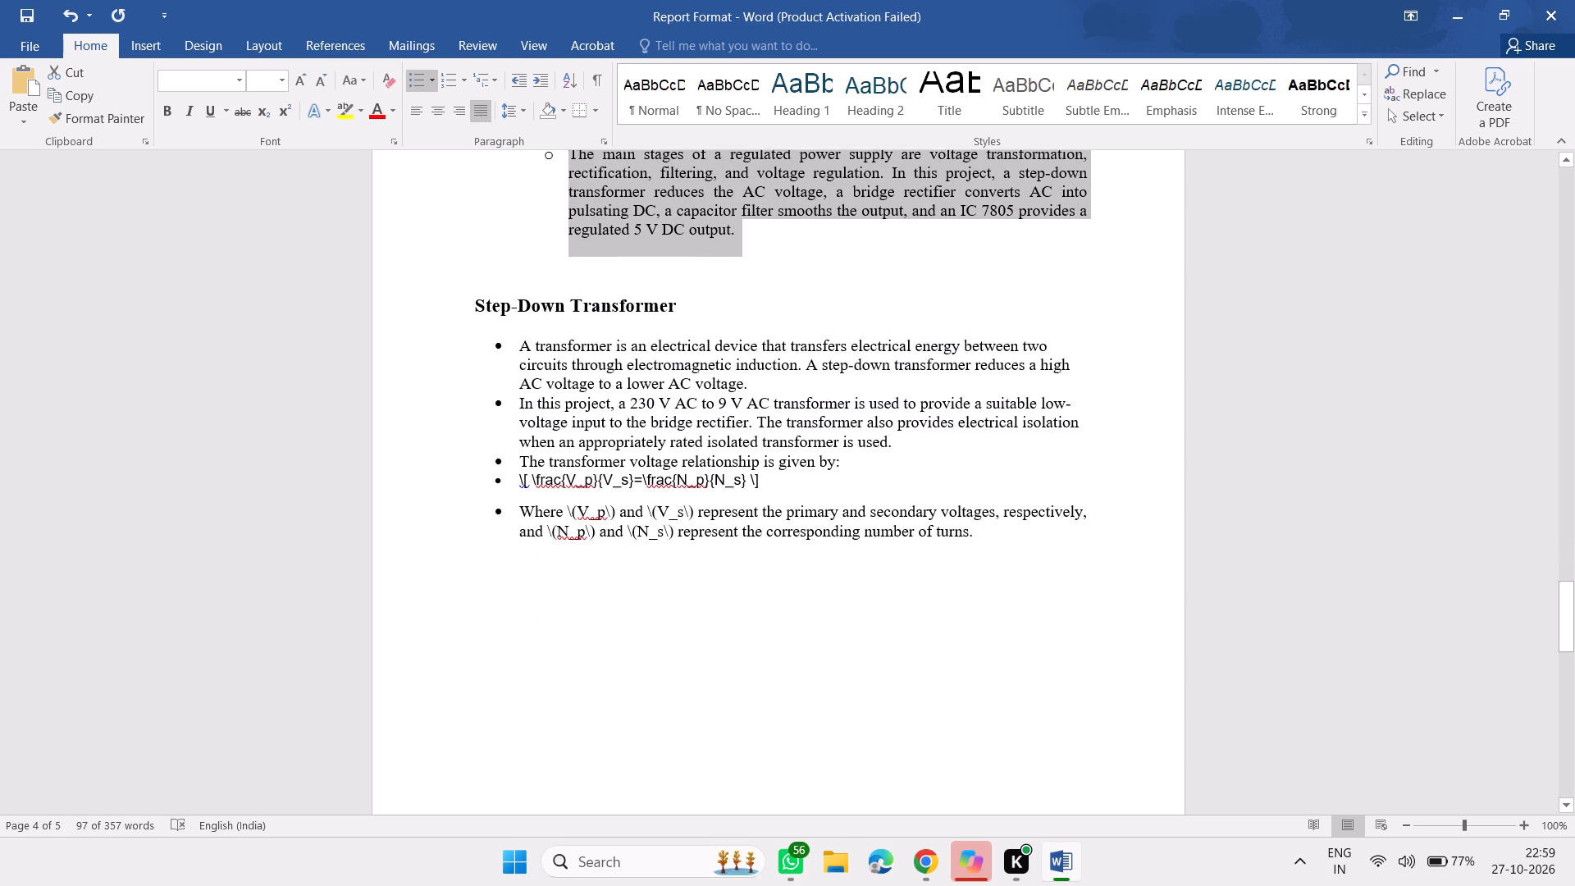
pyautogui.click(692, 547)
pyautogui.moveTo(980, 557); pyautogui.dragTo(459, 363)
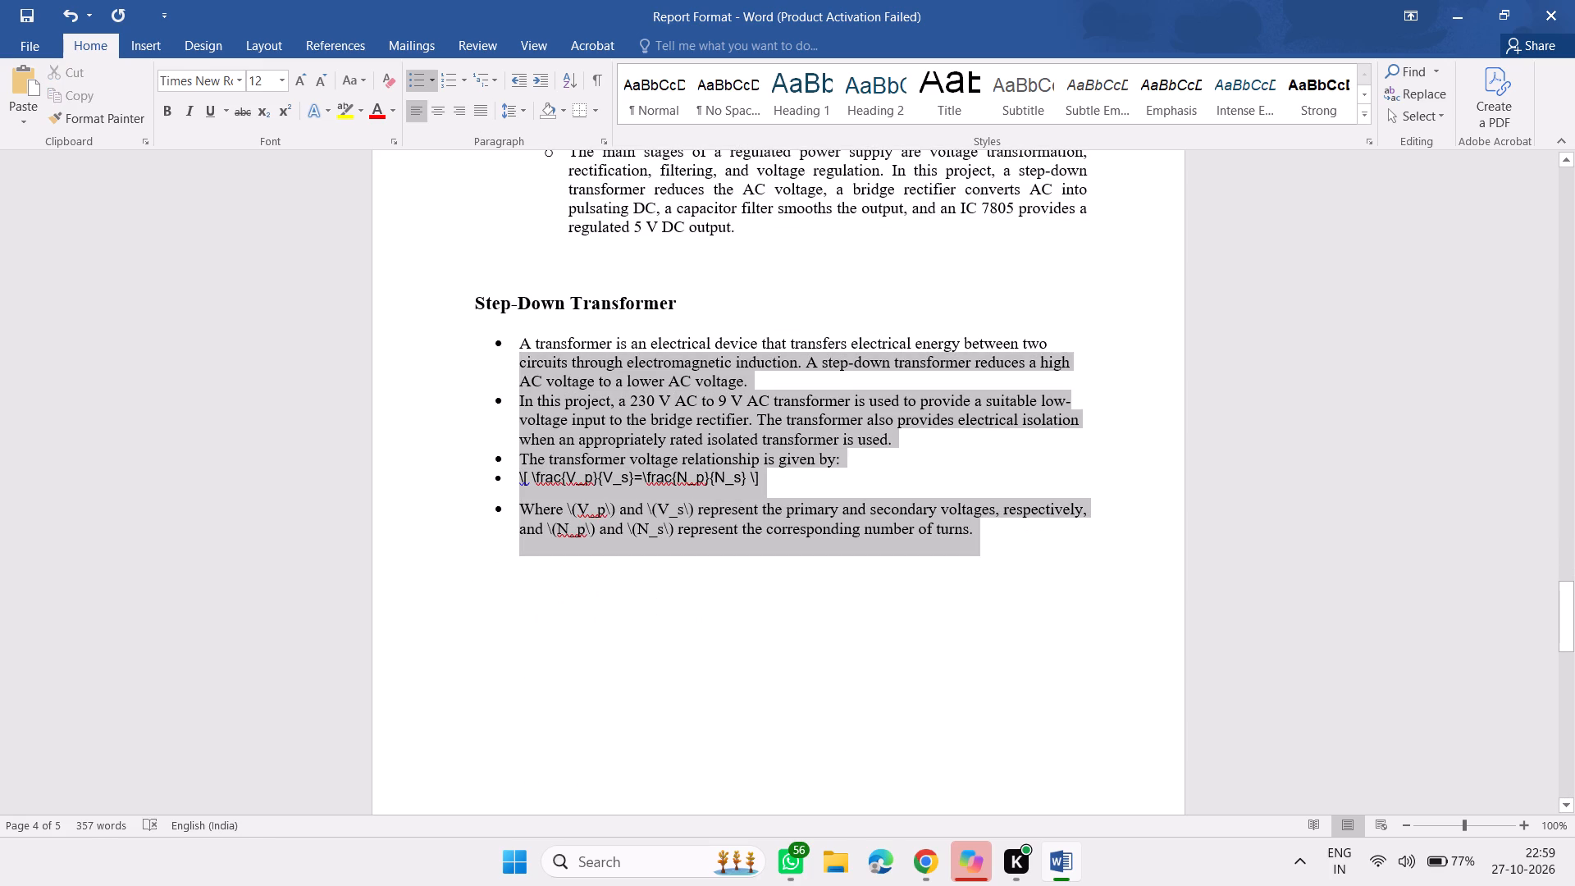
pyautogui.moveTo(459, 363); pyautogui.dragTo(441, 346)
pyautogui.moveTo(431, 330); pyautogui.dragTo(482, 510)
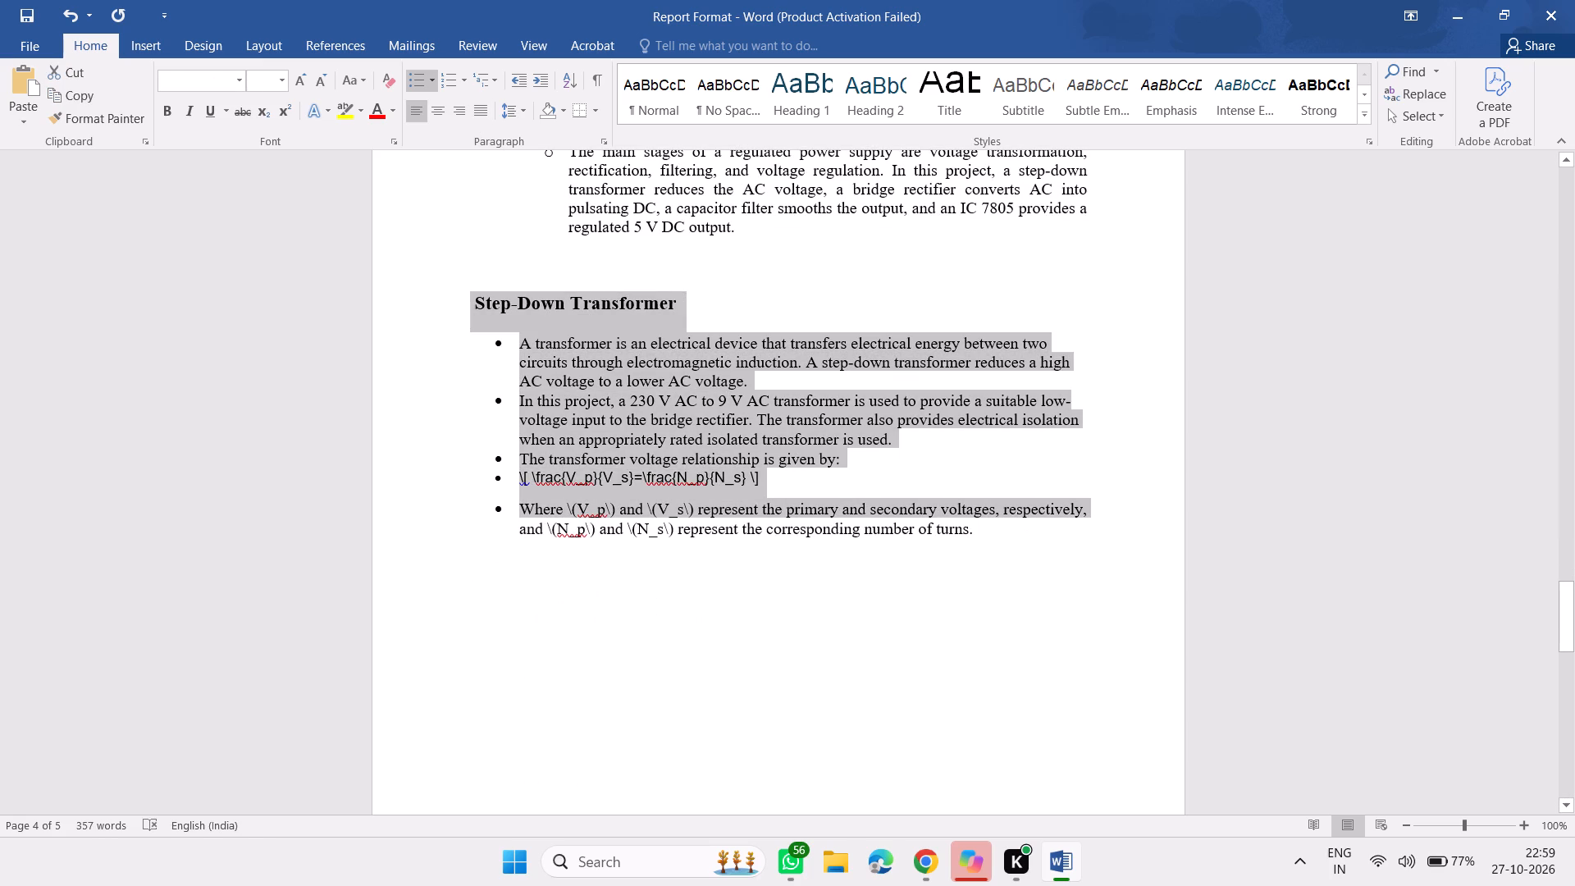
# Undo the recent alignment and bullet changes and the pasted Step-Down Transformer text, back to the bare subheading.
pyautogui.hotkey('ctrl', 'z')
pyautogui.hotkey('ctrl', 'z')
pyautogui.hotkey('ctrl', 'z')
pyautogui.hotkey('ctrl', 'z')
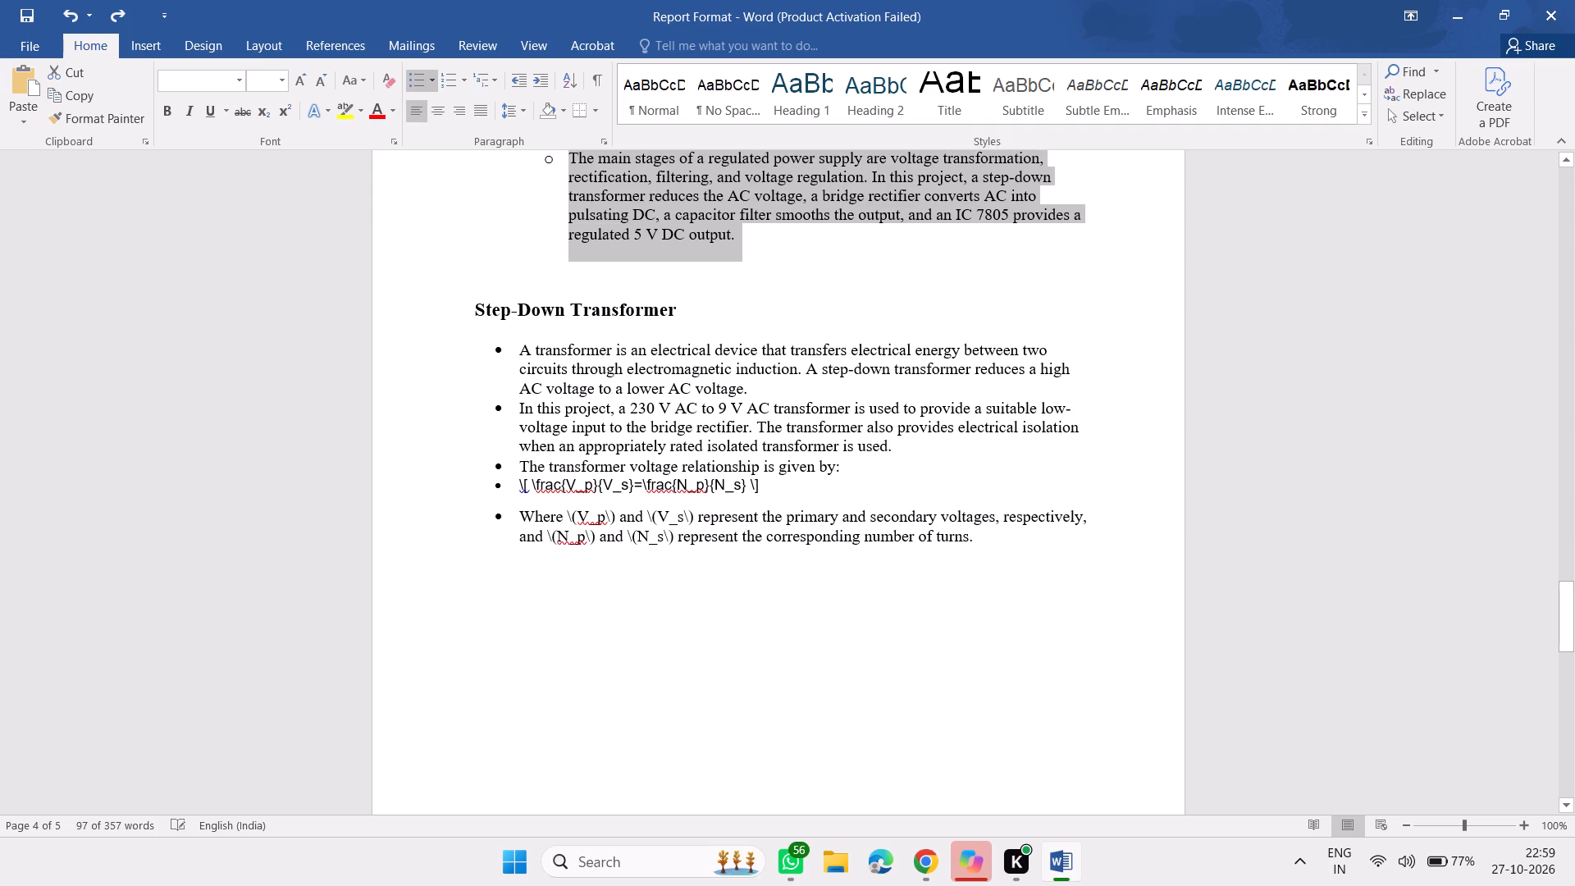
pyautogui.hotkey('ctrl', 'z')
pyautogui.hotkey('ctrl', 'z')
pyautogui.hotkey('ctrl', 'z')
pyautogui.hotkey('ctrl', 'z')
pyautogui.hotkey('ctrl', 'z')
pyautogui.hotkey('ctrl', 'z')
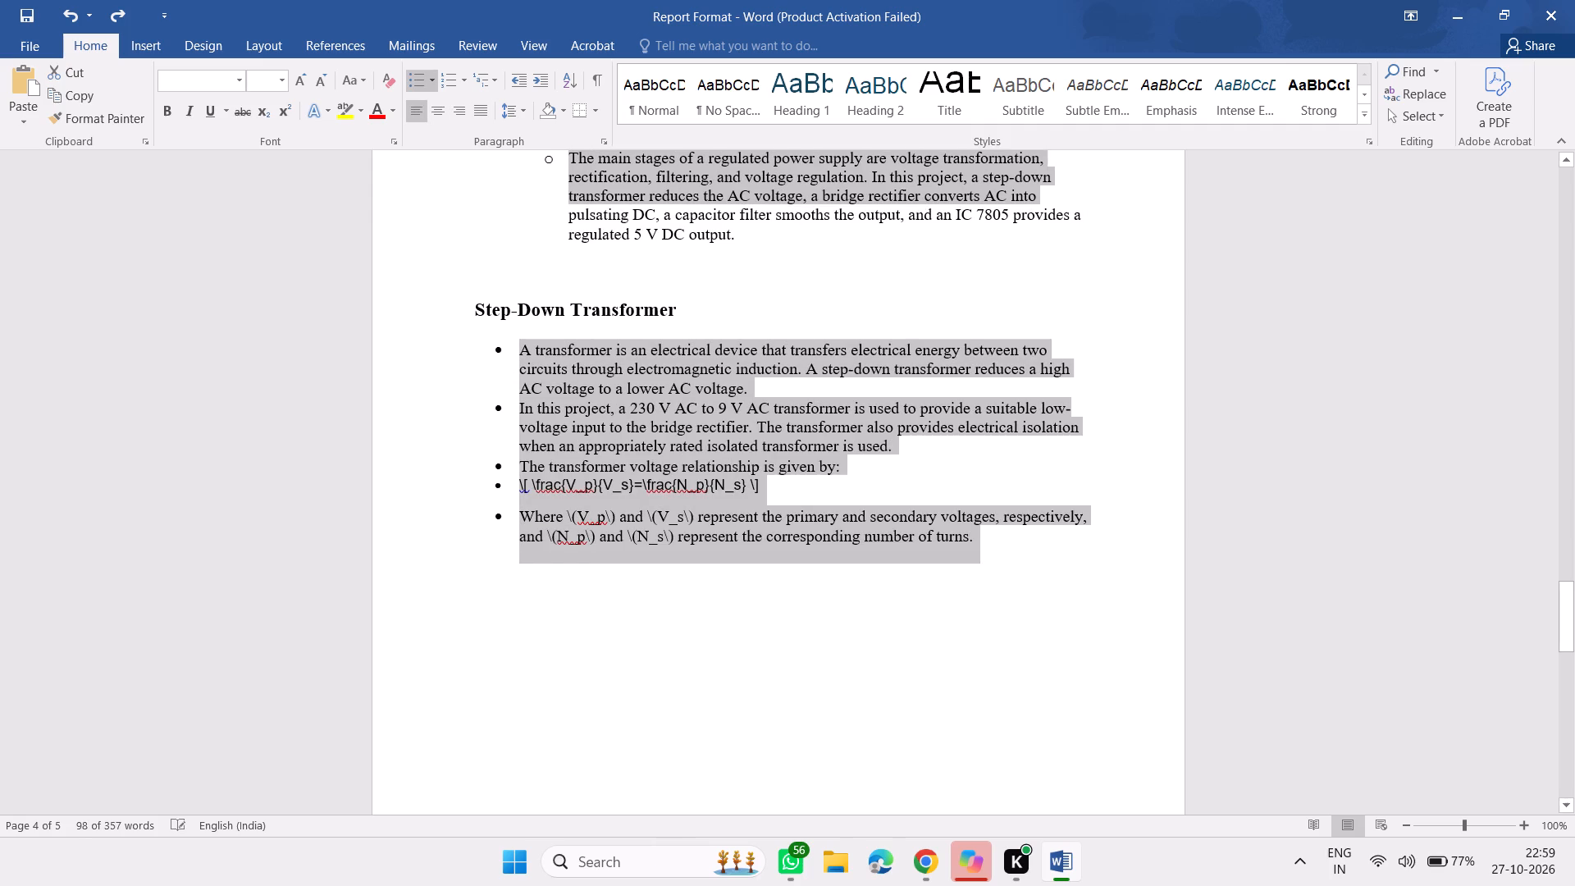
pyautogui.hotkey('ctrl', 'z')
pyautogui.hotkey('ctrl', 'z')
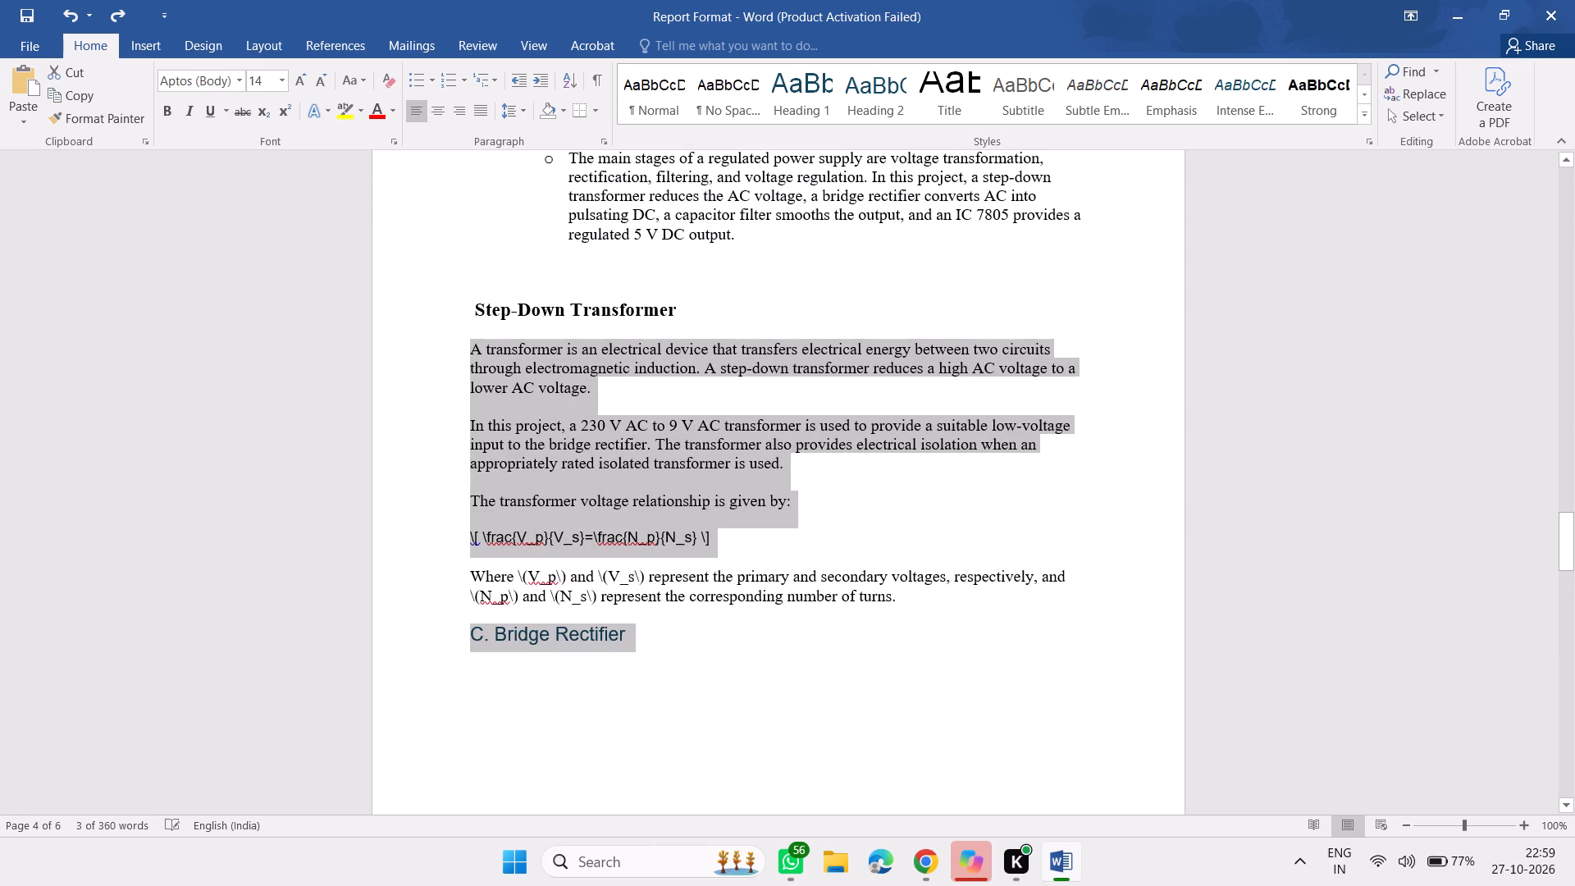
pyautogui.hotkey('ctrl', 'z')
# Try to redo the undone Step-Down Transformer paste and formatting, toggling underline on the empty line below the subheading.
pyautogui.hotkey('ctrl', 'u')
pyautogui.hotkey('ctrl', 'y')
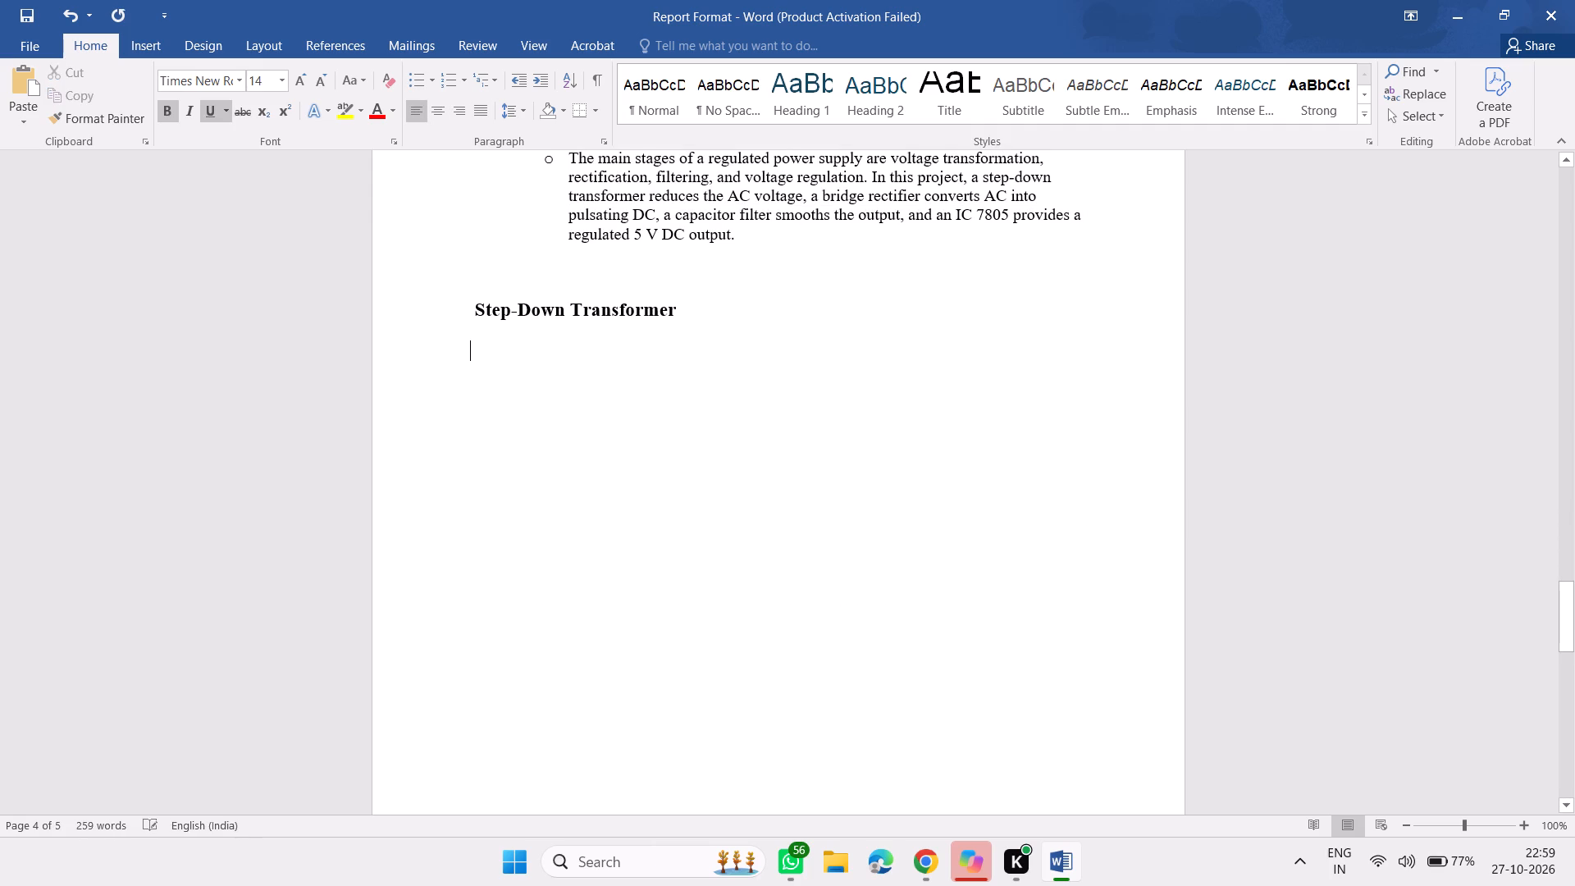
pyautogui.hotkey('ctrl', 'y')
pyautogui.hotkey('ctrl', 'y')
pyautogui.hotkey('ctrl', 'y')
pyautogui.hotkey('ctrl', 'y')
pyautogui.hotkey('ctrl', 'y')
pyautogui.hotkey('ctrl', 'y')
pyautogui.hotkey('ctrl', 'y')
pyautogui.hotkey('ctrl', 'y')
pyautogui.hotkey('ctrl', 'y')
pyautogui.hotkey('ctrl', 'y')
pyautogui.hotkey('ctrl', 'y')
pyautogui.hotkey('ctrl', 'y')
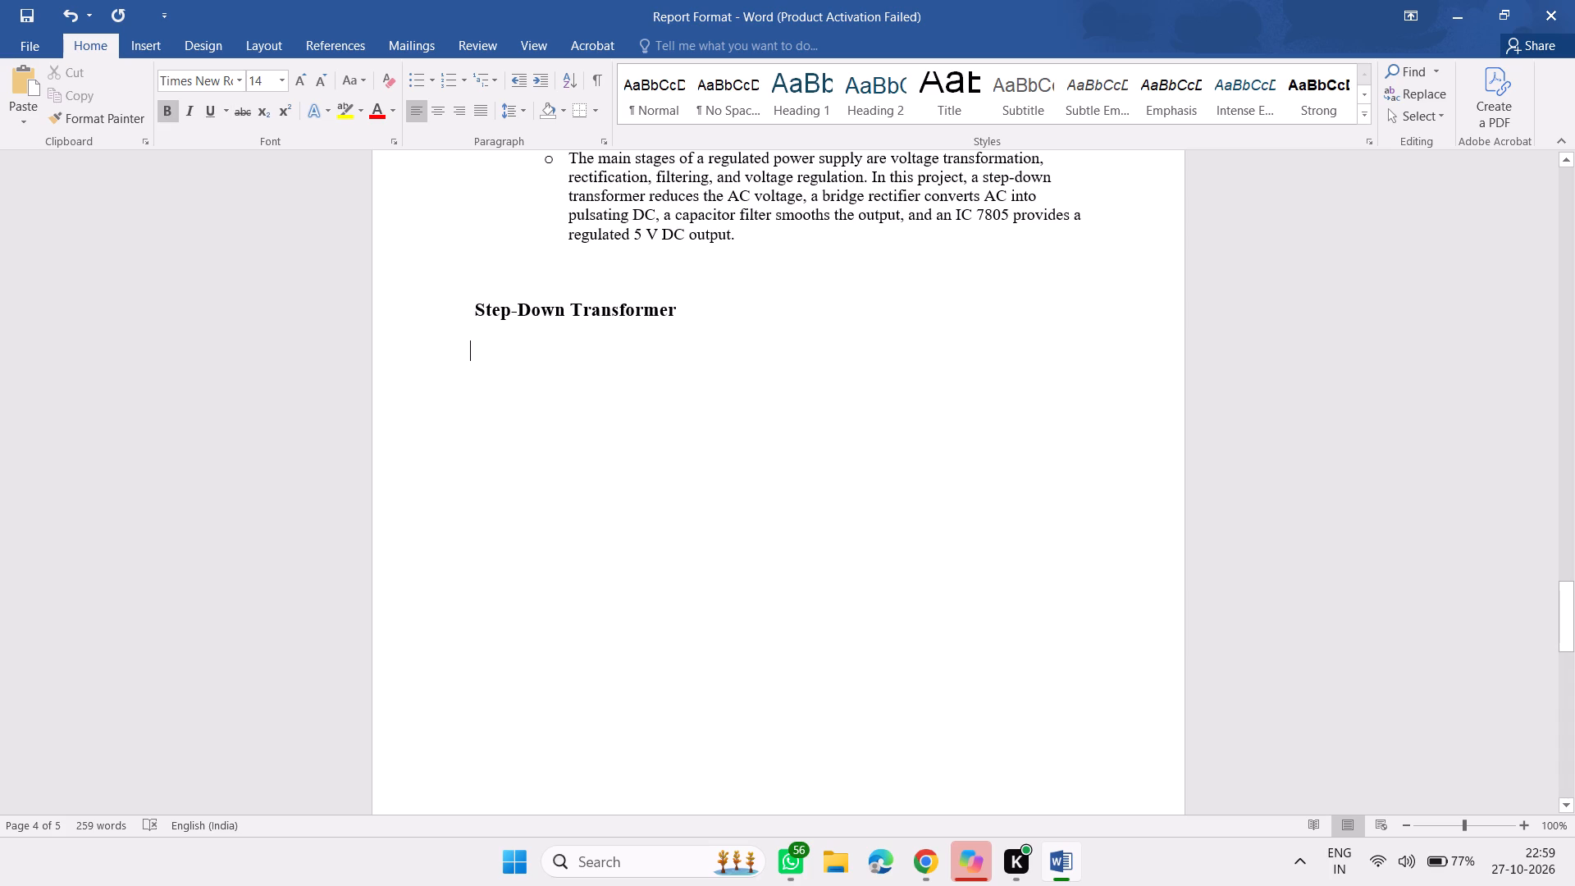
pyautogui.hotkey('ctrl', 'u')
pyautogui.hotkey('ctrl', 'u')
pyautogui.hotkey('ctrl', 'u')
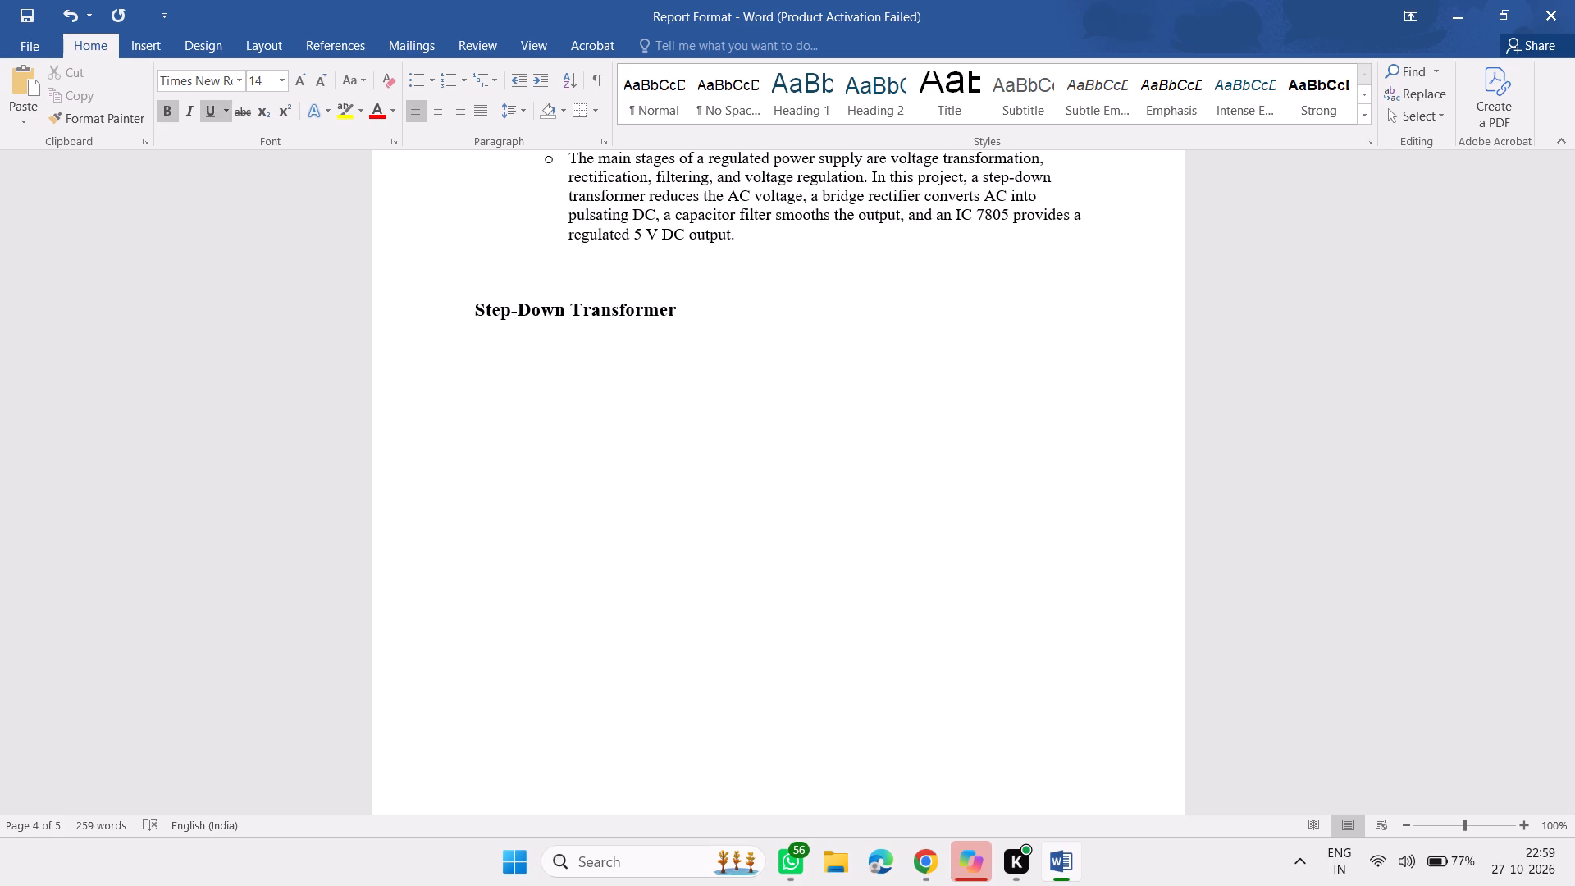
# Save the report document.
pyautogui.scroll(8, 876, 555)
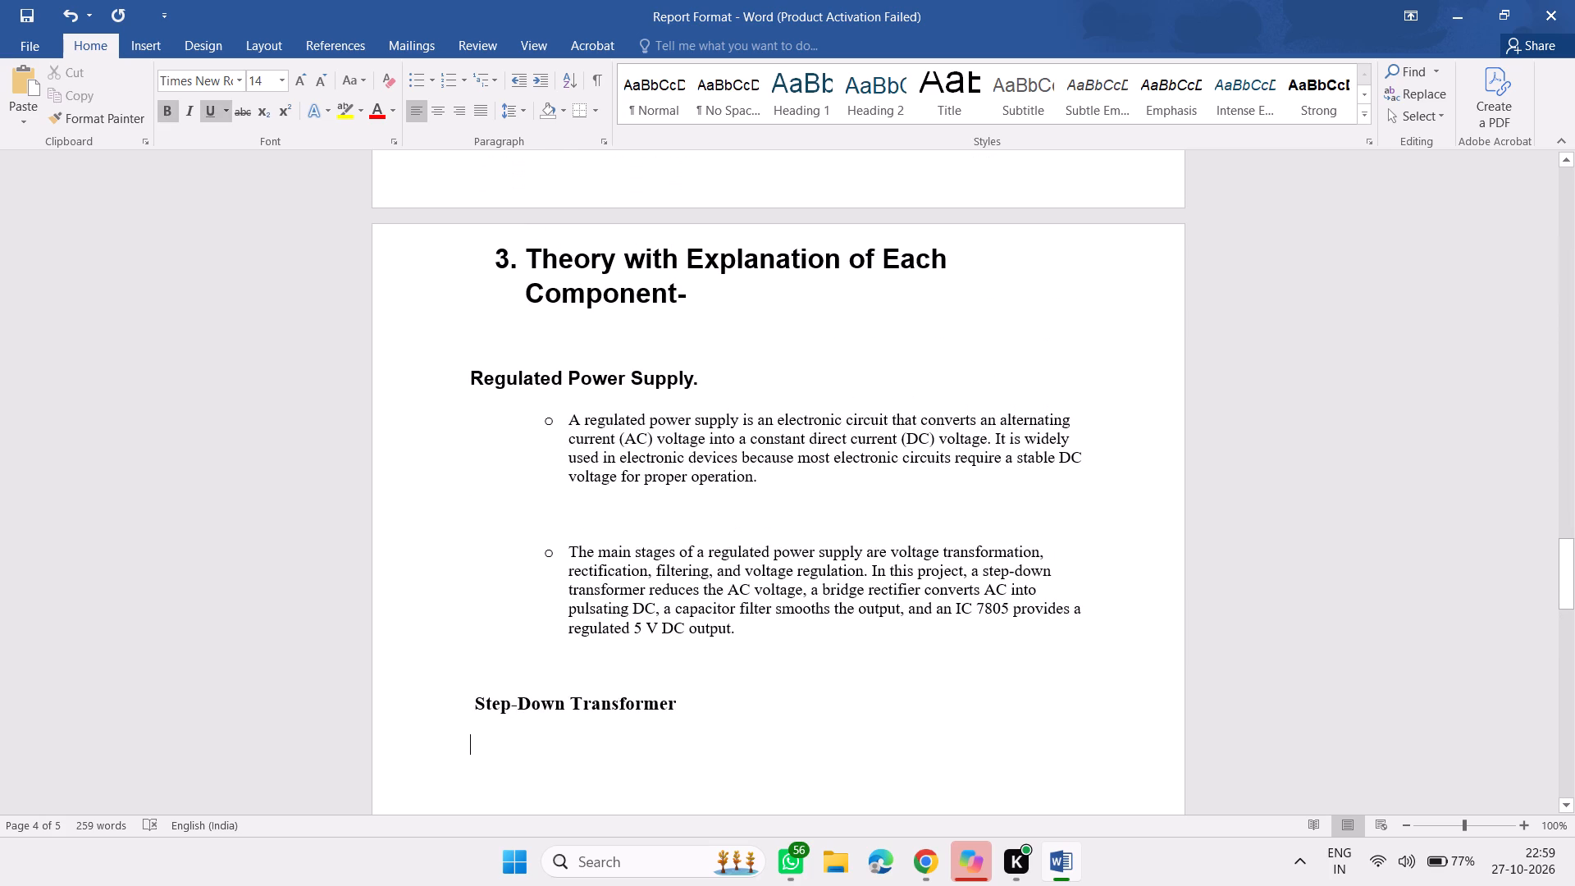
pyautogui.hotkey('ctrl', 's')
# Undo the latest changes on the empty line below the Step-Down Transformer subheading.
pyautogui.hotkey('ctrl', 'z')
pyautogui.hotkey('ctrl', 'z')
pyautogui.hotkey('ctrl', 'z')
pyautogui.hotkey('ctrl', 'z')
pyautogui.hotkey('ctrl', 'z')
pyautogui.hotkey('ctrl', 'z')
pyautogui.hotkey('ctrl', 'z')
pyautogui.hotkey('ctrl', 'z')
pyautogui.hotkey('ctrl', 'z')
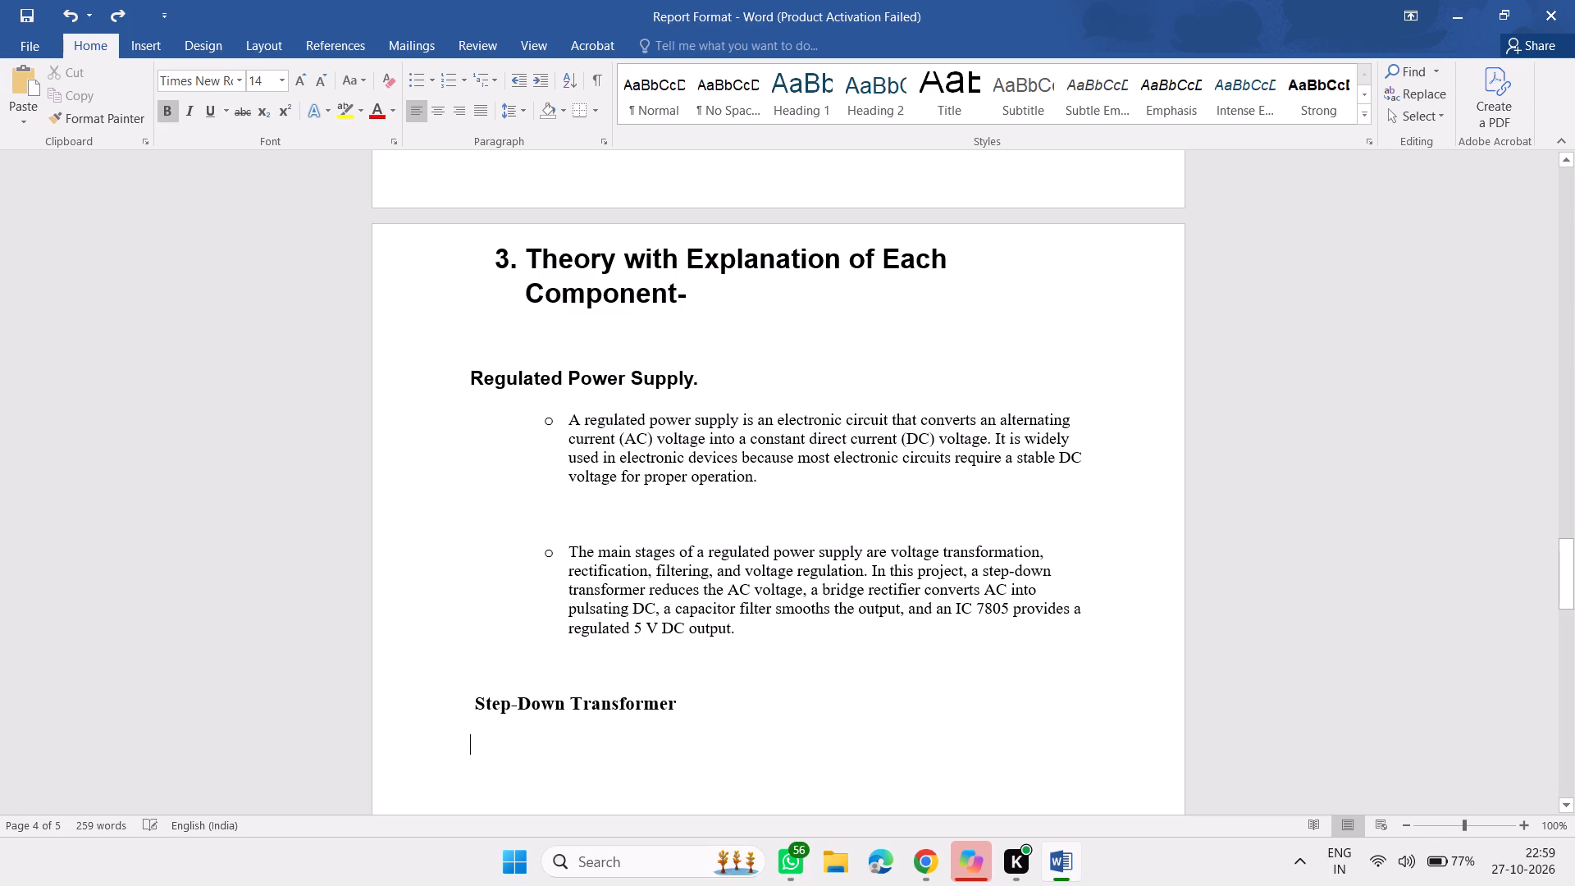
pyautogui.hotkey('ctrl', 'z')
# Add a period at the end of the "Step-Down Transformer" subheading.
pyautogui.click(683, 703)
pyautogui.press('.')
# Remove the blank line between the two Regulated Power Supply bullets, keeping "The main stages" paragraph as its own bullet.
pyautogui.scroll(-3, 692, 696)
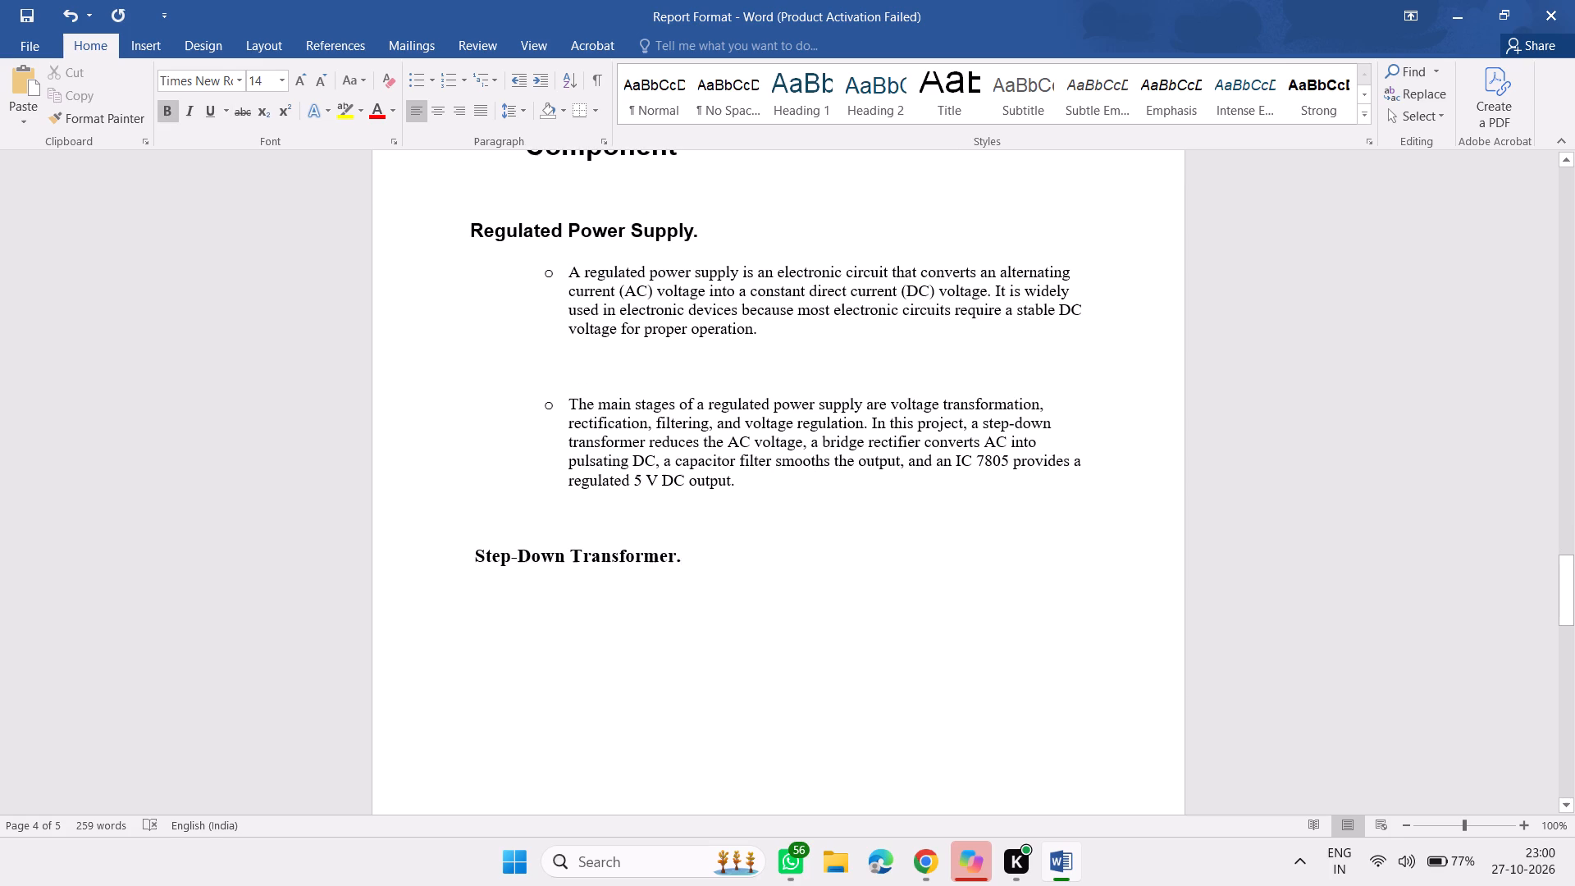
pyautogui.click(542, 398)
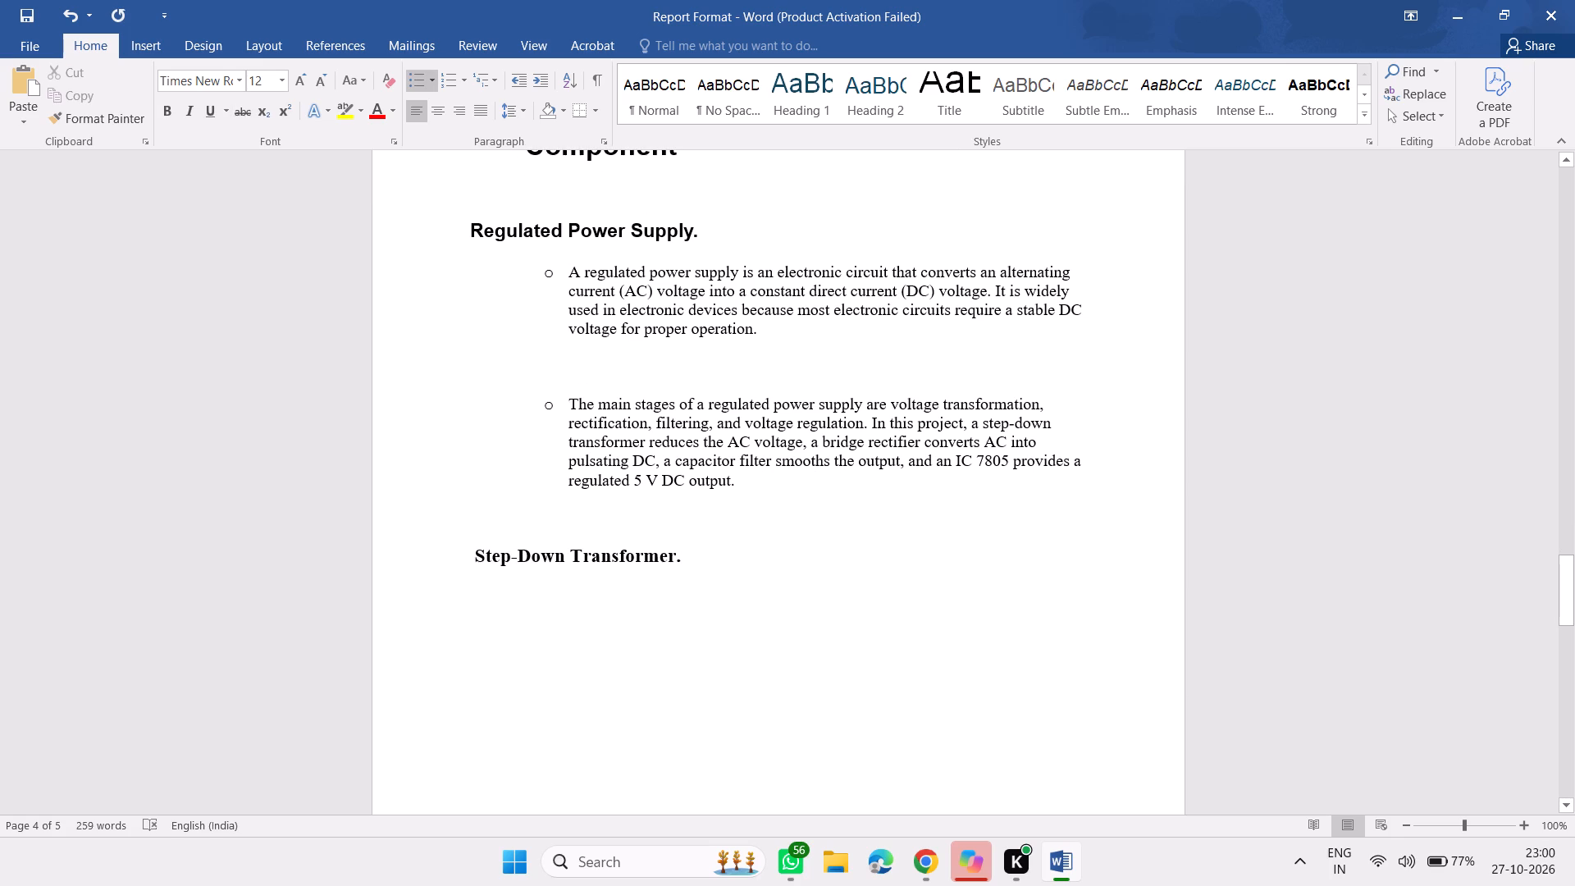
pyautogui.press('BackSpace')
pyautogui.press('BackSpace')
pyautogui.press('BackSpace')
pyautogui.press('BackSpace')
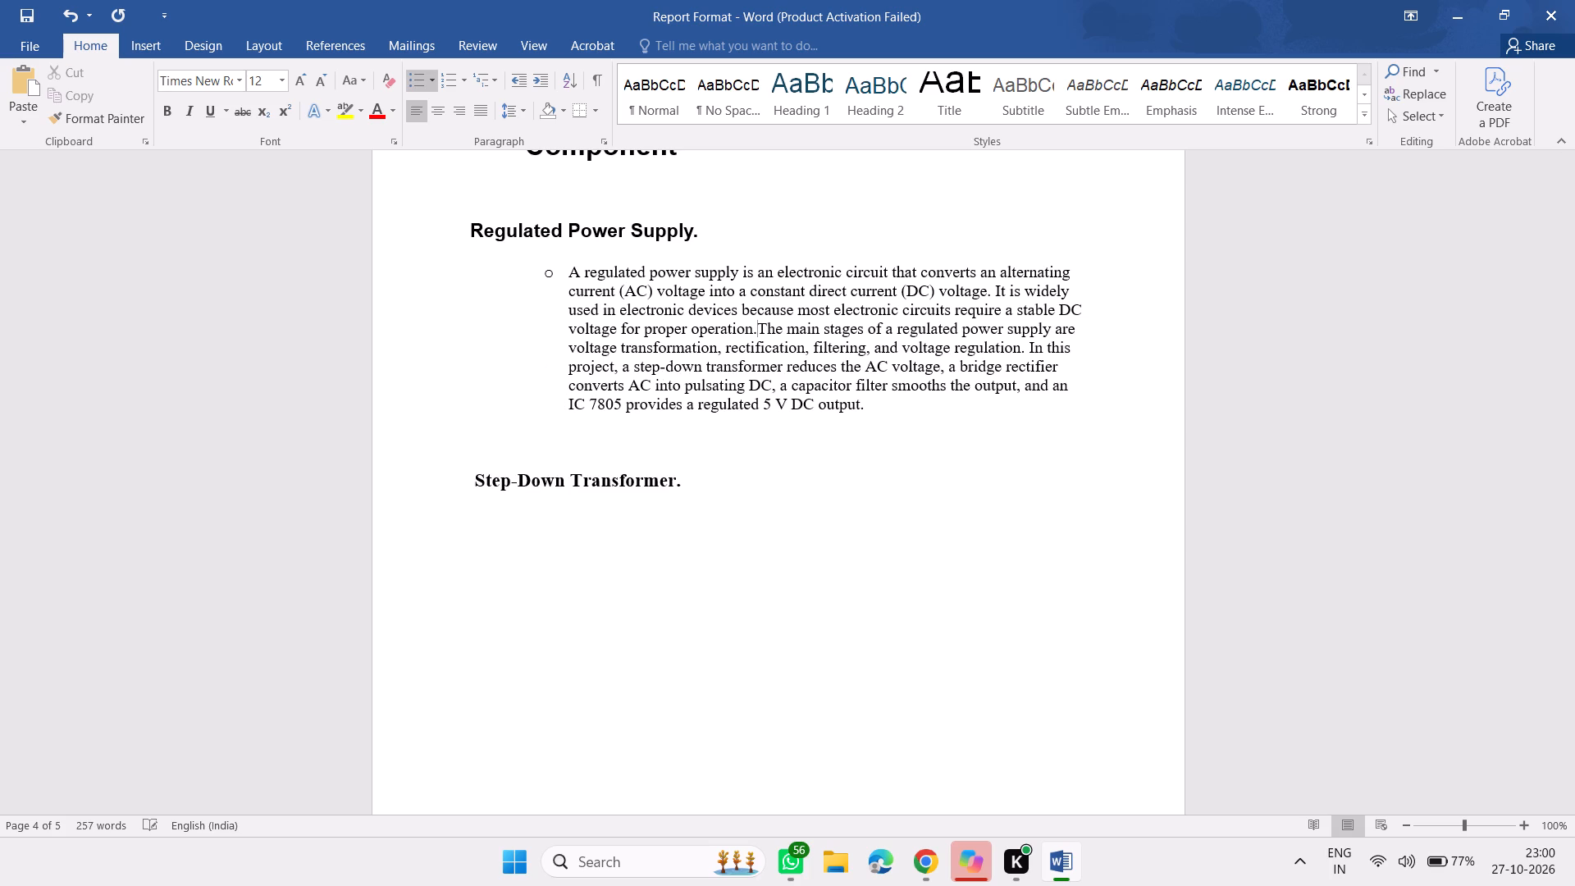
pyautogui.press('Return')
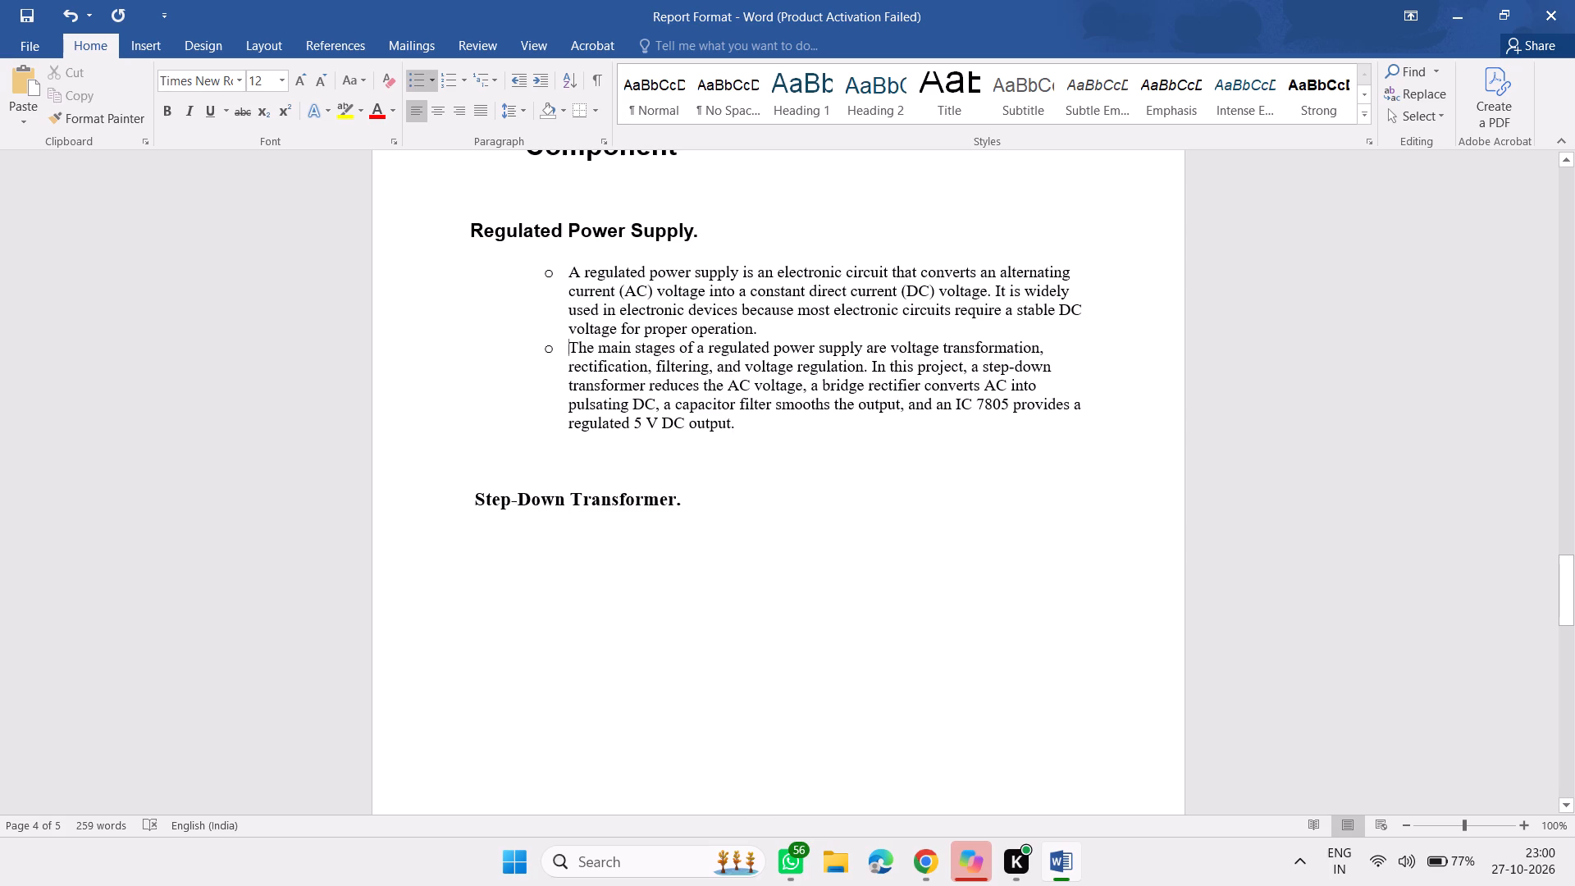
# Start a new empty line below the "Step-Down Transformer." subheading.
pyautogui.click(710, 490)
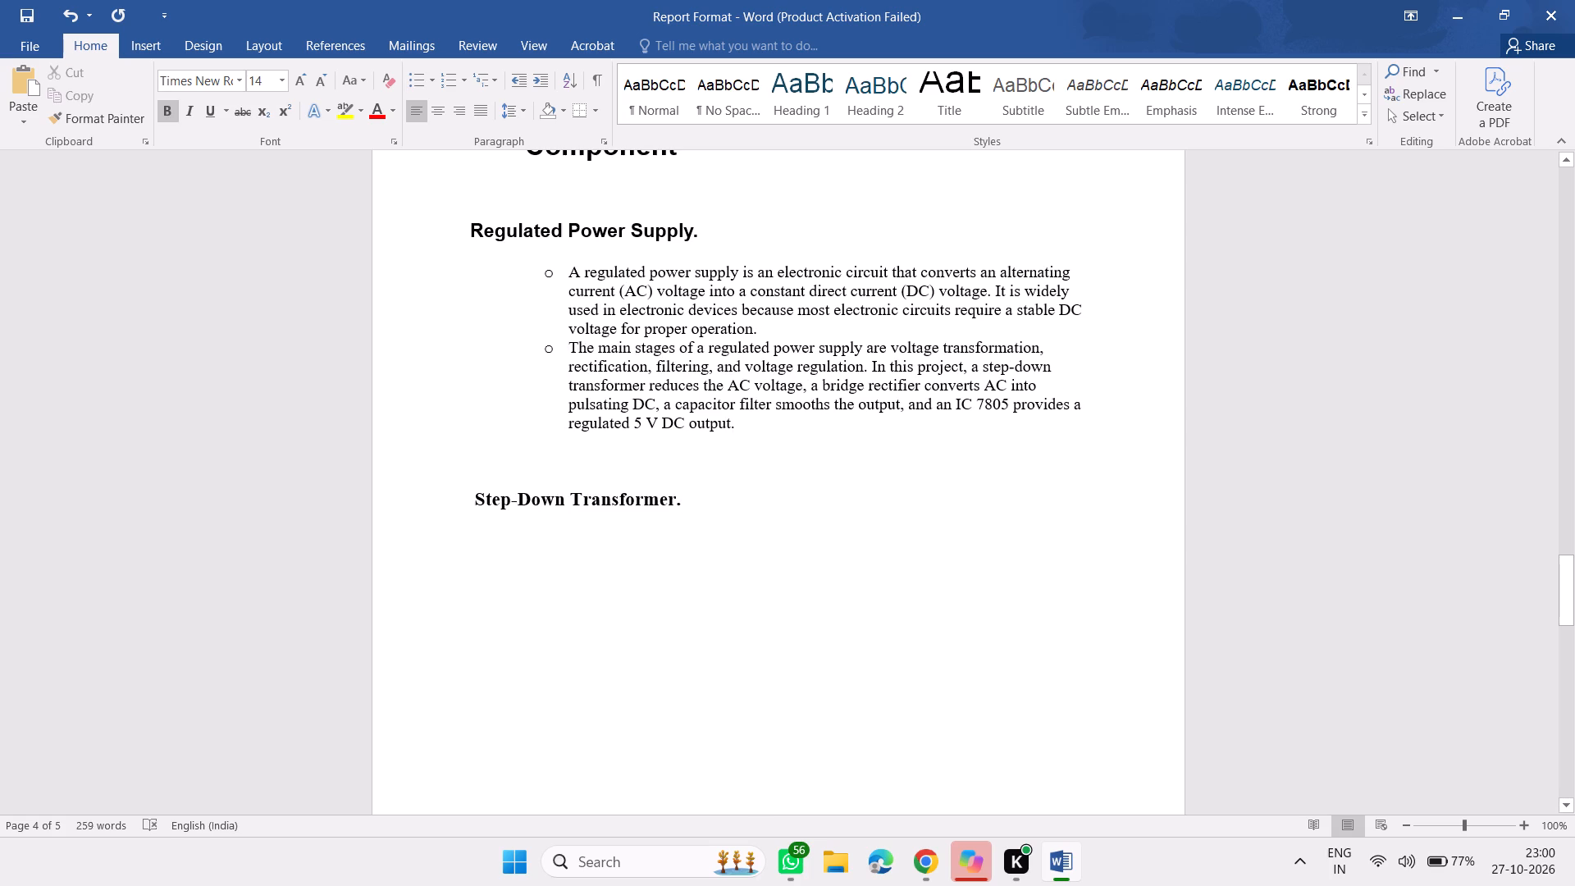
pyautogui.press('Return')
# Justify the Regulated Power Supply subheading and its two bullet paragraphs.
pyautogui.moveTo(741, 429); pyautogui.dragTo(451, 200)
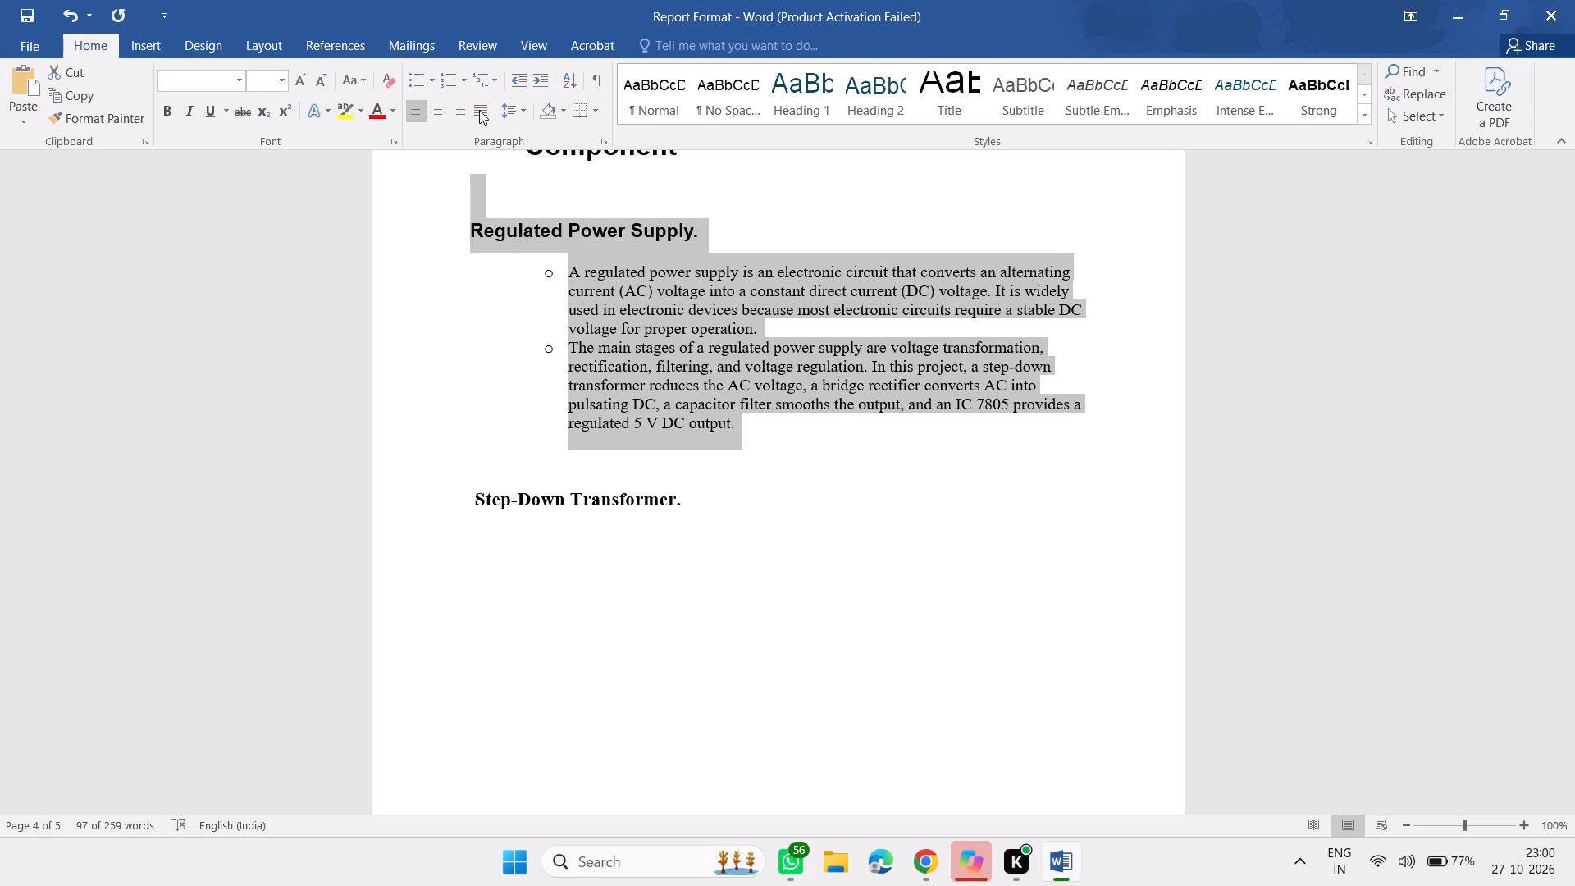
pyautogui.click(482, 107)
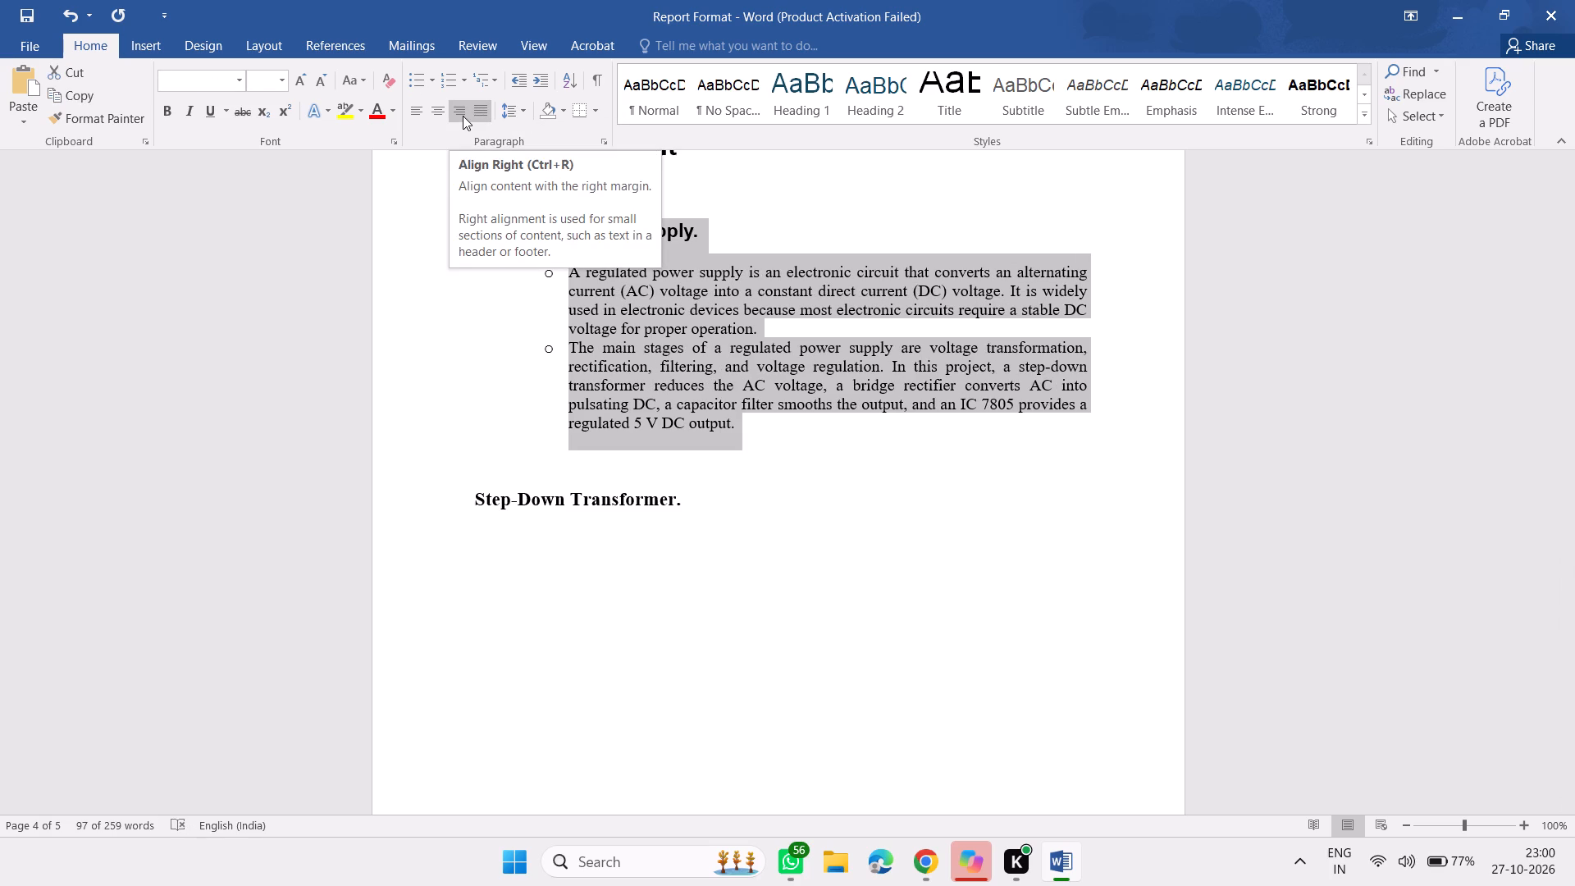
pyautogui.click(790, 451)
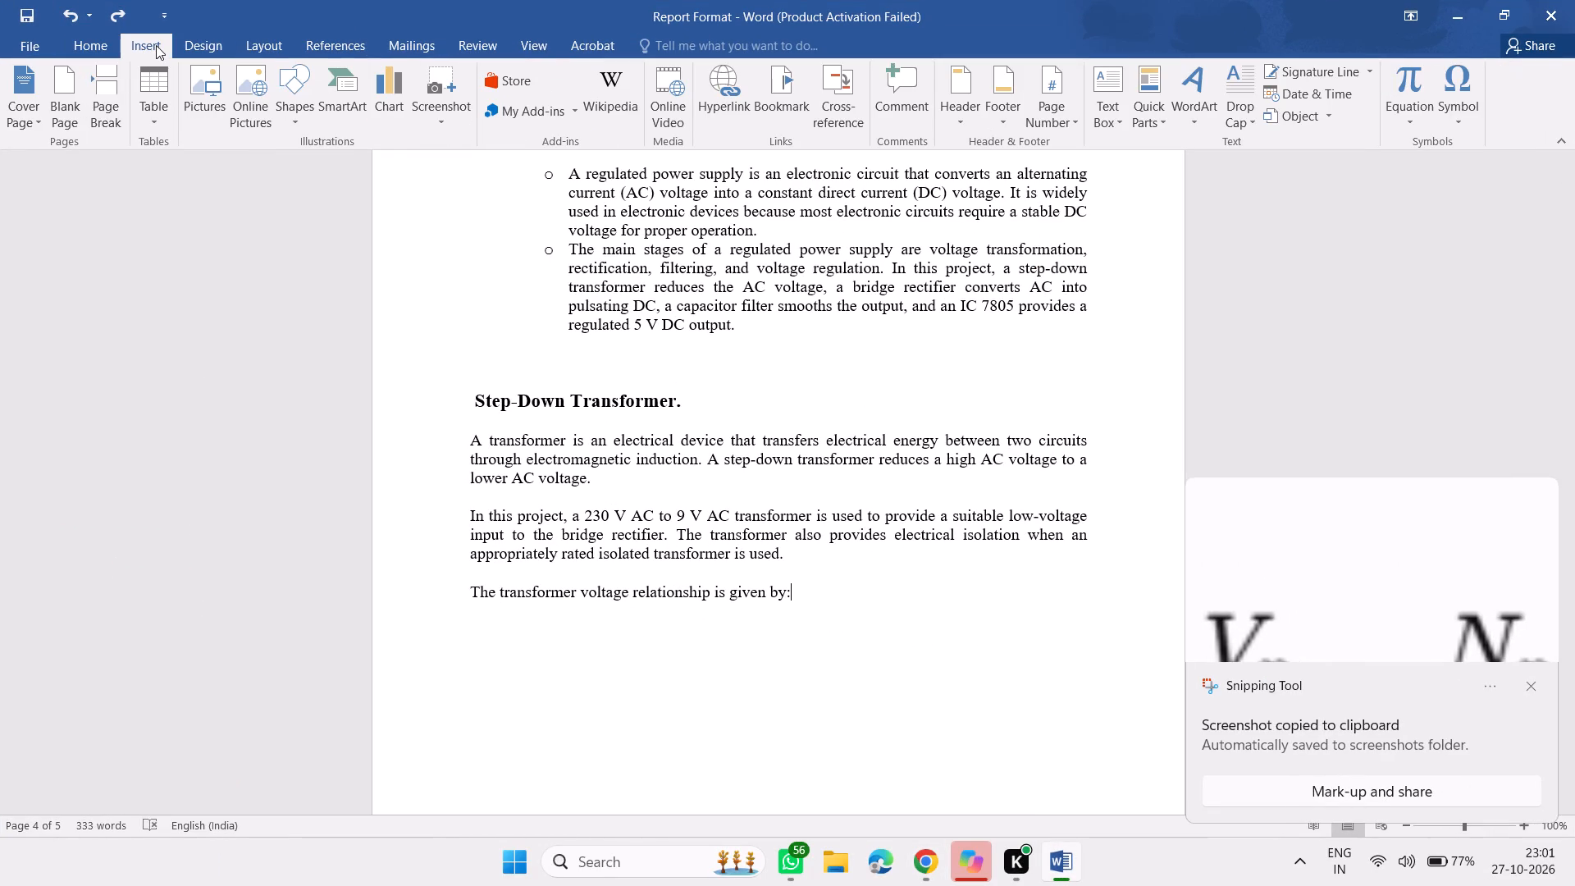
pyautogui.click(194, 95)
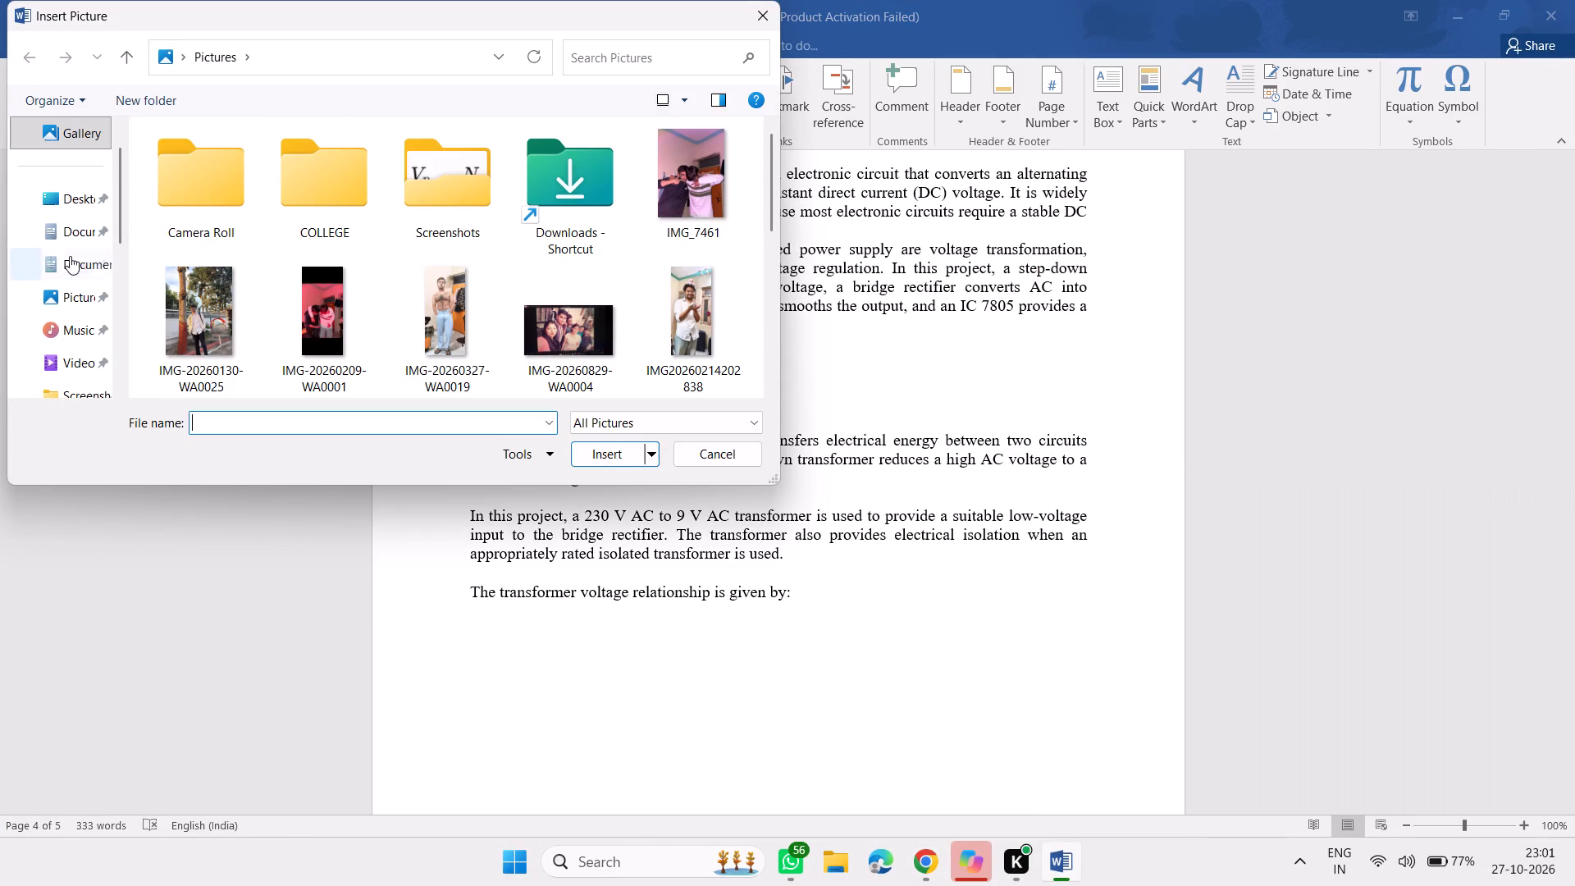
pyautogui.click(73, 299)
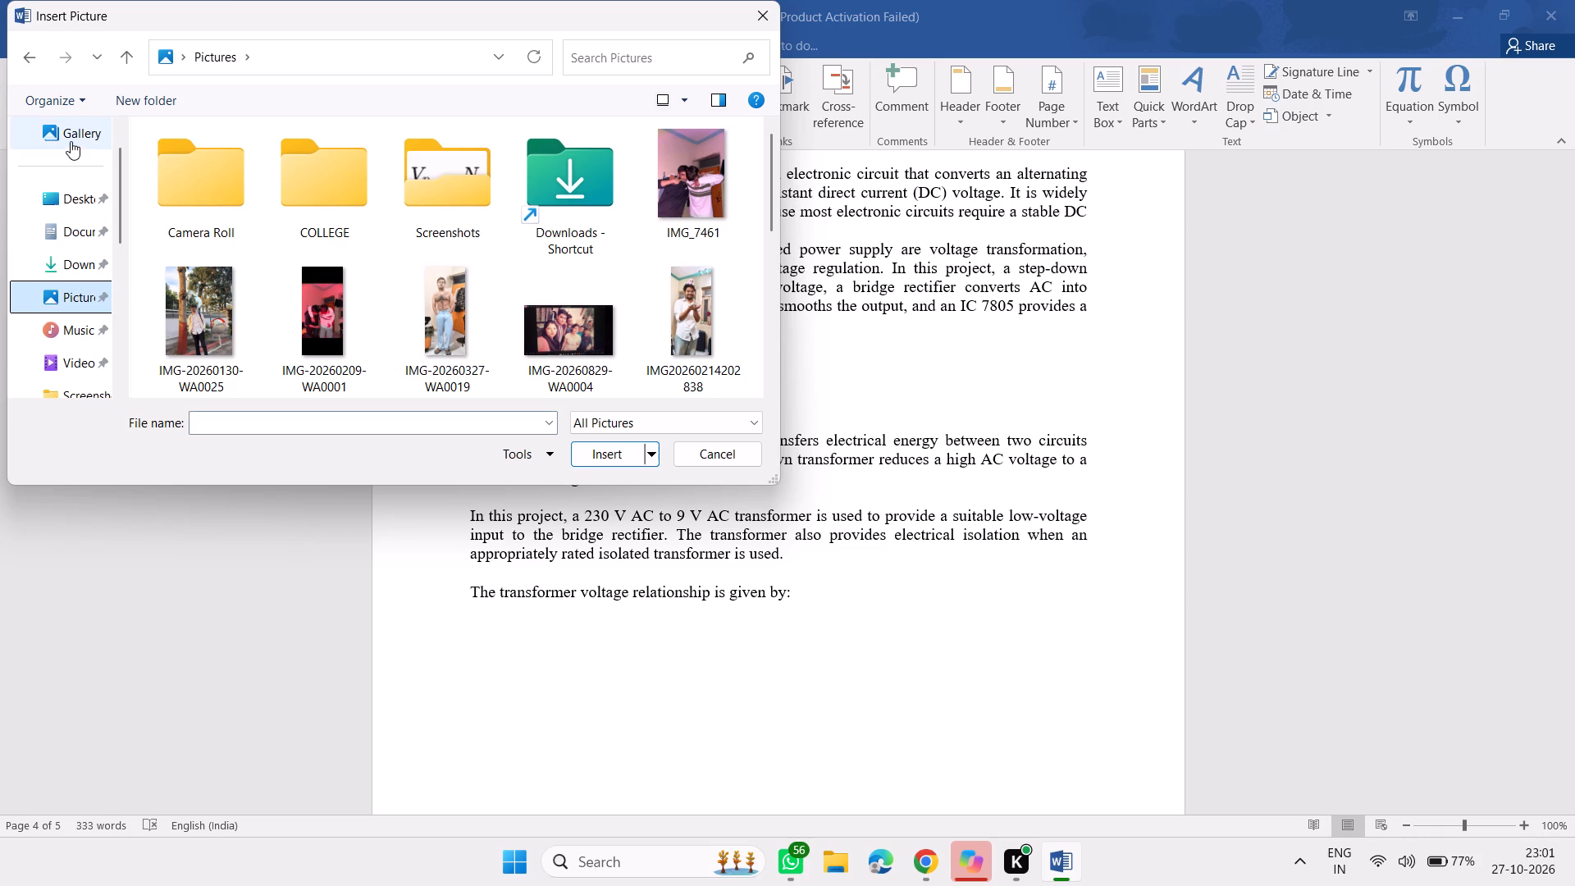
pyautogui.click(71, 140)
pyautogui.click(161, 195)
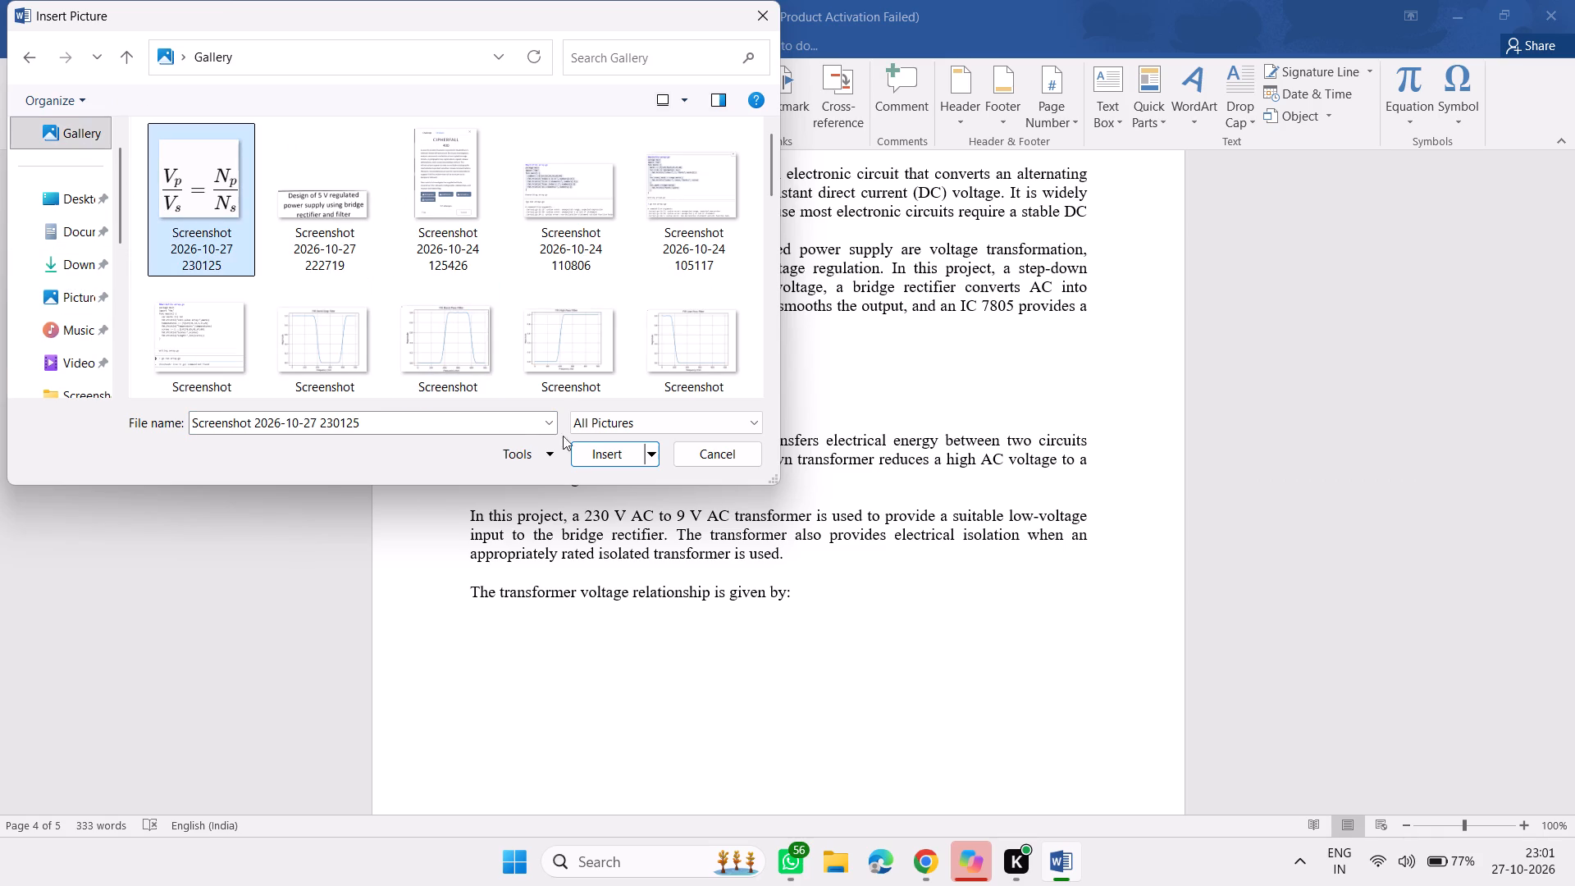
pyautogui.click(596, 454)
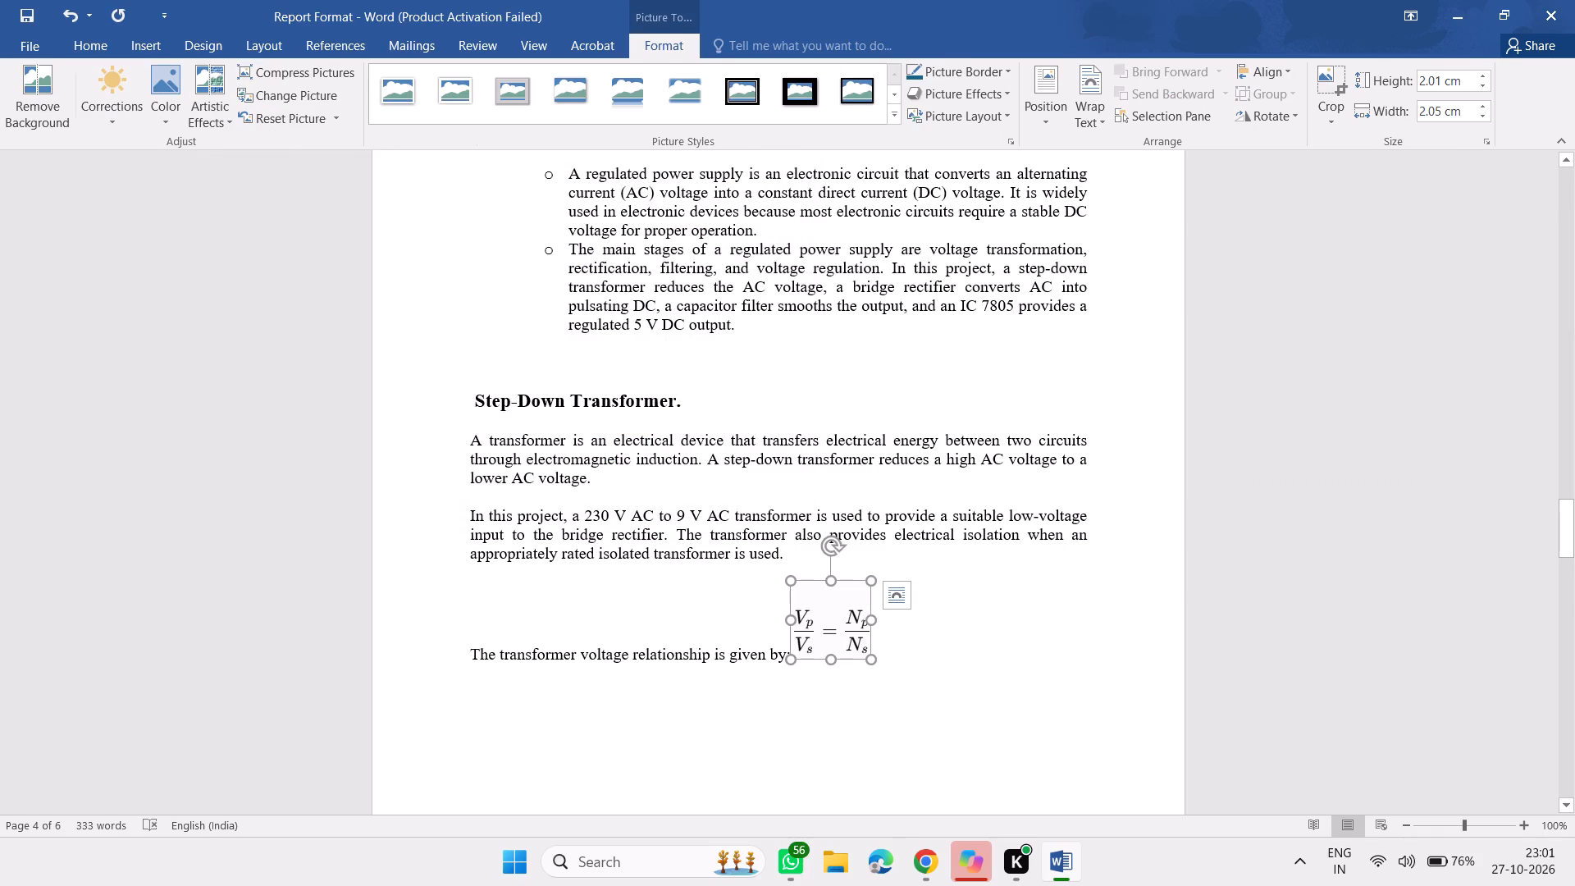
# Move the Vp/Vs = Np/Ns equation image onto its own line below "The transformer voltage relationship is given by:".
pyautogui.moveTo(824, 619); pyautogui.dragTo(820, 691)
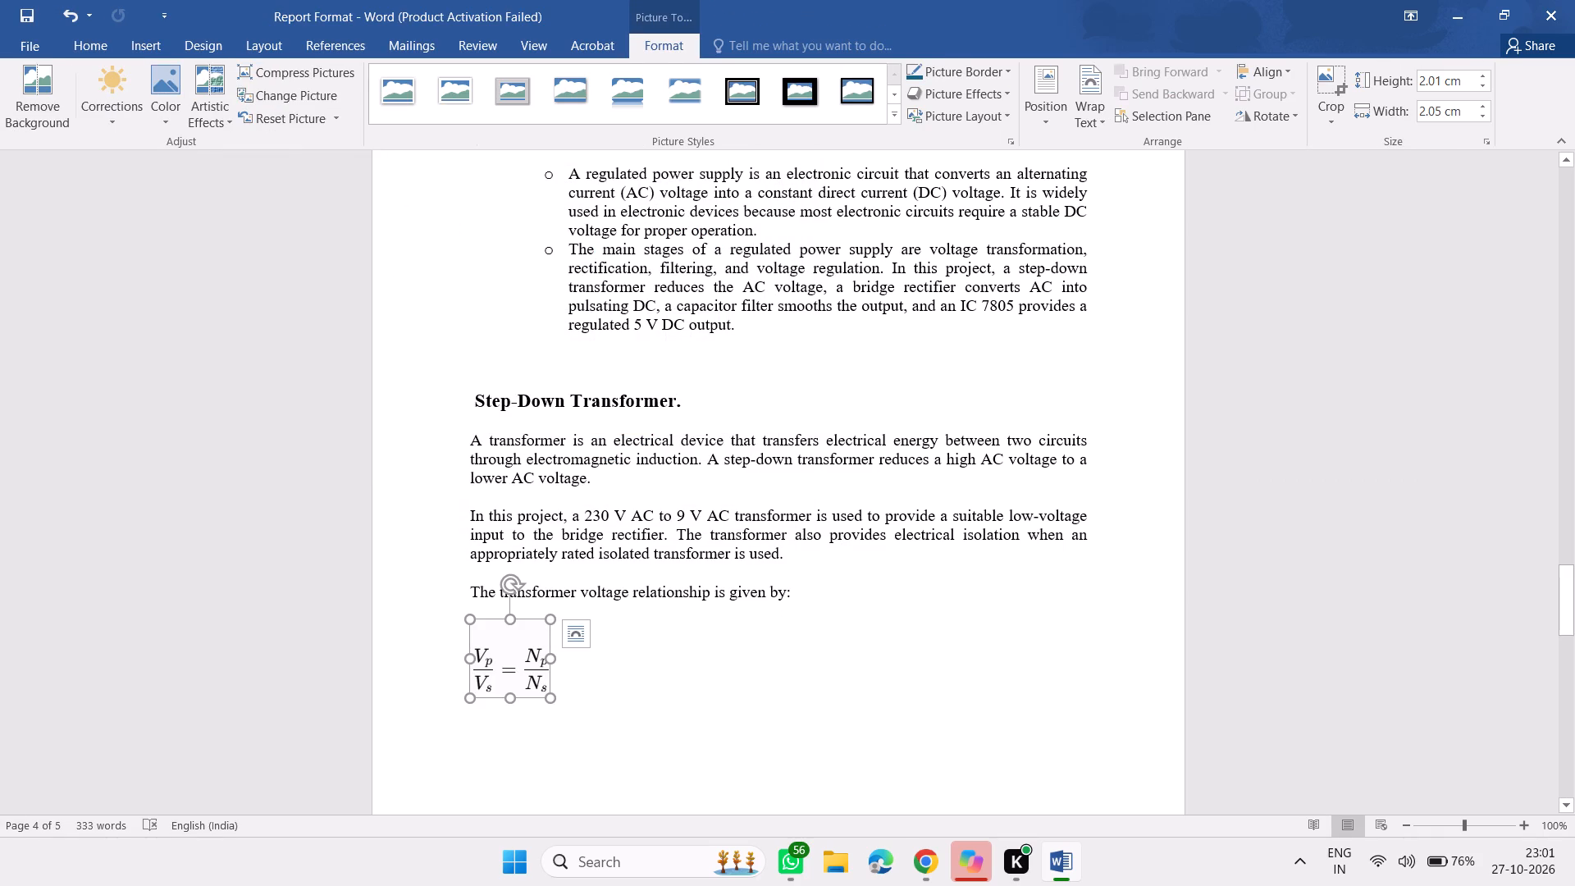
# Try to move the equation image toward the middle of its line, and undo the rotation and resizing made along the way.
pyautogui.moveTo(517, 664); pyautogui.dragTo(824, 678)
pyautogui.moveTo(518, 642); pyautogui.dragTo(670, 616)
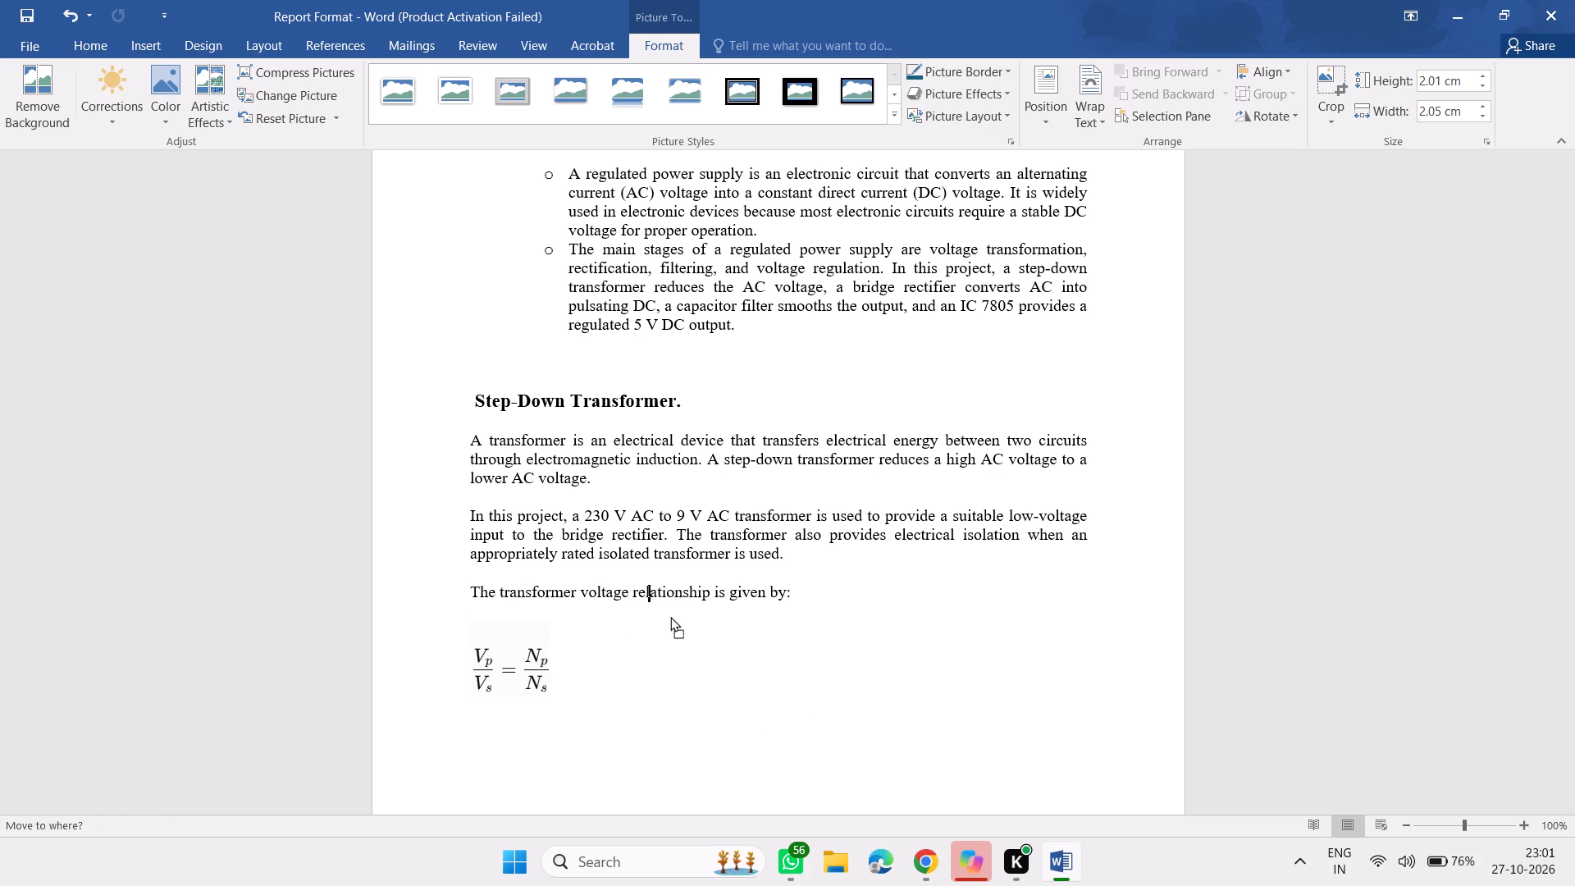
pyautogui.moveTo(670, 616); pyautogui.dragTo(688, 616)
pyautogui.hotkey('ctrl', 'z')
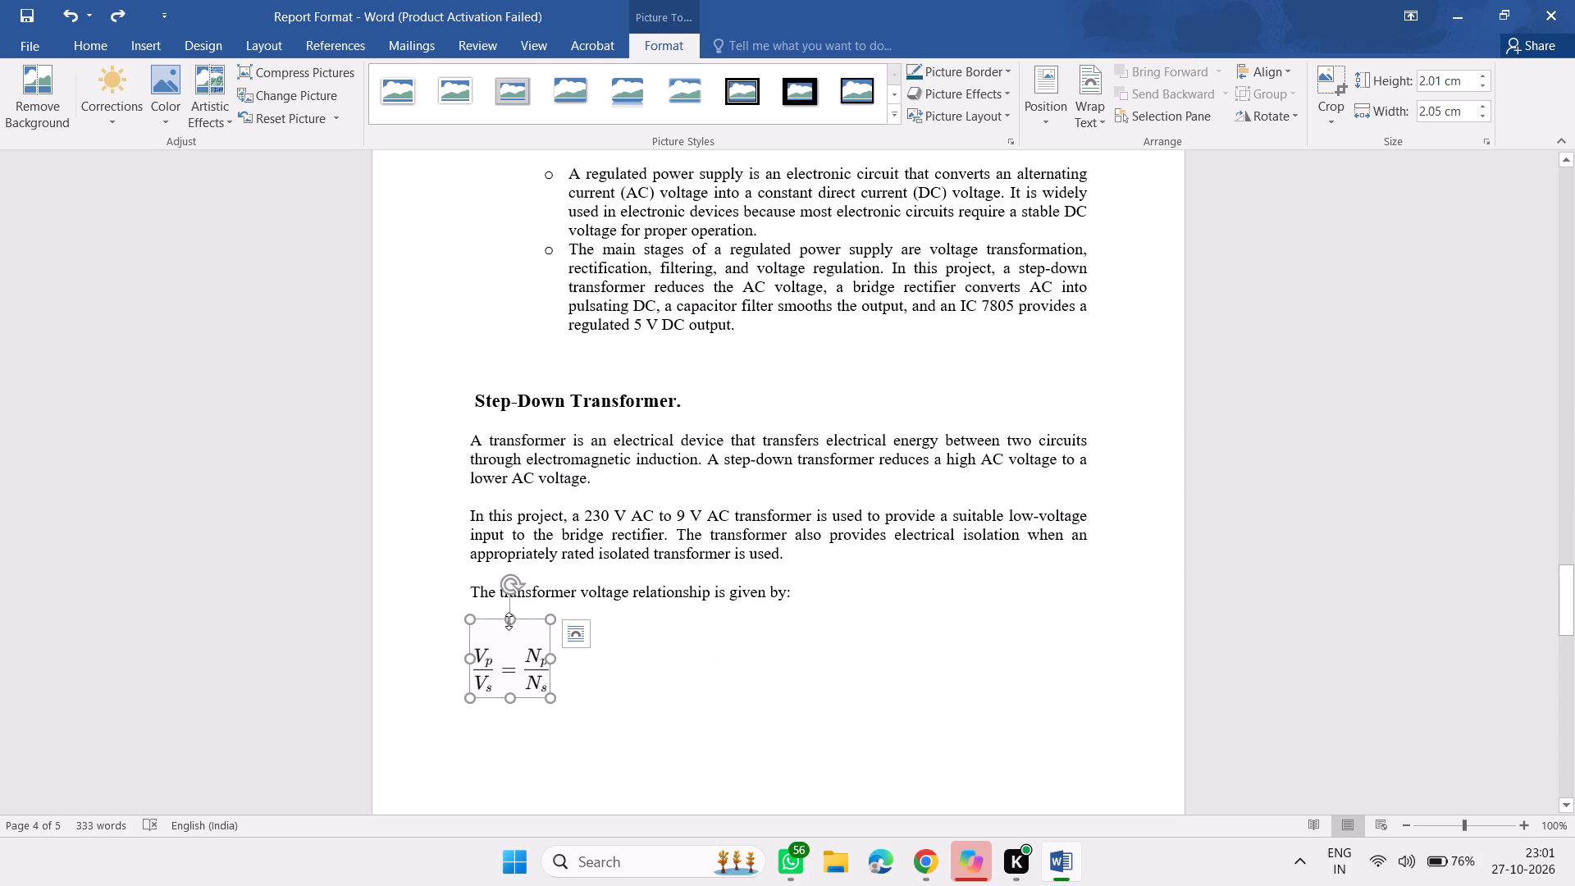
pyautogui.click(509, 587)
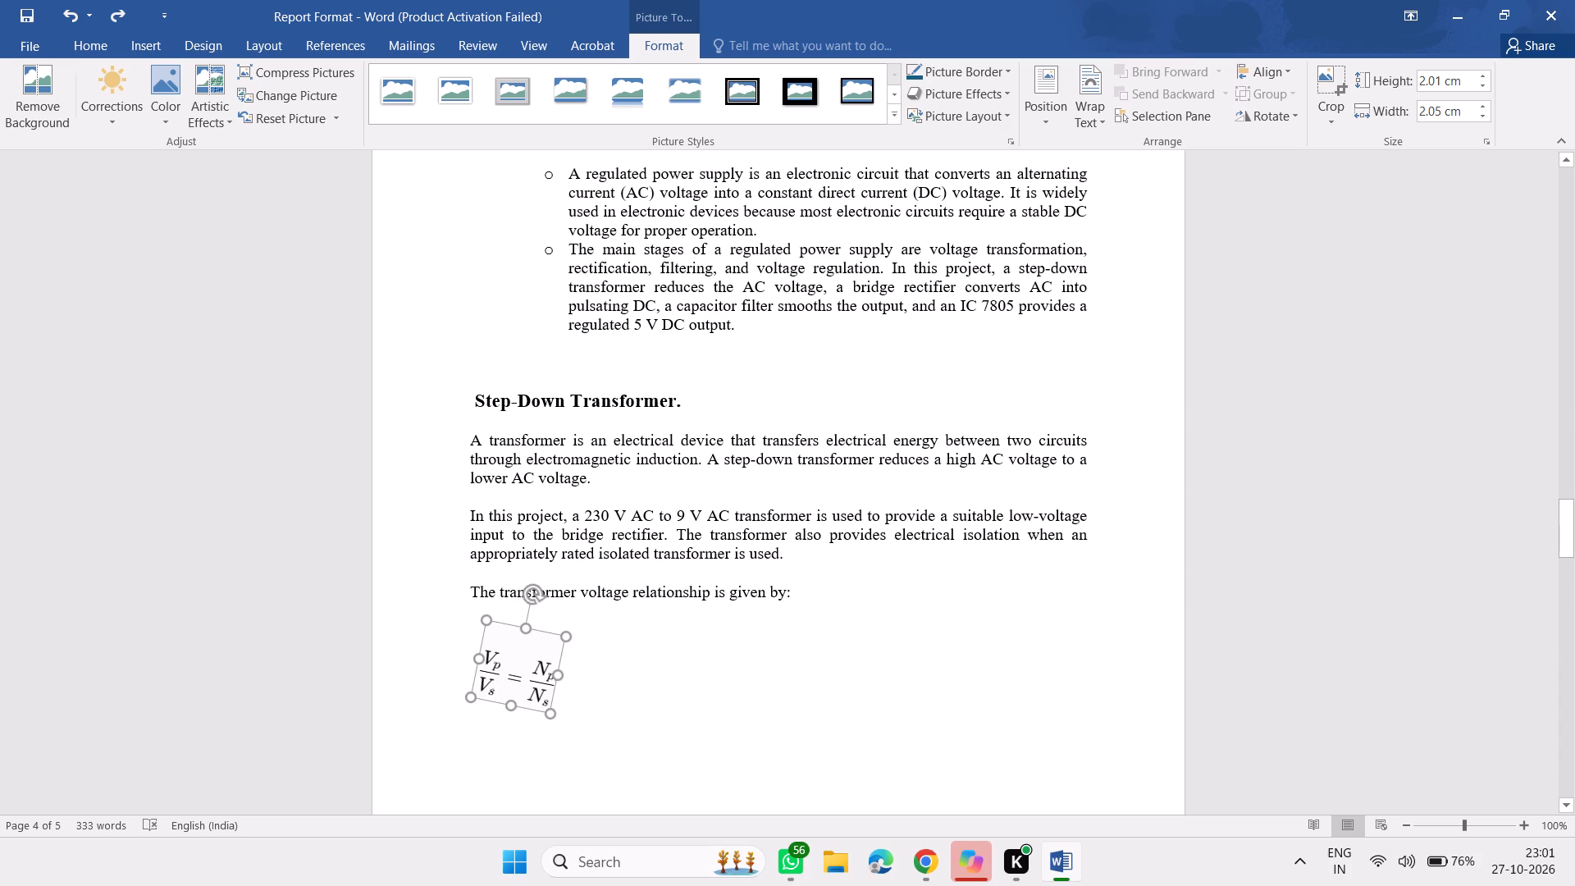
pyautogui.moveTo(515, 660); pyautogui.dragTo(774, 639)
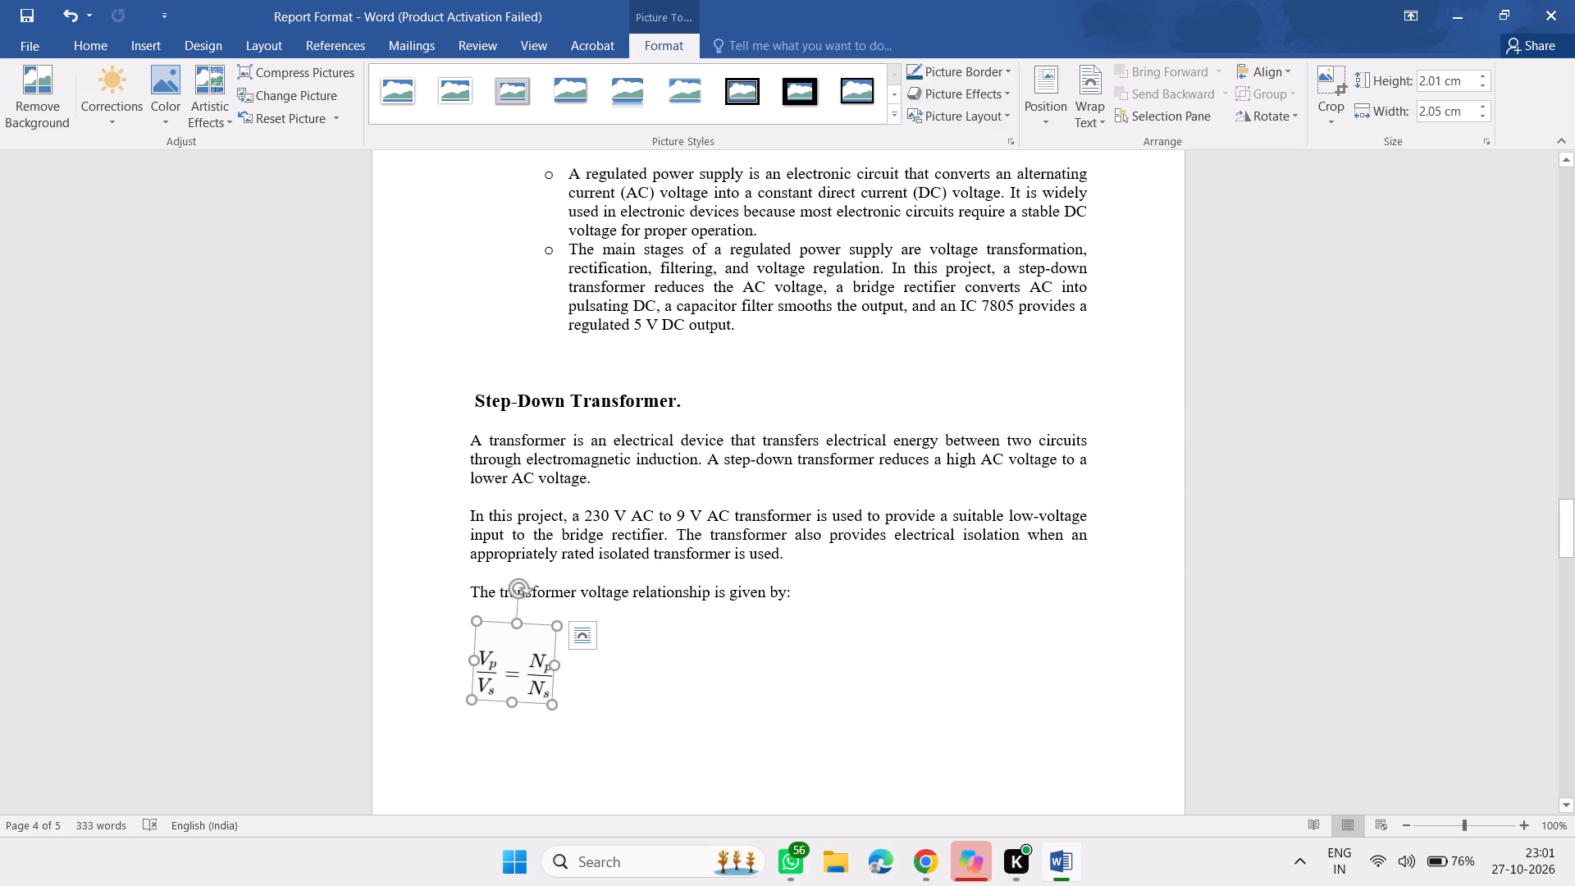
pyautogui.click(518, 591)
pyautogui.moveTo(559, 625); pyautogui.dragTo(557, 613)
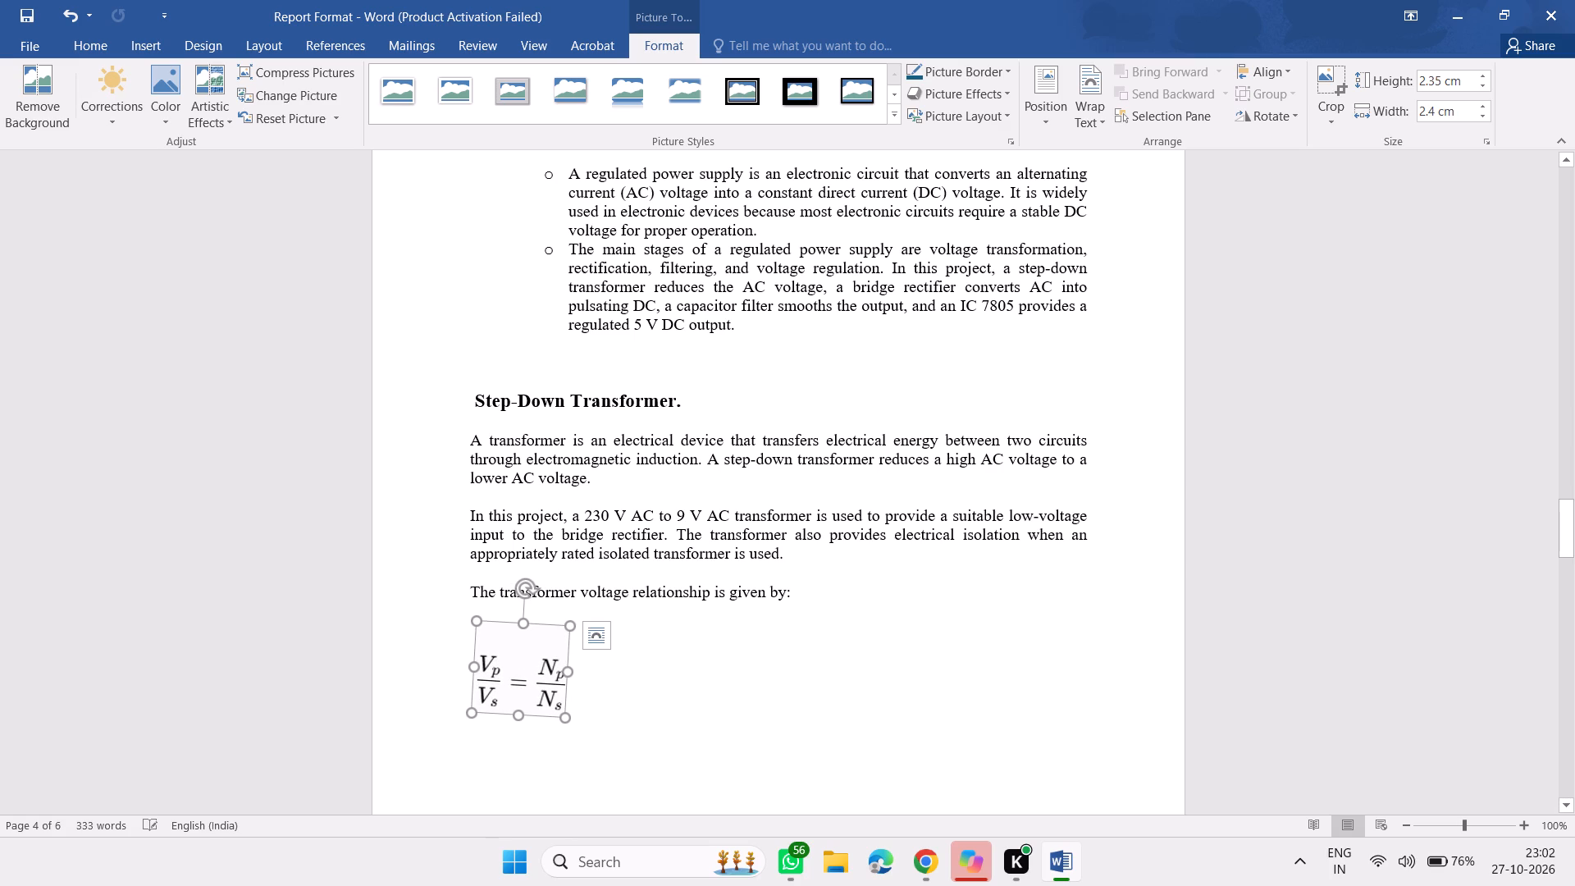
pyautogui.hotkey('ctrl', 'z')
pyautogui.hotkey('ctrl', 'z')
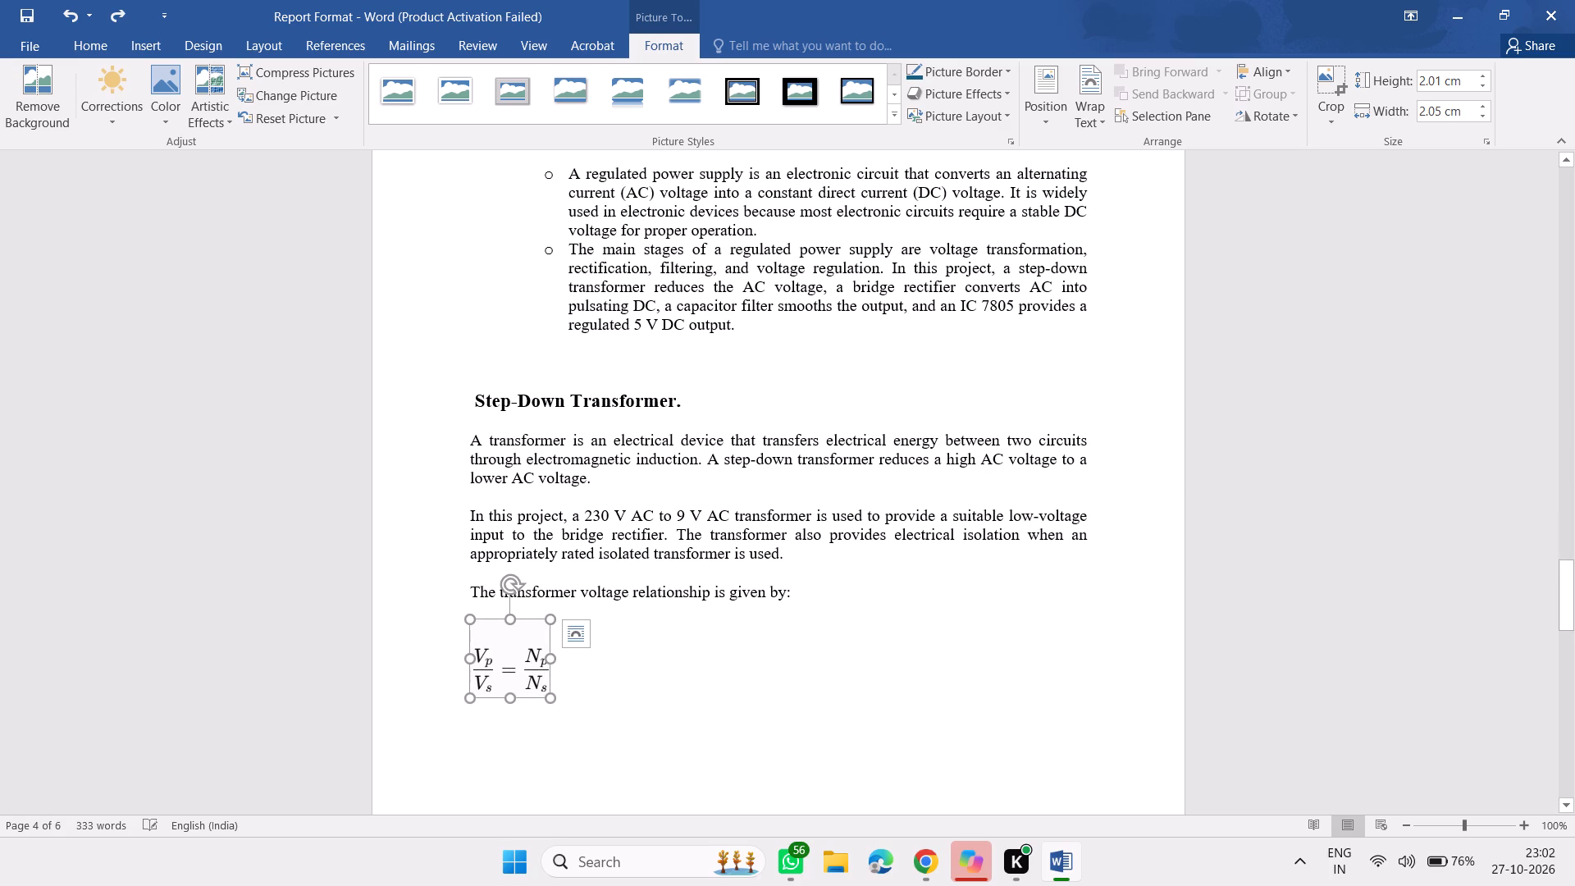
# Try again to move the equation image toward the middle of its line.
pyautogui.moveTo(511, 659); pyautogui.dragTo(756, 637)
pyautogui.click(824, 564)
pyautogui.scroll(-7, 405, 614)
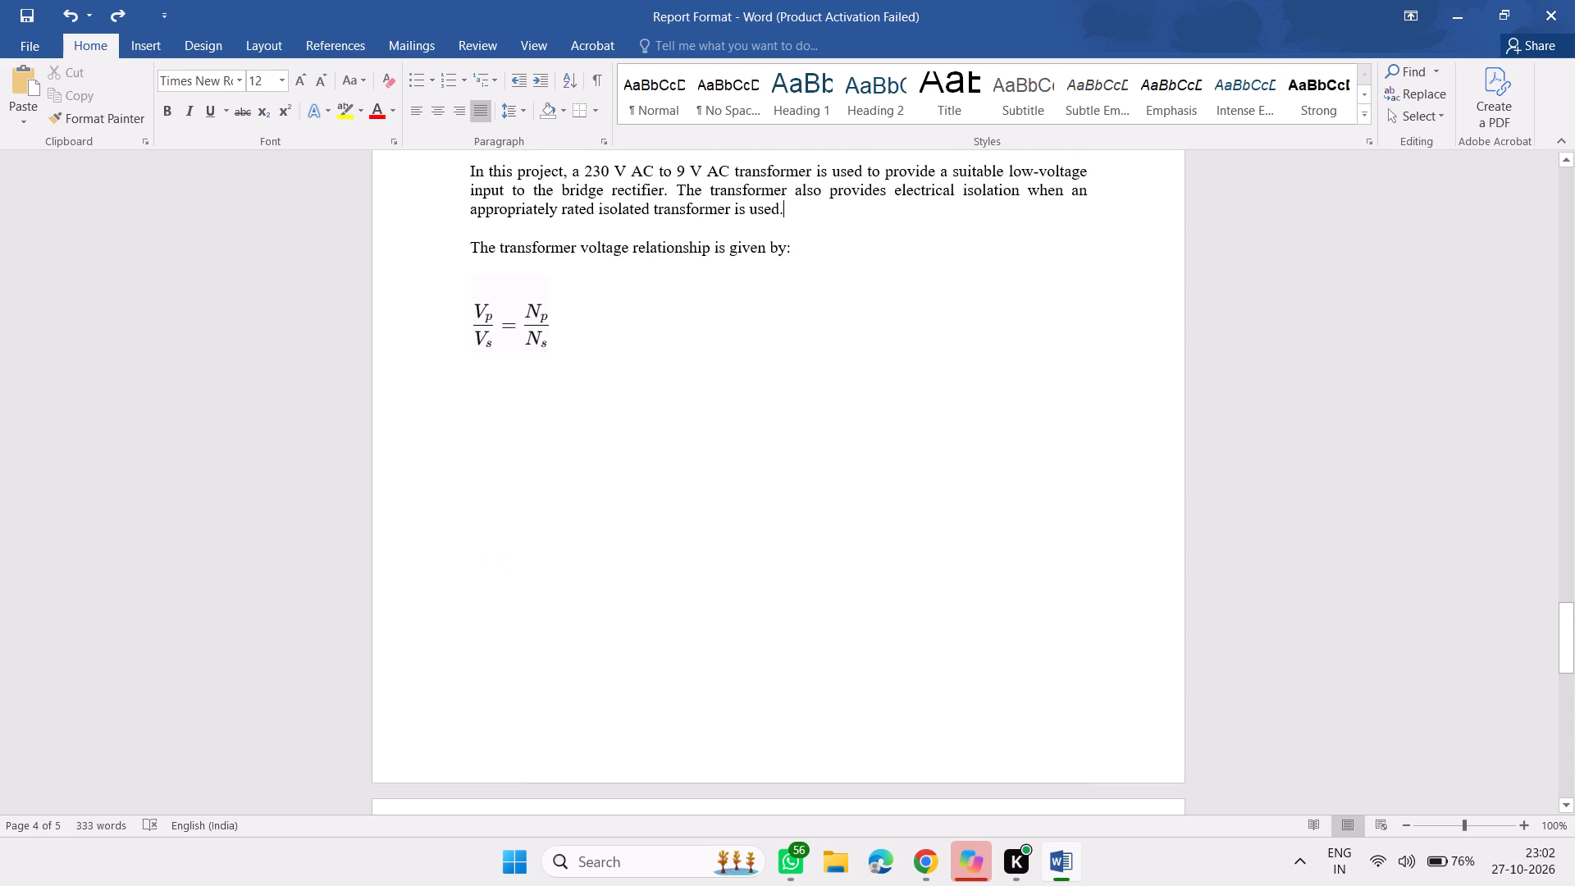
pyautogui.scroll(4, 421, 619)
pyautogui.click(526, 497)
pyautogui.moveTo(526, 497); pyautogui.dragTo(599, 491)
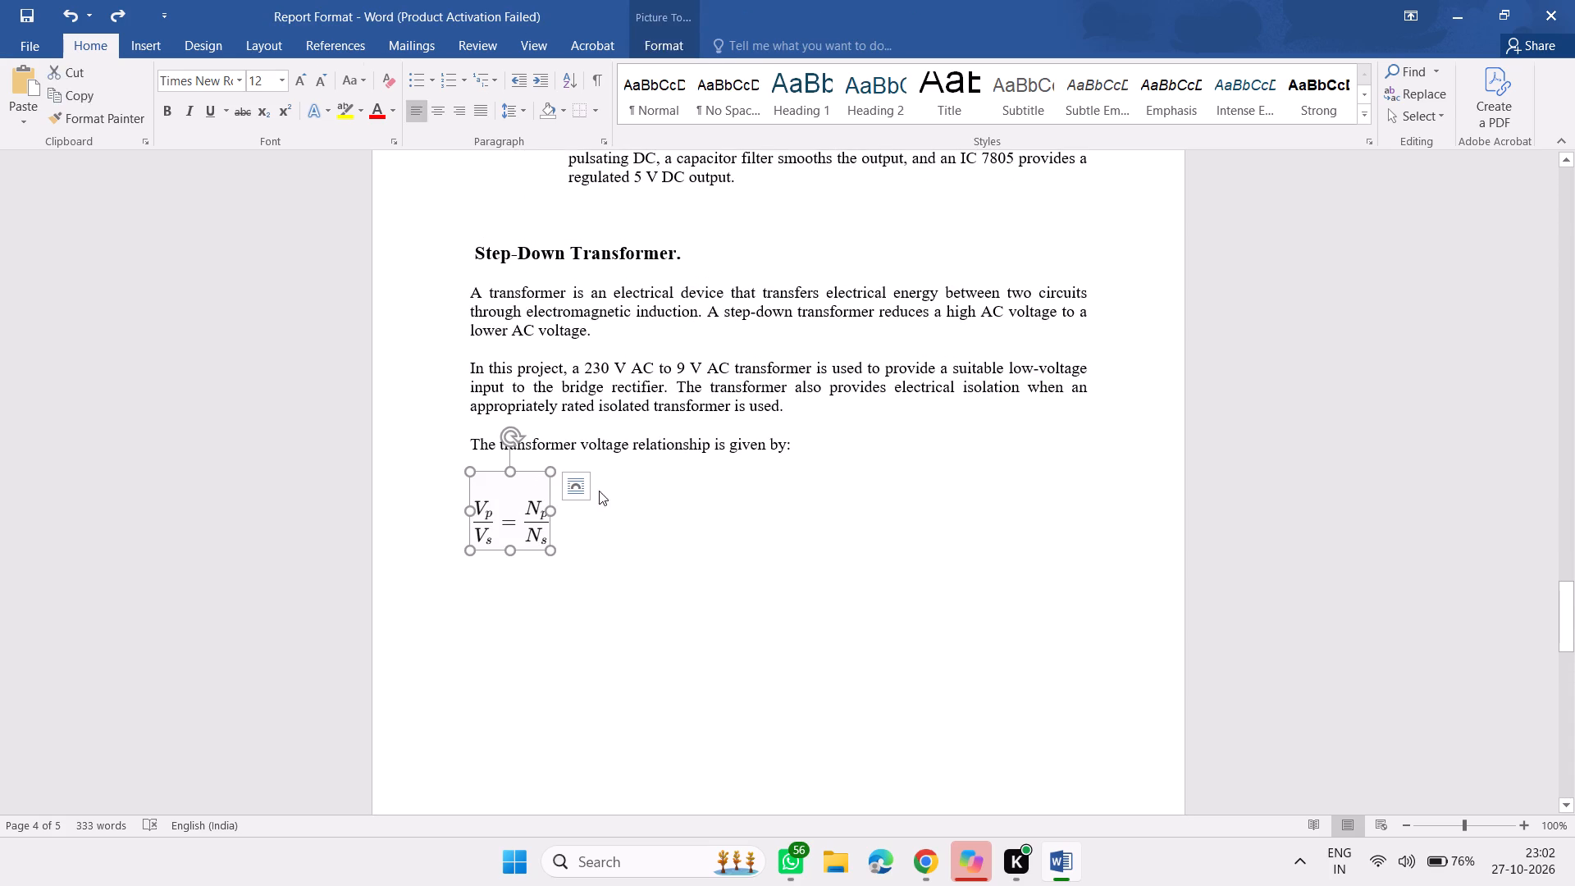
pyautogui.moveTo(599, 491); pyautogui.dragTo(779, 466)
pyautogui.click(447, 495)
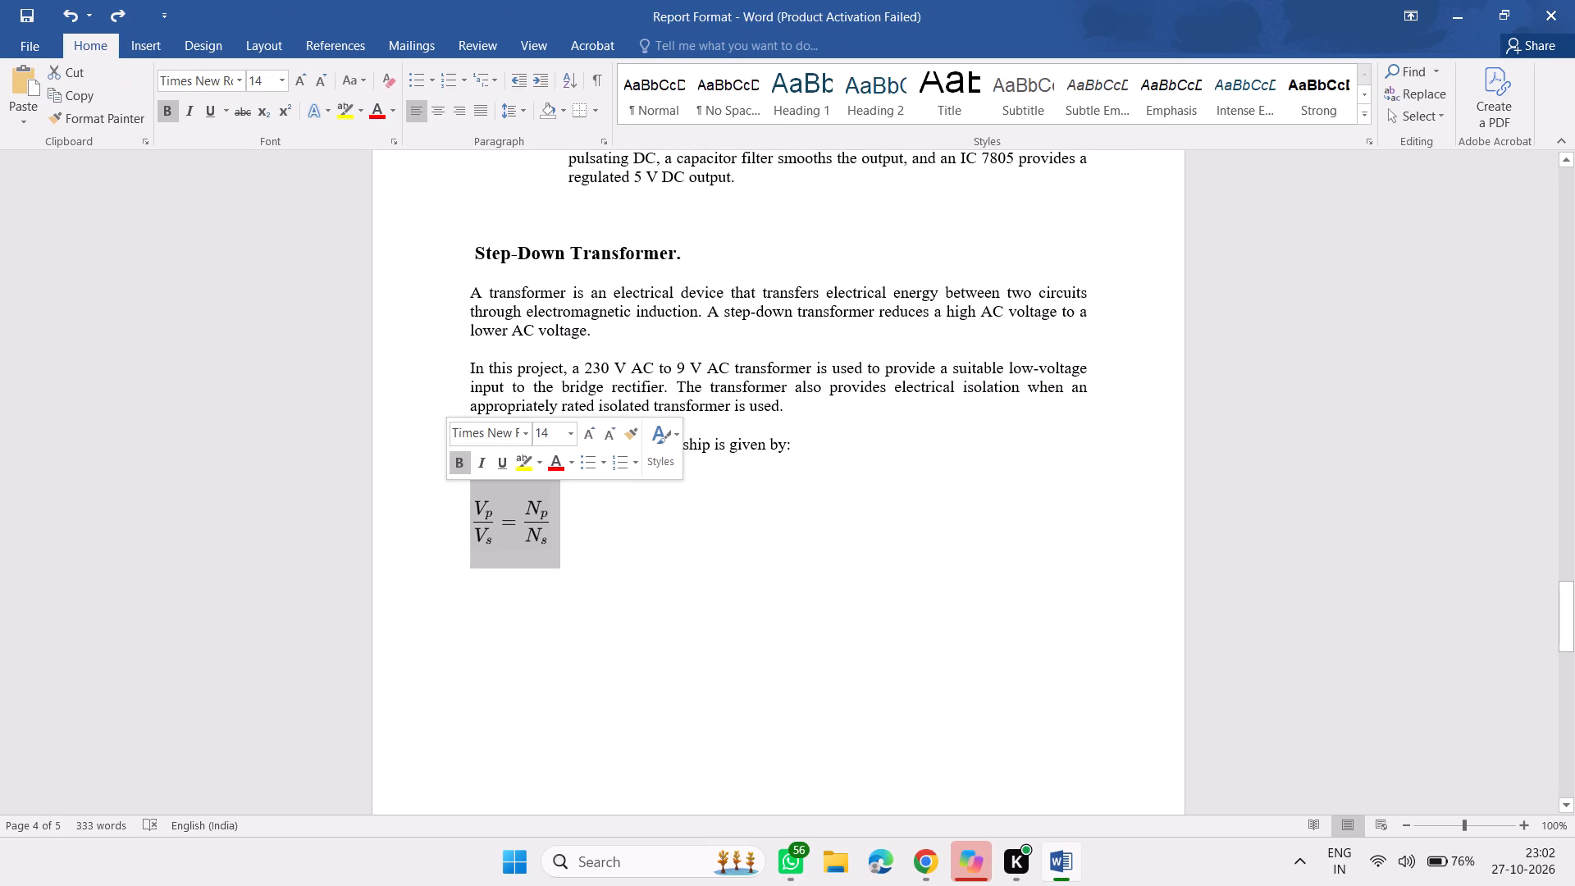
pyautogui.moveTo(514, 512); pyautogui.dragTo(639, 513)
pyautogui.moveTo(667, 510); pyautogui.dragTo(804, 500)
# Shift the equation image to roughly the middle of its line by adding spaces before it.
pyautogui.click(471, 509)
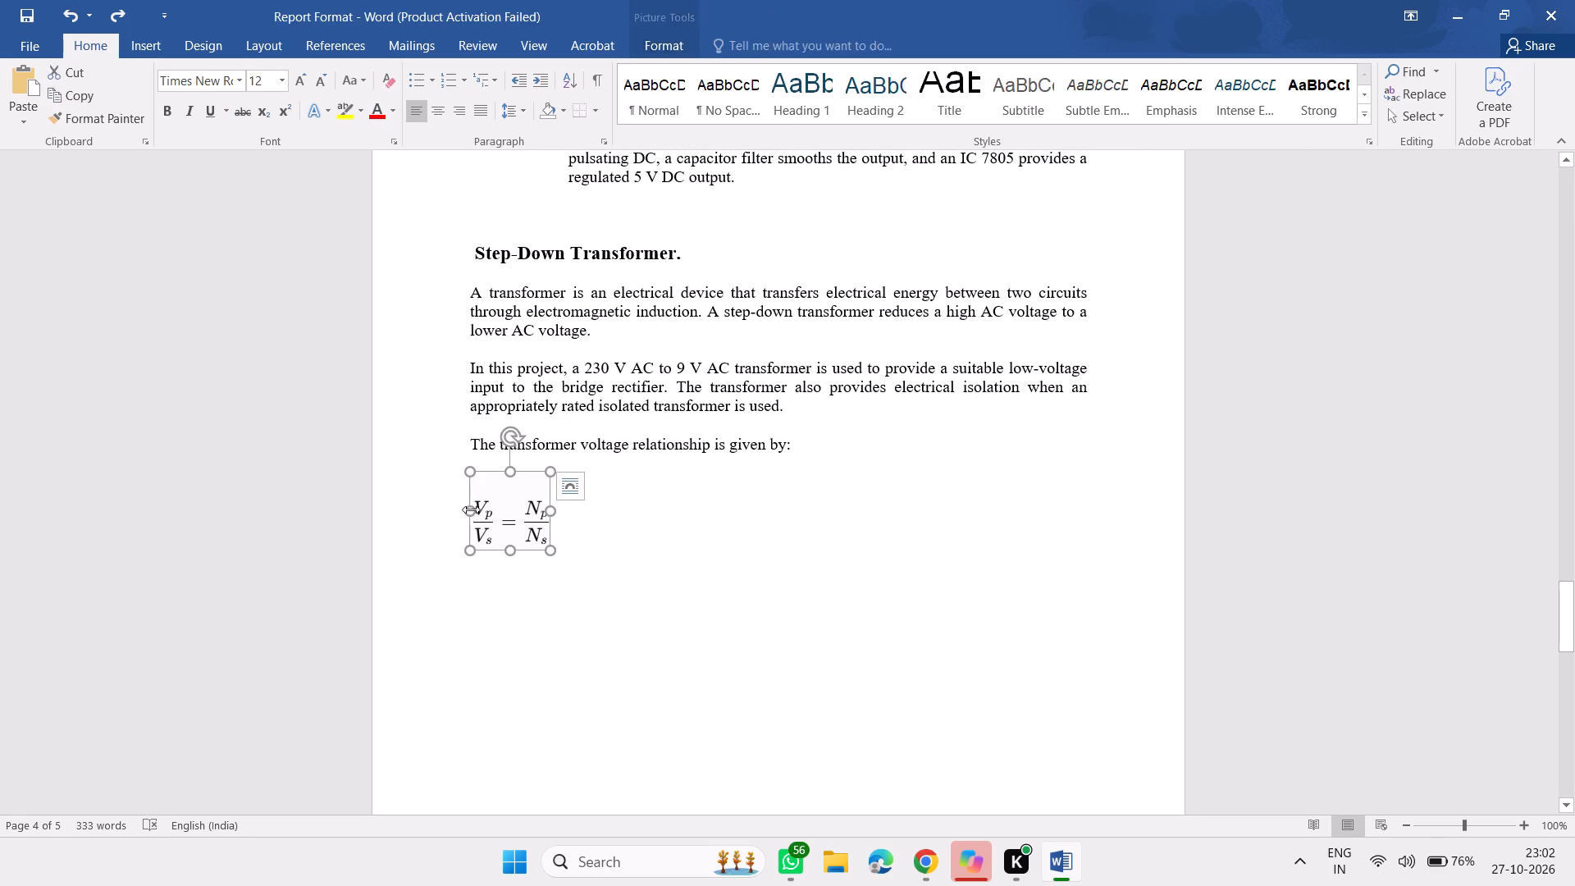
pyautogui.press('space')
pyautogui.press('space')
pyautogui.press('space')
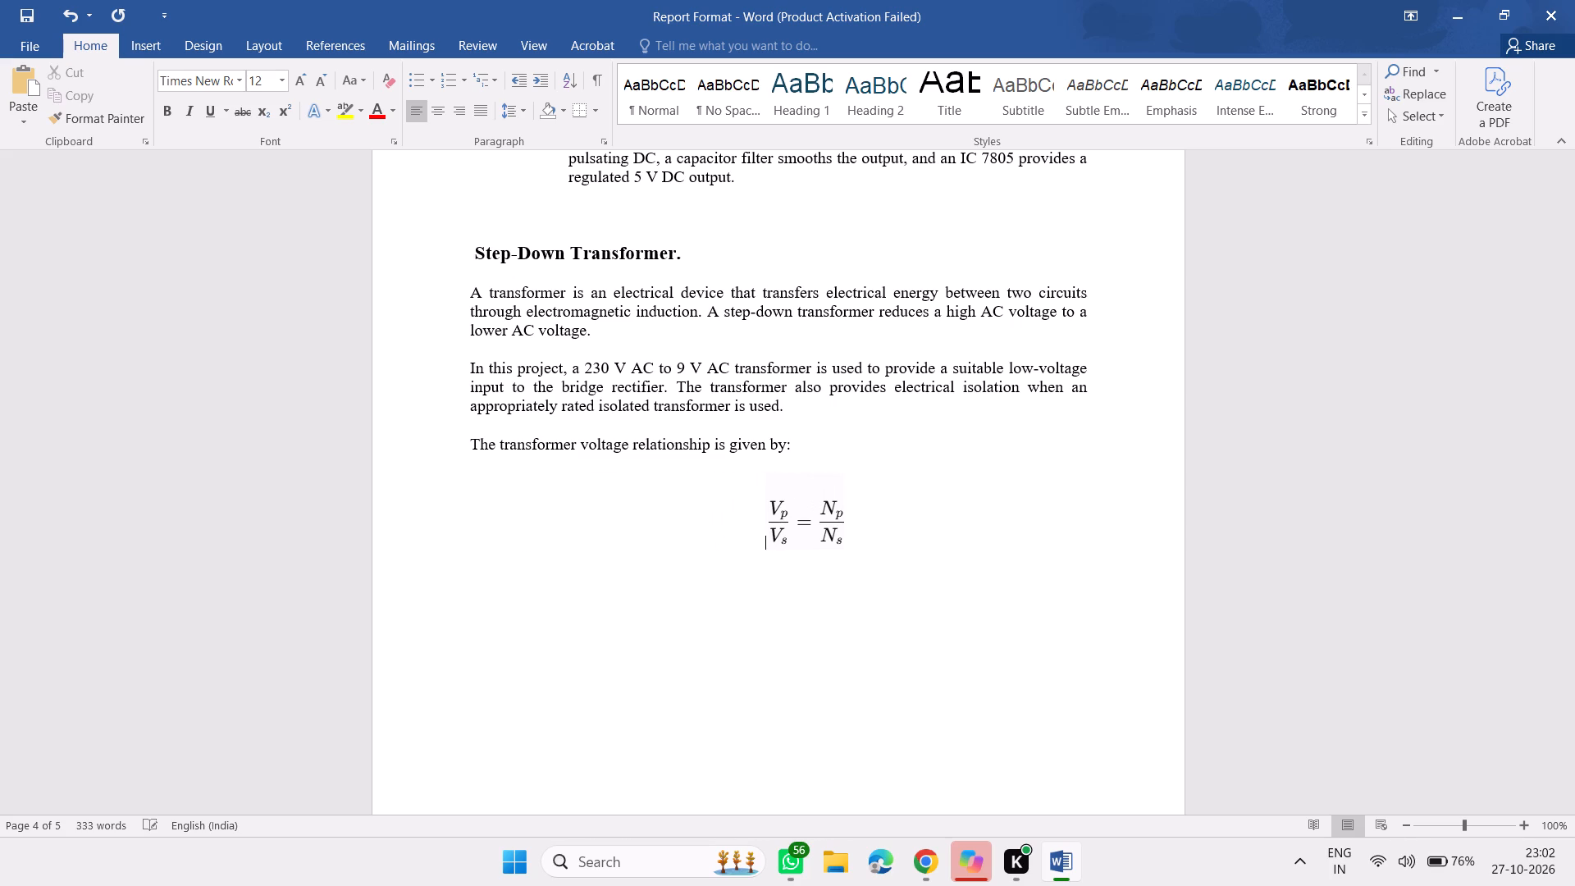
pyautogui.press('BackSpace')
pyautogui.press('BackSpace')
pyautogui.press('BackSpace')
pyautogui.press('BackSpace')
pyautogui.press('BackSpace')
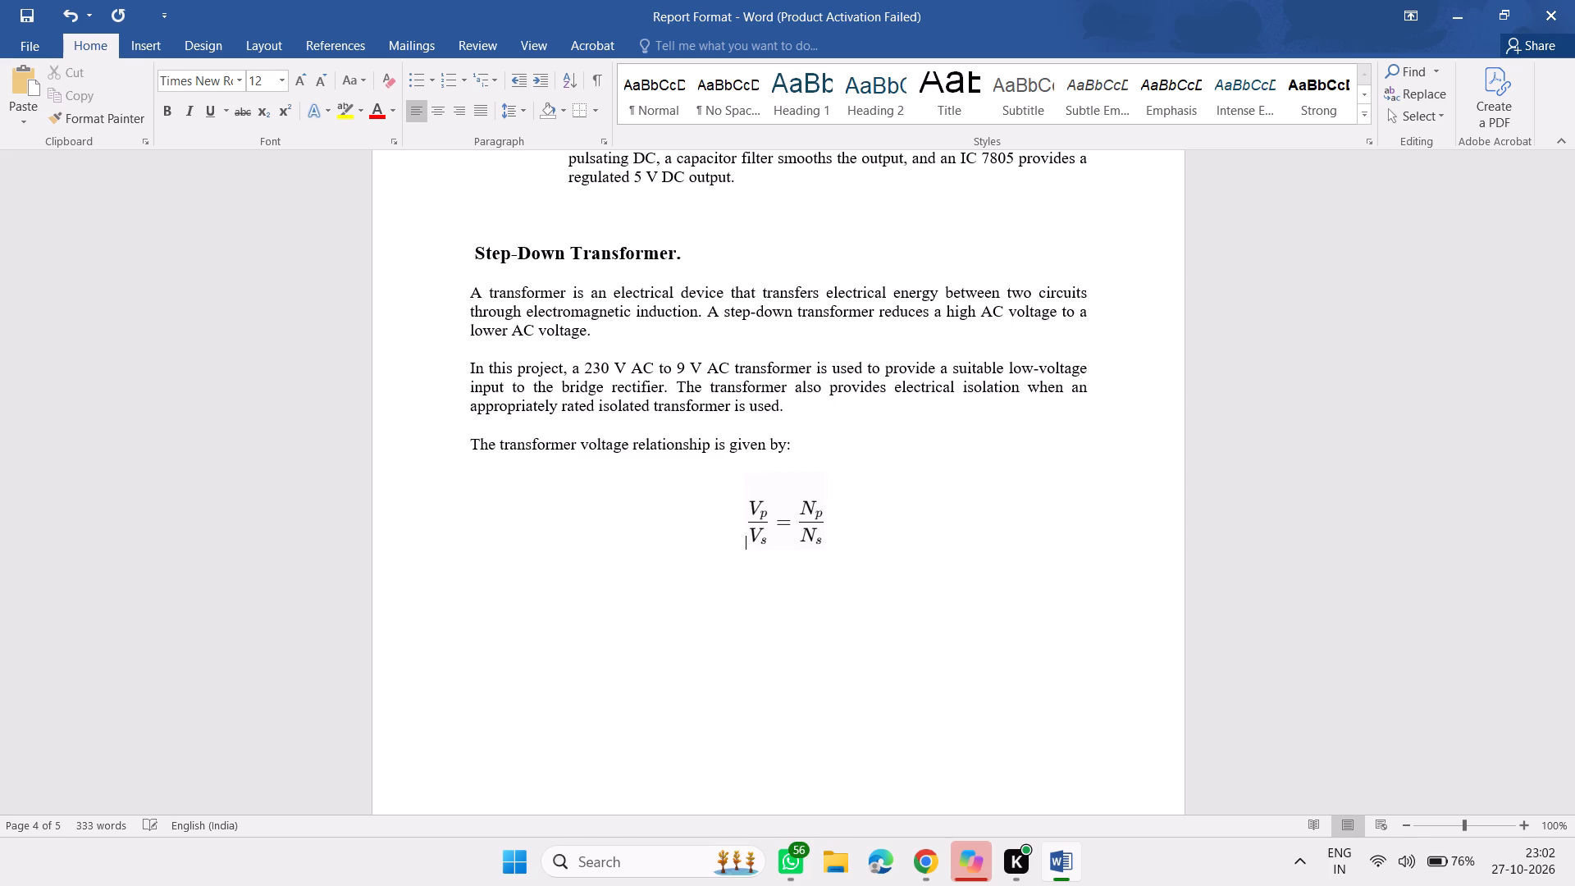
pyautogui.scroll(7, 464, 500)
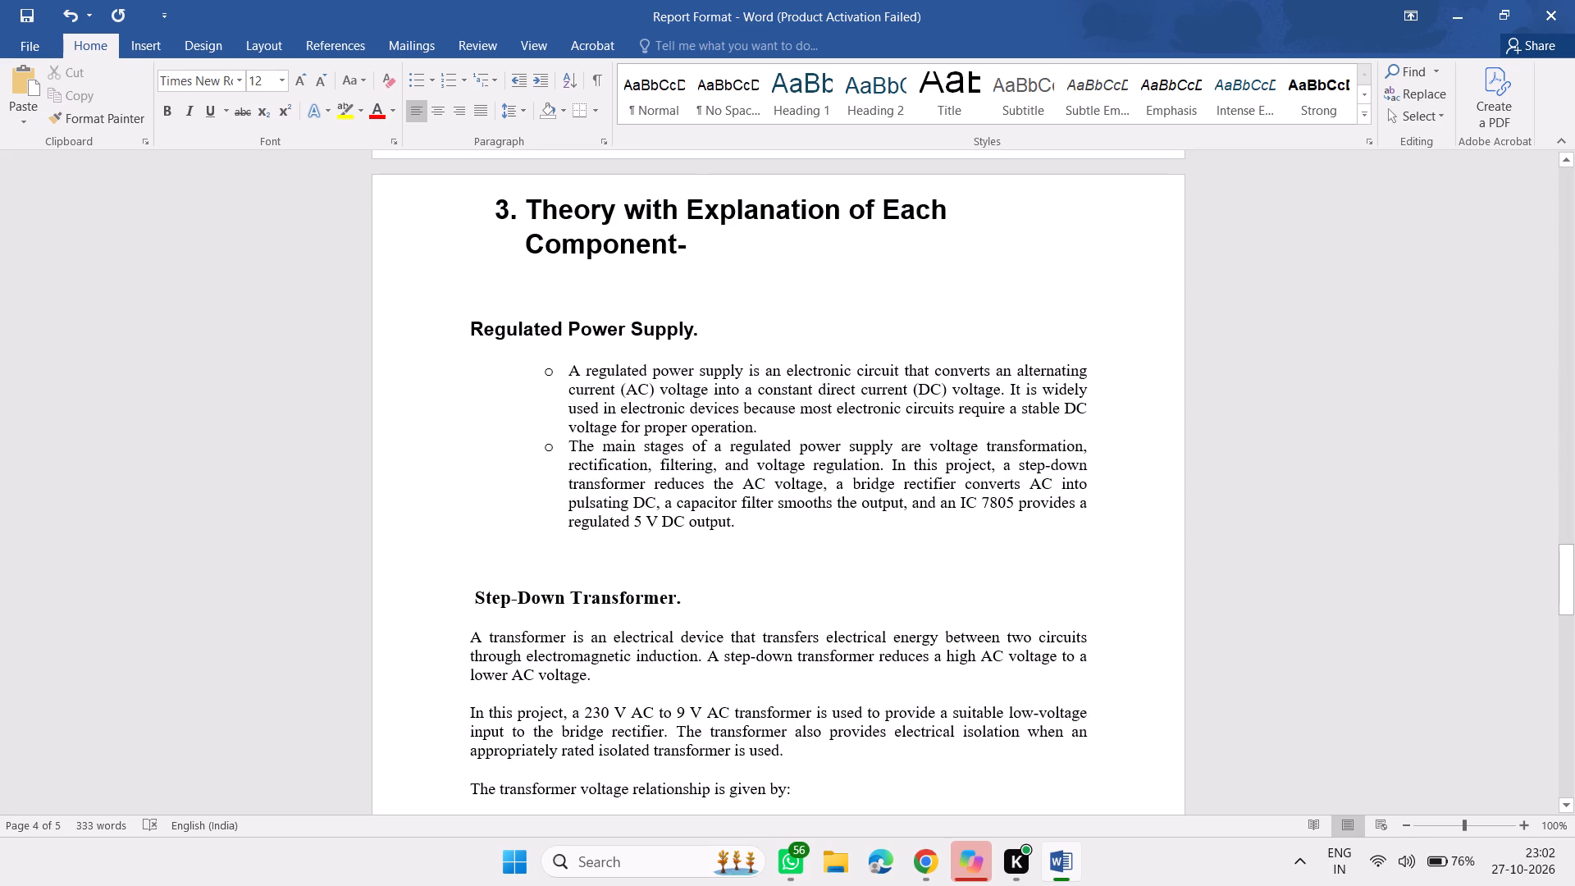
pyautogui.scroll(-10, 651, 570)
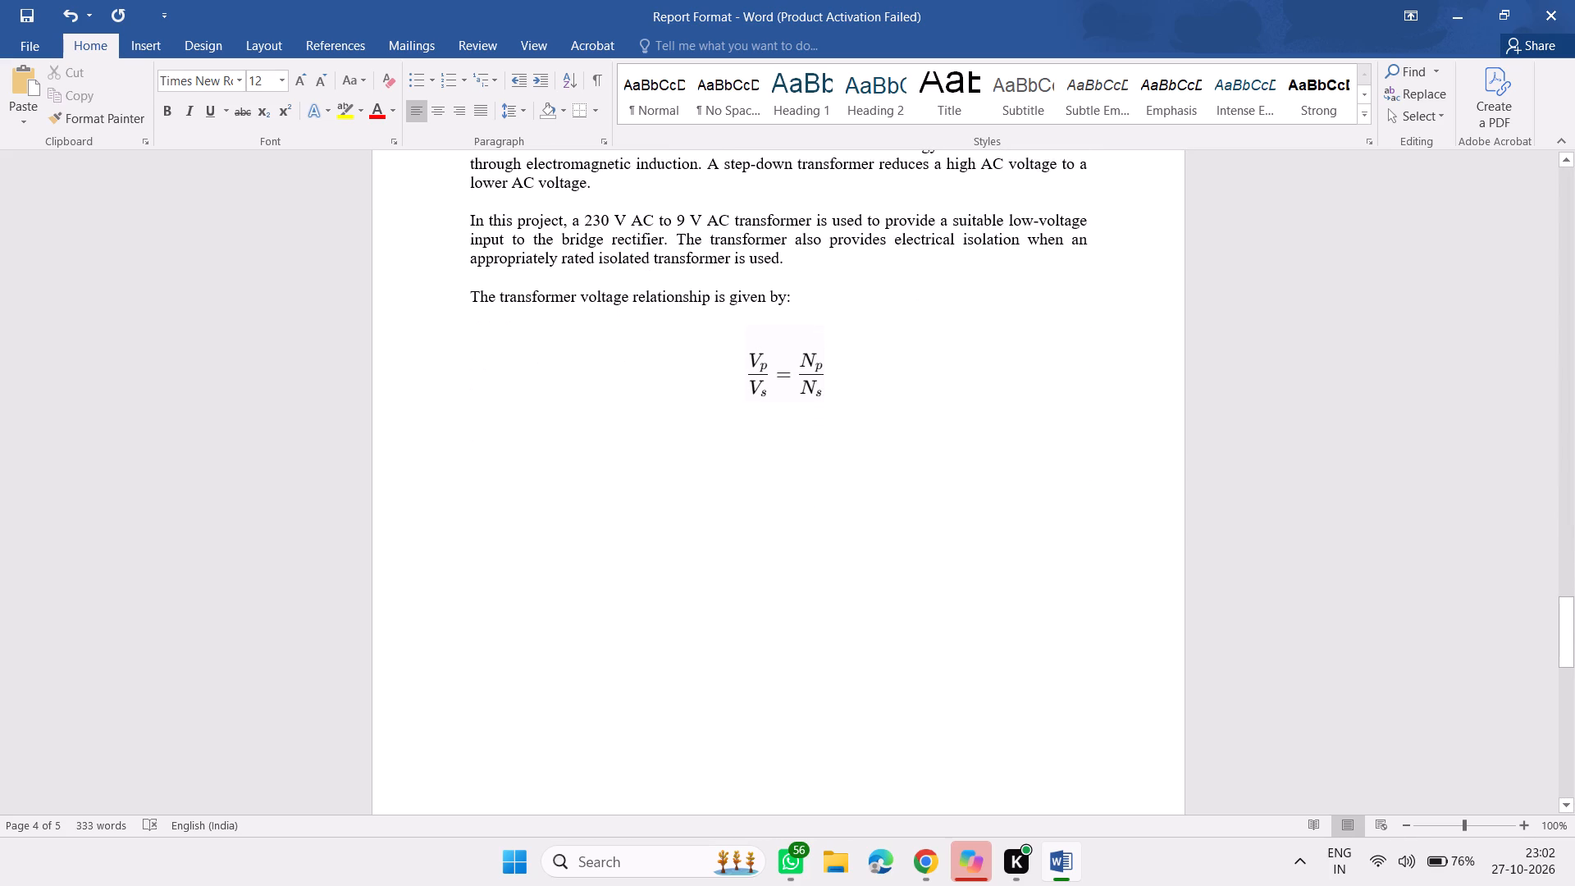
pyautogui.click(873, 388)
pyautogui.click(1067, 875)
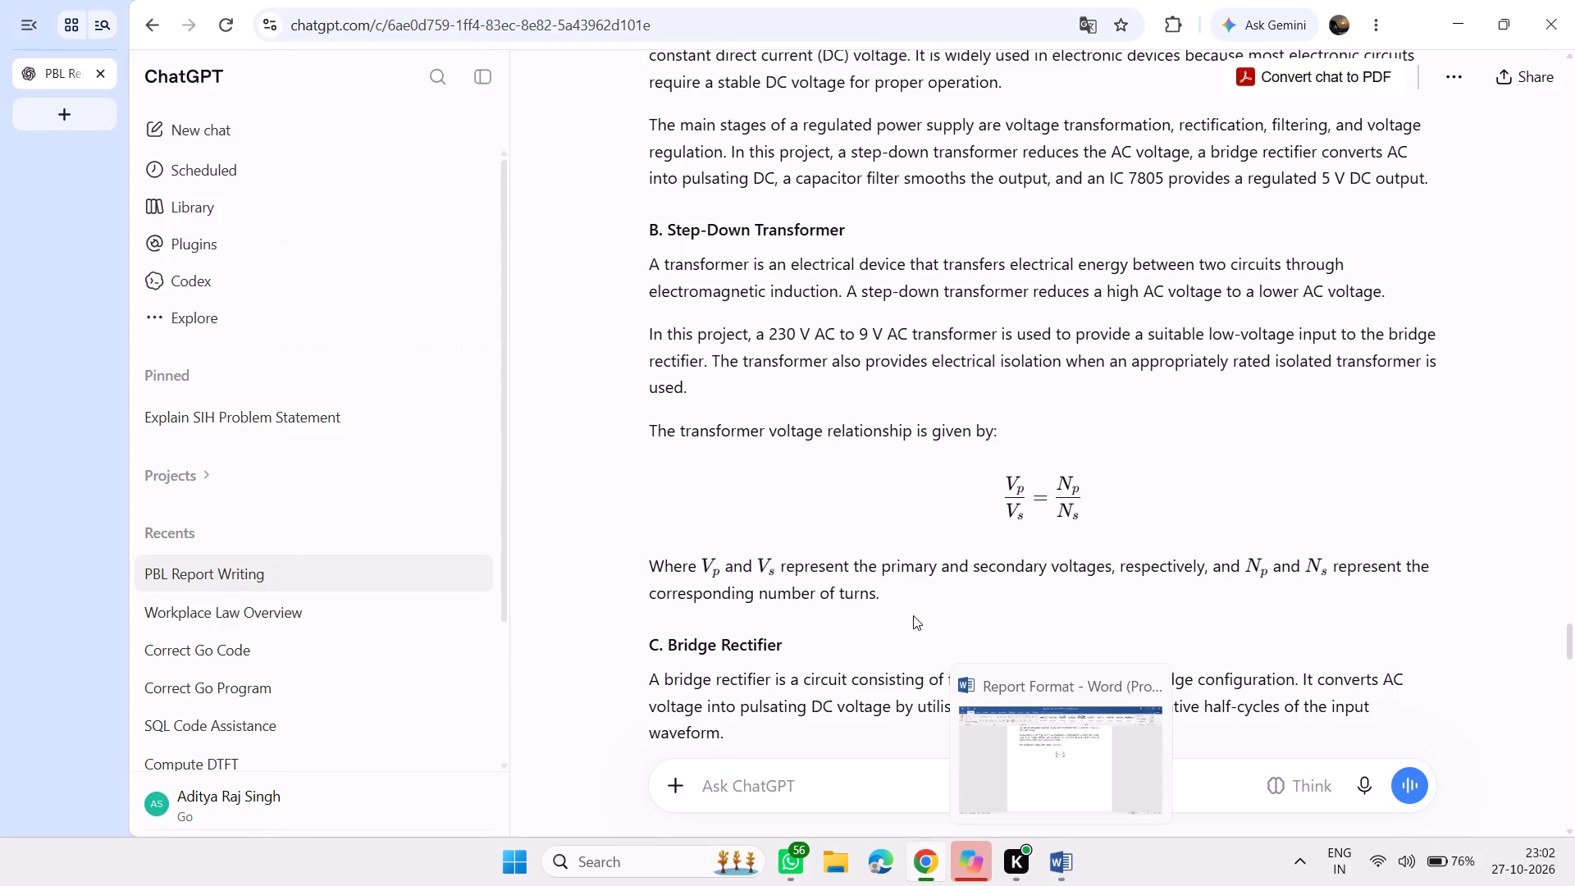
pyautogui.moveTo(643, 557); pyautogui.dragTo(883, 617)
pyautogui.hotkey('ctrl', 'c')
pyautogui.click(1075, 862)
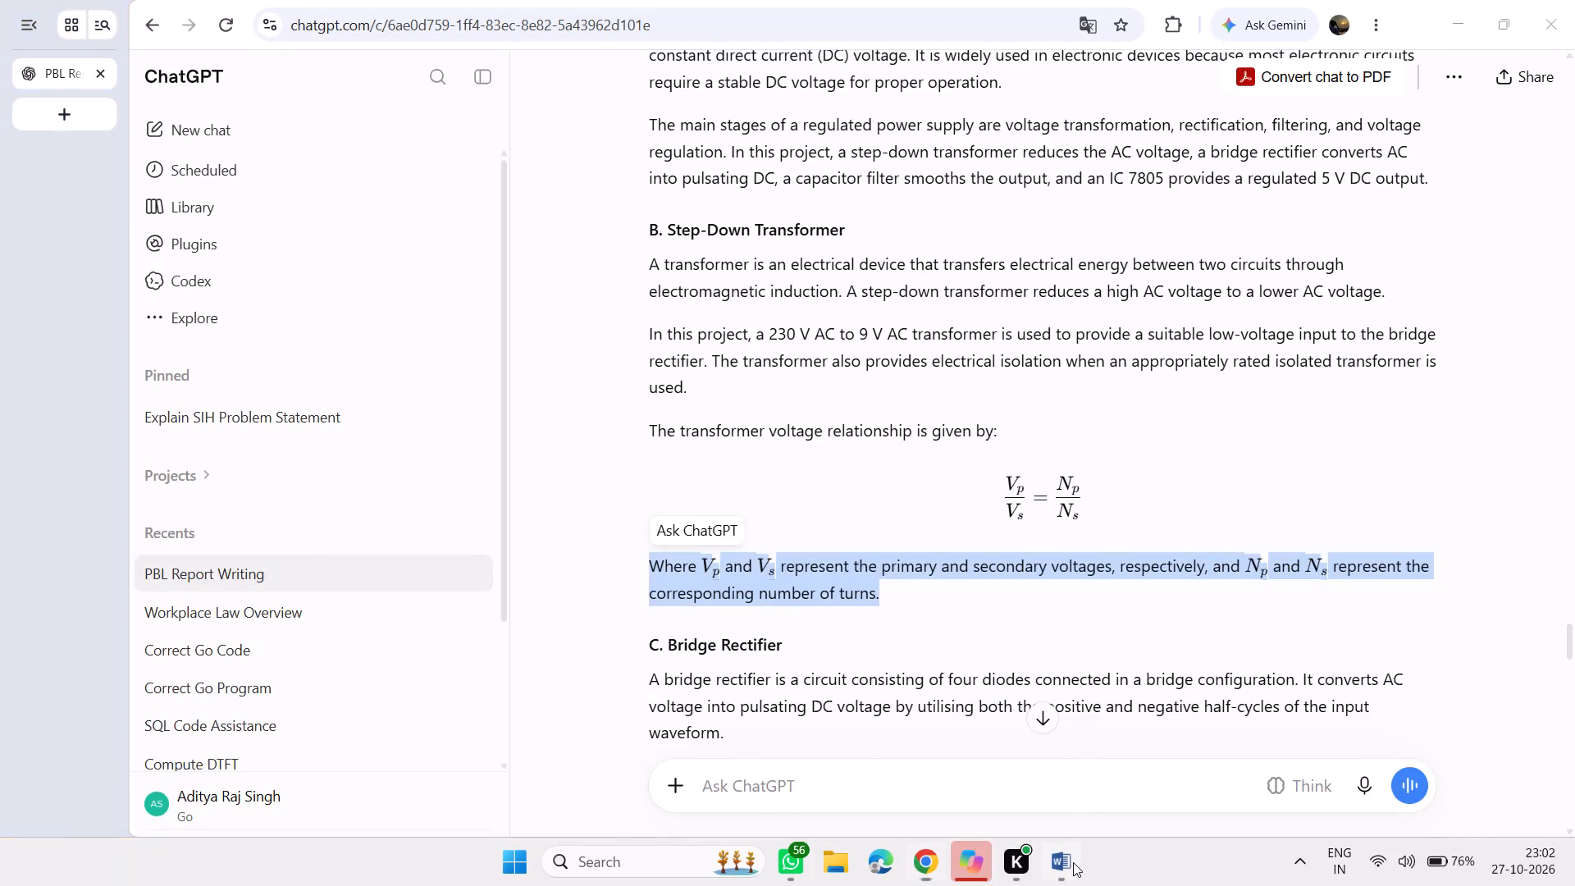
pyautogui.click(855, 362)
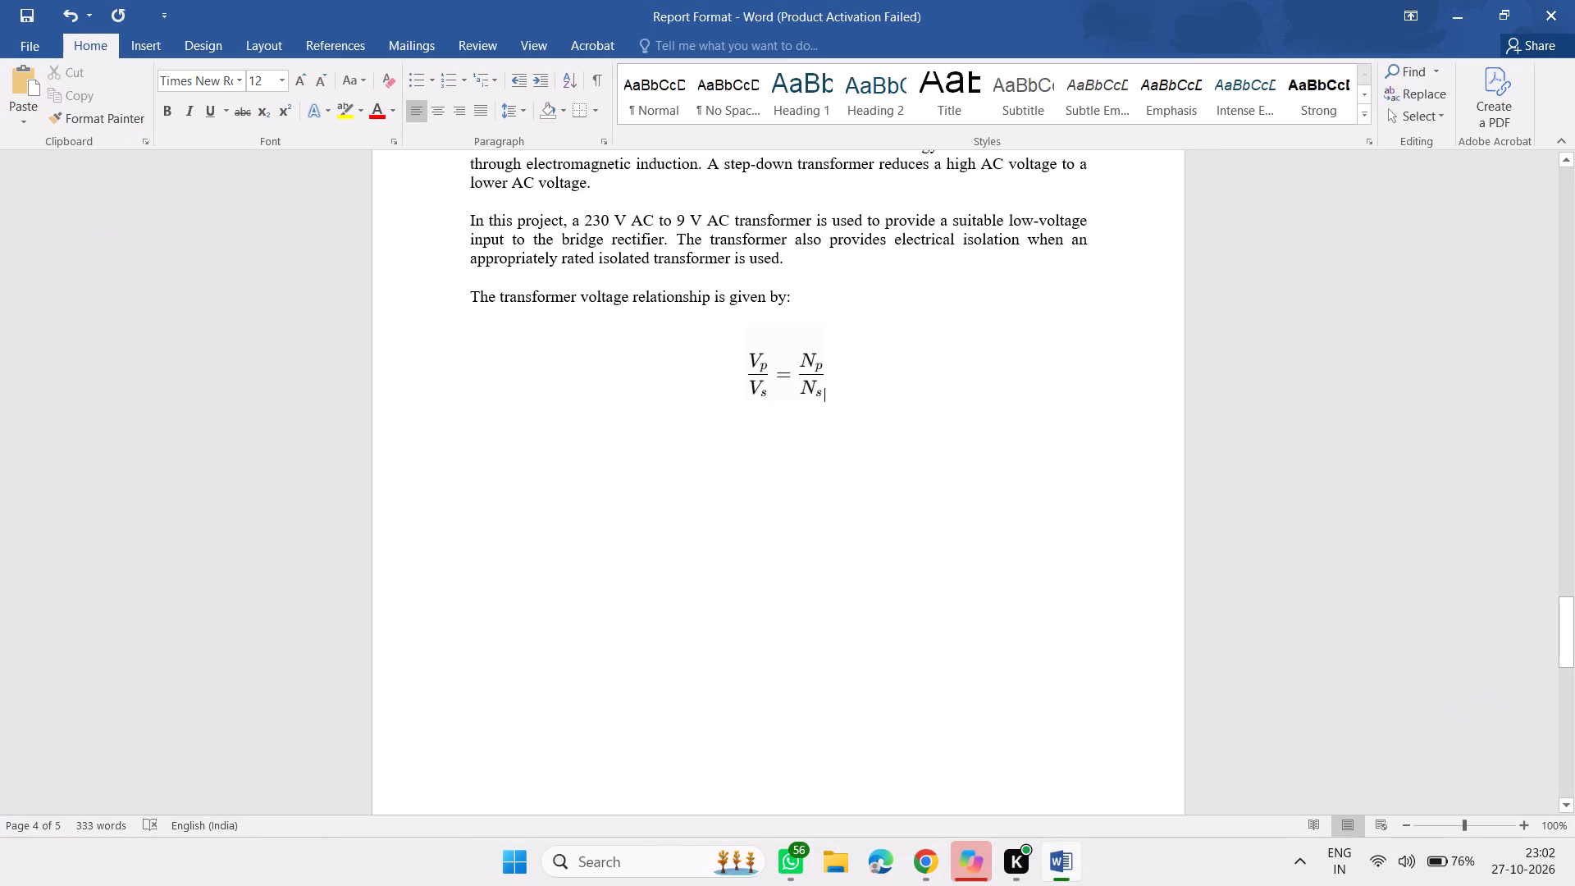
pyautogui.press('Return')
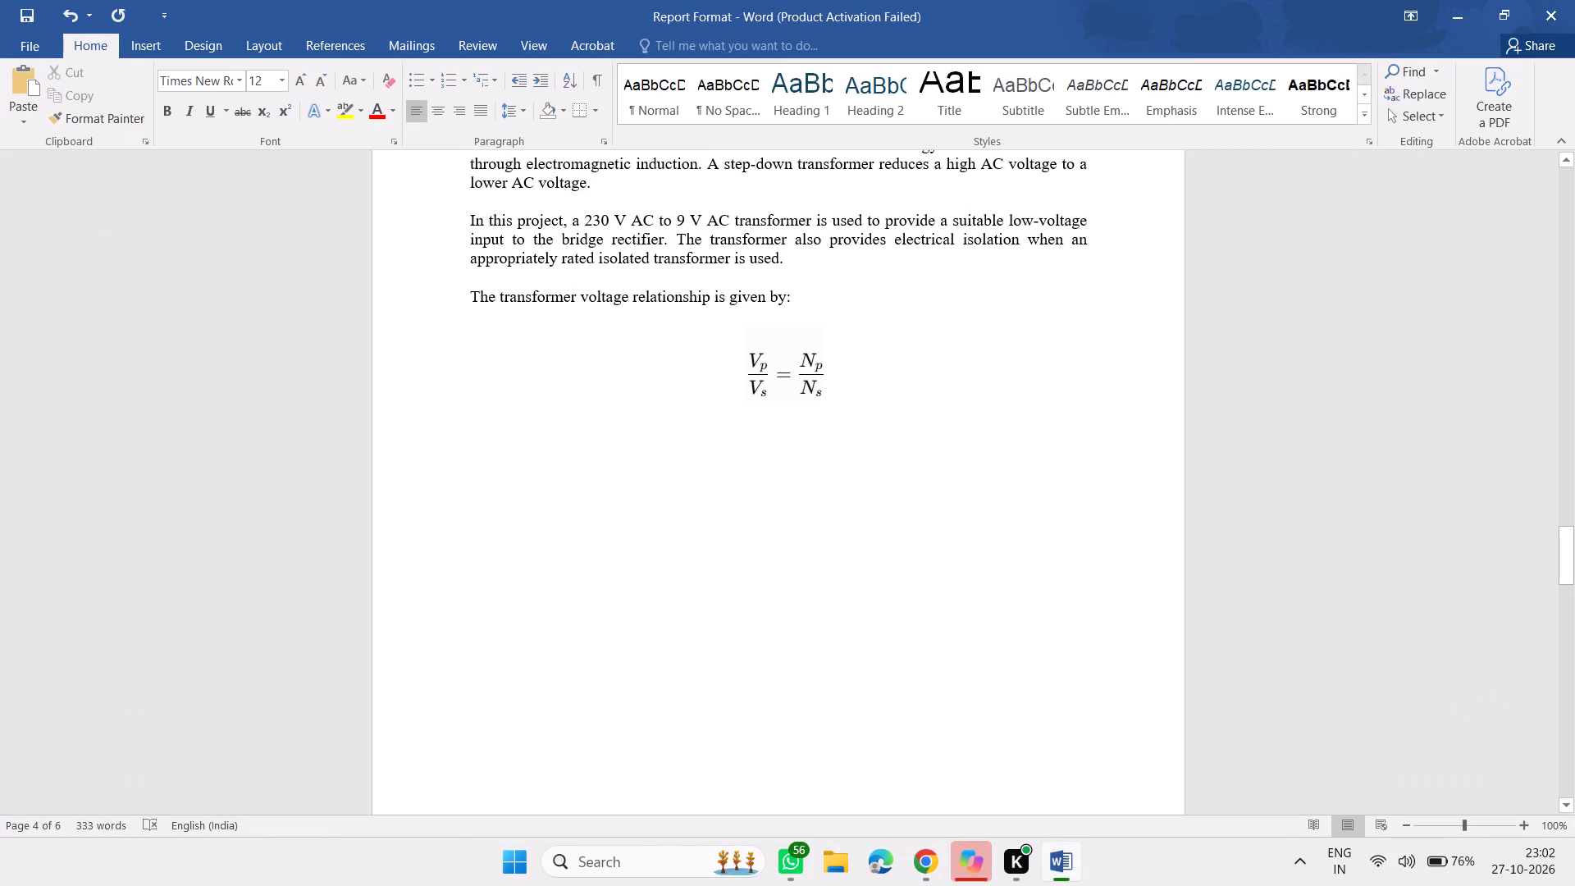
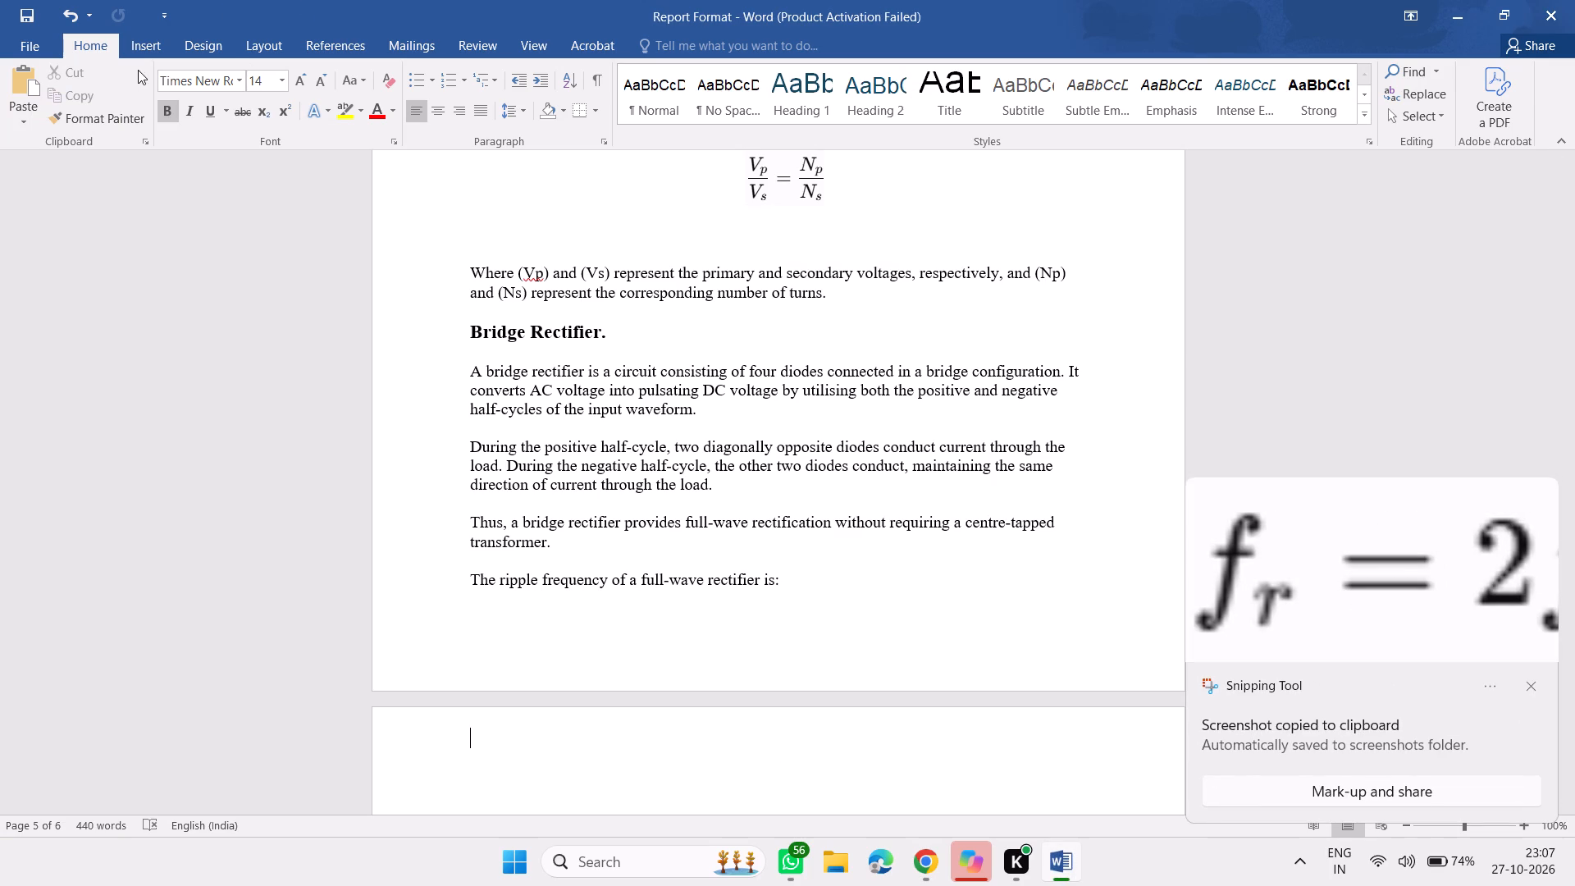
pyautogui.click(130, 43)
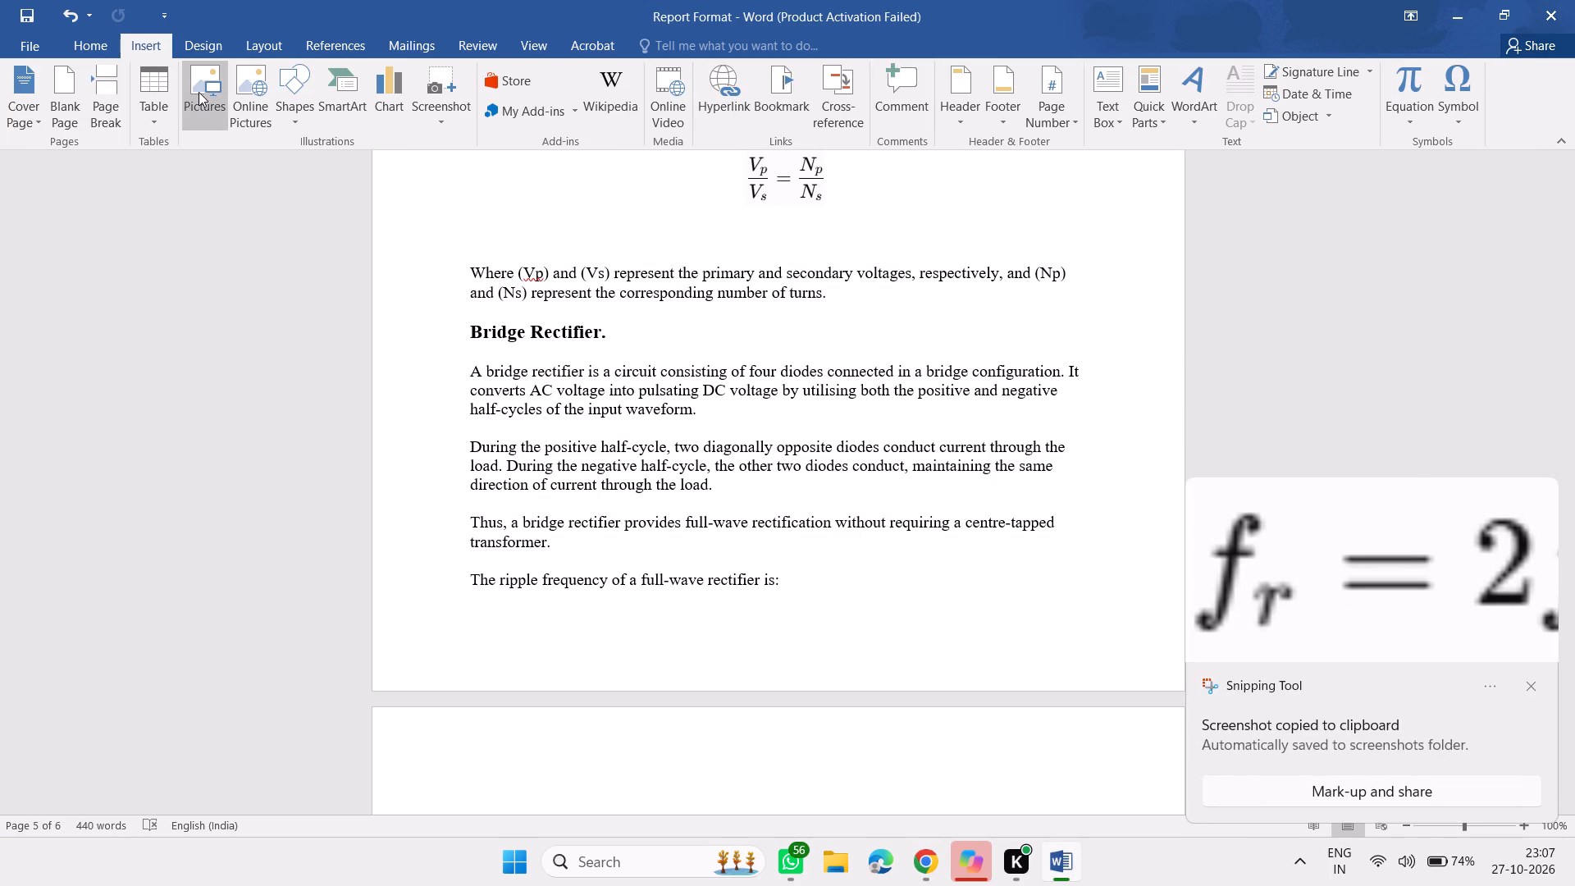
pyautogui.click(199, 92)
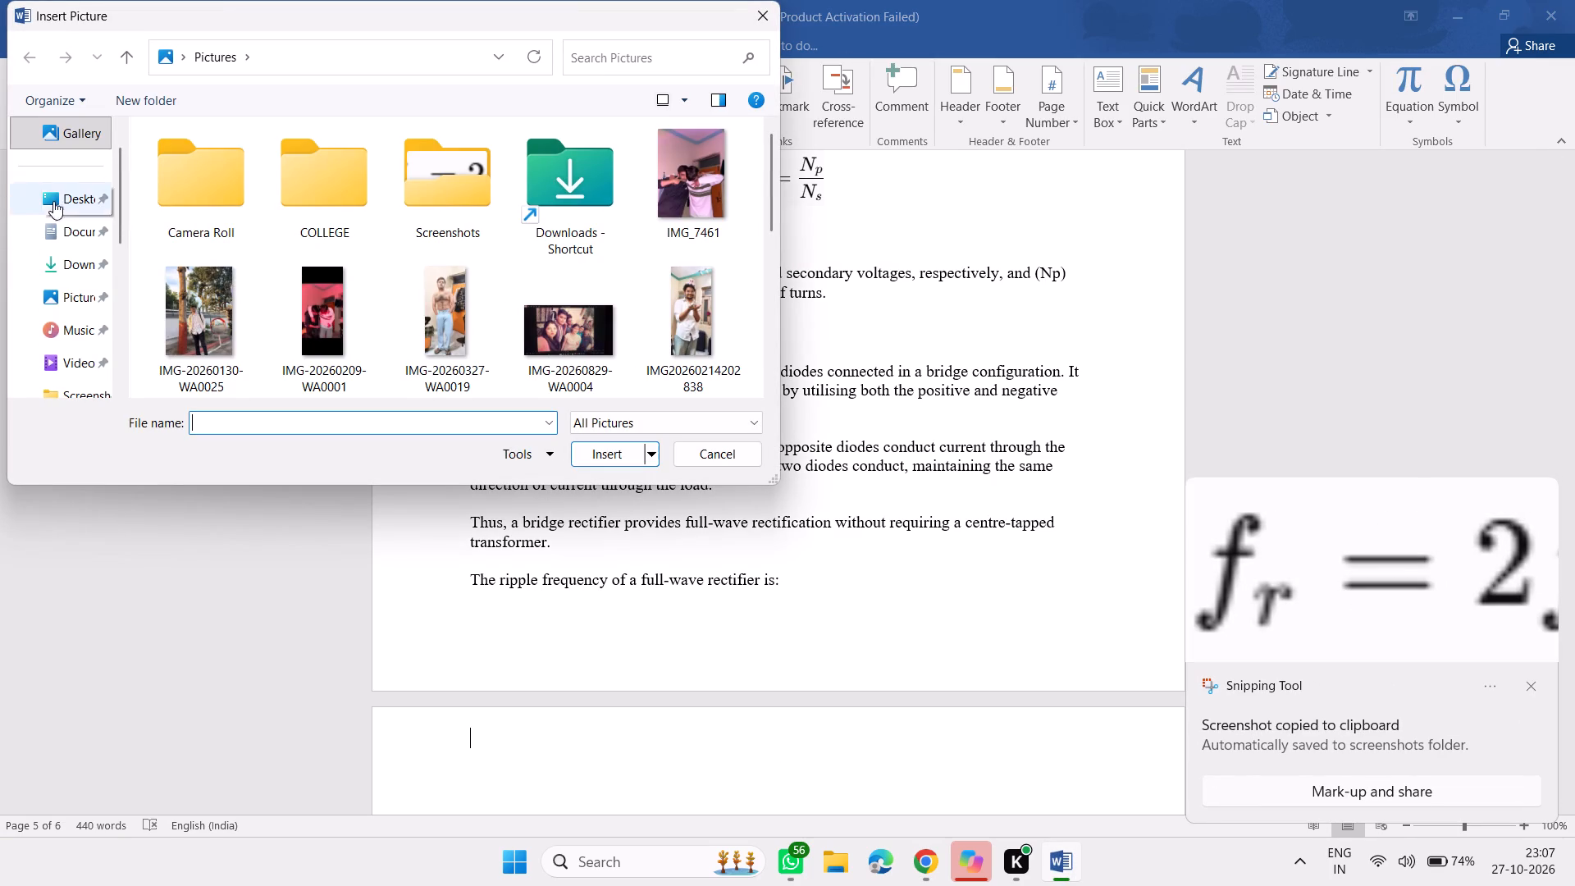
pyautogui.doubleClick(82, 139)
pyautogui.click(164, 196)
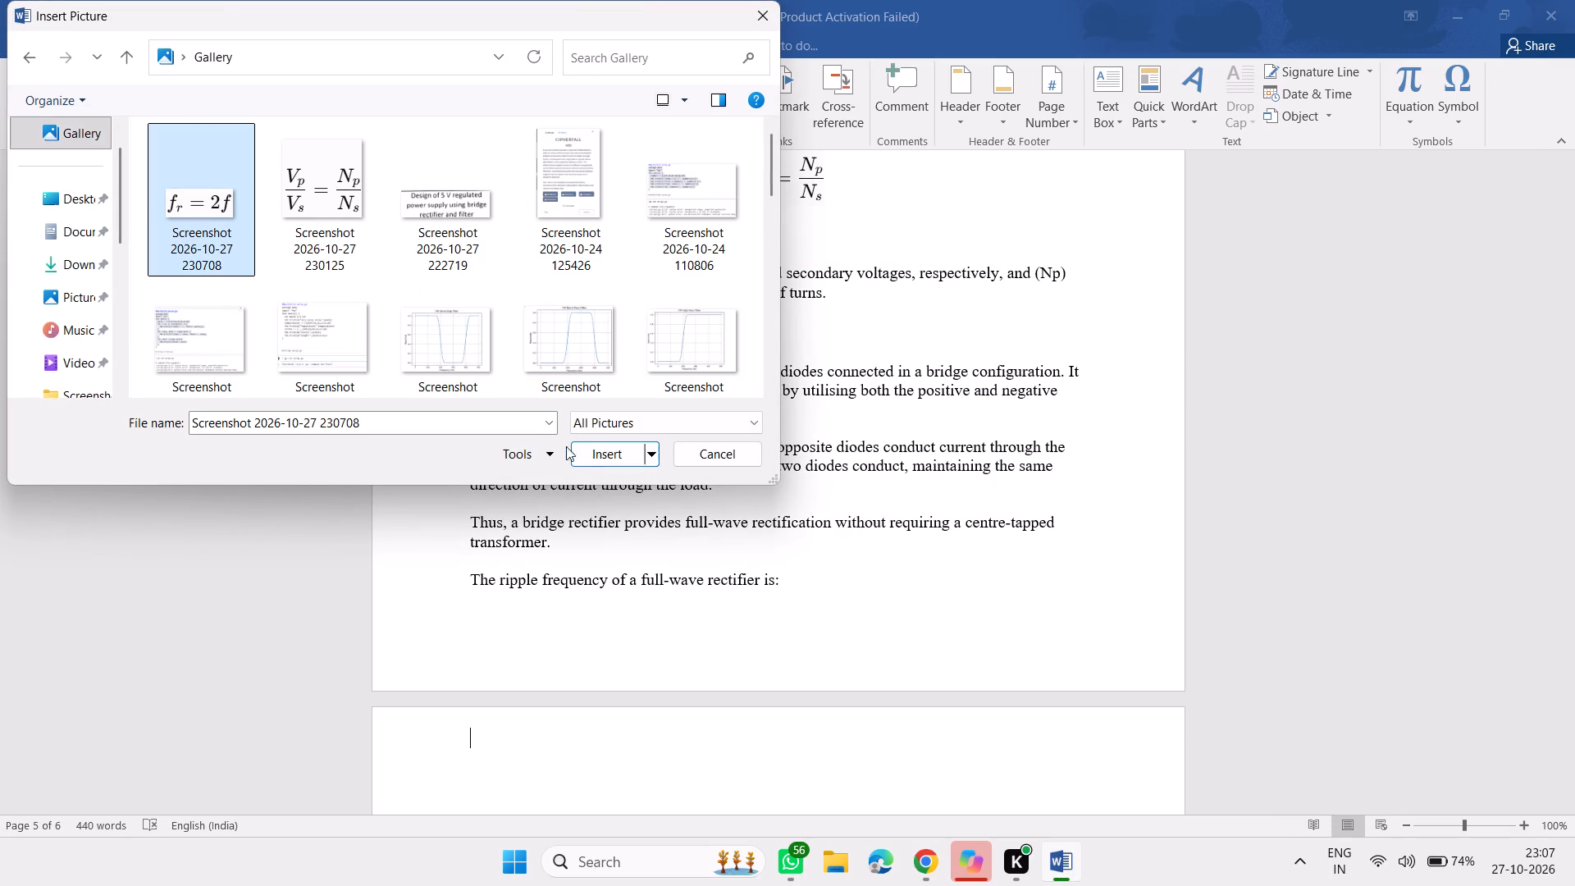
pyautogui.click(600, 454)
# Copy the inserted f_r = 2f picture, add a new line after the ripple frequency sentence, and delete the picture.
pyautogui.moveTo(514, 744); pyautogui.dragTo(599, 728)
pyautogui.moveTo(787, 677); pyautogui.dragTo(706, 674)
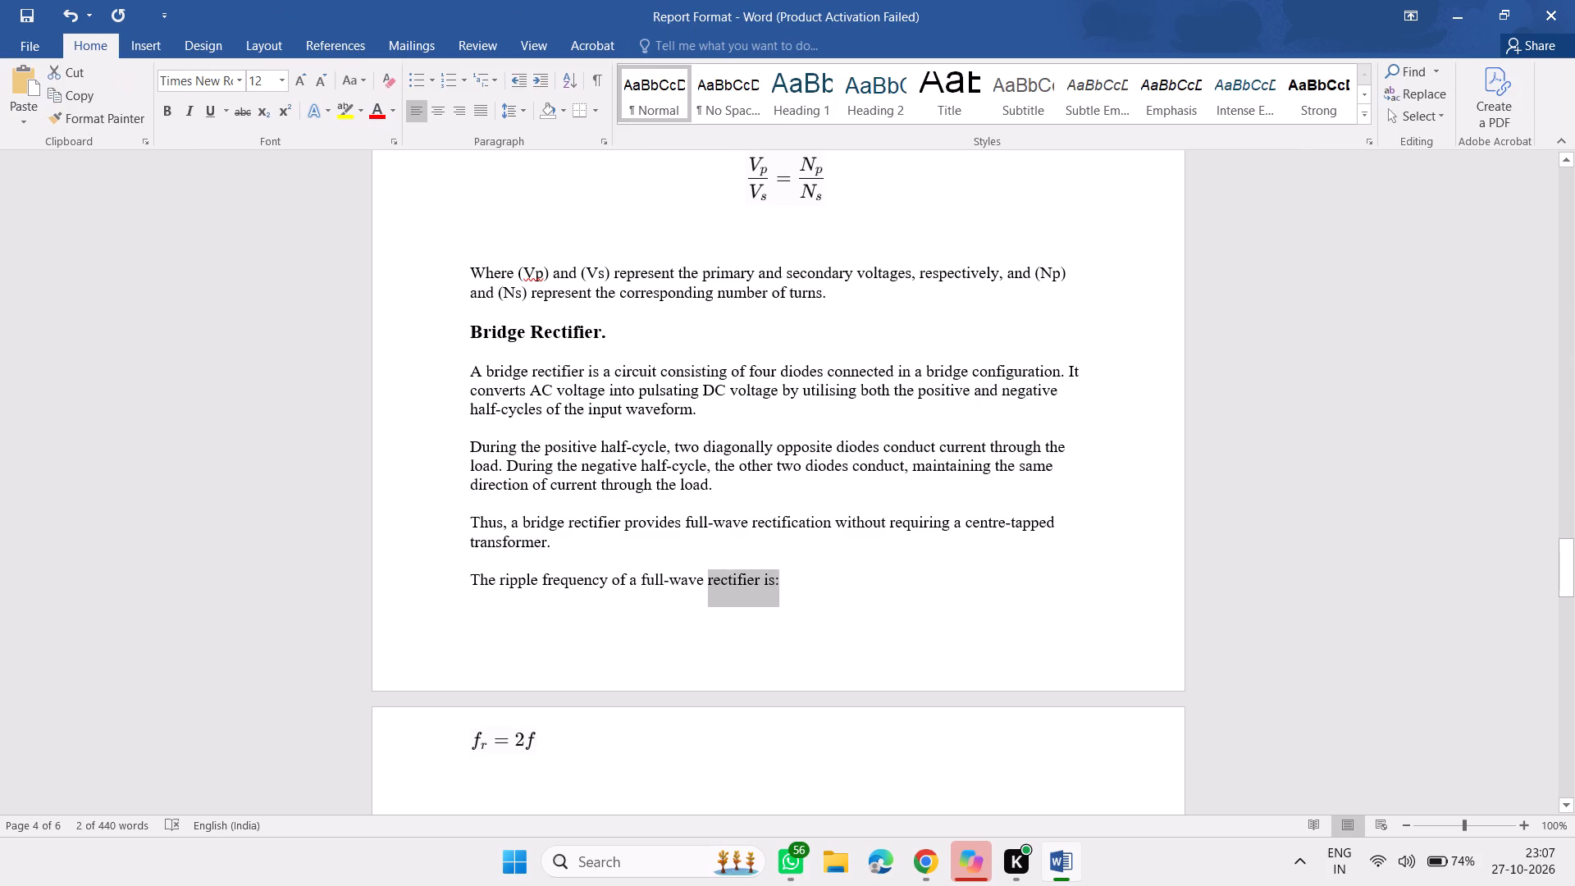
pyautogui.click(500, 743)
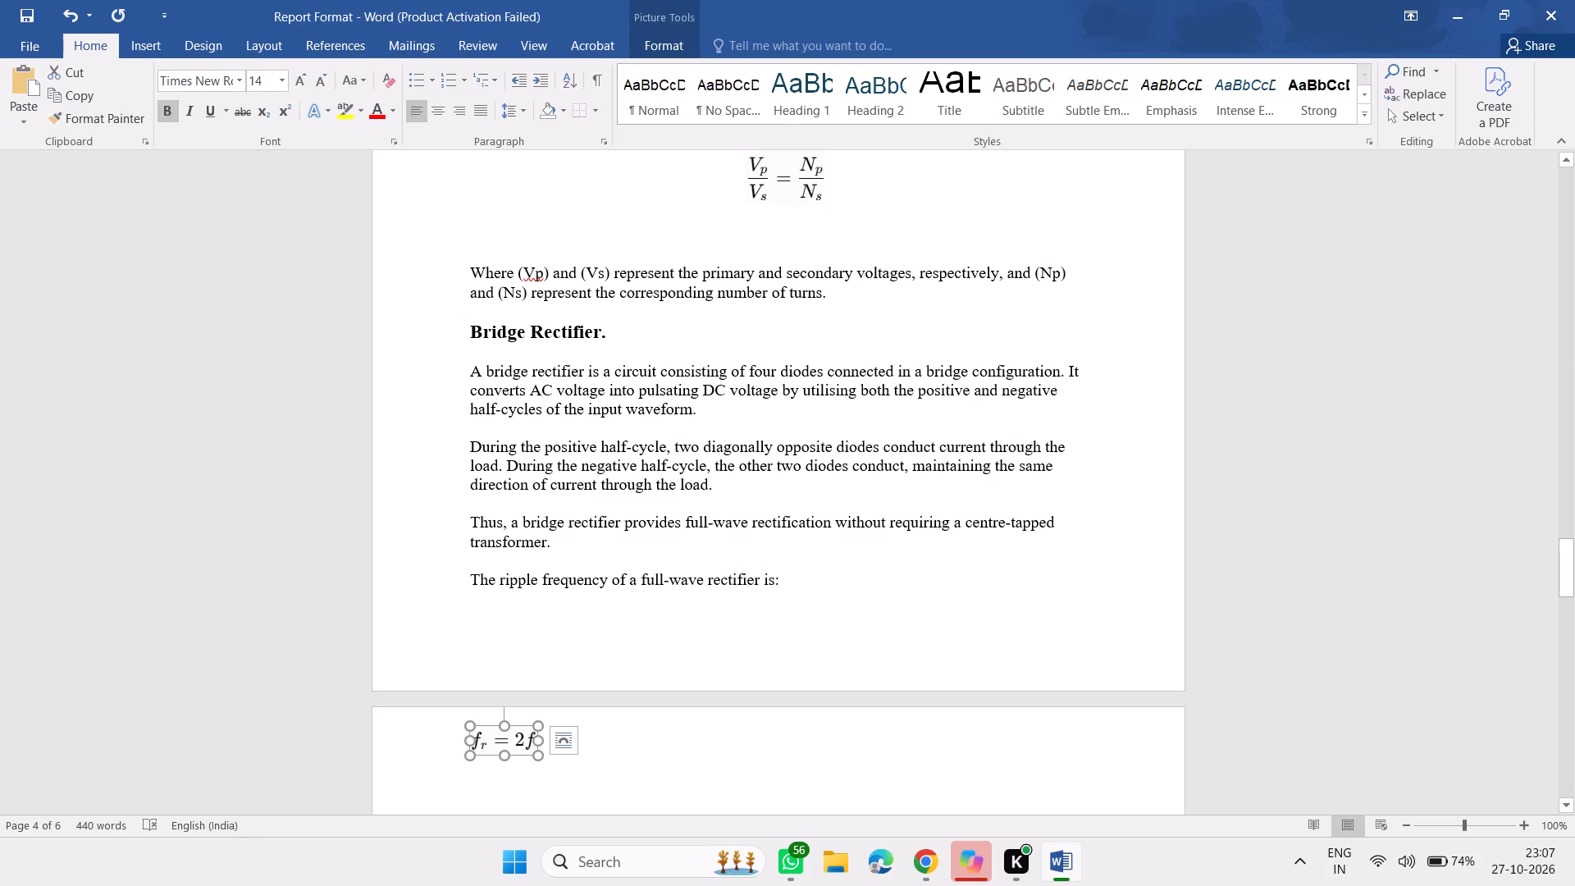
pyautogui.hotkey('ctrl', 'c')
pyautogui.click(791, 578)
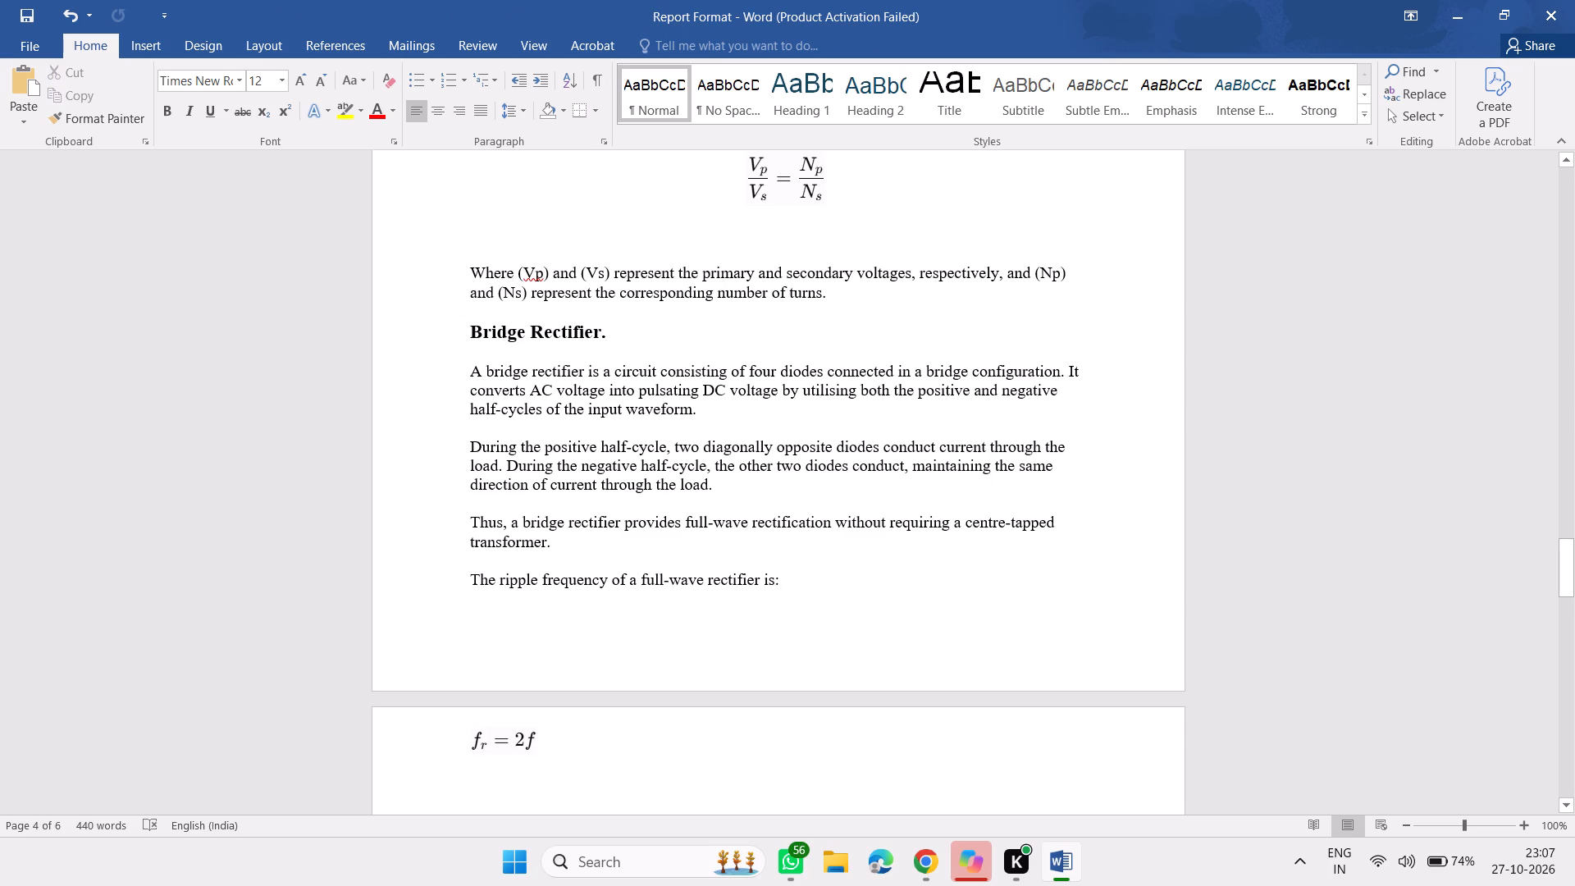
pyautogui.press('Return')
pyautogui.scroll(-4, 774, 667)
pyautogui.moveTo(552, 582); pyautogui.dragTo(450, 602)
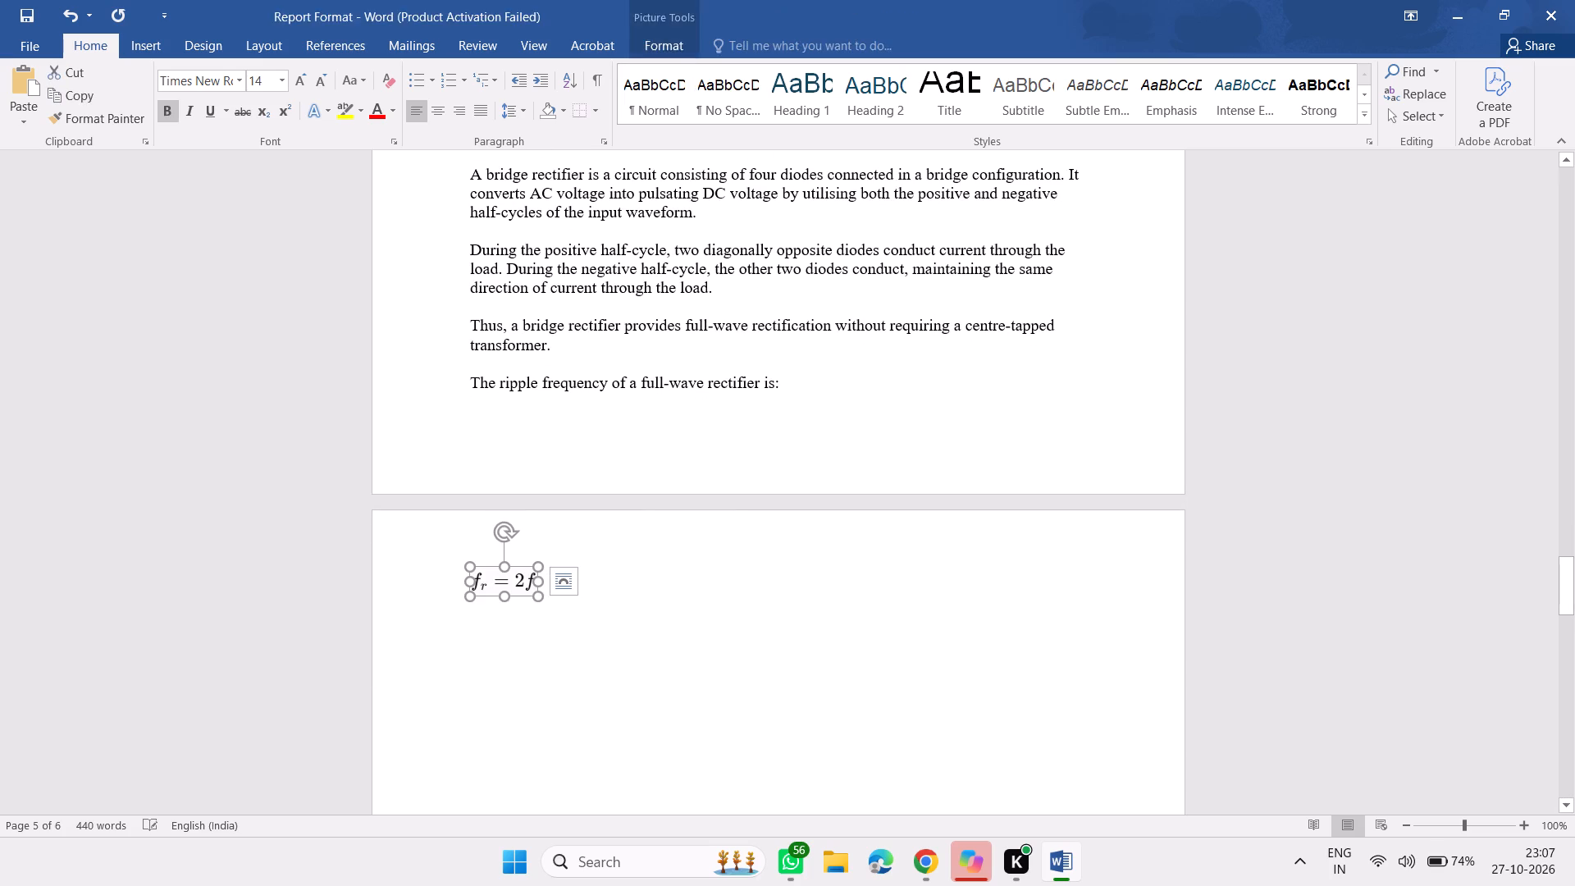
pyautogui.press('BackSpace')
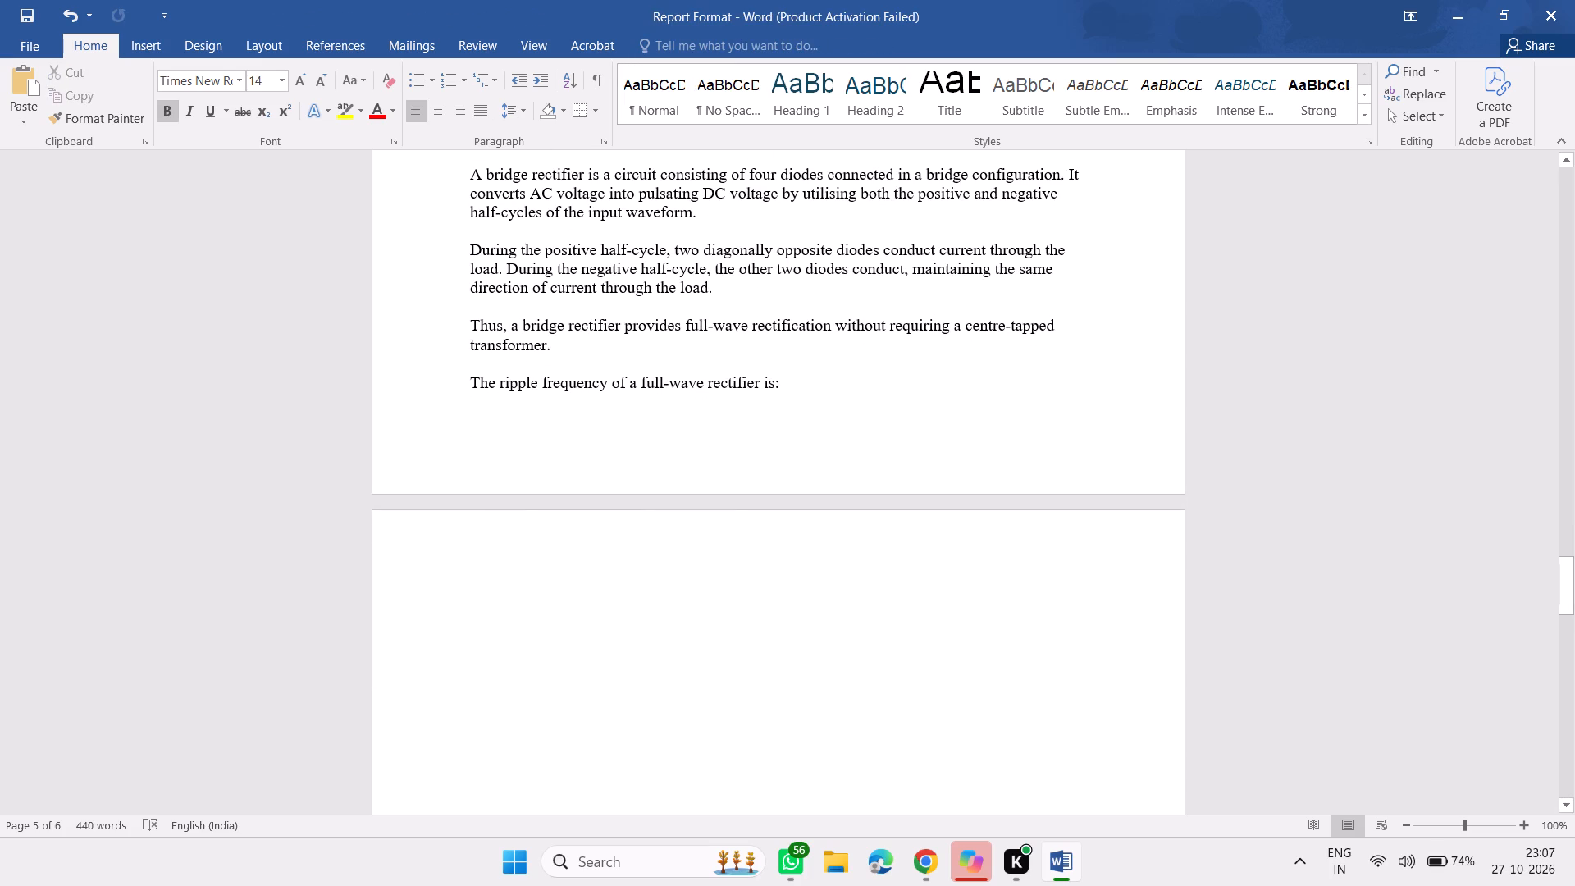
# Insert a blank line after the "Thus, a bridge rectifier" paragraph so the ripple frequency sentence starts the following page.
pyautogui.click(552, 347)
pyautogui.press('Return')
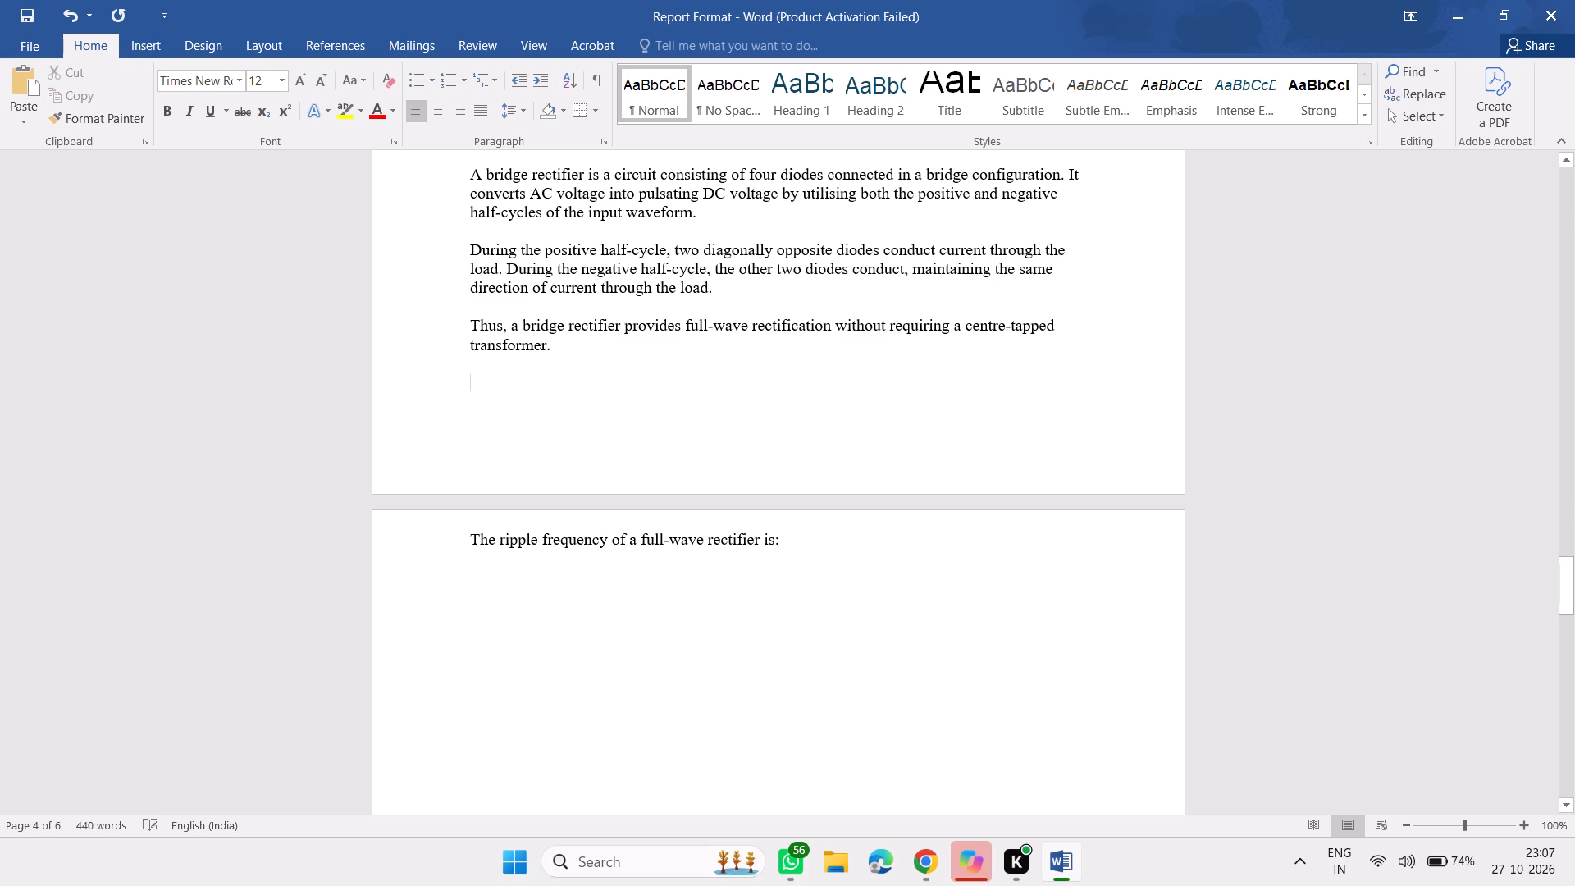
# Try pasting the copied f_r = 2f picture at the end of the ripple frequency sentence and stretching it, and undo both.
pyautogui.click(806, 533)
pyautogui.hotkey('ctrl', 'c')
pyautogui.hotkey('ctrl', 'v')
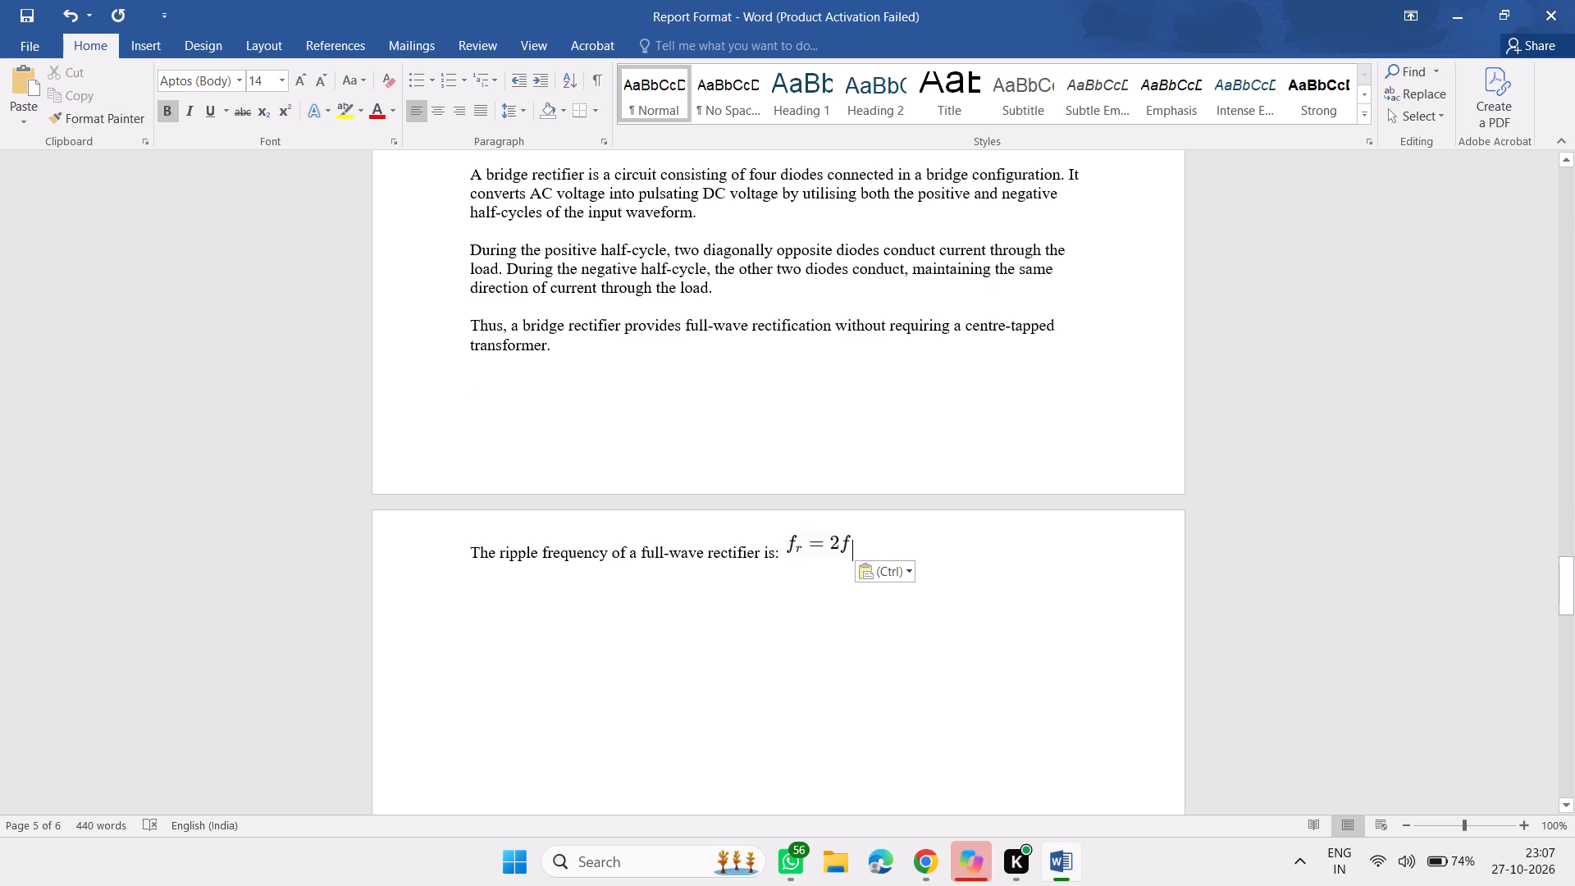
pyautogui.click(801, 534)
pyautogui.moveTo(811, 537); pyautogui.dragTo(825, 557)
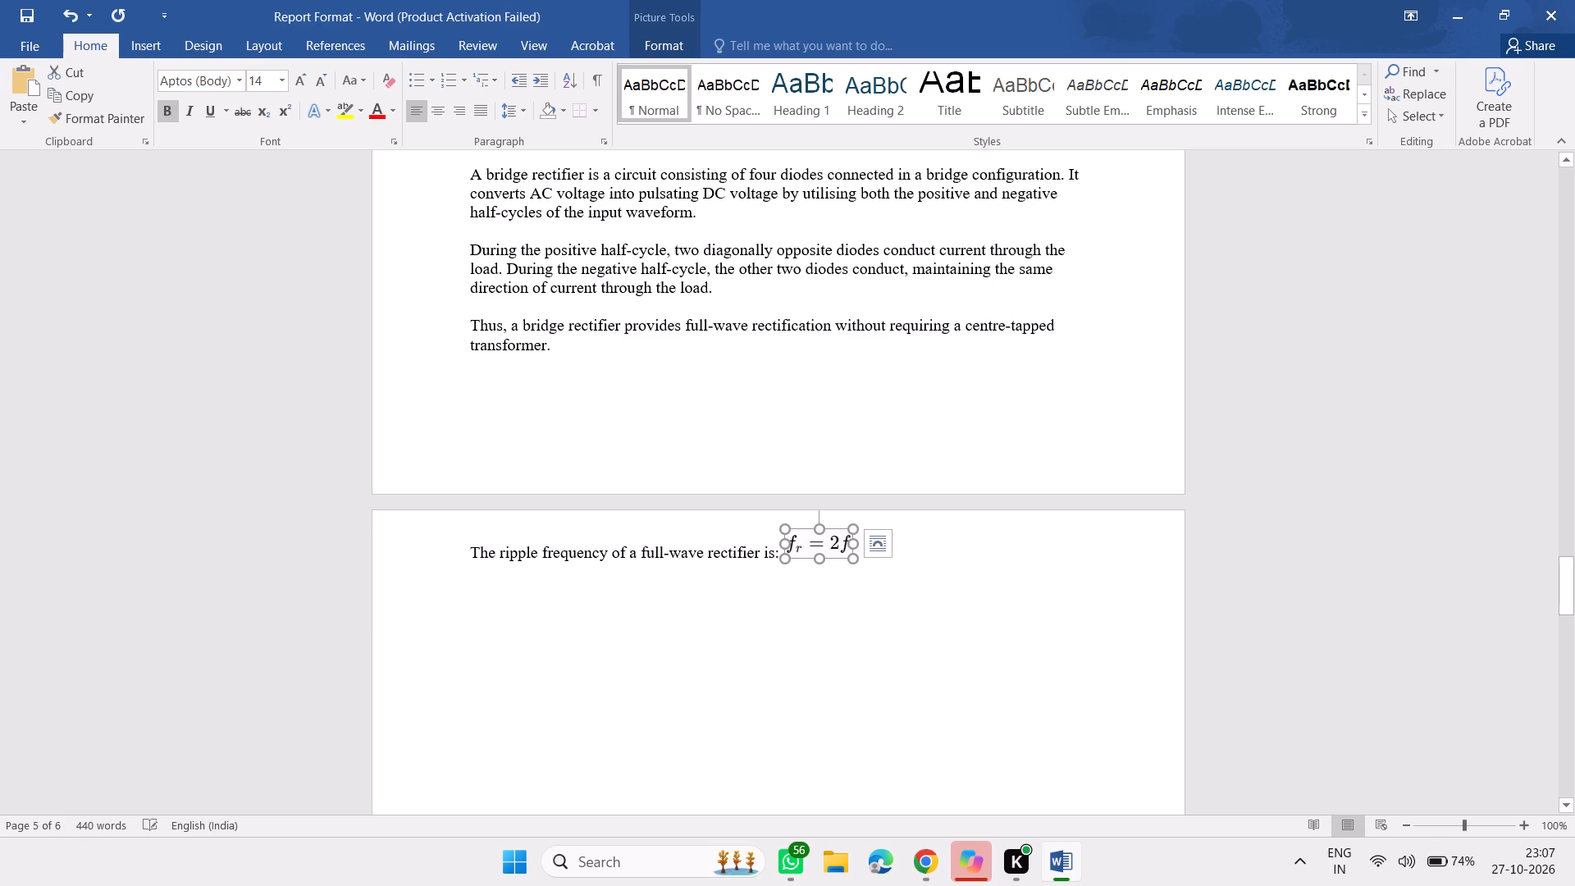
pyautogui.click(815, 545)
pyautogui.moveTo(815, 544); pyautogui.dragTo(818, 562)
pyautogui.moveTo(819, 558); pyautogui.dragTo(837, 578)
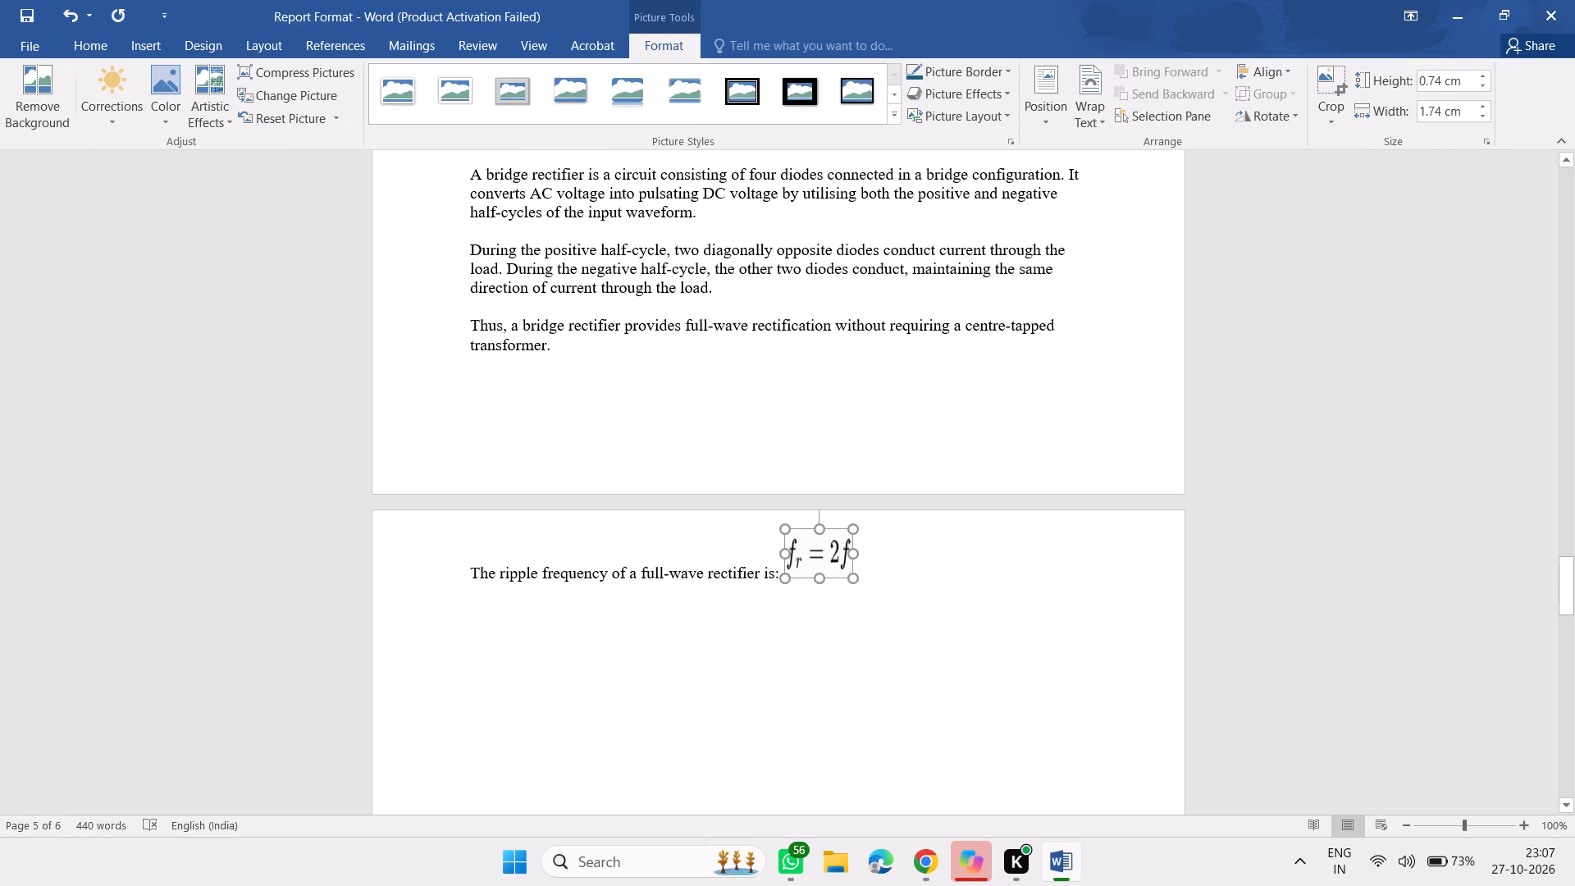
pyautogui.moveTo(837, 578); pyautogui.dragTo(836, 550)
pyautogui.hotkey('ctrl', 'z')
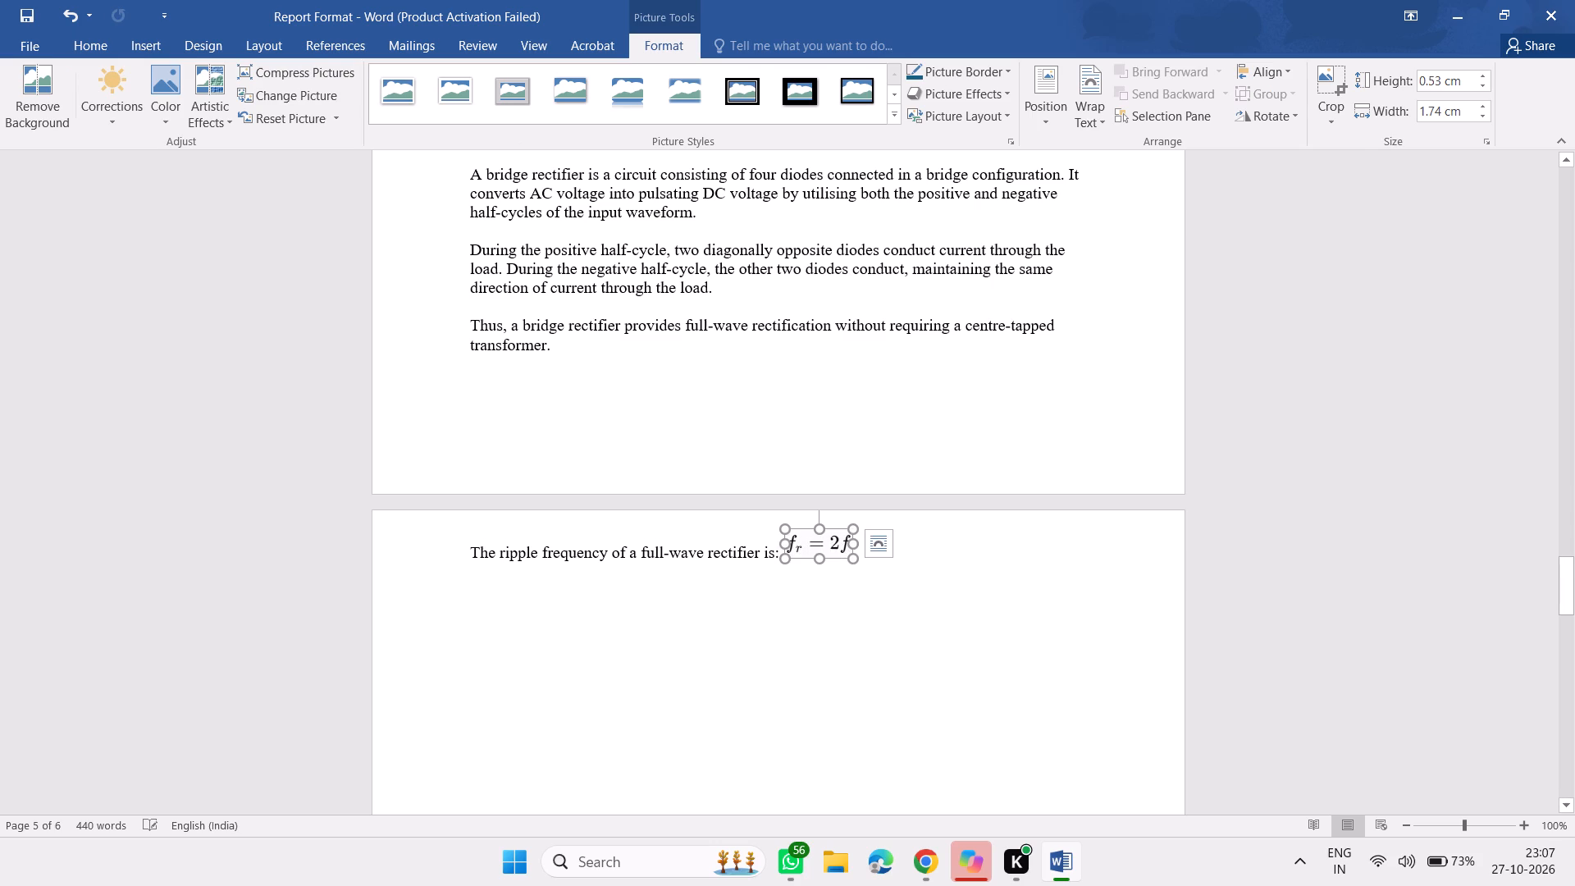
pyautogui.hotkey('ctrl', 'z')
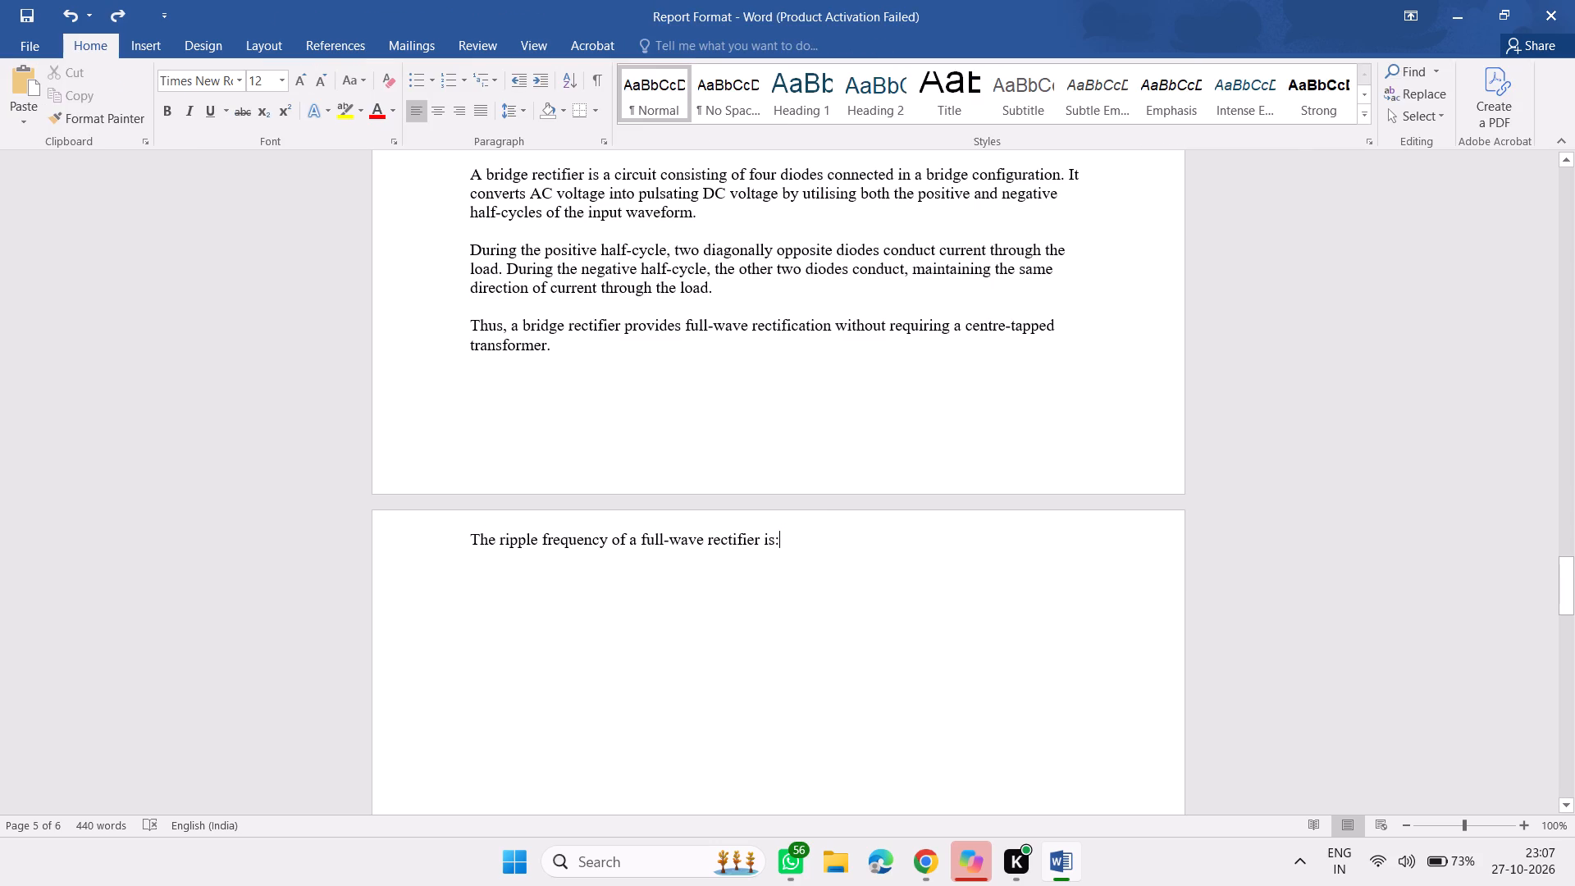
# Add a new line below the ripple frequency sentence and pad it with spaces to near the middle of the page.
pyautogui.press('Return')
pyautogui.press('space')
pyautogui.press('space')
pyautogui.press('space')
pyautogui.press('space')
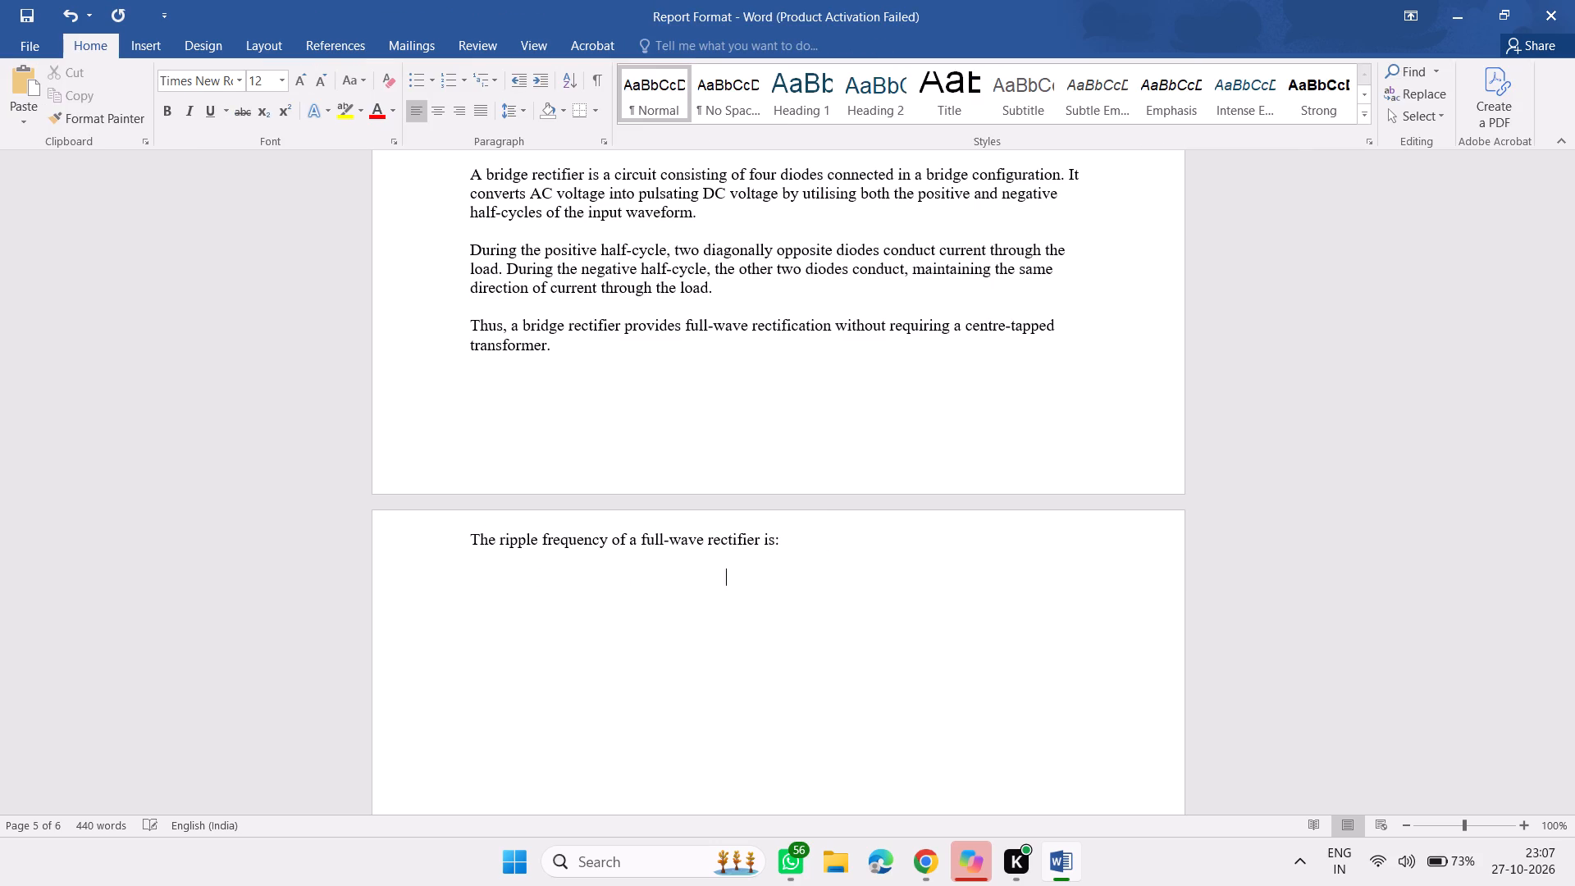
pyautogui.press('BackSpace')
pyautogui.press('BackSpace')
pyautogui.press('BackSpace')
pyautogui.press('BackSpace')
pyautogui.press('BackSpace')
pyautogui.press('BackSpace')
pyautogui.press('BackSpace')
pyautogui.press('BackSpace')
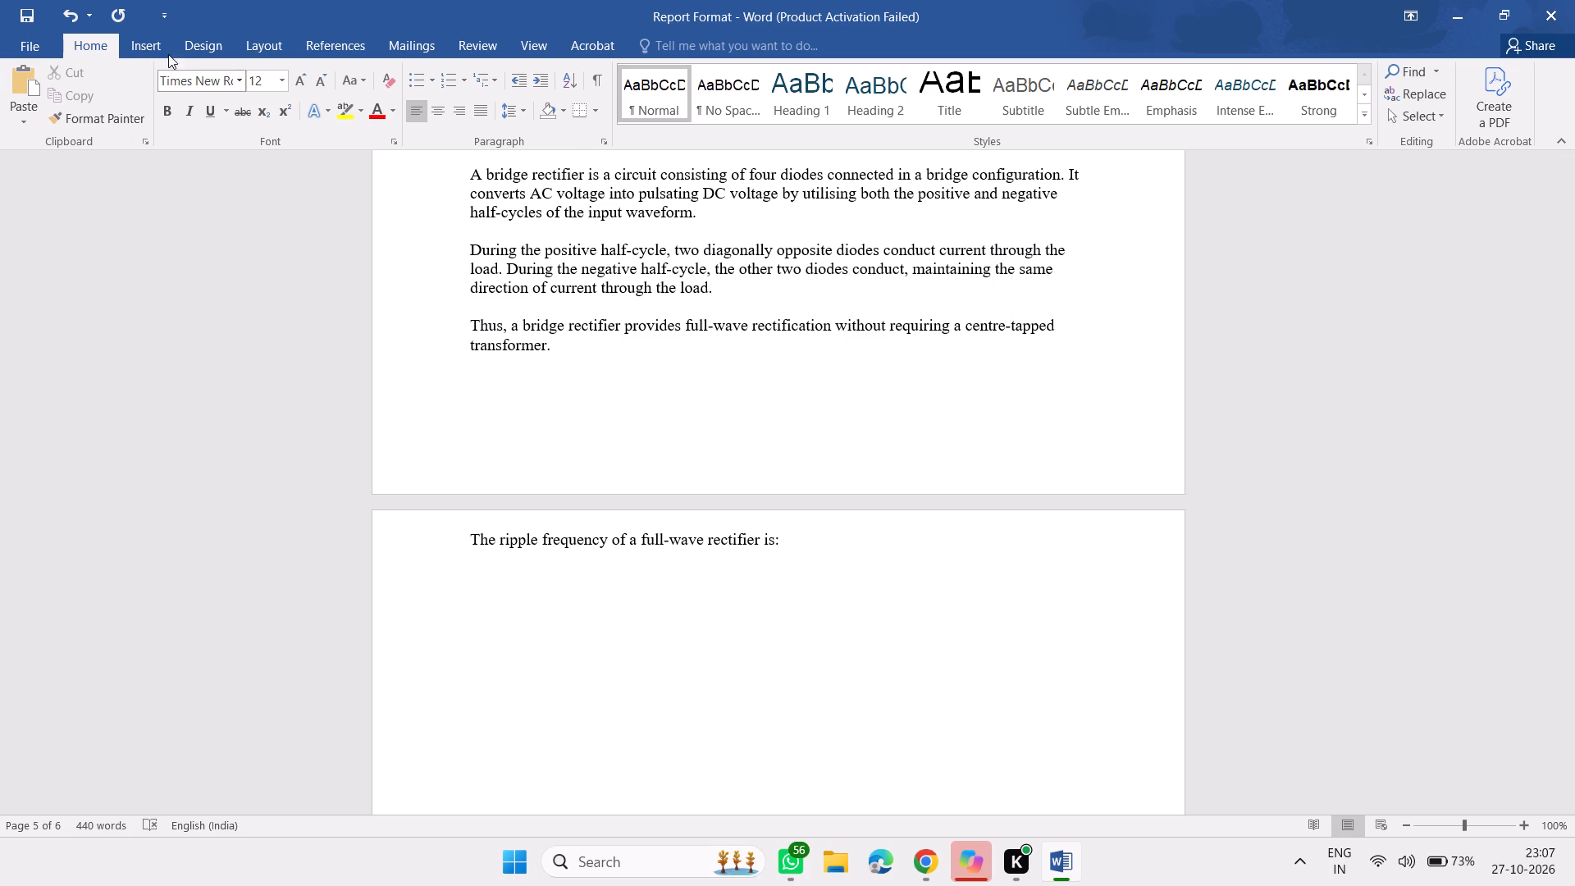
# Insert the f_r = 2f screenshot from the picture Gallery on the padded line below the ripple frequency sentence.
pyautogui.click(167, 44)
pyautogui.click(194, 100)
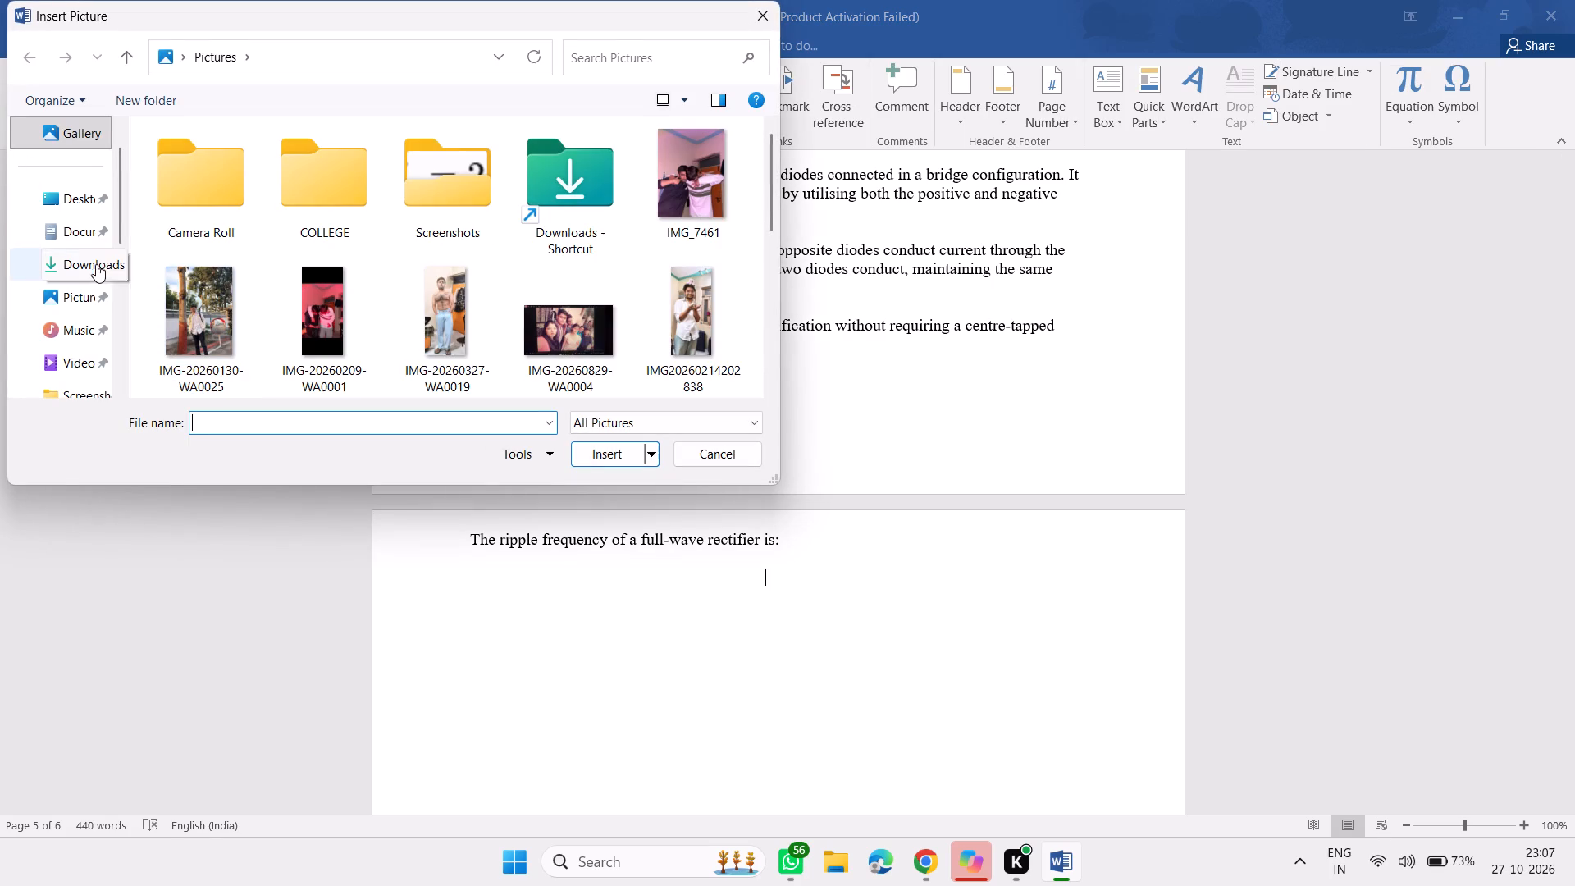
pyautogui.doubleClick(76, 136)
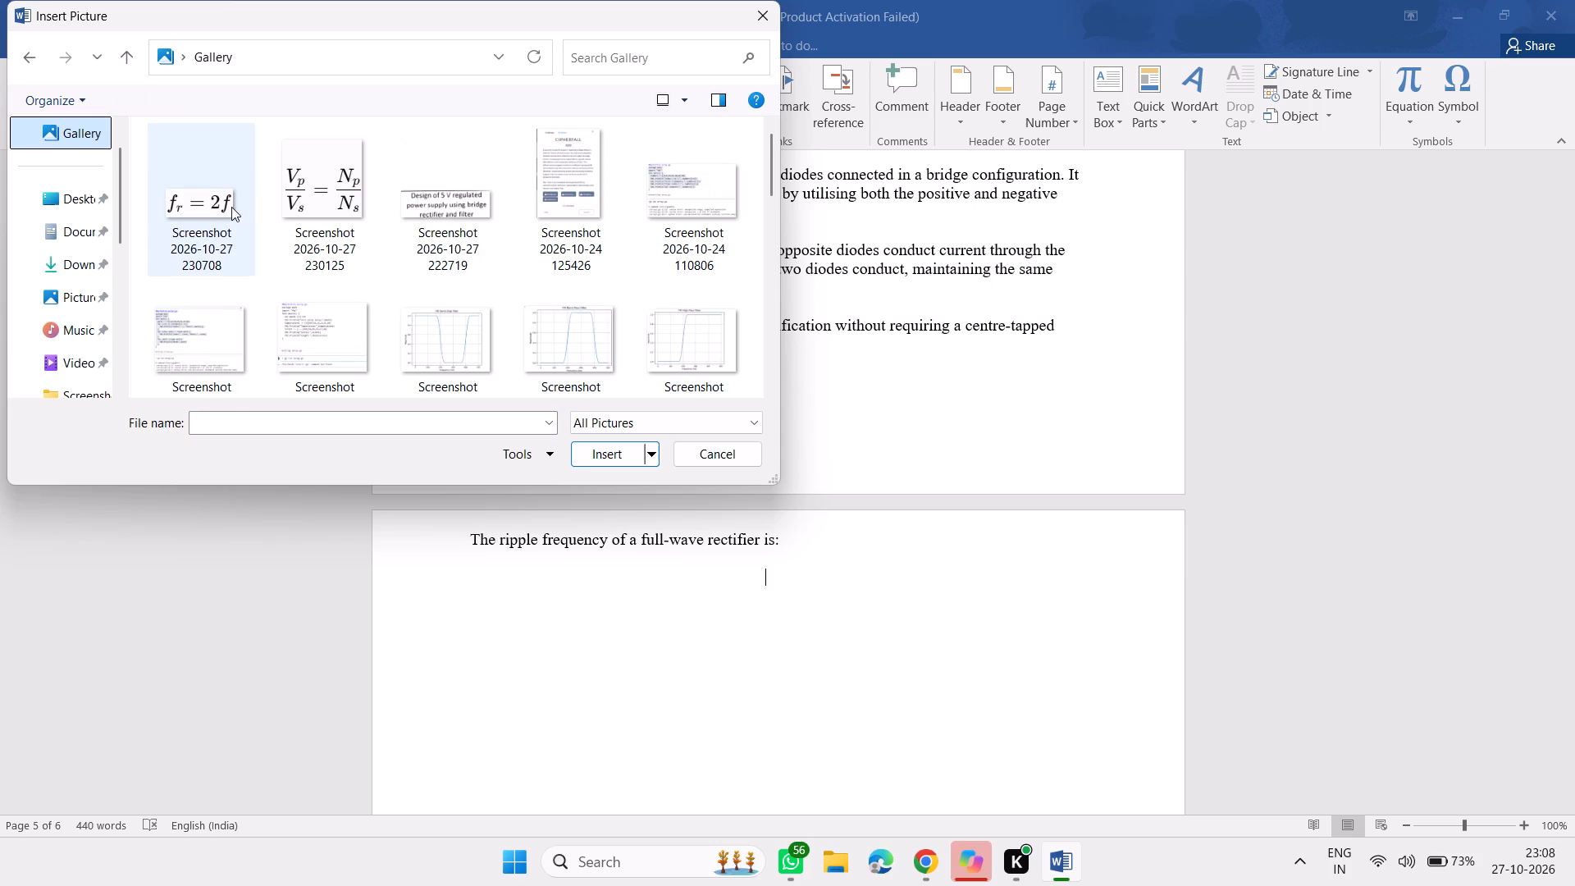
pyautogui.click(231, 206)
pyautogui.click(599, 446)
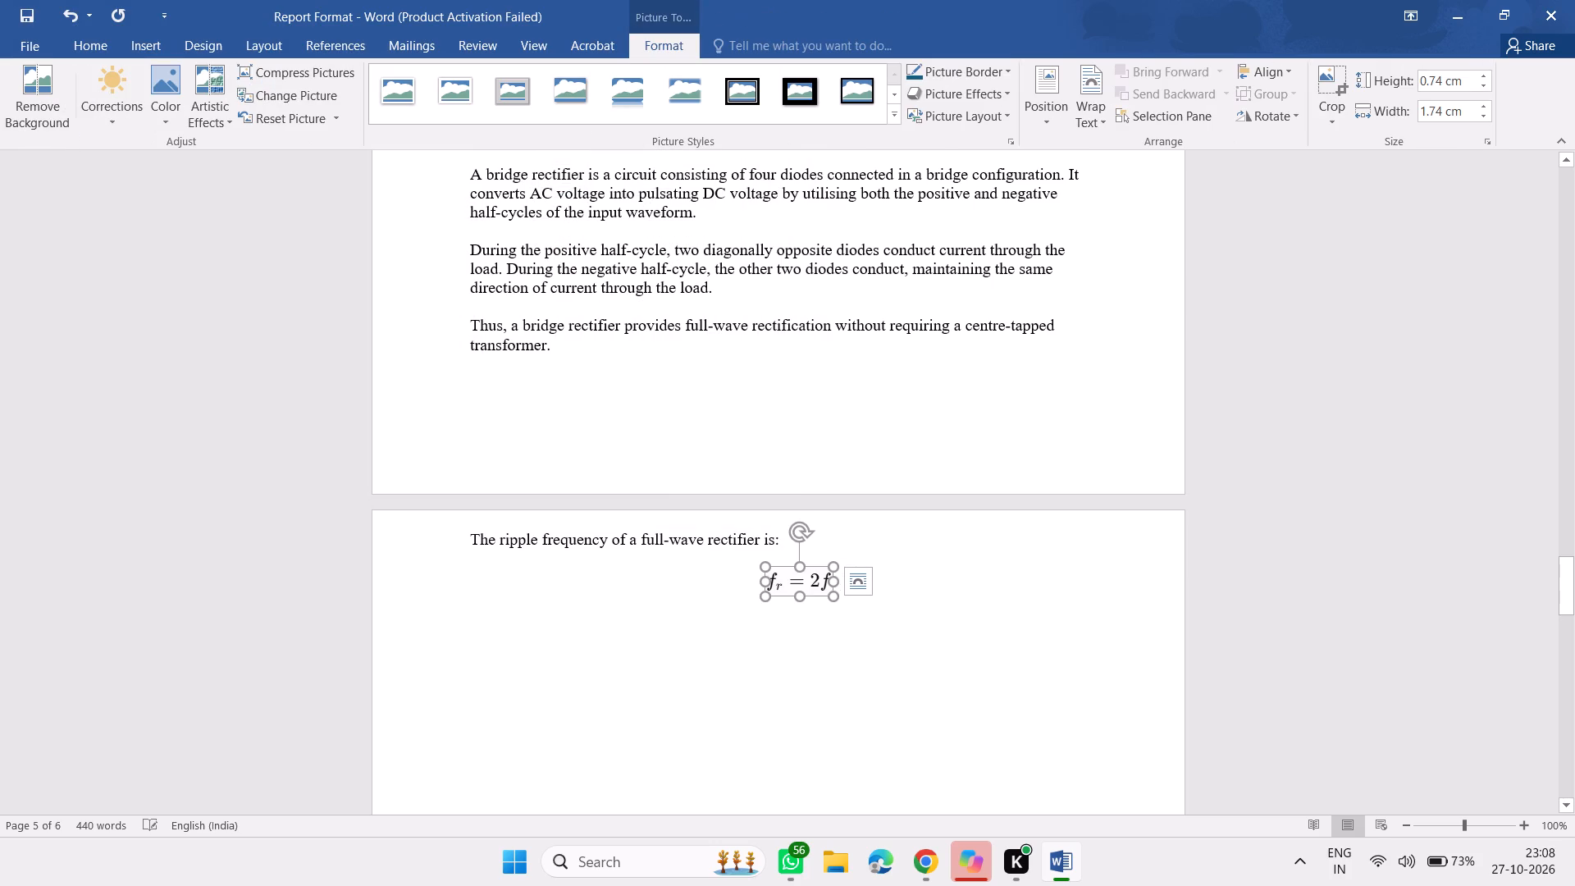
pyautogui.click(896, 548)
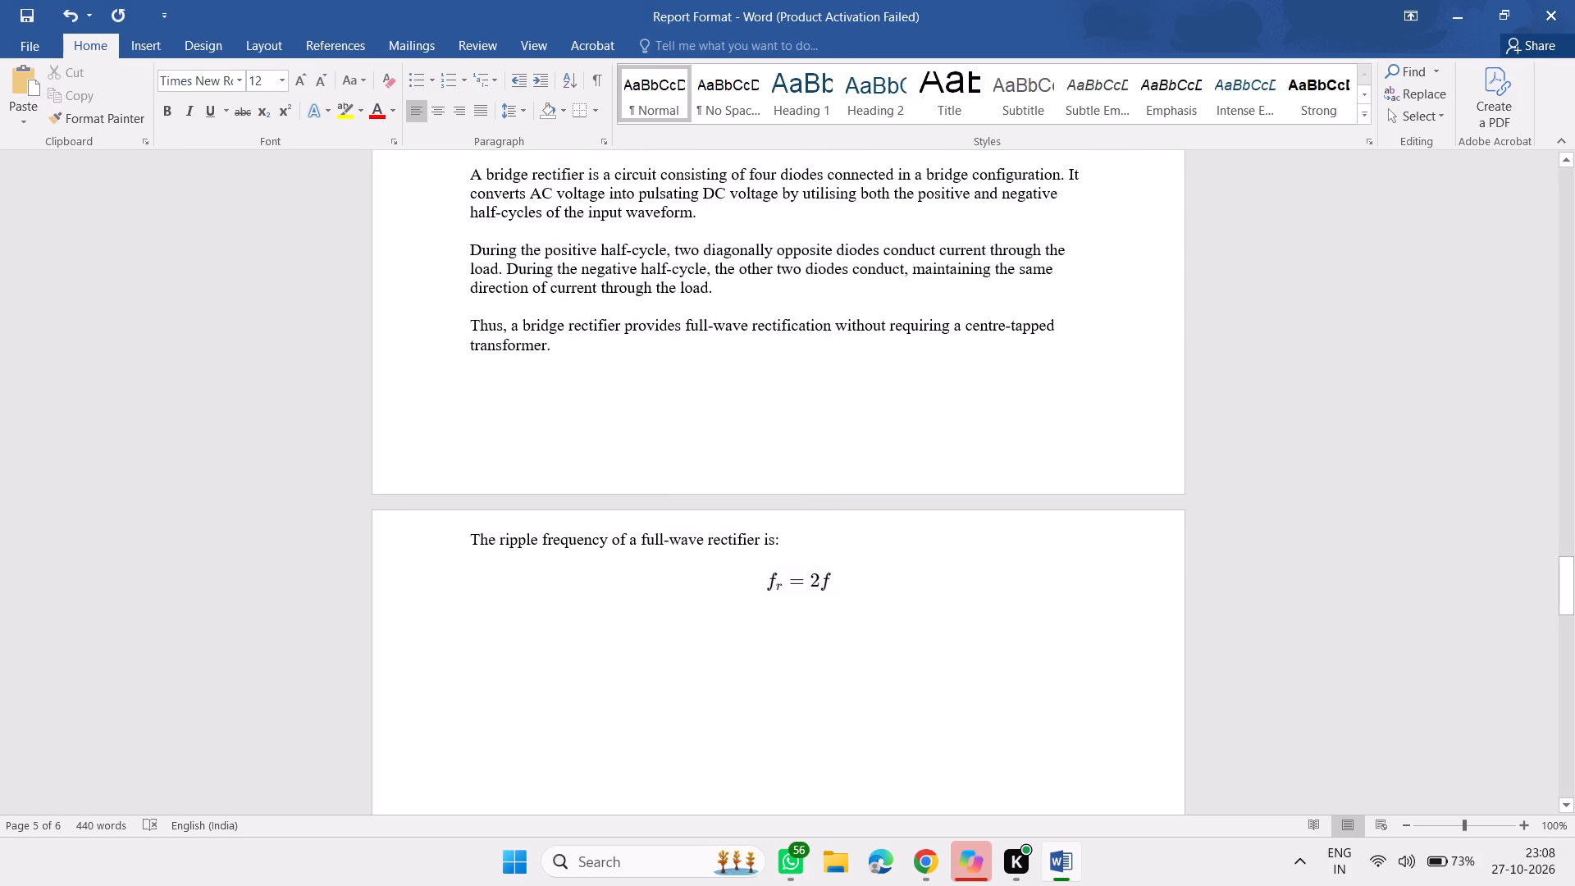
pyautogui.scroll(-4, 915, 595)
pyautogui.scroll(15, 915, 598)
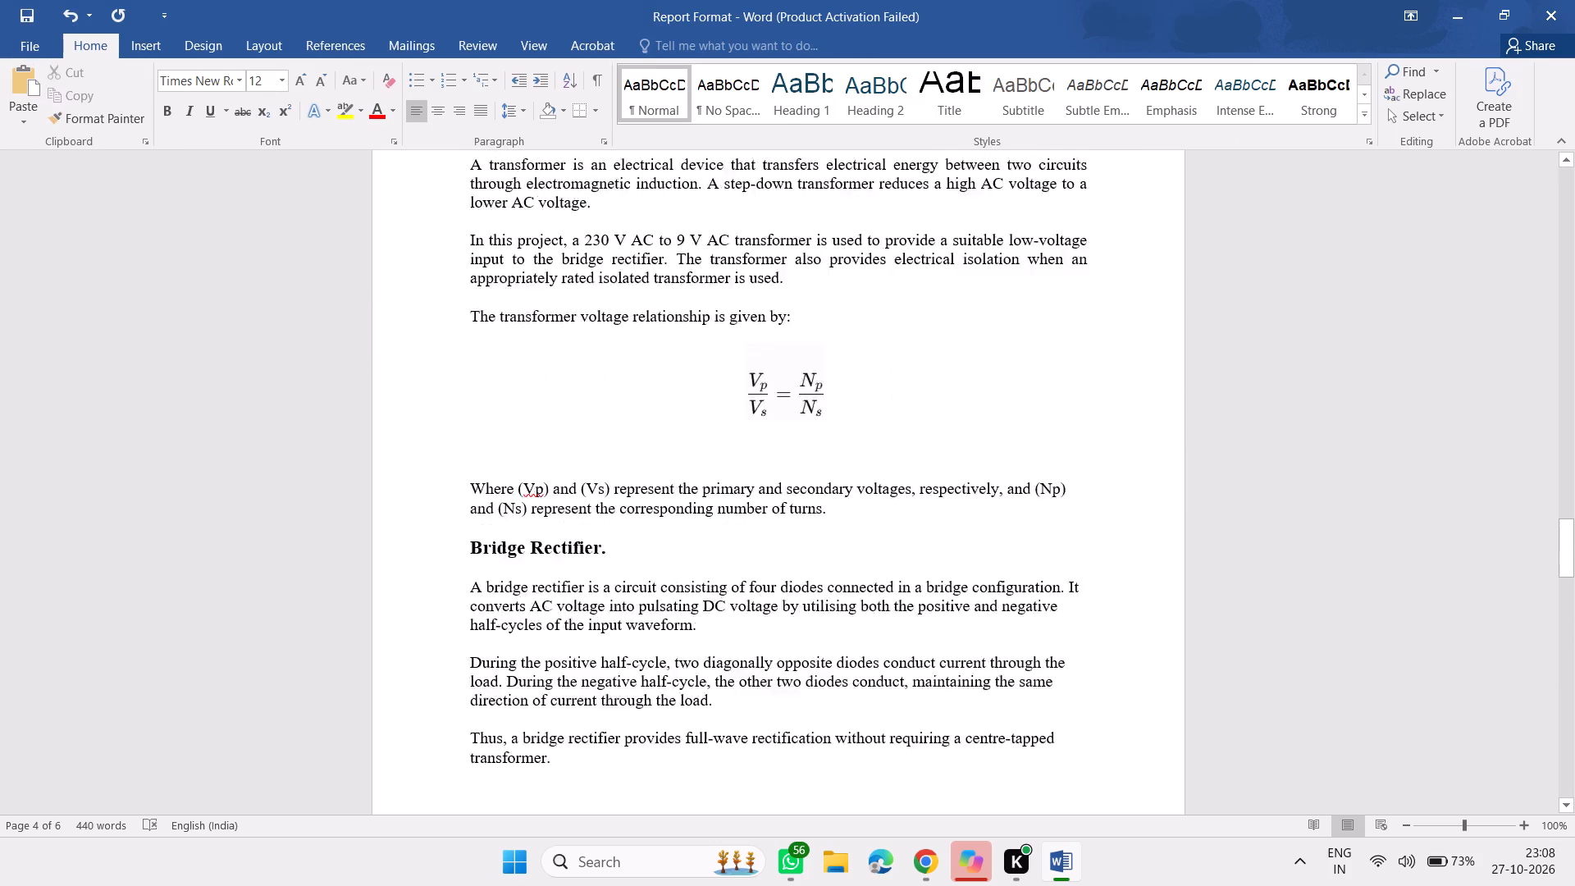
pyautogui.scroll(8, 913, 600)
pyautogui.scroll(17, 913, 599)
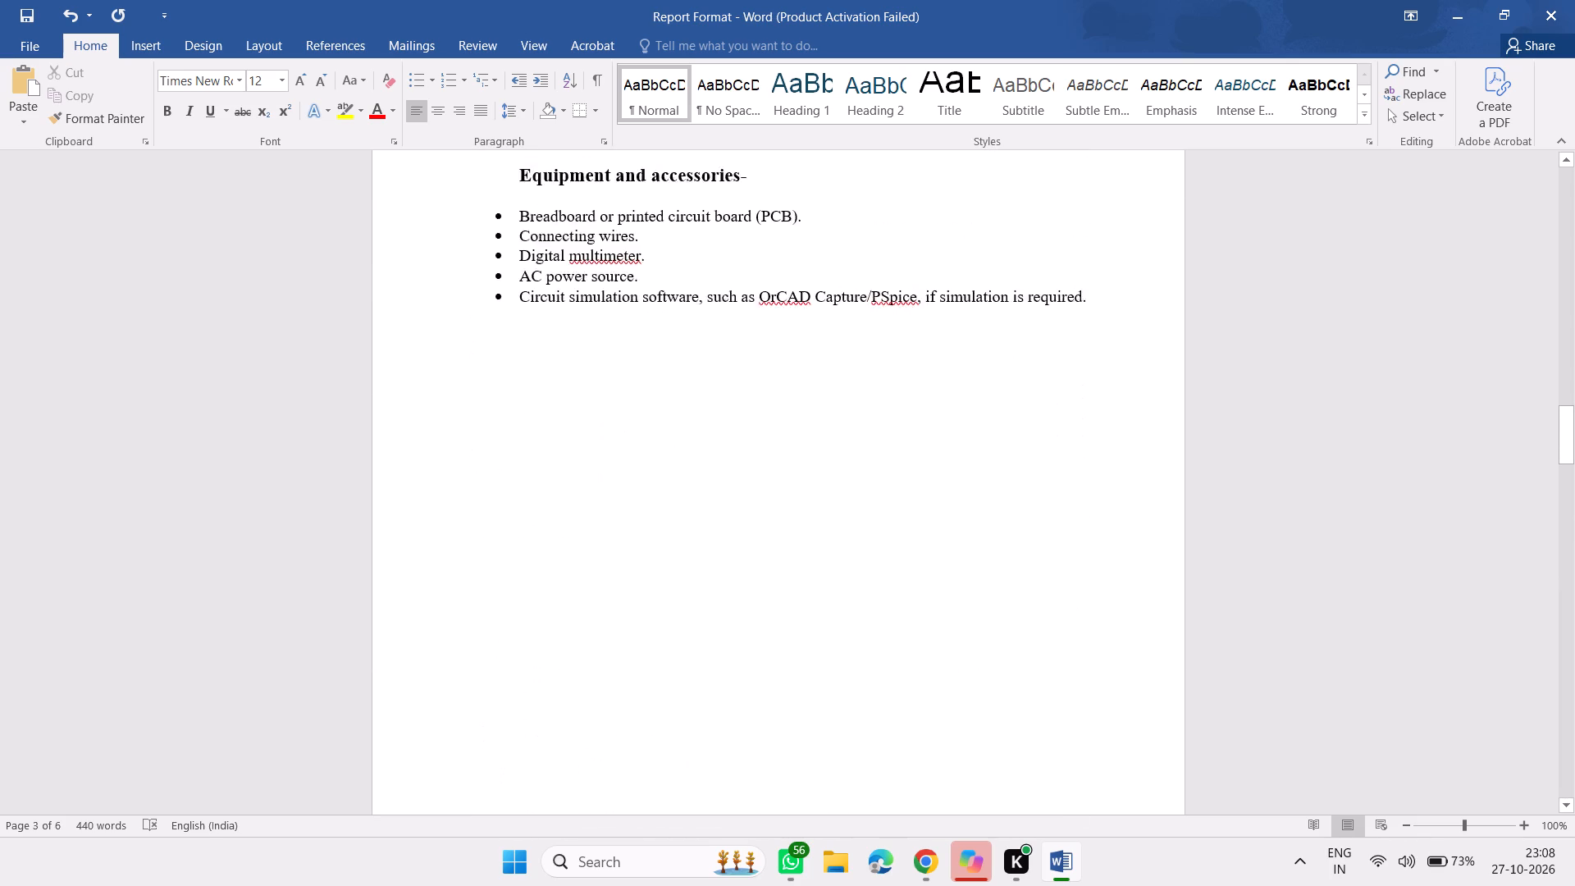
pyautogui.scroll(20, 913, 596)
pyautogui.scroll(14, 913, 596)
pyautogui.scroll(-16, 915, 593)
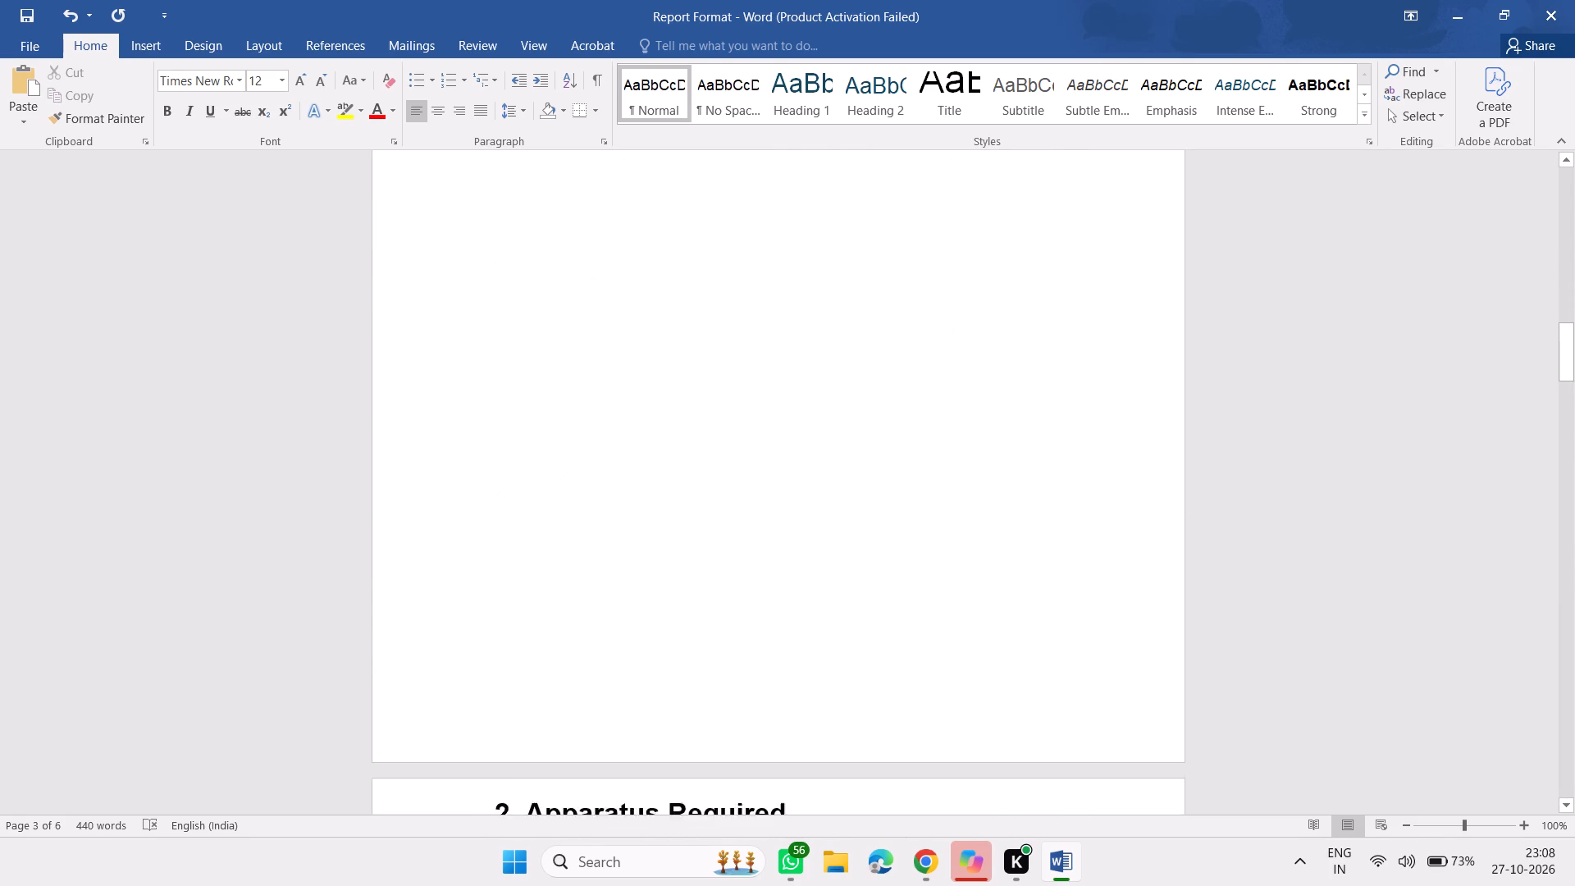
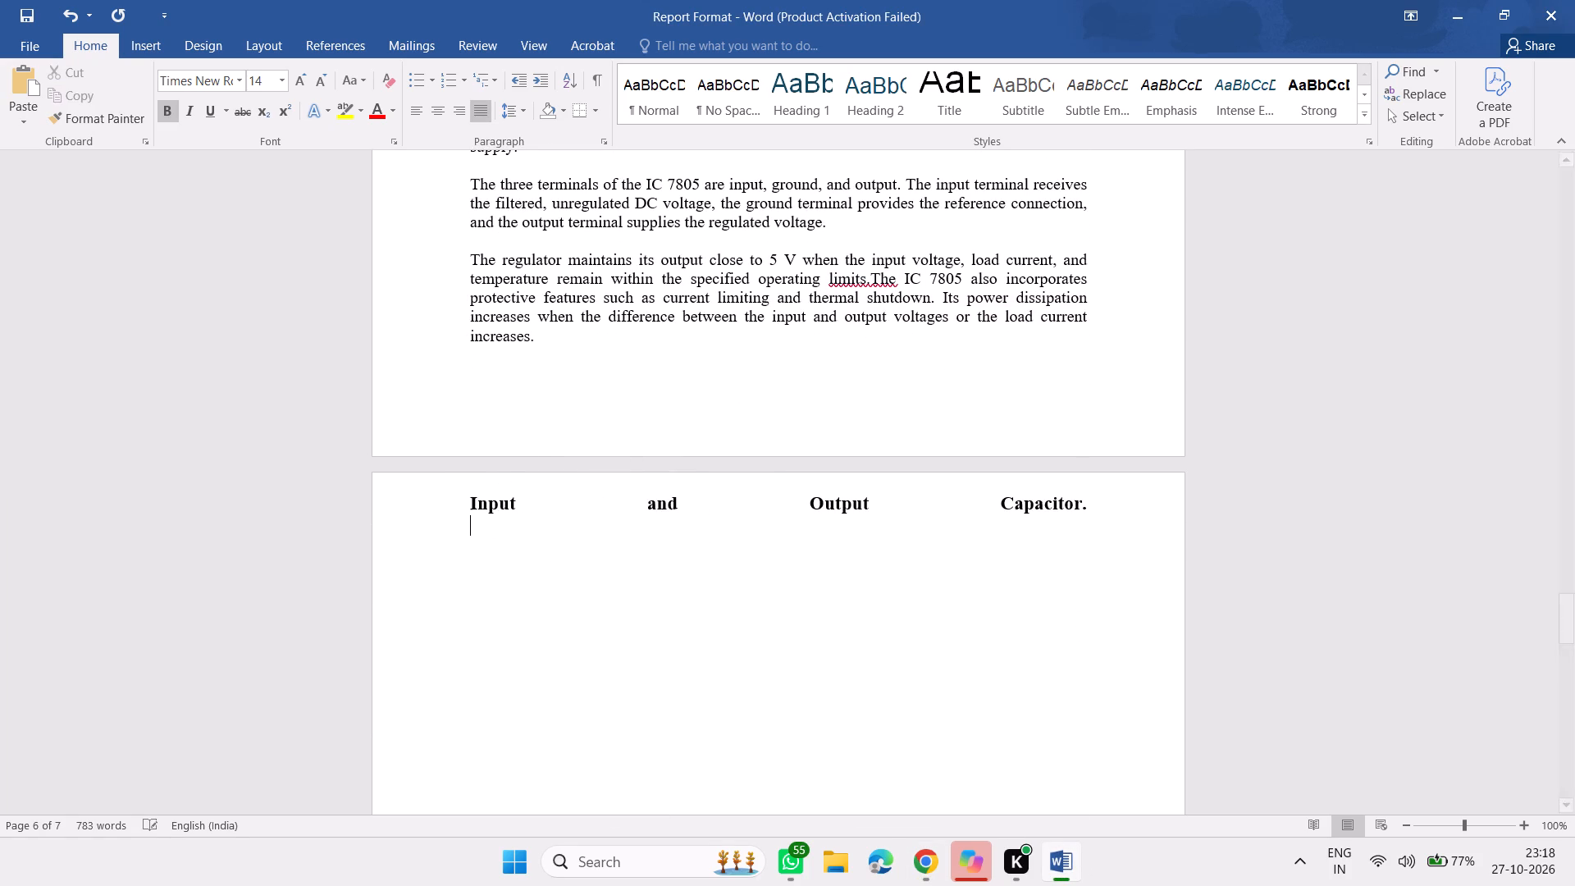
pyautogui.hotkey('ctrl', 'z')
pyautogui.press('Return')
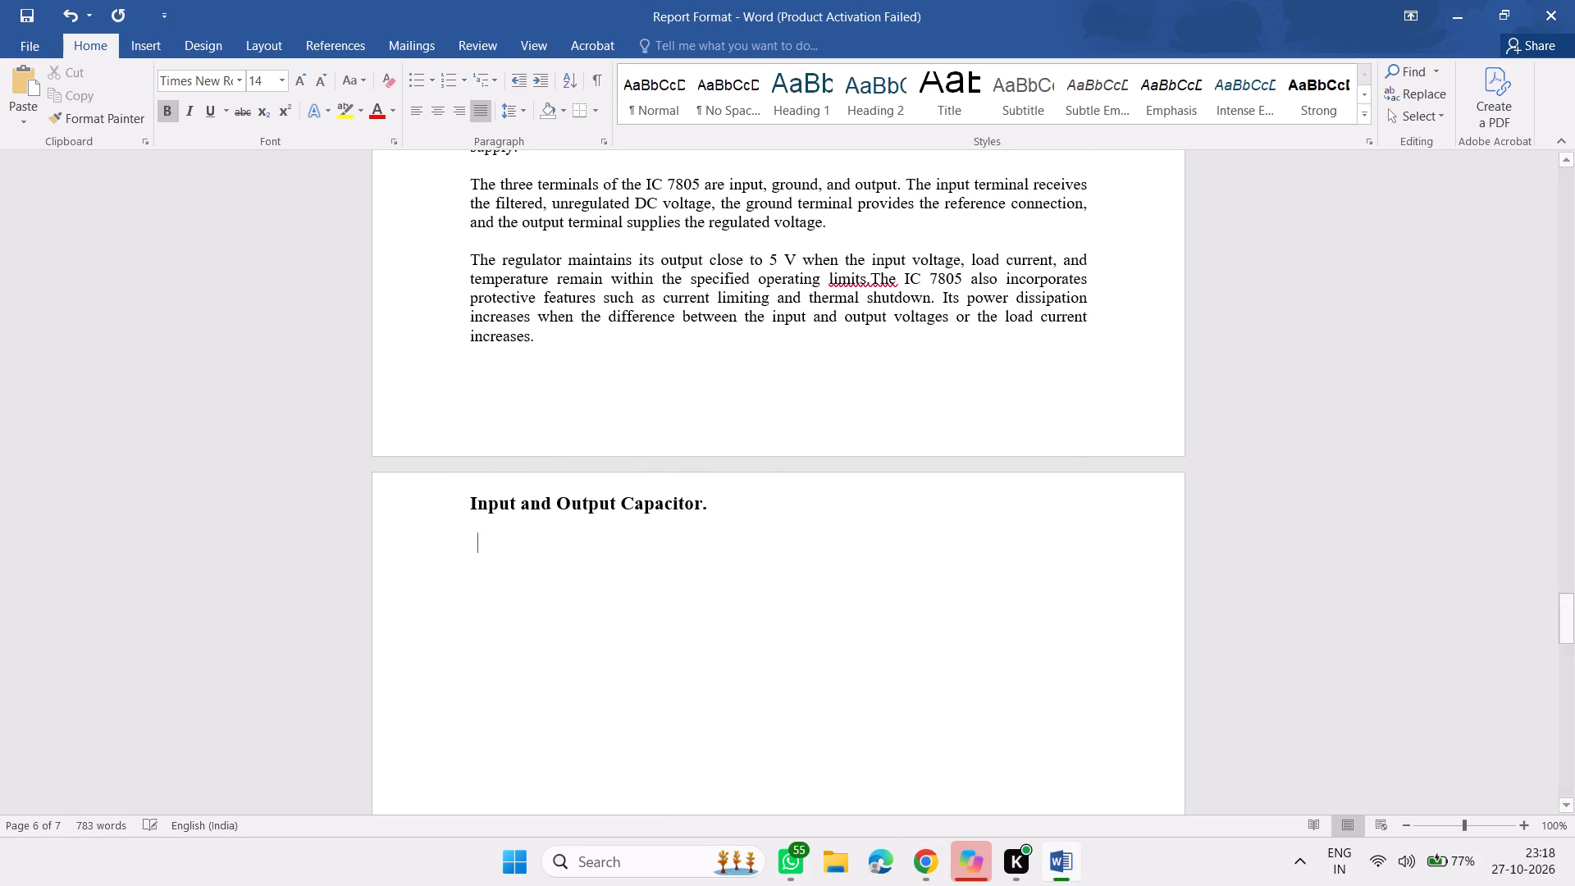
pyautogui.hotkey('ctrl', 'v')
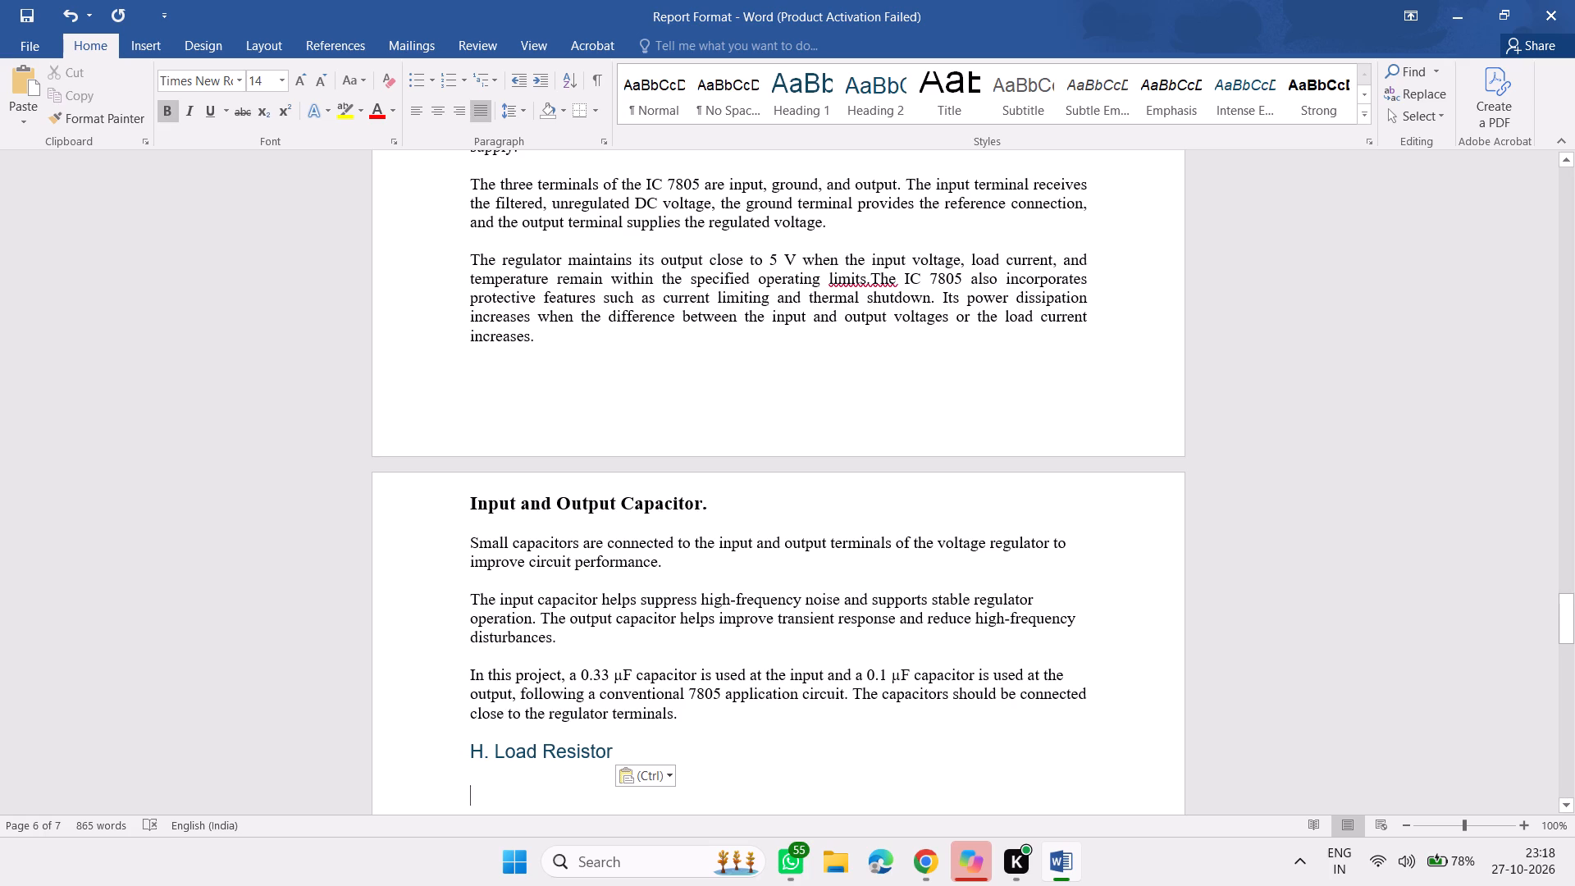
# Set the three Input and Output Capacitor body paragraphs to 11 pt.
pyautogui.moveTo(694, 716); pyautogui.dragTo(678, 710)
pyautogui.moveTo(678, 710); pyautogui.dragTo(438, 546)
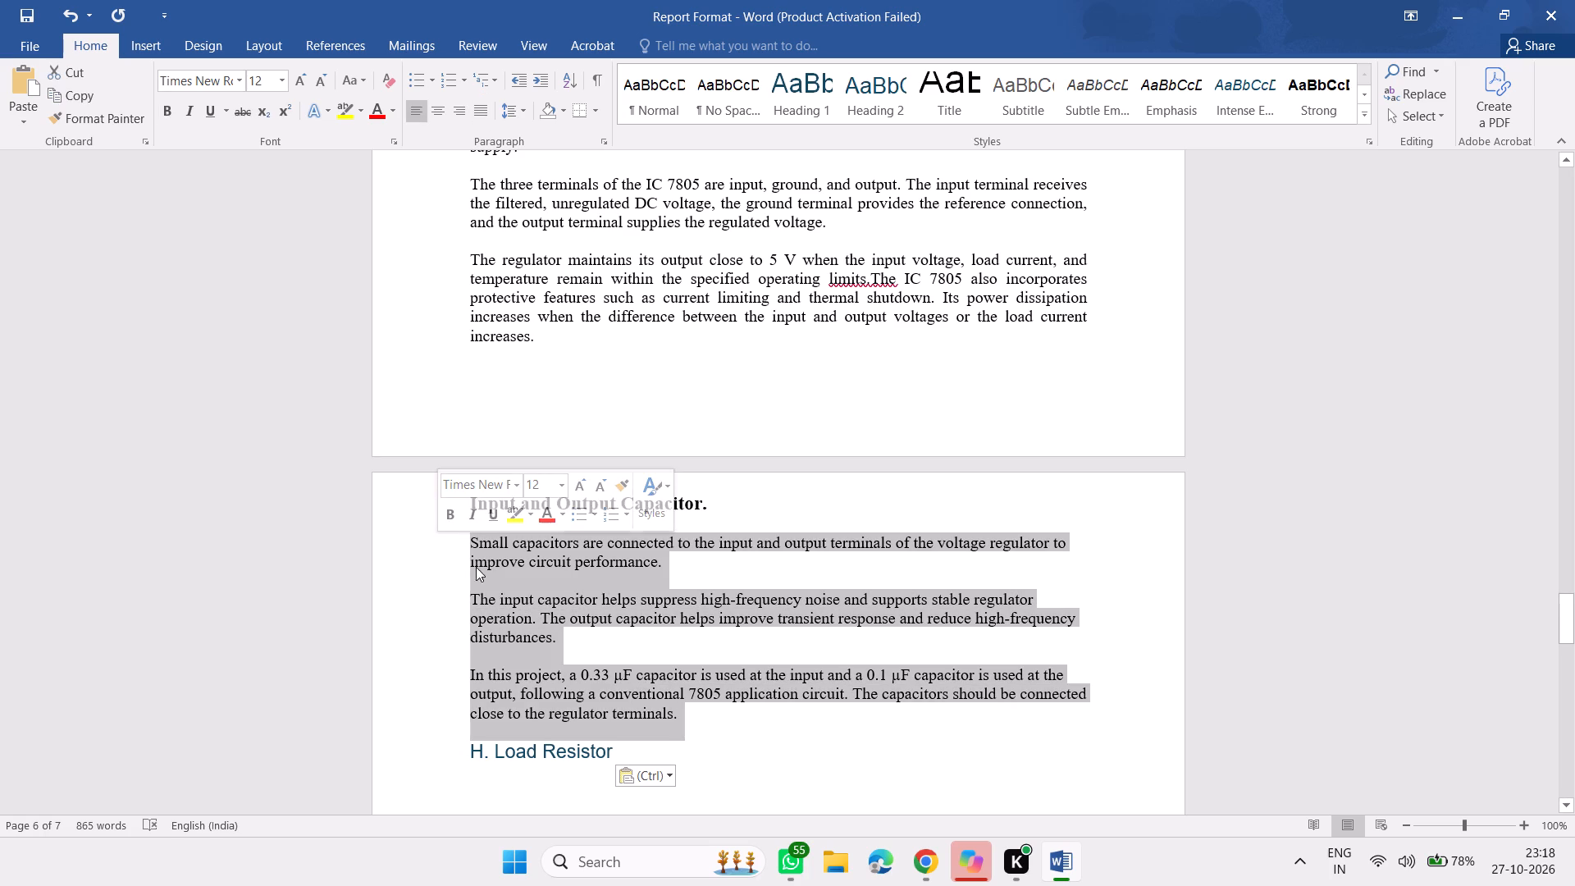
pyautogui.click(564, 487)
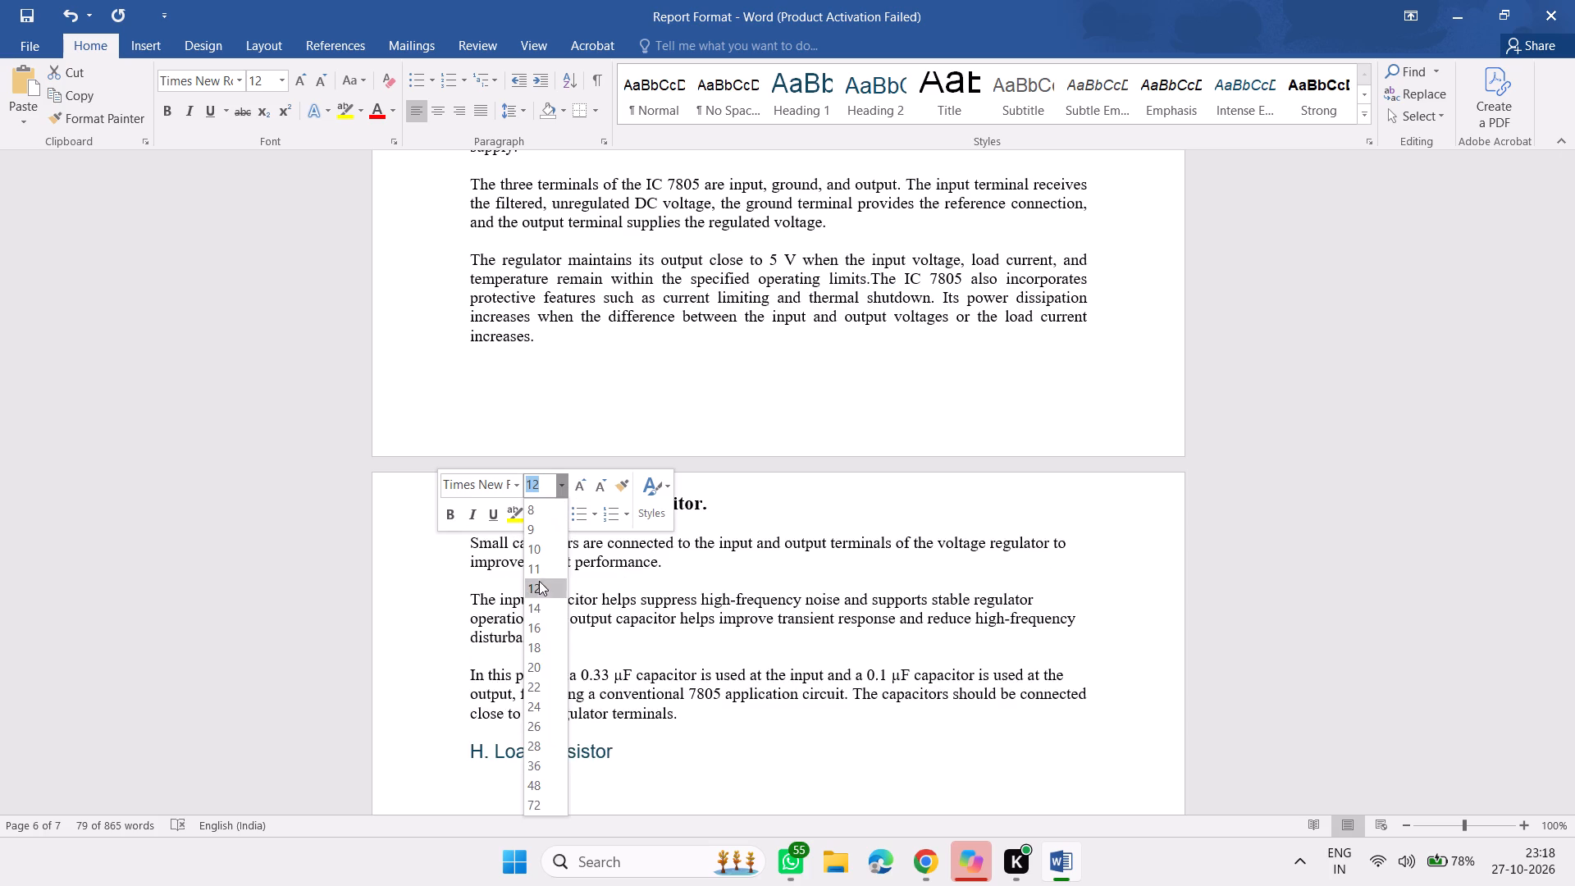
pyautogui.click(540, 566)
pyautogui.click(692, 561)
# Set the IC 7805 Voltage Regulator body paragraphs to 11 pt, leaving out the heading.
pyautogui.scroll(6, 687, 528)
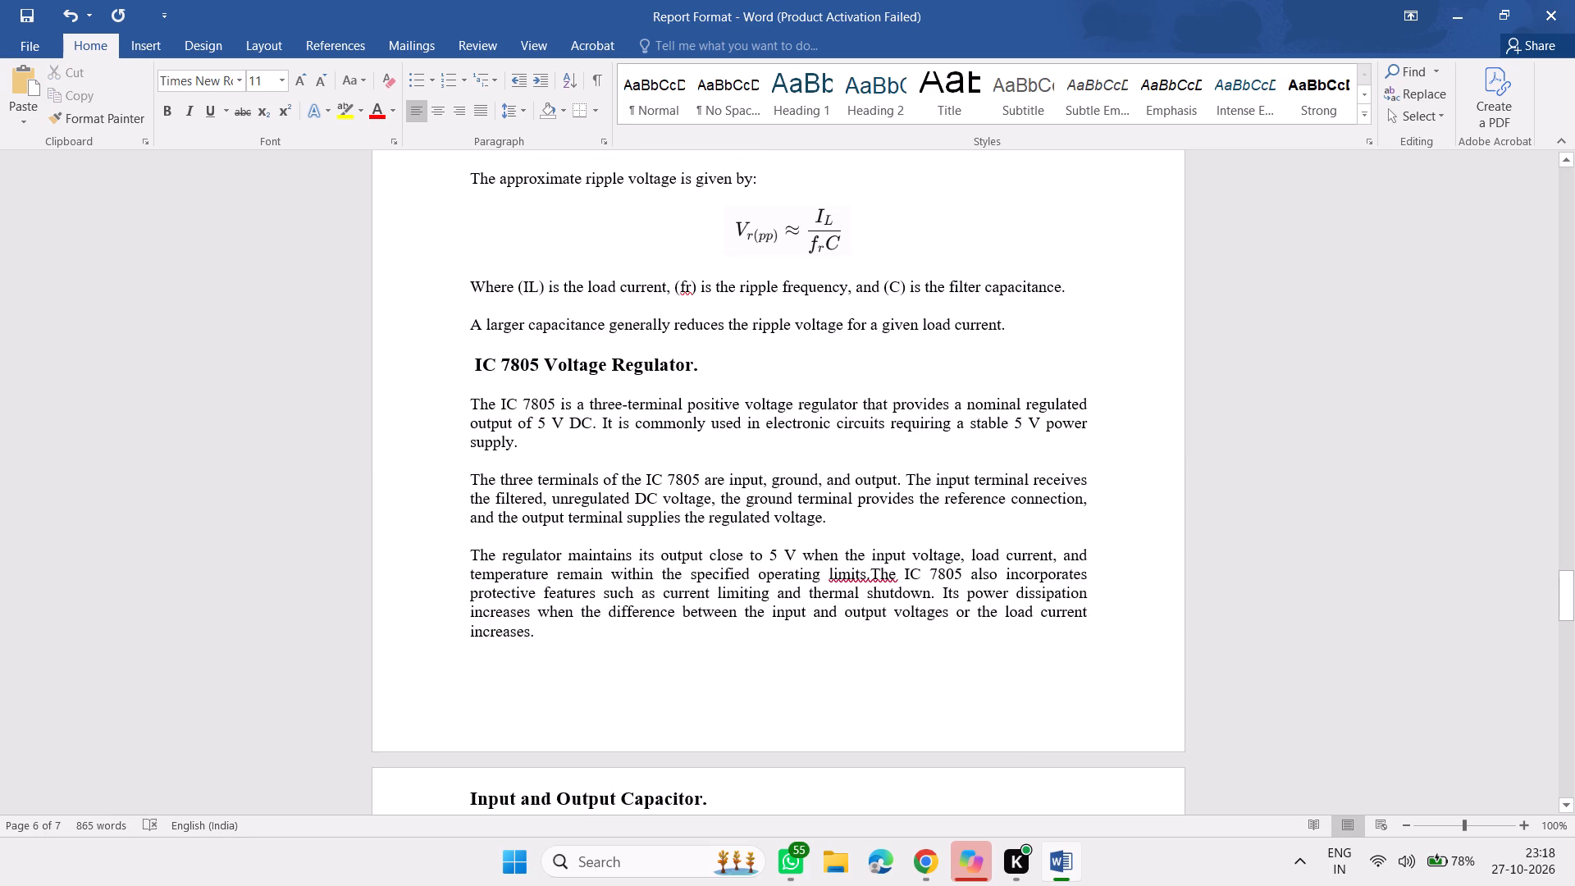
pyautogui.moveTo(1102, 612); pyautogui.dragTo(410, 393)
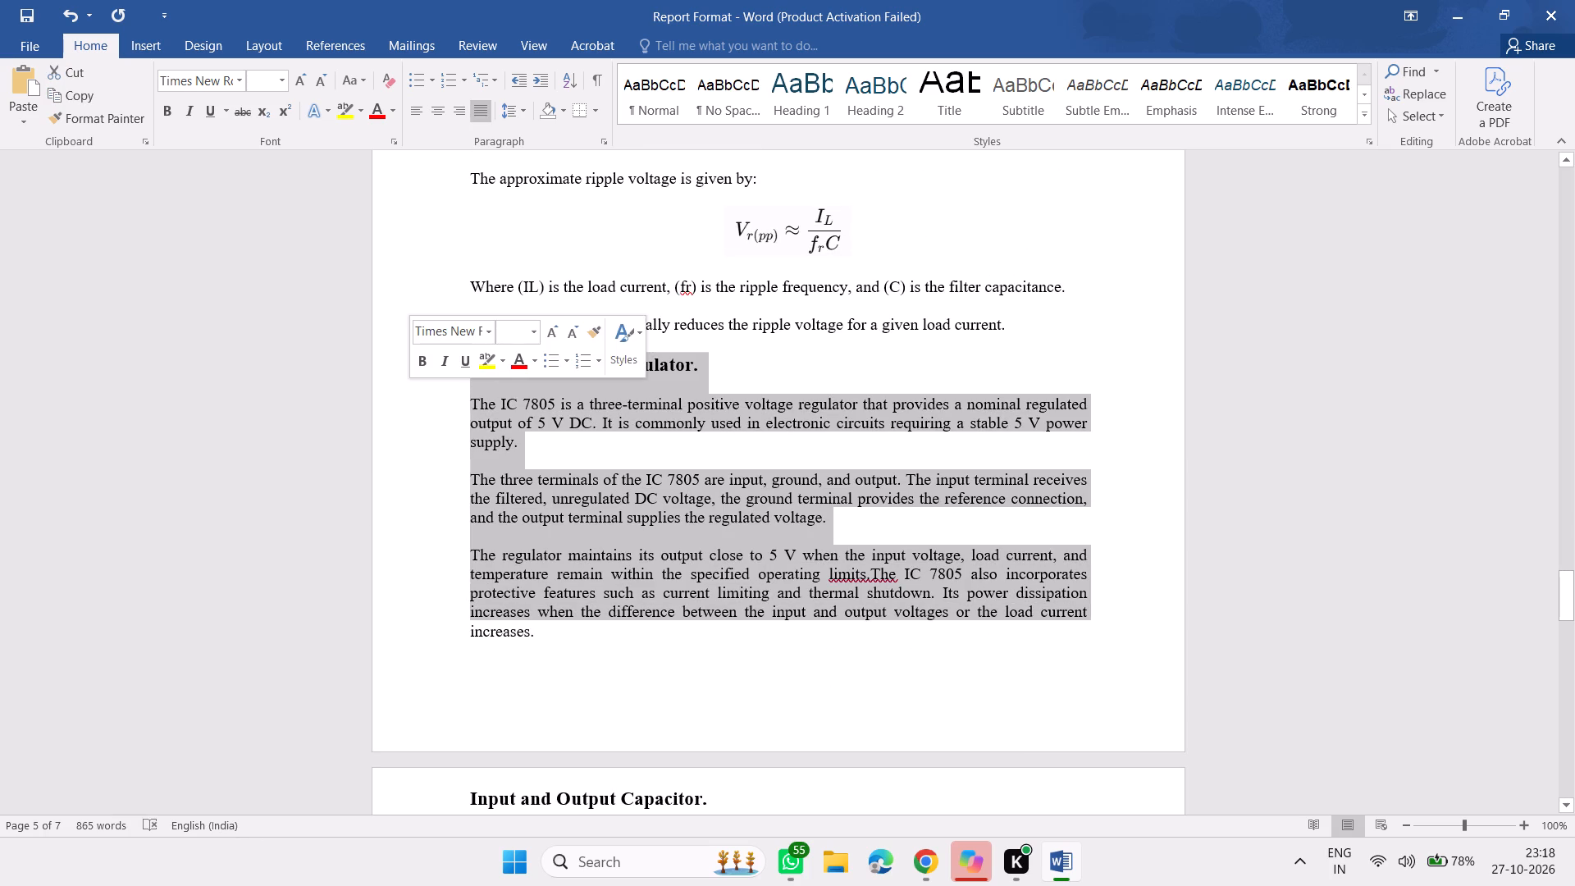
pyautogui.click(593, 475)
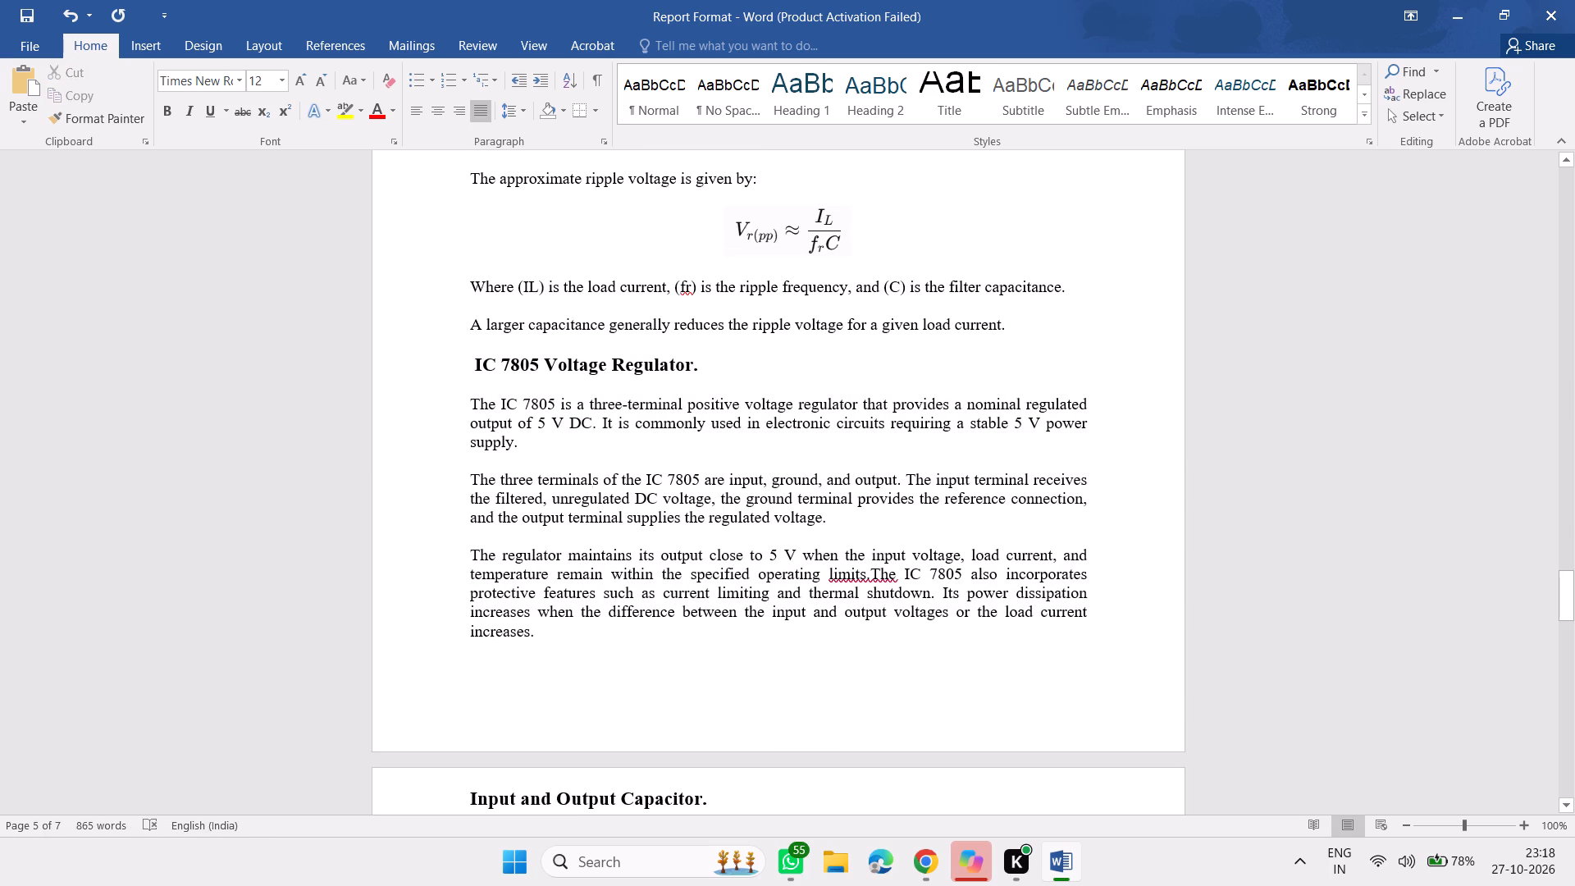
pyautogui.moveTo(543, 641); pyautogui.dragTo(481, 402)
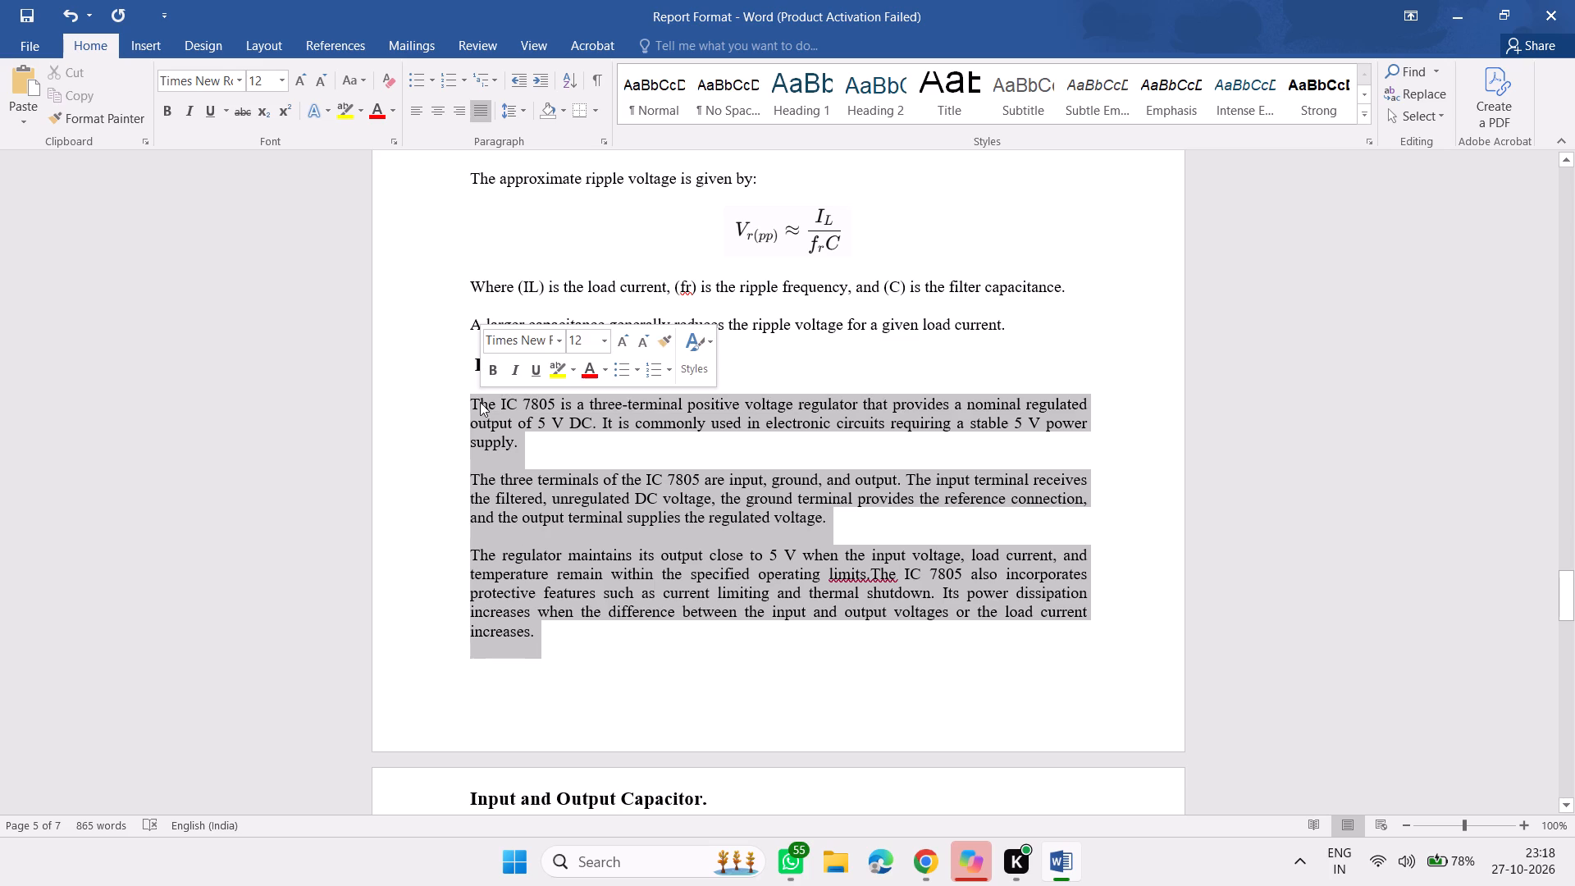
pyautogui.click(601, 338)
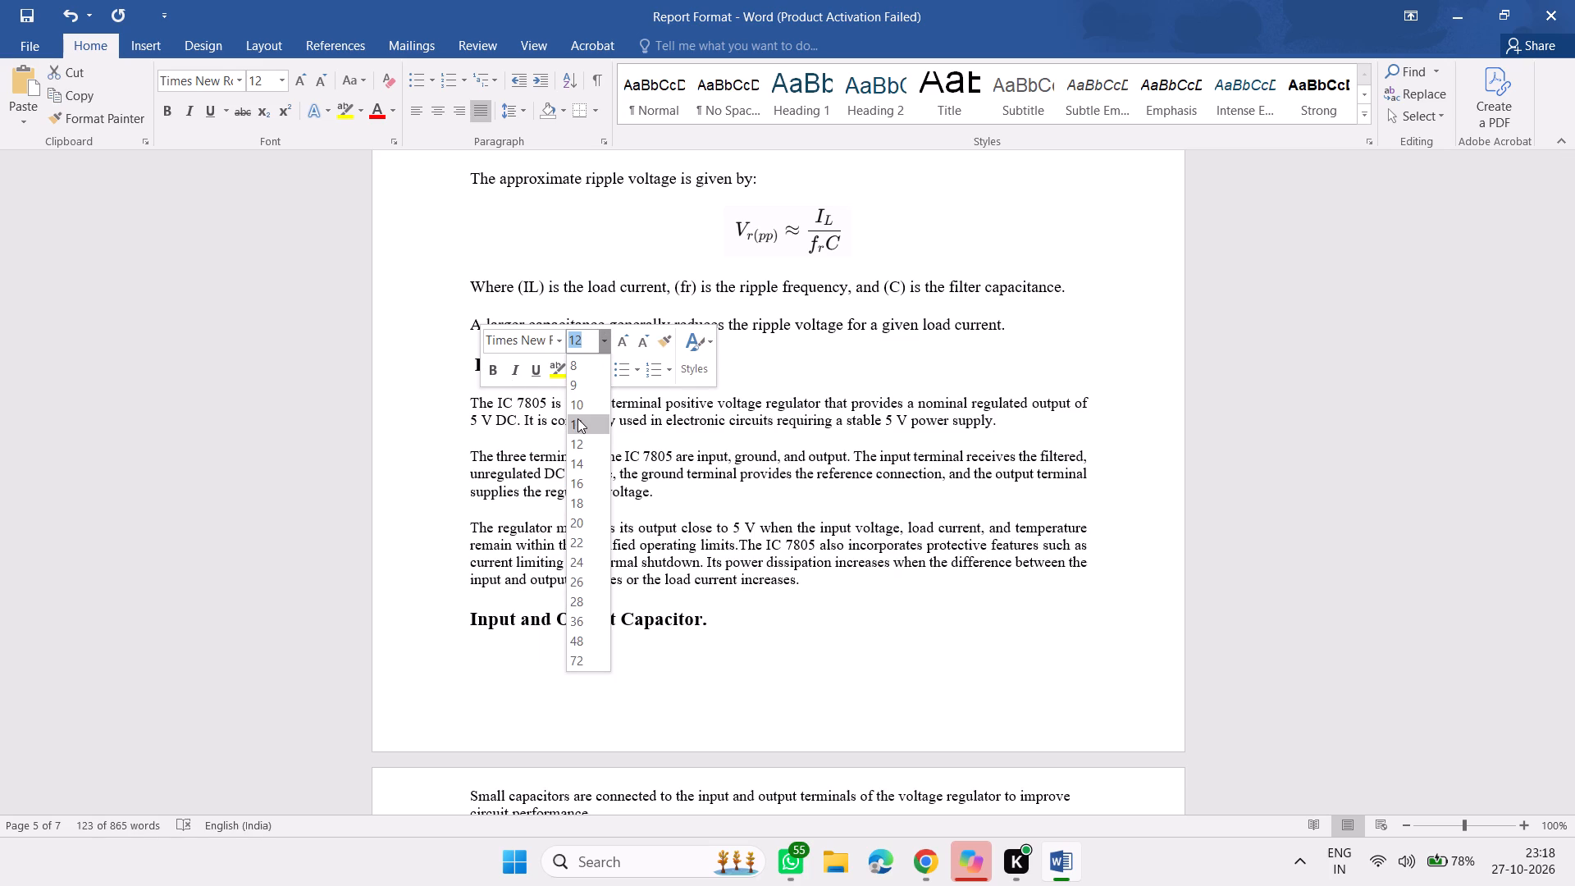
pyautogui.click(577, 417)
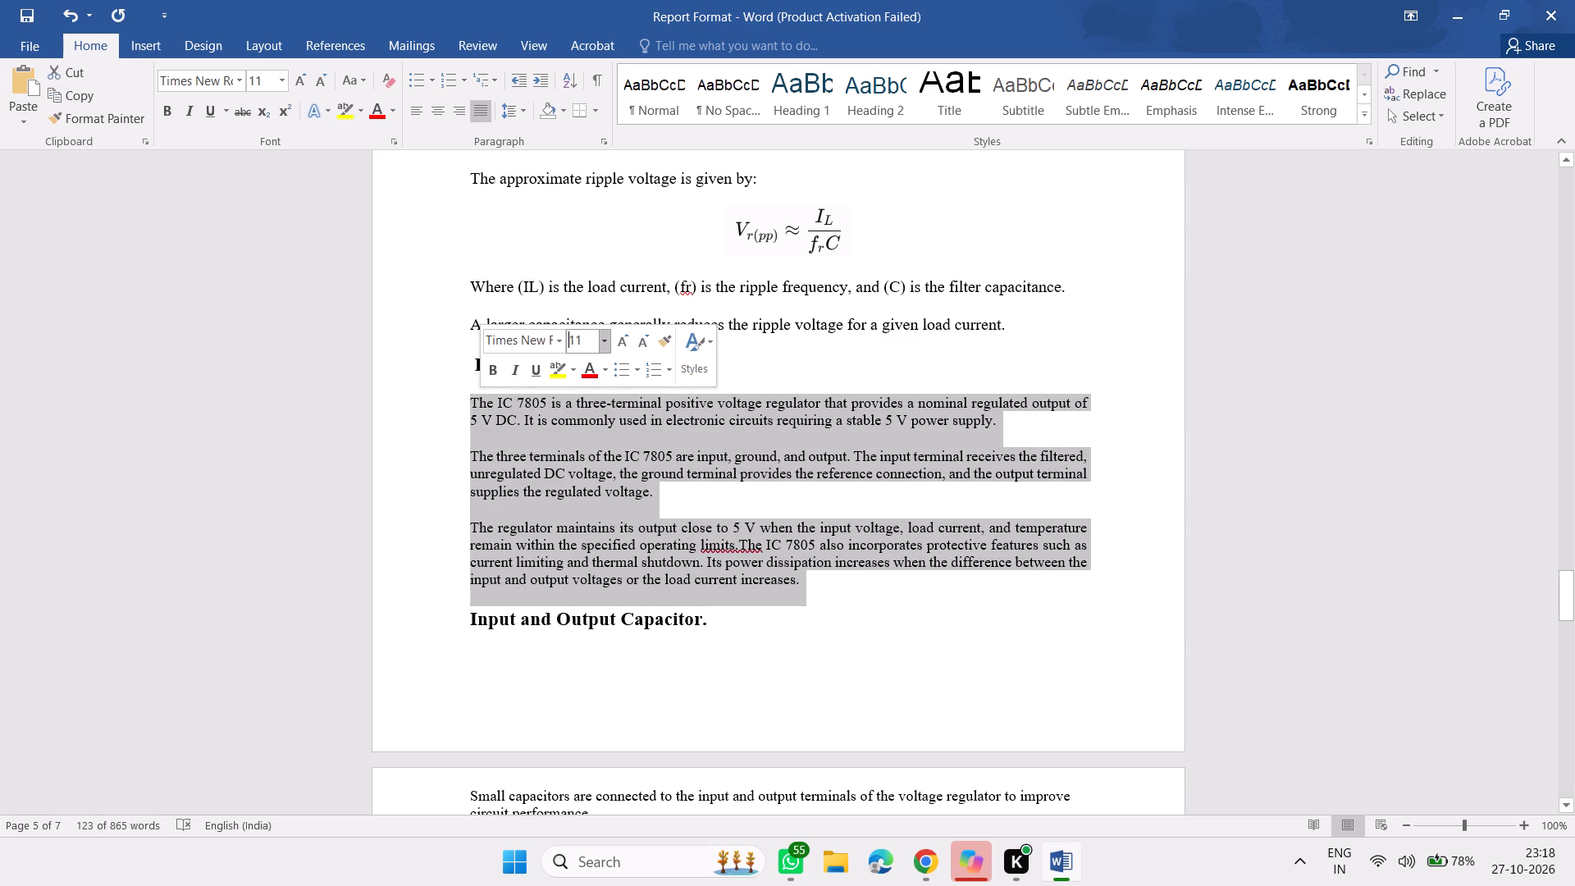
pyautogui.click(931, 671)
# Insert a space between "limits." and "The" and another after "The" in the last IC 7805 paragraph.
pyautogui.scroll(3, 931, 665)
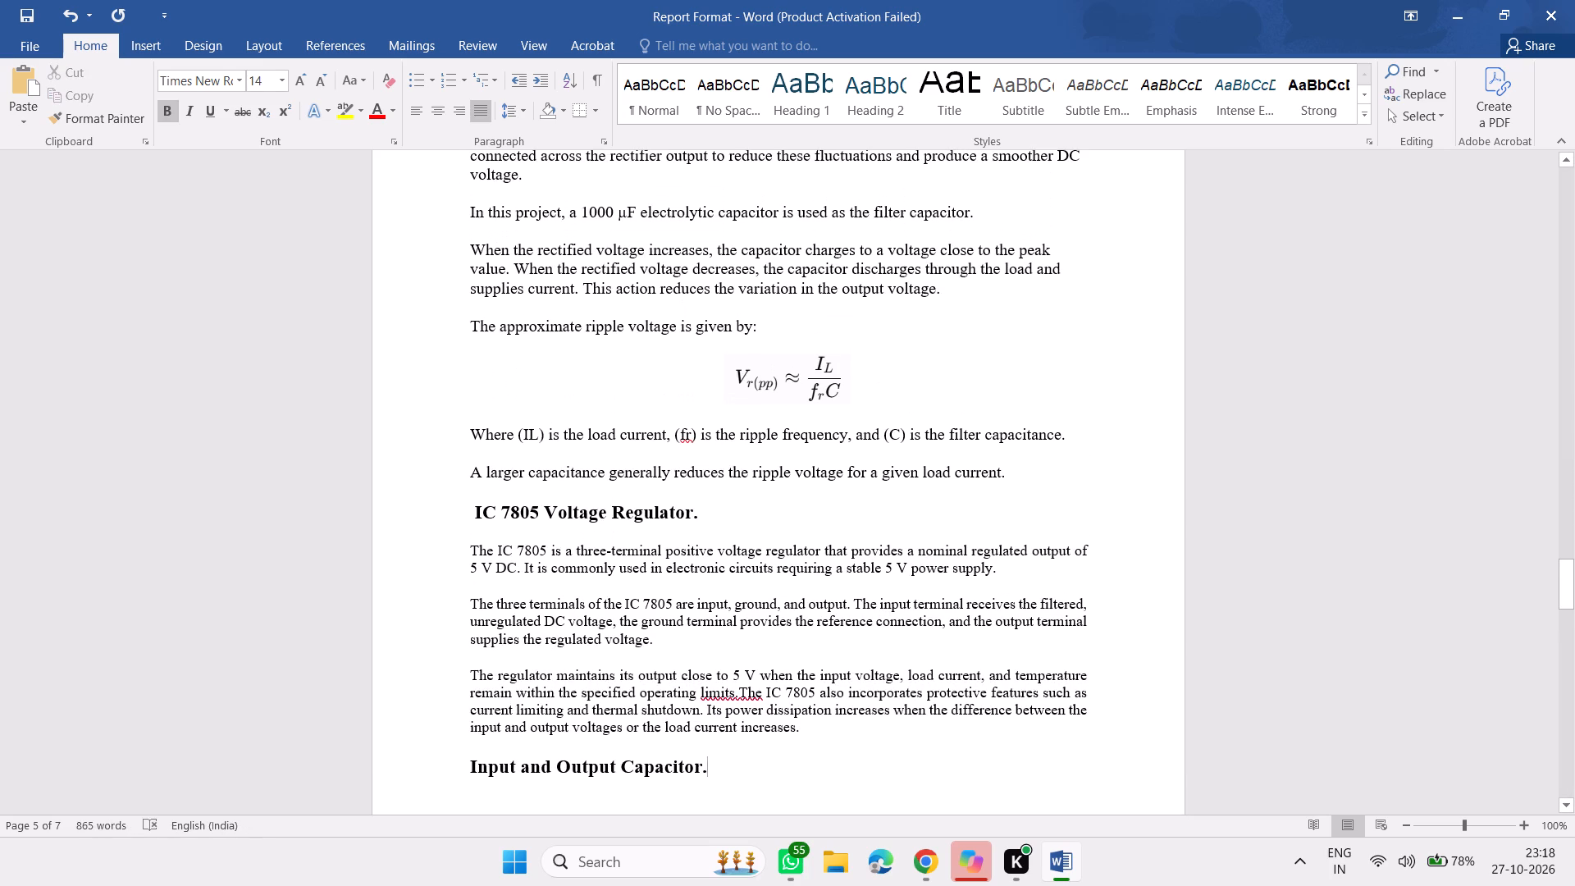
pyautogui.click(742, 689)
pyautogui.press('space')
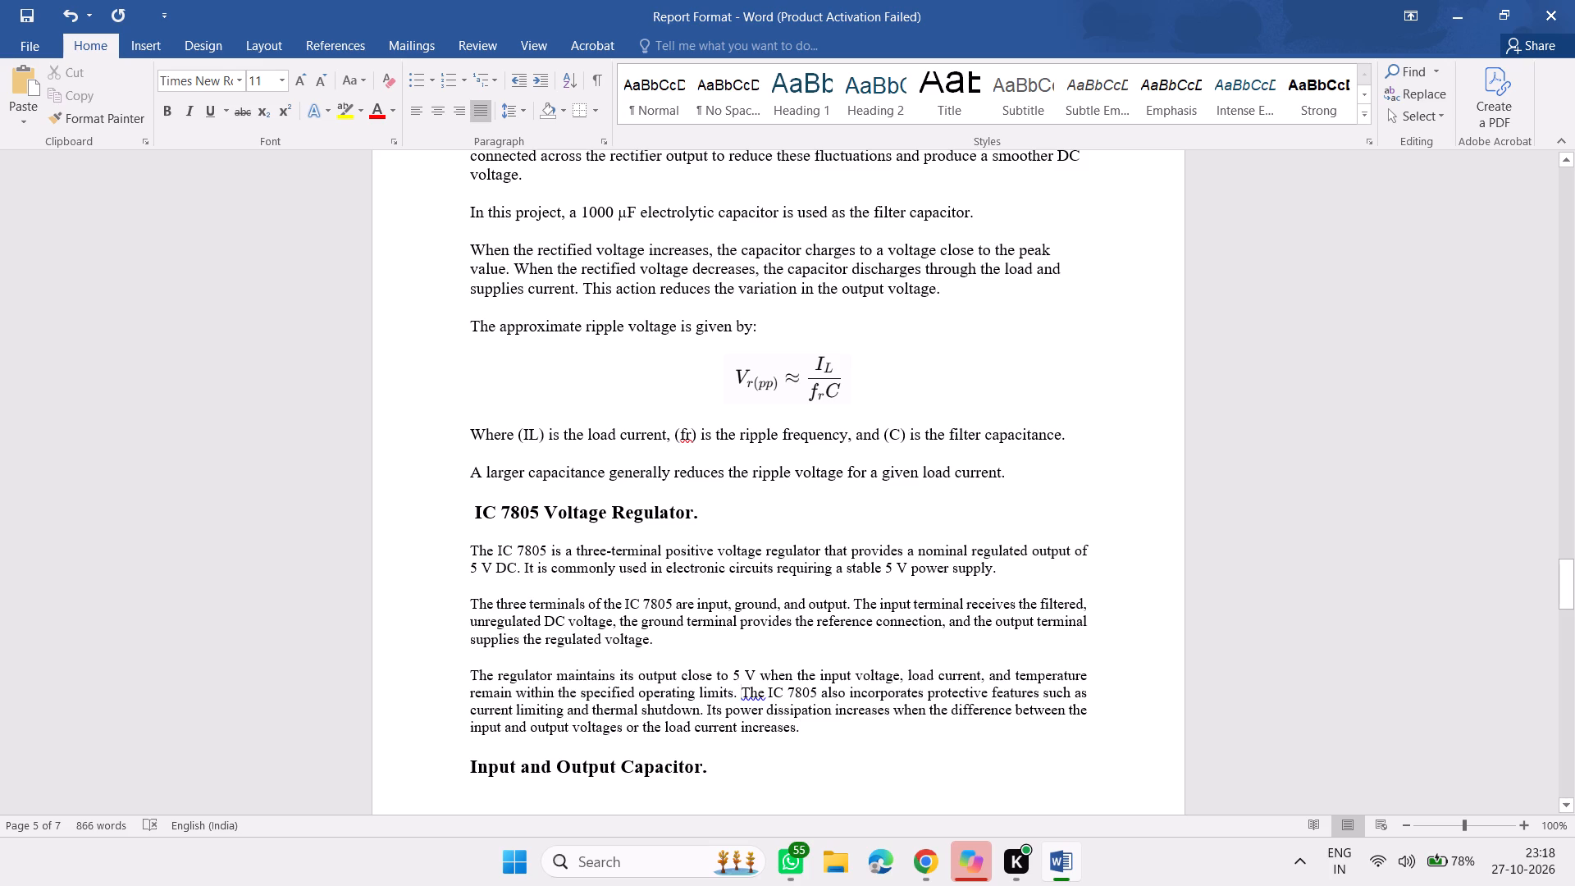
pyautogui.click(768, 692)
pyautogui.press('space')
# Set the two Capacitor Filter paragraphs below the ripple-voltage formula to 11 pt.
pyautogui.scroll(4, 788, 692)
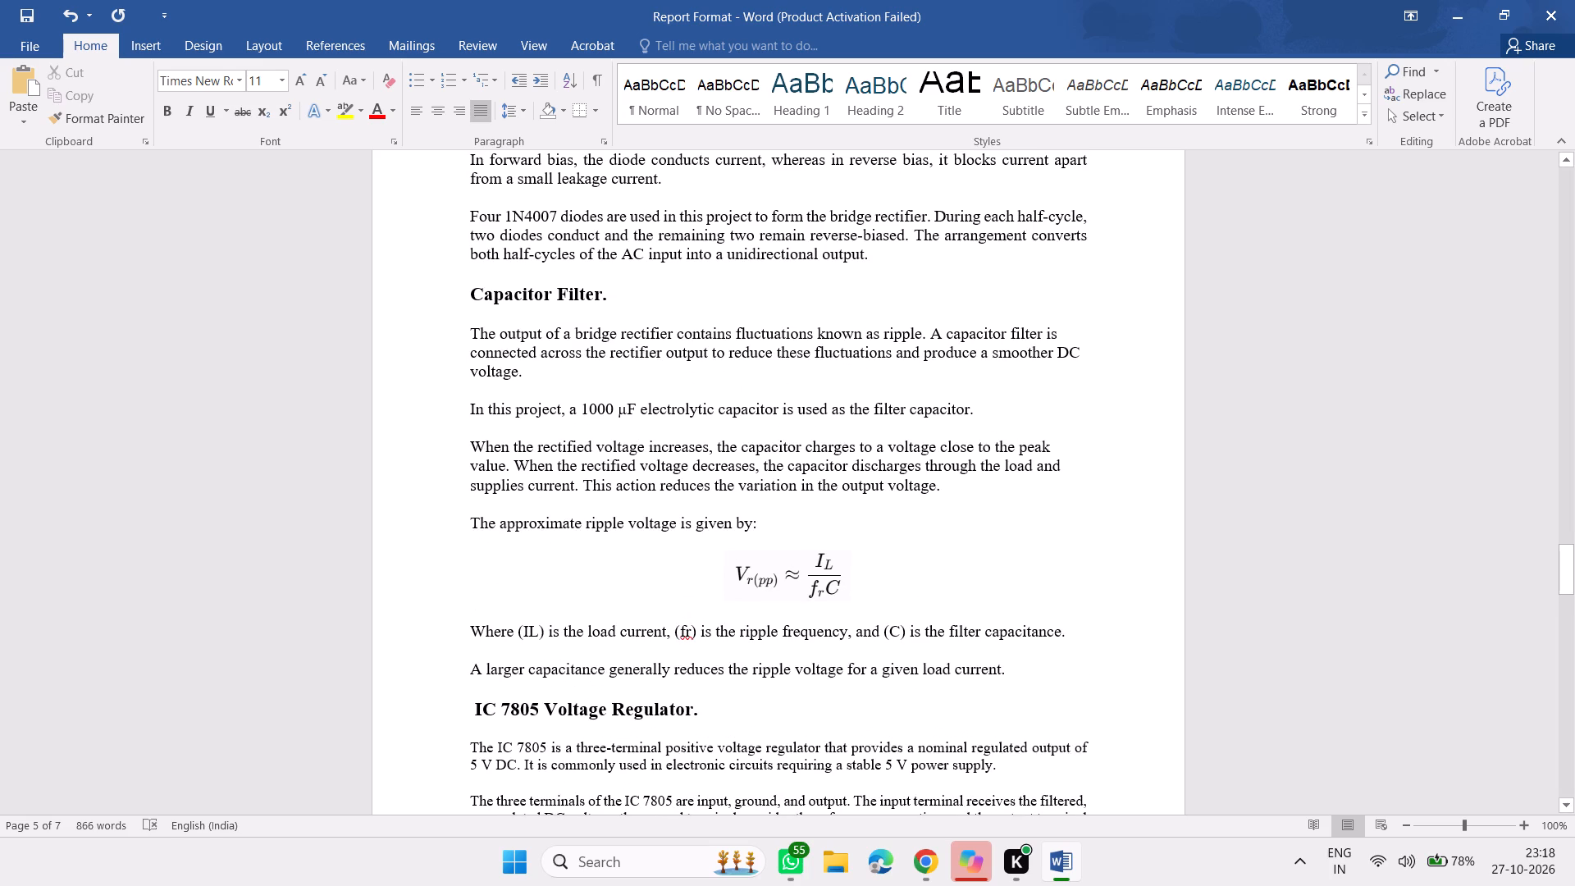
pyautogui.moveTo(1038, 664); pyautogui.dragTo(464, 644)
pyautogui.click(588, 582)
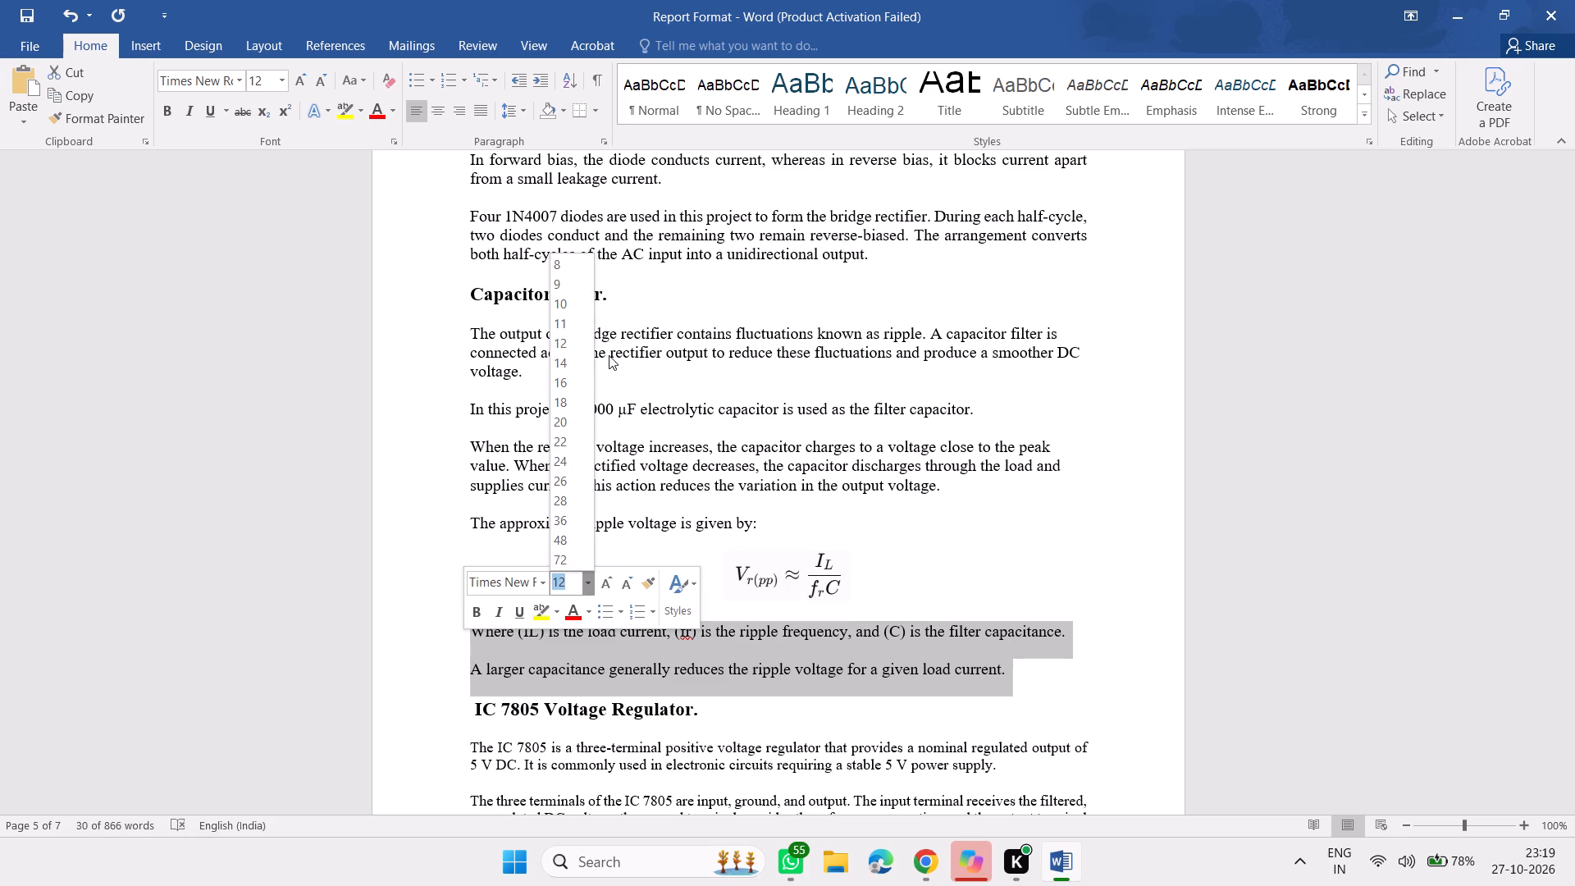
pyautogui.click(575, 329)
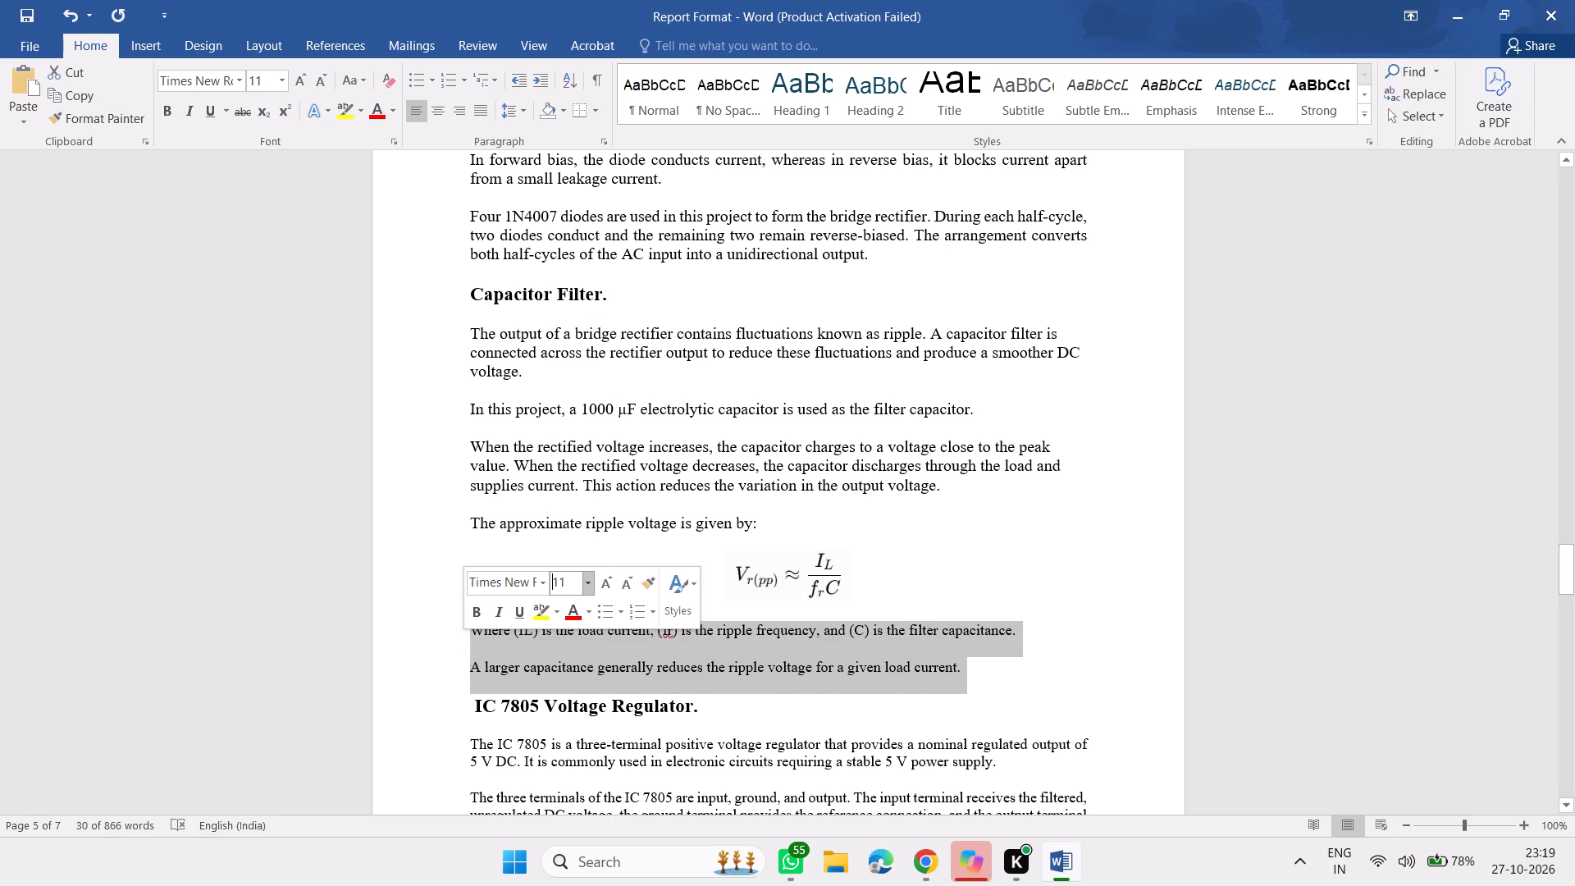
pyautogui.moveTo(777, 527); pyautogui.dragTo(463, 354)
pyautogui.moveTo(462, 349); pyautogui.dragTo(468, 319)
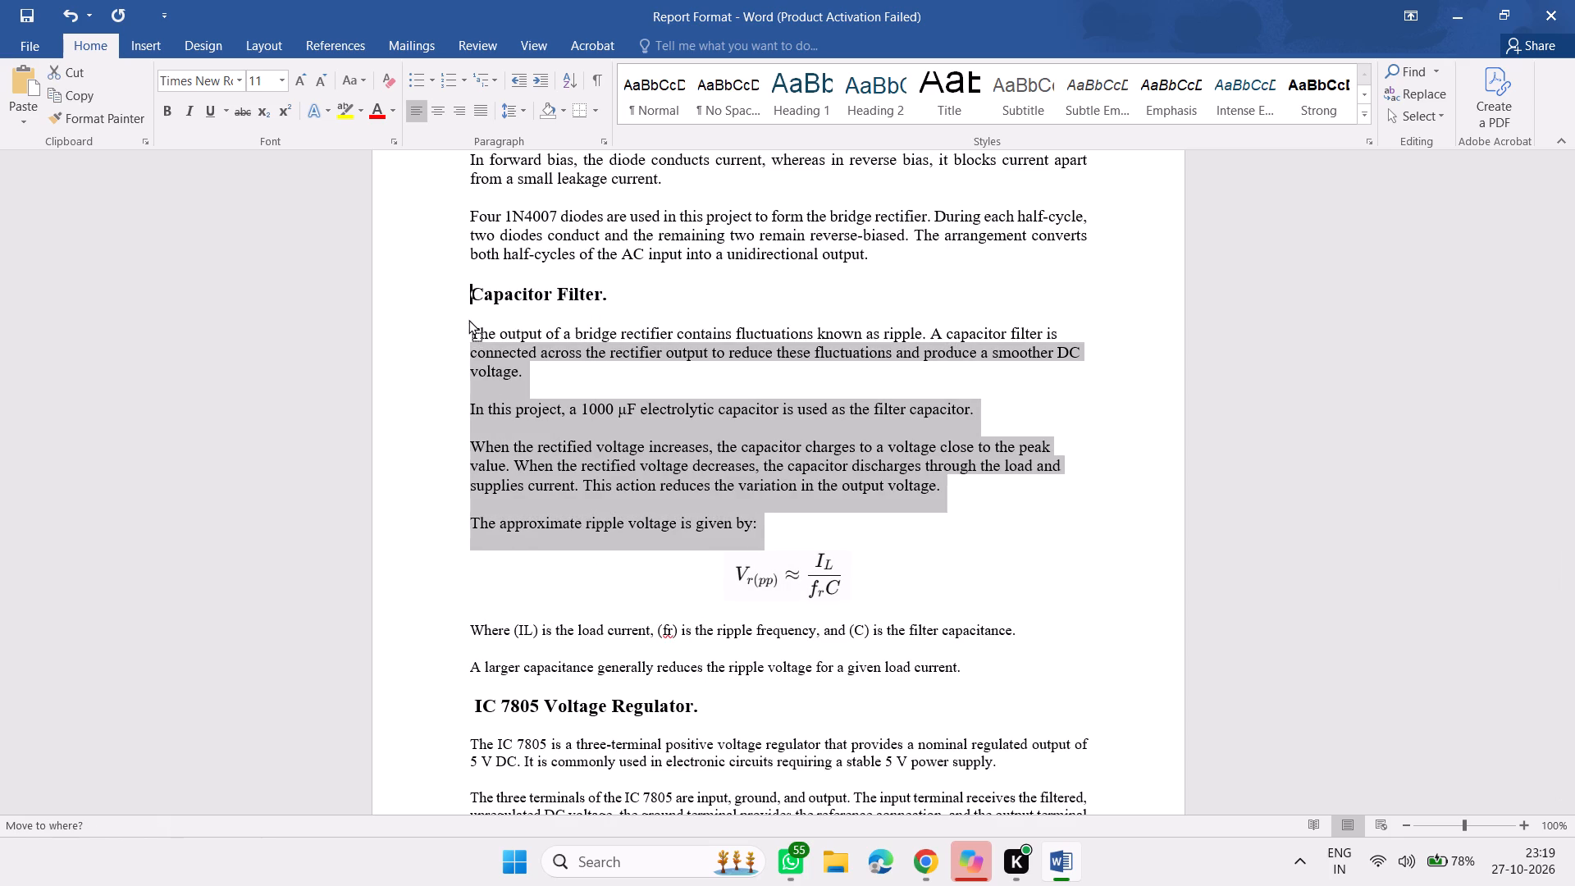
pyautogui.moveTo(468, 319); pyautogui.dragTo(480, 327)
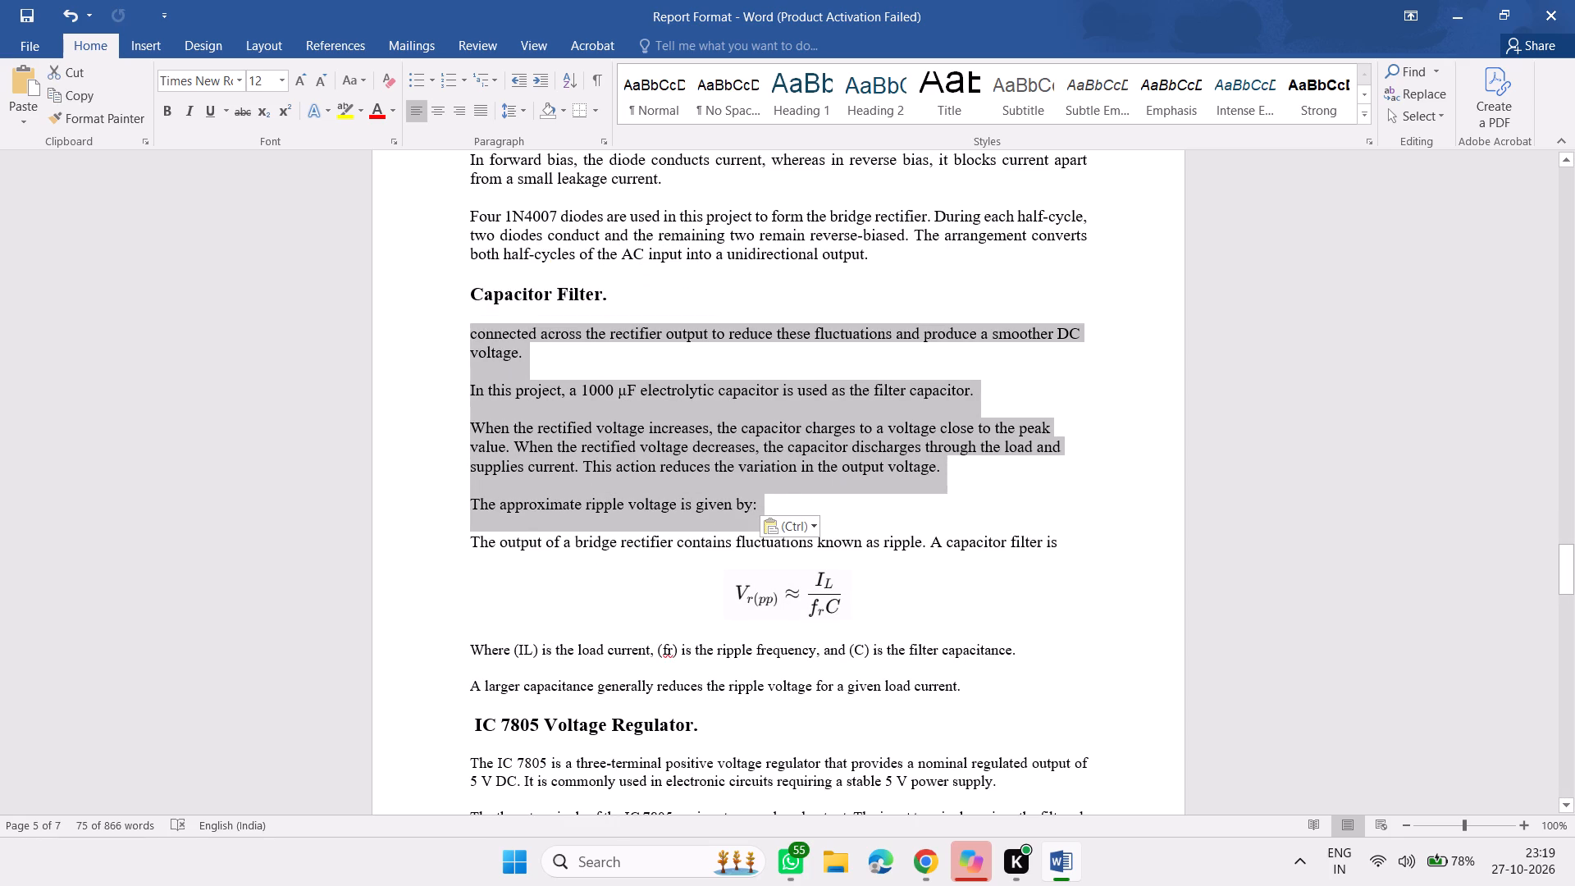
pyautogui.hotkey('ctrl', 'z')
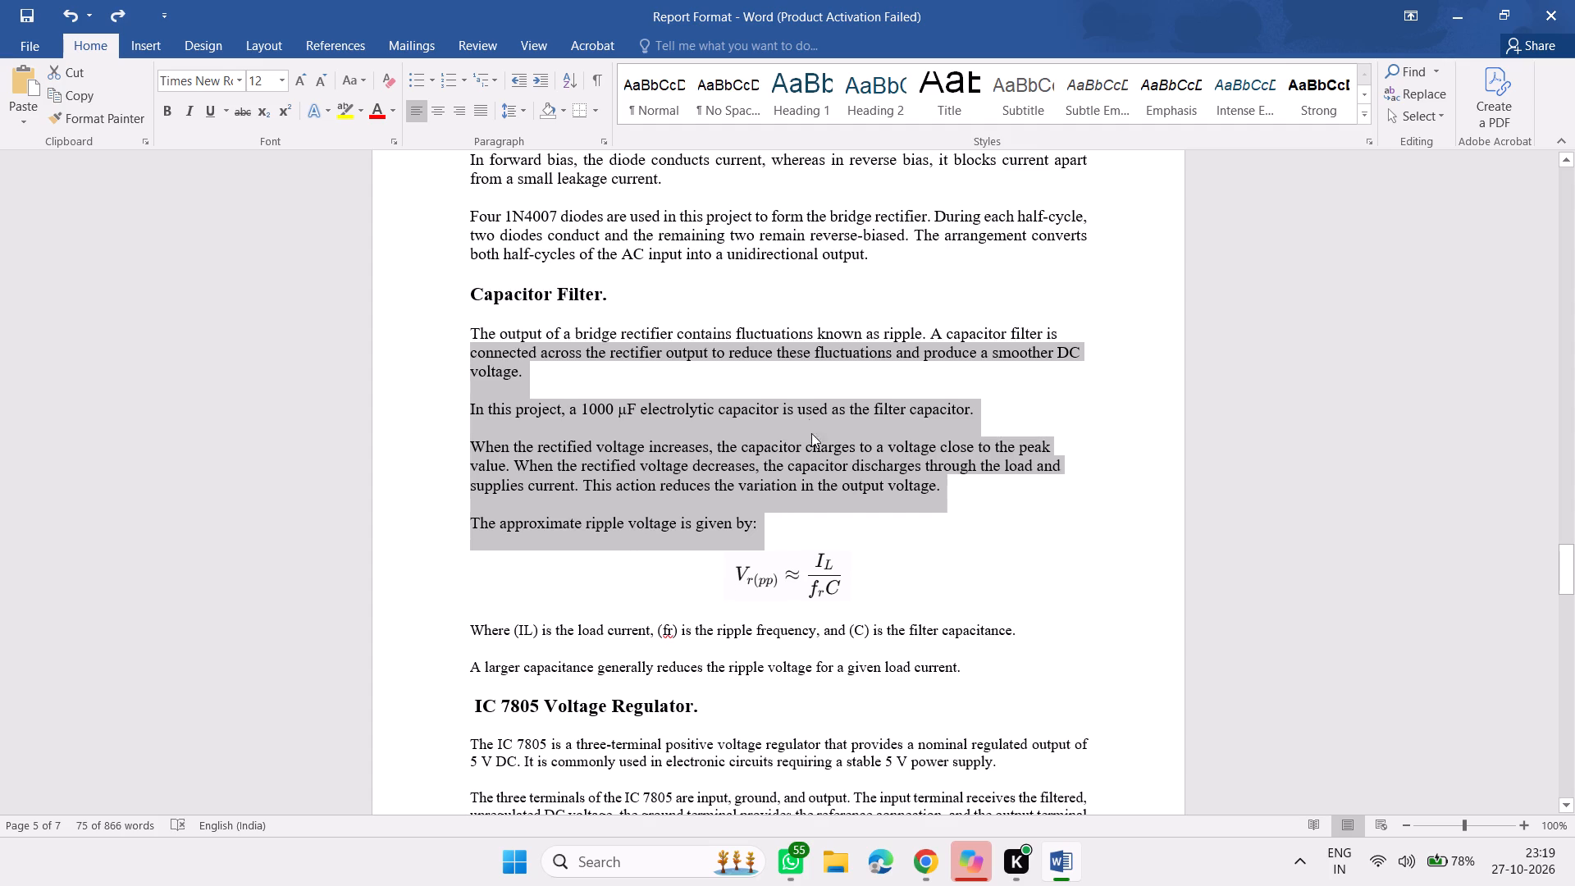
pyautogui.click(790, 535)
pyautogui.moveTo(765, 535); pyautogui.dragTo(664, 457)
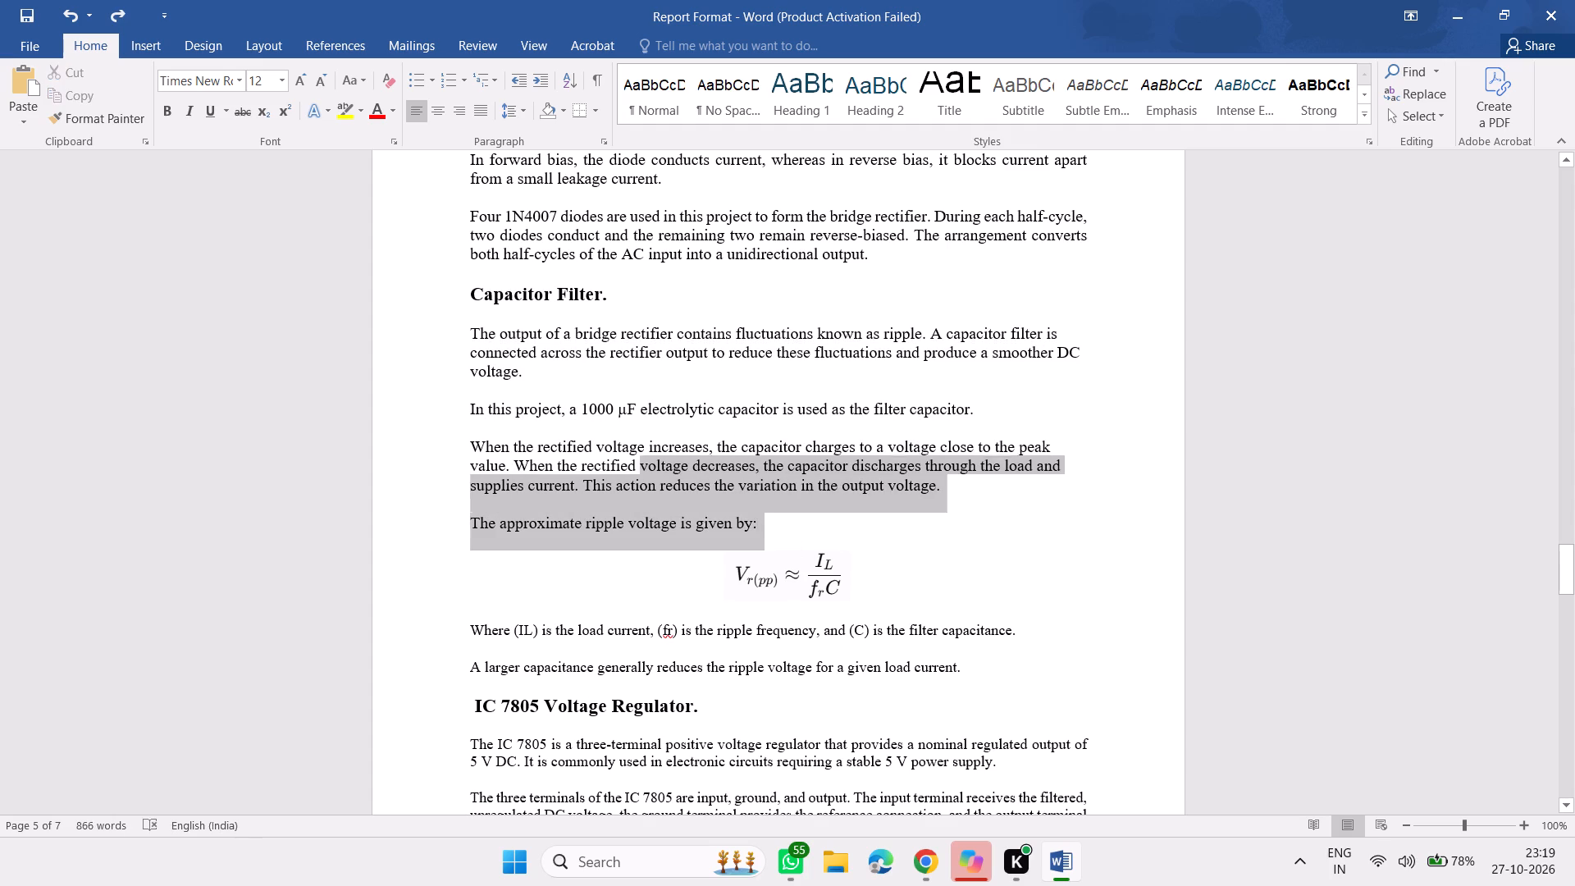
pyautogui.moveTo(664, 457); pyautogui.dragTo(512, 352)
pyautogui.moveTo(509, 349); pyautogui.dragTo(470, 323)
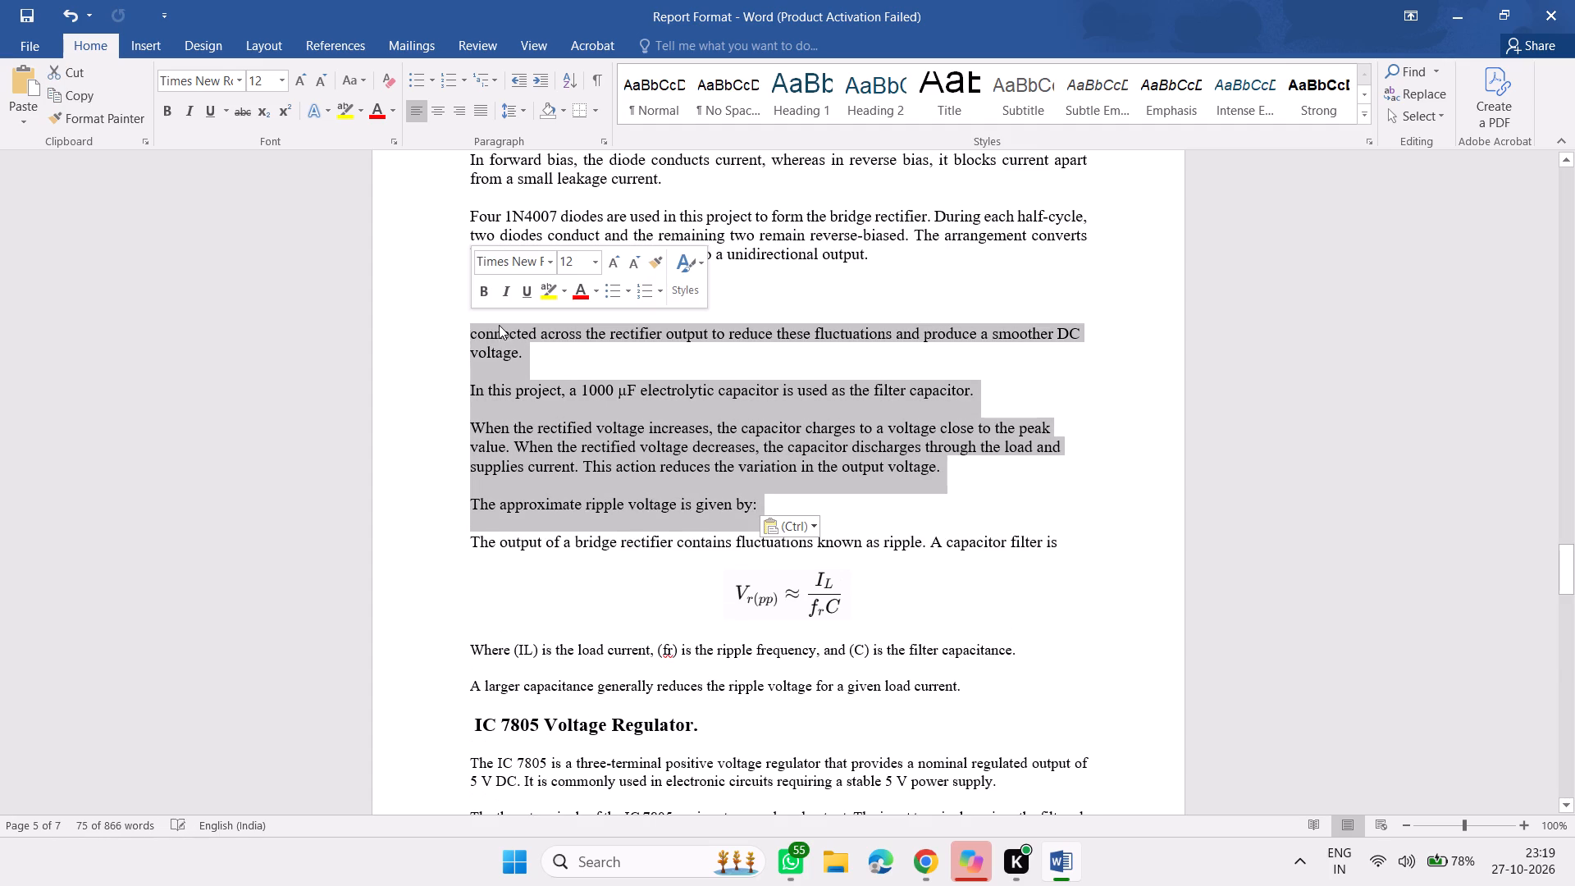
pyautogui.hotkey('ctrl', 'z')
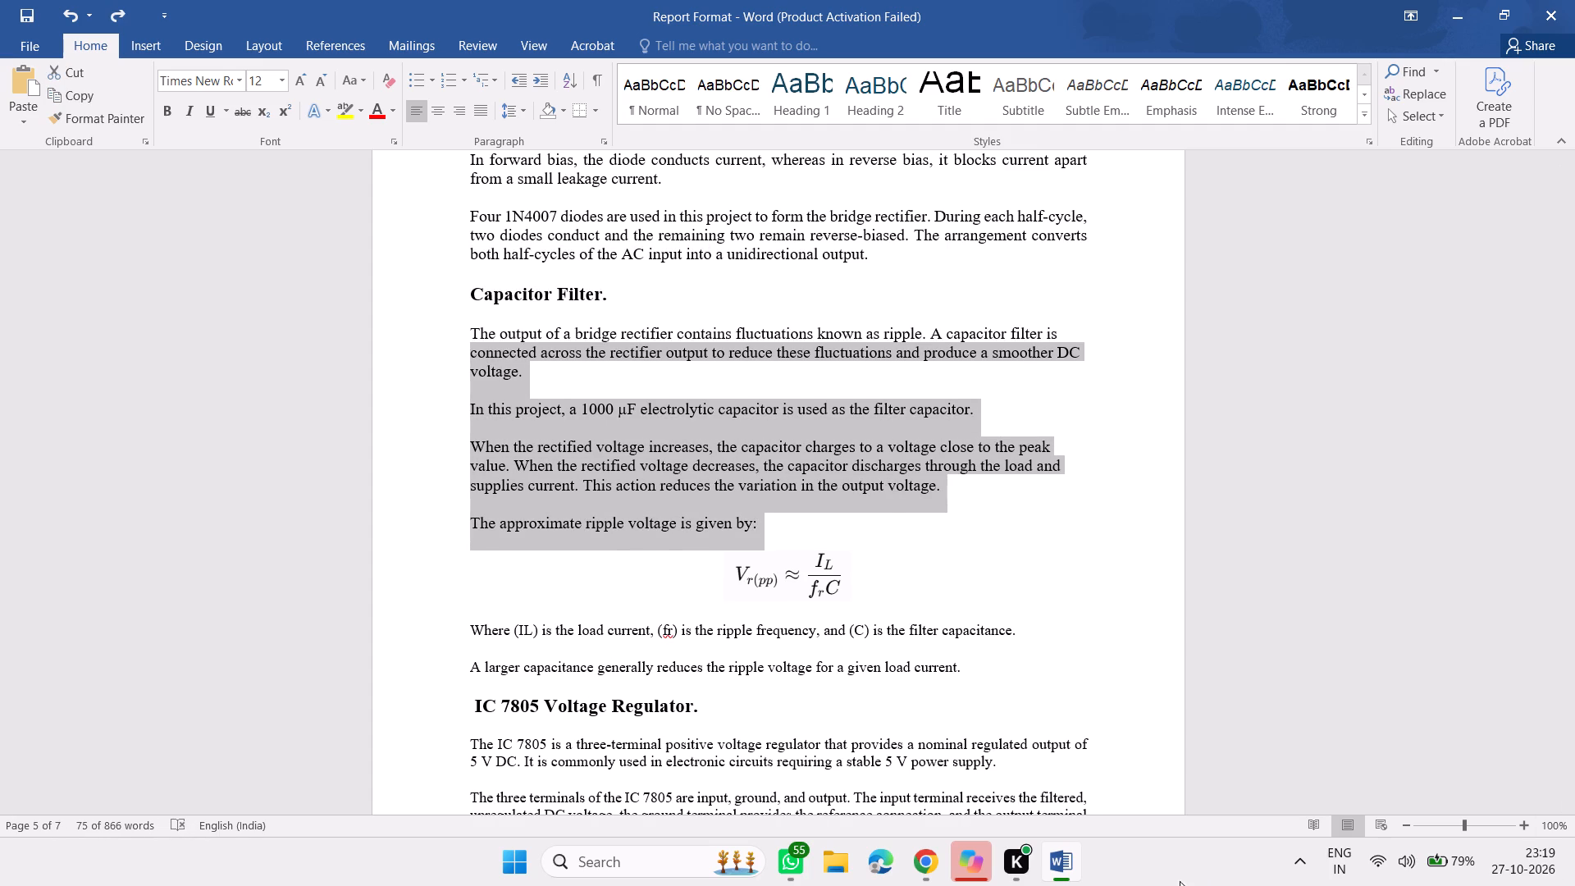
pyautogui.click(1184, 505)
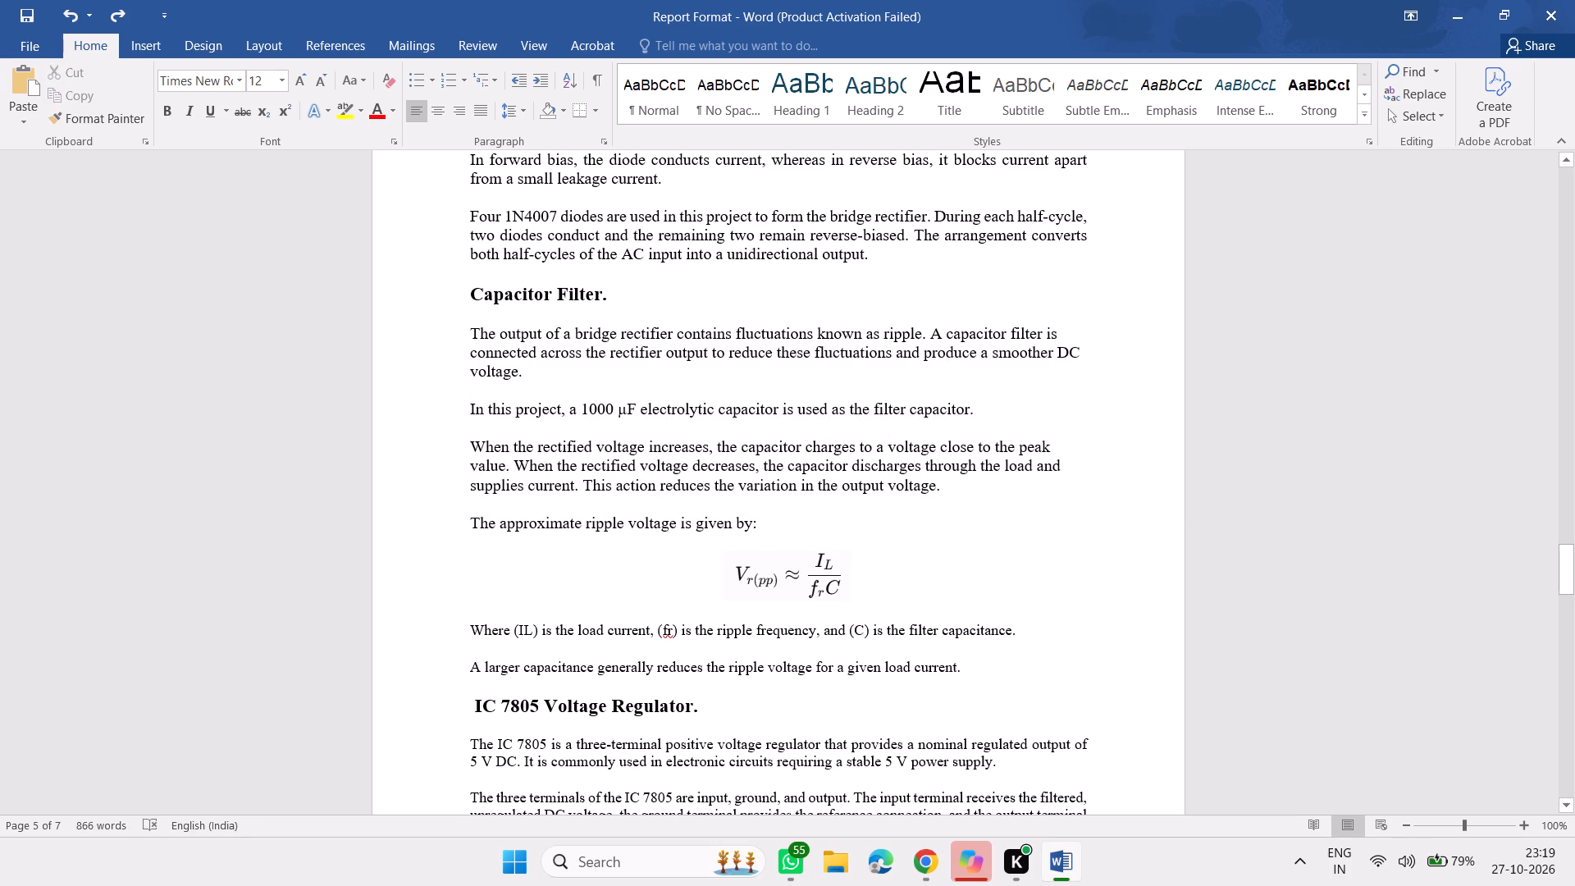
# Set the four Capacitor Filter paragraphs above the ripple-voltage formula to 11 pt, leaving out the heading.
pyautogui.moveTo(762, 539); pyautogui.dragTo(469, 345)
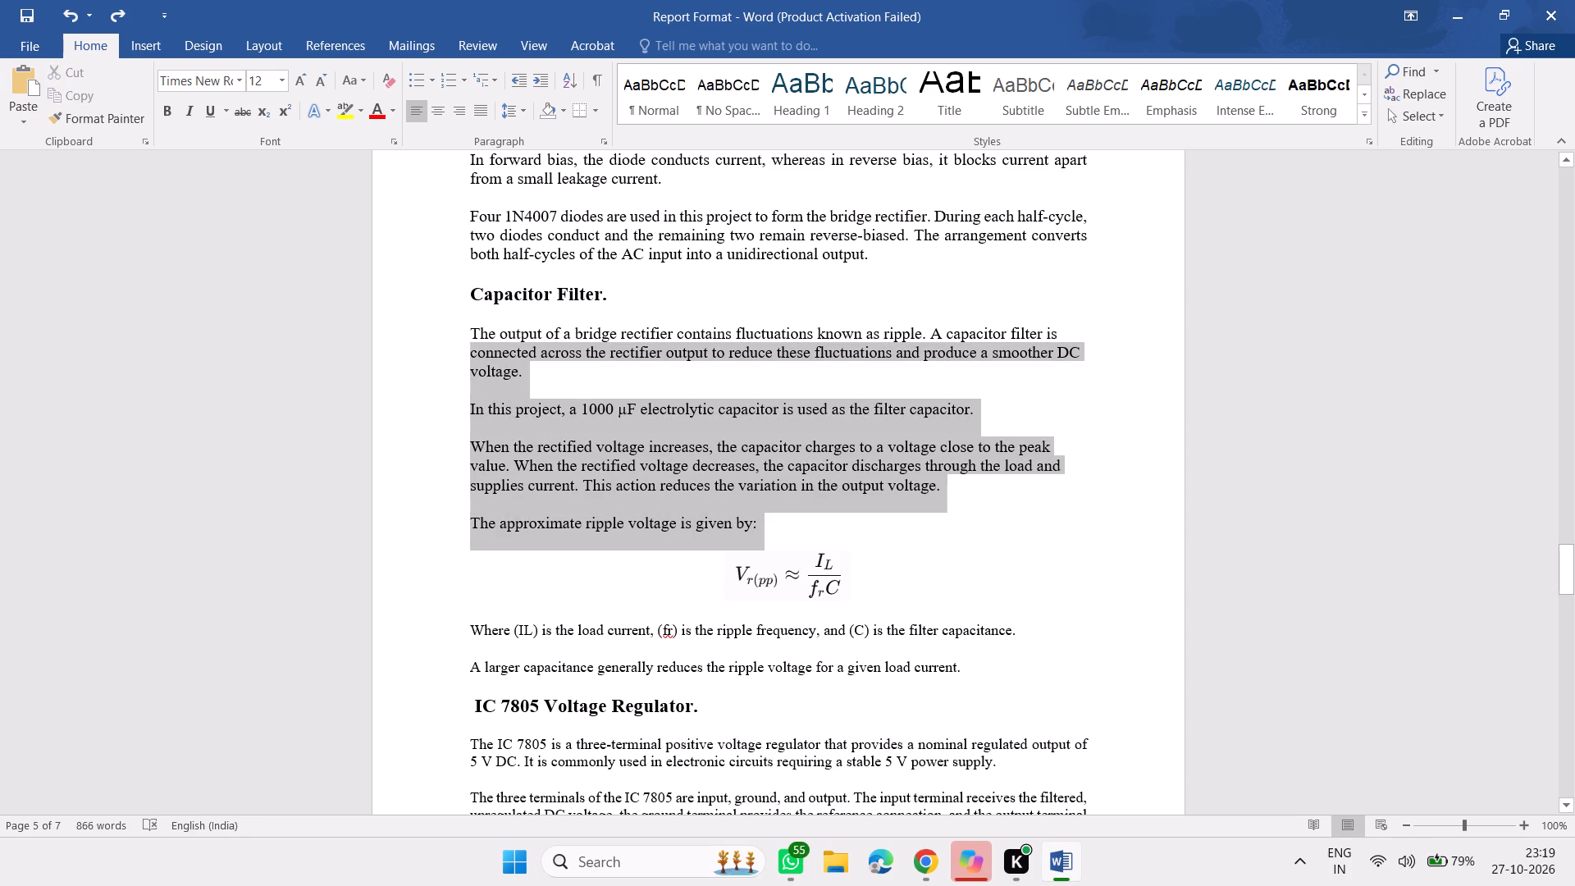
pyautogui.moveTo(469, 345); pyautogui.dragTo(463, 332)
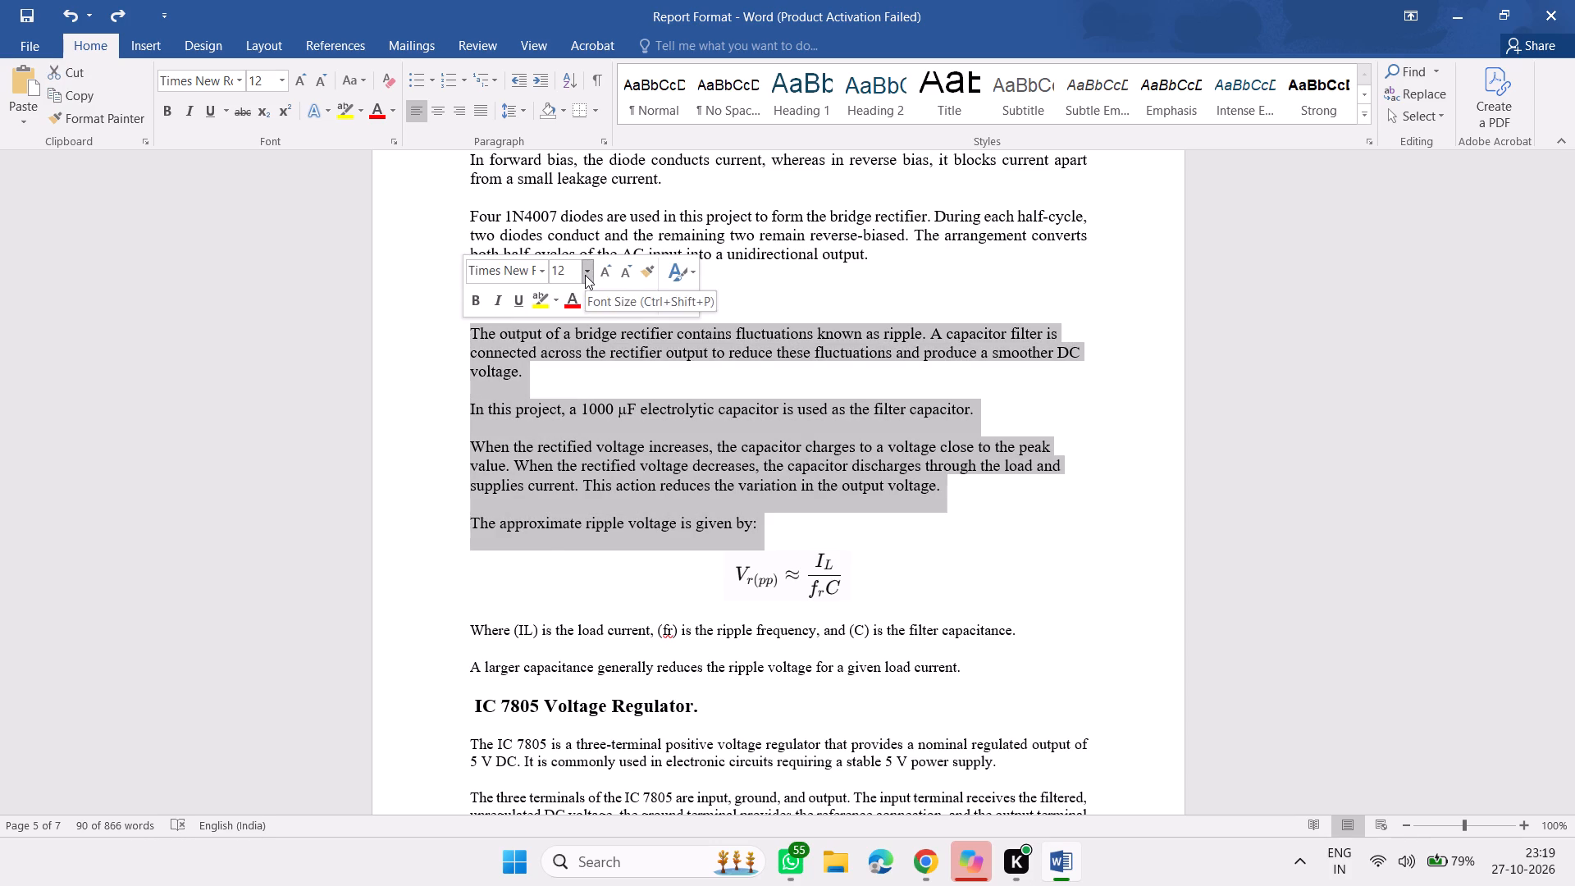
pyautogui.click(585, 275)
pyautogui.click(564, 353)
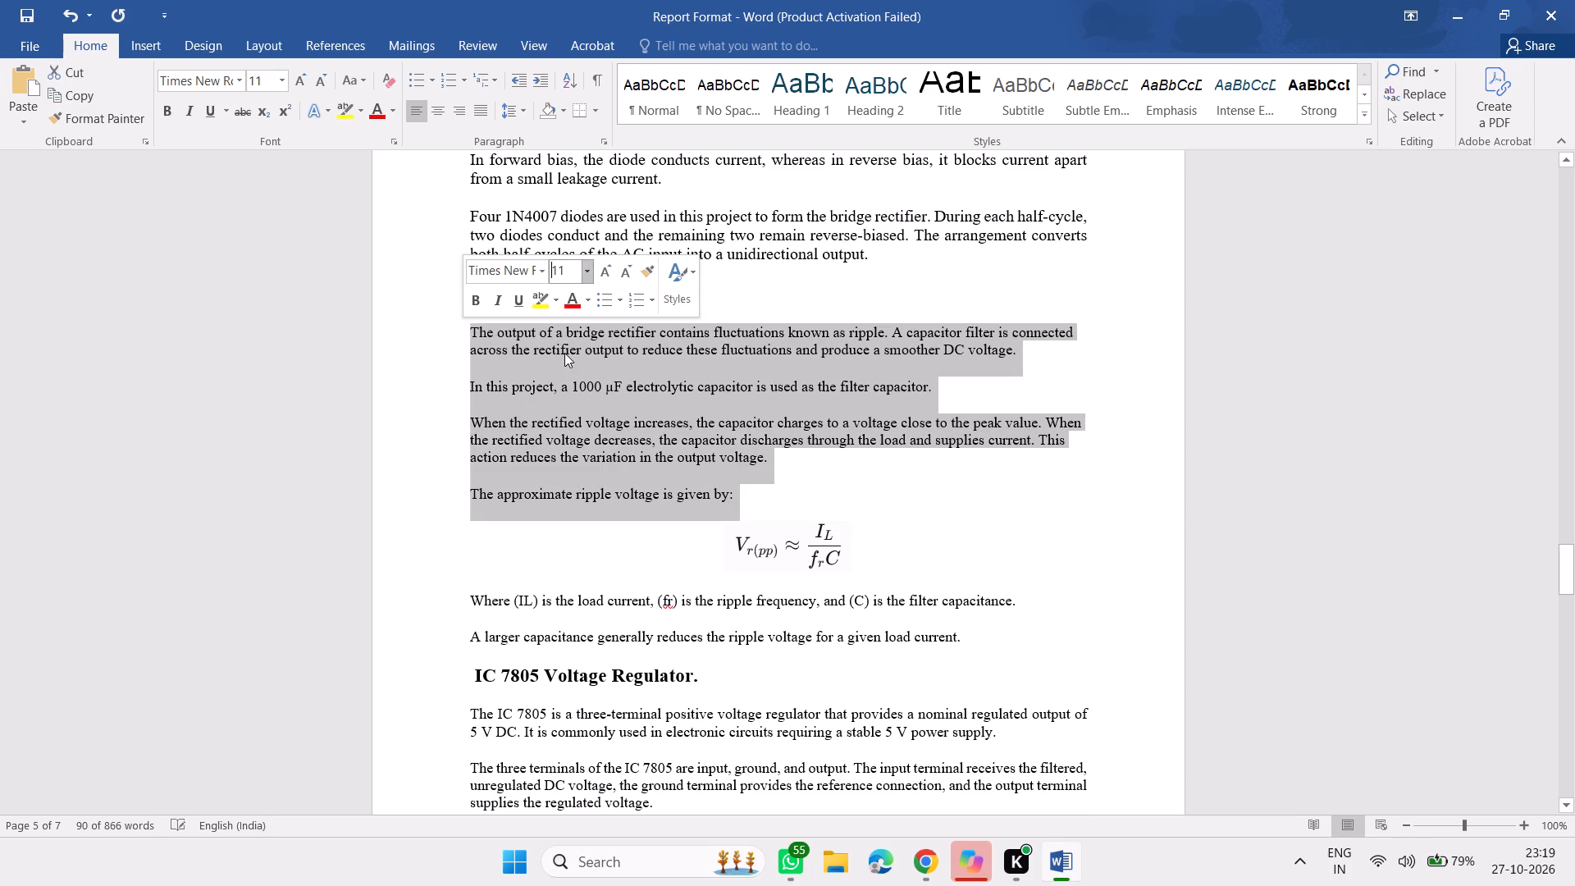
pyautogui.click(740, 280)
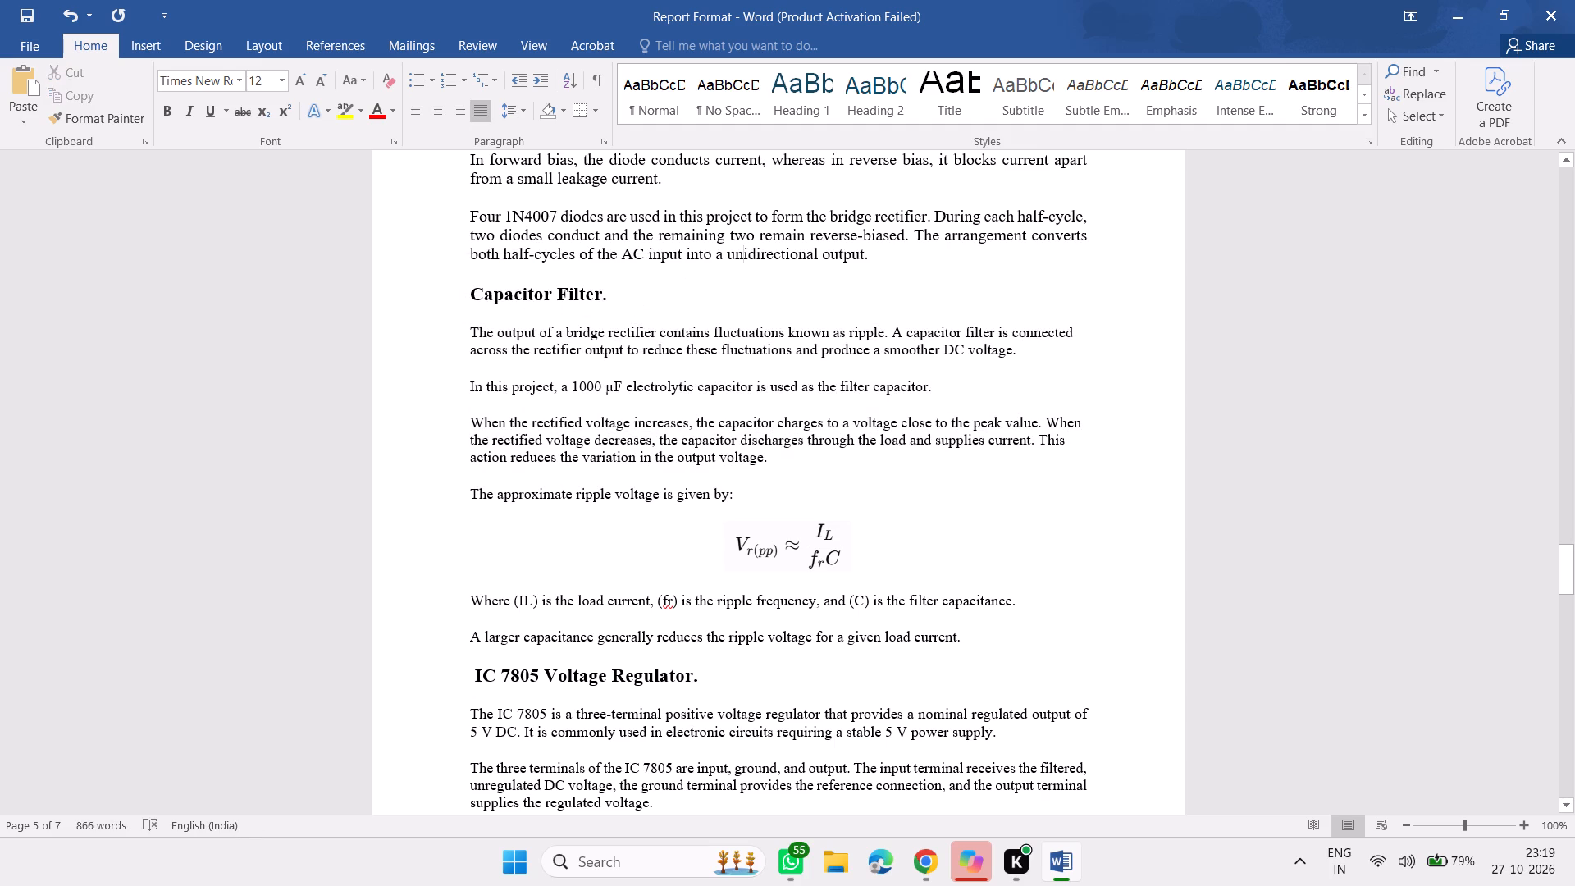
# Set the three Rectifier Diodes (1N4007) body paragraphs to 11 pt.
pyautogui.scroll(1, 740, 280)
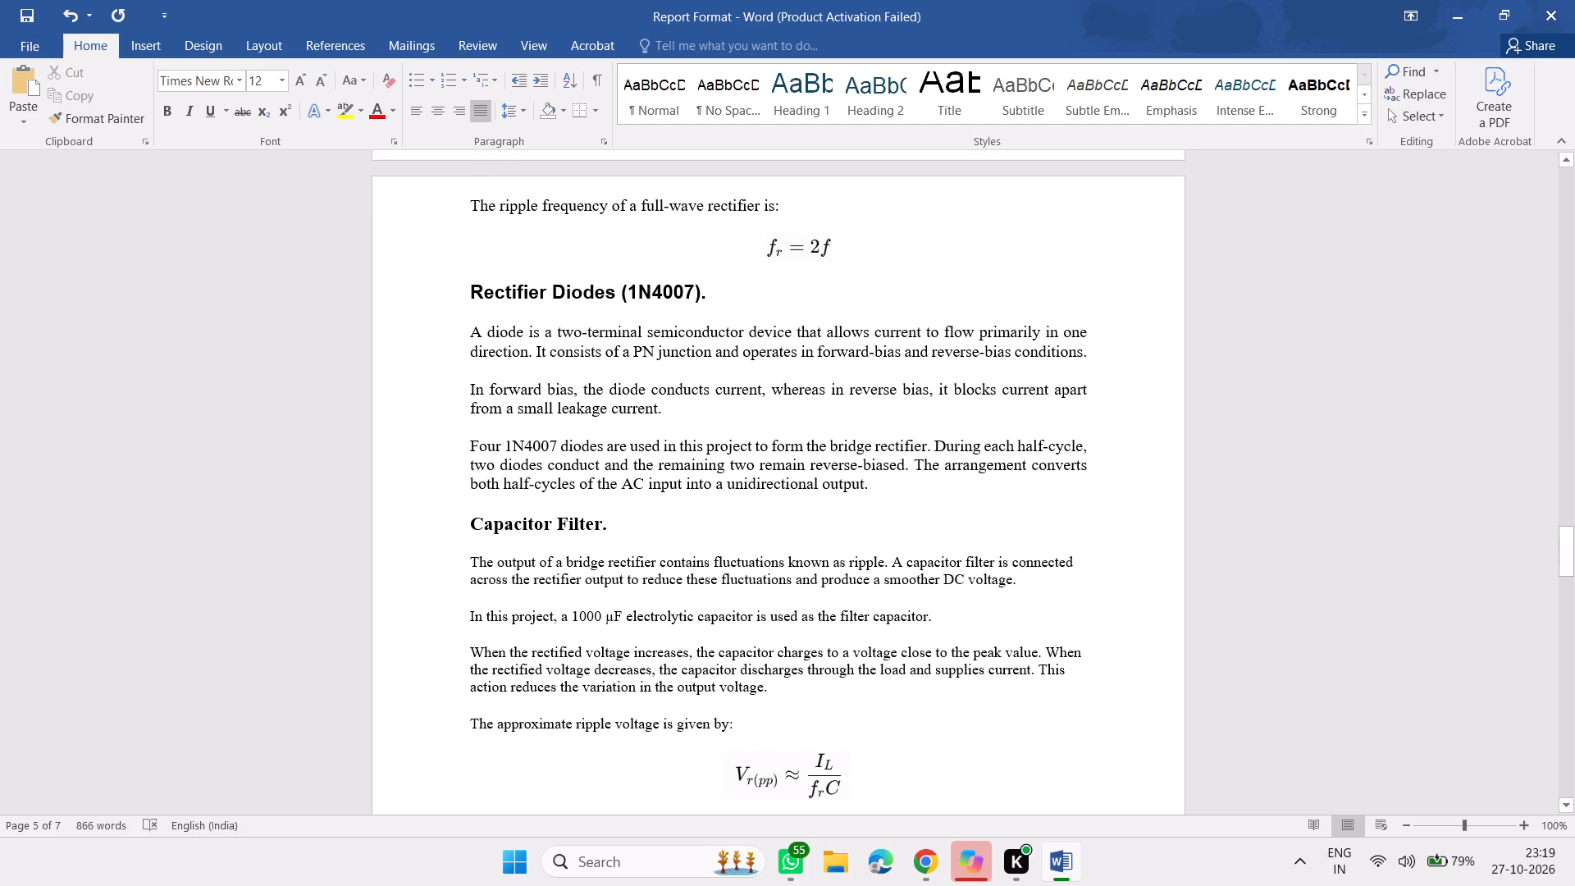
pyautogui.moveTo(879, 488); pyautogui.dragTo(473, 329)
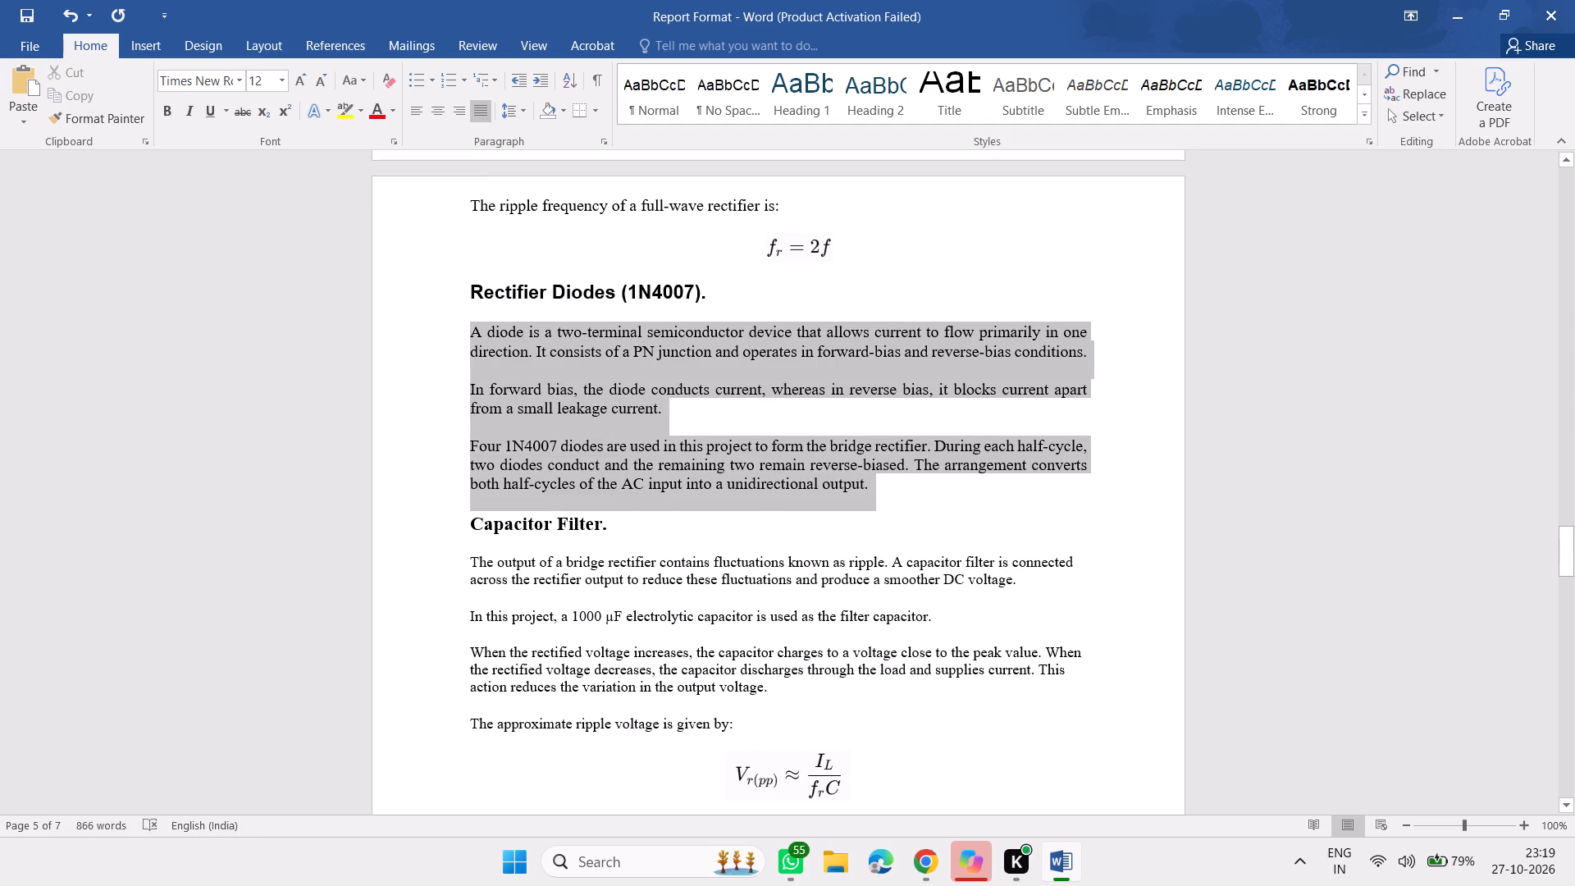
pyautogui.moveTo(473, 329); pyautogui.dragTo(474, 331)
pyautogui.click(595, 265)
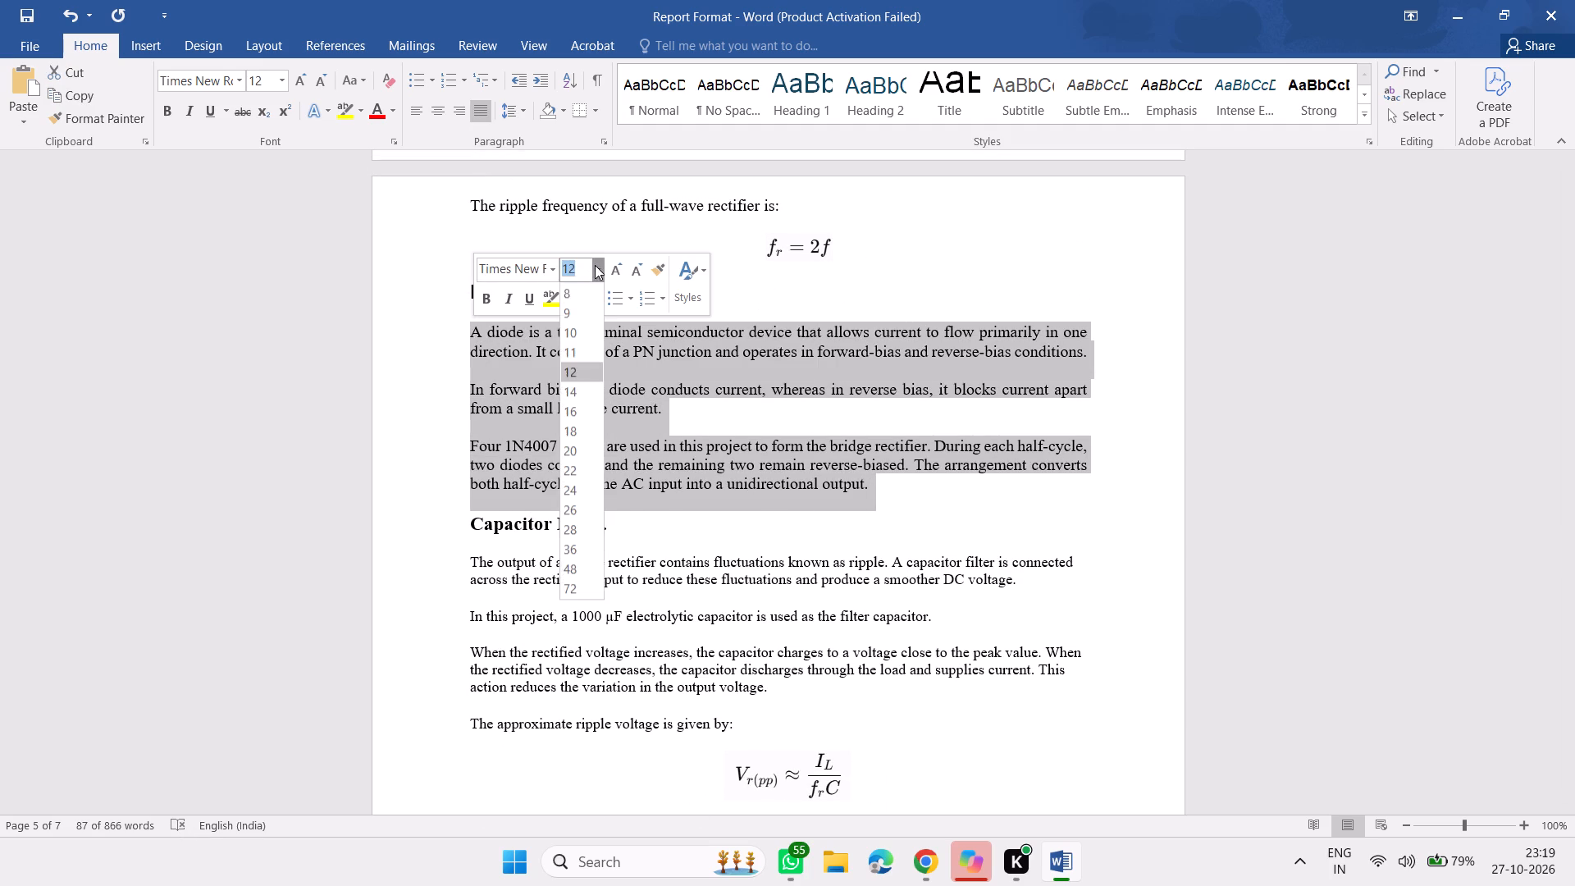
pyautogui.click(577, 346)
# Set the line "The ripple frequency of a full-wave rectifier is:" to 11 pt.
pyautogui.scroll(1, 577, 346)
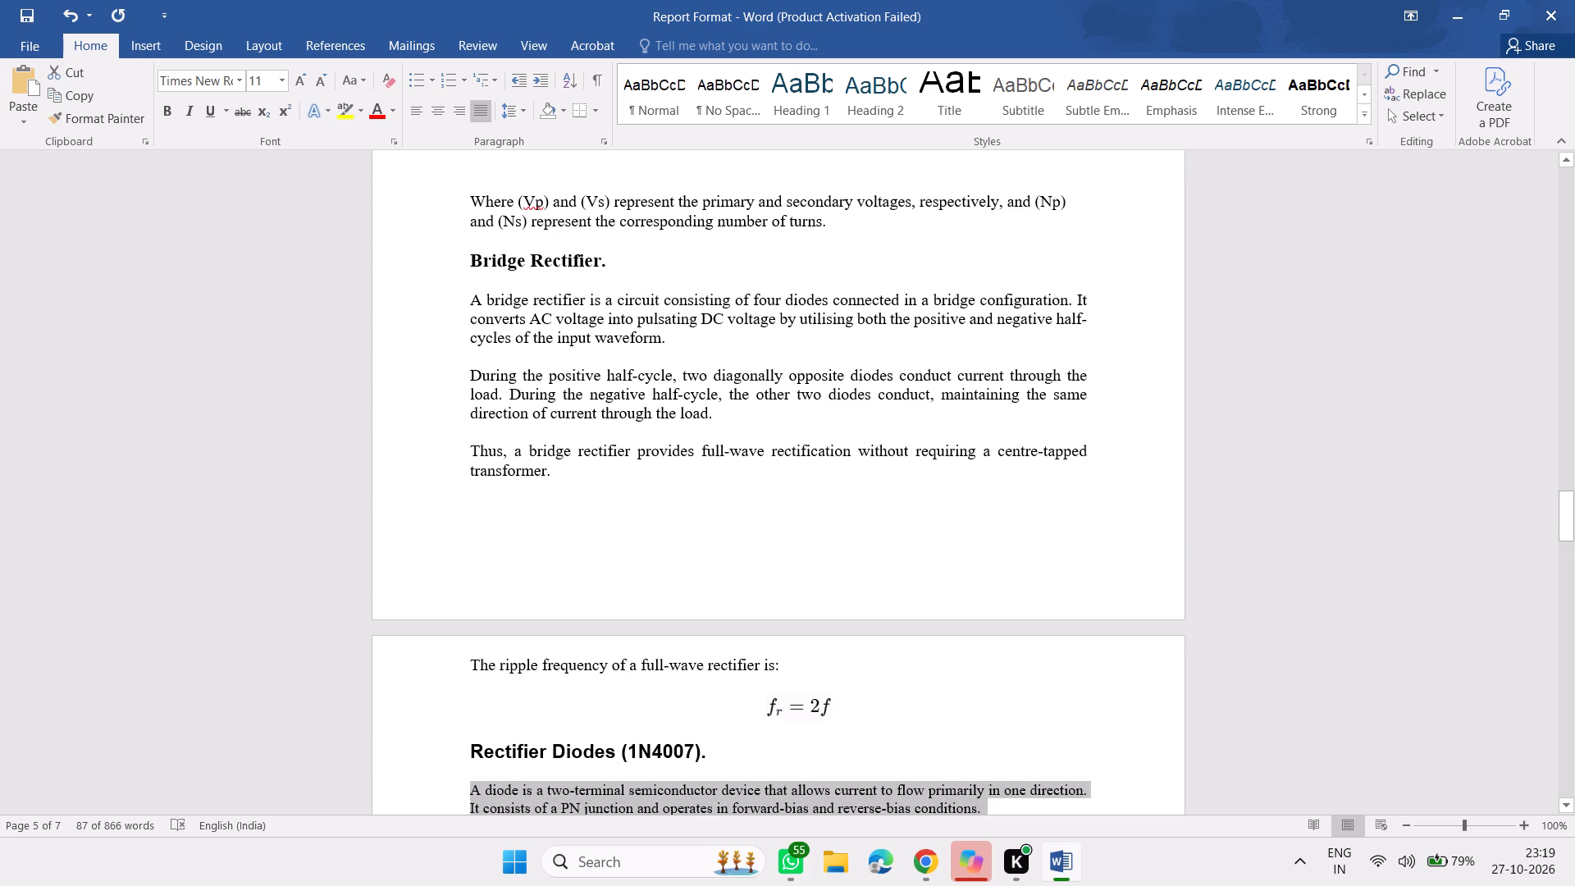
pyautogui.scroll(2, 577, 346)
pyautogui.moveTo(783, 614); pyautogui.dragTo(477, 617)
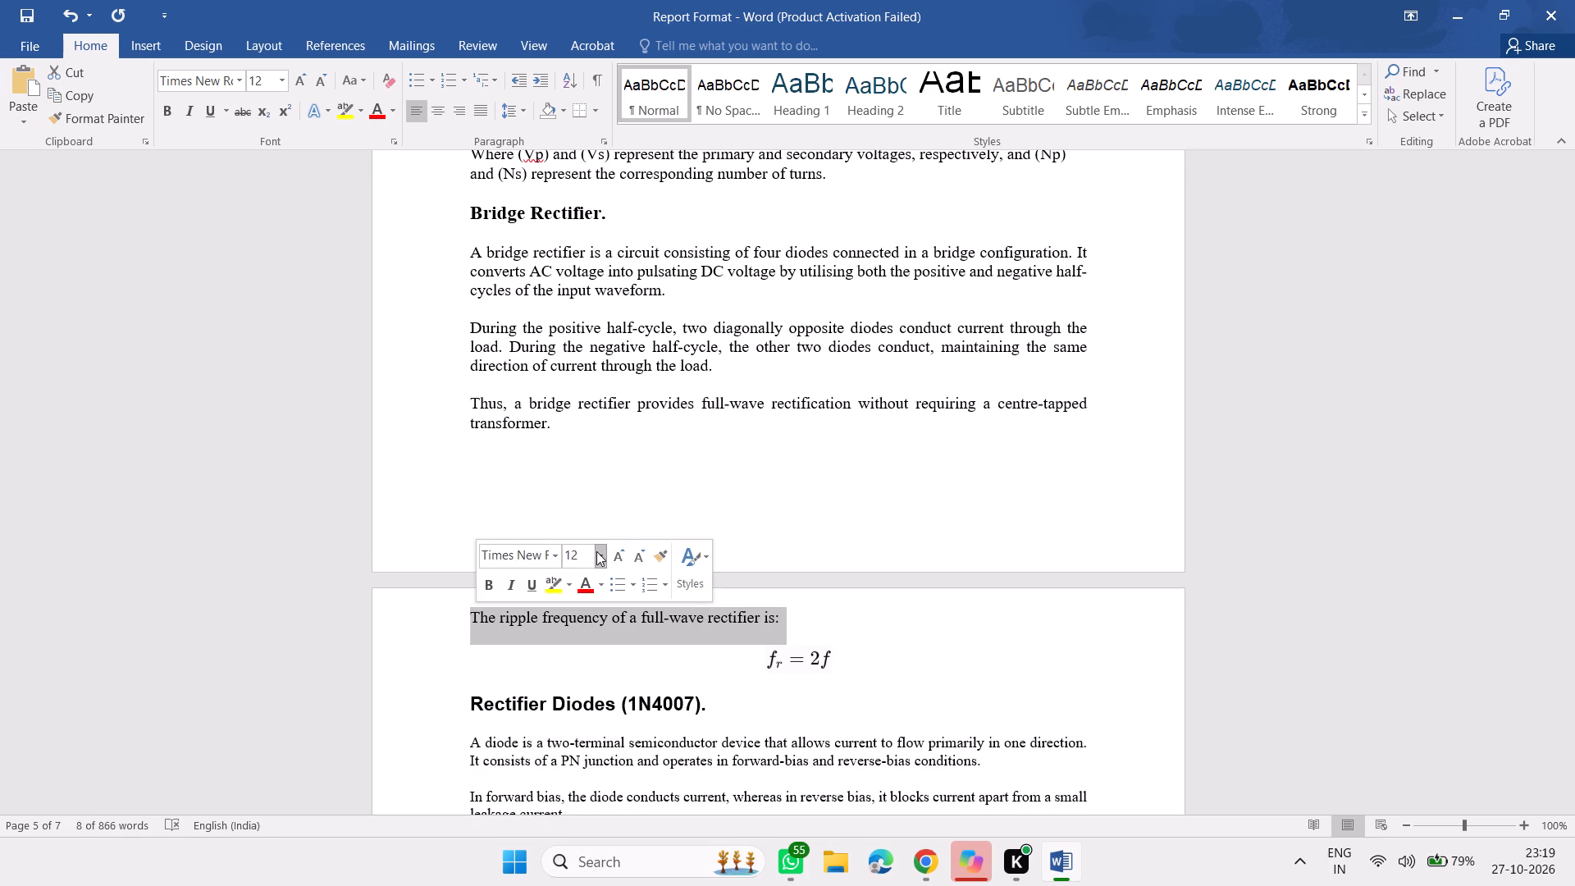
pyautogui.click(599, 552)
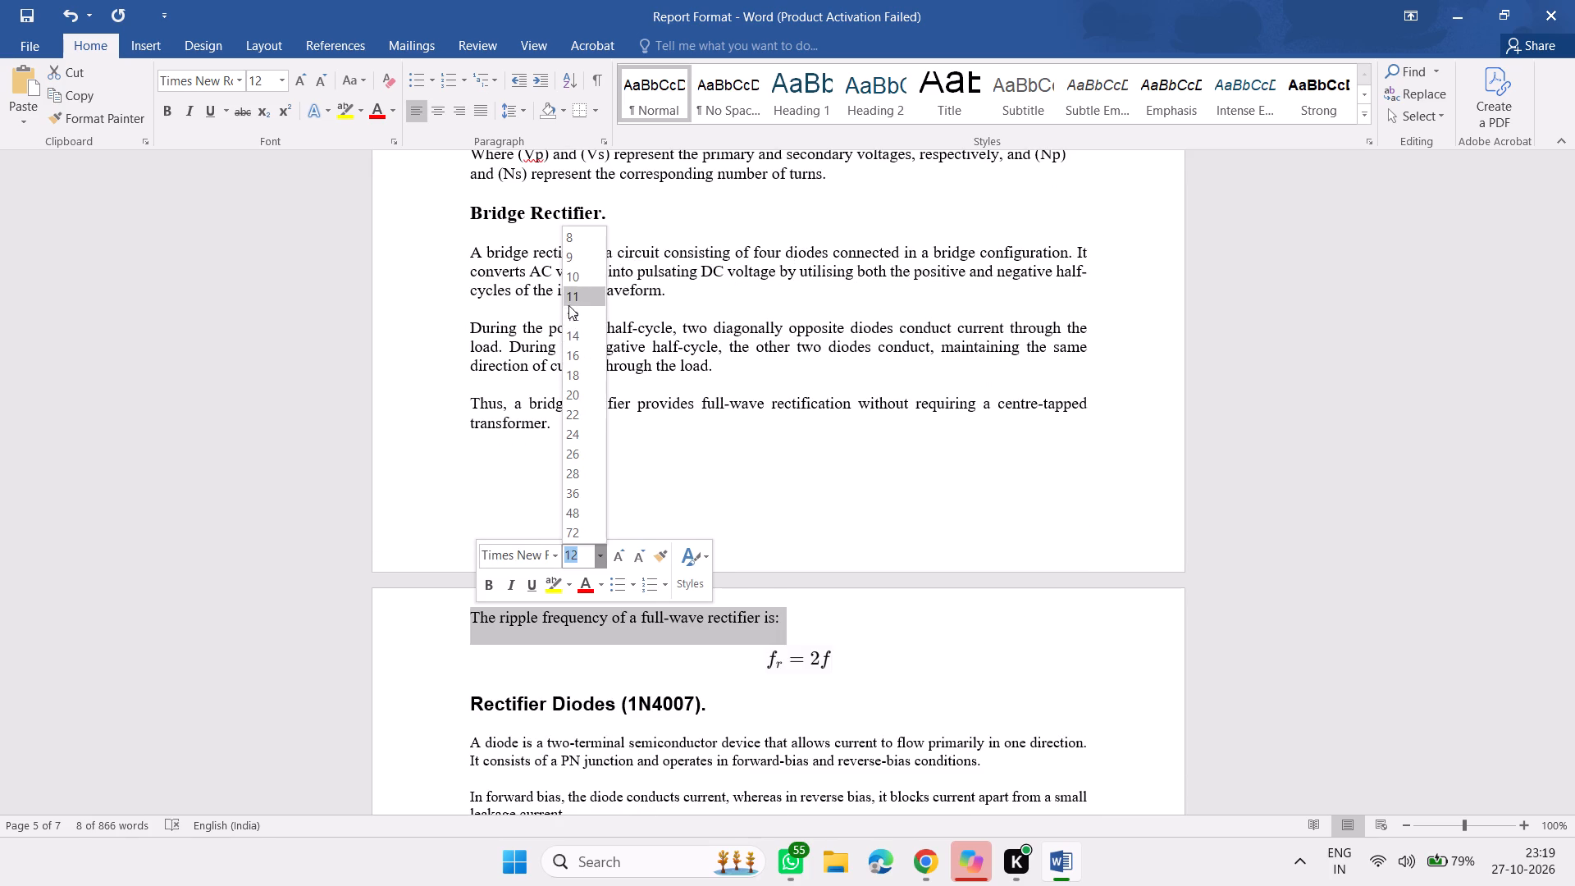
pyautogui.click(567, 302)
pyautogui.click(774, 484)
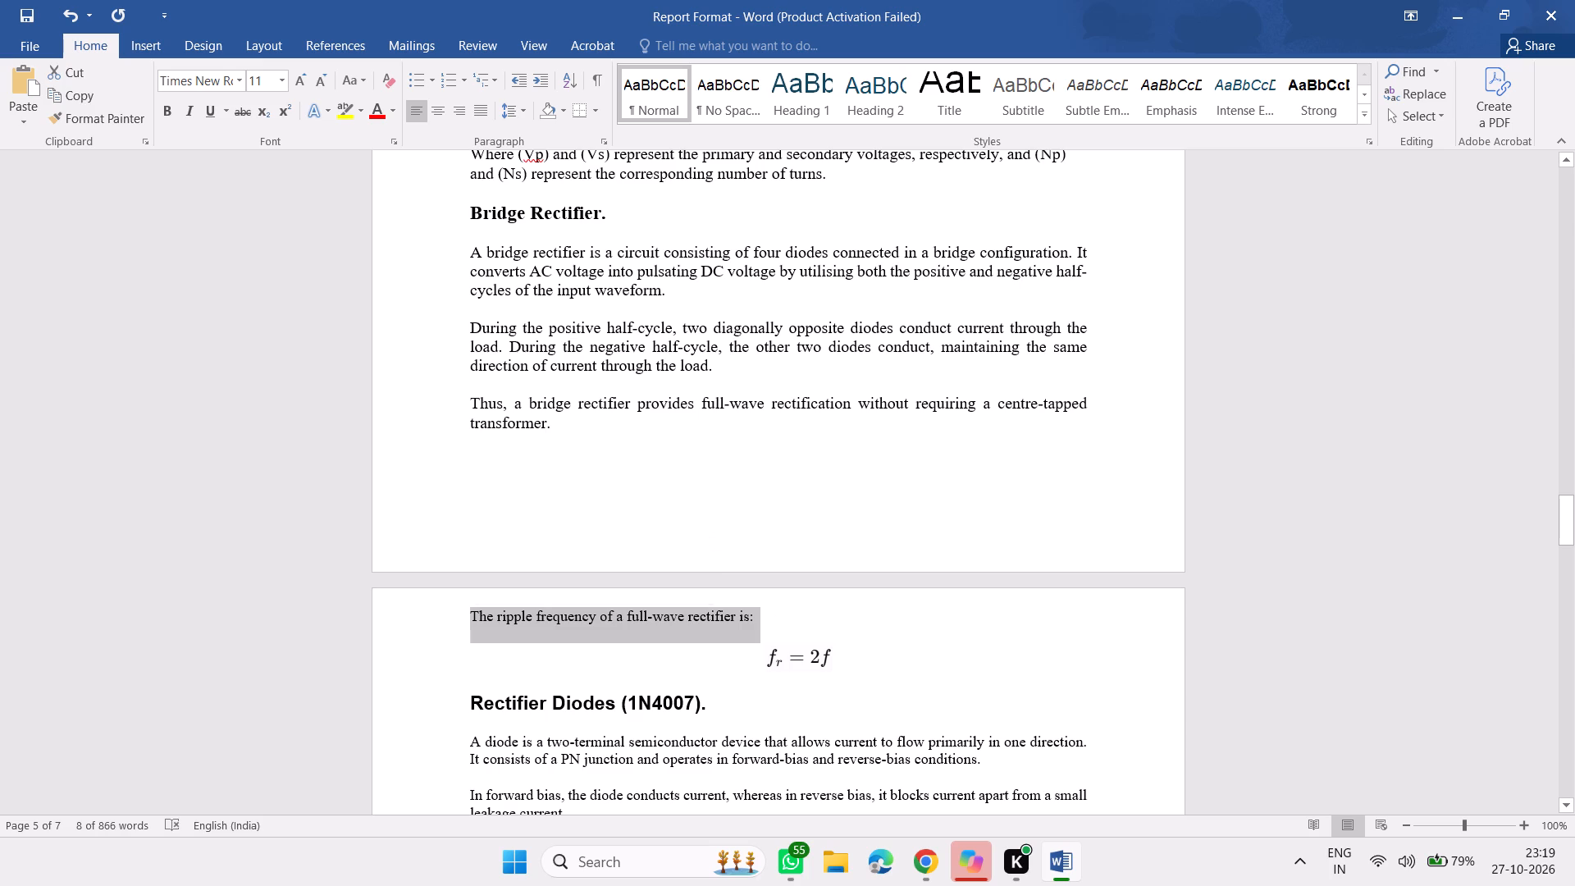
# Set the three Bridge Rectifier body paragraphs to 11 pt, leaving out the heading.
pyautogui.scroll(1, 774, 484)
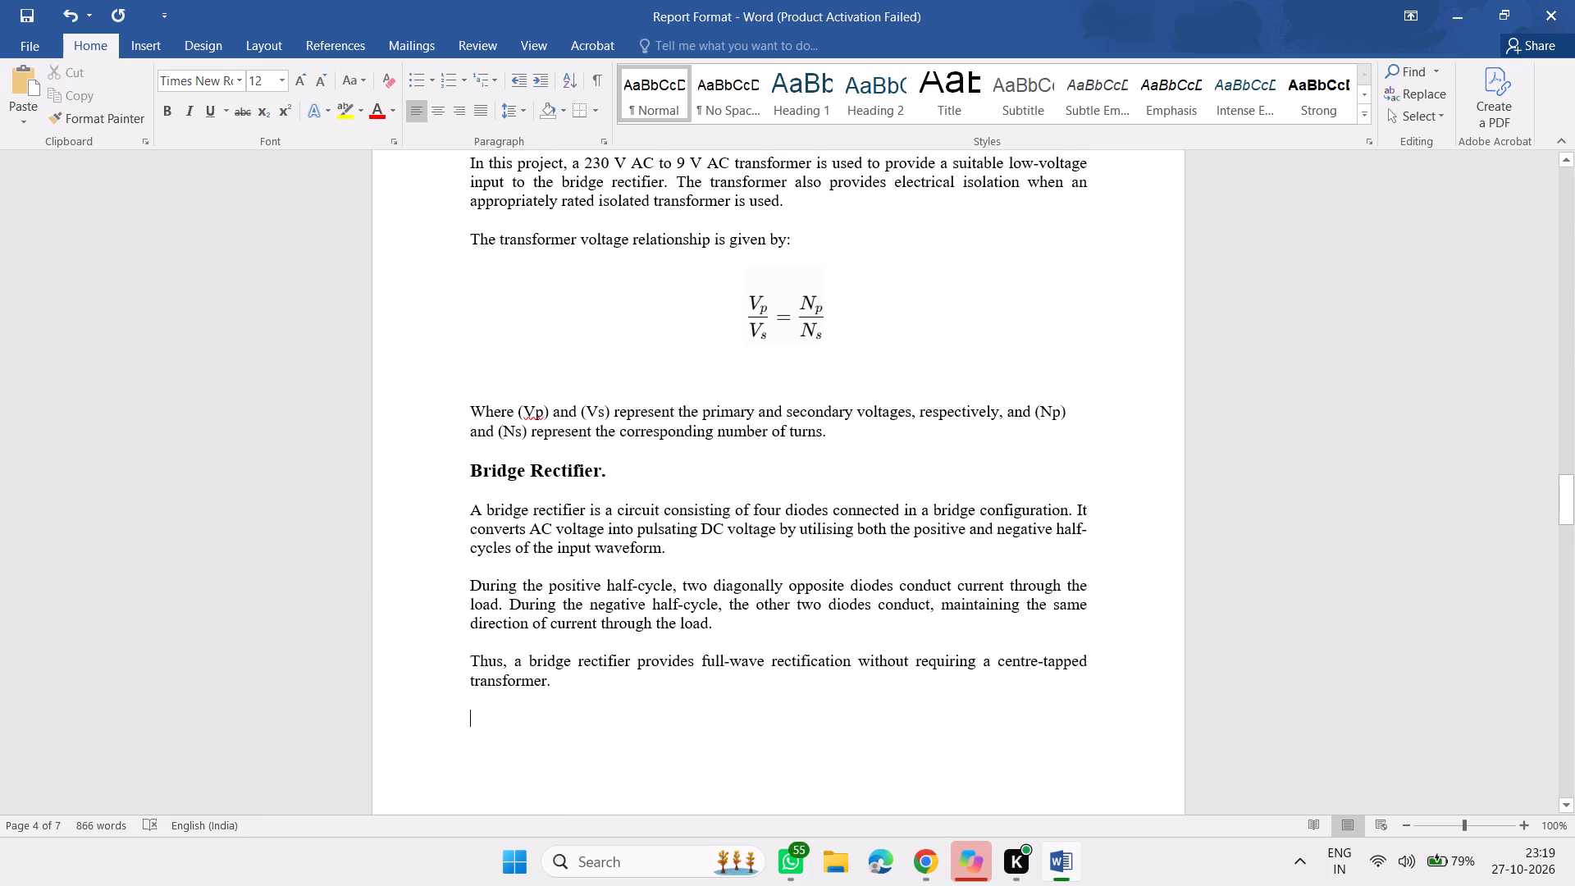
pyautogui.moveTo(569, 691); pyautogui.dragTo(461, 509)
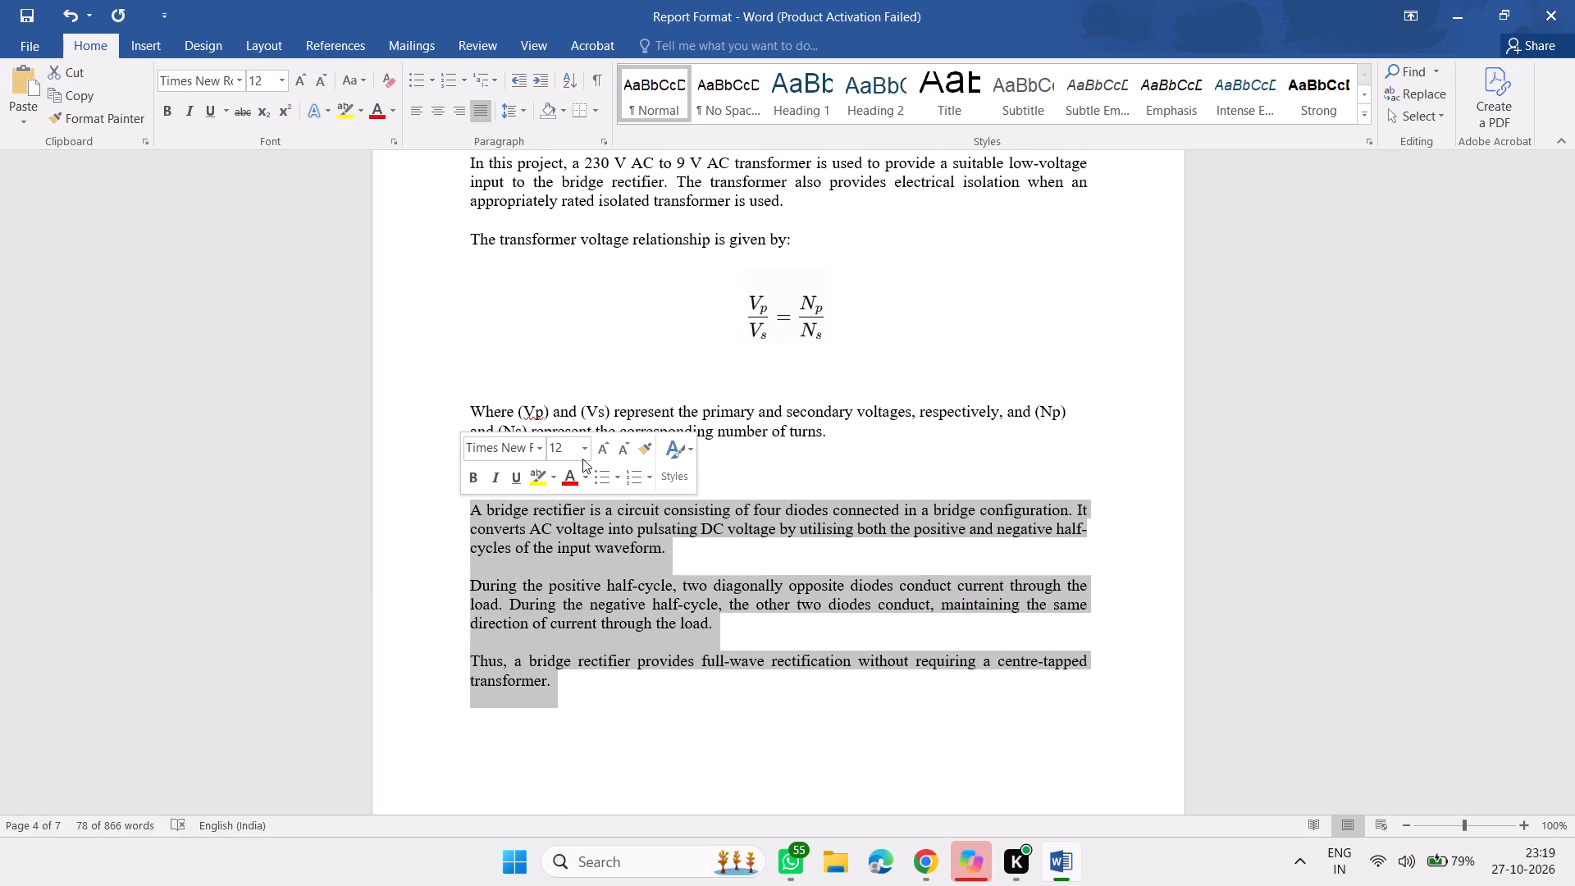
pyautogui.click(587, 456)
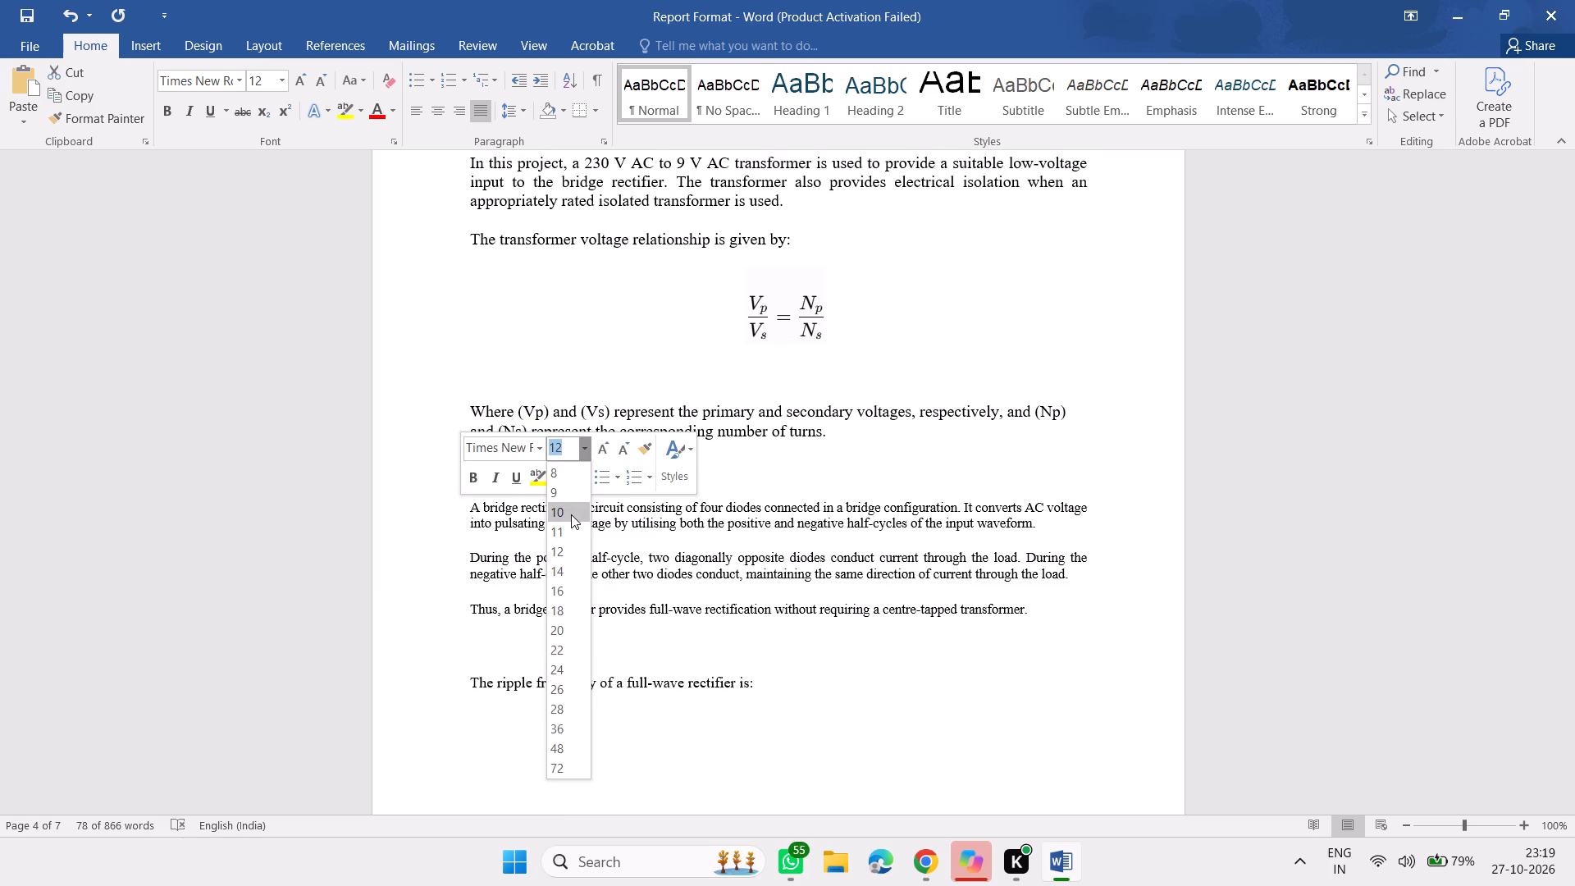
pyautogui.click(566, 526)
# Set the "Where (Vp) and (Vs)" paragraph below the transformer voltage formula to 11 pt.
pyautogui.scroll(1, 566, 526)
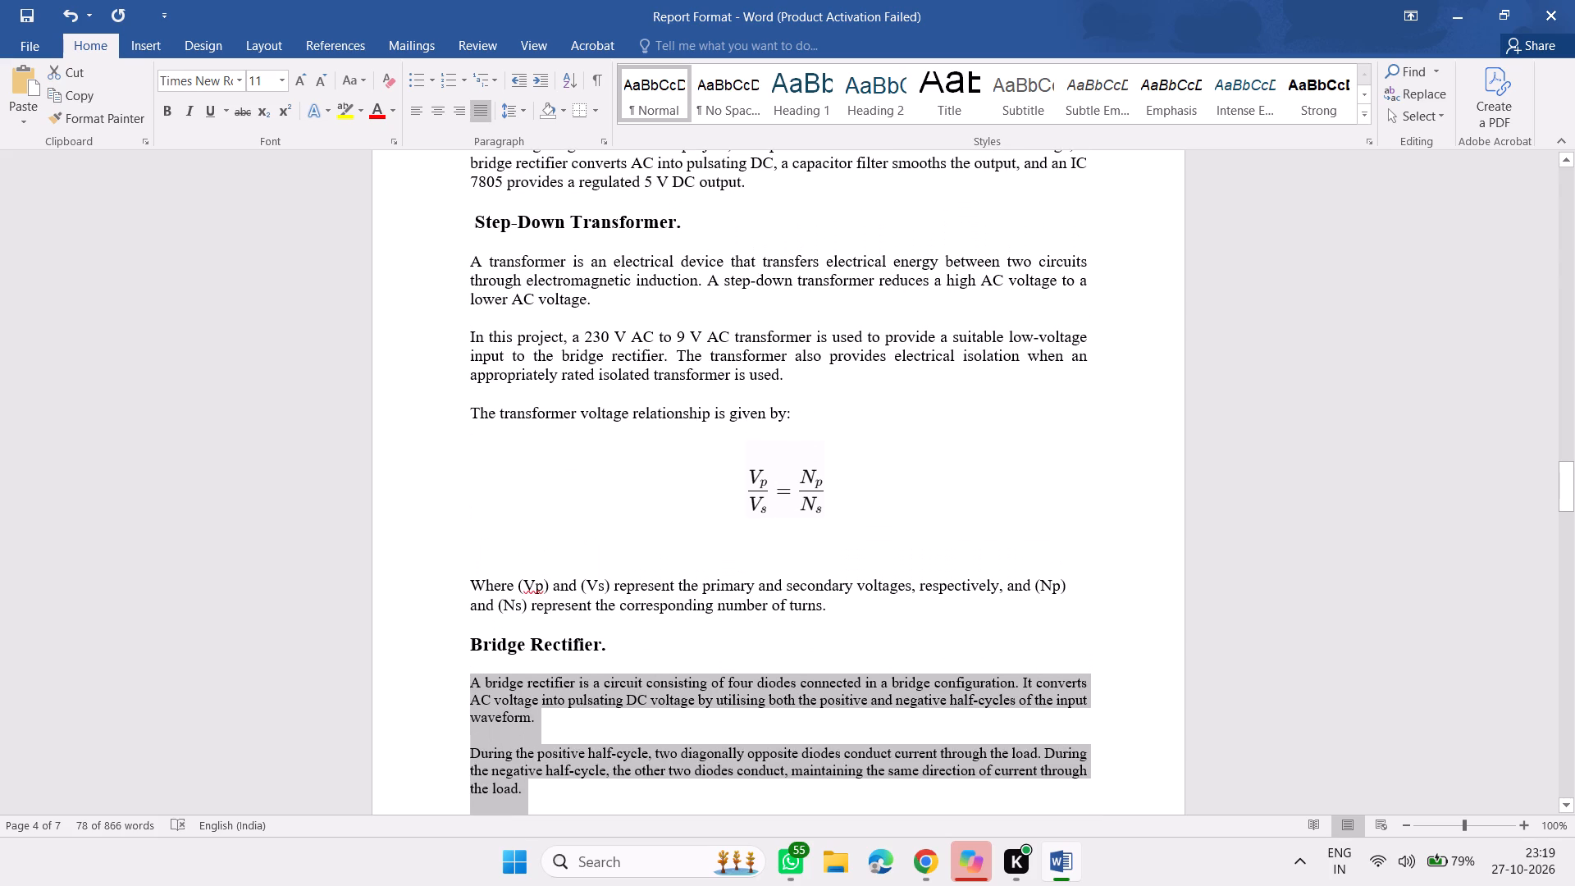
pyautogui.moveTo(820, 615); pyautogui.dragTo(478, 585)
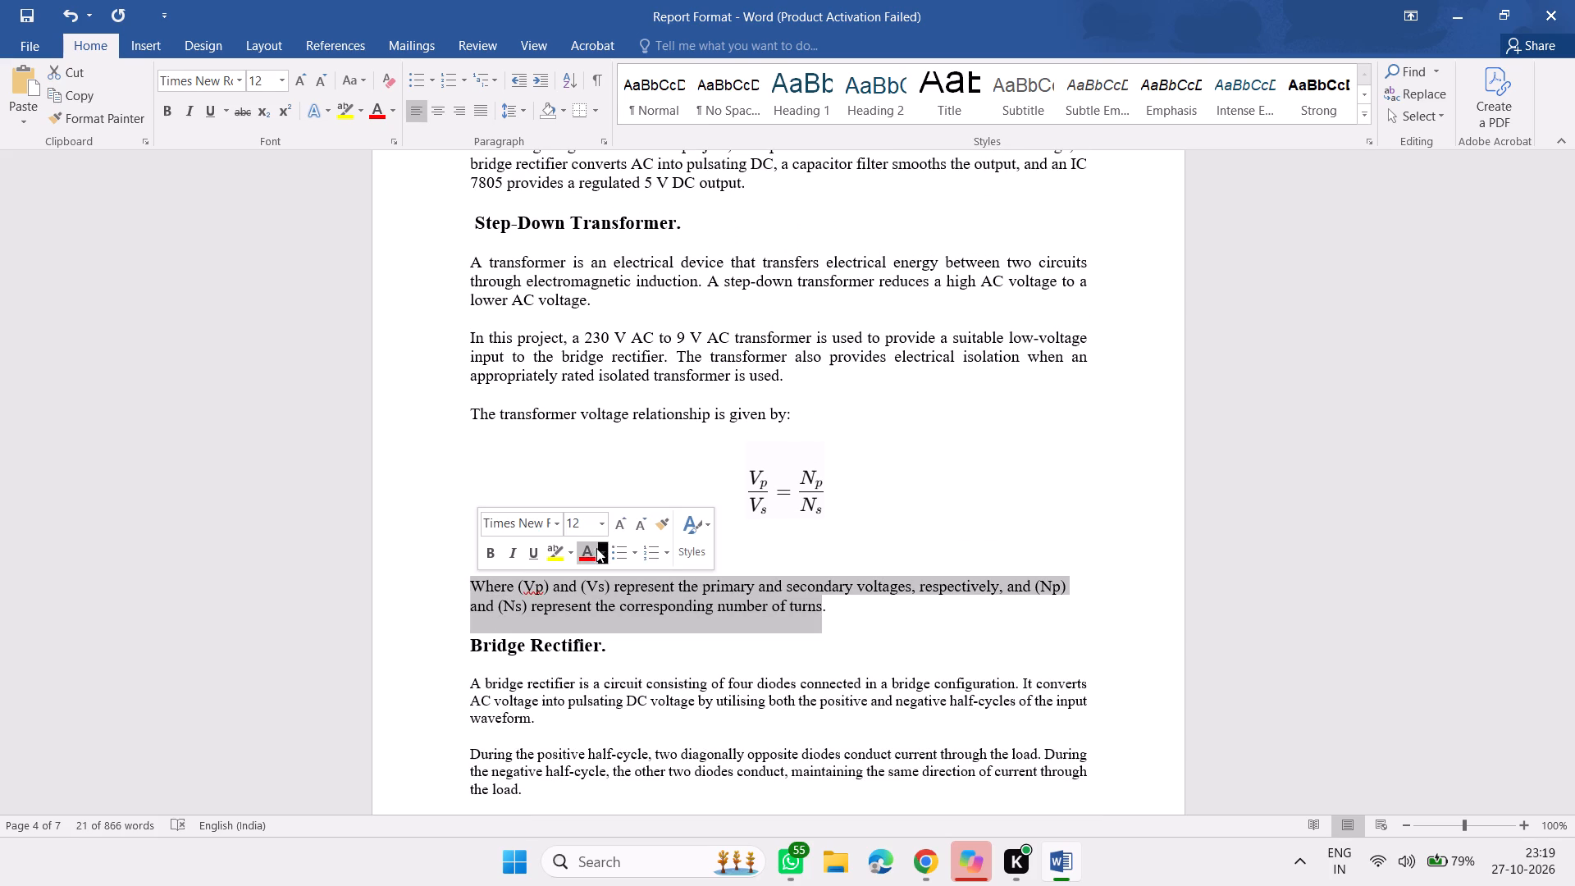
pyautogui.click(601, 523)
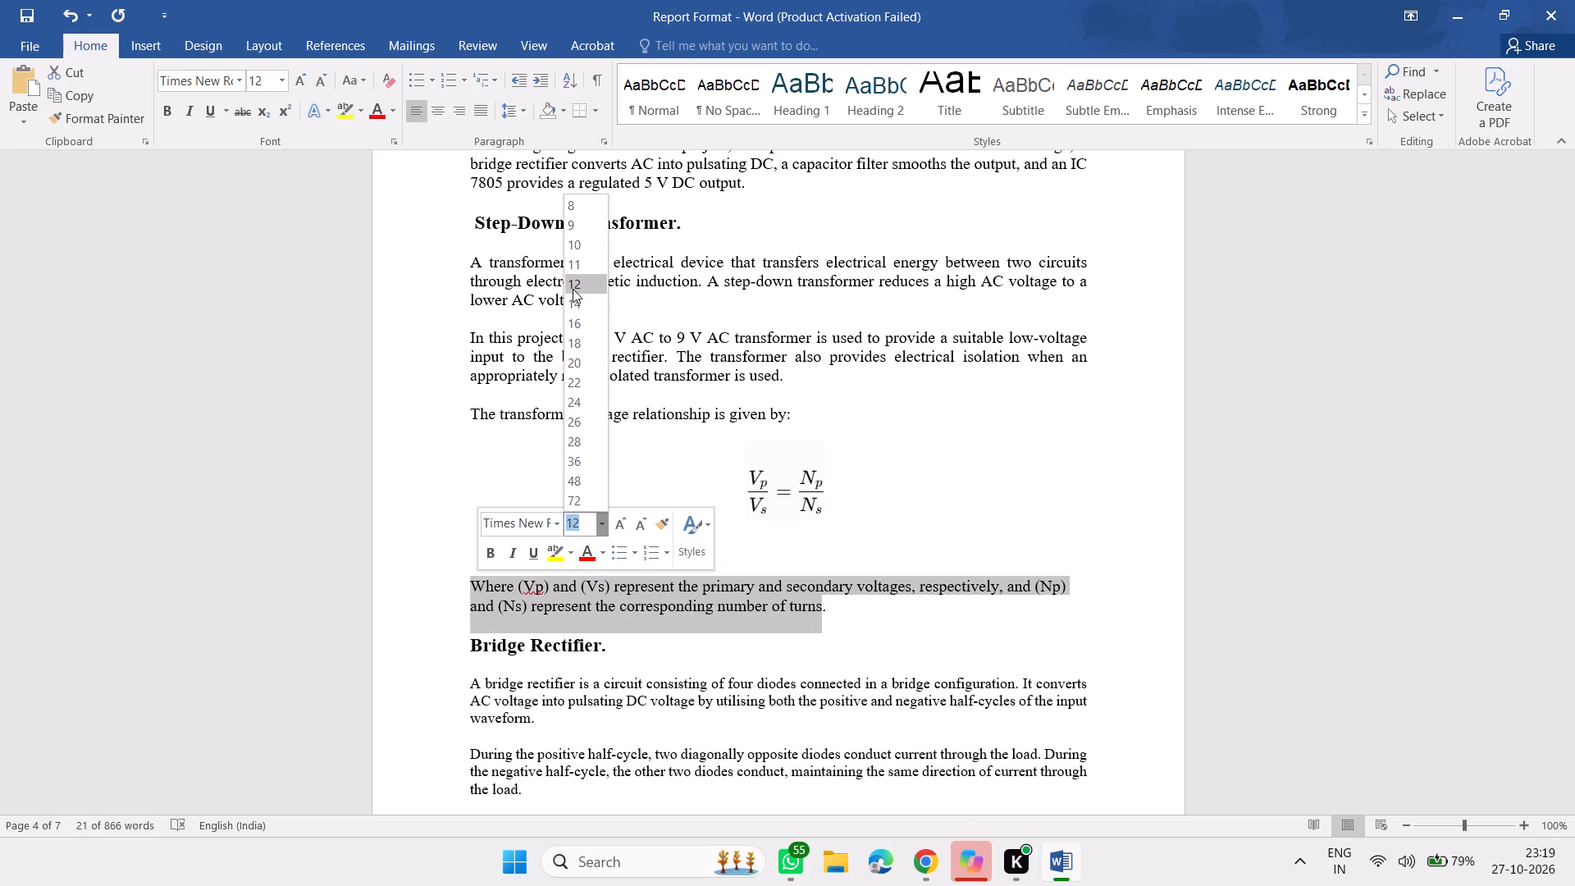
pyautogui.click(573, 271)
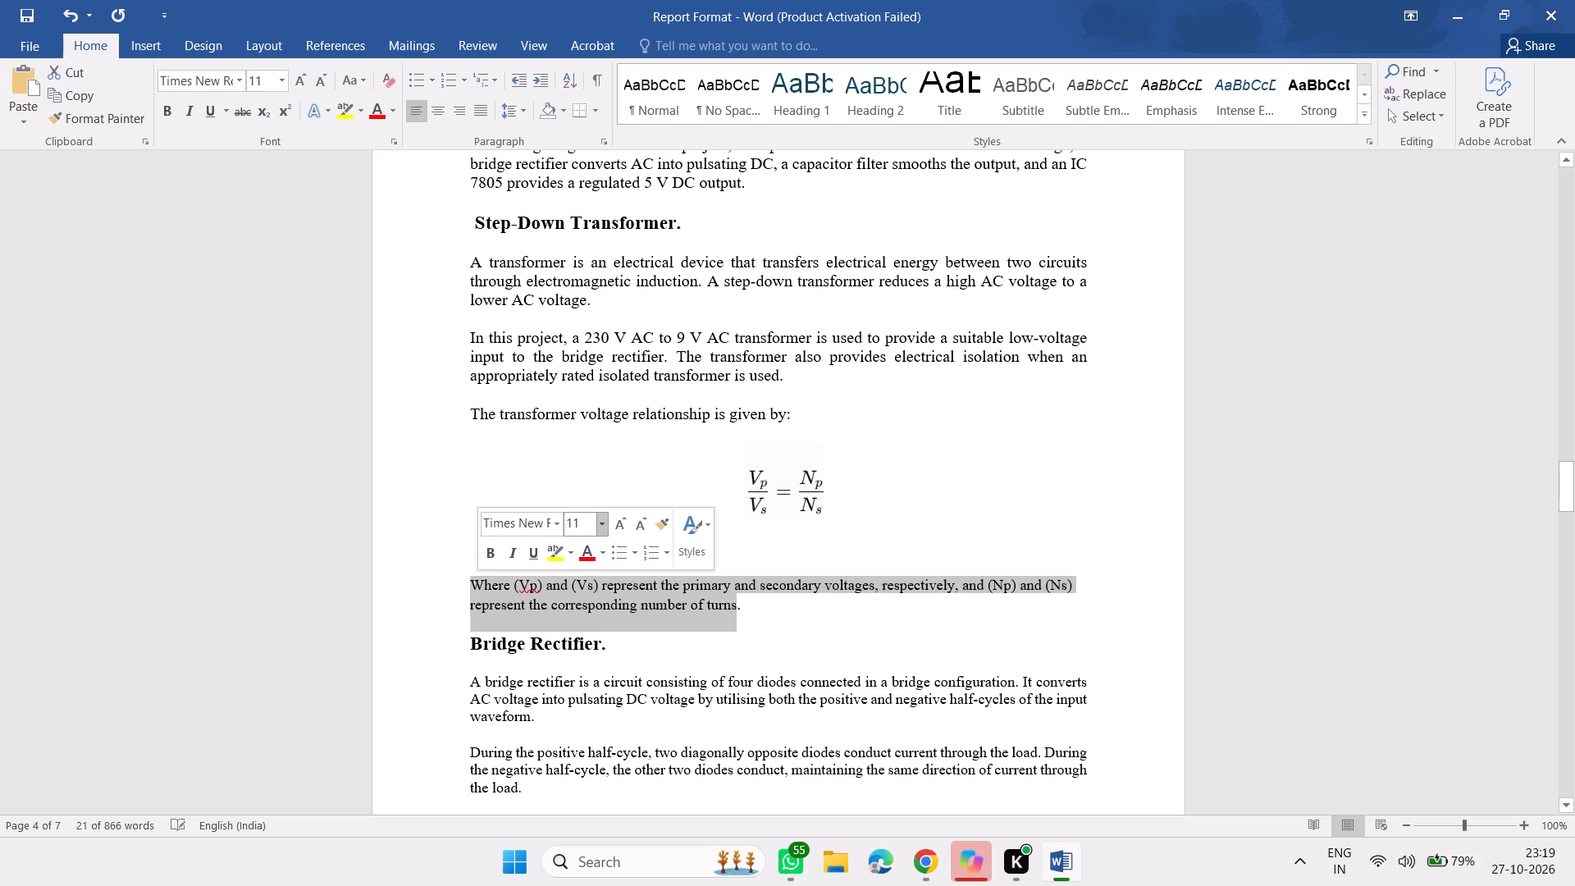
pyautogui.click(663, 440)
# Set the three Step-Down Transformer paragraphs above the voltage formula to 11 pt.
pyautogui.scroll(1, 663, 440)
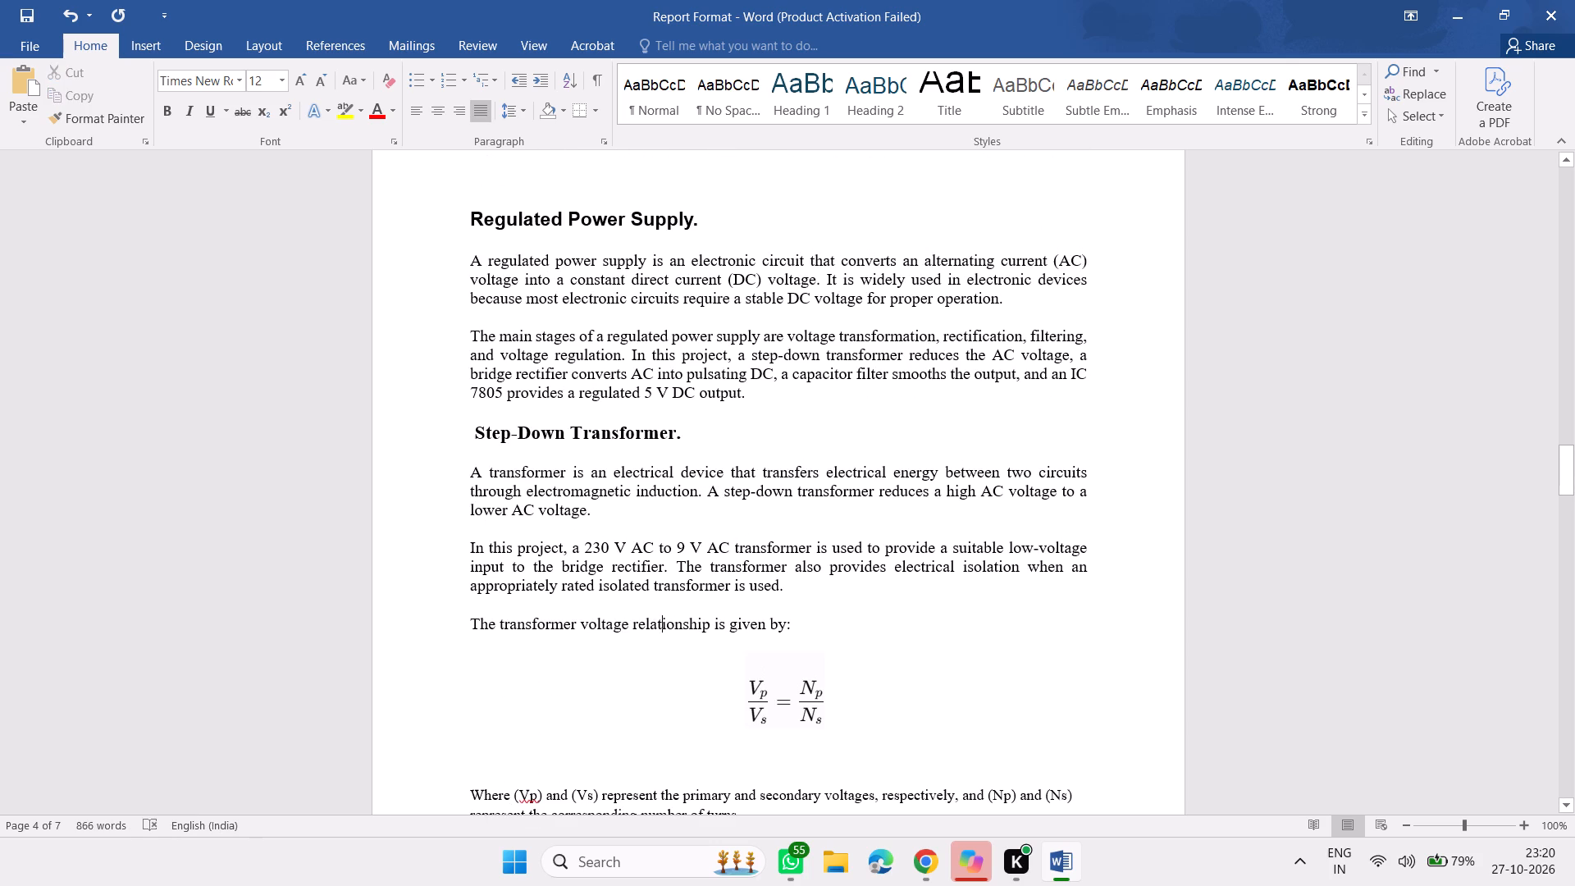
pyautogui.moveTo(792, 634); pyautogui.dragTo(461, 485)
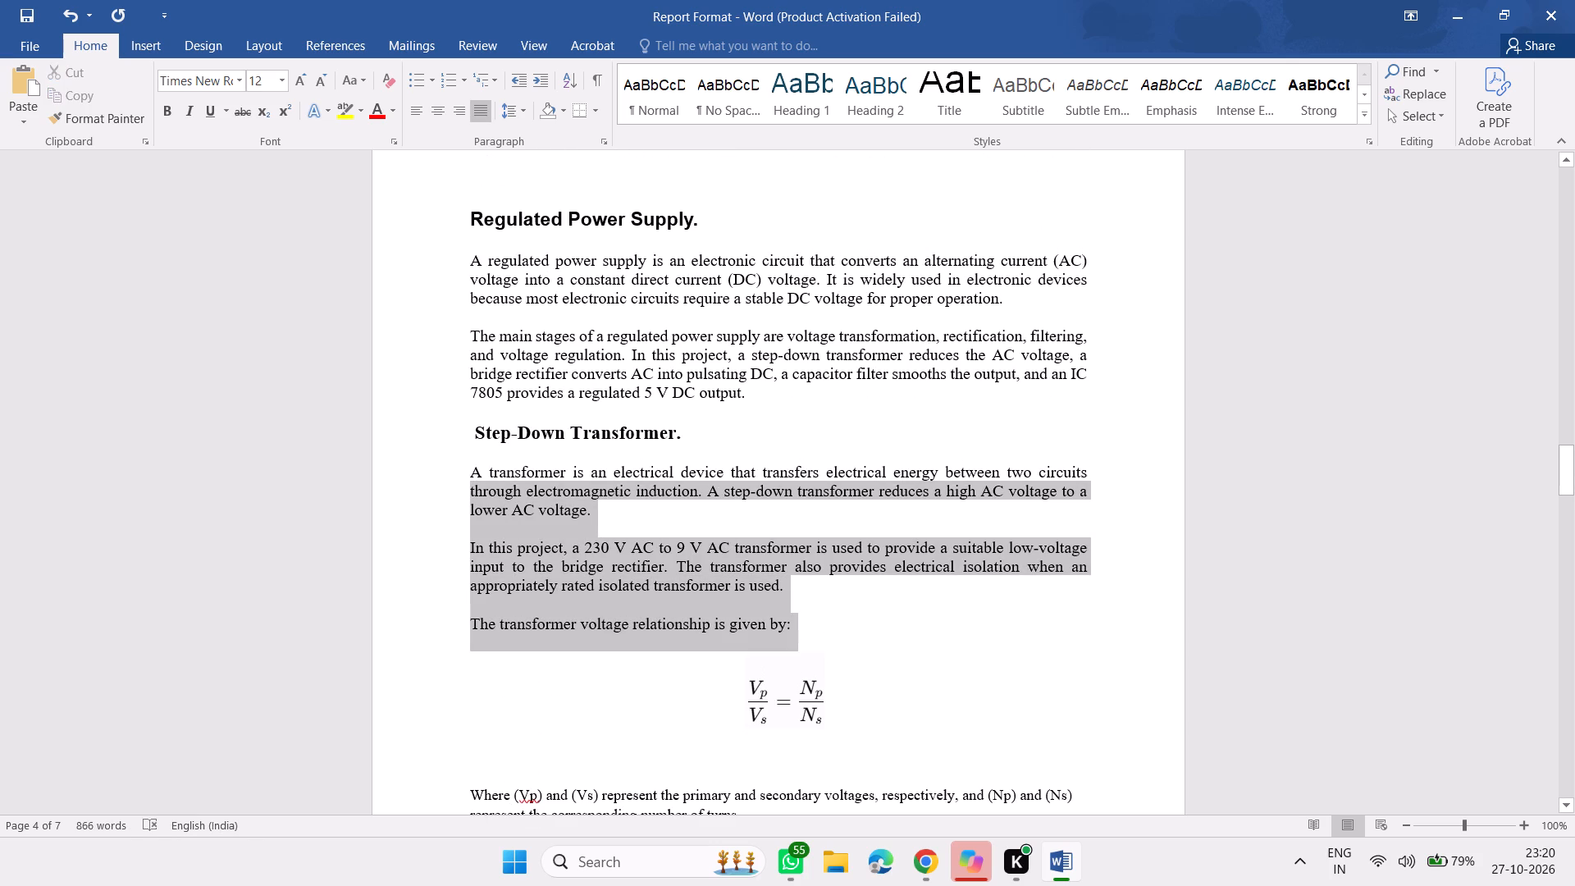
pyautogui.moveTo(461, 485); pyautogui.dragTo(468, 473)
pyautogui.click(592, 418)
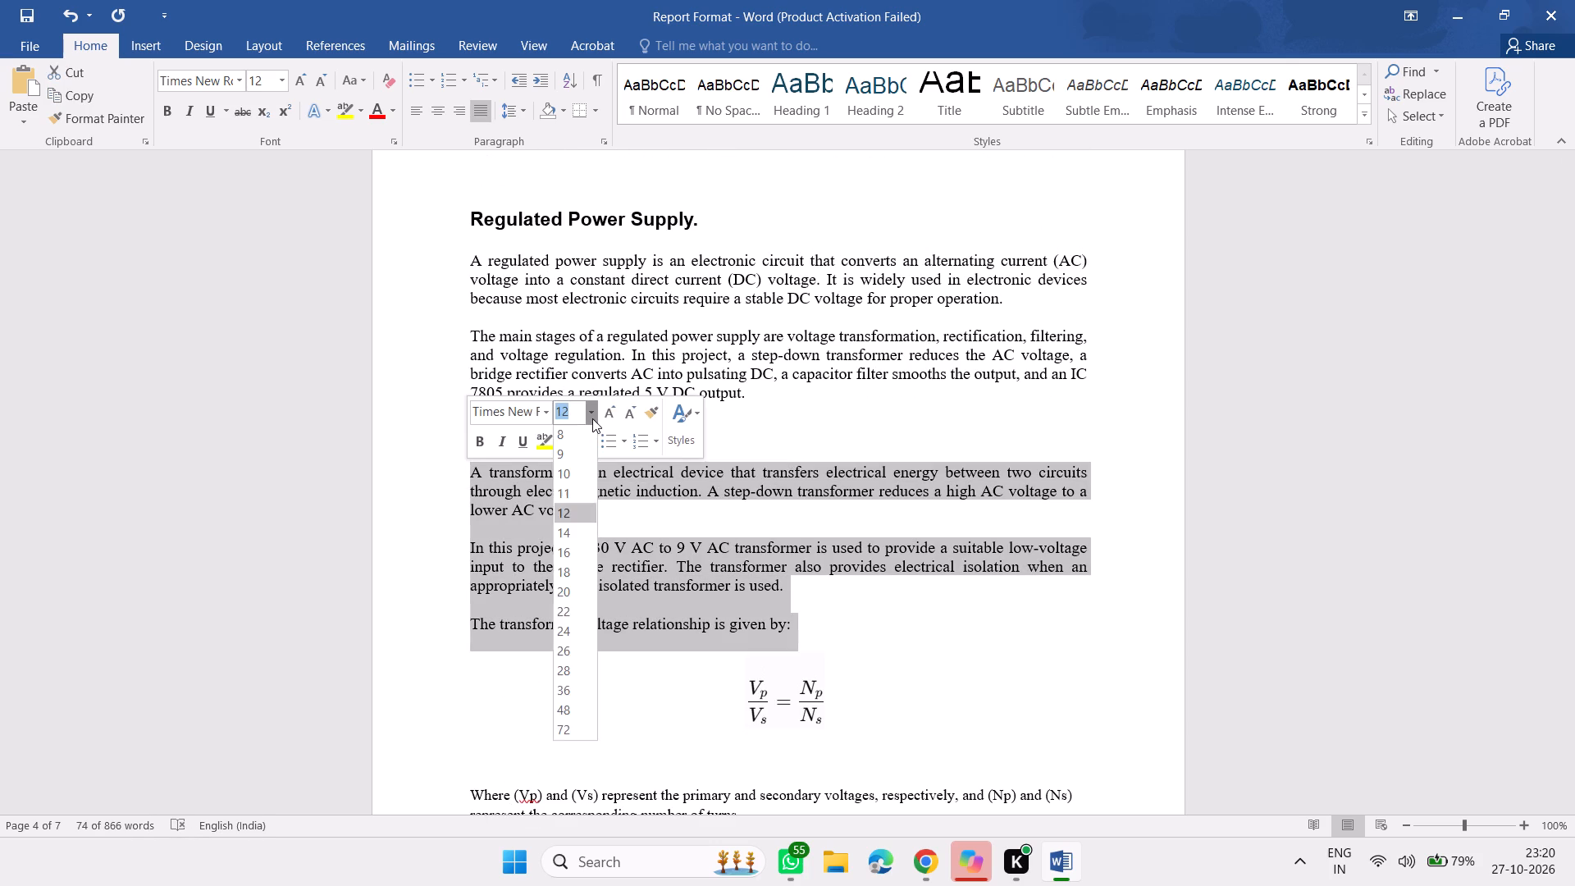
pyautogui.click(575, 500)
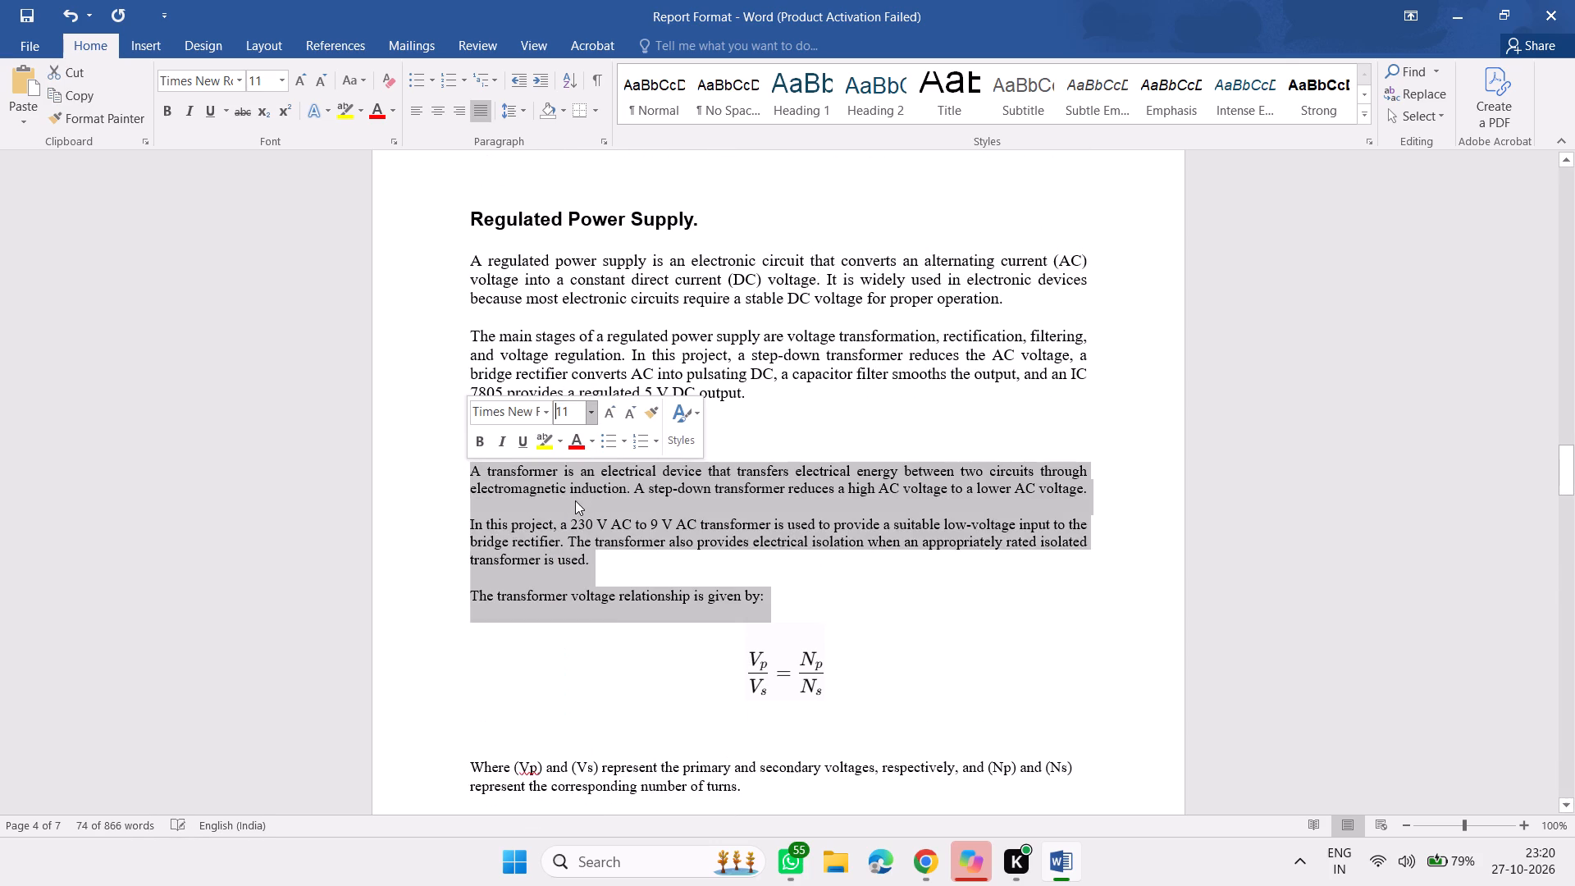
# Set the two Regulated Power Supply body paragraphs to 11 pt.
pyautogui.scroll(1, 573, 529)
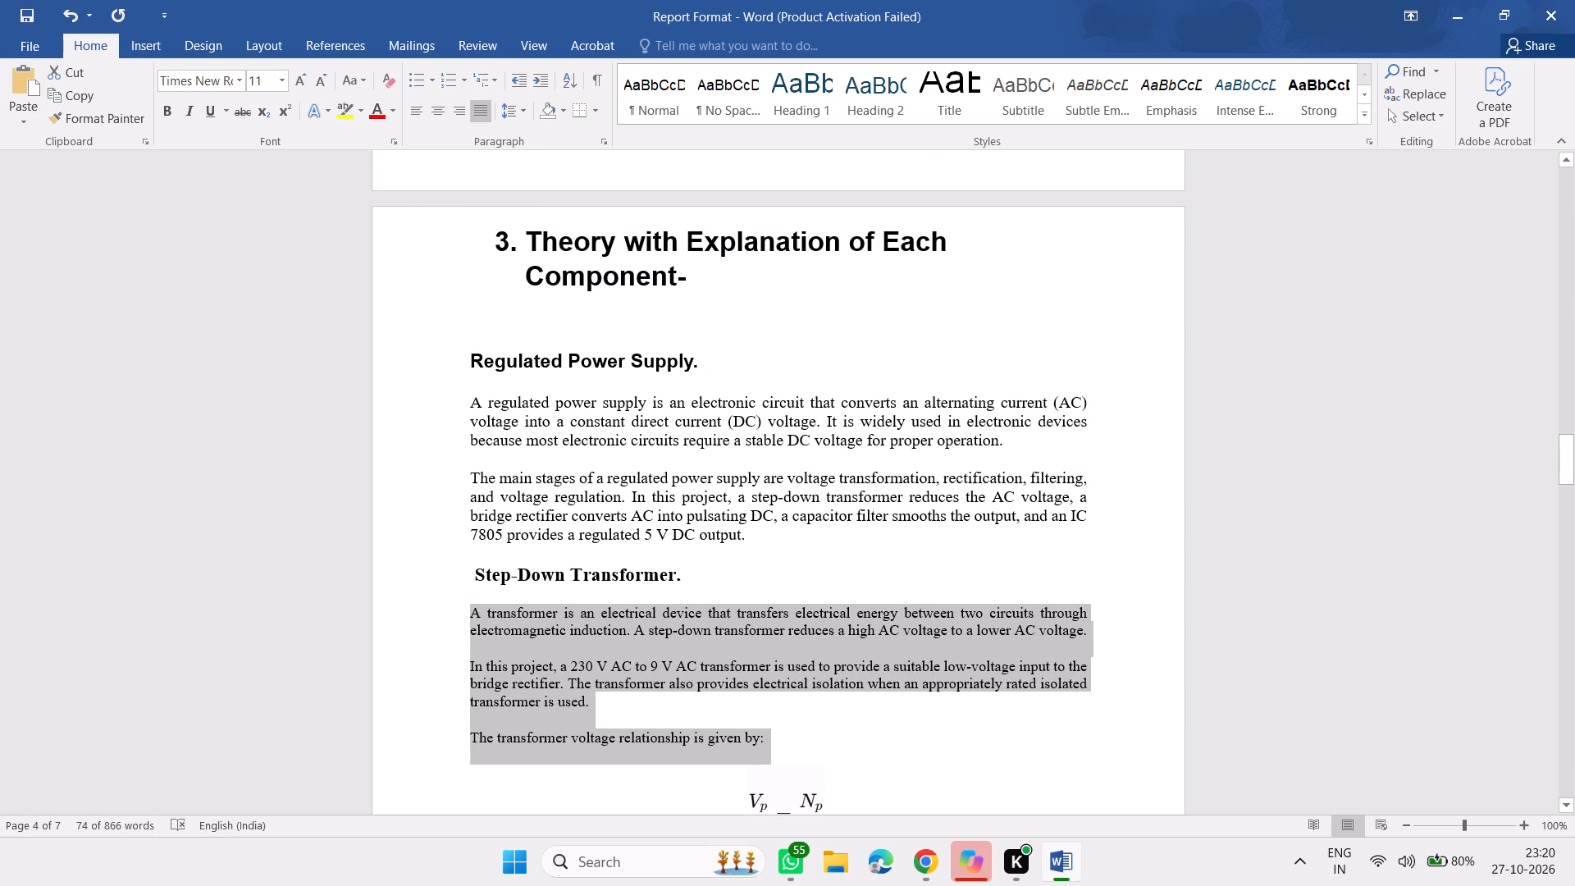
pyautogui.moveTo(757, 541); pyautogui.dragTo(461, 404)
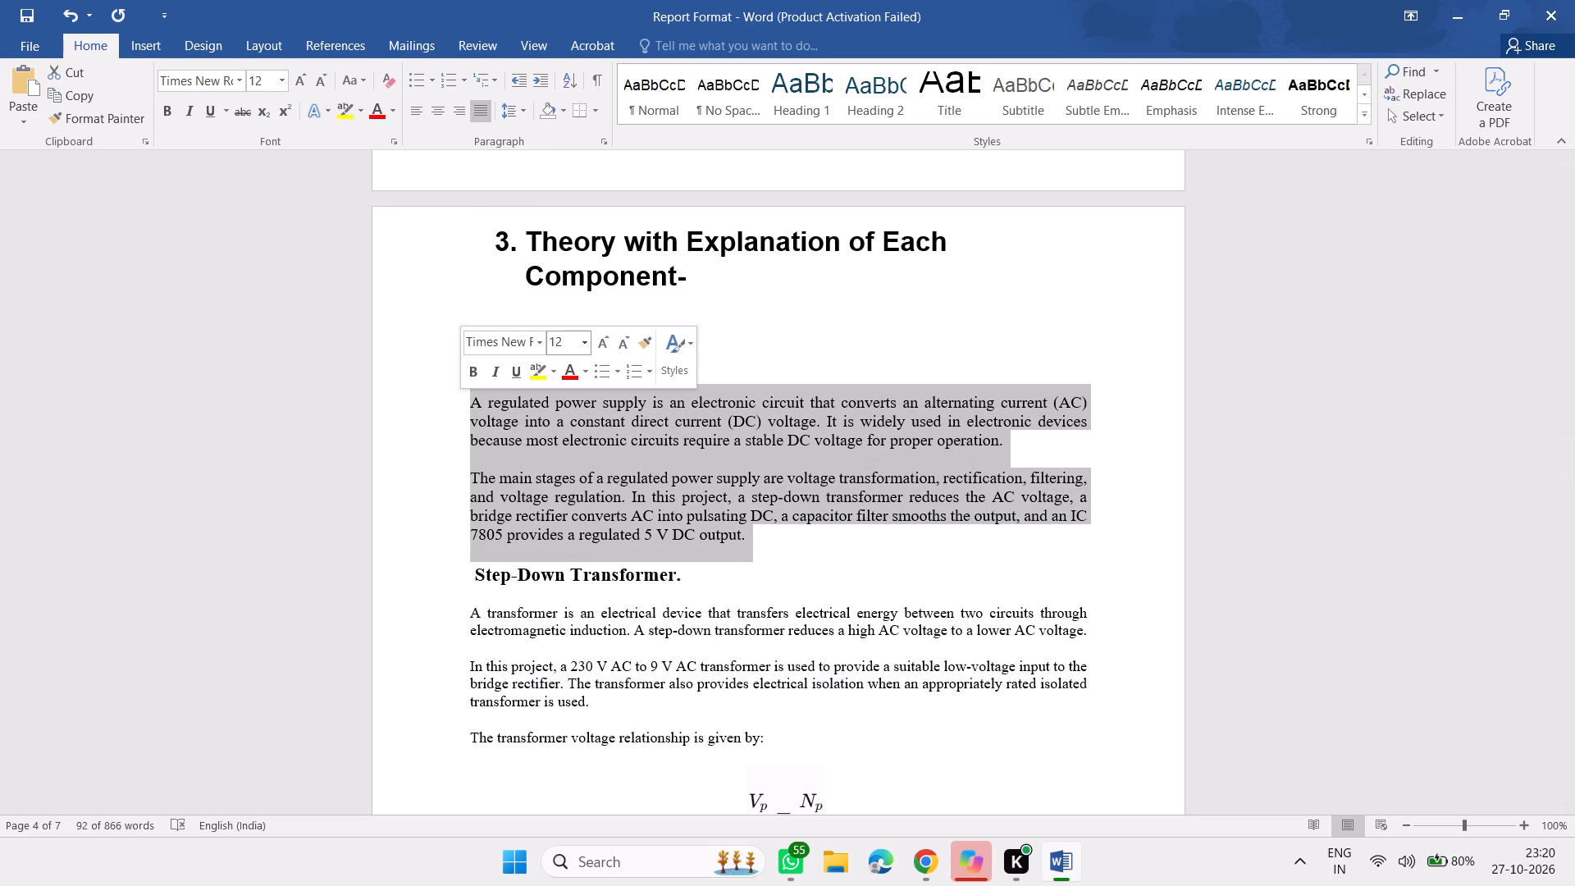
pyautogui.click(583, 342)
pyautogui.click(560, 418)
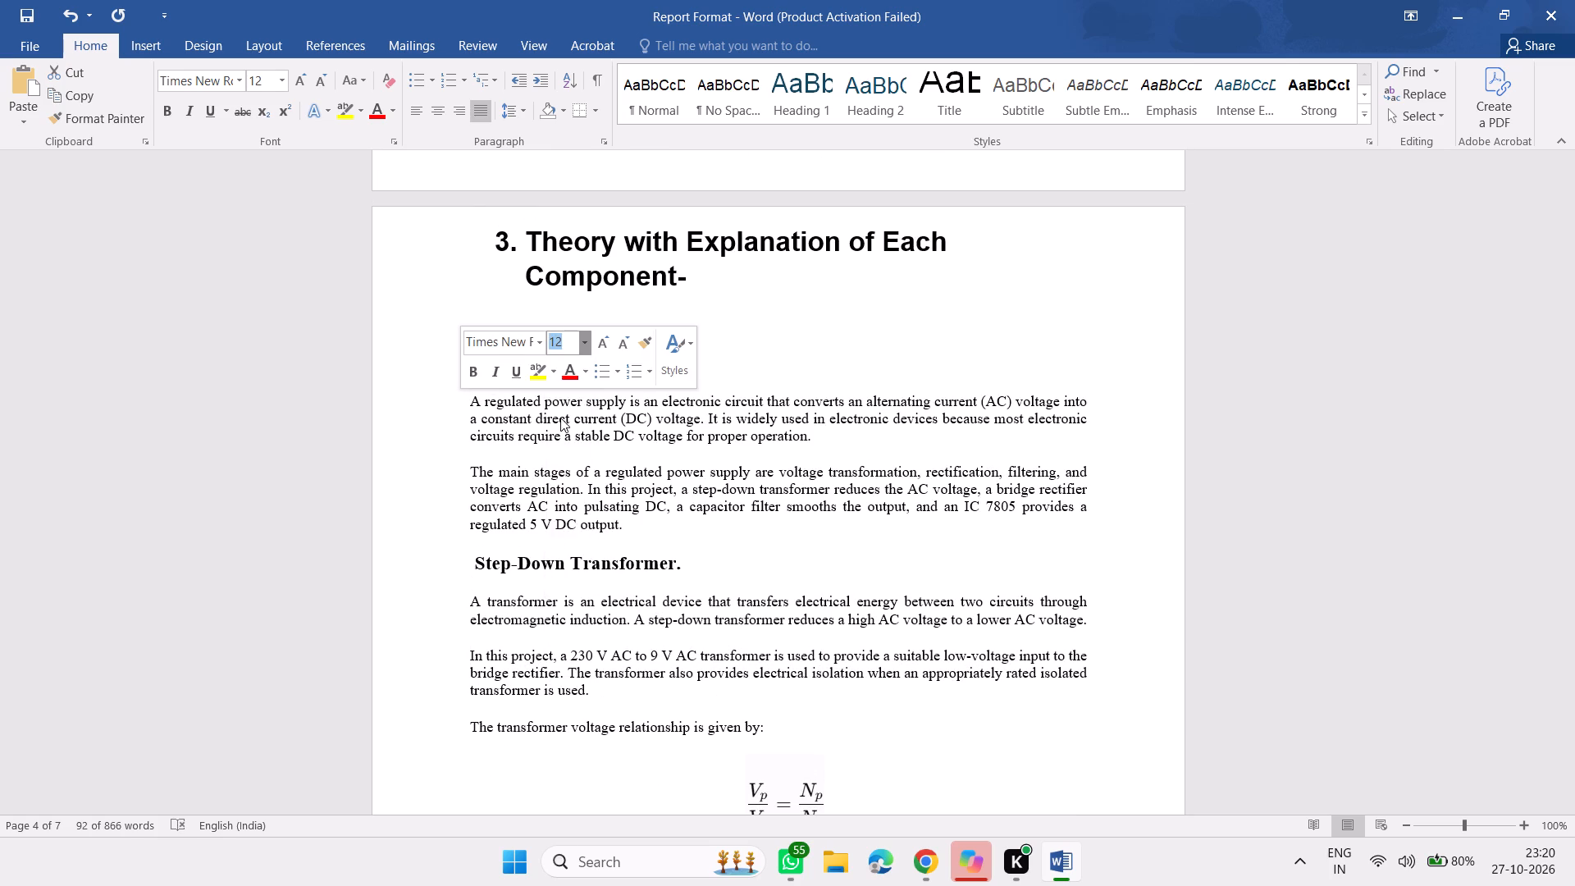
# Set the seven bullet items under "Electrical components-" in the Apparatus Required section to 11 pt.
pyautogui.scroll(6, 561, 418)
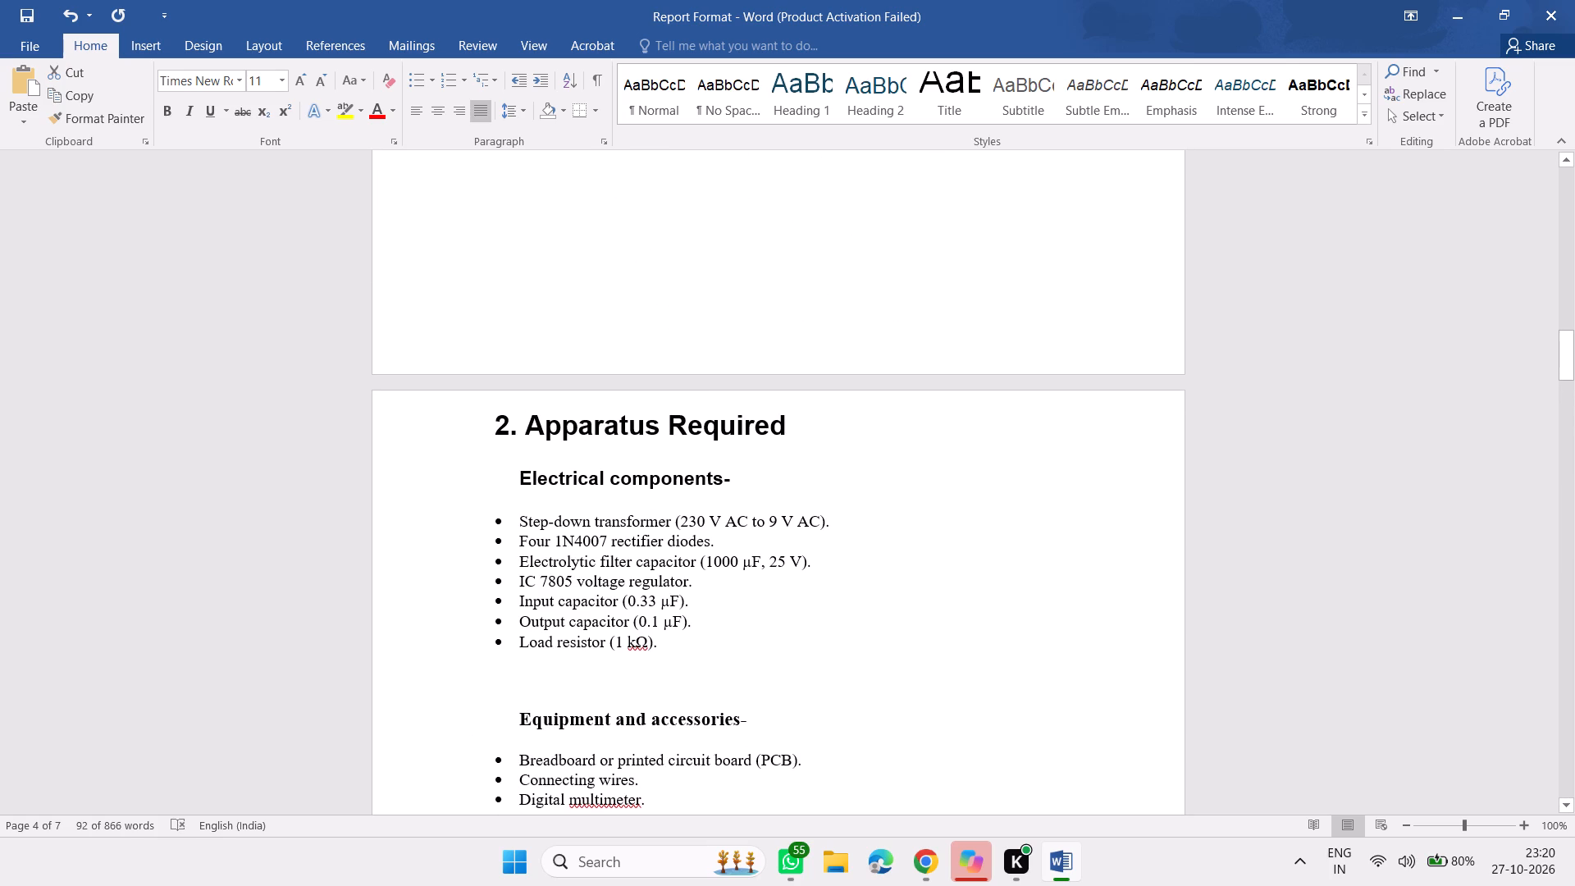
pyautogui.scroll(2, 561, 418)
pyautogui.moveTo(660, 646); pyautogui.dragTo(556, 509)
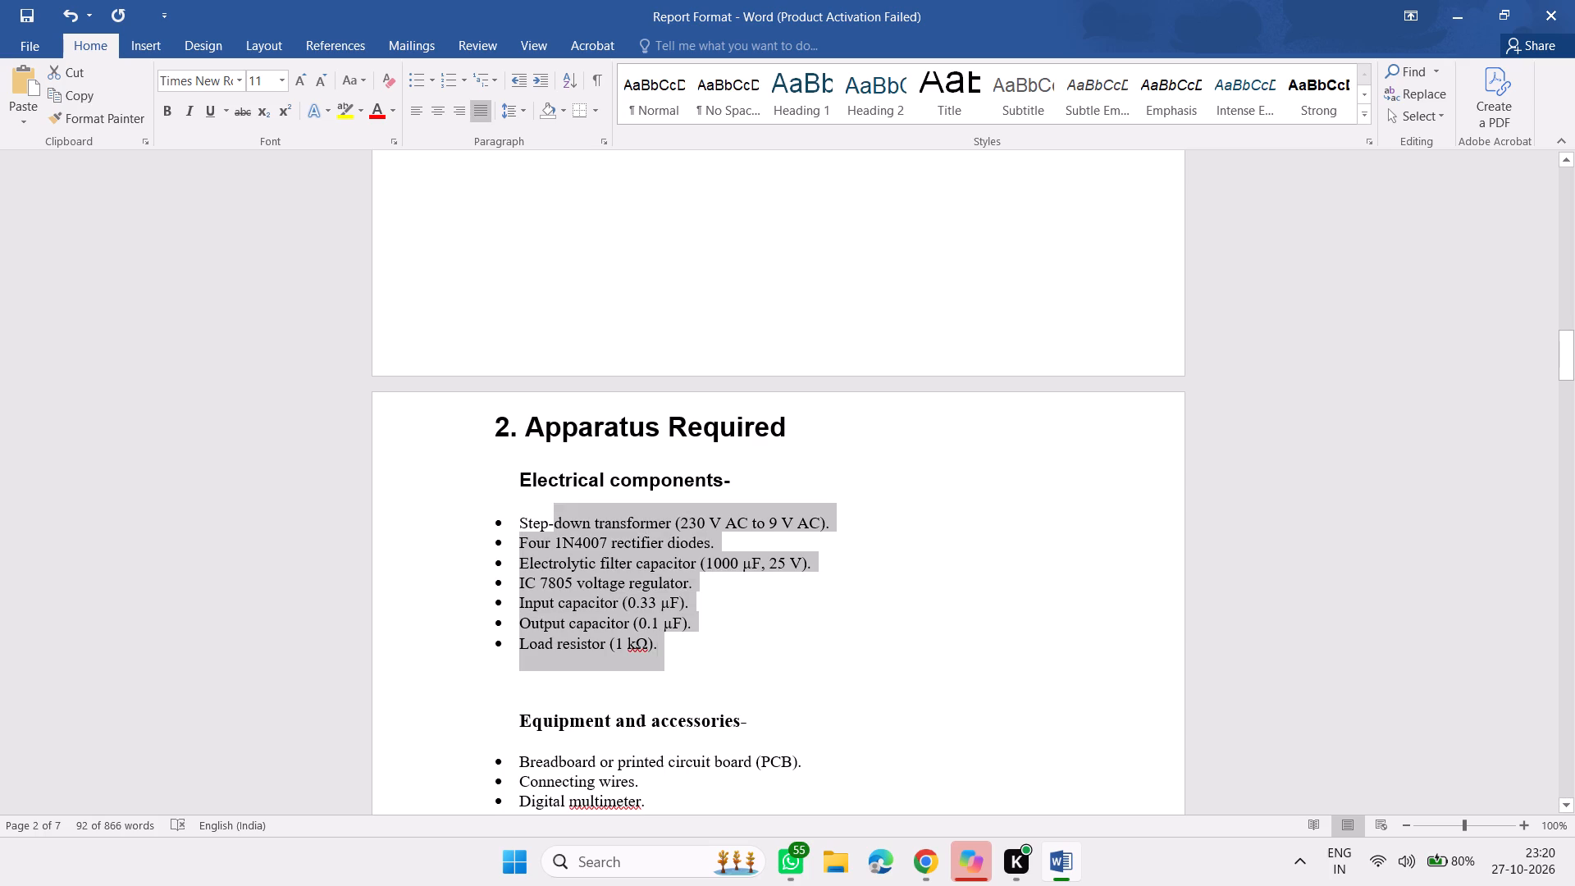
pyautogui.moveTo(556, 509); pyautogui.dragTo(523, 519)
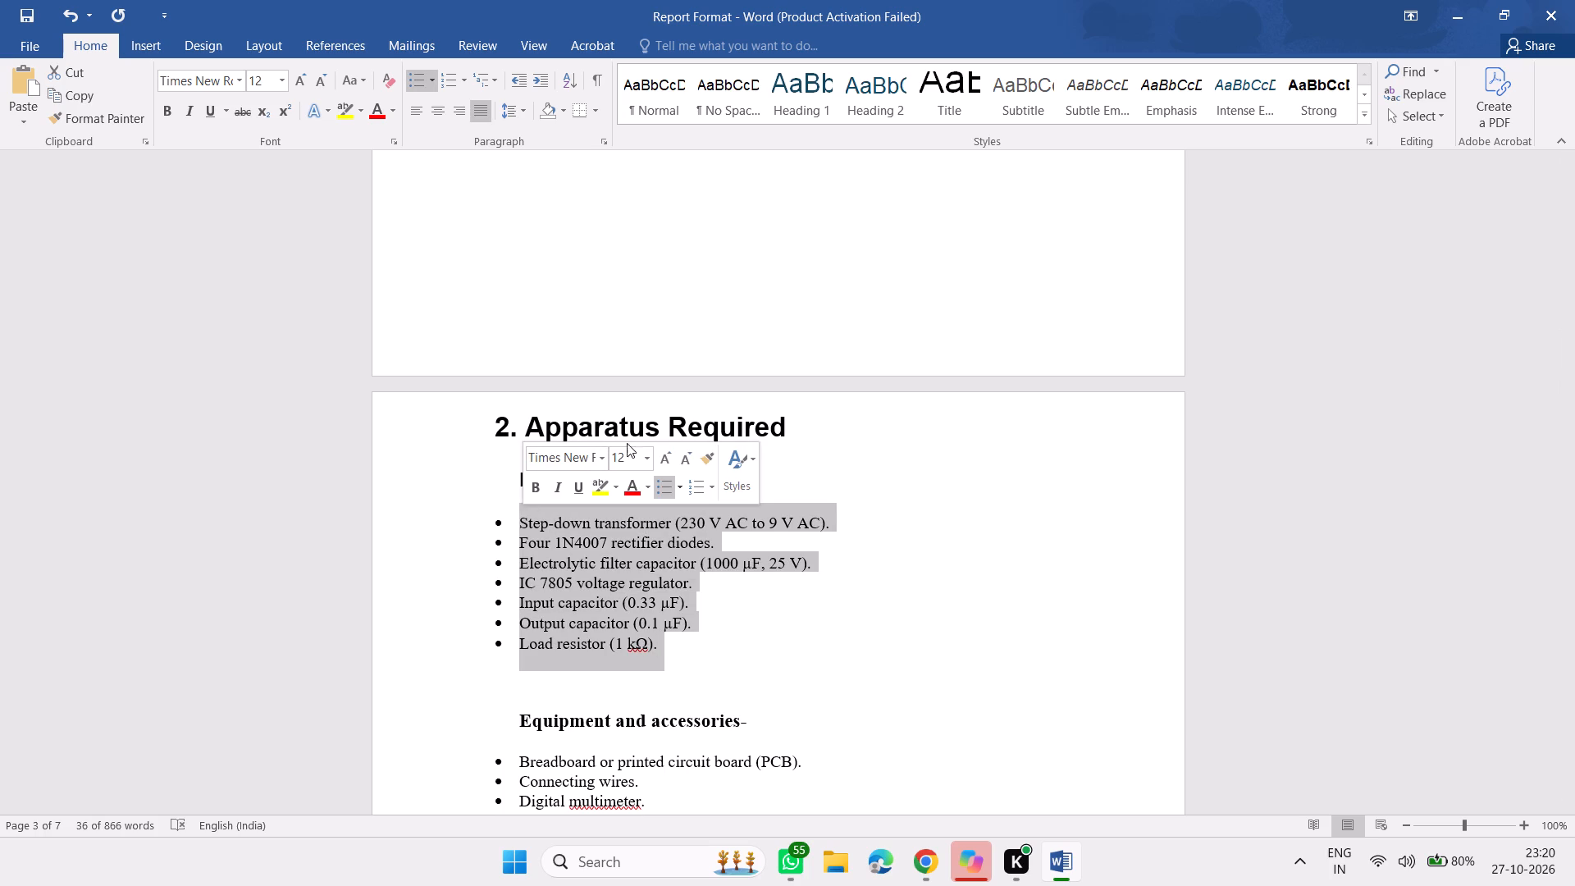
pyautogui.click(646, 458)
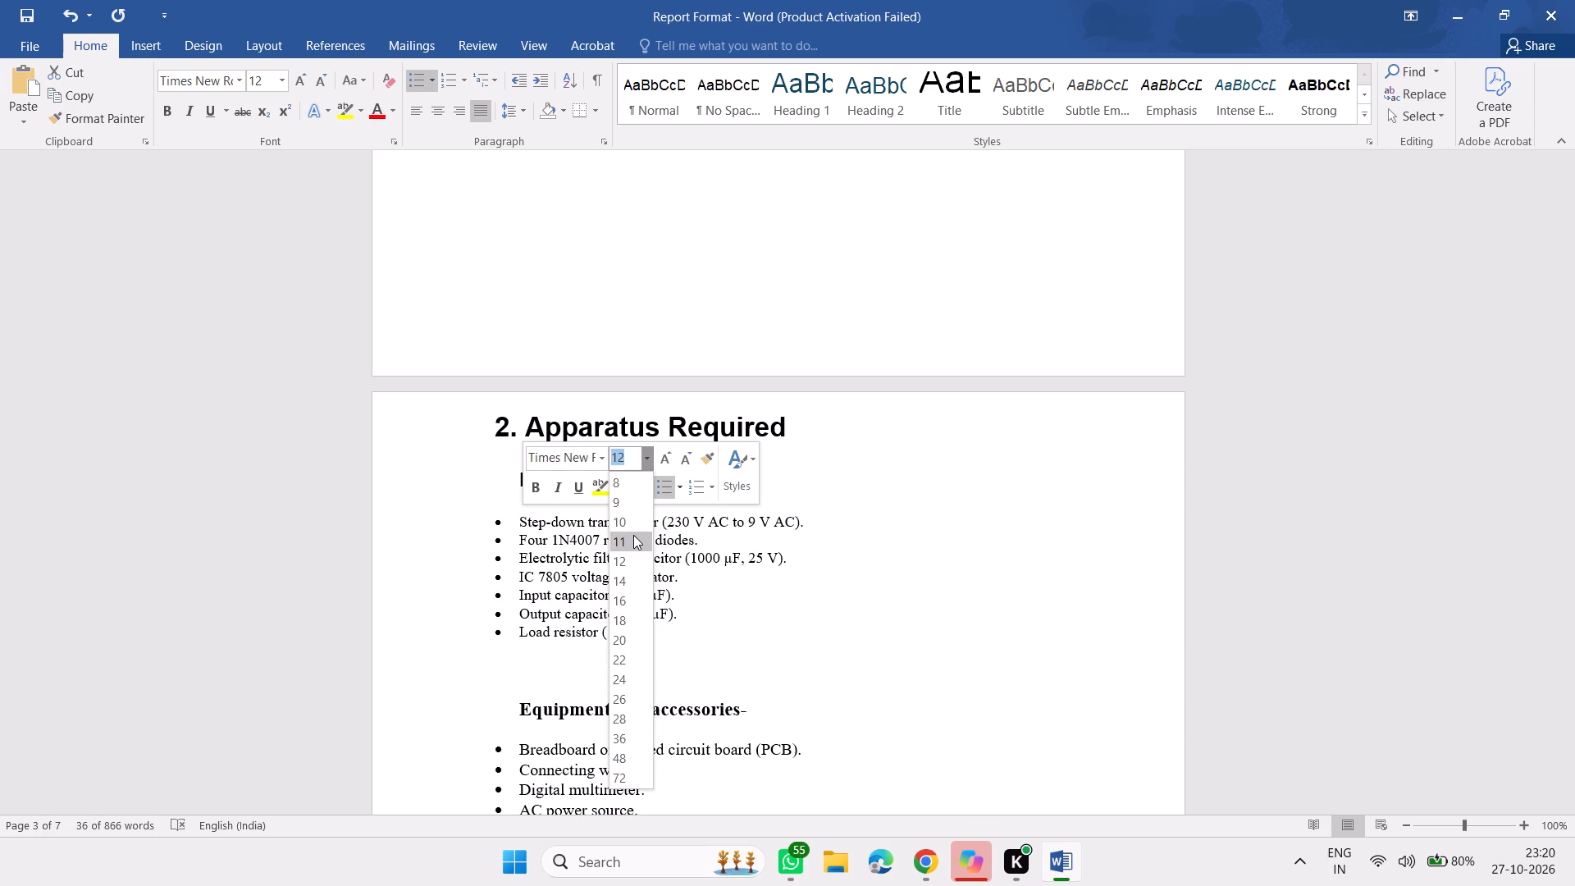
pyautogui.click(633, 535)
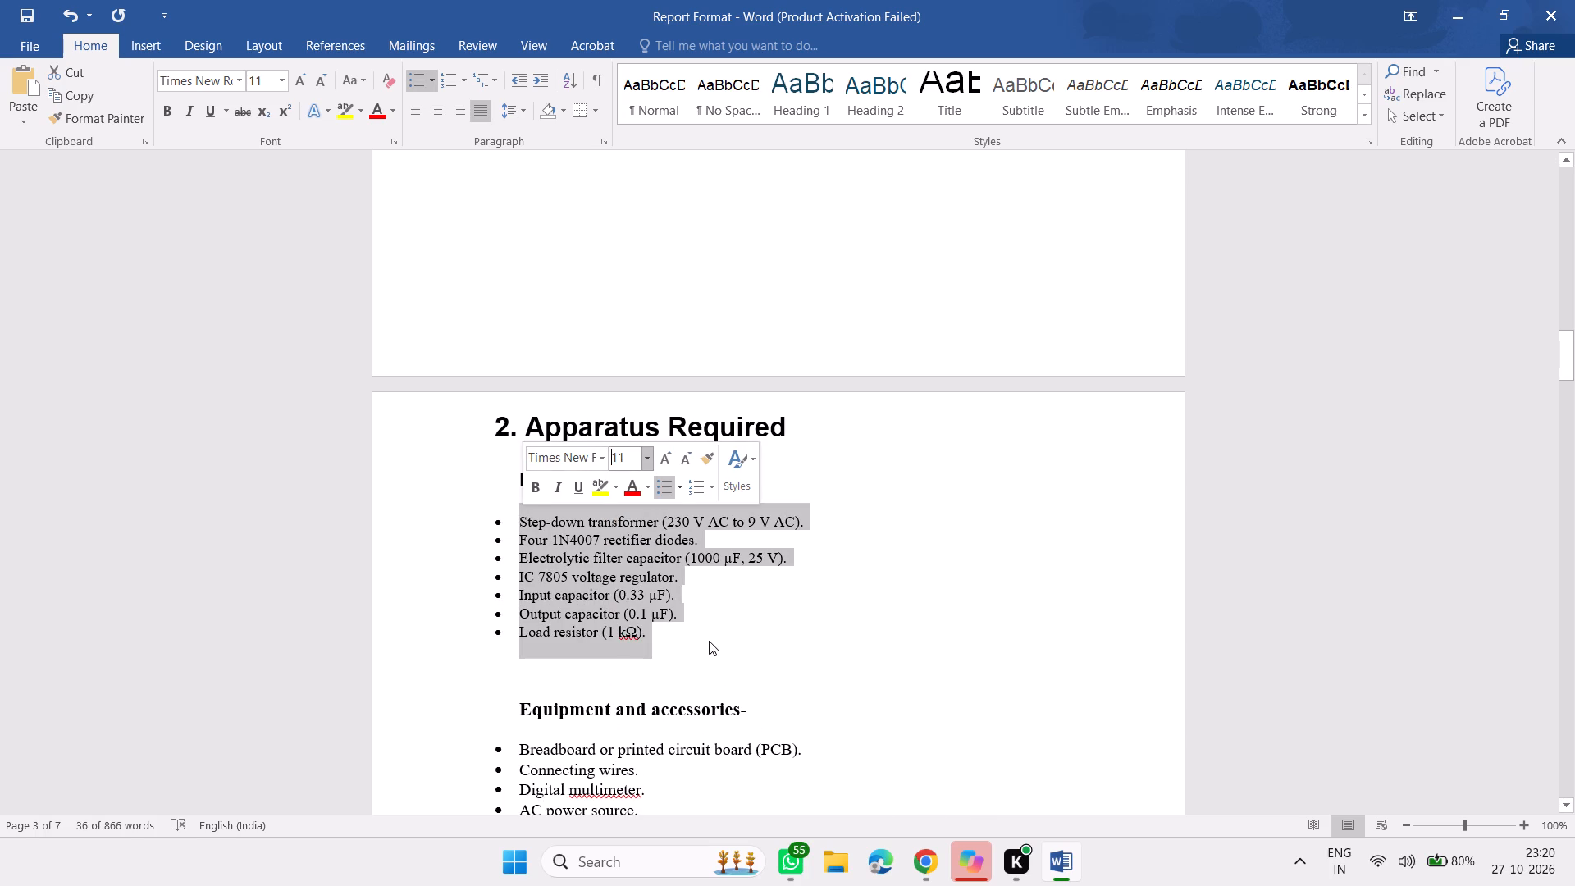
pyautogui.click(709, 641)
# Set the five bullet items under "Equipment and accessories-" to 11 pt, leaving out the heading.
pyautogui.scroll(-1, 709, 641)
pyautogui.scroll(1, 709, 641)
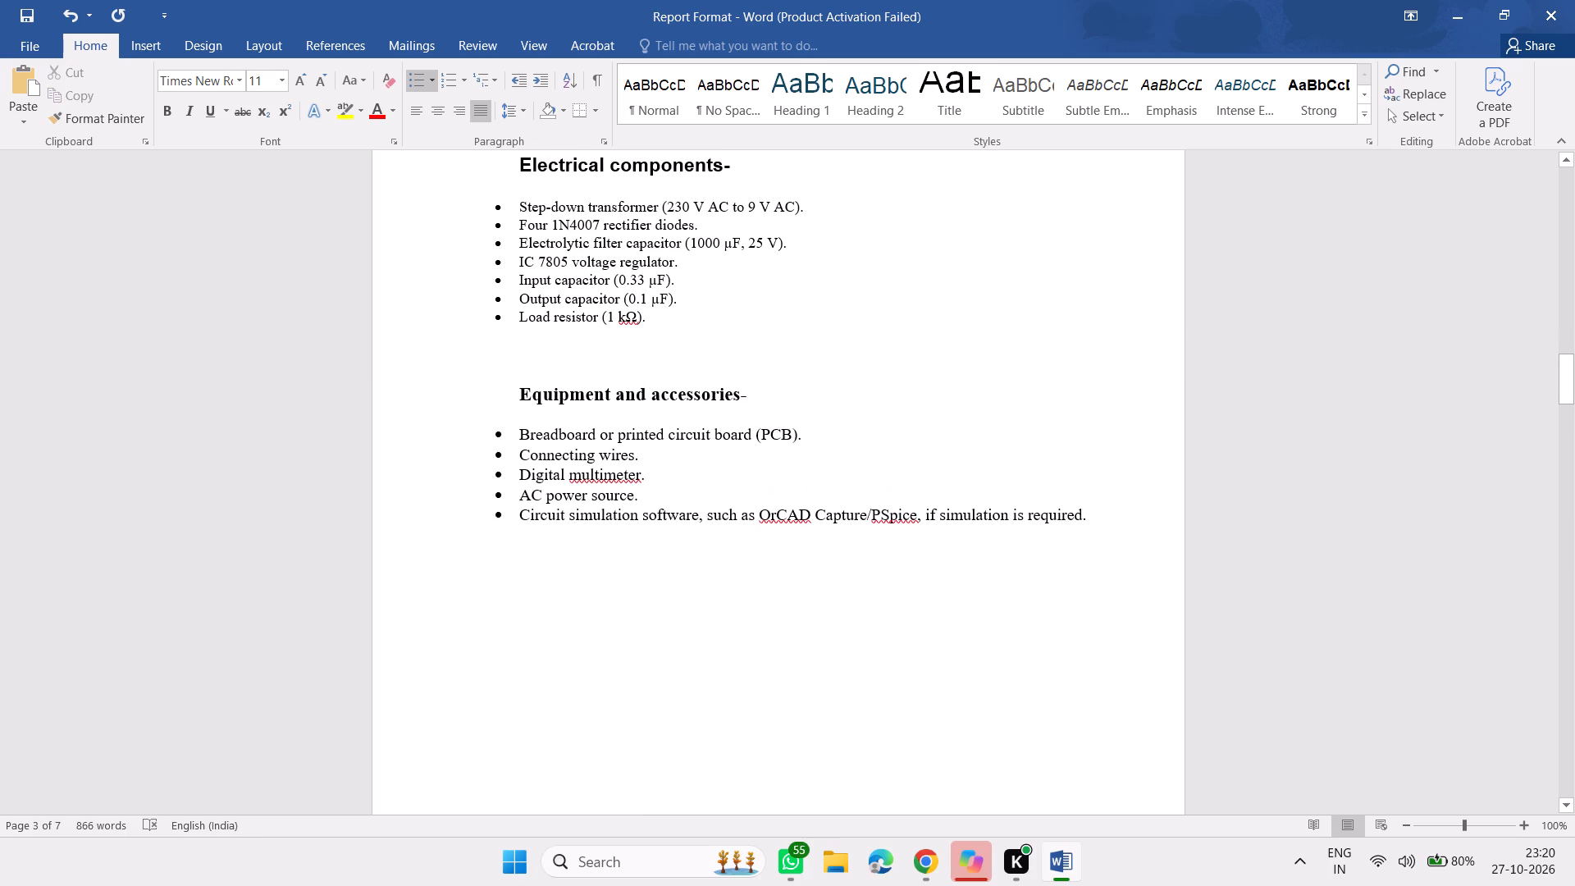
pyautogui.moveTo(1091, 521); pyautogui.dragTo(844, 519)
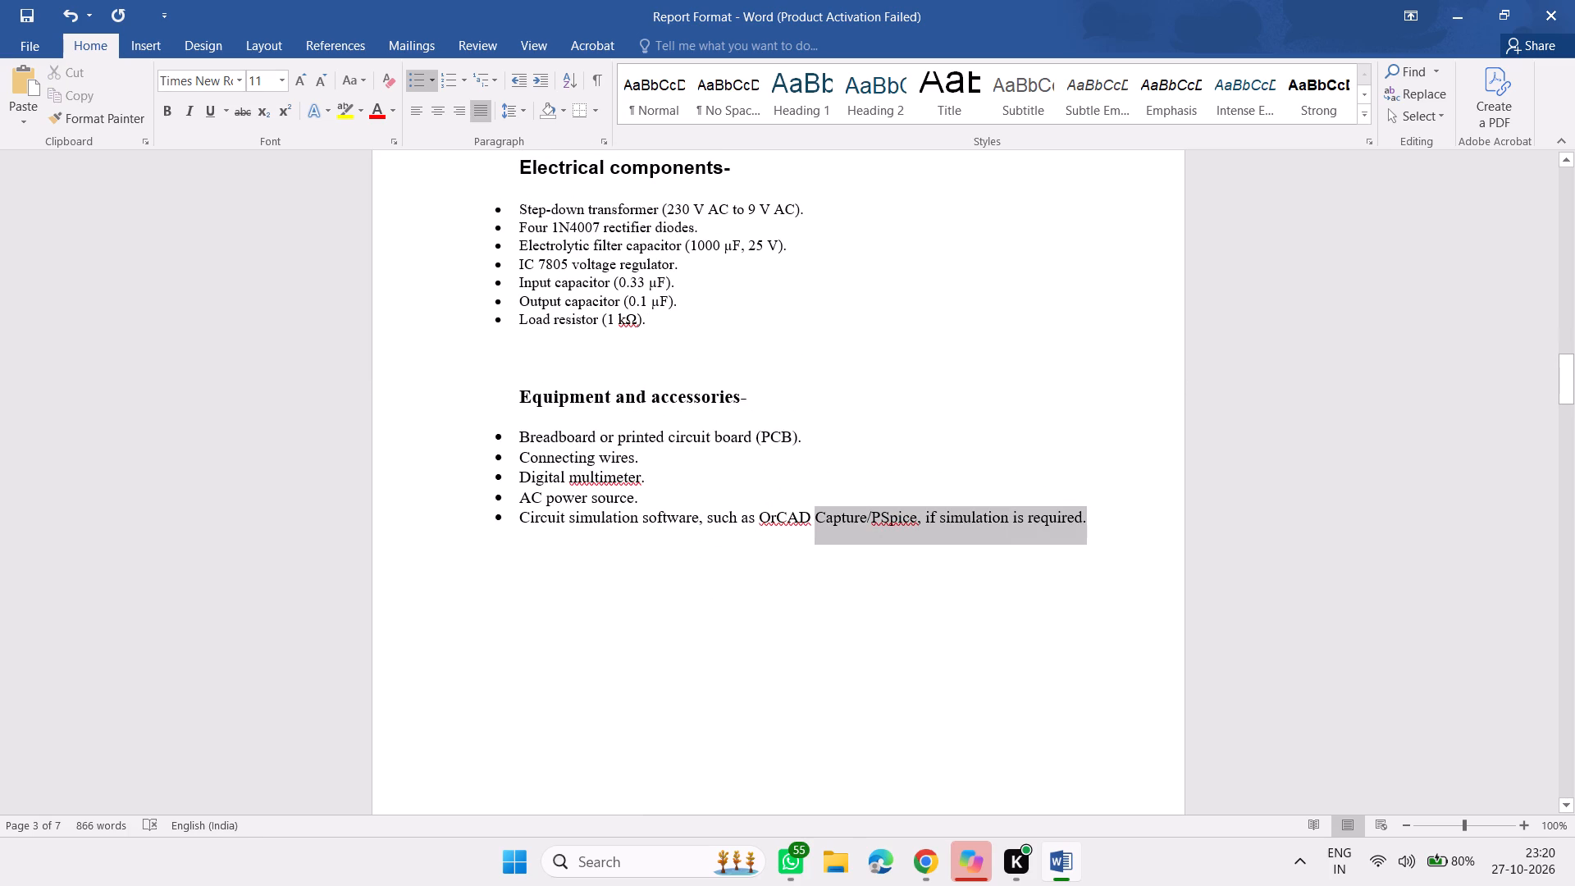
pyautogui.moveTo(844, 519); pyautogui.dragTo(541, 439)
pyautogui.click(663, 377)
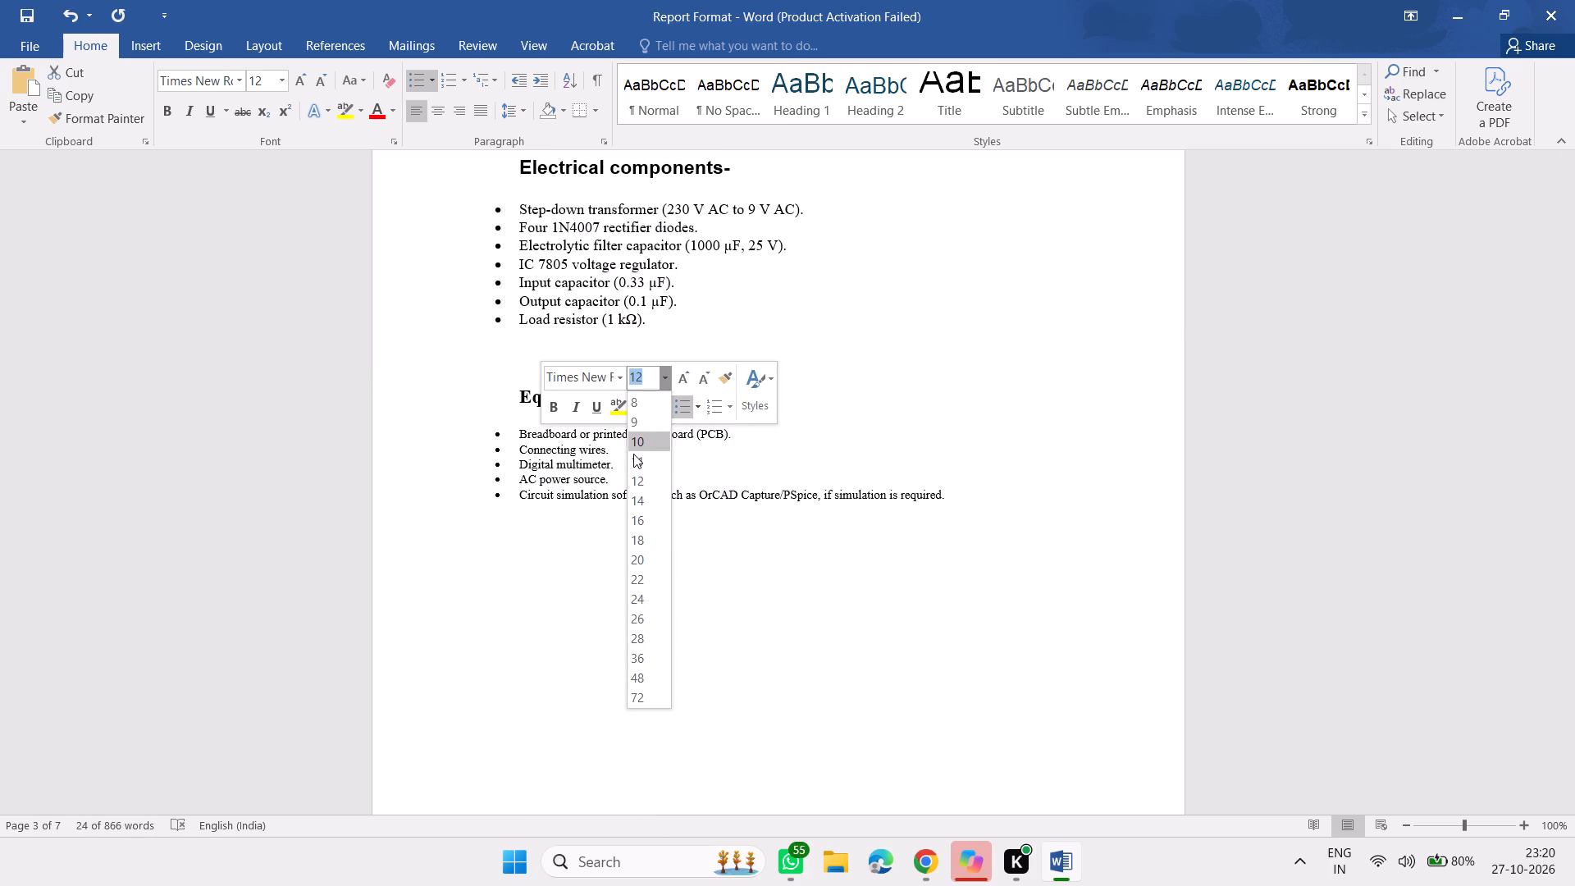
pyautogui.click(633, 454)
pyautogui.click(780, 436)
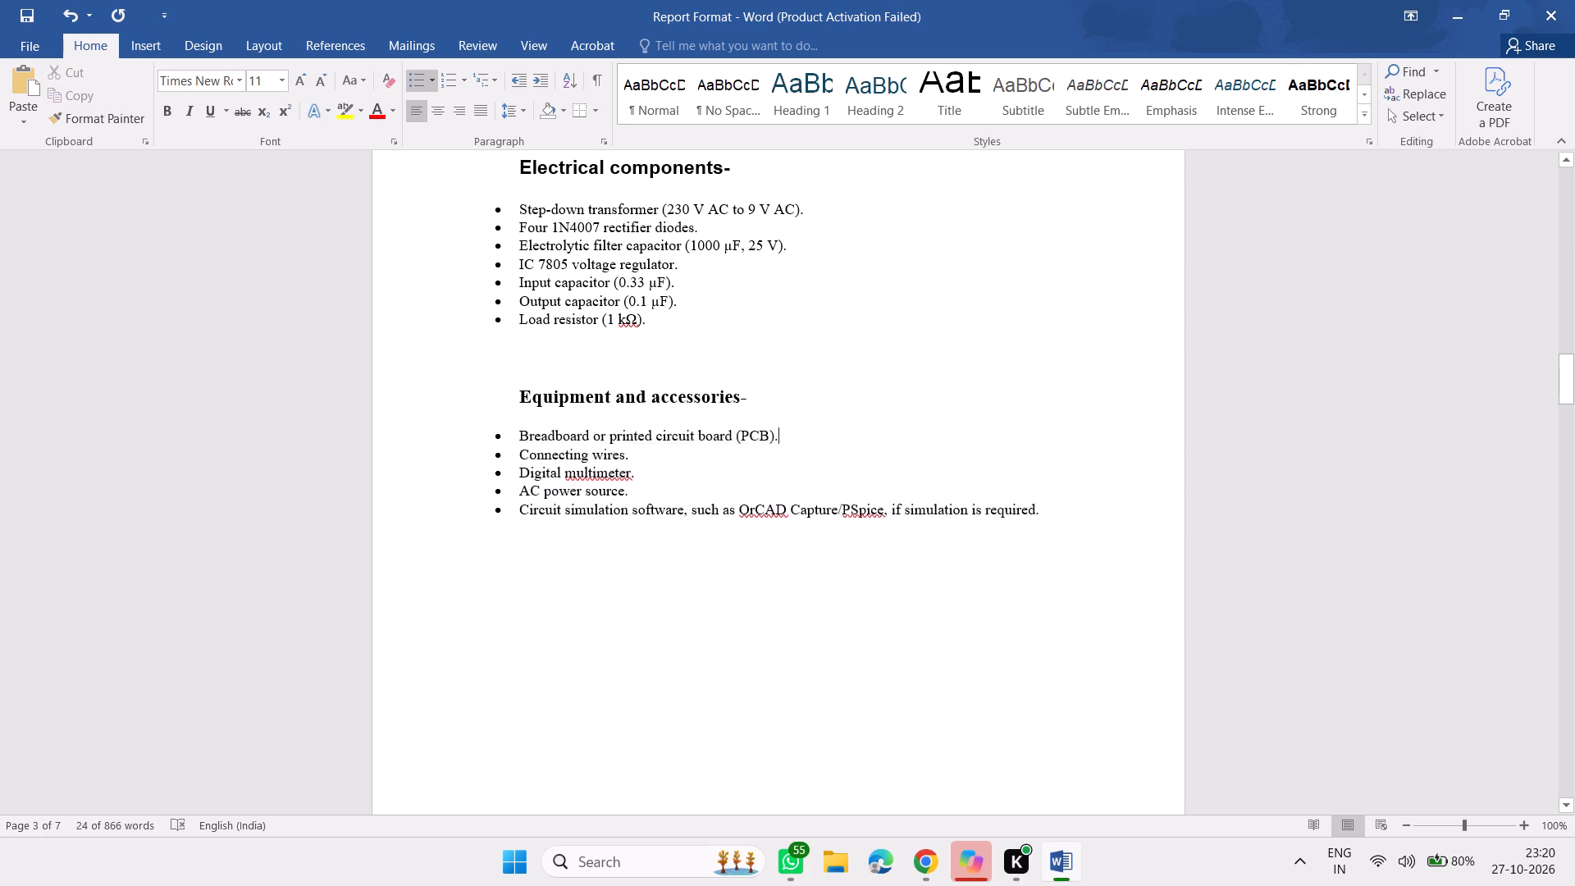
# Check the font size of the Objective paragraph and review the body text formatting through the rest of the report.
pyautogui.scroll(6, 780, 436)
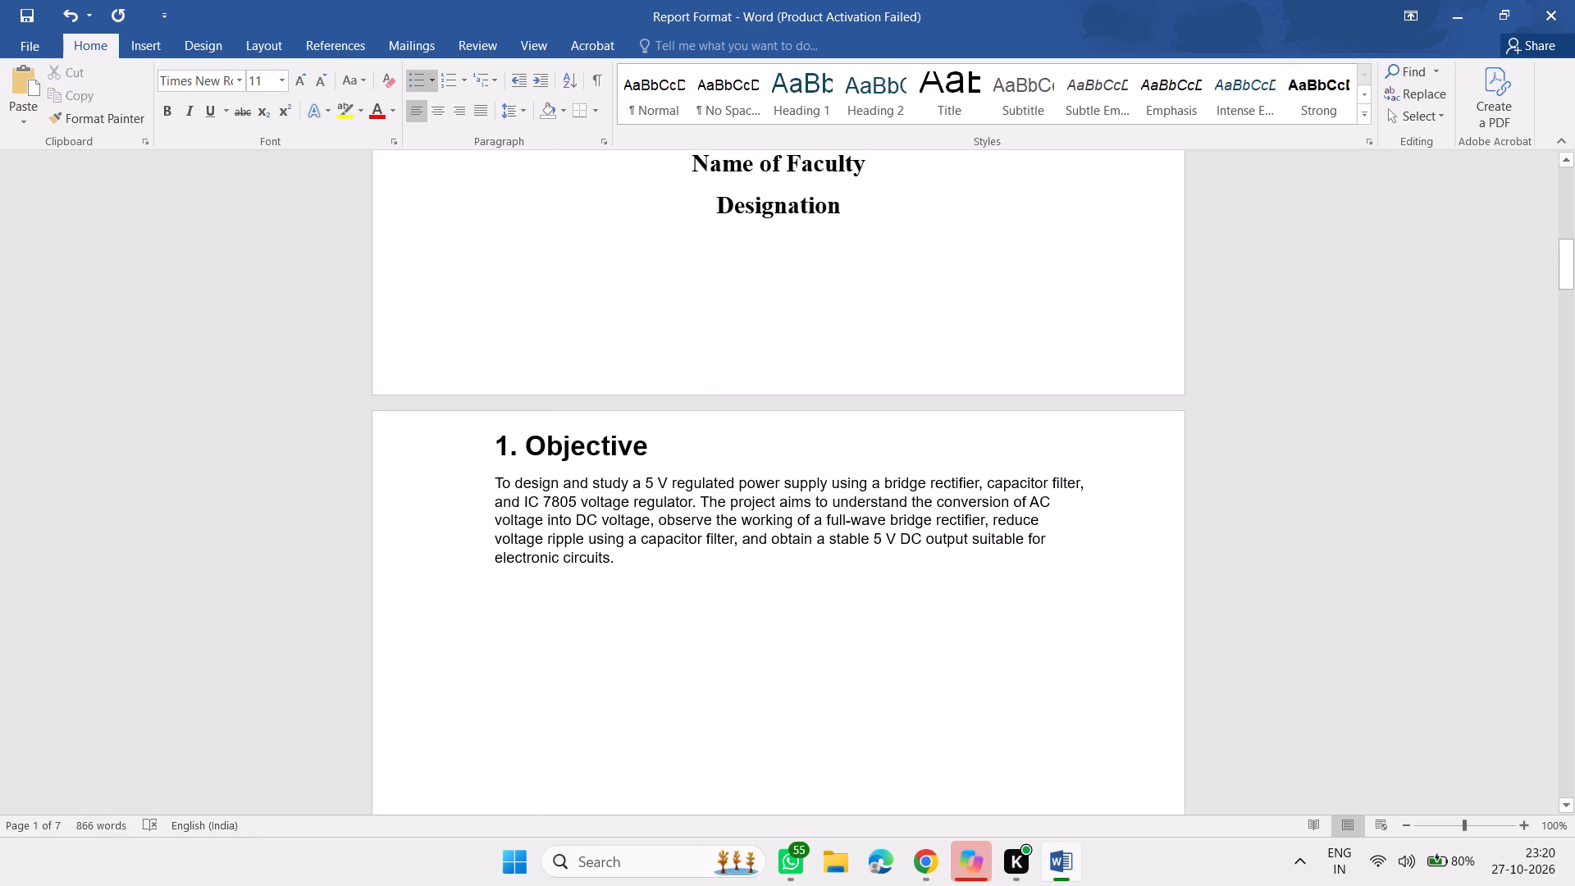
pyautogui.moveTo(622, 566); pyautogui.dragTo(497, 480)
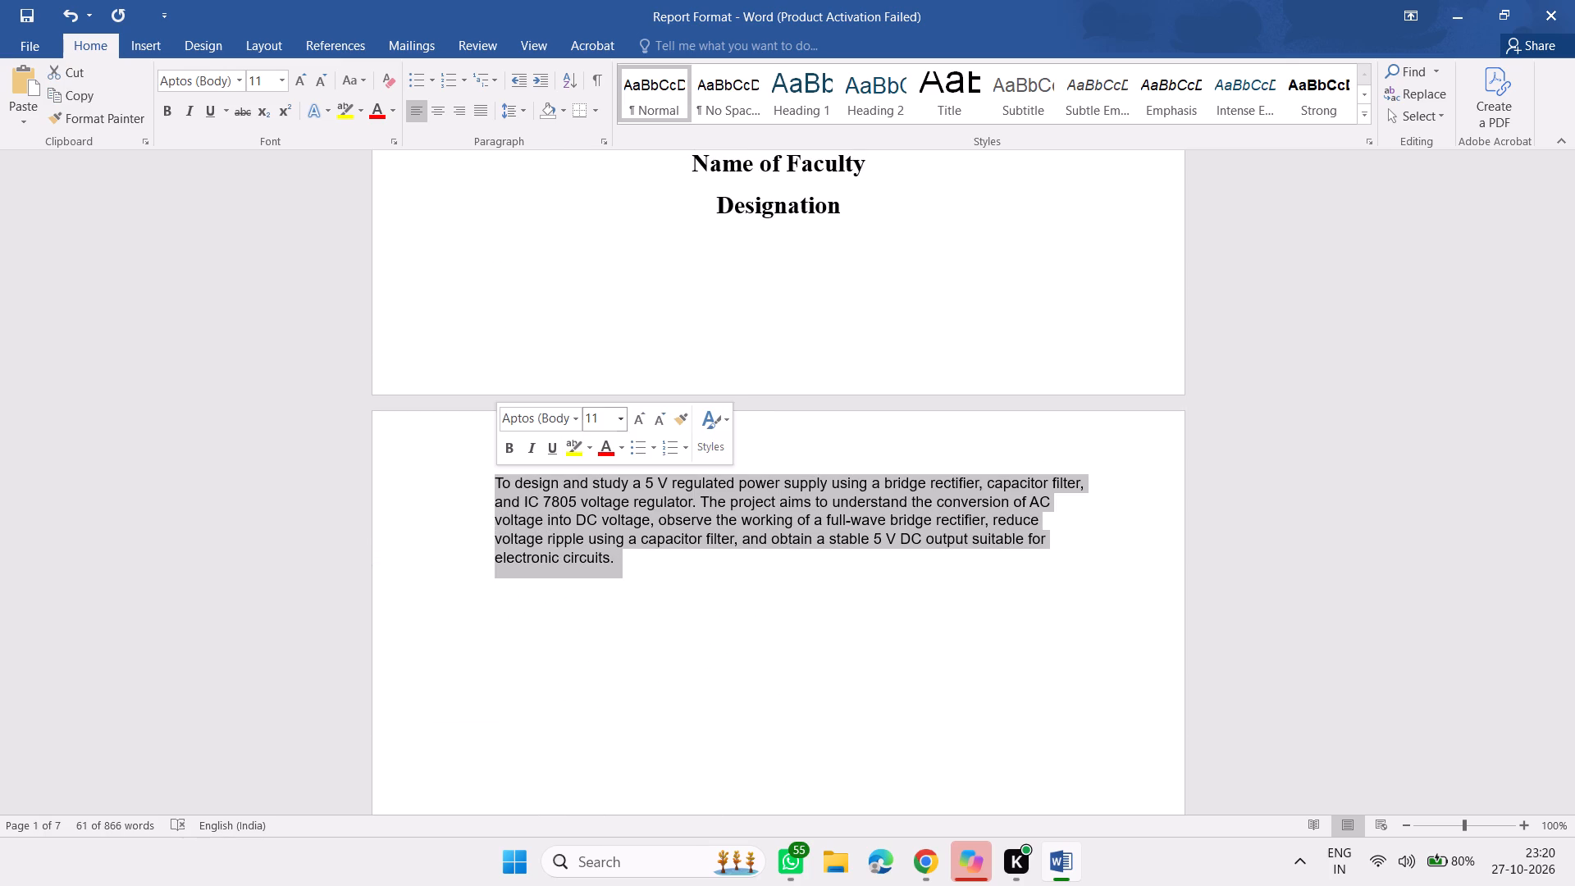
pyautogui.click(650, 544)
pyautogui.scroll(-7, 650, 544)
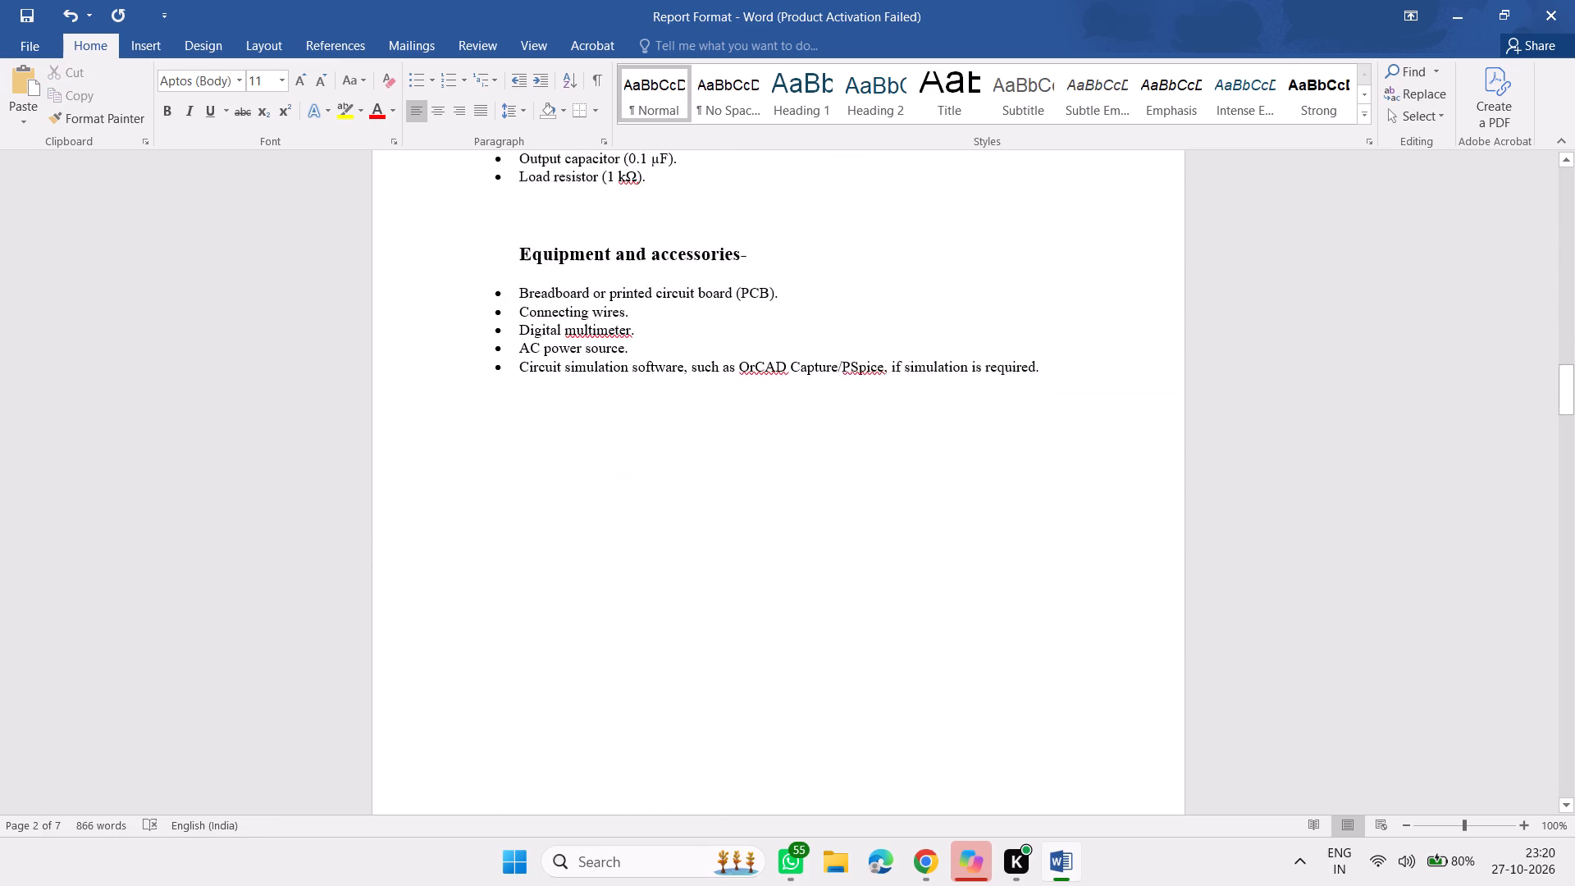
pyautogui.scroll(-4, 650, 544)
pyautogui.scroll(1, 661, 537)
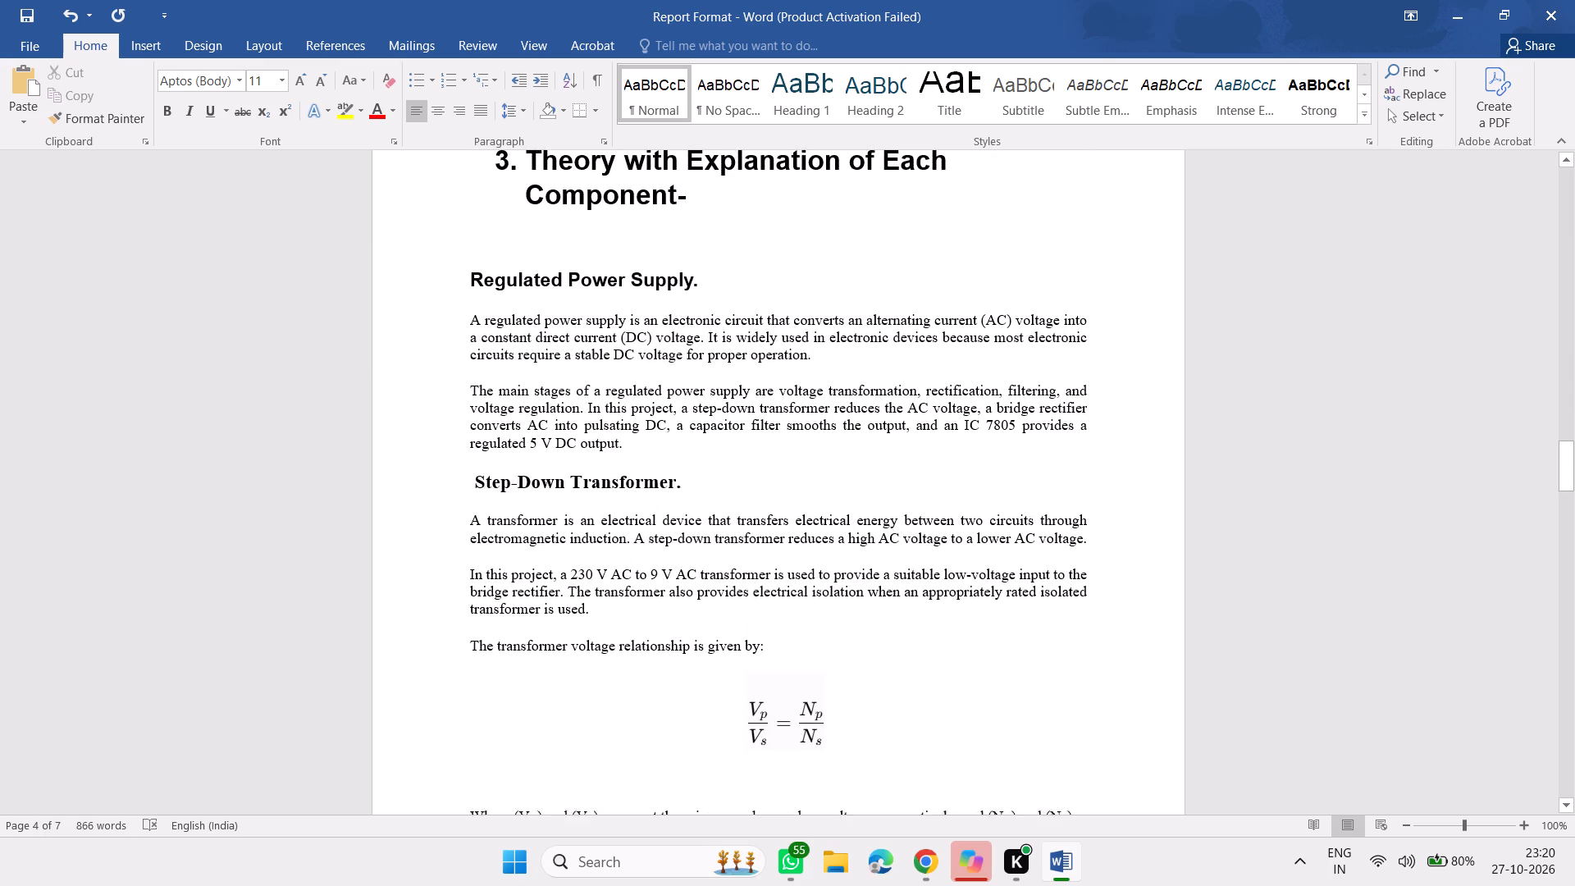
pyautogui.scroll(-3, 697, 509)
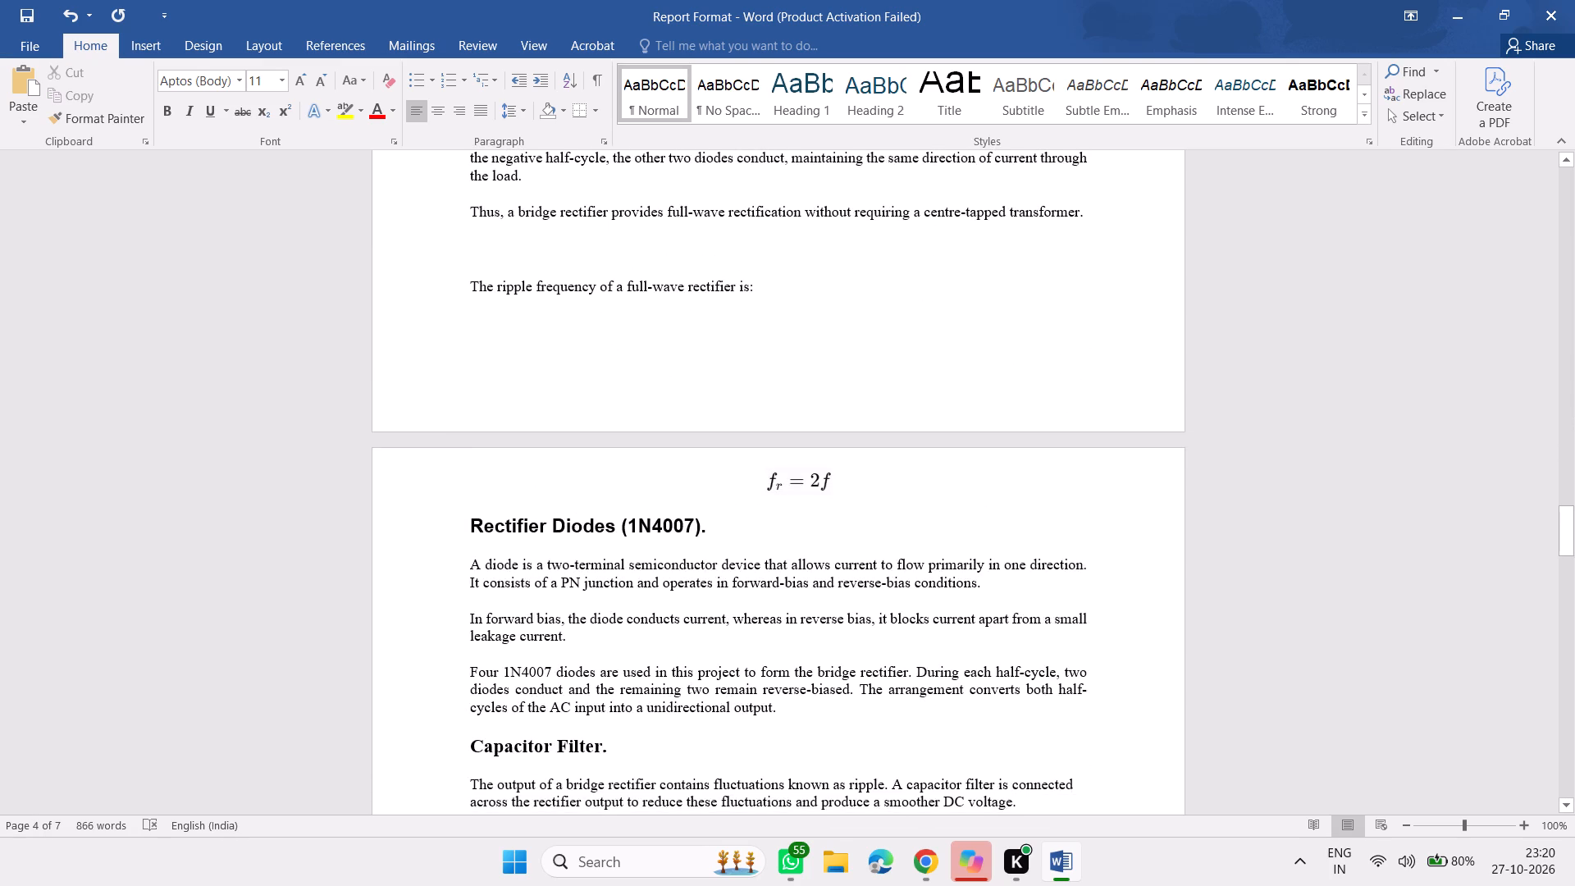
pyautogui.scroll(-5, 699, 507)
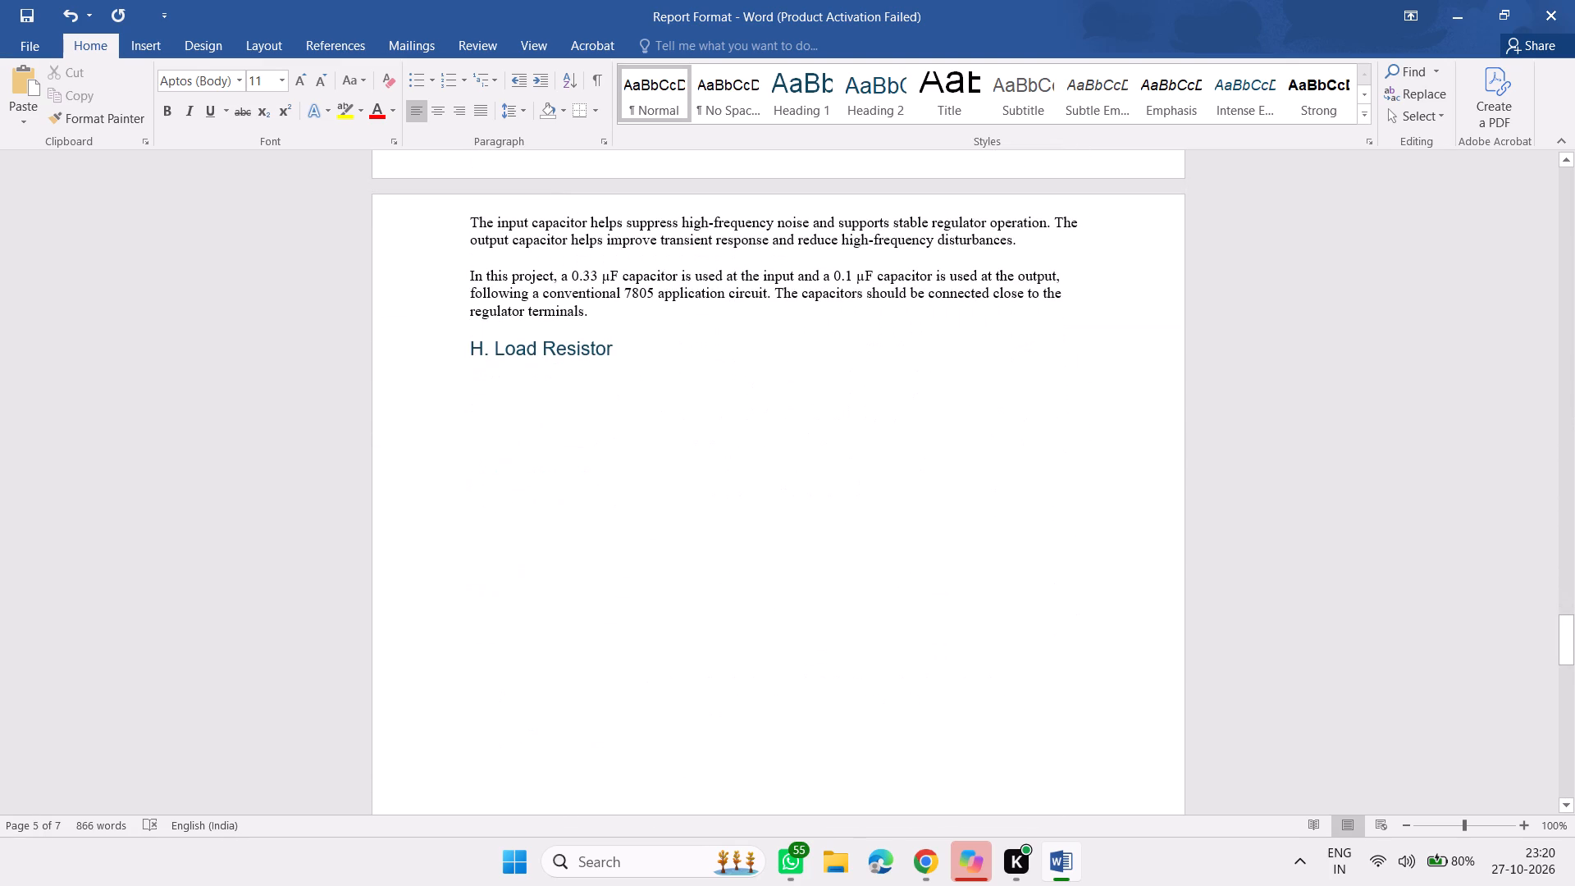
# Cut the blue "H. Load Resistor" heading below the input and output capacitor paragraphs.
pyautogui.scroll(3, 700, 505)
pyautogui.moveTo(646, 495); pyautogui.dragTo(606, 506)
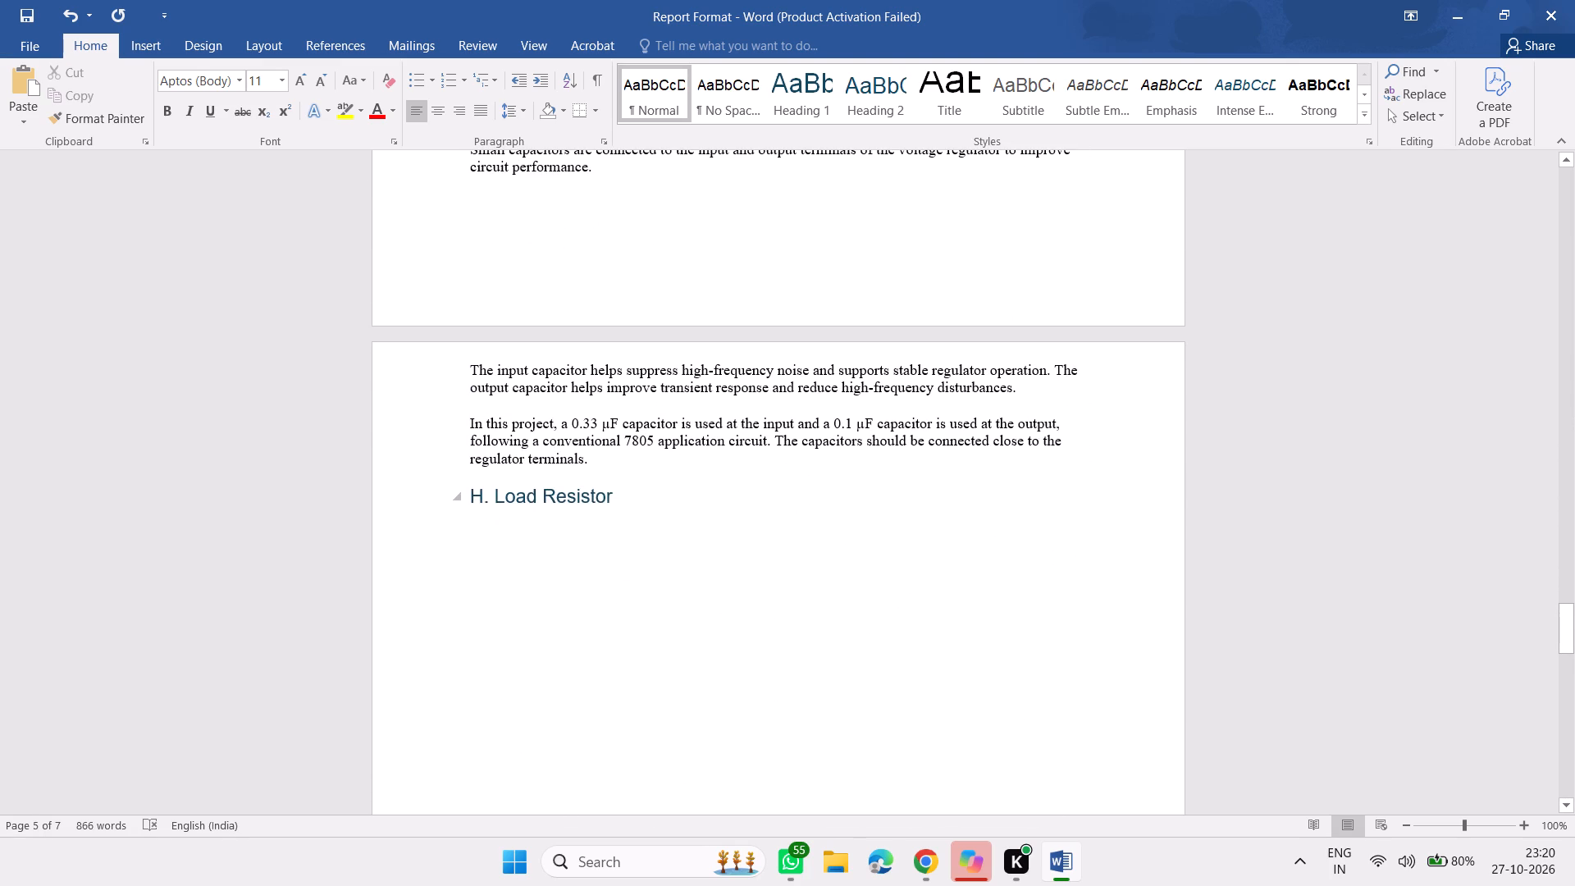
pyautogui.moveTo(606, 506); pyautogui.dragTo(405, 504)
pyautogui.hotkey('ctrl', 'x')
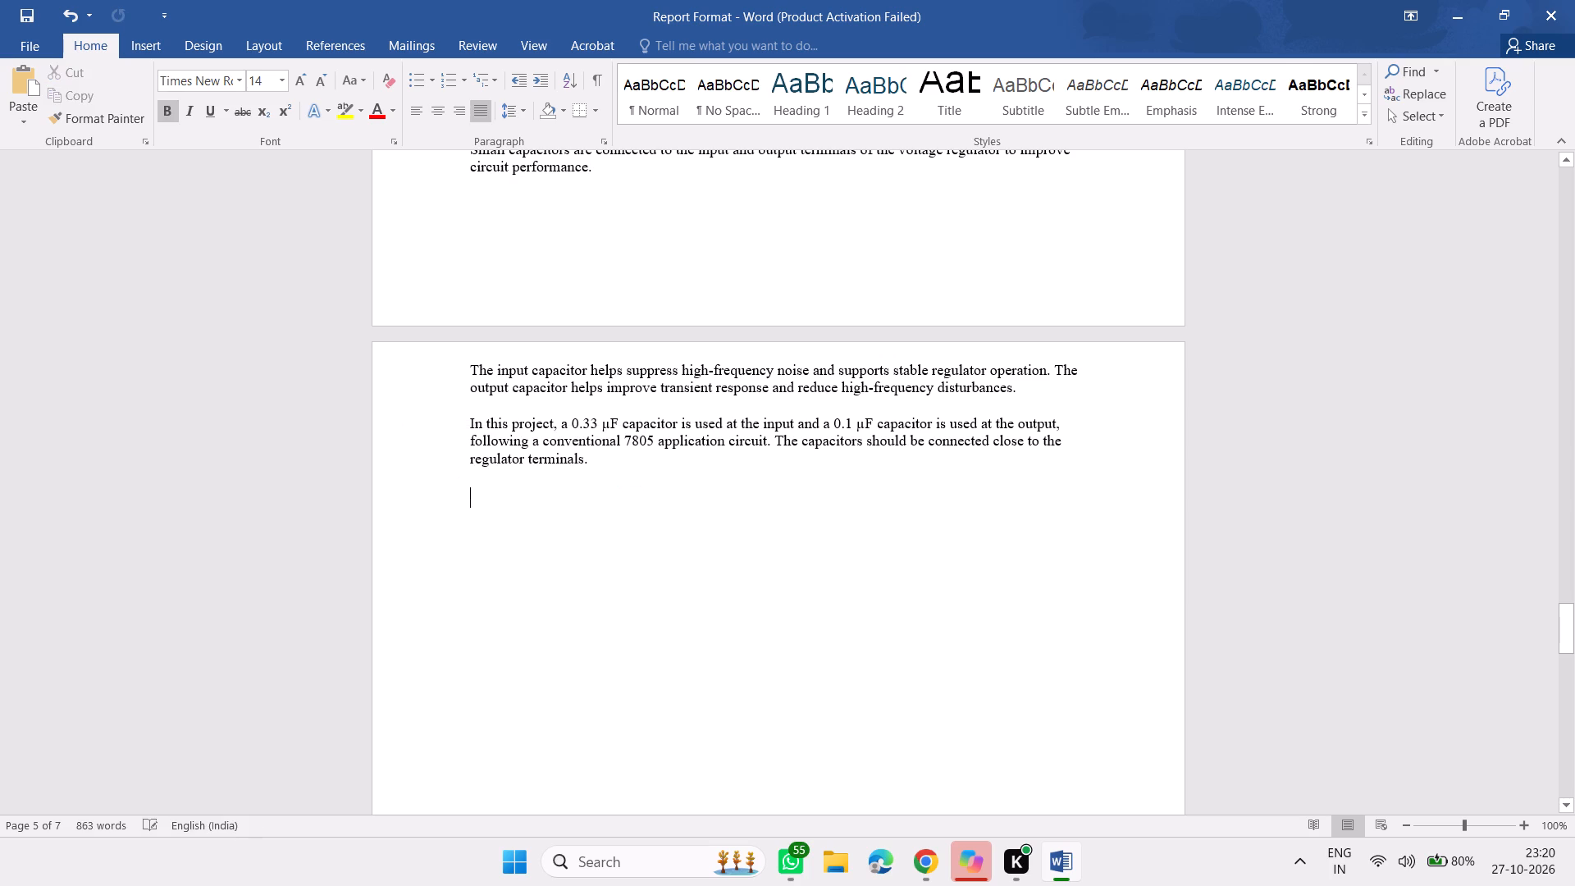
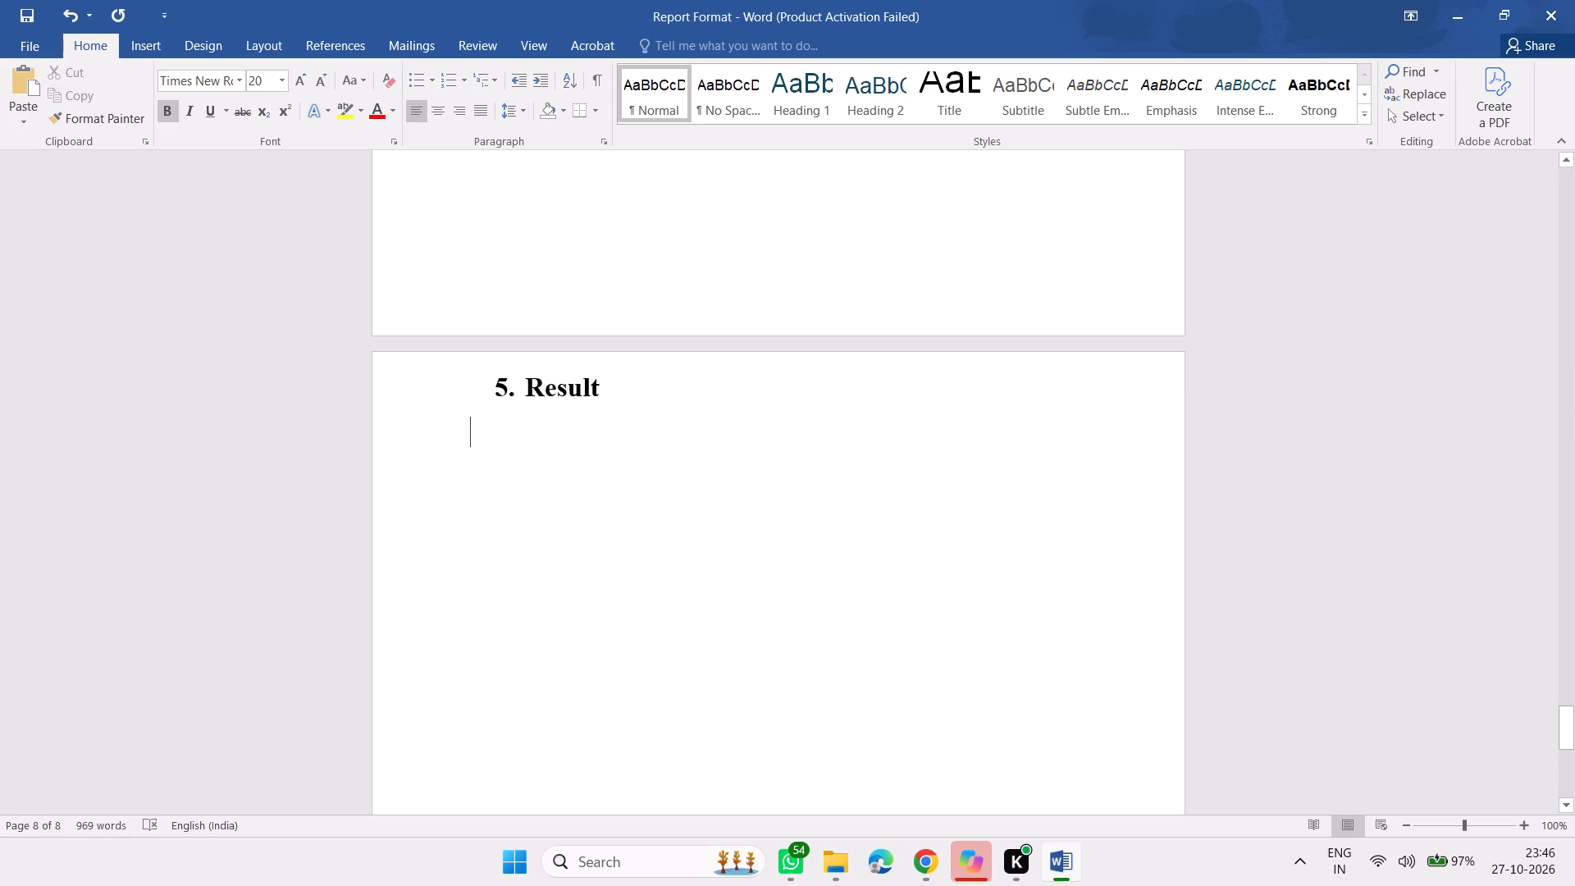
pyautogui.hotkey('ctrl', 'v')
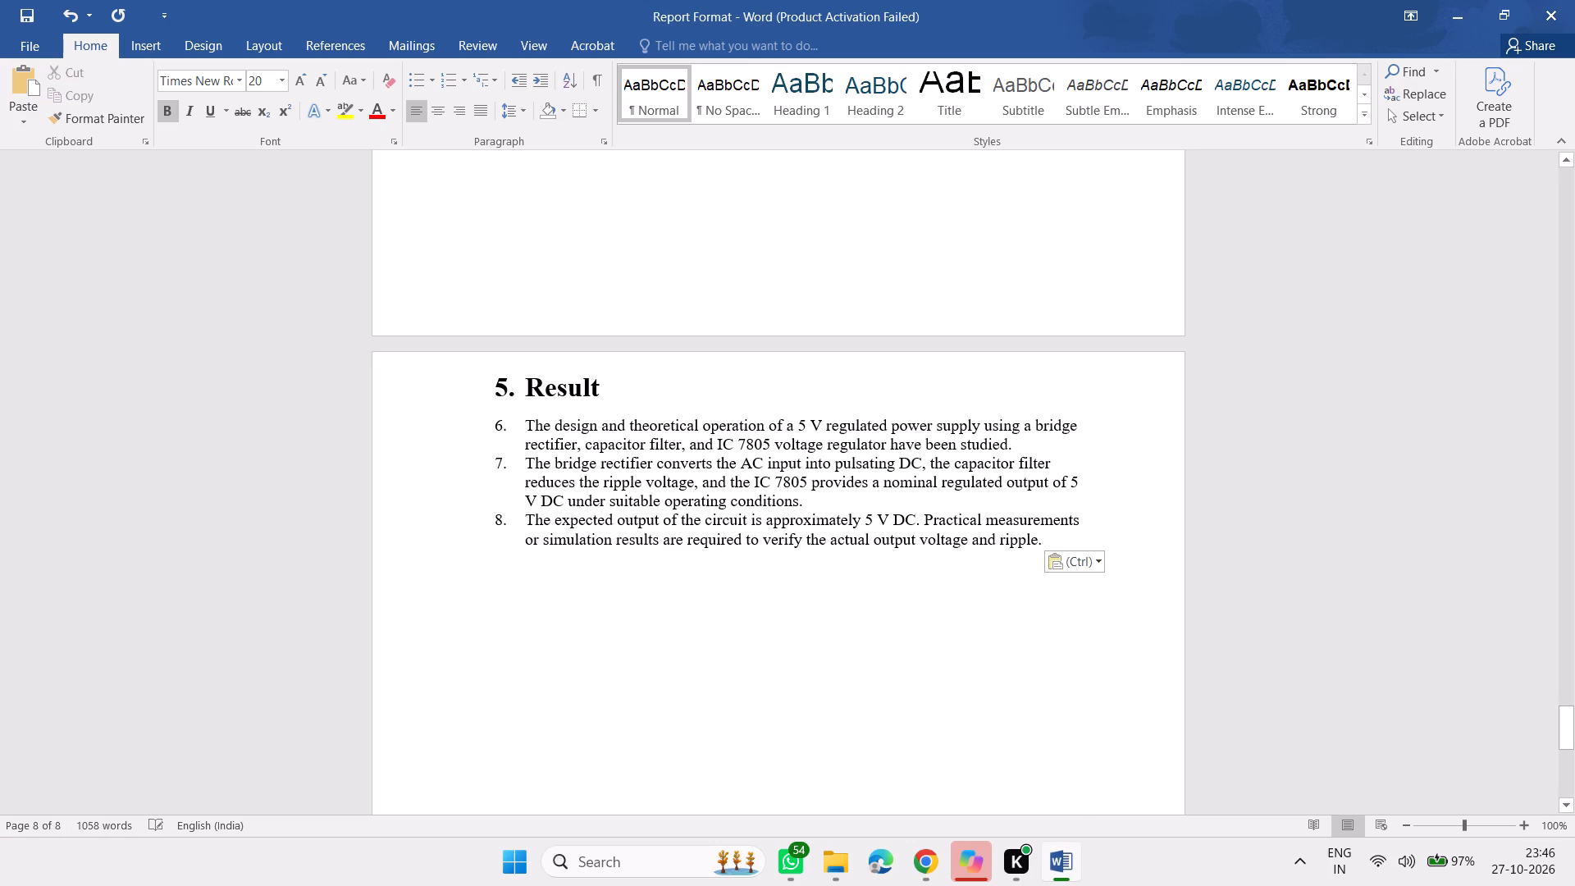
# Remove the list number from the last Result paragraph, "The expected output of the circuit", keeping it a separate paragraph.
pyautogui.click(515, 515)
pyautogui.press('BackSpace')
pyautogui.press('BackSpace')
pyautogui.press('BackSpace')
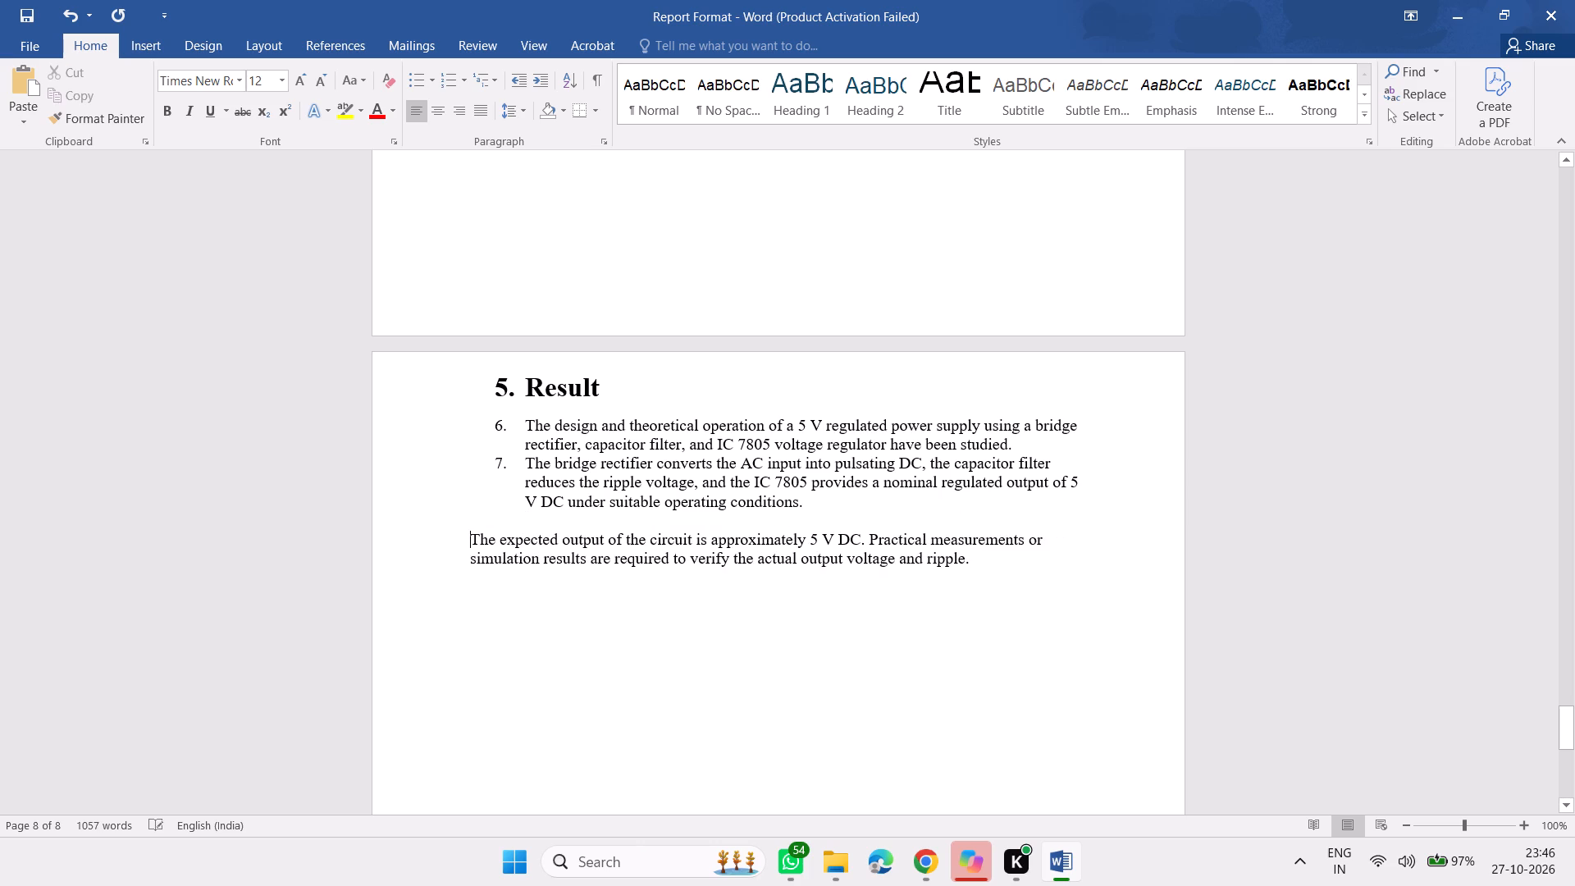
pyautogui.press('BackSpace')
pyautogui.press('BackSpace')
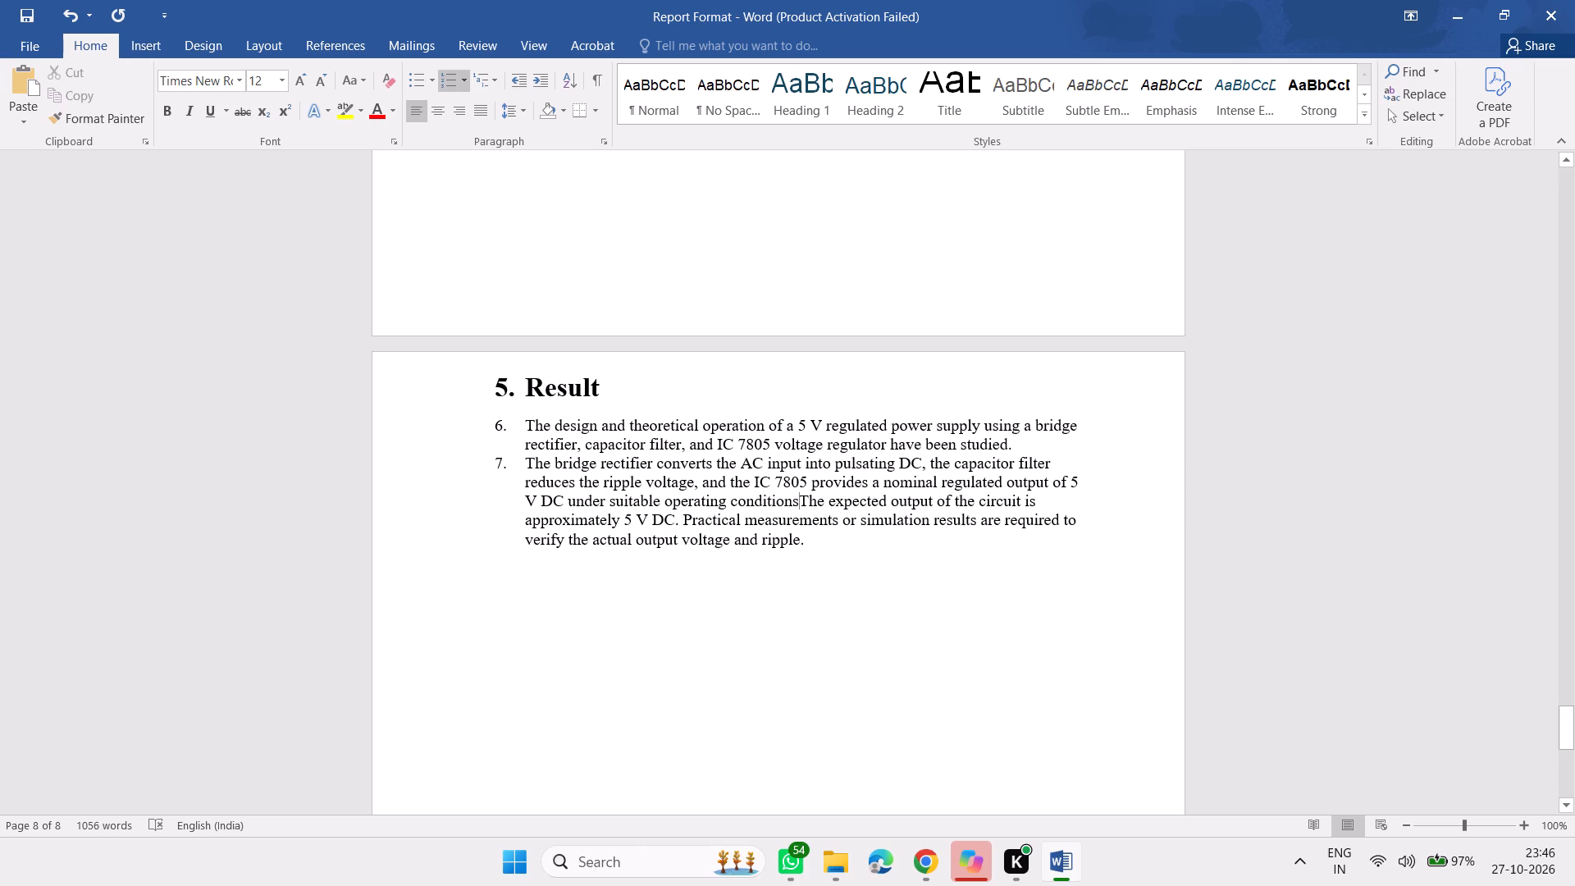
pyautogui.hotkey('ctrl', 'z')
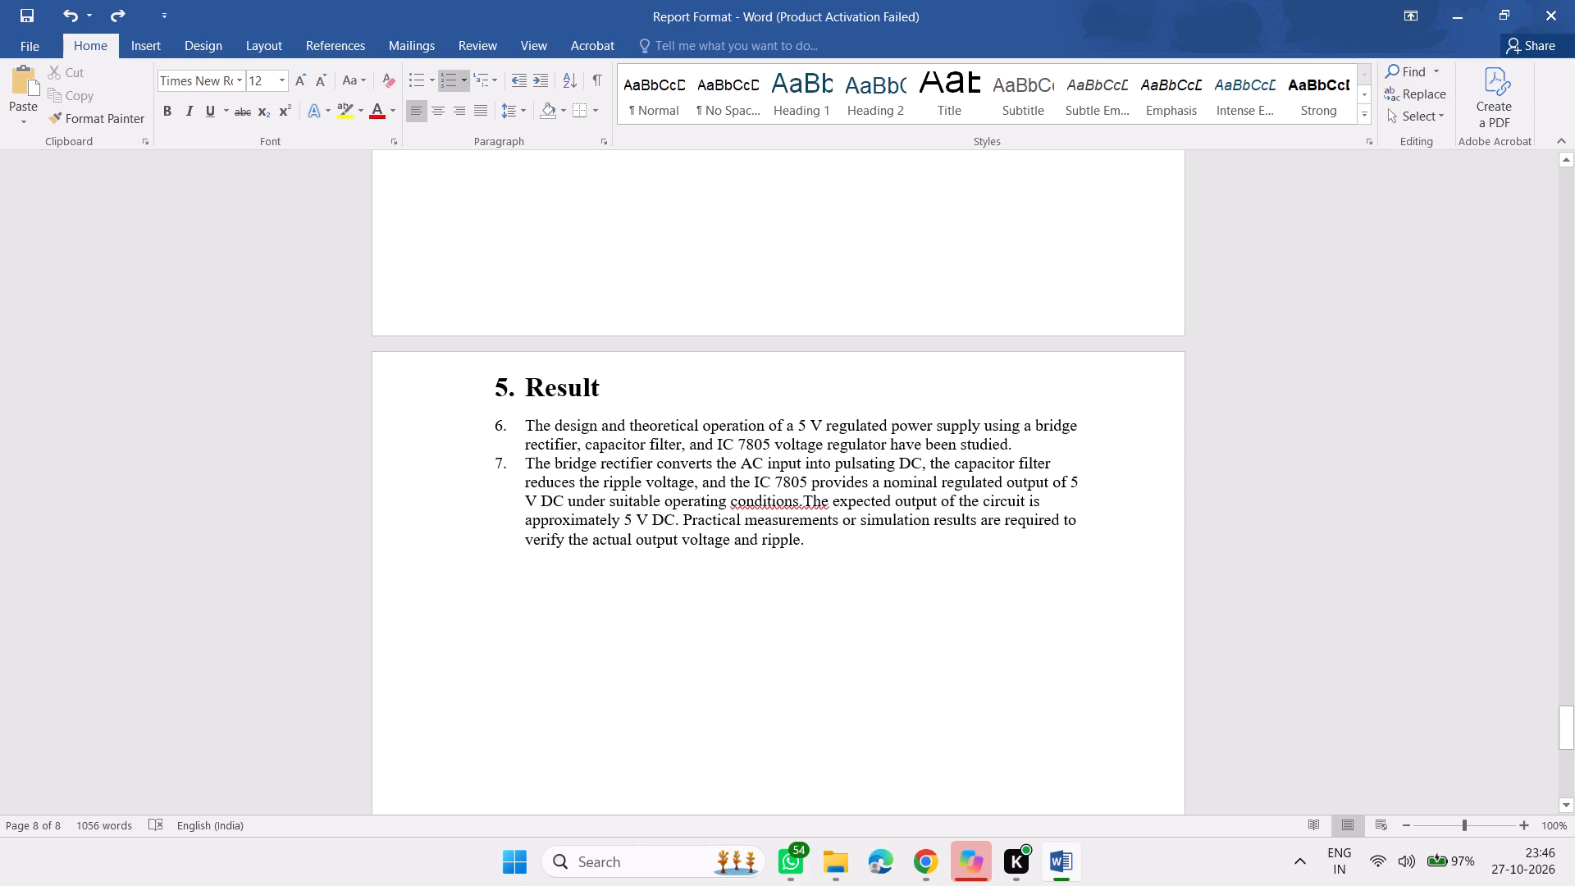
pyautogui.press('Return')
pyautogui.click(508, 509)
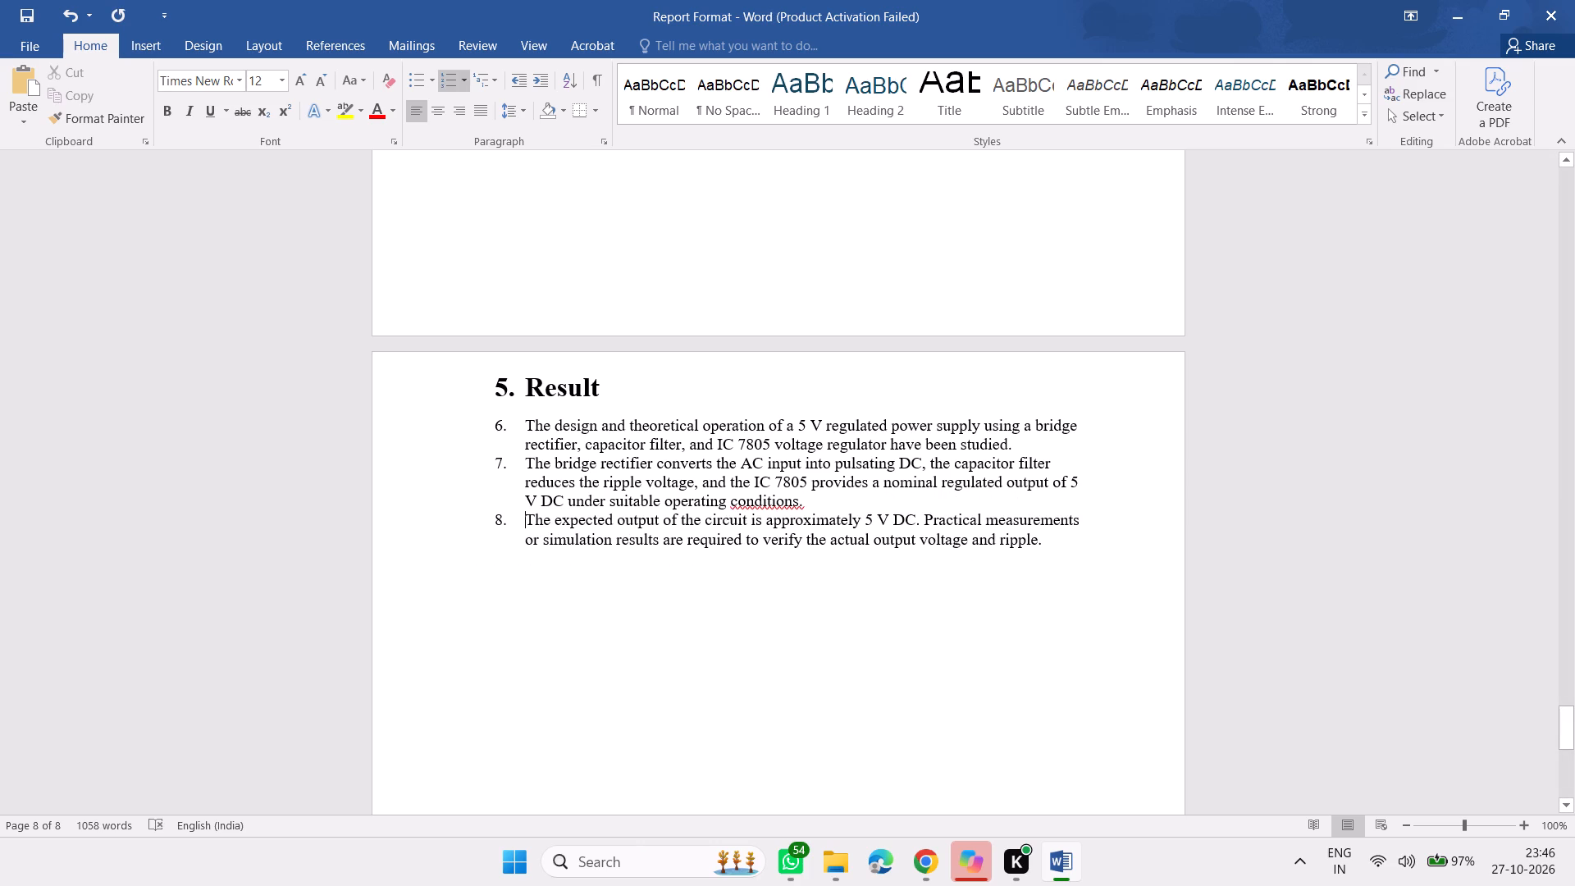
pyautogui.press('BackSpace')
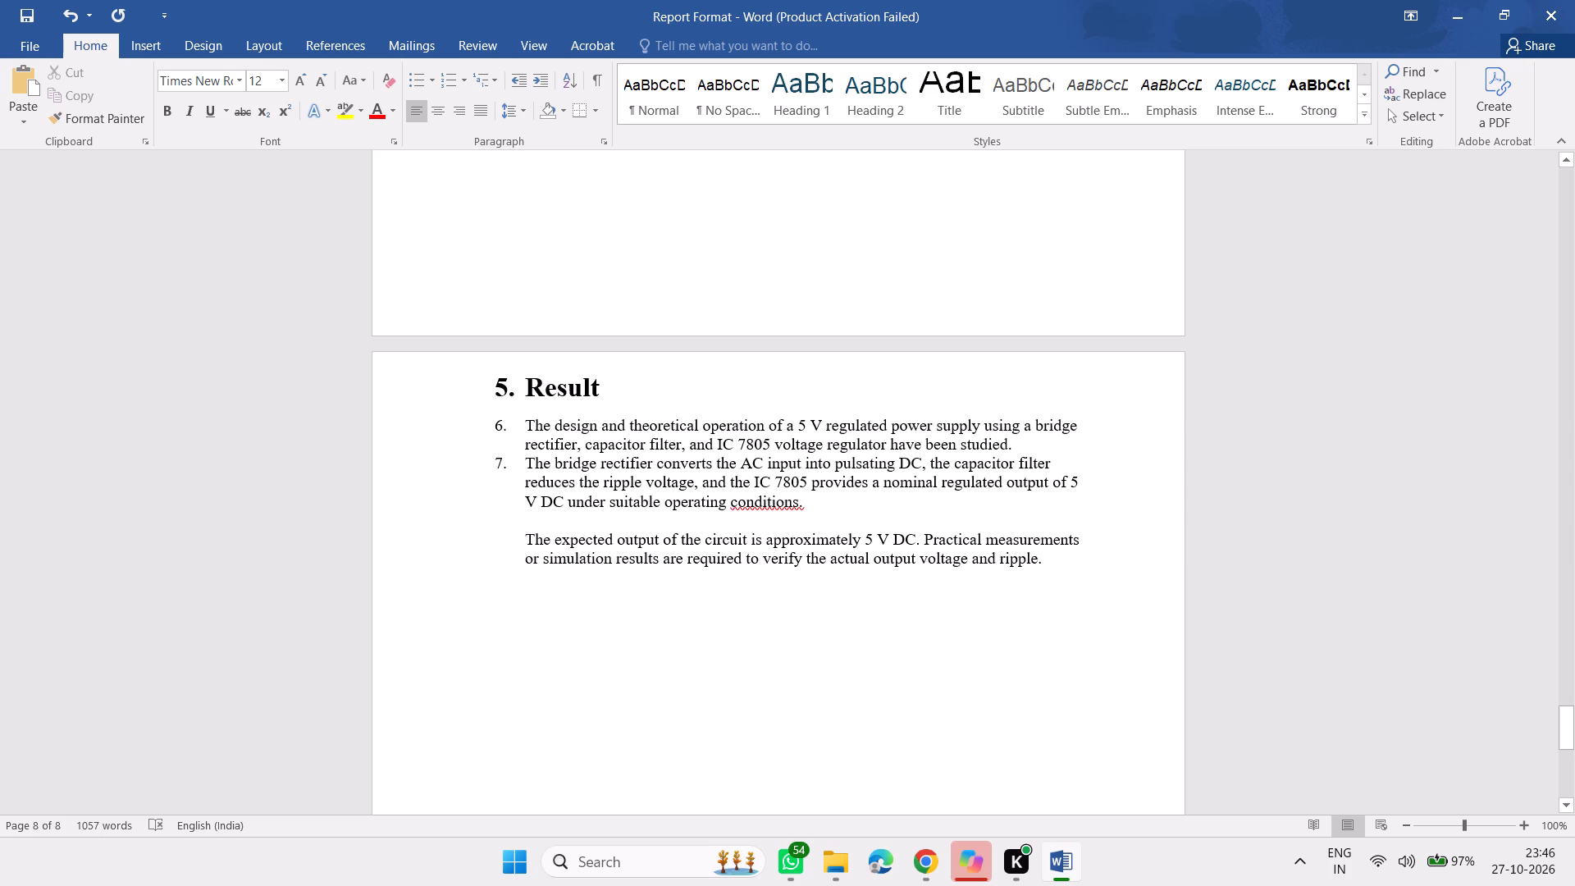
# Remove the list numbers from the other two Result paragraphs, keeping their text intact.
pyautogui.click(522, 463)
pyautogui.press('BackSpace')
pyautogui.click(520, 436)
pyautogui.press('BackSpace')
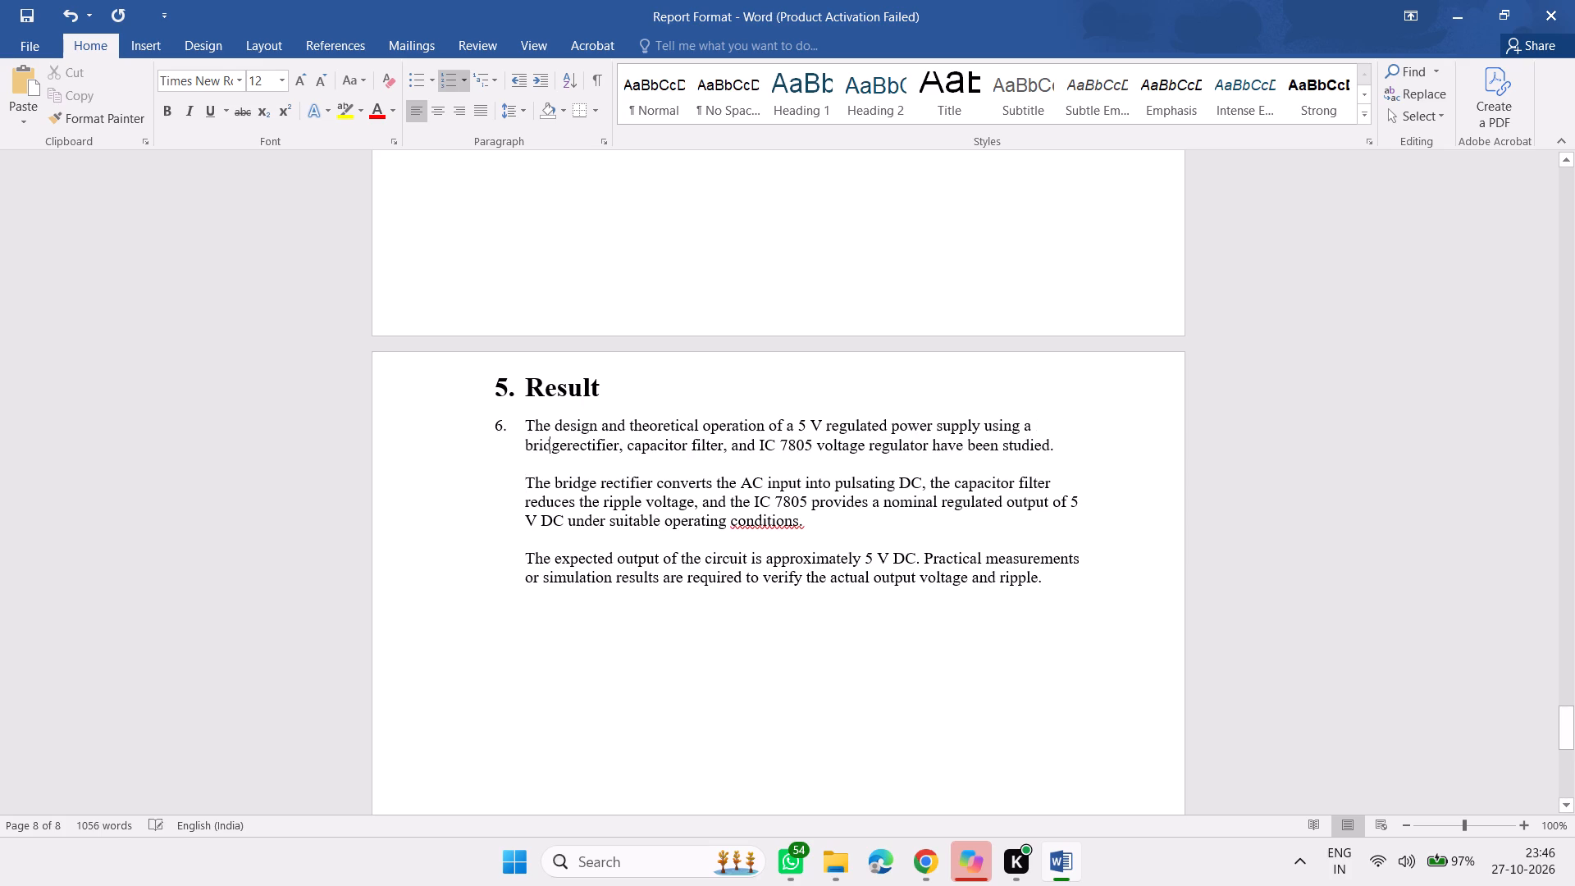
pyautogui.hotkey('ctrl', 'z')
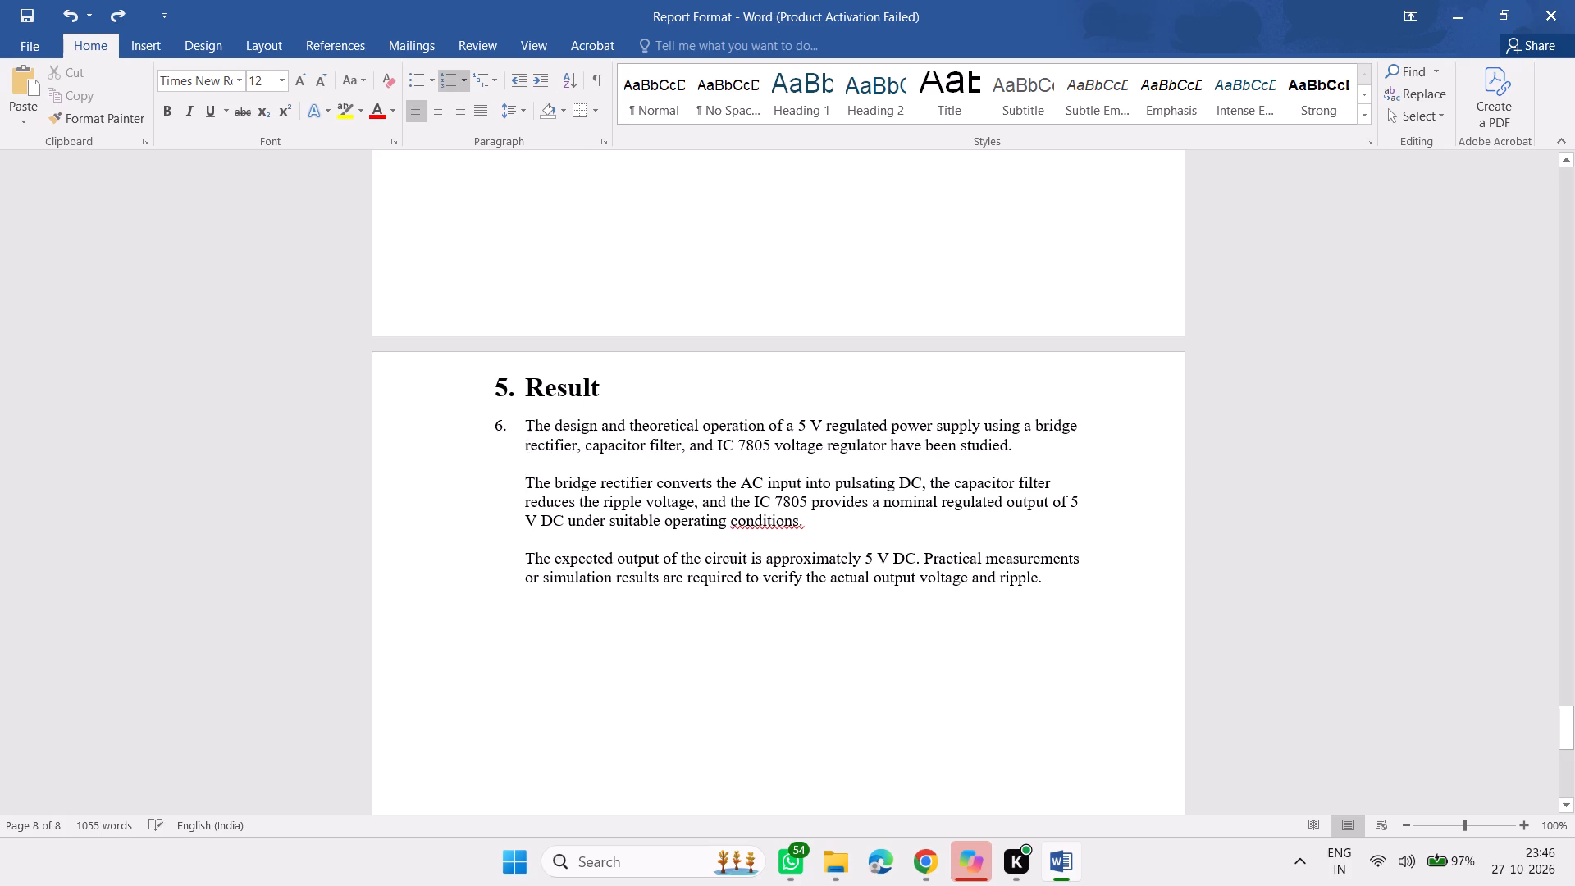
pyautogui.click(515, 423)
pyautogui.press('BackSpace')
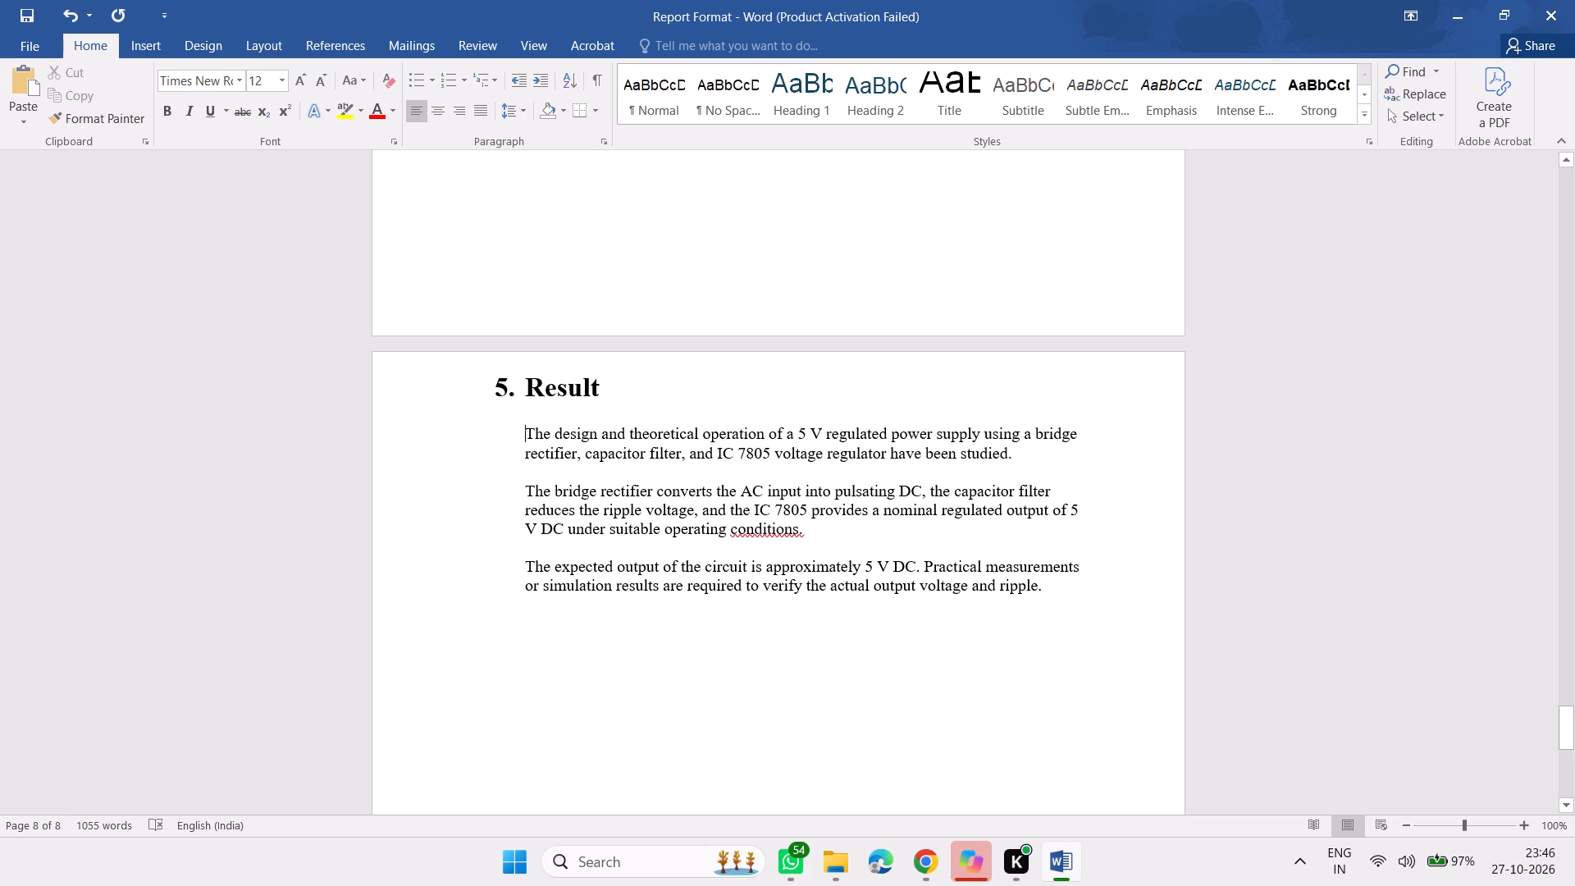
# Justify the alignment of the "Result" heading together with its three body paragraphs, without bullets.
pyautogui.moveTo(1085, 604); pyautogui.dragTo(561, 409)
pyautogui.click(504, 384)
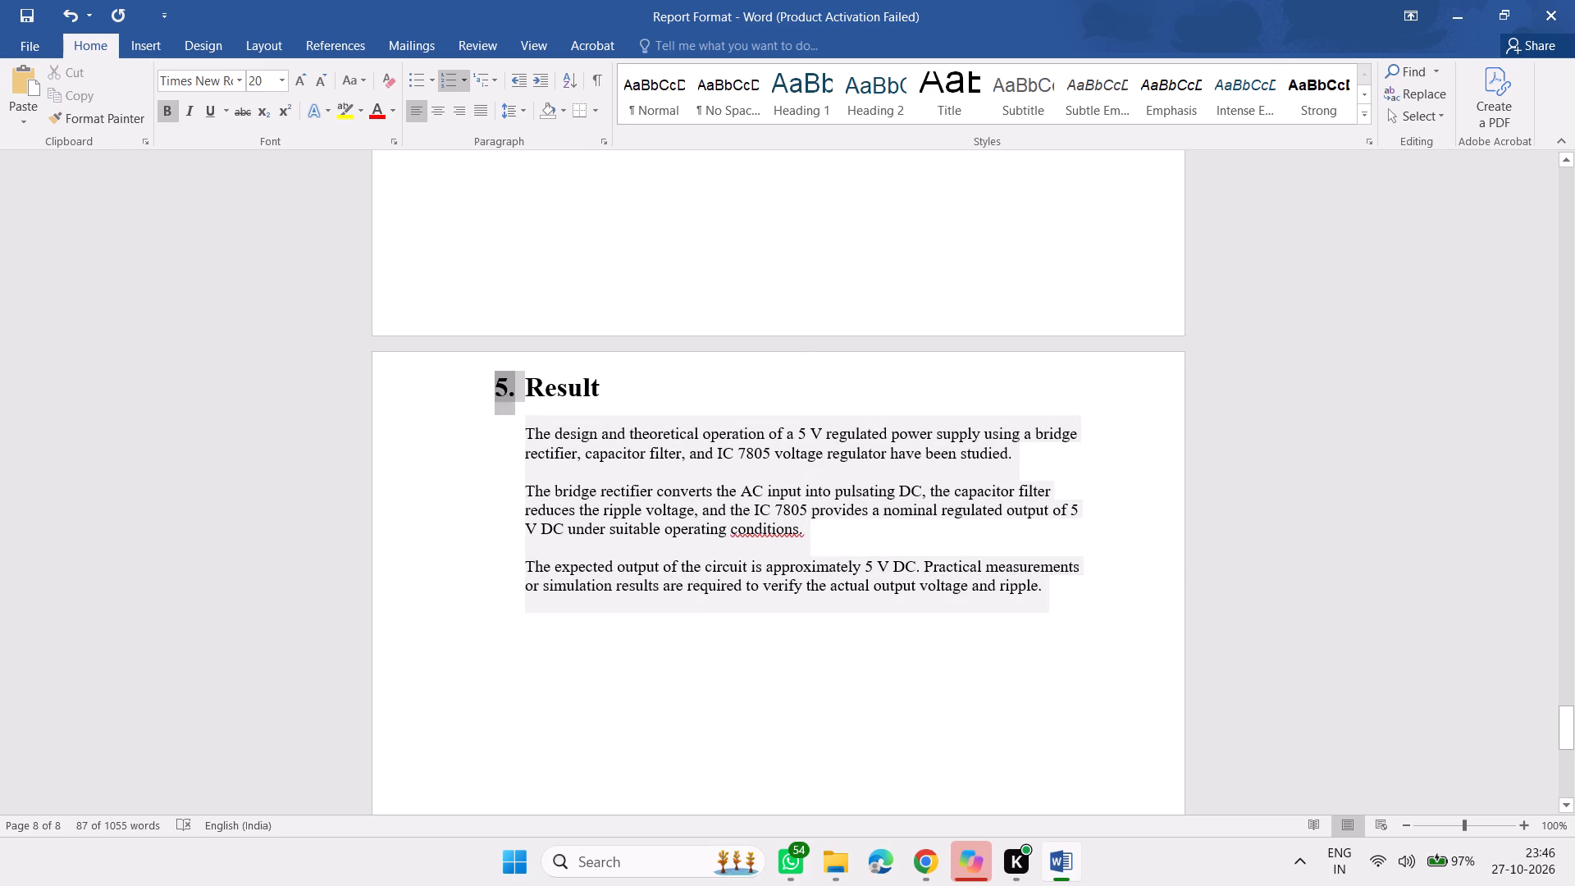
pyautogui.moveTo(495, 377); pyautogui.dragTo(555, 459)
pyautogui.click(454, 450)
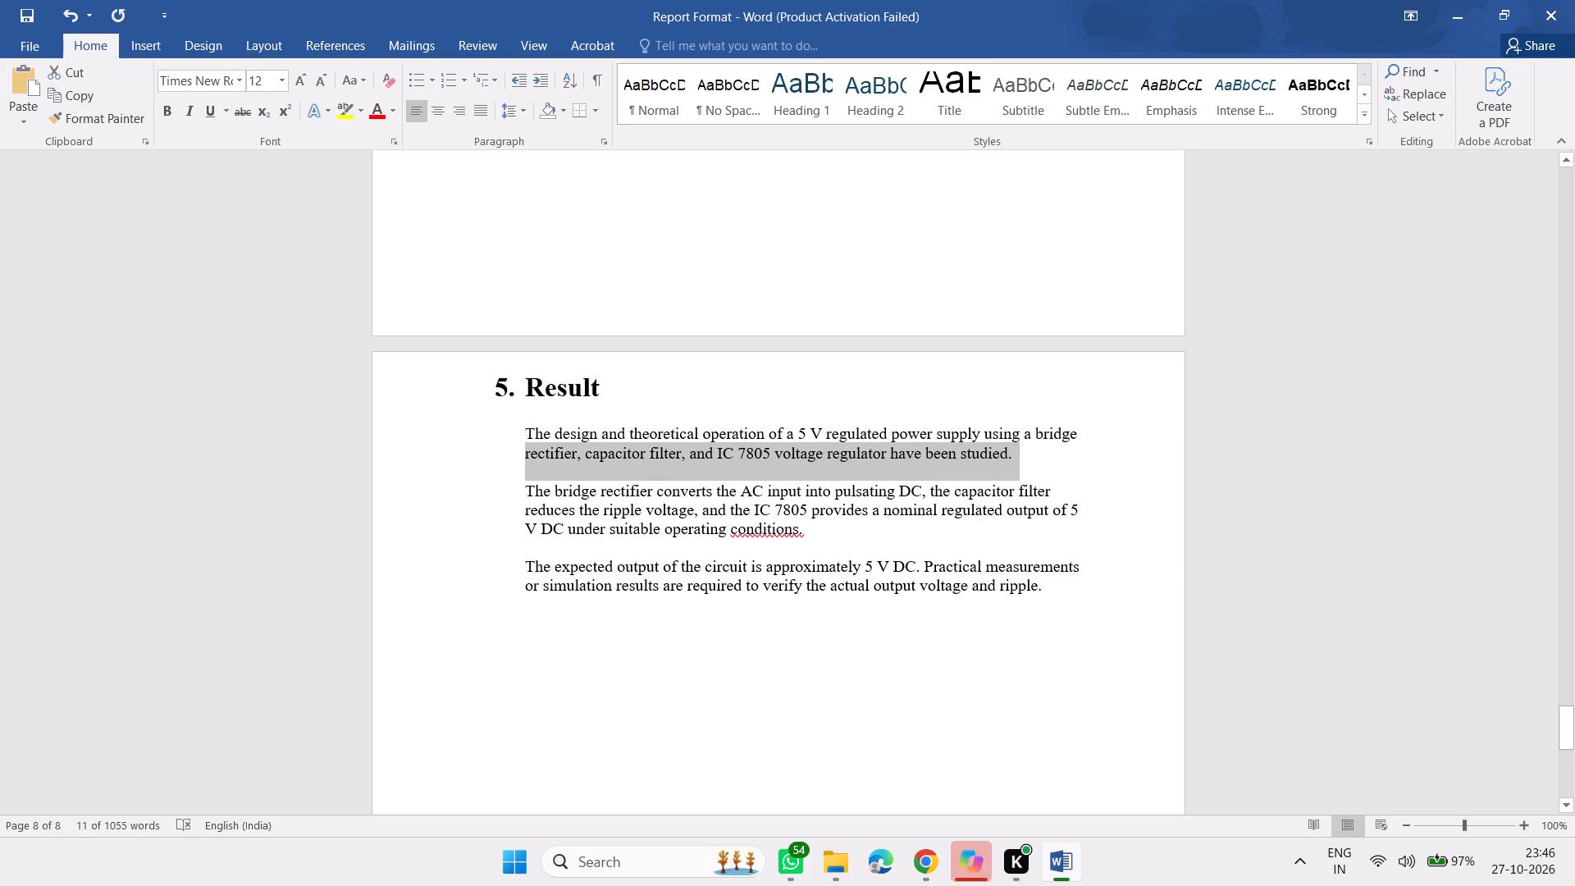
pyautogui.moveTo(1047, 602); pyautogui.dragTo(459, 381)
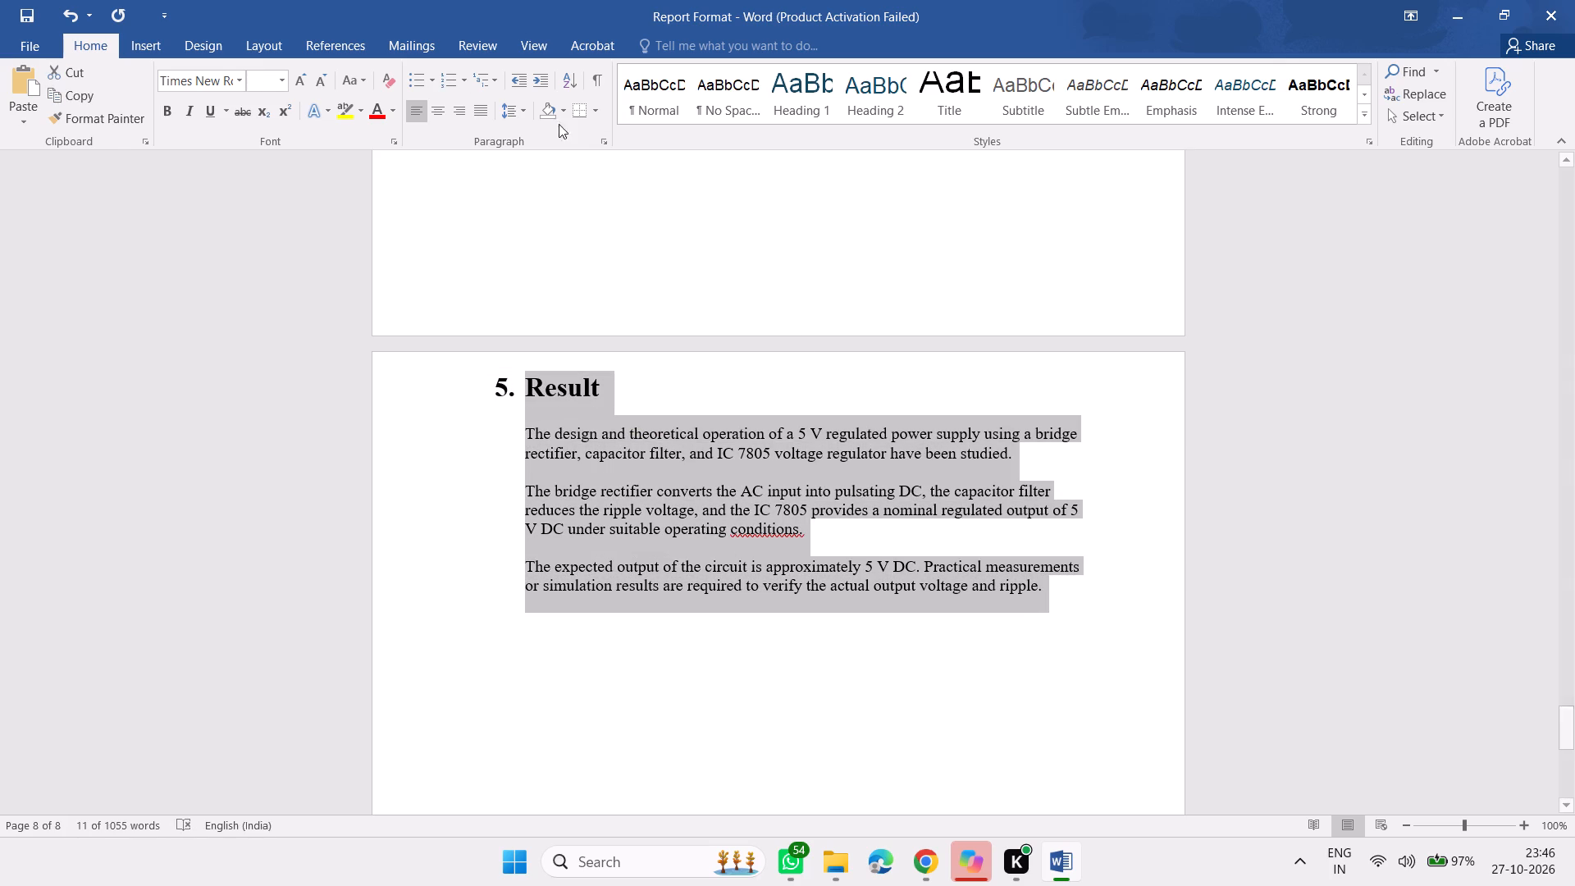
pyautogui.click(480, 110)
pyautogui.click(417, 83)
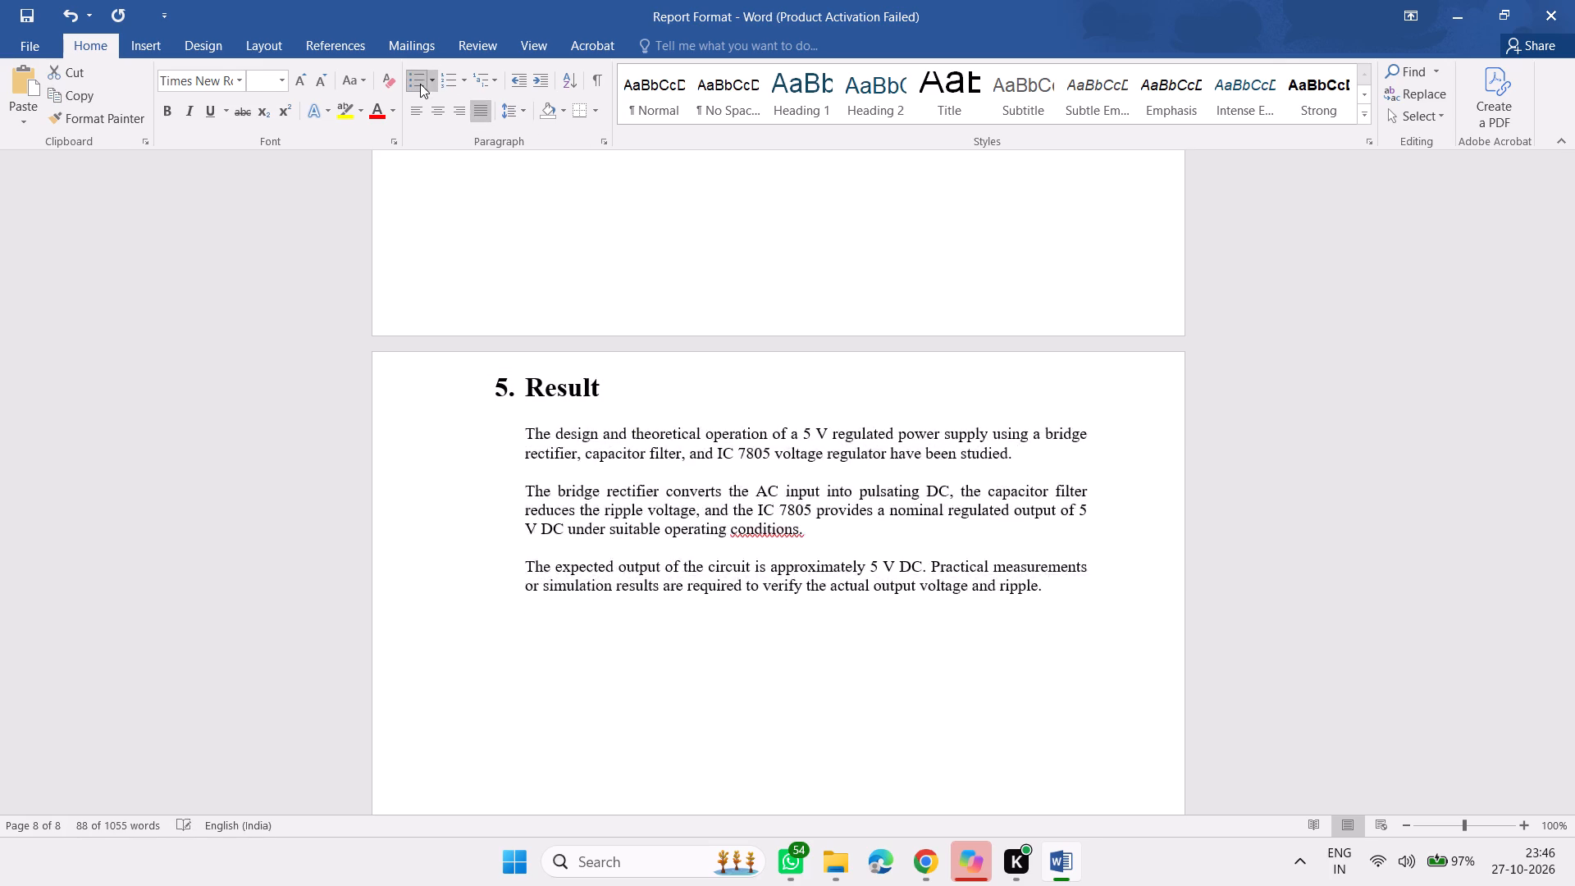
pyautogui.hotkey('ctrl', 'z')
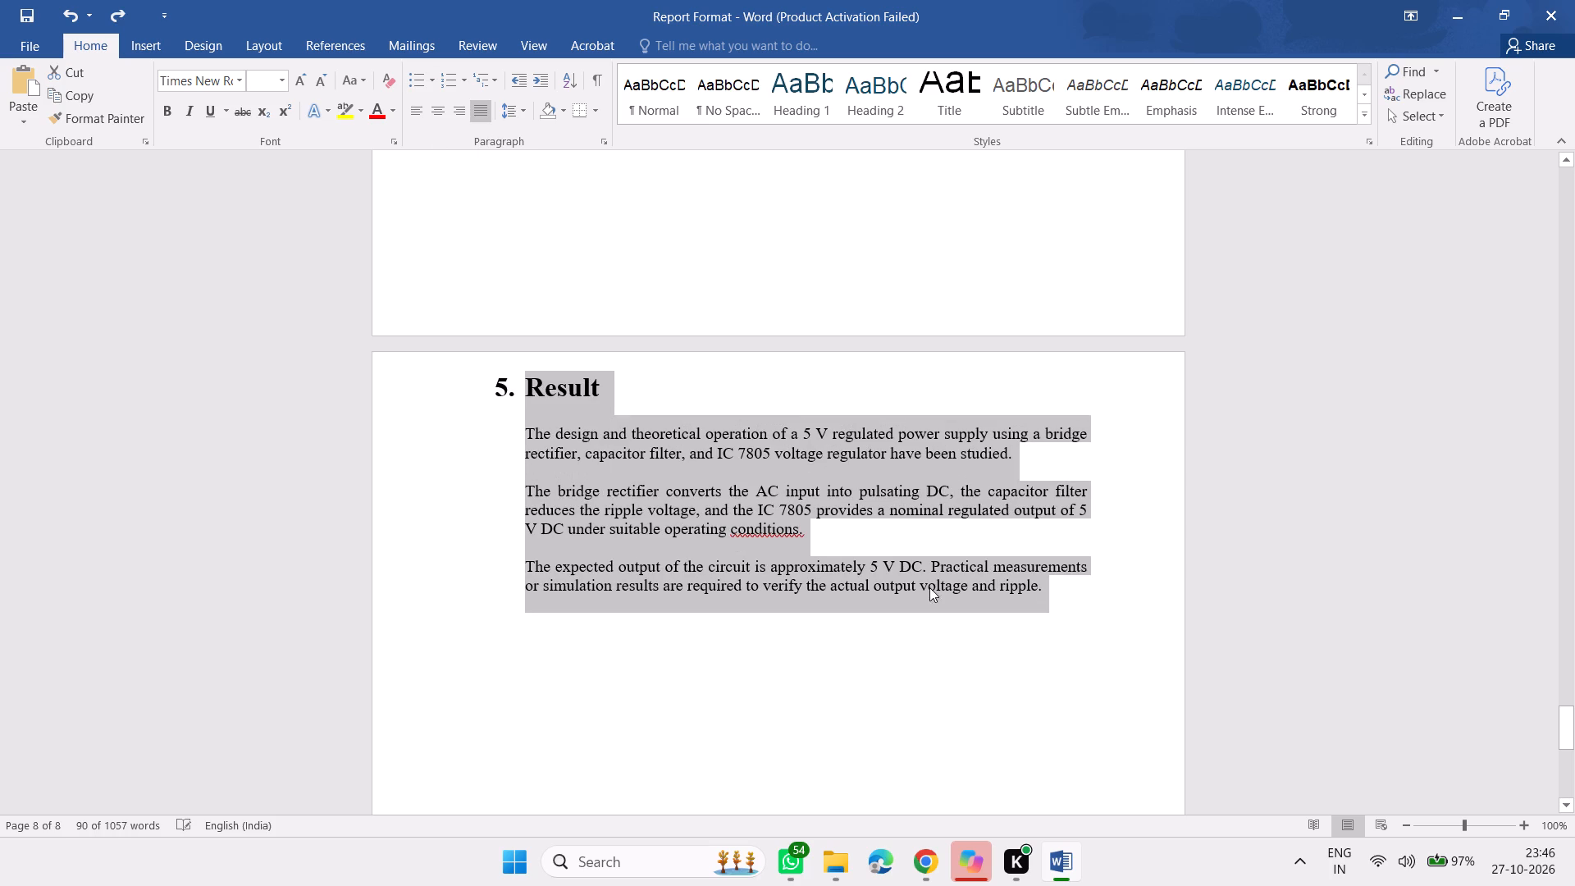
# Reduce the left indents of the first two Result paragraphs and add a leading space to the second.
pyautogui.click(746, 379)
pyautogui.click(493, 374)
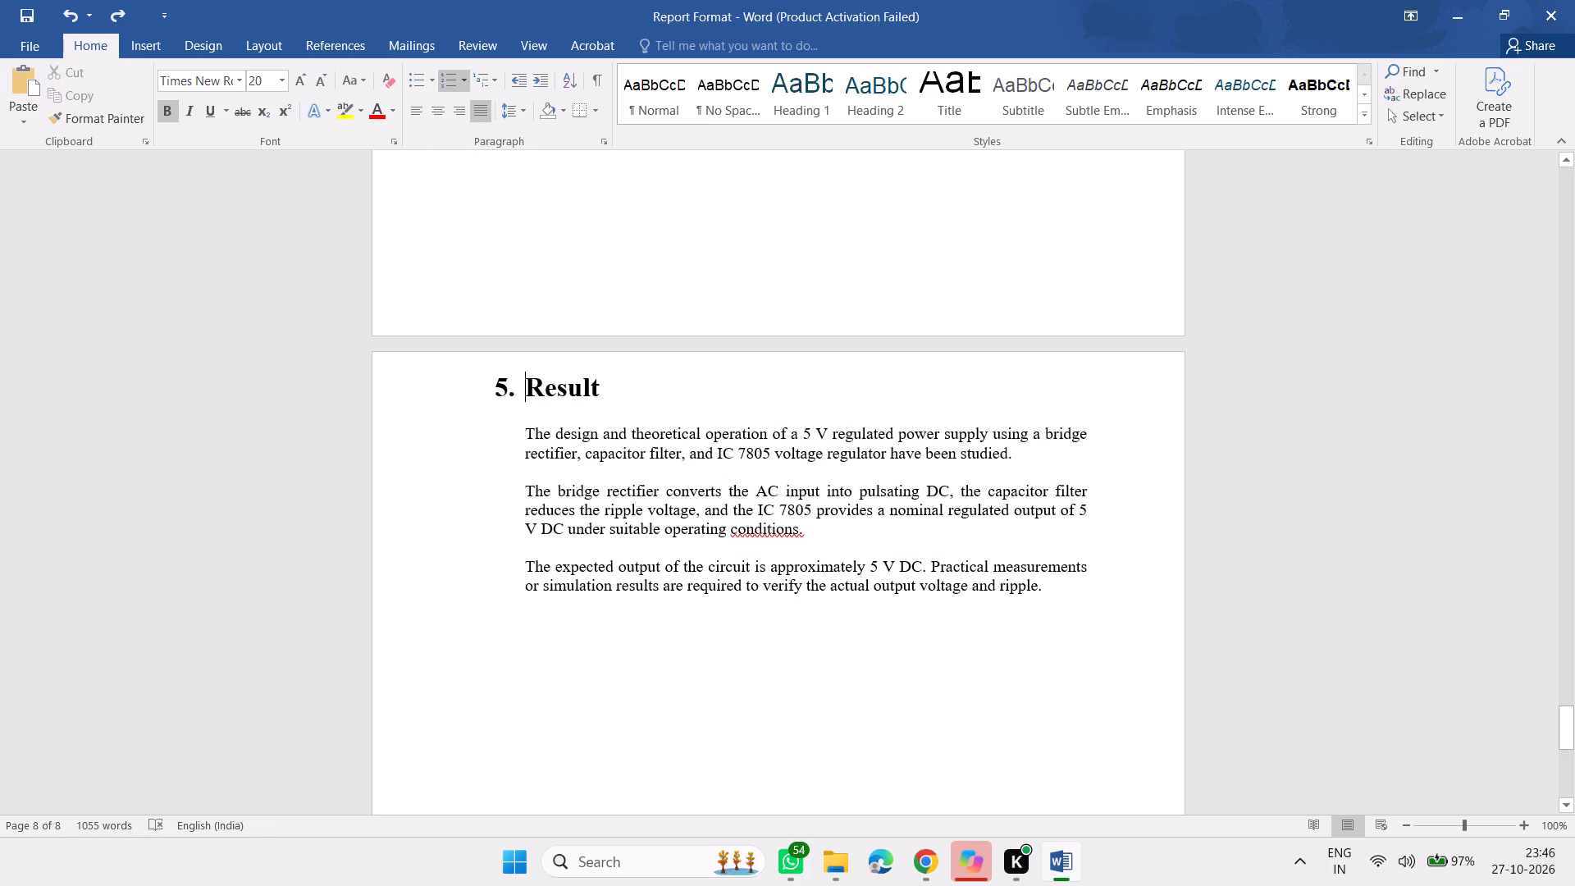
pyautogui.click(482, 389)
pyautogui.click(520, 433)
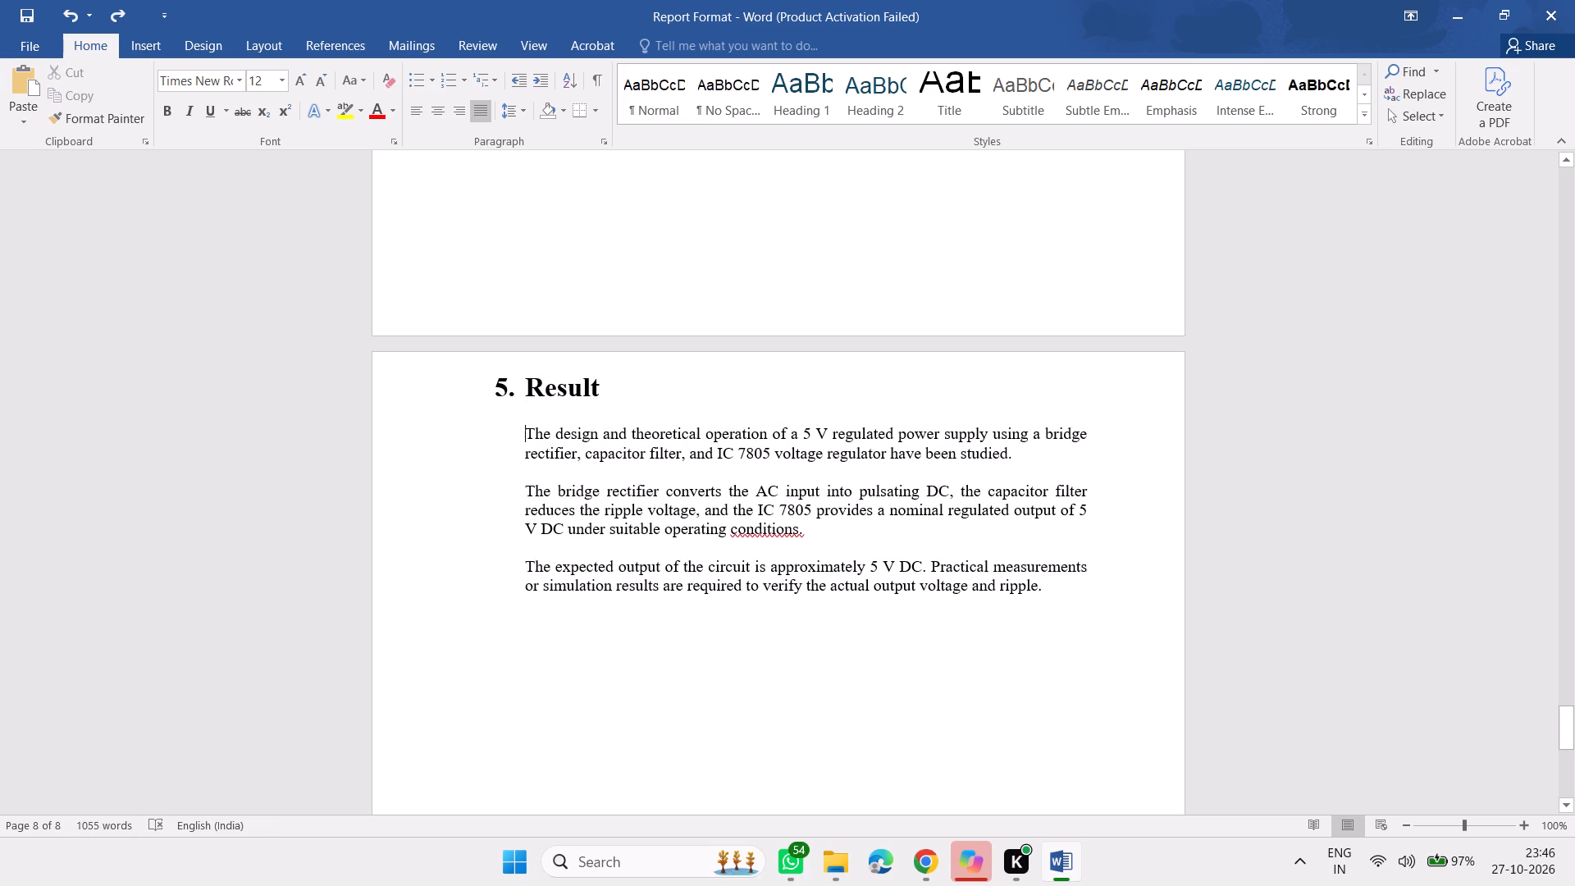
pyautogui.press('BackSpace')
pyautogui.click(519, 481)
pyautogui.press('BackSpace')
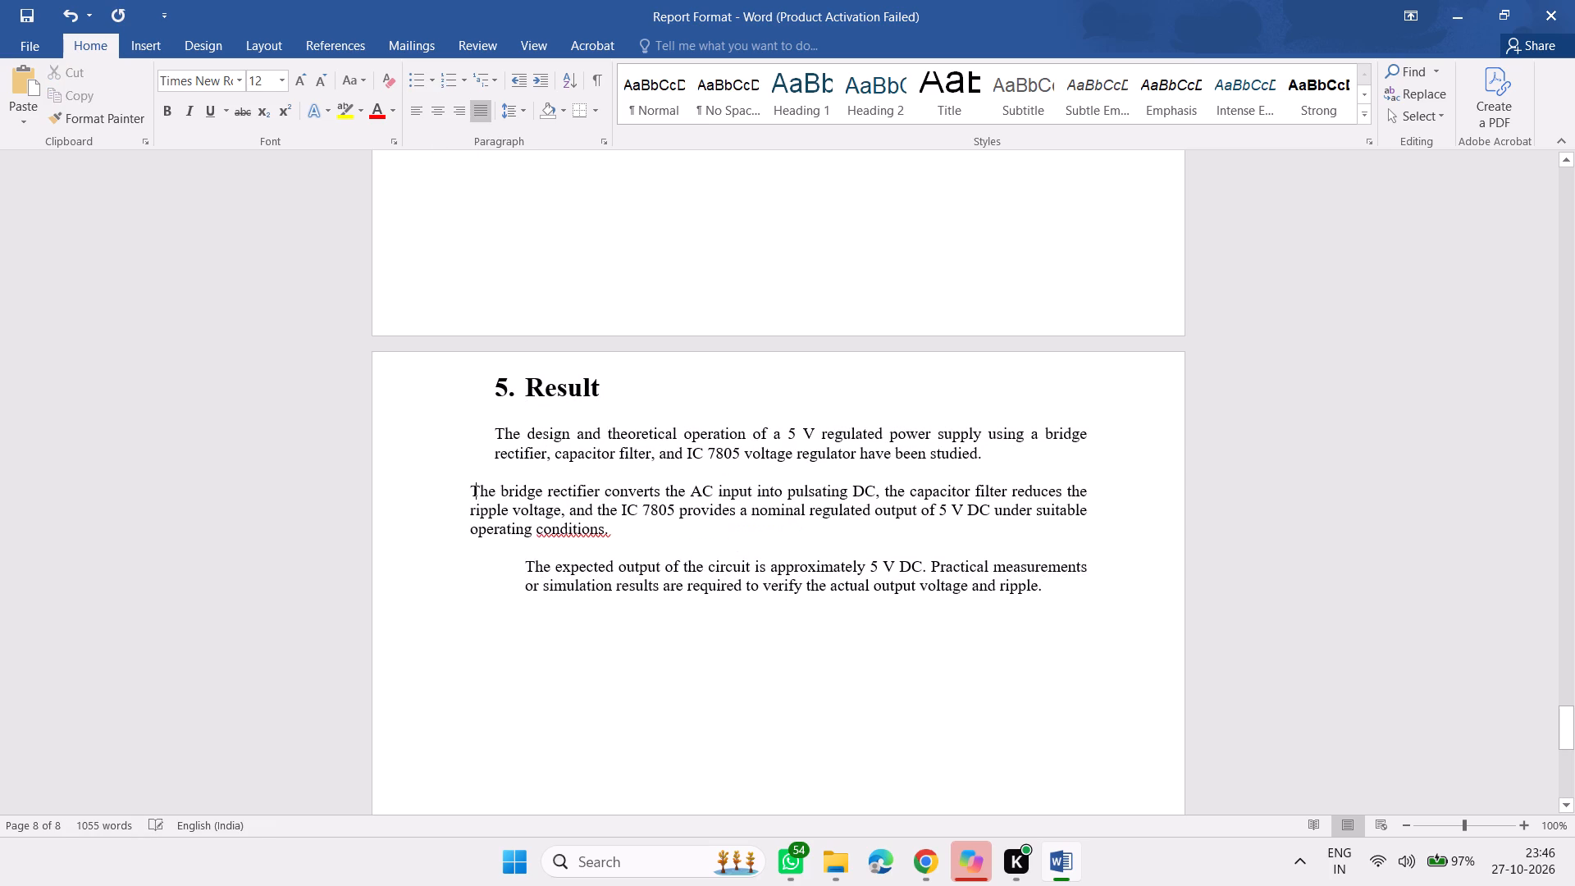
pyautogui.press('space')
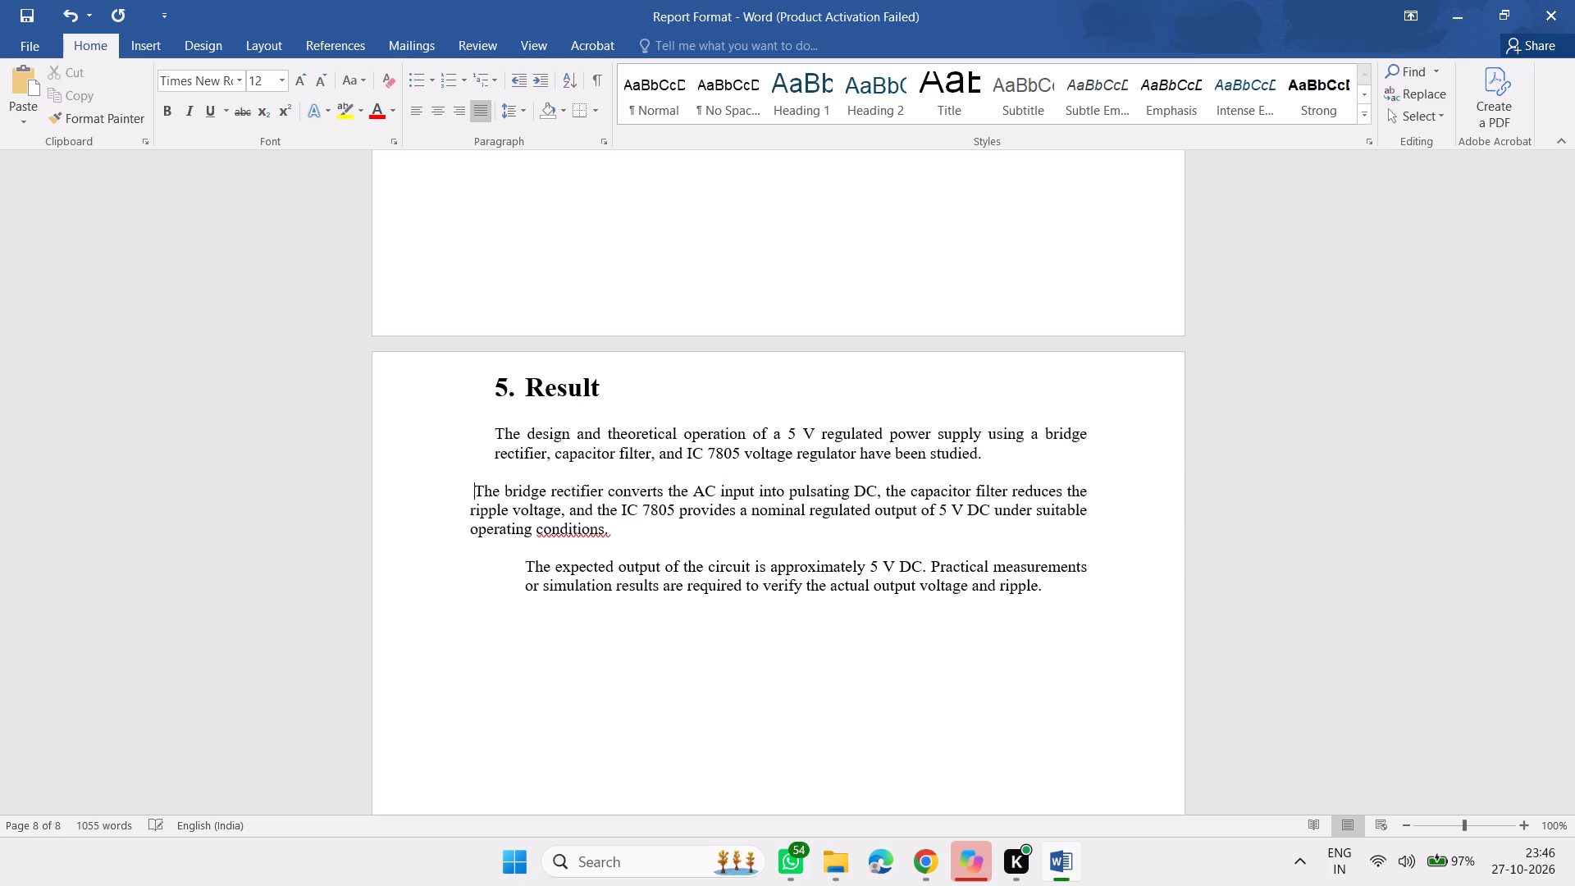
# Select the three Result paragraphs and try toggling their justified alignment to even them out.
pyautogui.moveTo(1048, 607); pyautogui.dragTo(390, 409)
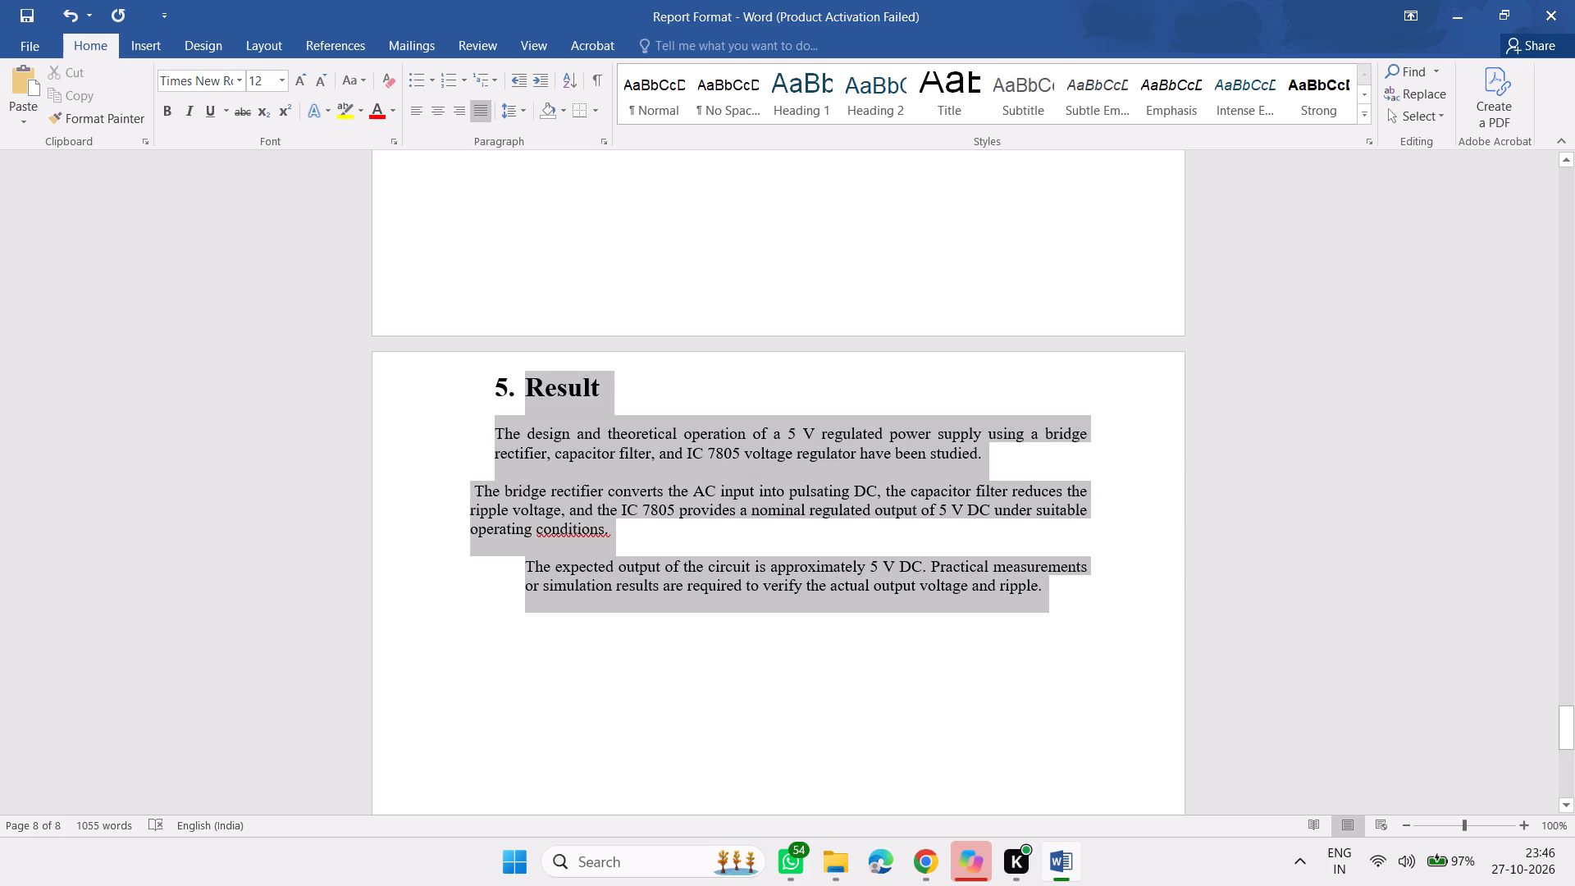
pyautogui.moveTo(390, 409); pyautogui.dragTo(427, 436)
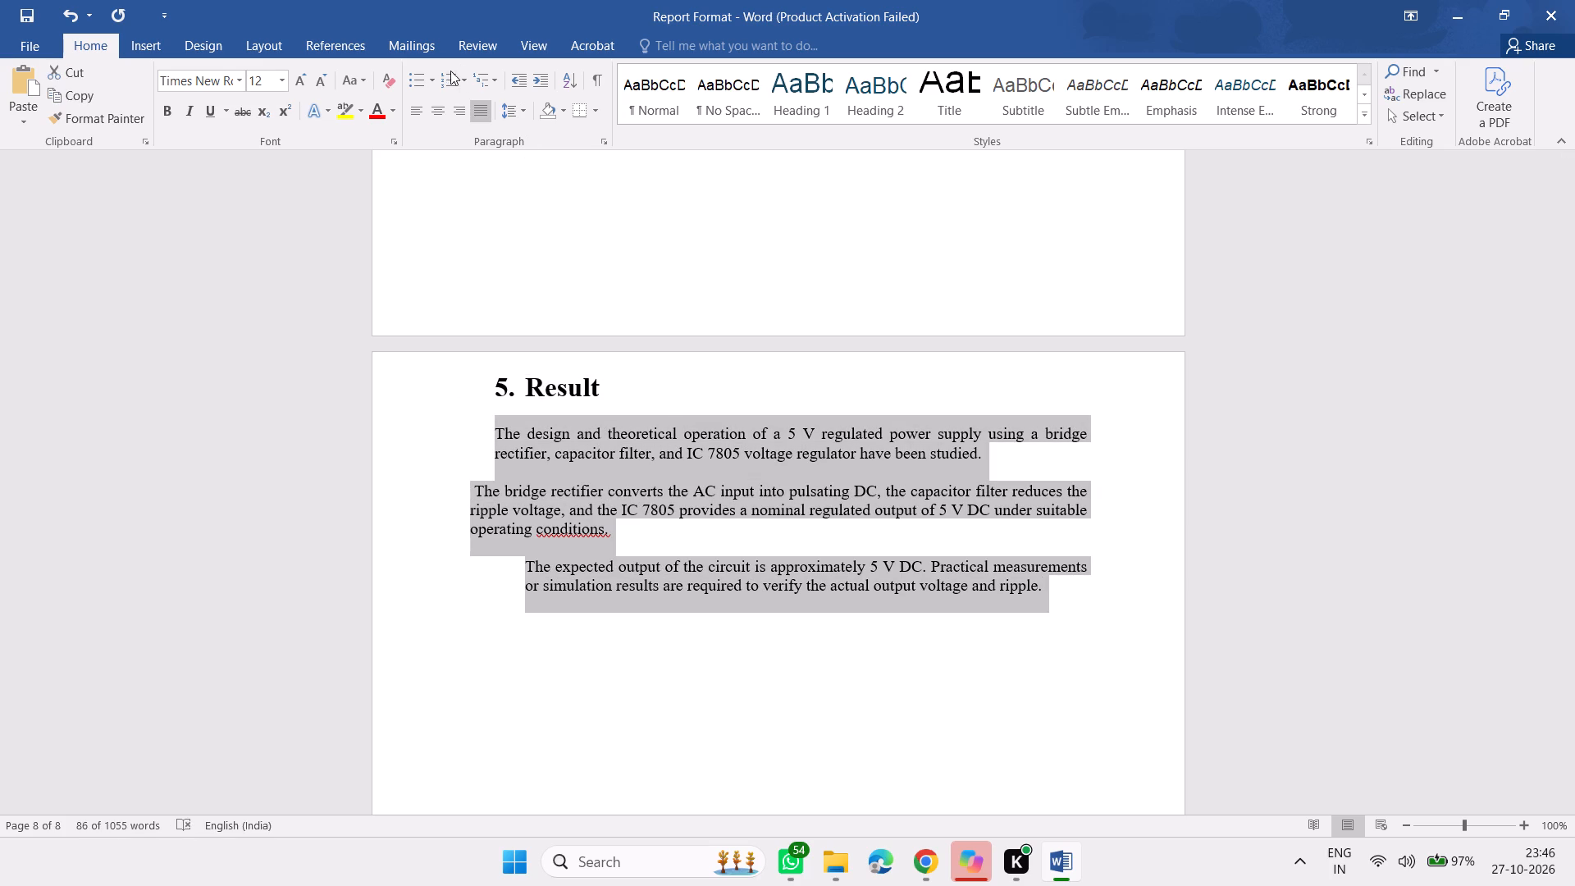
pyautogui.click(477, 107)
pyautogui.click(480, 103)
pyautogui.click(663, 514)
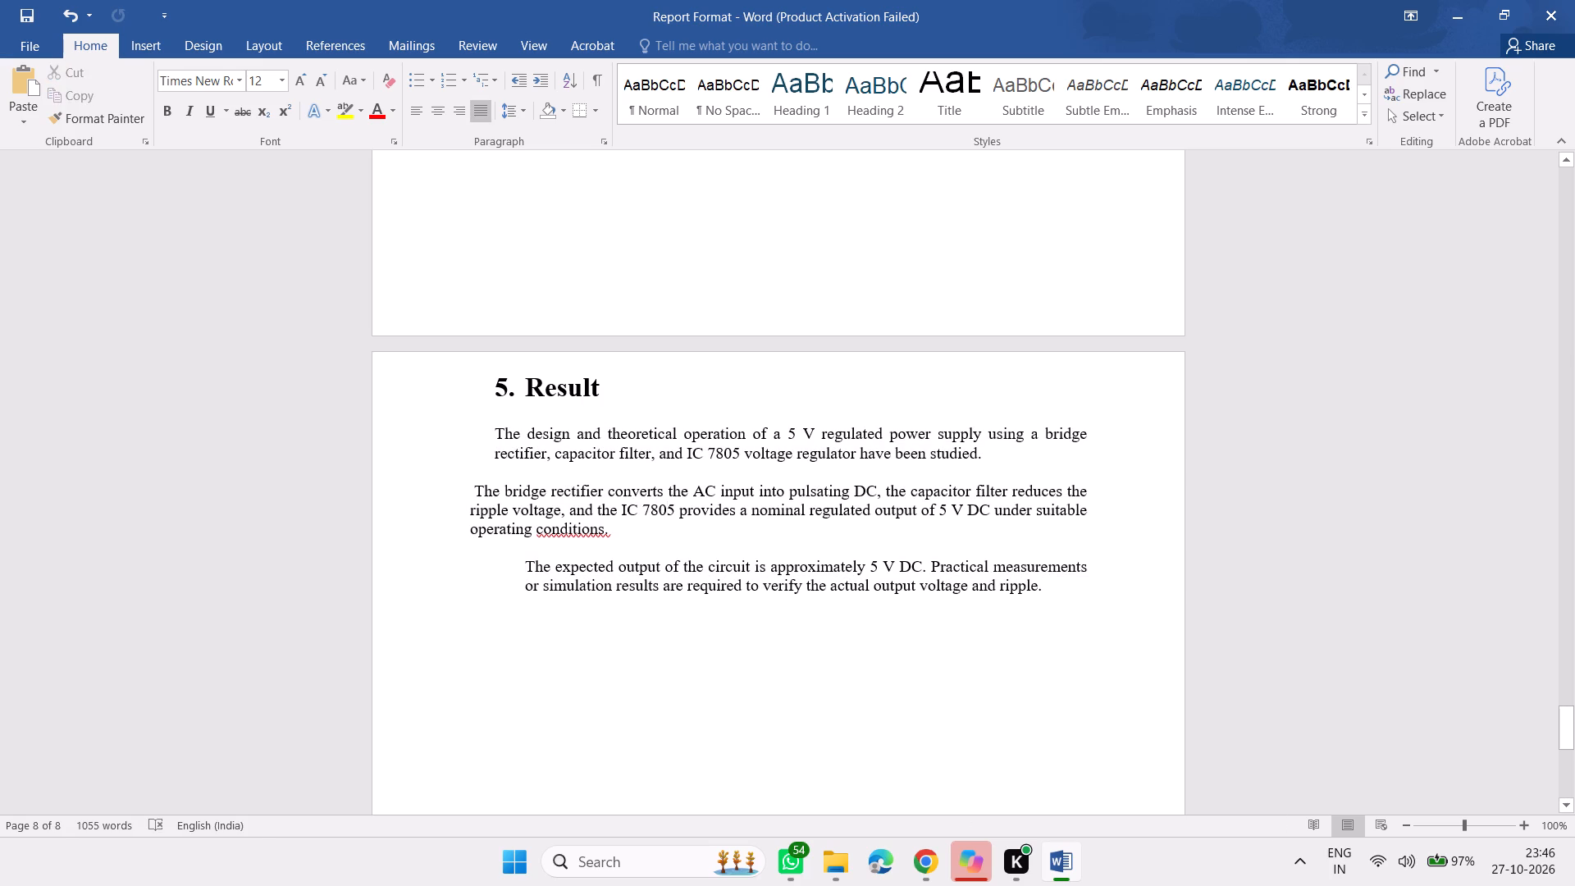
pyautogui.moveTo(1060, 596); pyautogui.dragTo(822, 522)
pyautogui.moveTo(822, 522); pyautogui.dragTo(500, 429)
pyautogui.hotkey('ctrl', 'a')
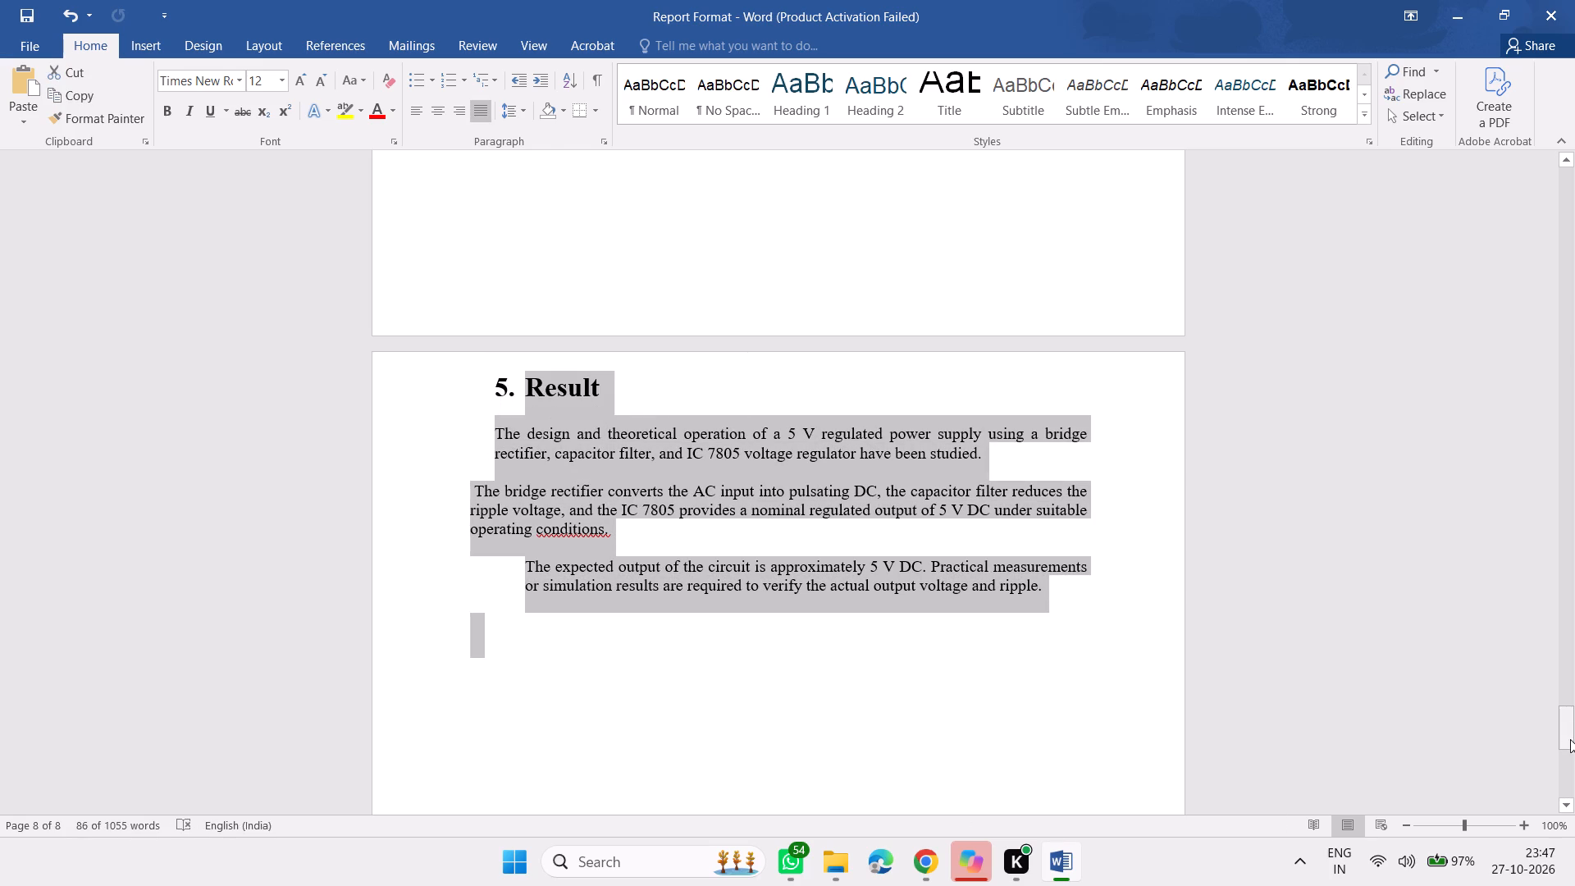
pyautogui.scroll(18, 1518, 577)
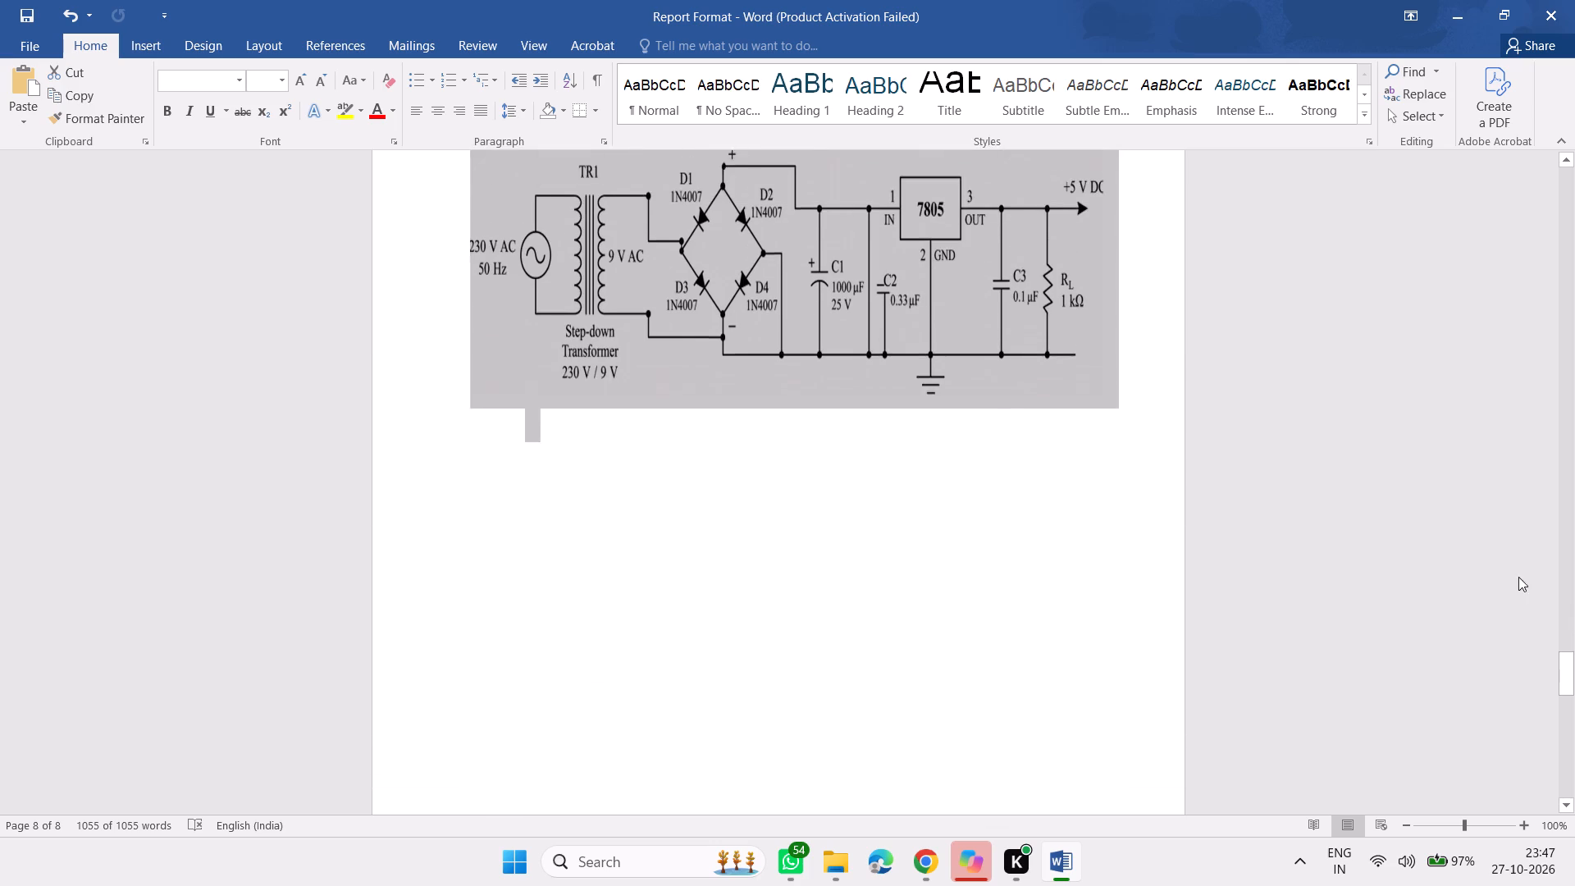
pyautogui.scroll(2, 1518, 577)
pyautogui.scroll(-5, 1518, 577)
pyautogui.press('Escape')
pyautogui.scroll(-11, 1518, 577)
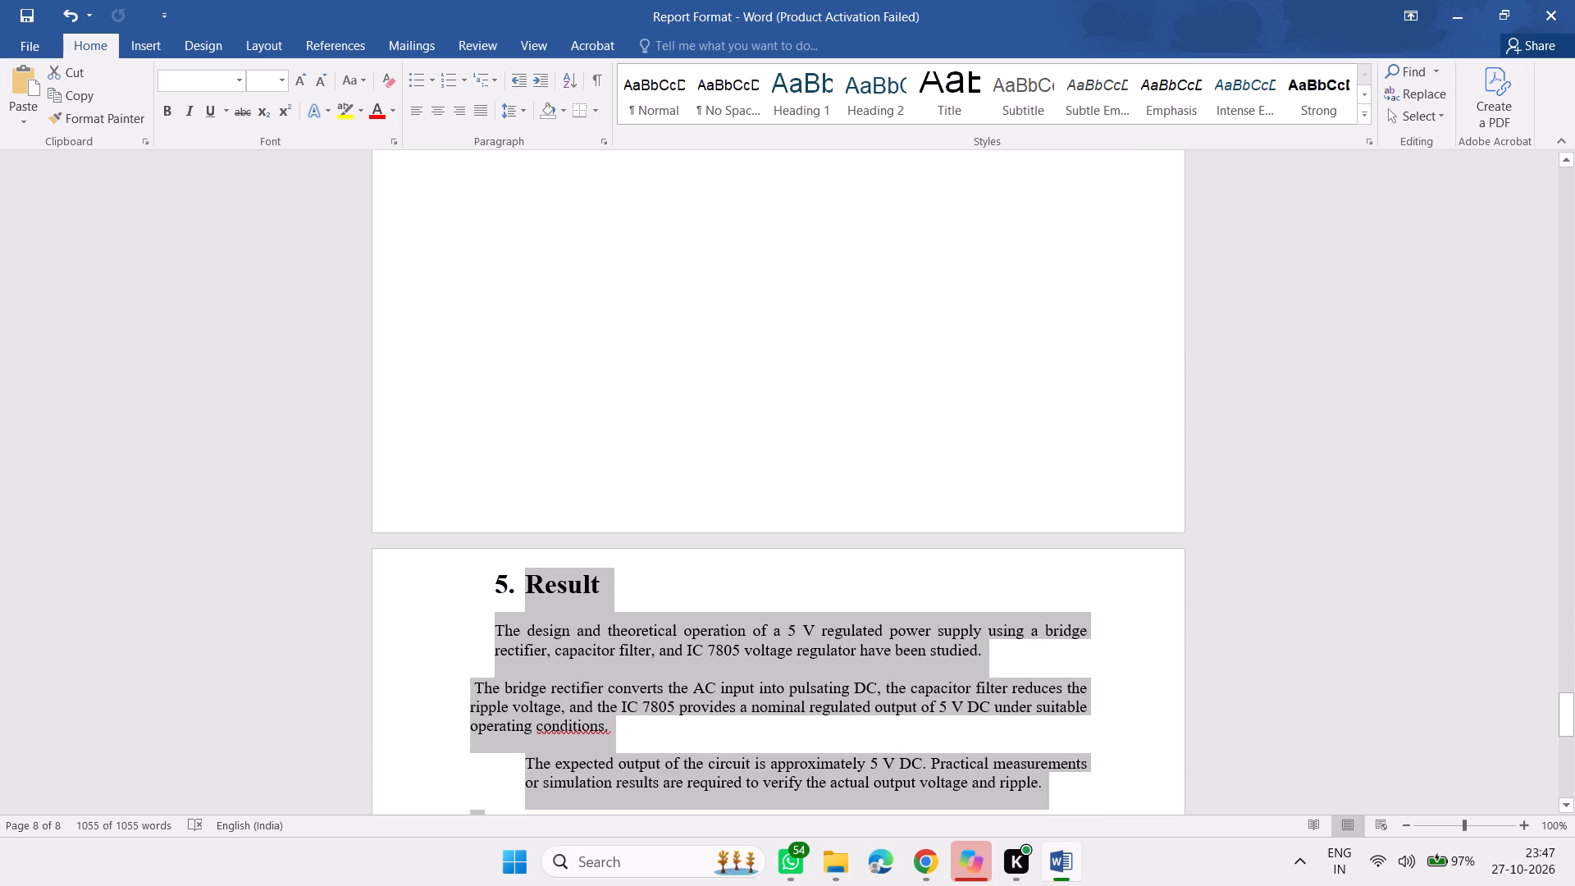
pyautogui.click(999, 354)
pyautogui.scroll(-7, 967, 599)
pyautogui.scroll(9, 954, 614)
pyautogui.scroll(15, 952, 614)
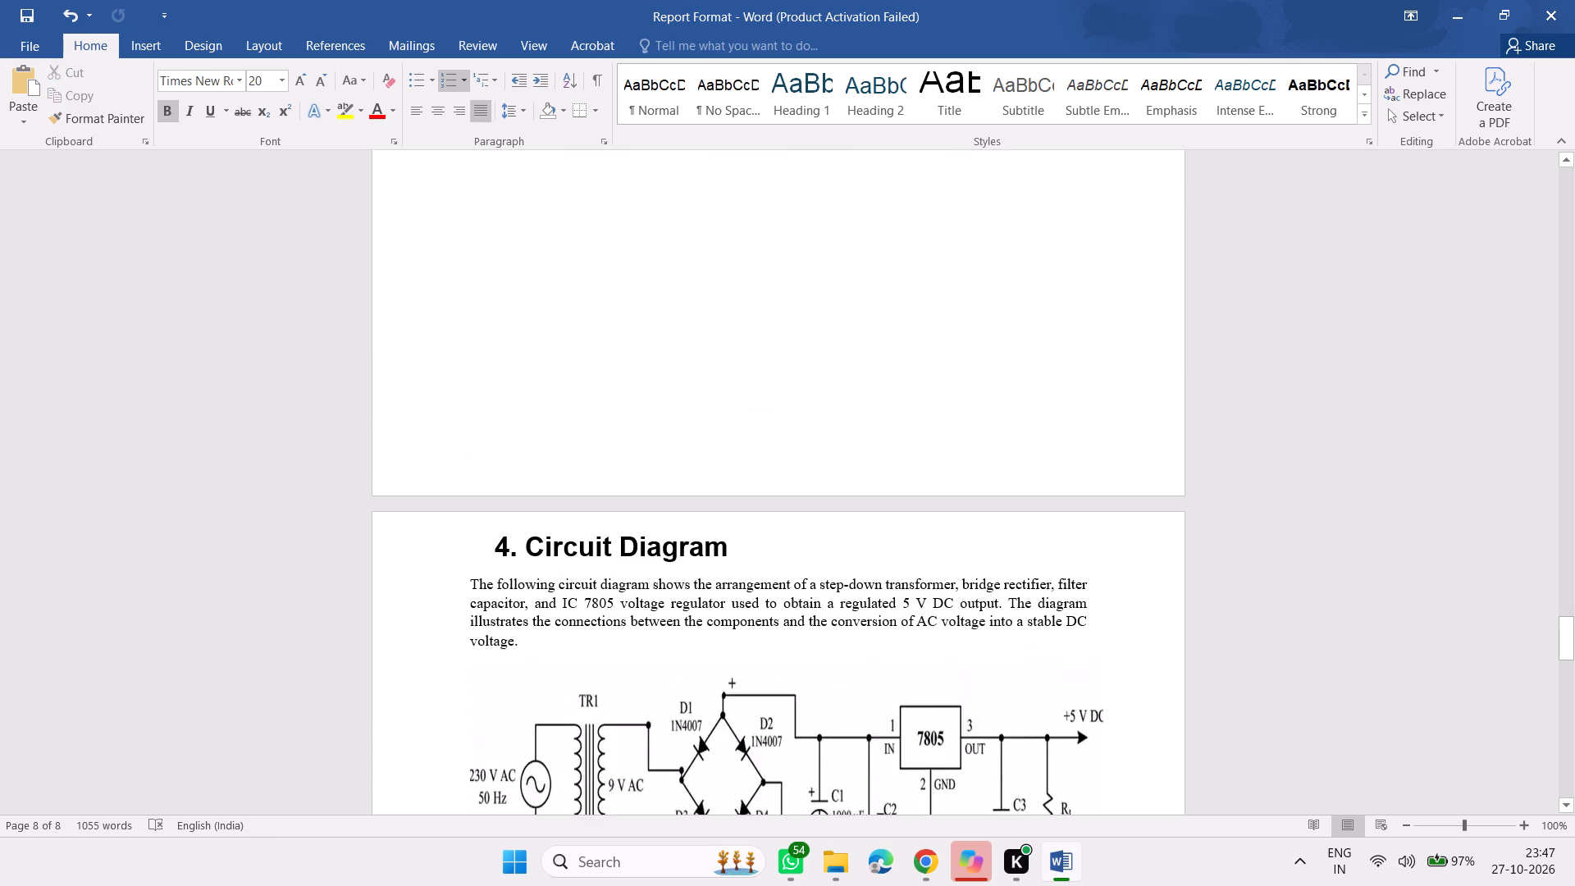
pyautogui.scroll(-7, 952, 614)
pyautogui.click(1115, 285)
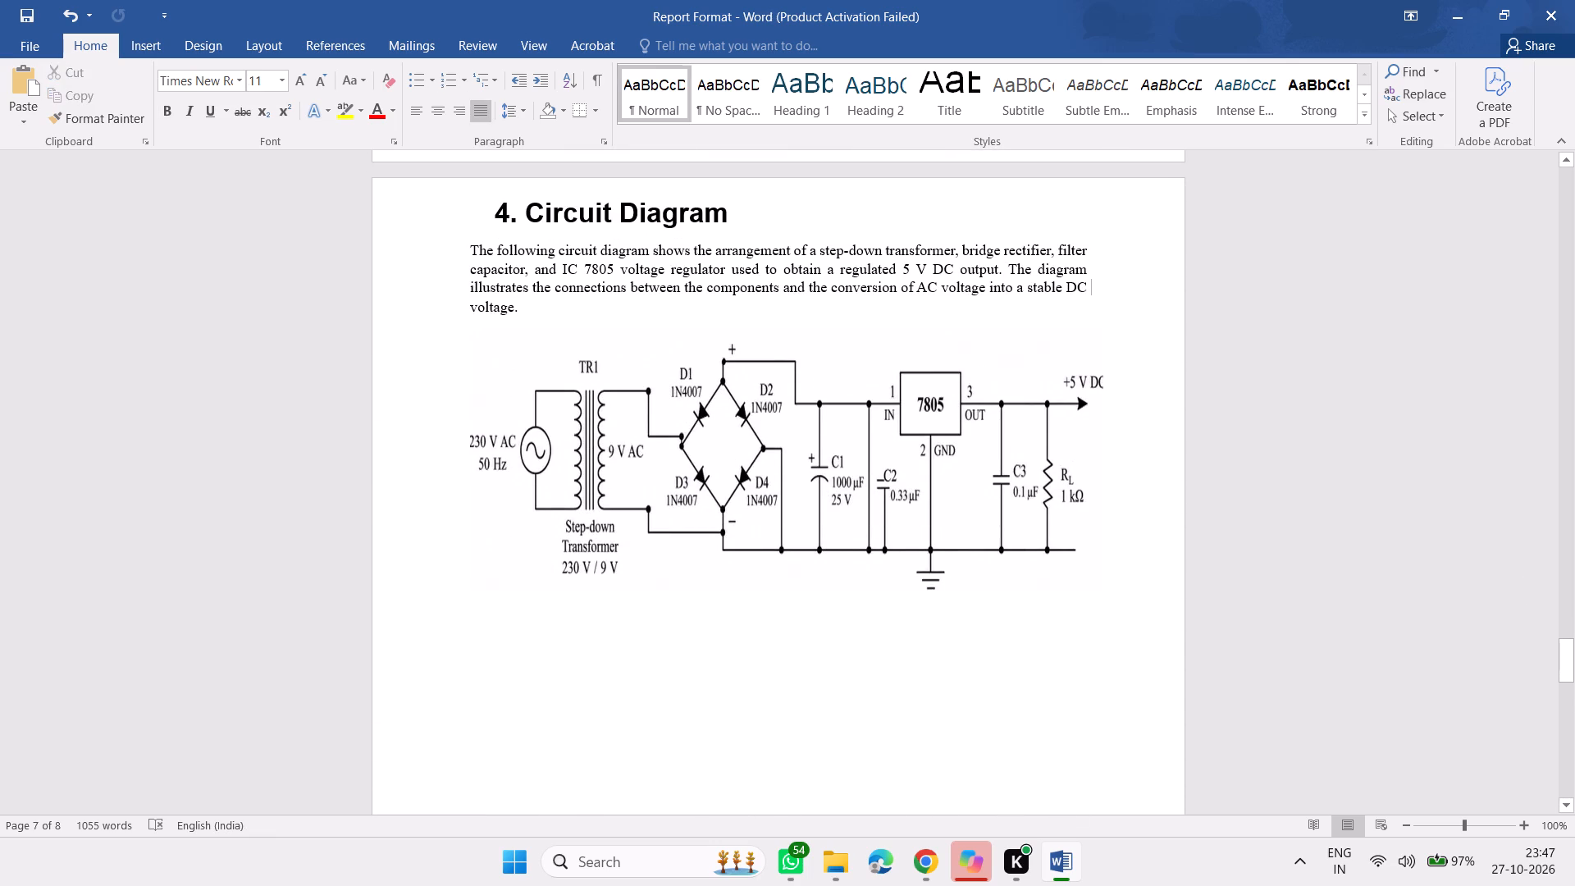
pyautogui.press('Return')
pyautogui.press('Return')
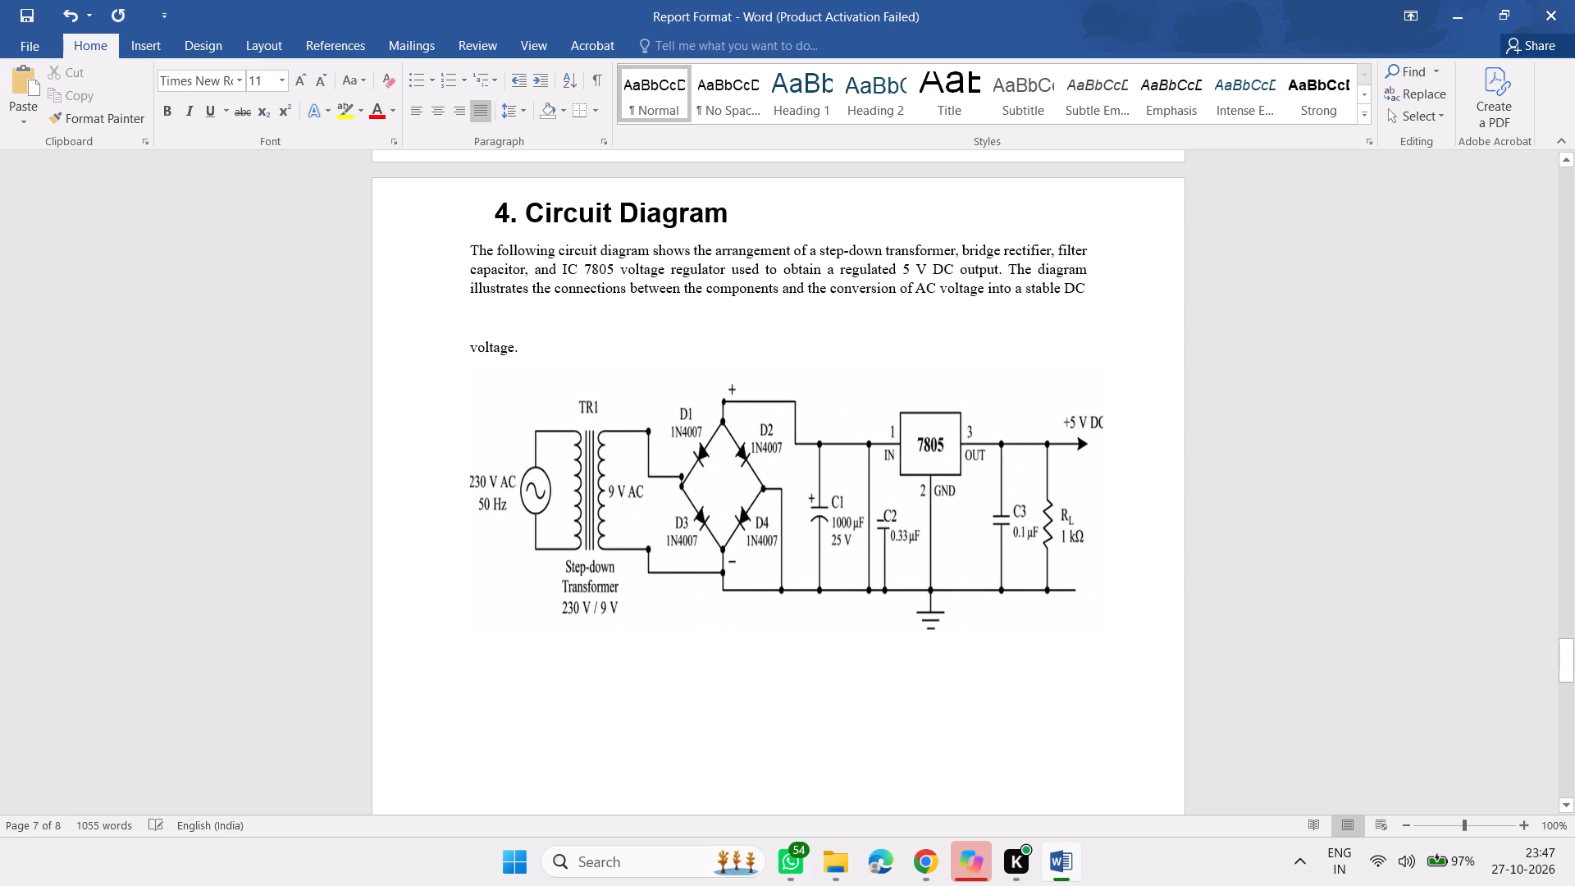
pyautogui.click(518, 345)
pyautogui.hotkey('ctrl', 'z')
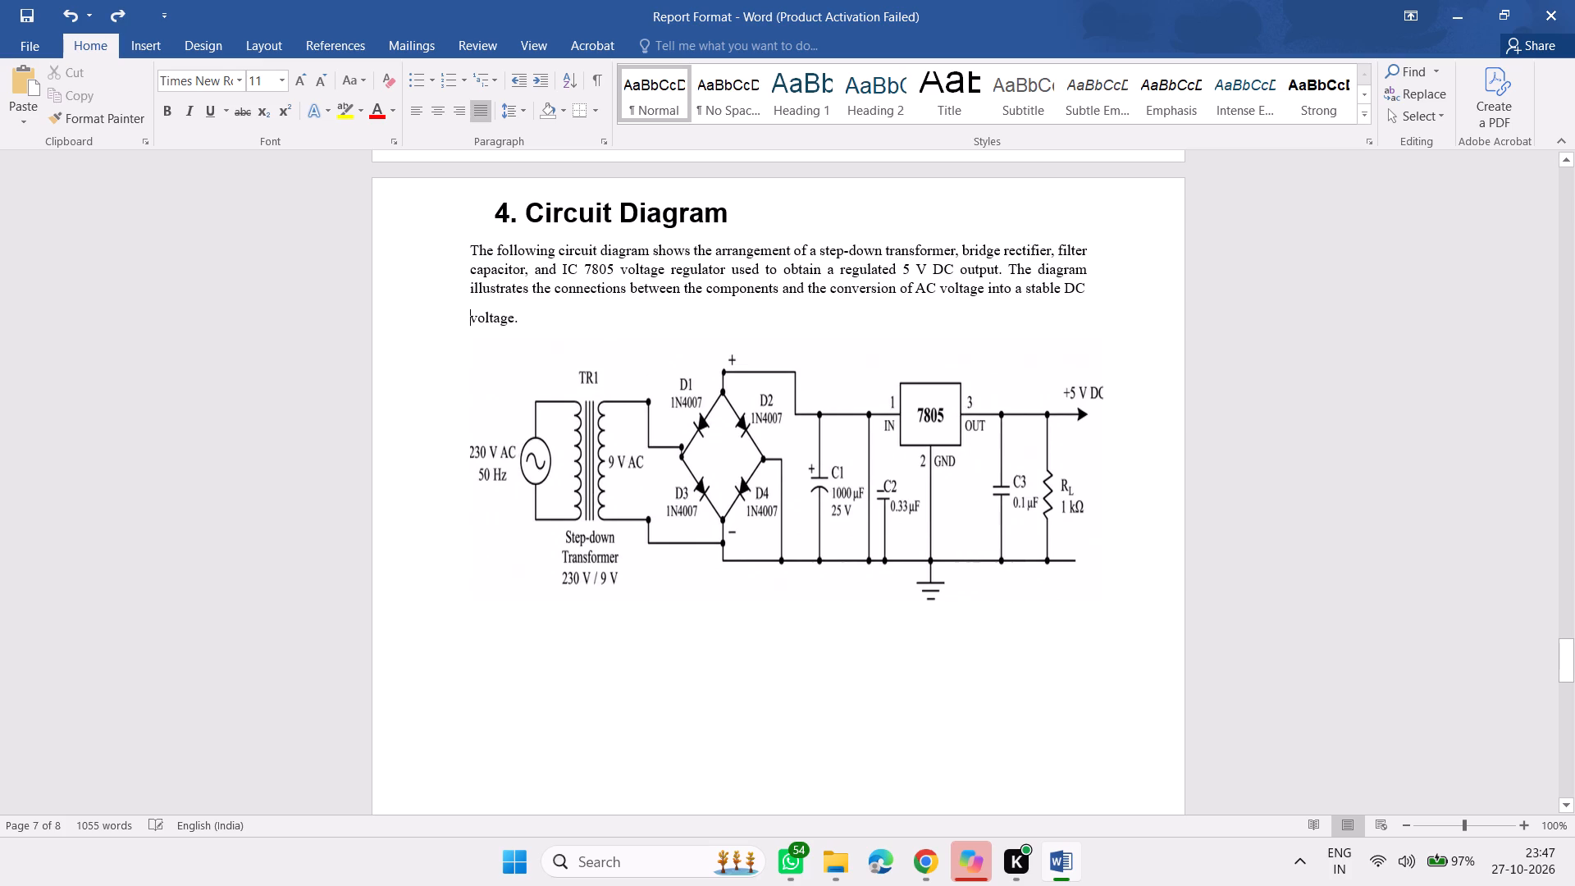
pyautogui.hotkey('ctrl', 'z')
# Insert three line breaks after the "4. Circuit Diagram" paragraph to separate it from the circuit image.
pyautogui.click(523, 306)
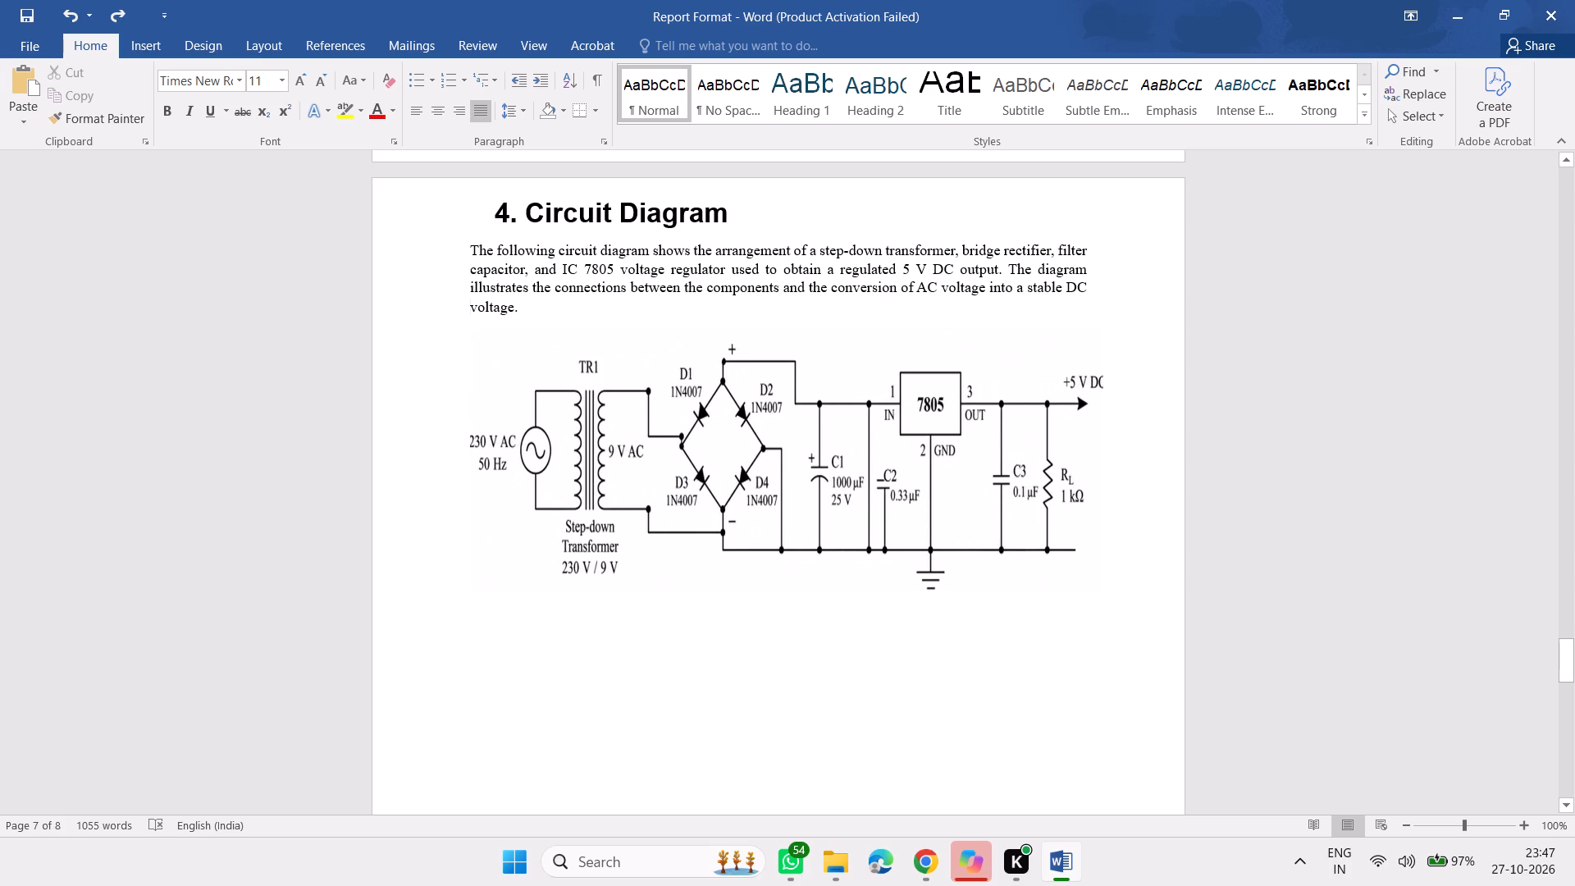
pyautogui.press('Return')
pyautogui.press('Return')
pyautogui.press('Return')
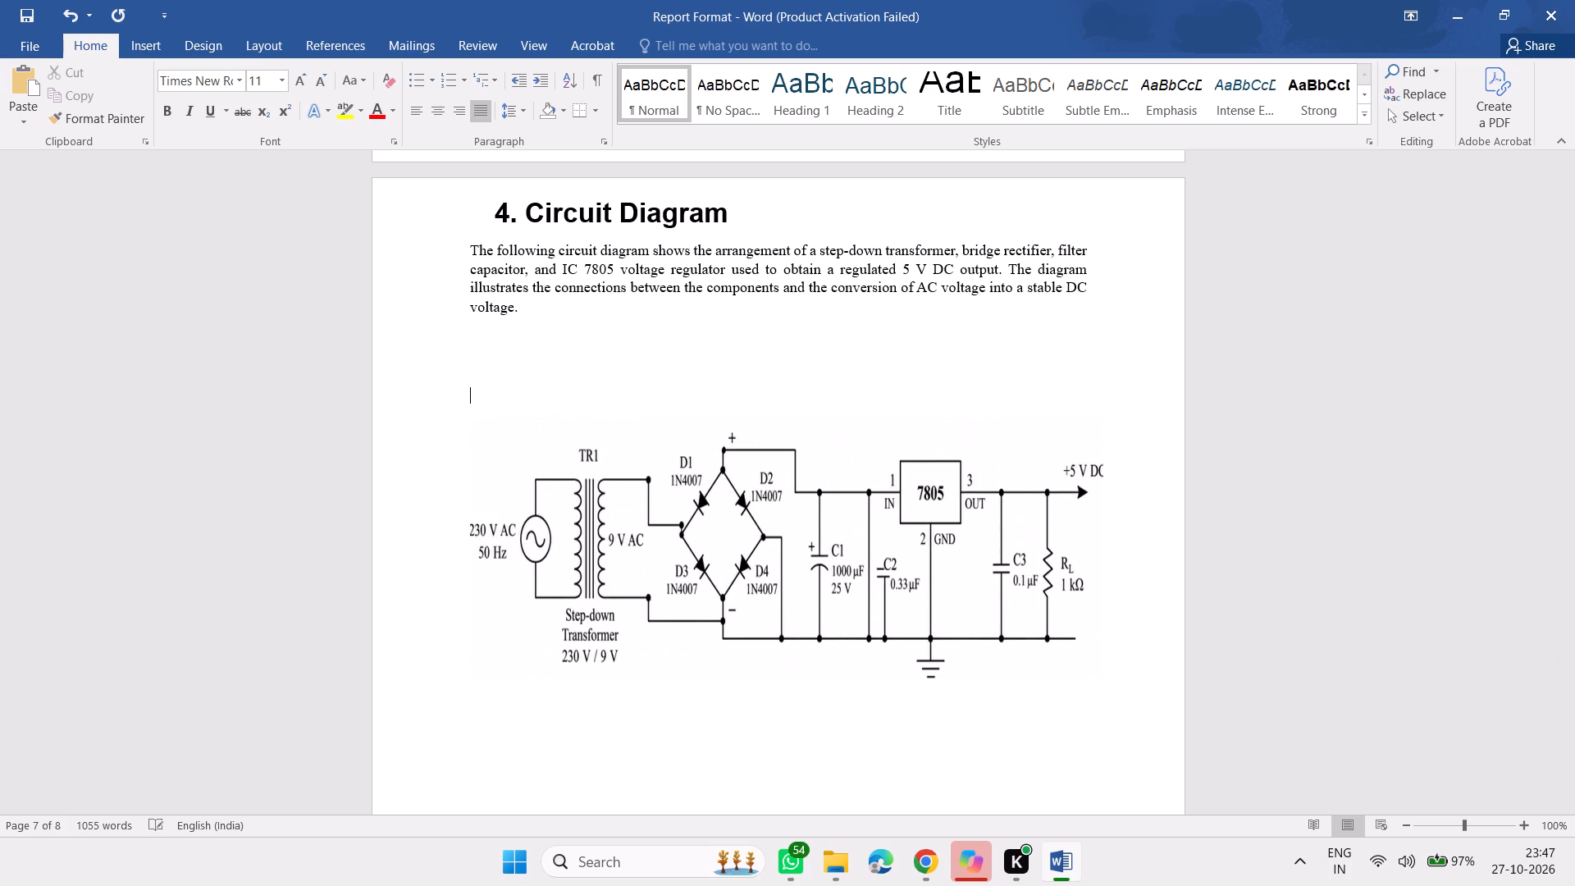
# Delete all three body paragraphs under "5. Result", leaving the heading in place.
pyautogui.scroll(7, 867, 404)
pyautogui.scroll(2, 960, 520)
pyautogui.scroll(-20, 956, 555)
pyautogui.scroll(-5, 956, 555)
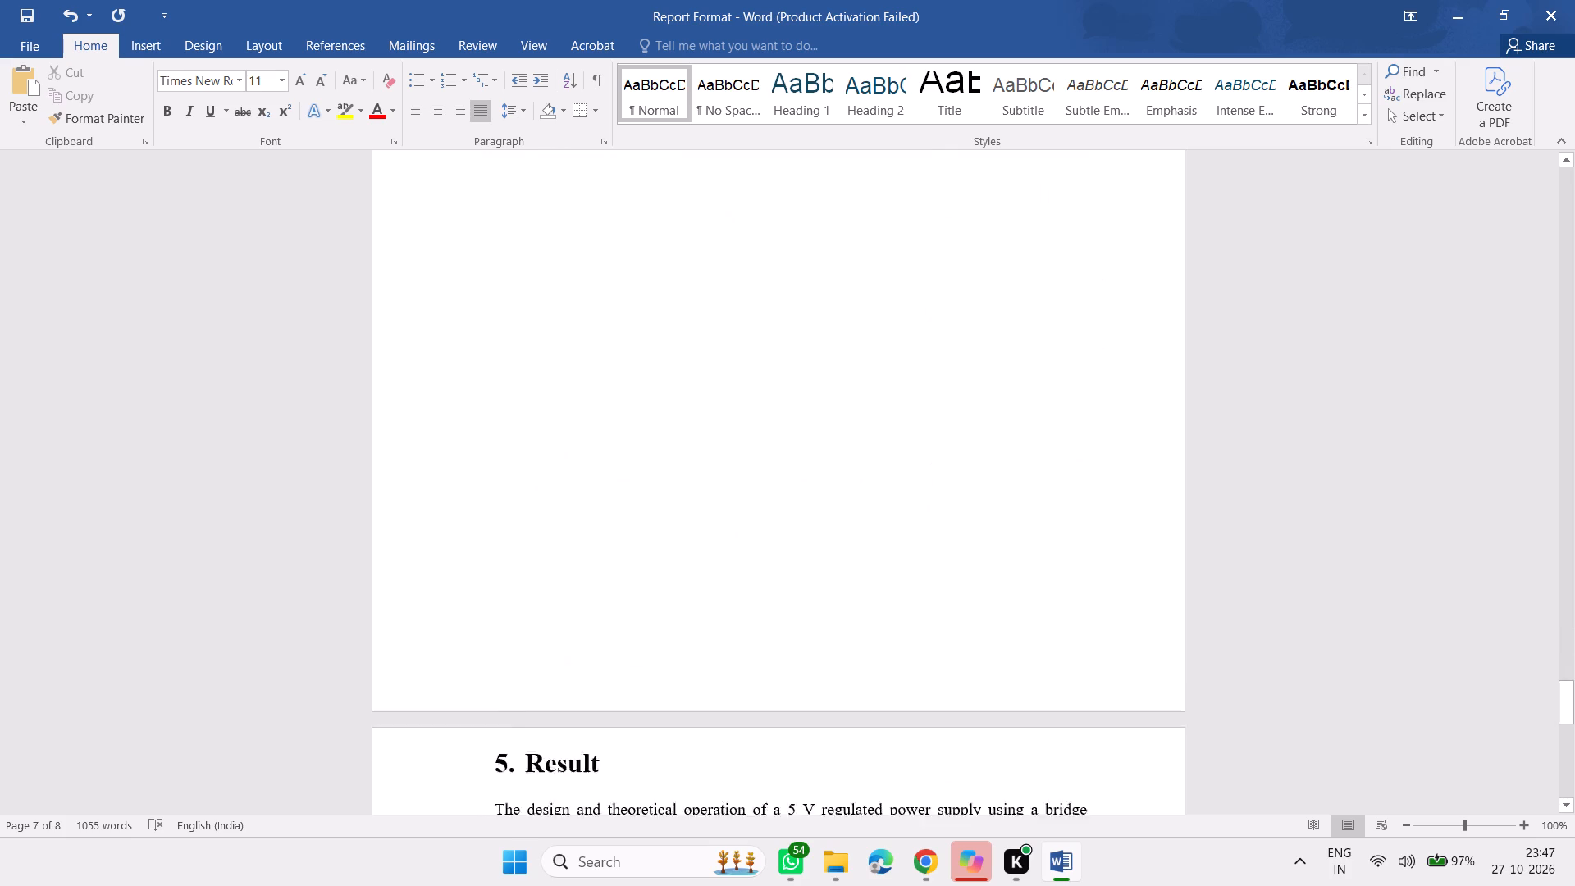
pyautogui.scroll(-2, 916, 690)
pyautogui.scroll(-1, 680, 578)
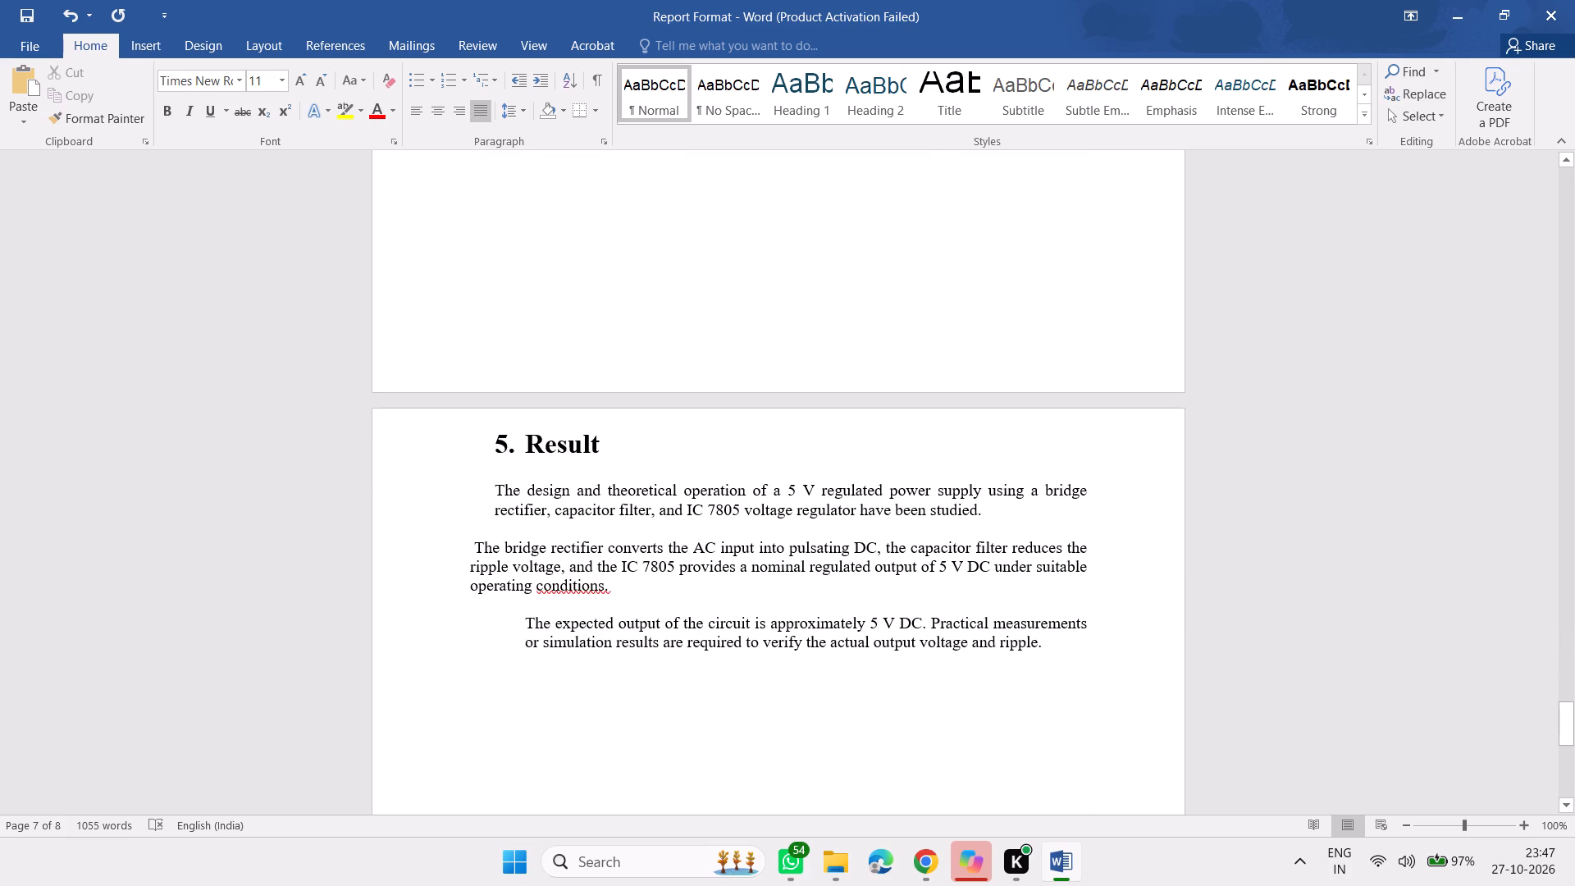
pyautogui.moveTo(1043, 646); pyautogui.dragTo(783, 557)
pyautogui.click(482, 476)
pyautogui.moveTo(490, 479); pyautogui.dragTo(499, 489)
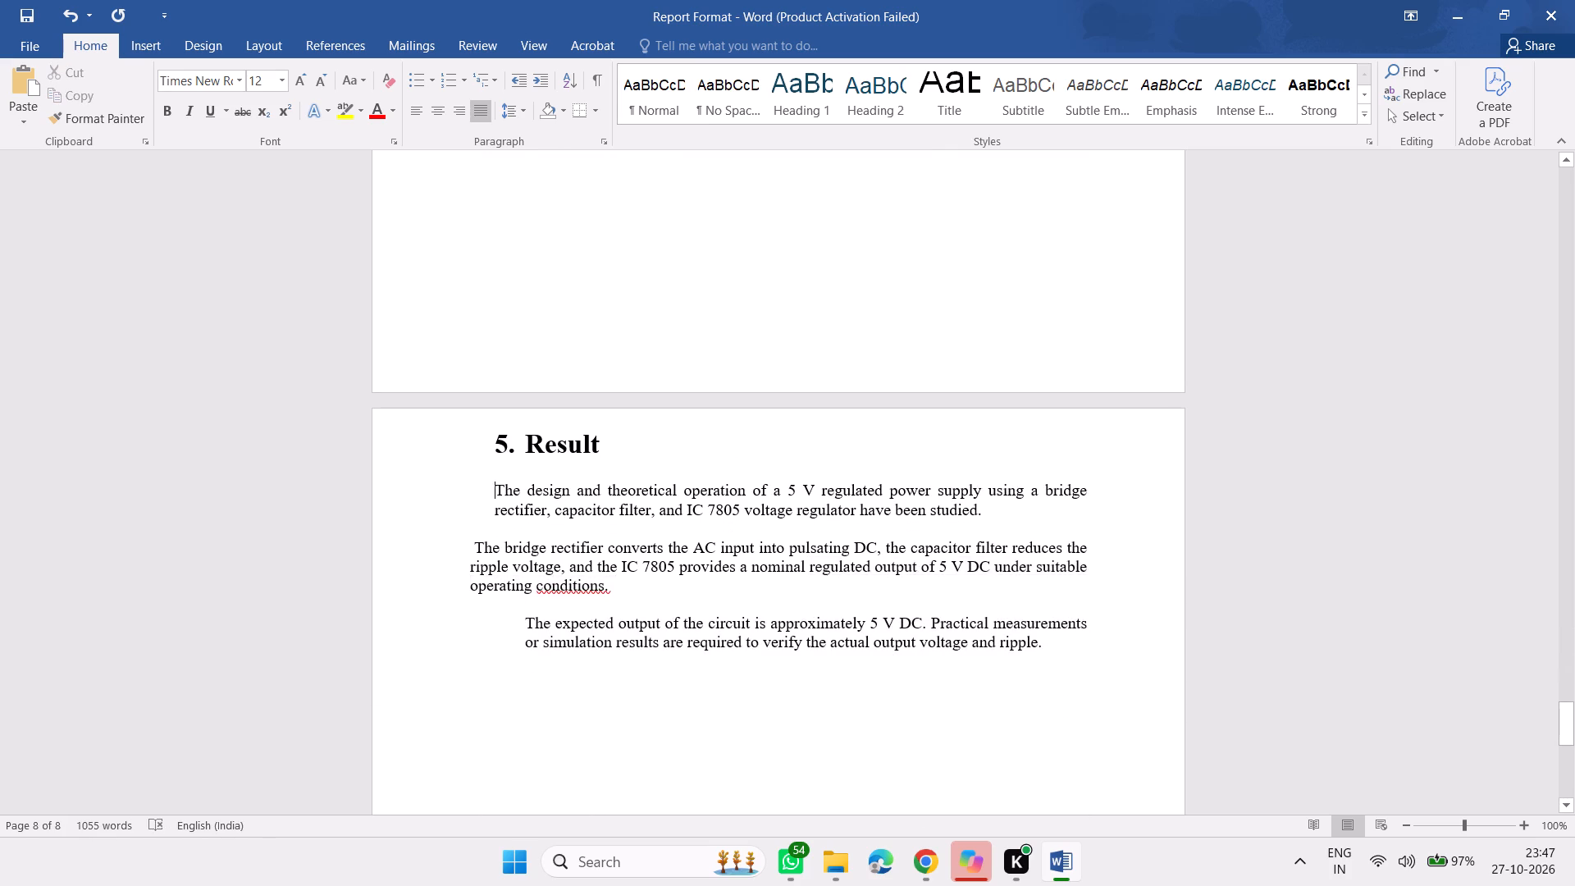
pyautogui.moveTo(499, 489); pyautogui.dragTo(901, 688)
pyautogui.press('BackSpace')
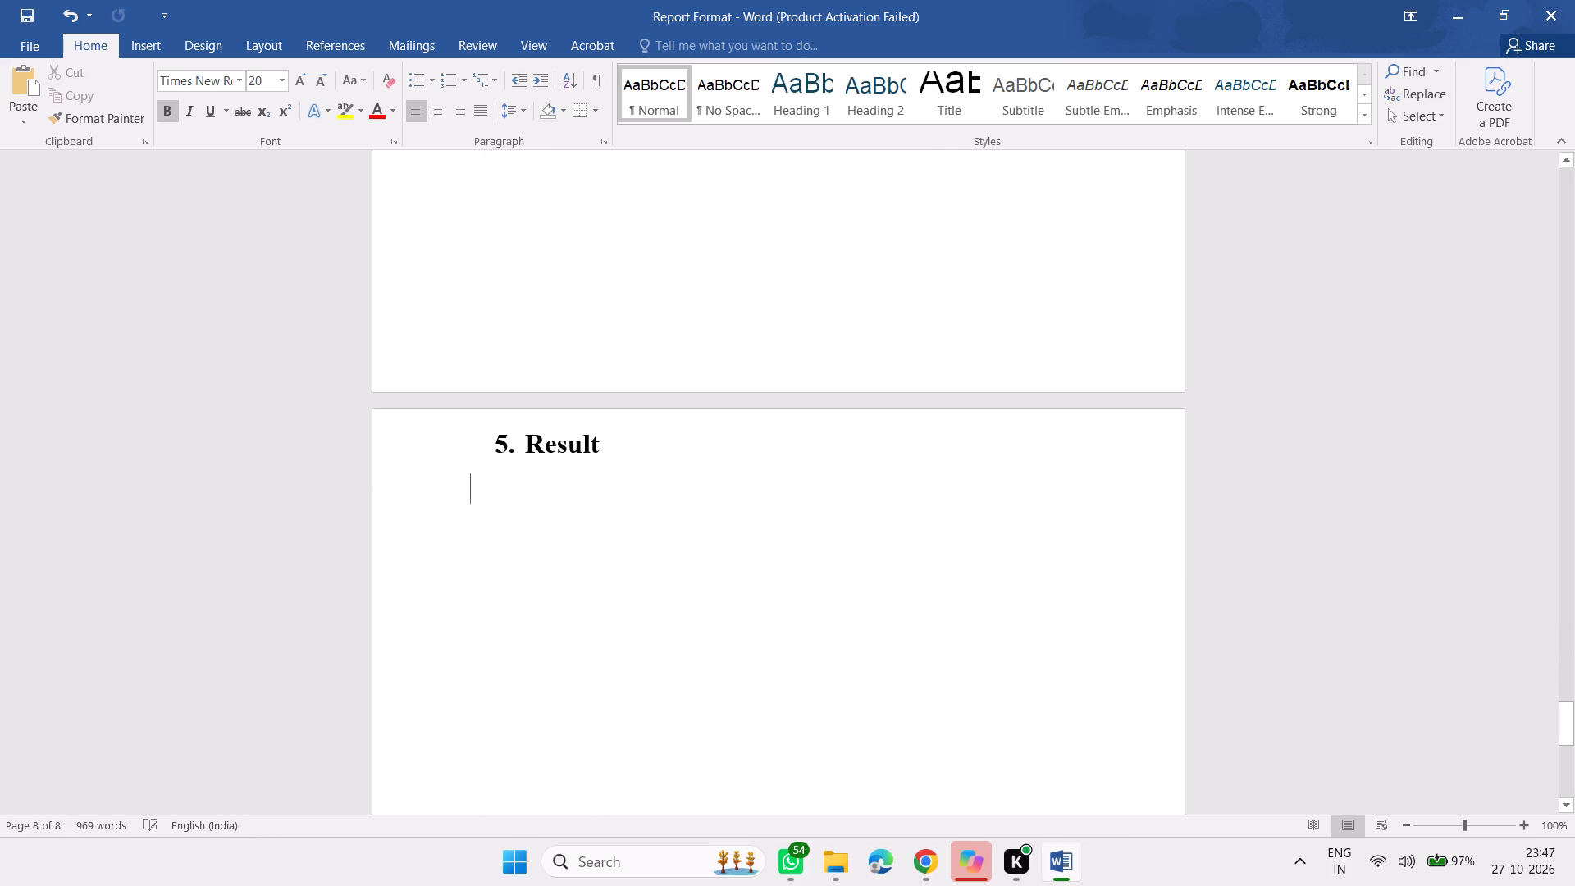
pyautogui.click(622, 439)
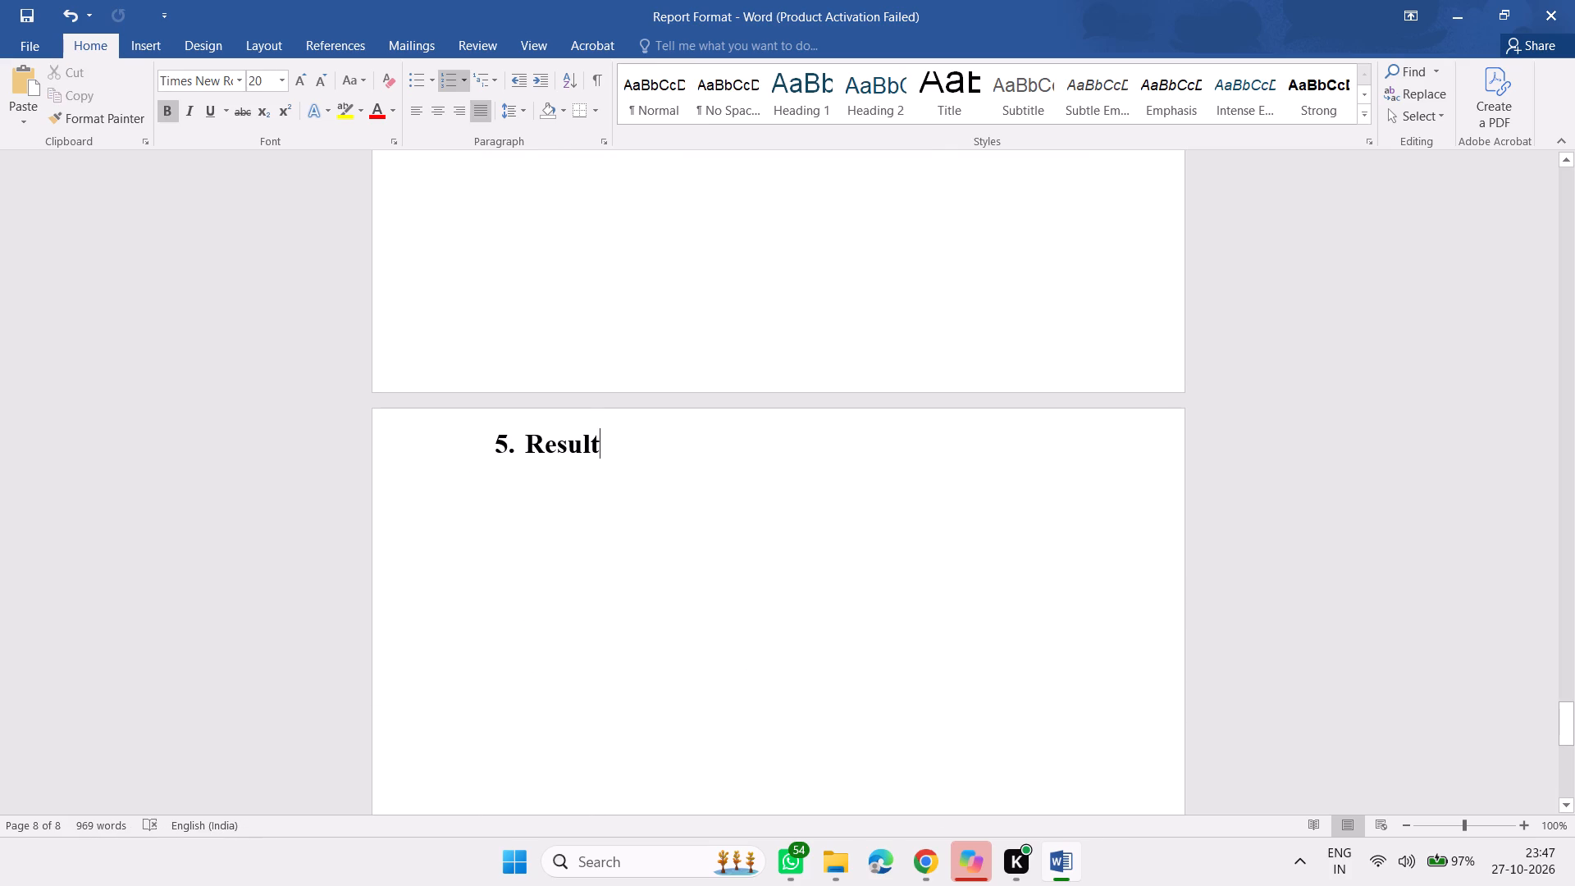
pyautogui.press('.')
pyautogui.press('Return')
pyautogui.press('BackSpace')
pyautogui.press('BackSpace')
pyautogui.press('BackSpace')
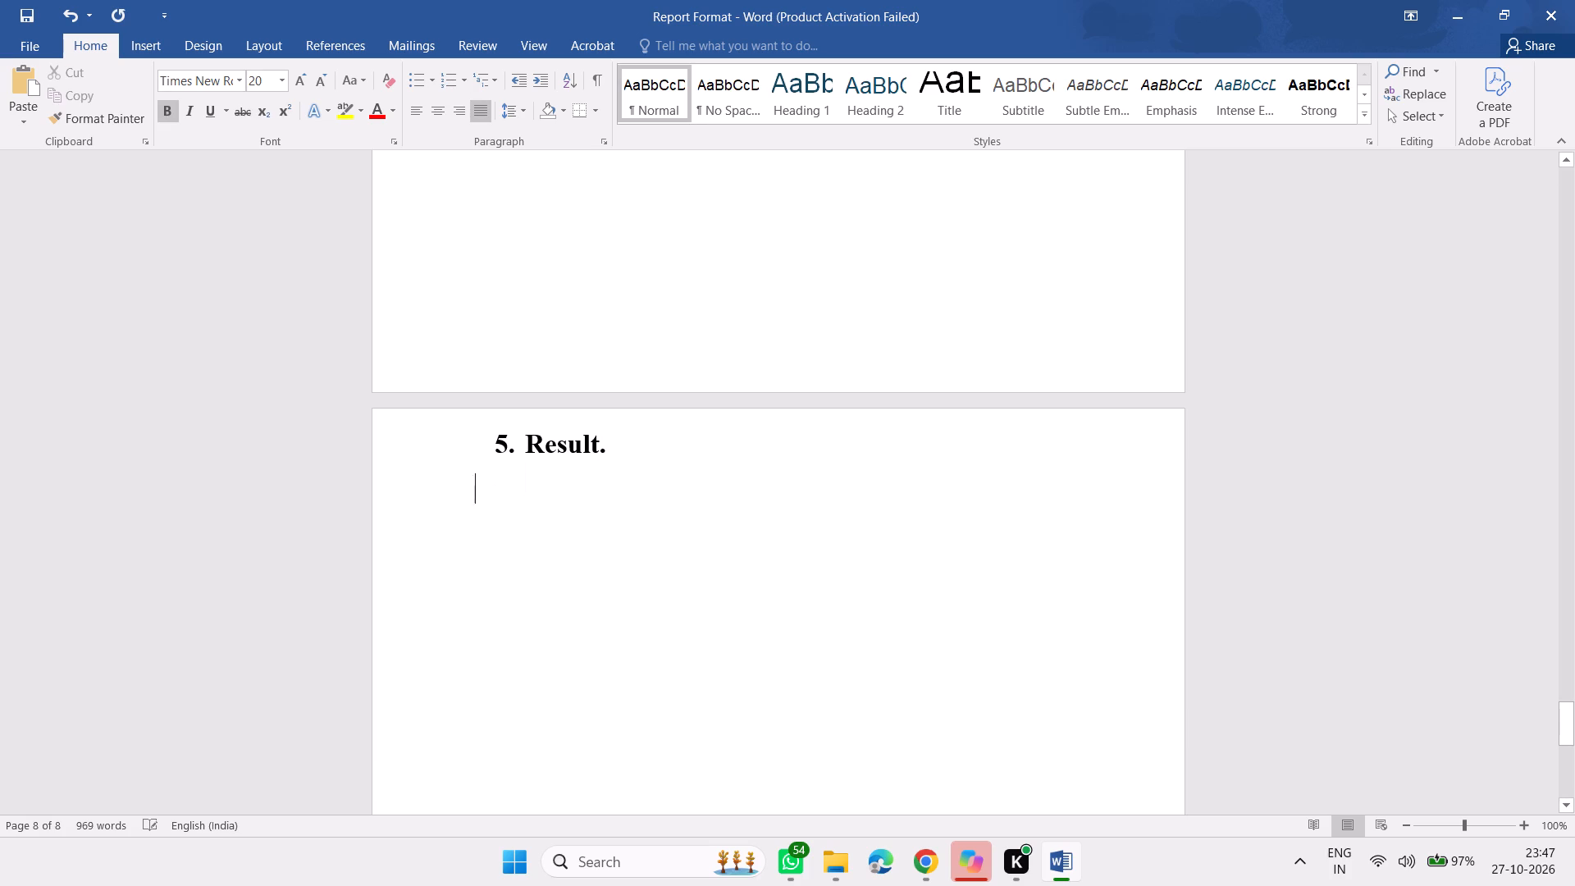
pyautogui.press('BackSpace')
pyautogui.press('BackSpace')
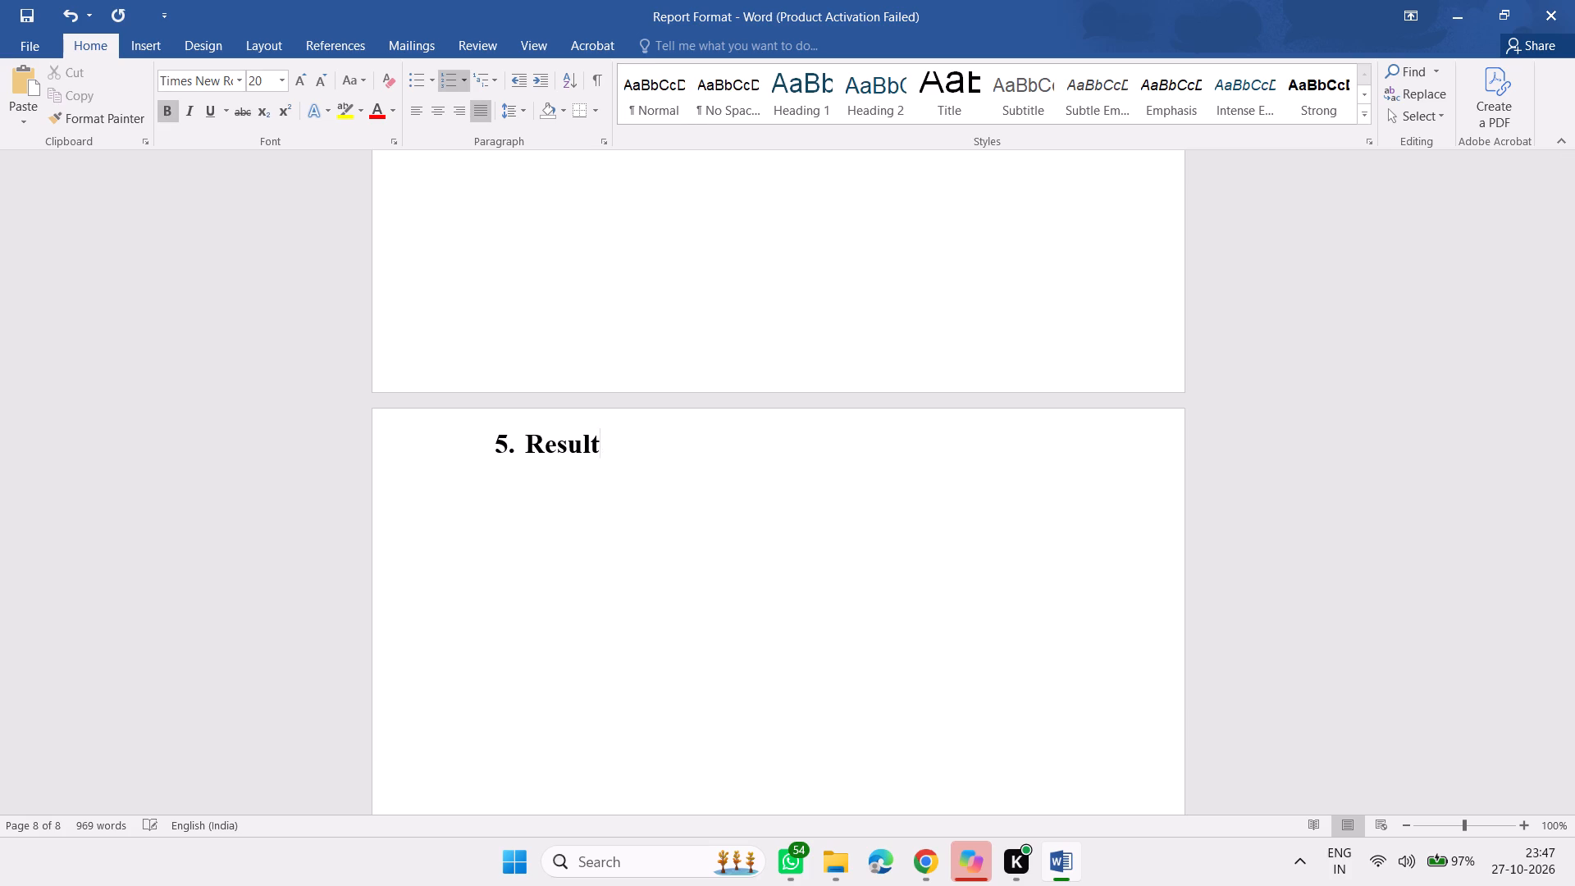
# Add a period after the "Result" heading and start an unnumbered blank line below it.
pyautogui.press('.')
pyautogui.press('Return')
pyautogui.press('Return')
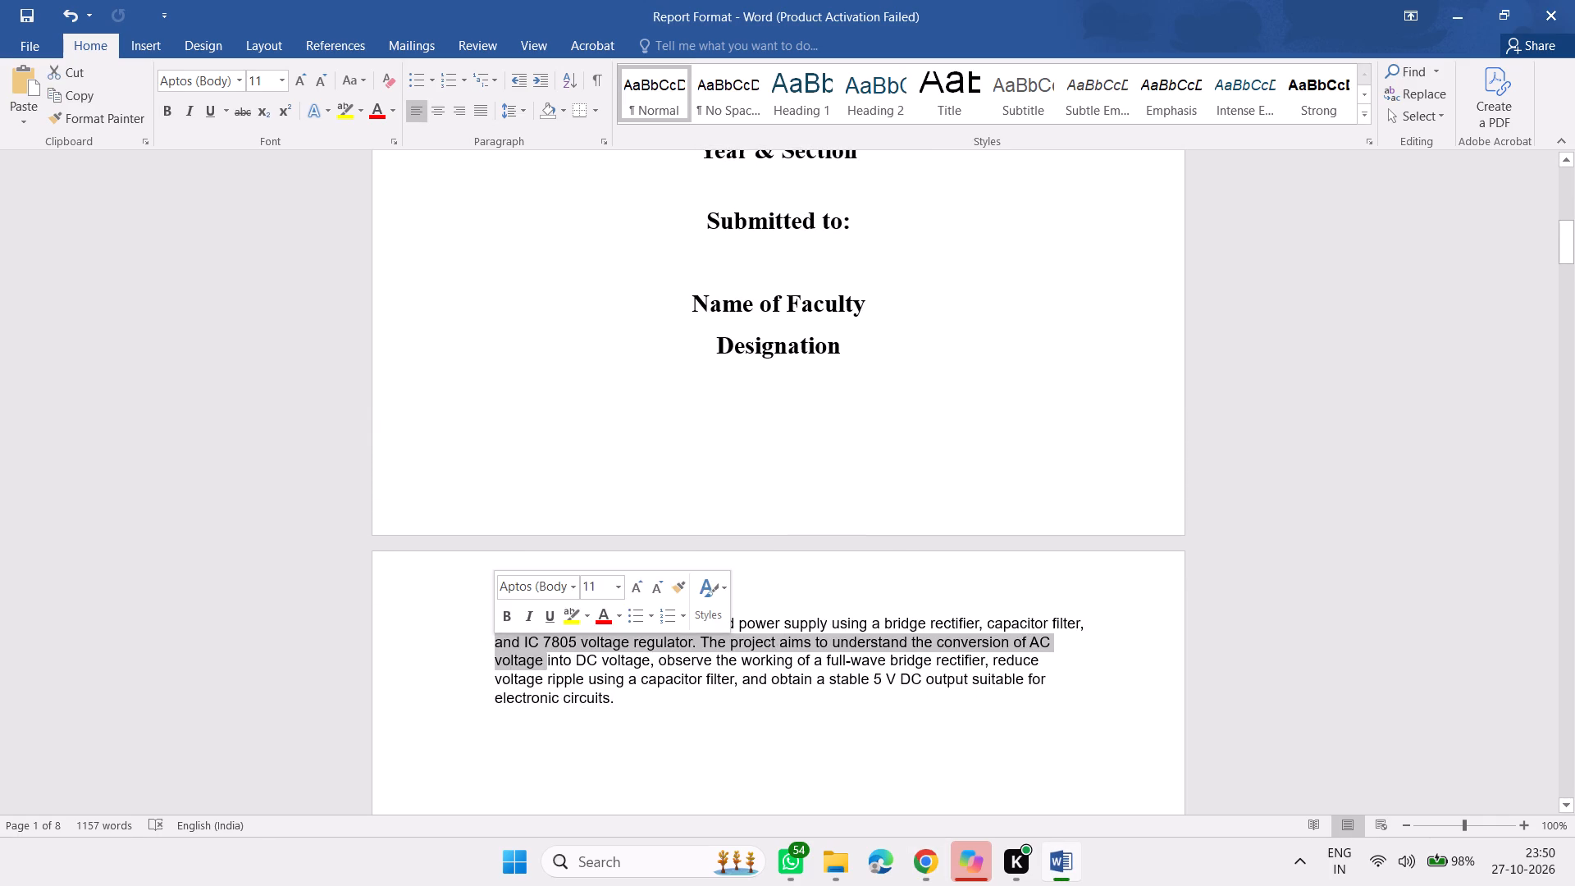
pyautogui.click(477, 630)
pyautogui.moveTo(485, 619); pyautogui.dragTo(610, 702)
pyautogui.press('BackSpace')
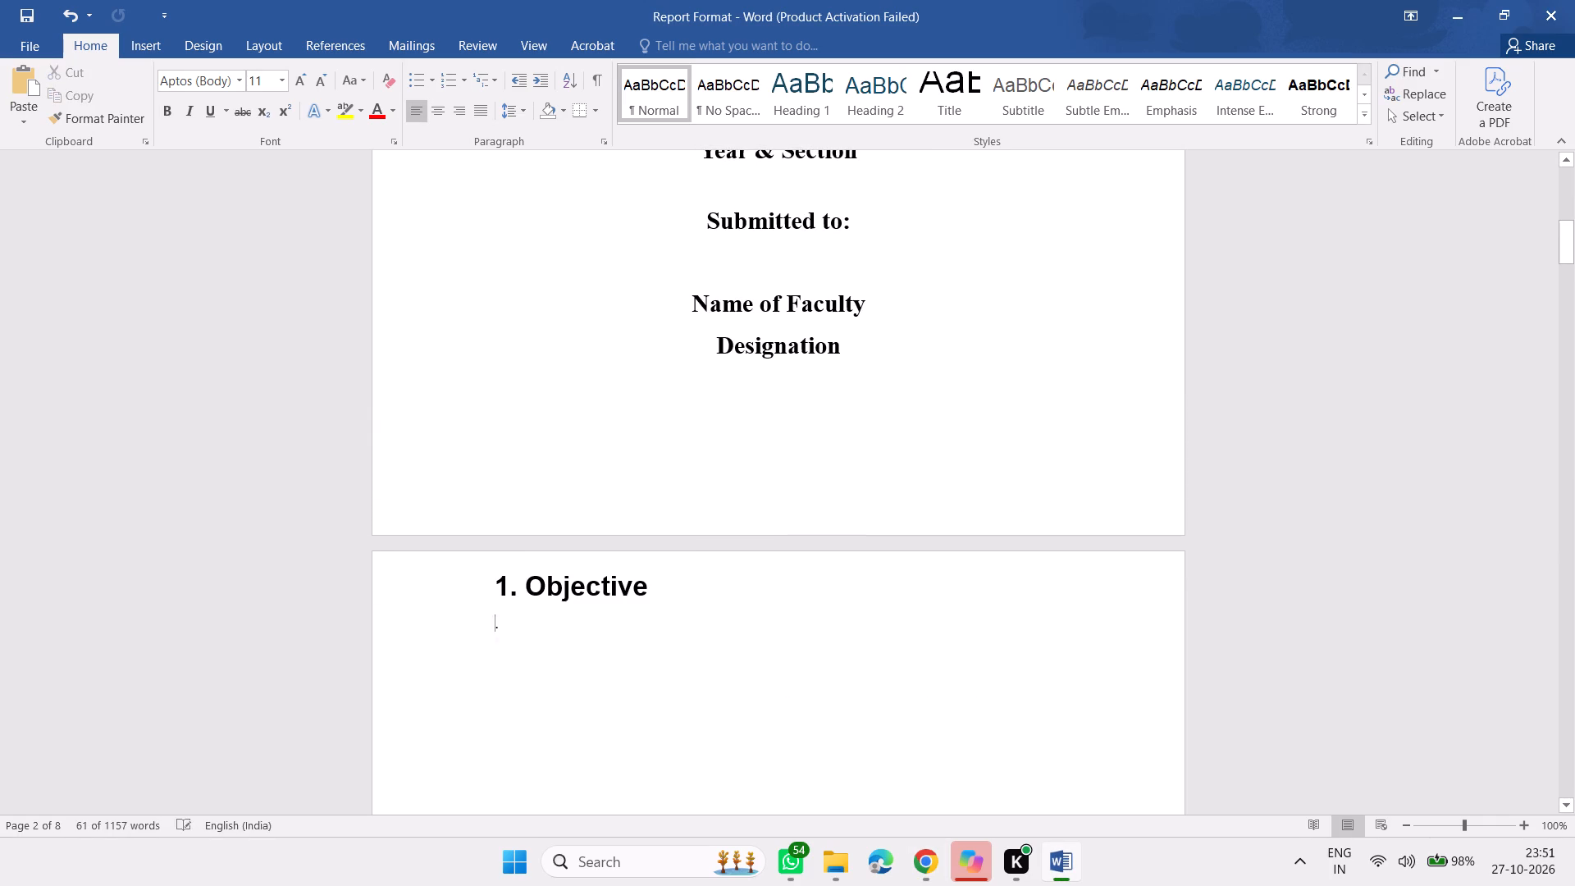
pyautogui.click(690, 581)
pyautogui.click(534, 626)
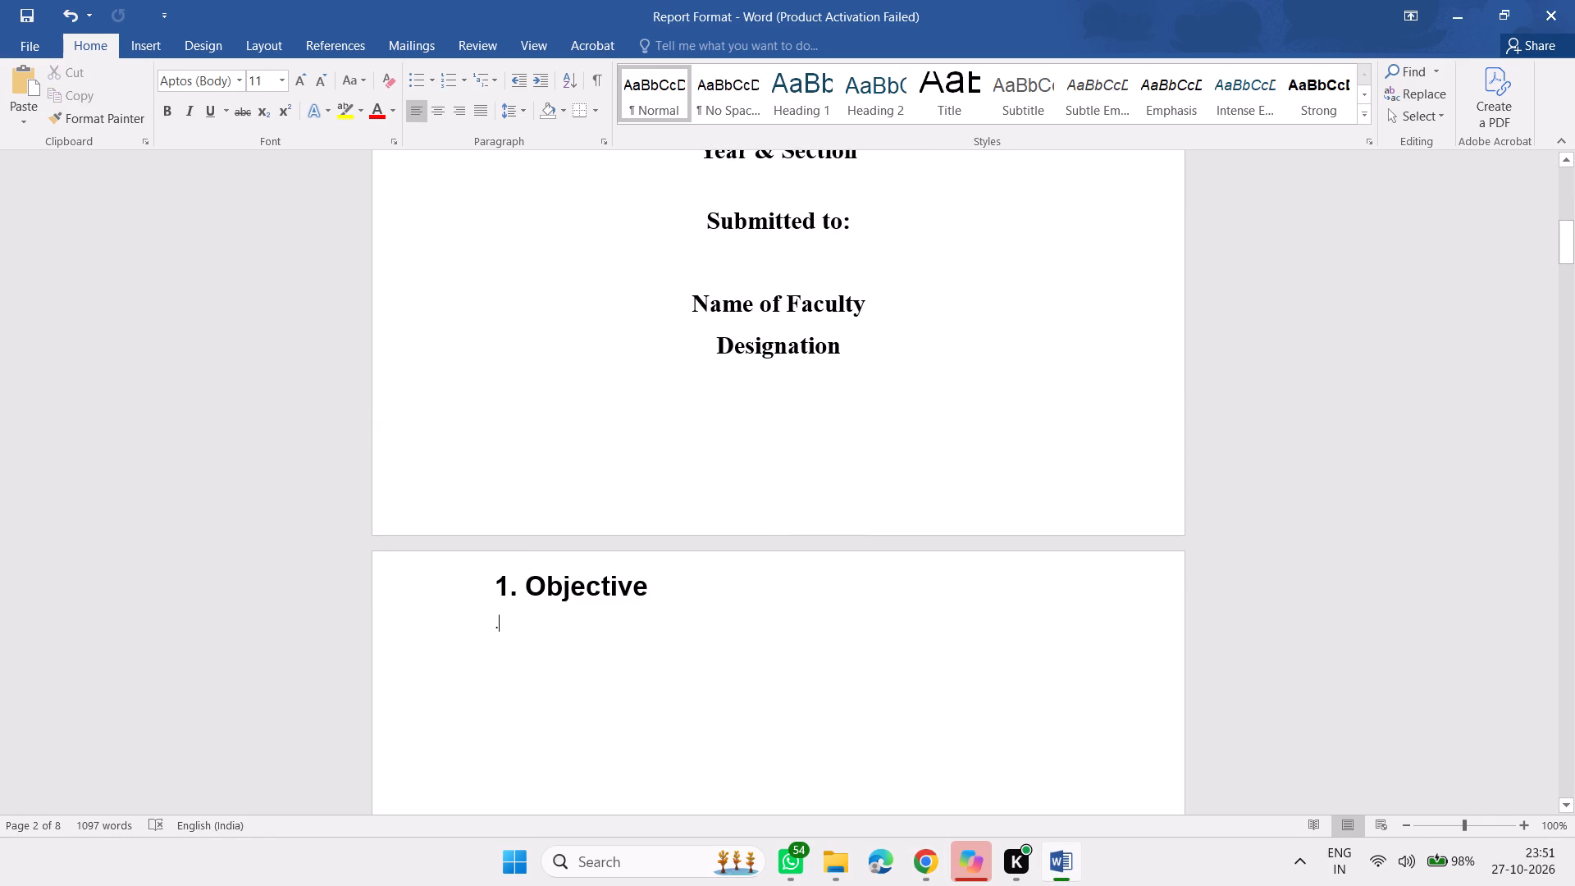
pyautogui.press('BackSpace')
# Paste the copied objective text below the "1. Objective" heading and delete the duplicate heading that comes with it.
pyautogui.click(654, 580)
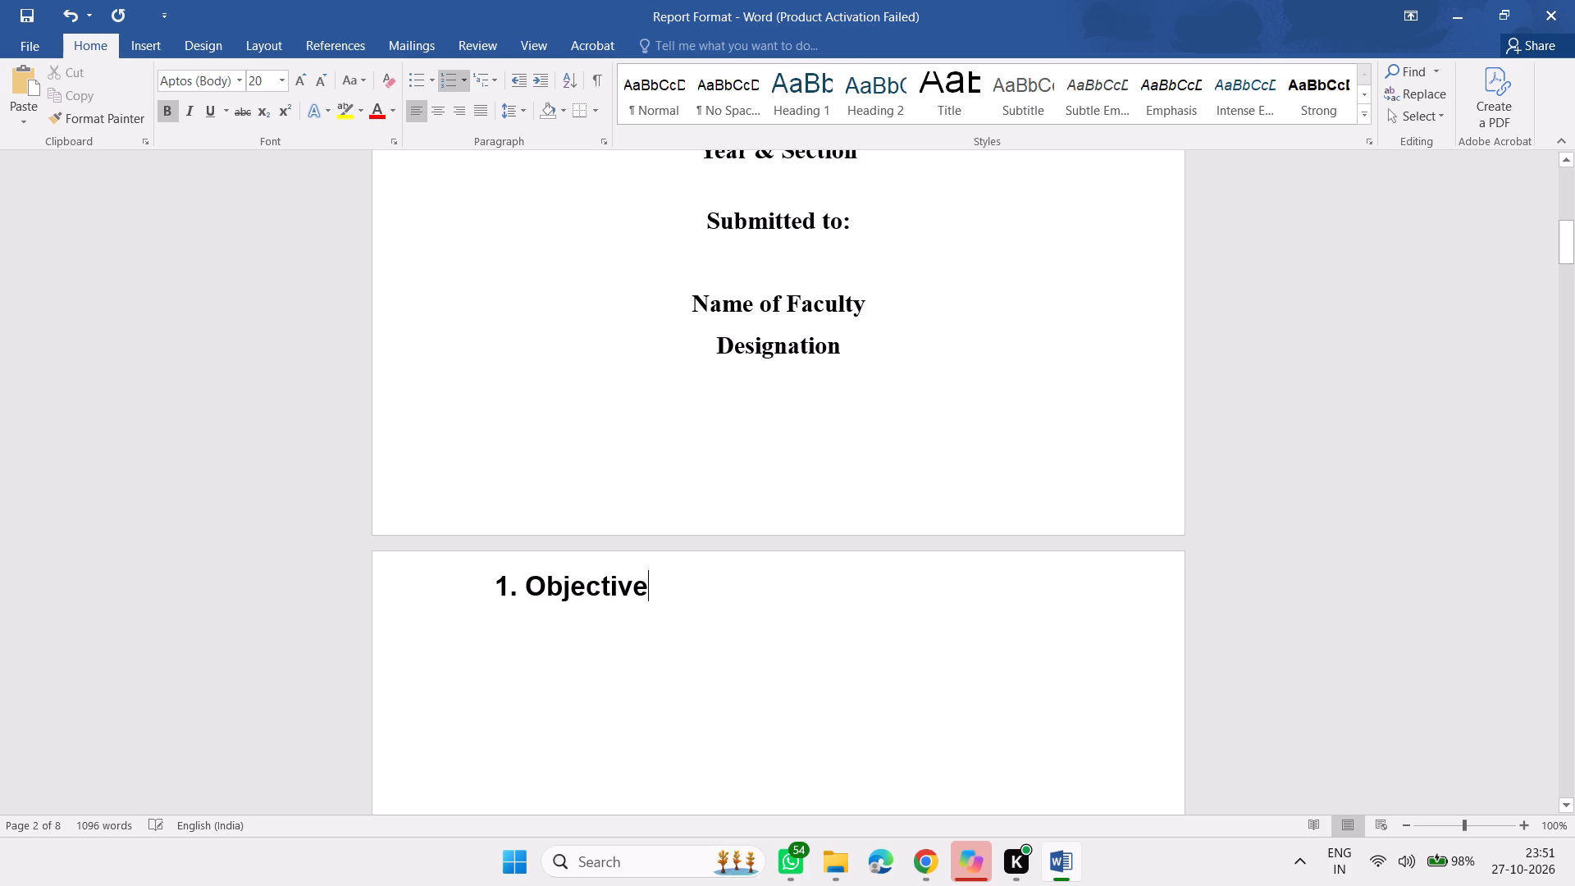
pyautogui.press('Return')
pyautogui.press('Return')
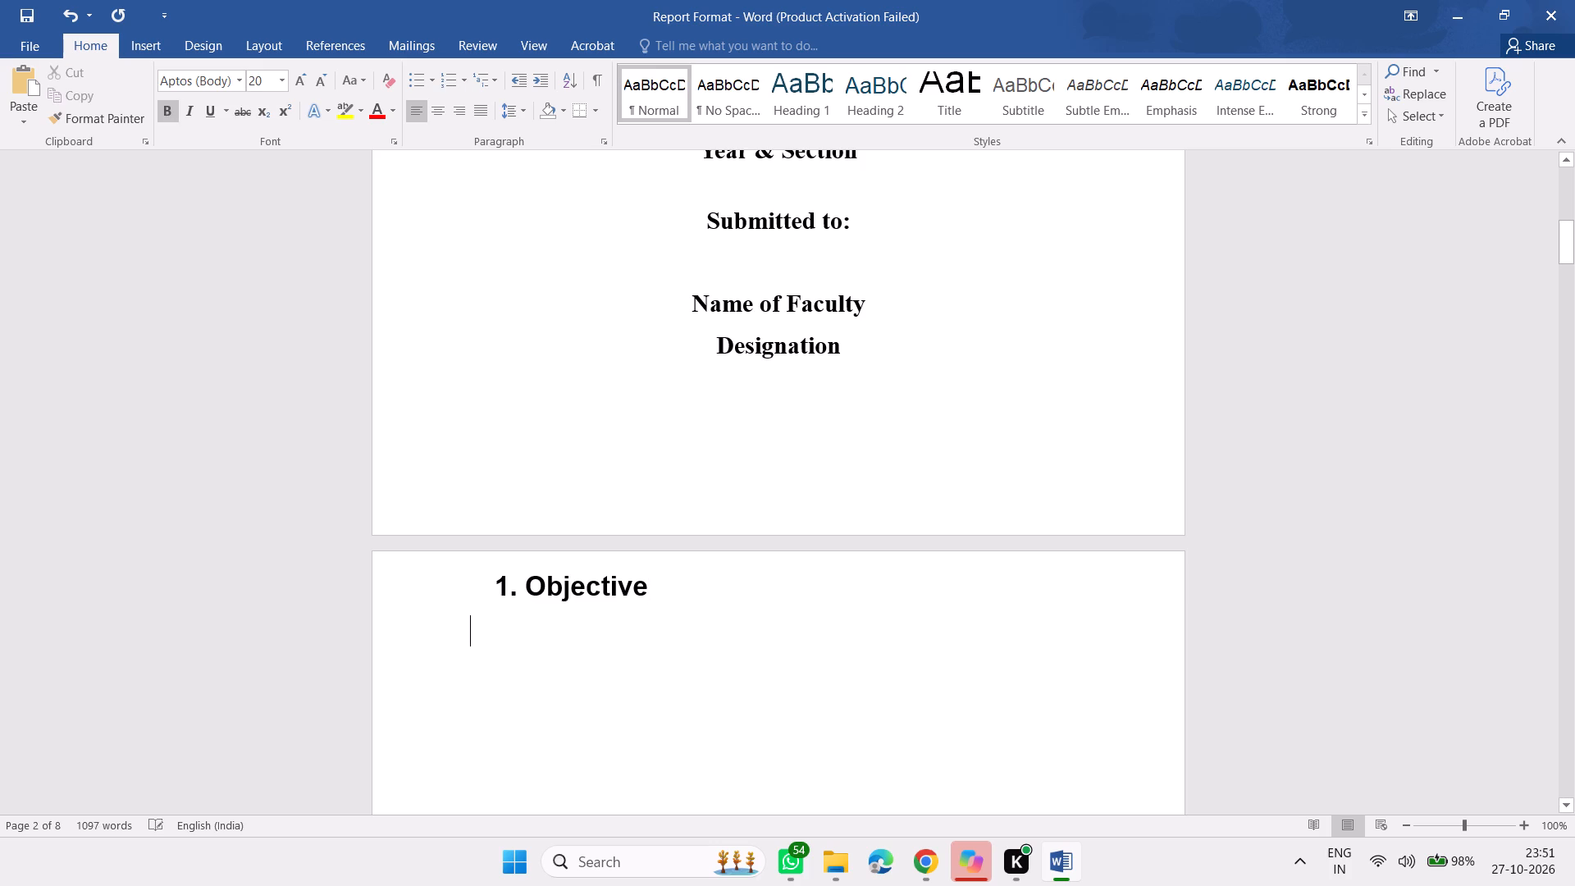
pyautogui.hotkey('ctrl', 'space')
pyautogui.hotkey('ctrl', 'v')
pyautogui.moveTo(615, 550); pyautogui.dragTo(450, 557)
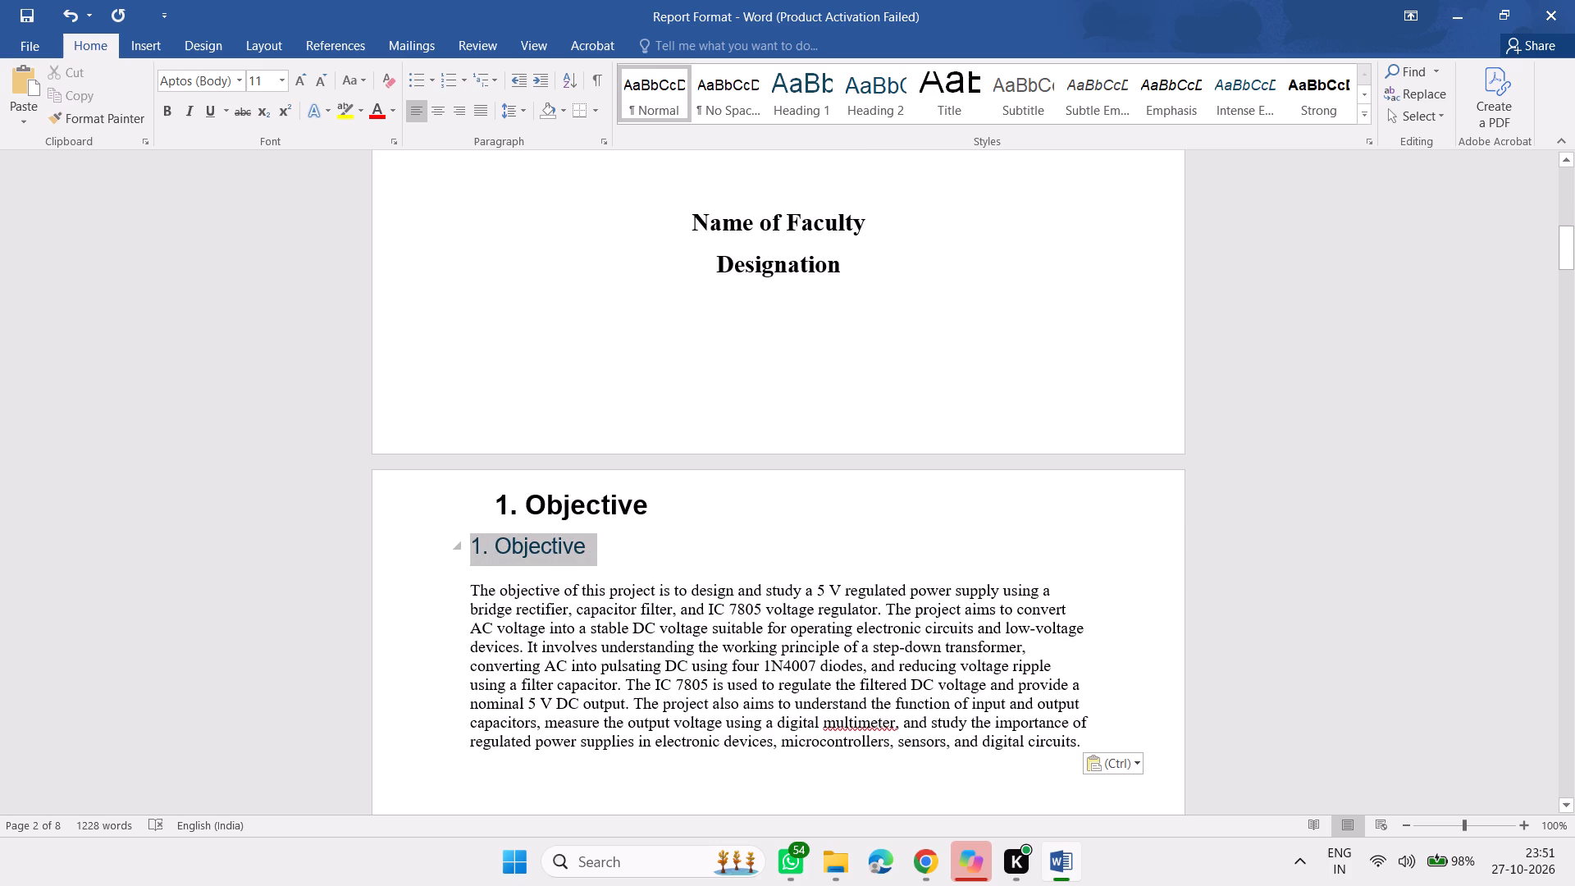
pyautogui.moveTo(450, 557); pyautogui.dragTo(449, 557)
pyautogui.press('BackSpace')
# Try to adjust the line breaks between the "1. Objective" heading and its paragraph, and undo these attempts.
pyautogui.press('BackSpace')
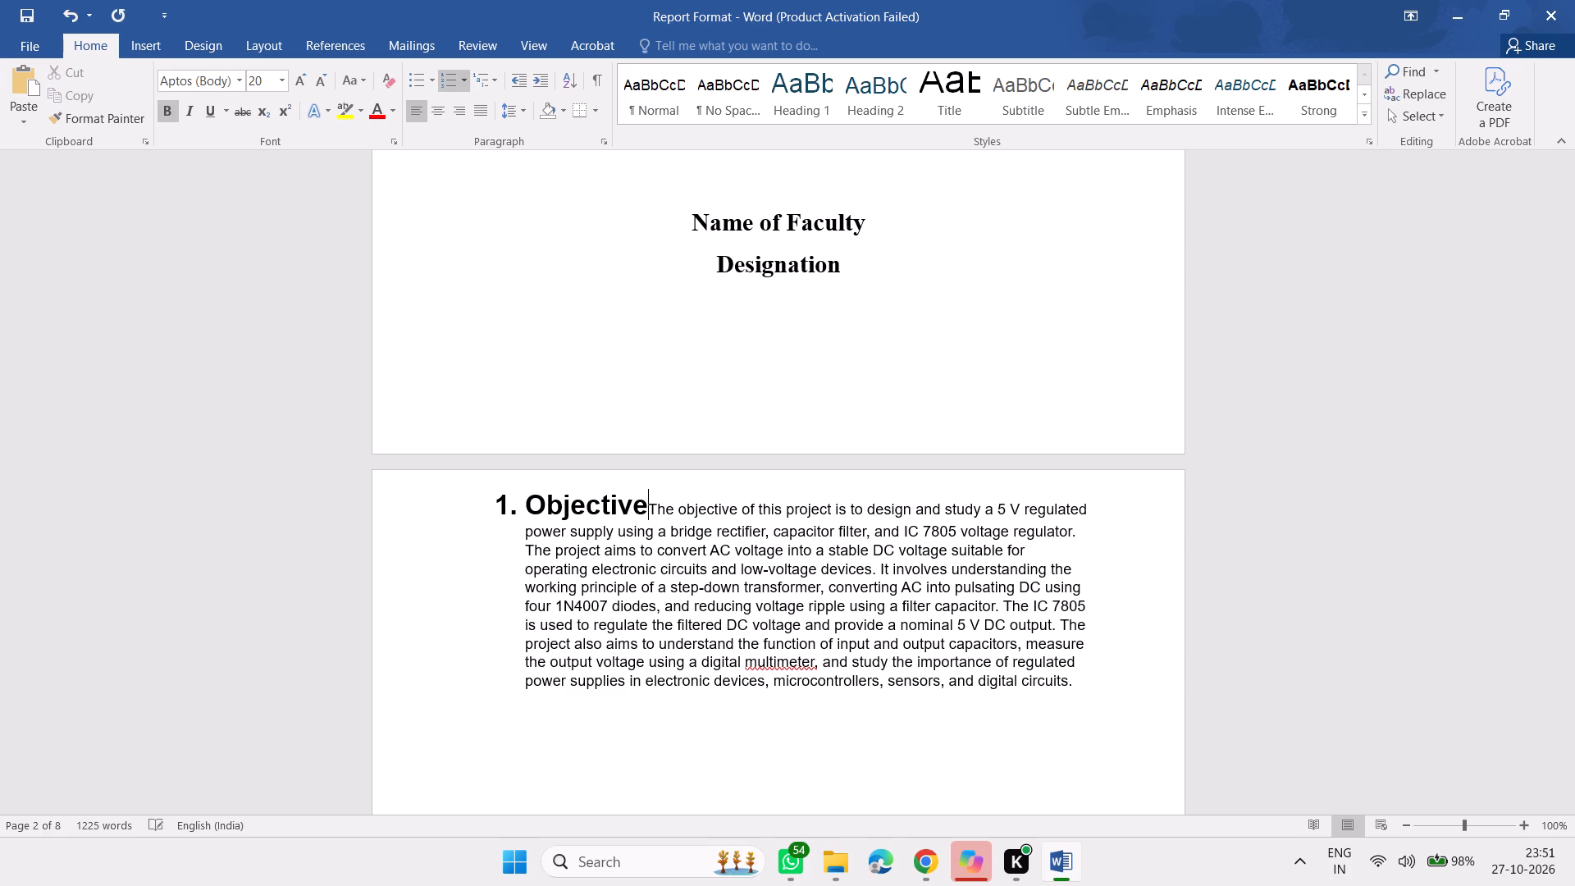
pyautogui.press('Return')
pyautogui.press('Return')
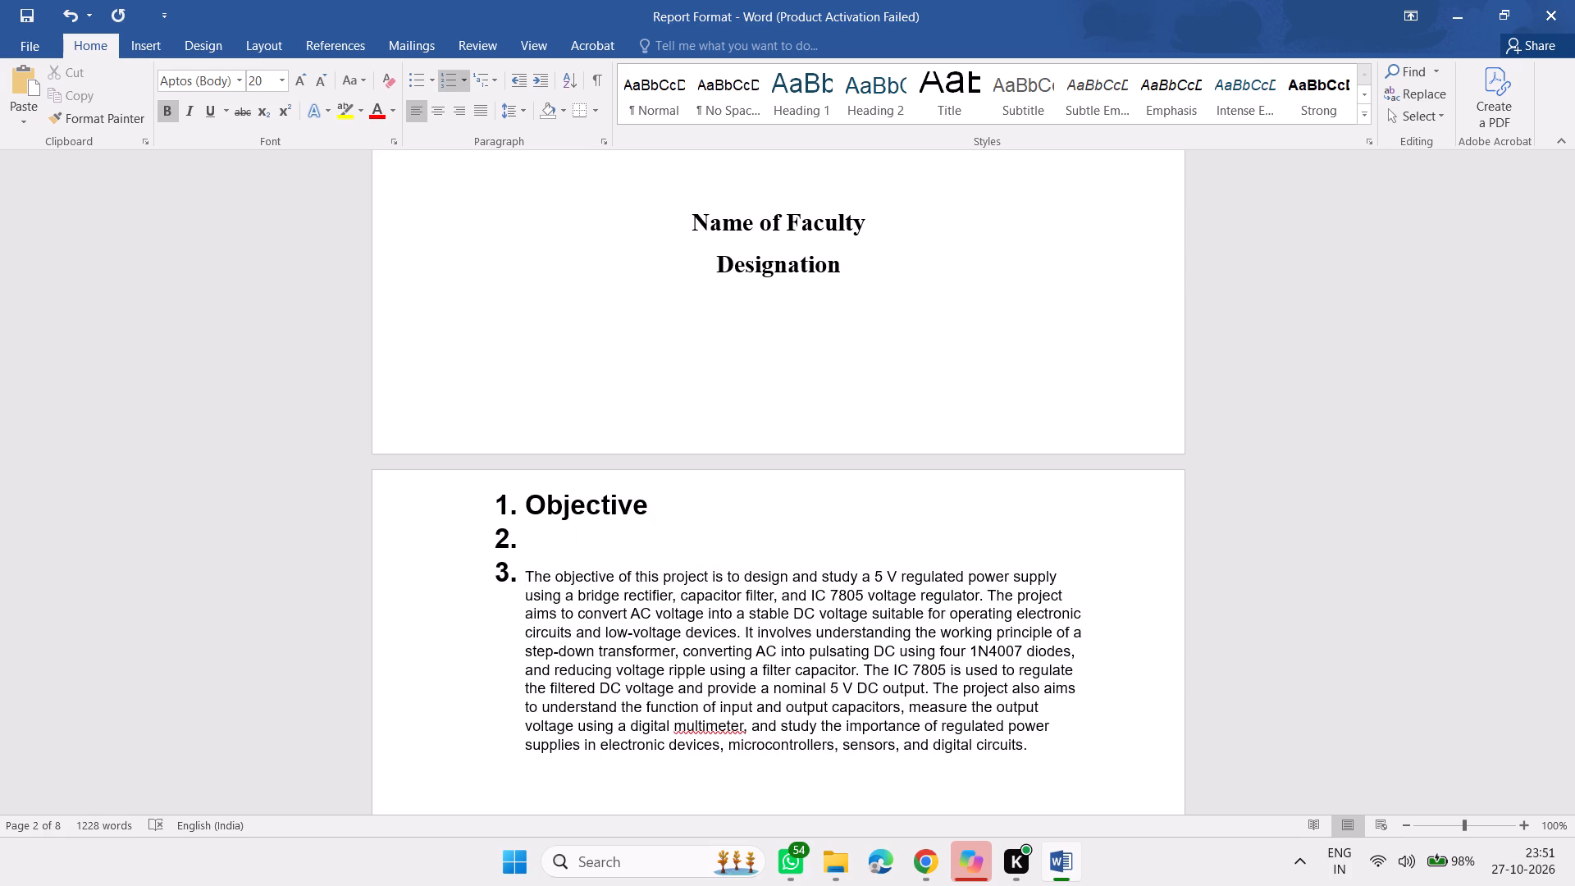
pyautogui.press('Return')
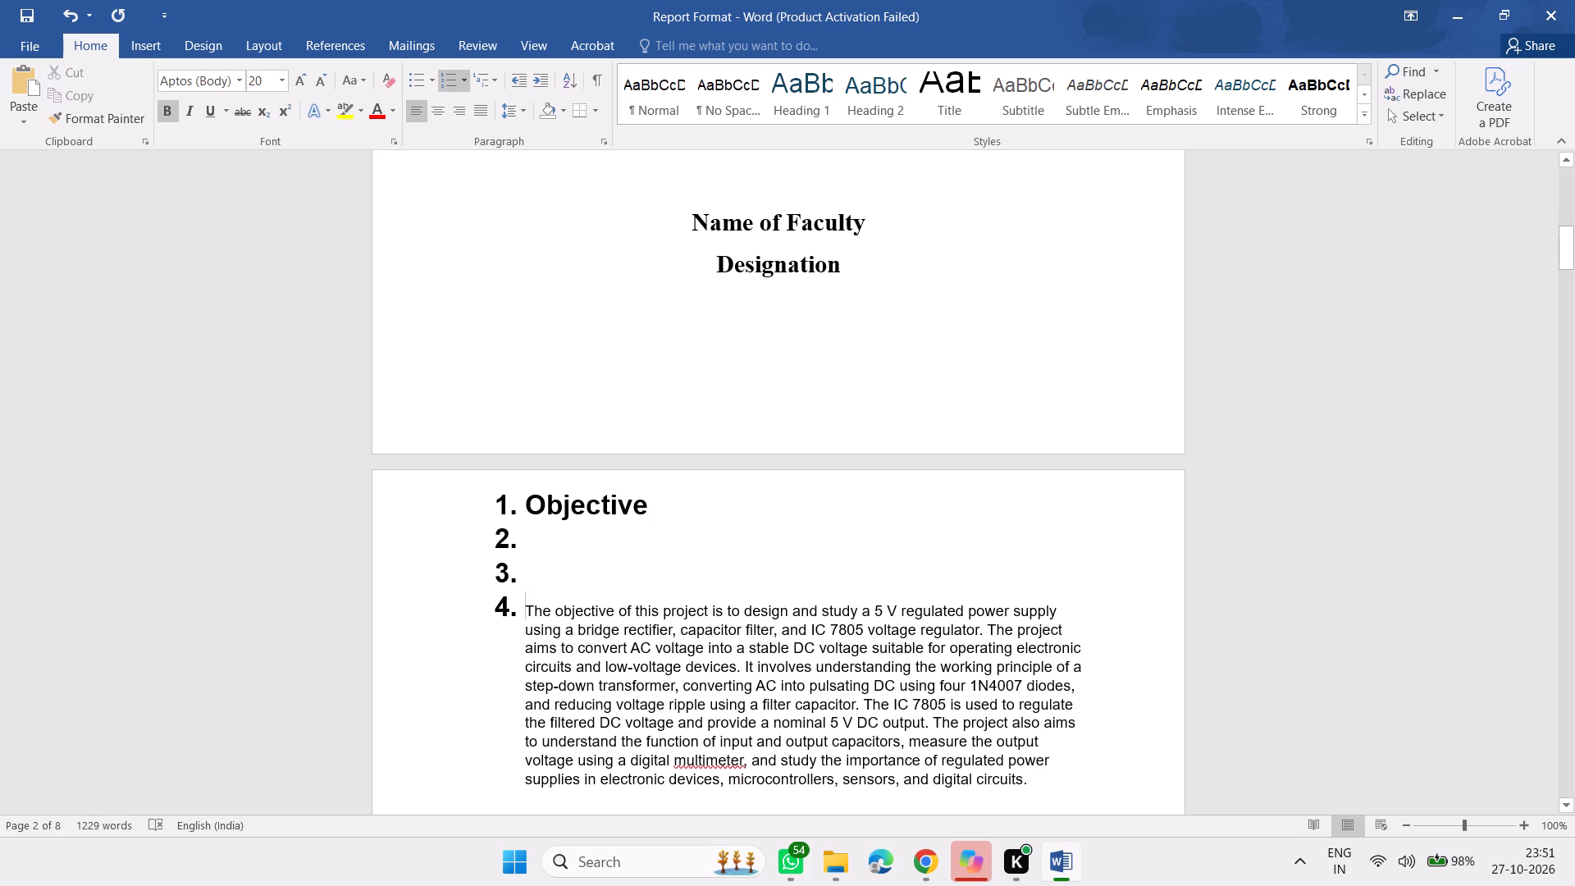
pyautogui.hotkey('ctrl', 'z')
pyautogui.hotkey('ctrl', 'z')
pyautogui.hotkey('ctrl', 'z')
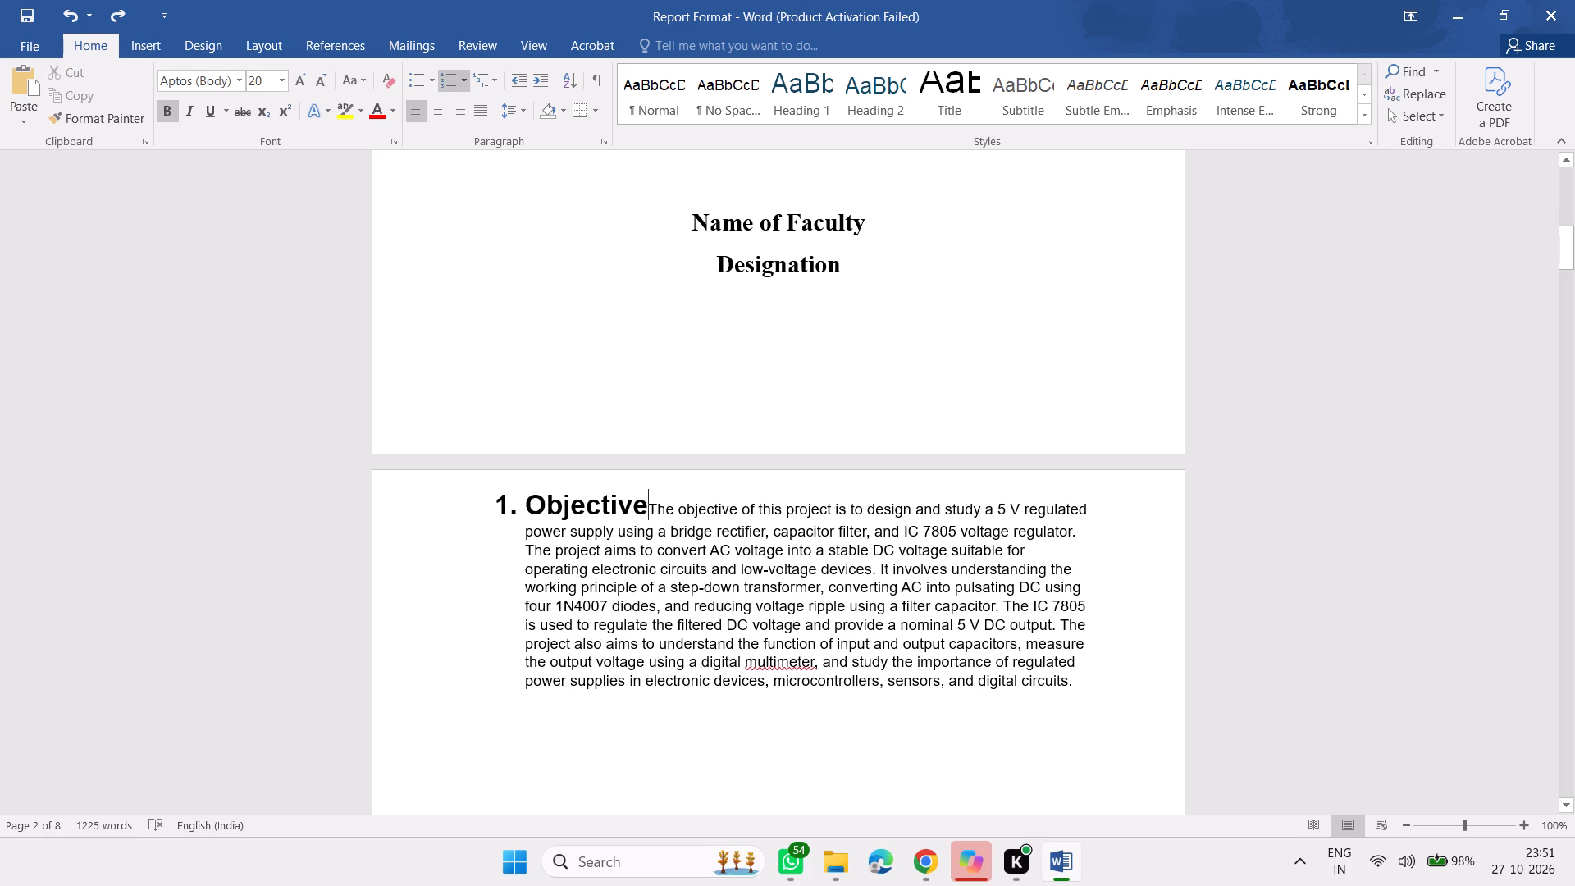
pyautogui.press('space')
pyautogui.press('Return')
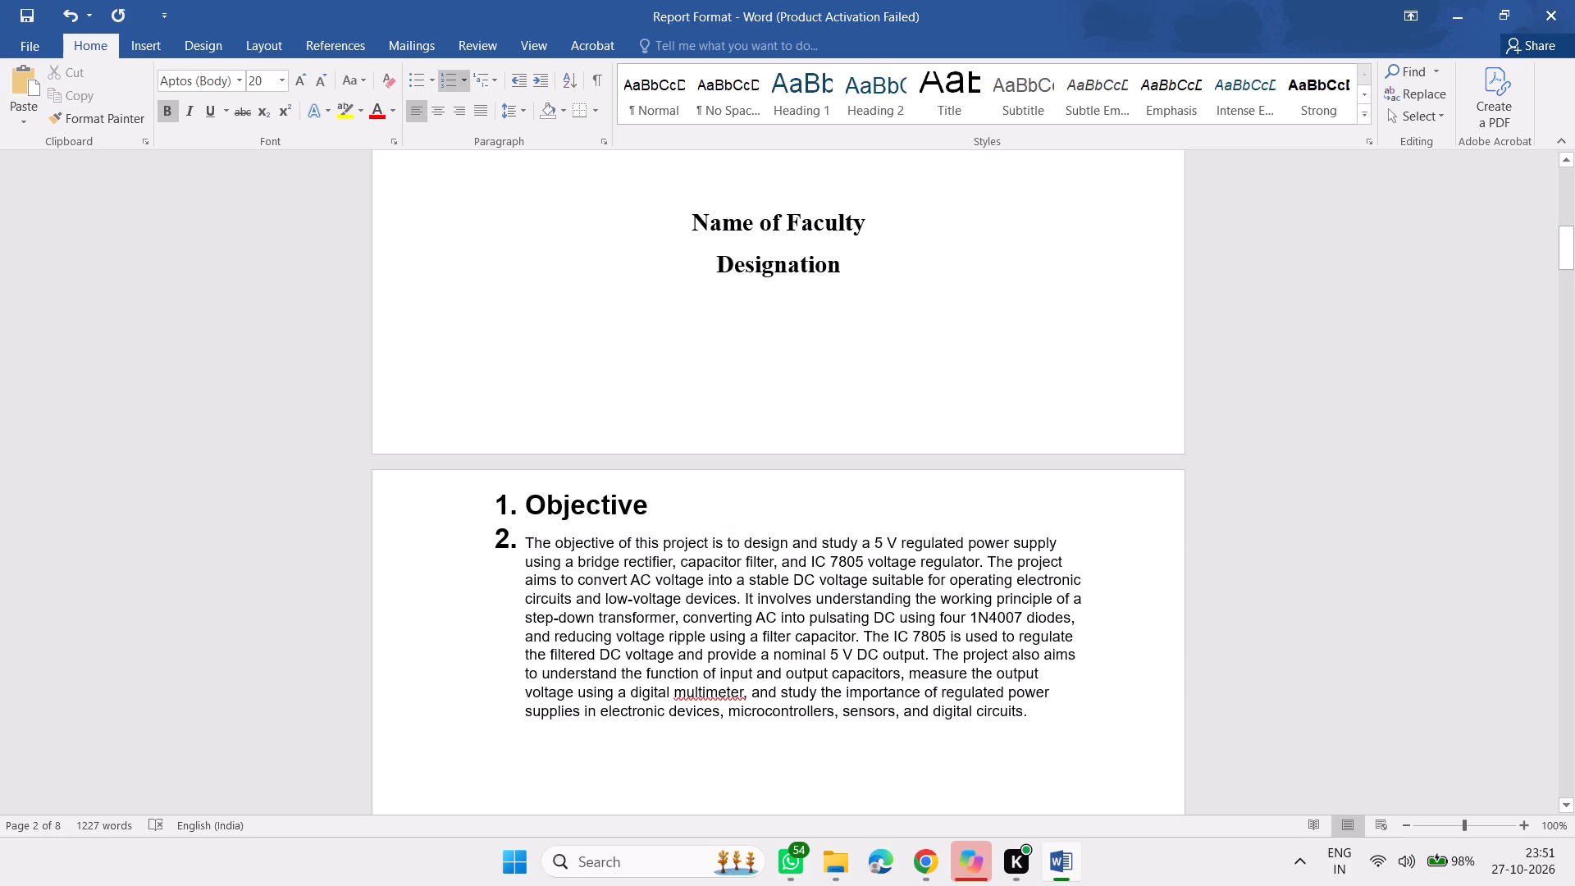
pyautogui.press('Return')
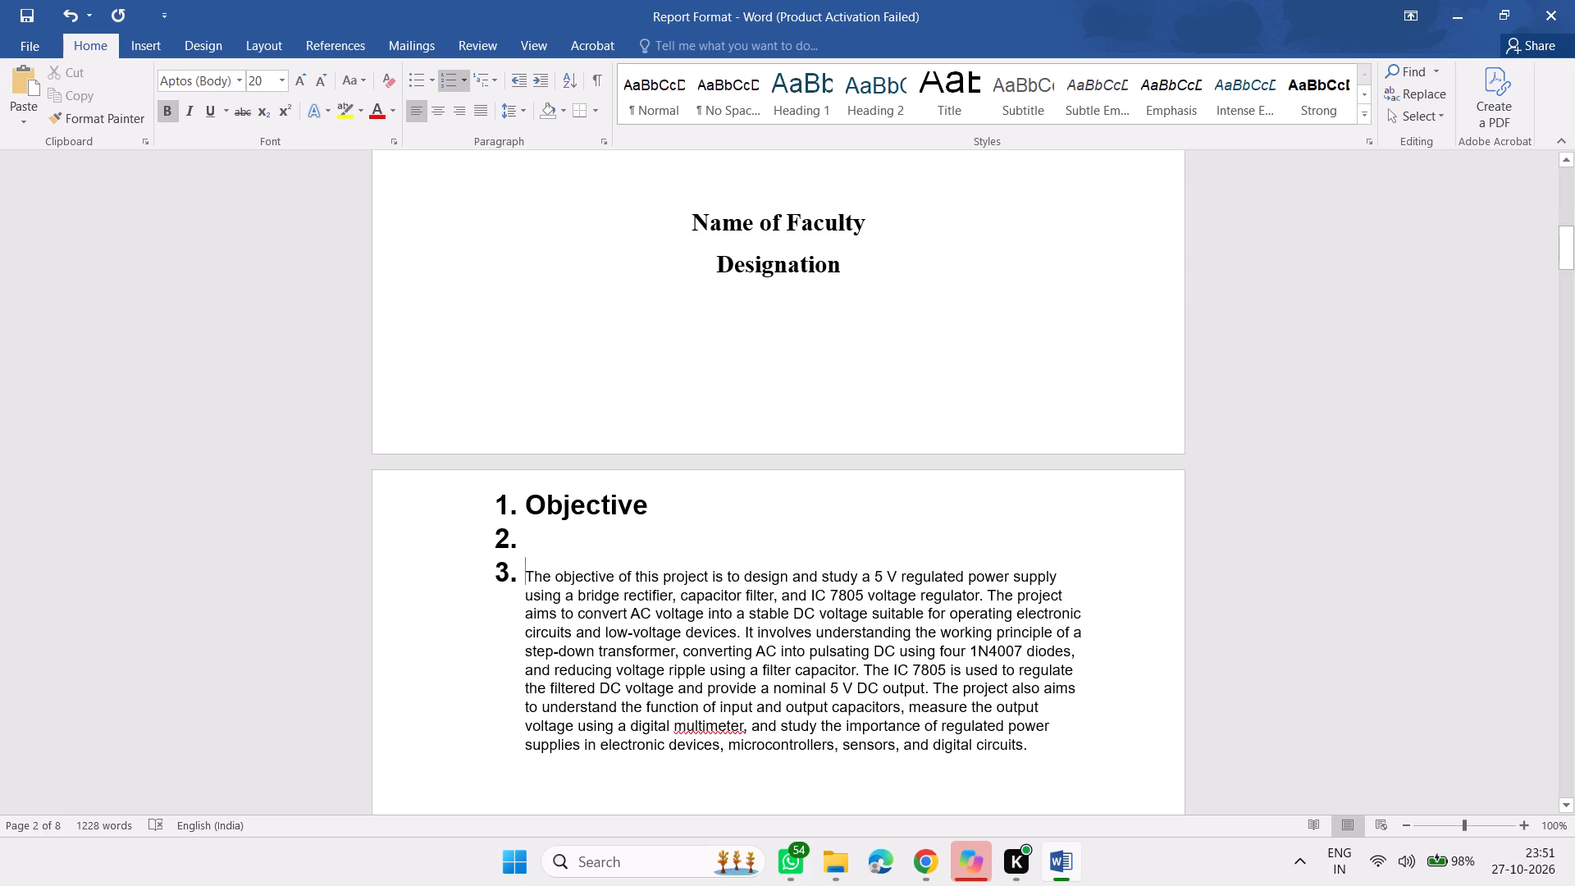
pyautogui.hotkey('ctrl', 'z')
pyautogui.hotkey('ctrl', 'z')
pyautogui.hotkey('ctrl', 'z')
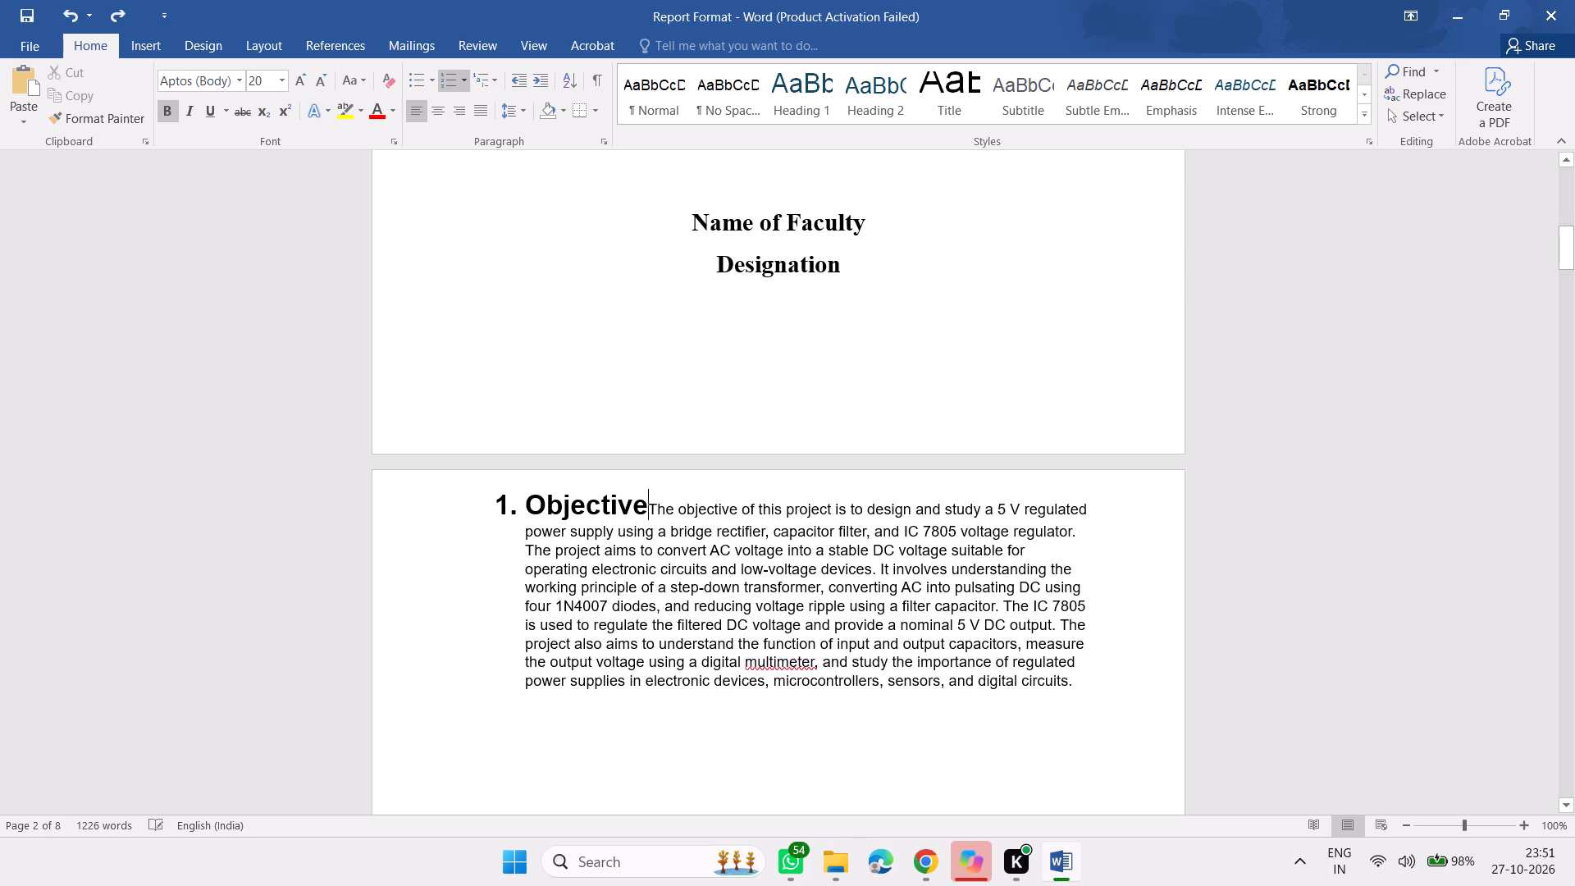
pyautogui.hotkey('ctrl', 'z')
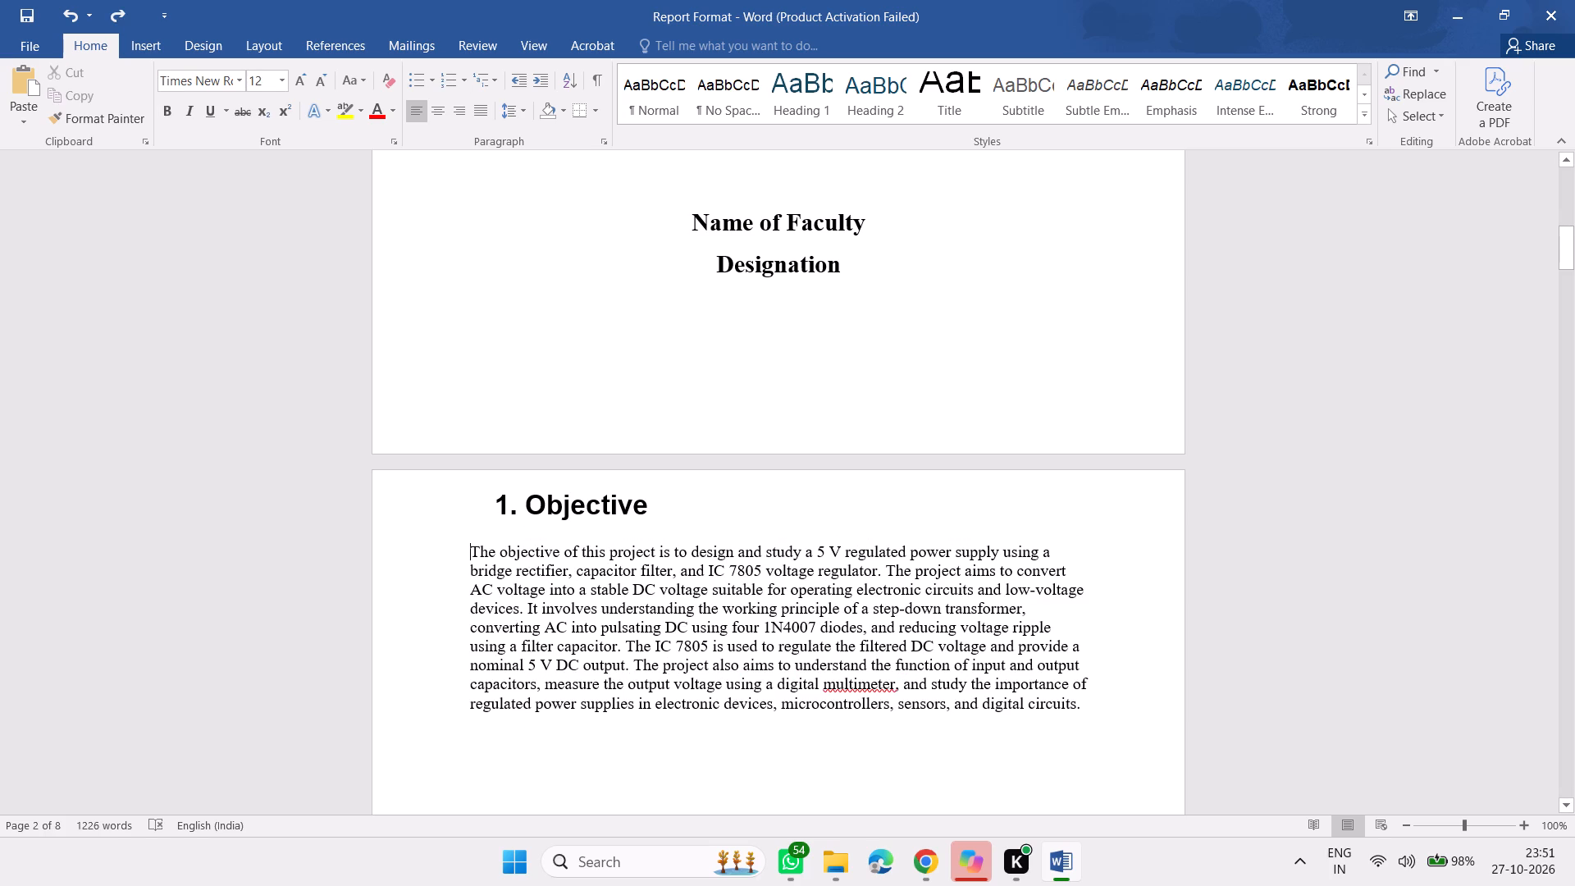
# Justify the "1. Objective" heading and its paragraph.
pyautogui.moveTo(489, 495); pyautogui.dragTo(774, 736)
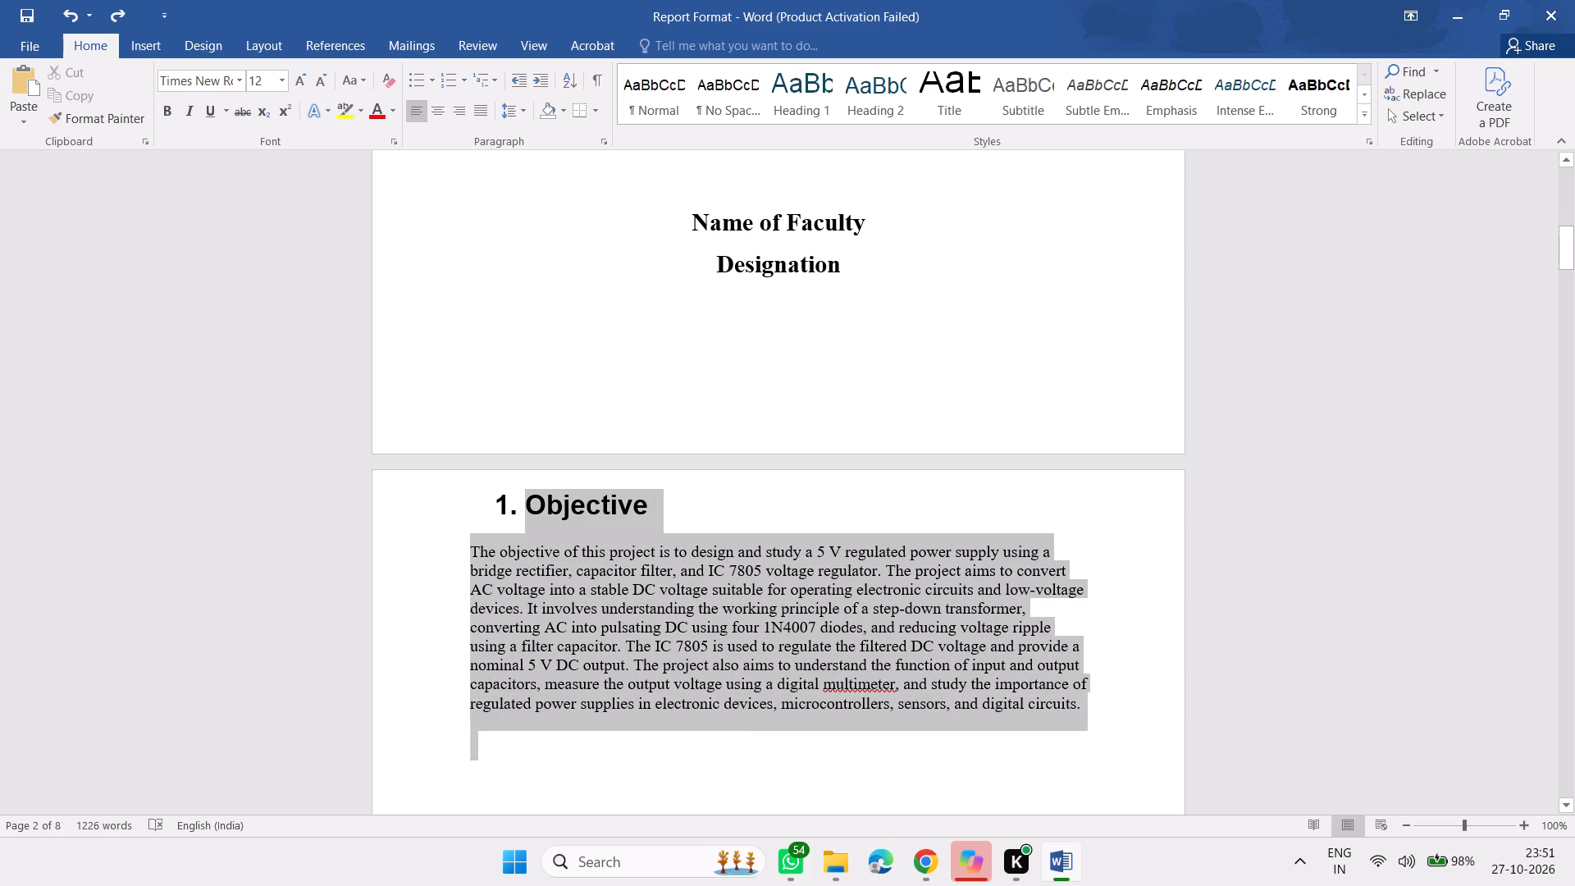
pyautogui.moveTo(774, 736); pyautogui.dragTo(1093, 709)
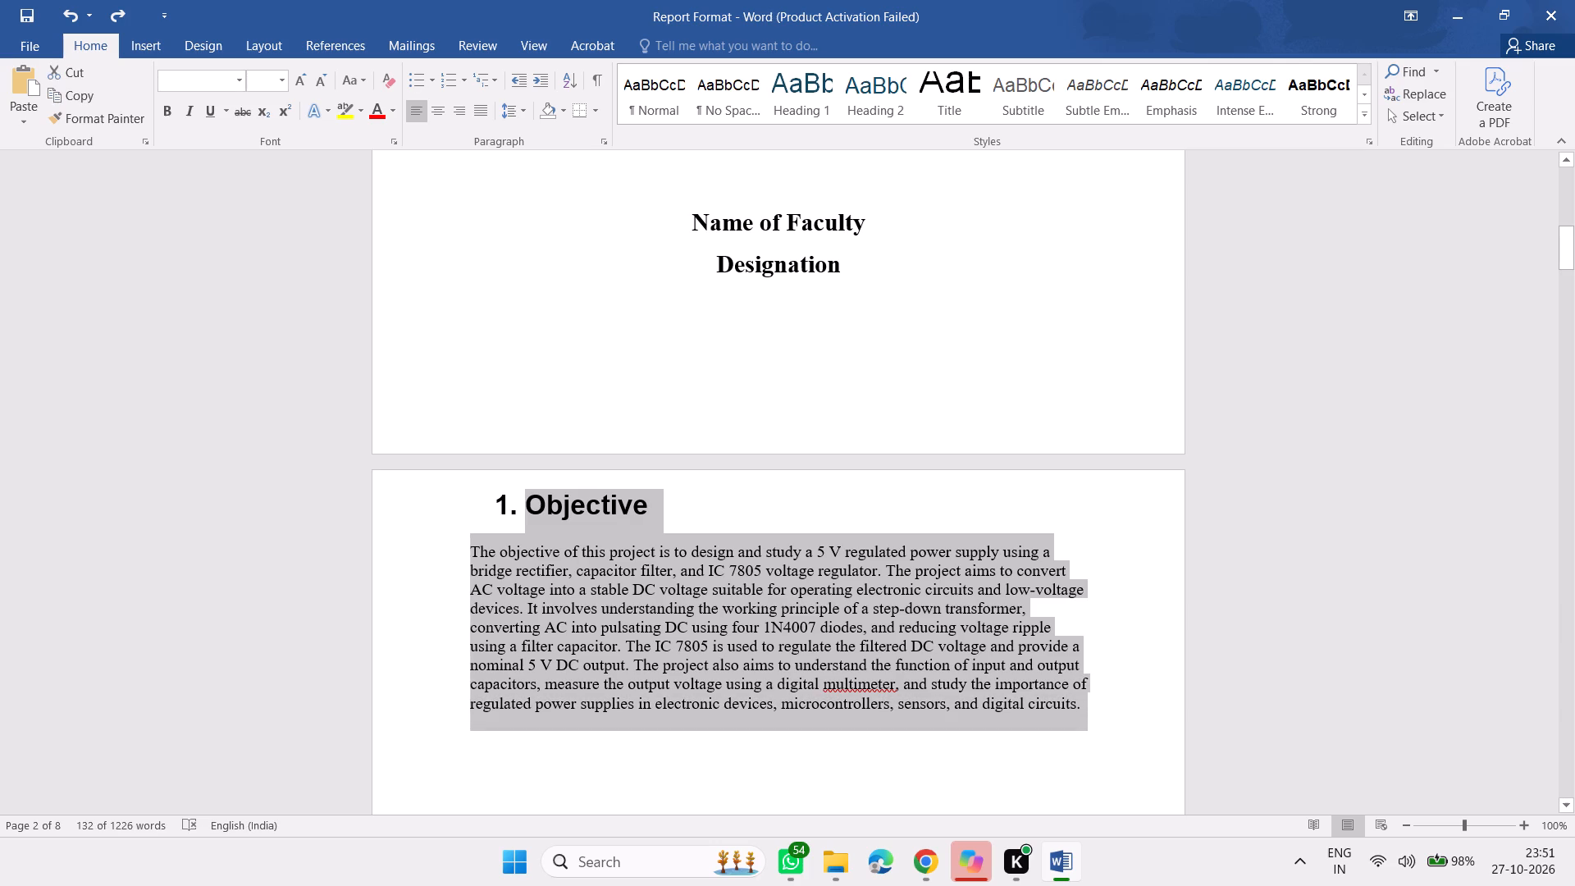
pyautogui.click(489, 120)
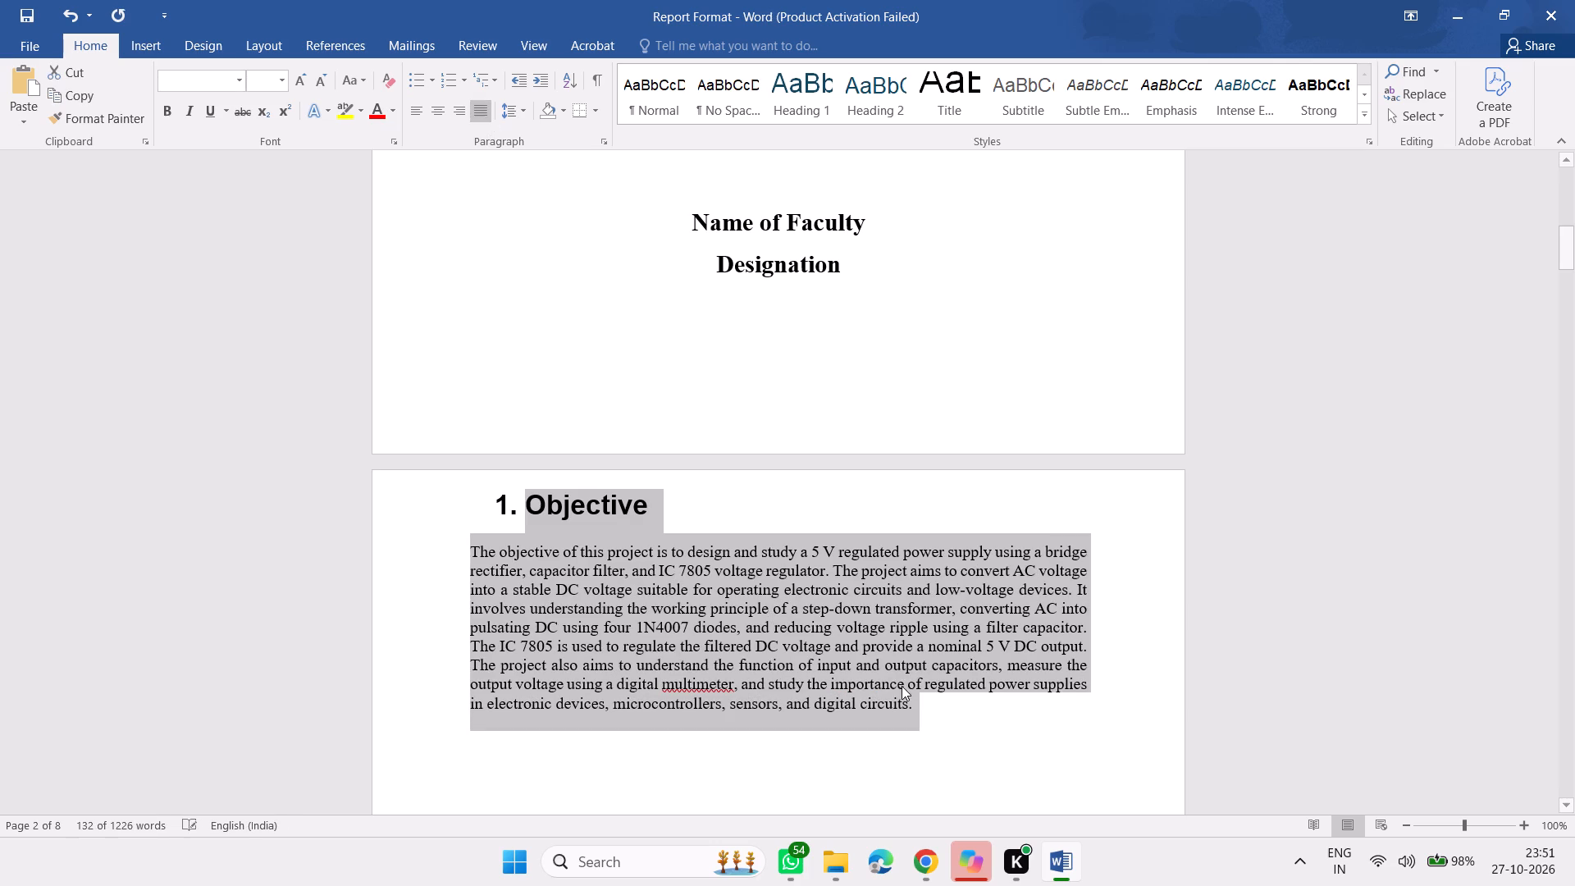
pyautogui.click(1010, 719)
# Delete the blank lines above the "2. Apparatus Required" heading so that it starts at the top of its page.
pyautogui.scroll(5, 1010, 717)
pyautogui.scroll(-13, 1016, 704)
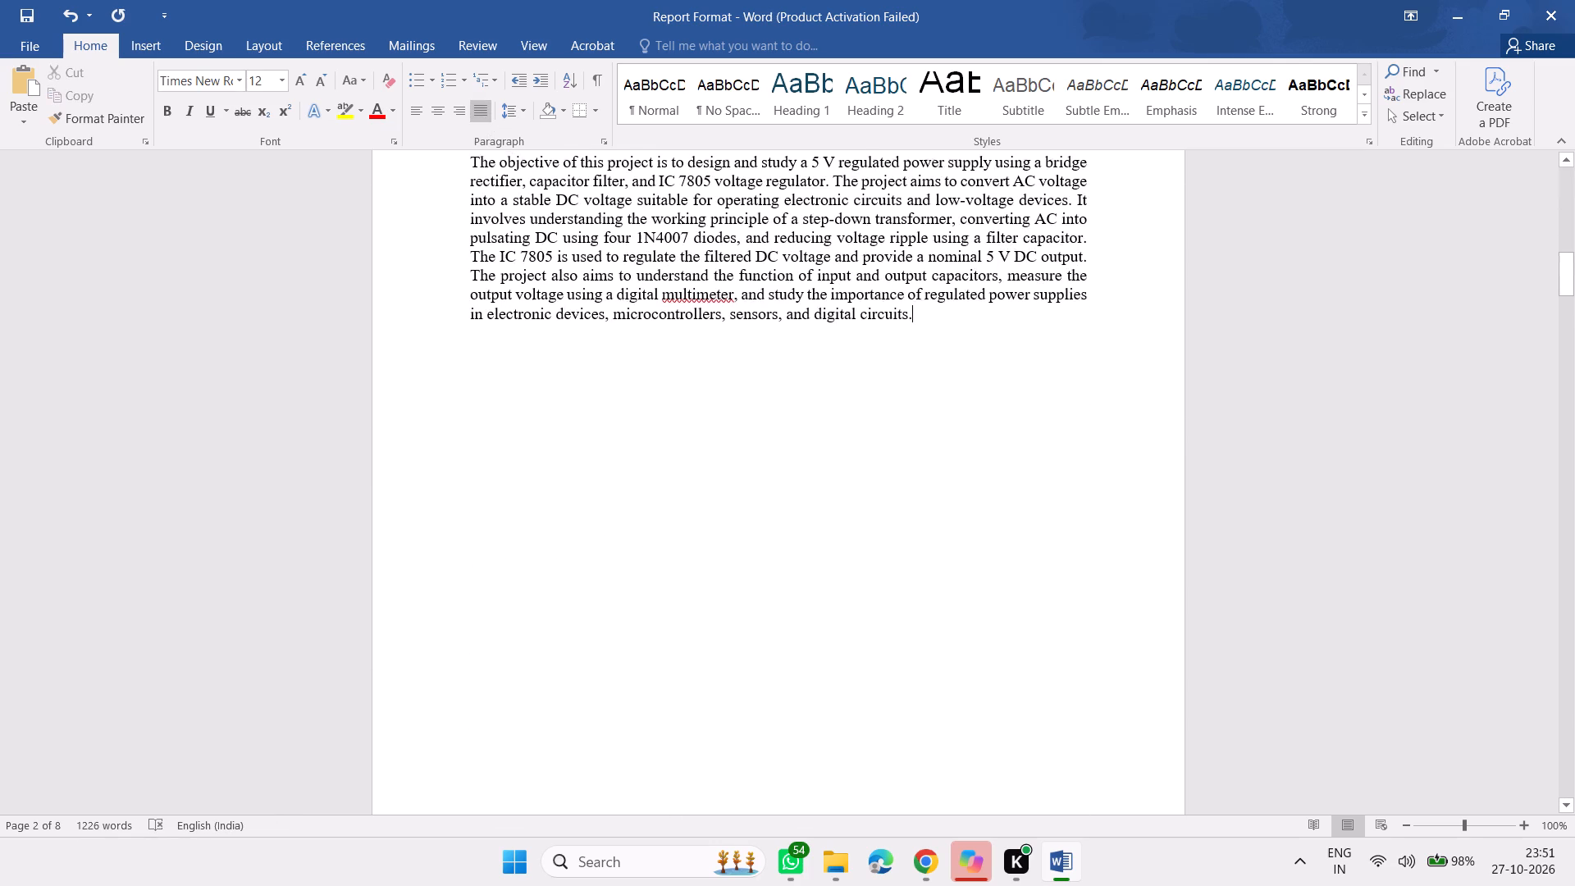
pyautogui.scroll(-5, 1025, 695)
pyautogui.scroll(7, 1025, 695)
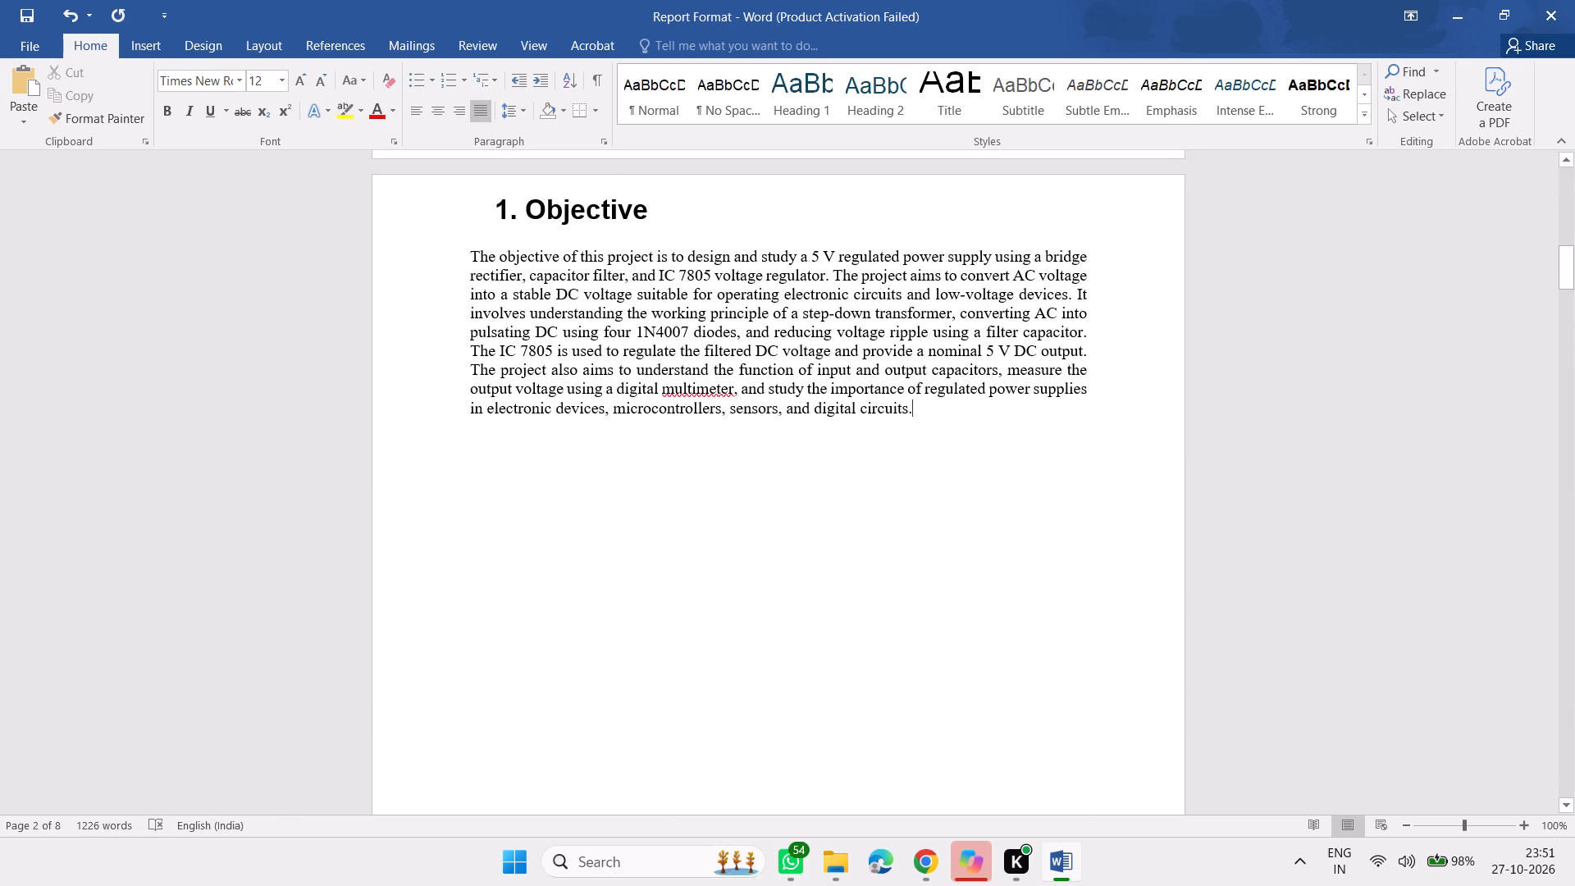
pyautogui.scroll(-4, 500, 323)
pyautogui.scroll(6, 500, 334)
pyautogui.scroll(-14, 500, 334)
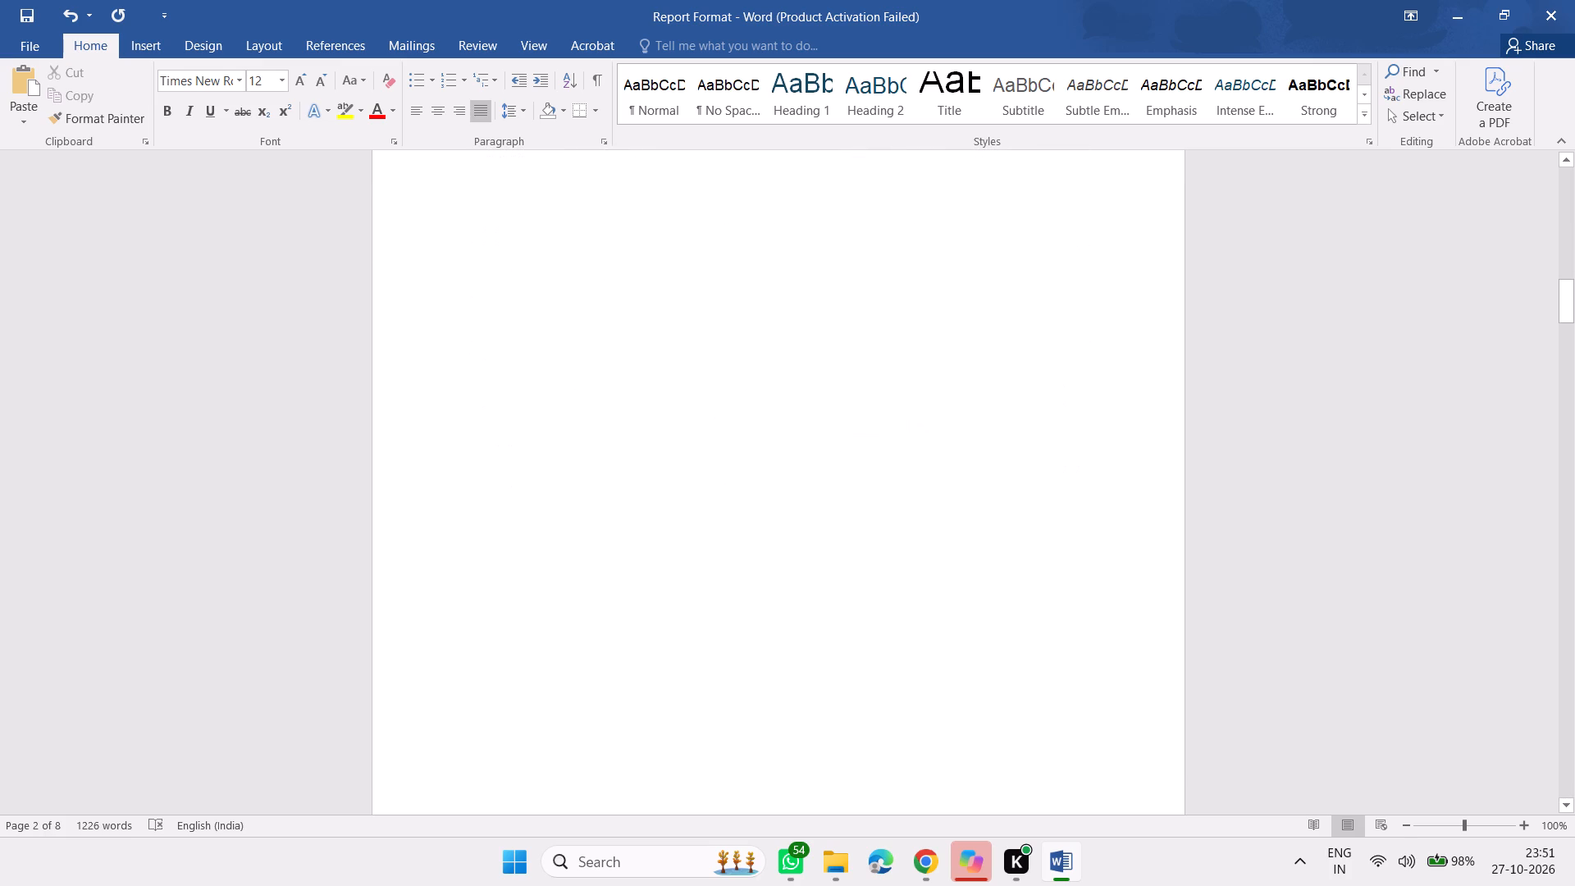
pyautogui.scroll(-11, 500, 334)
pyautogui.click(458, 399)
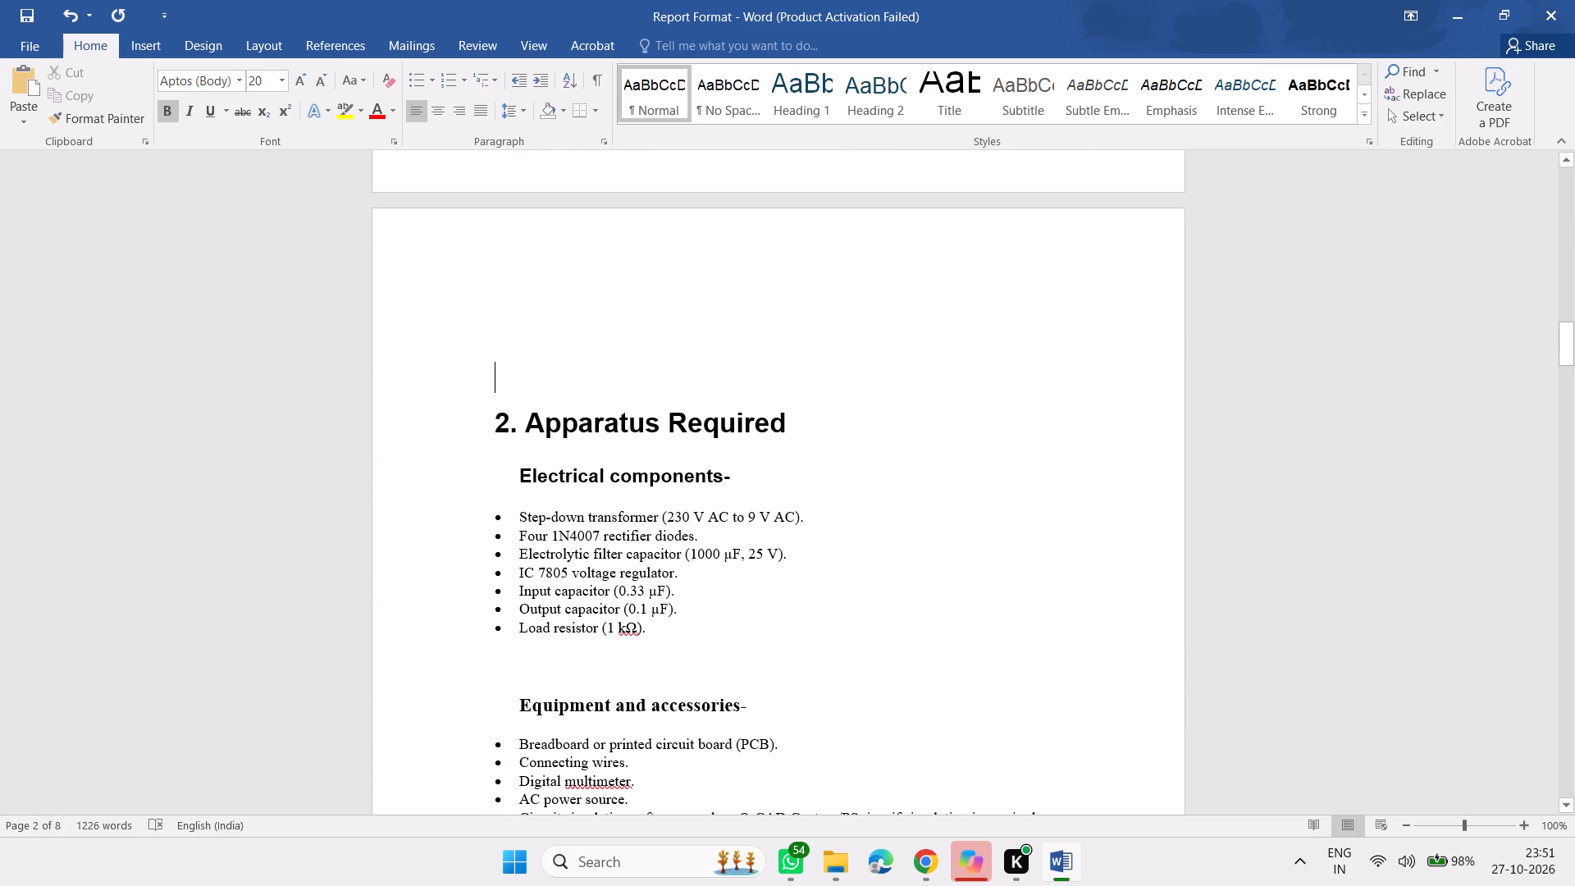
pyautogui.press('BackSpace')
pyautogui.press('BackSpace')
pyautogui.press('BackSpace')
pyautogui.press('BackSpace')
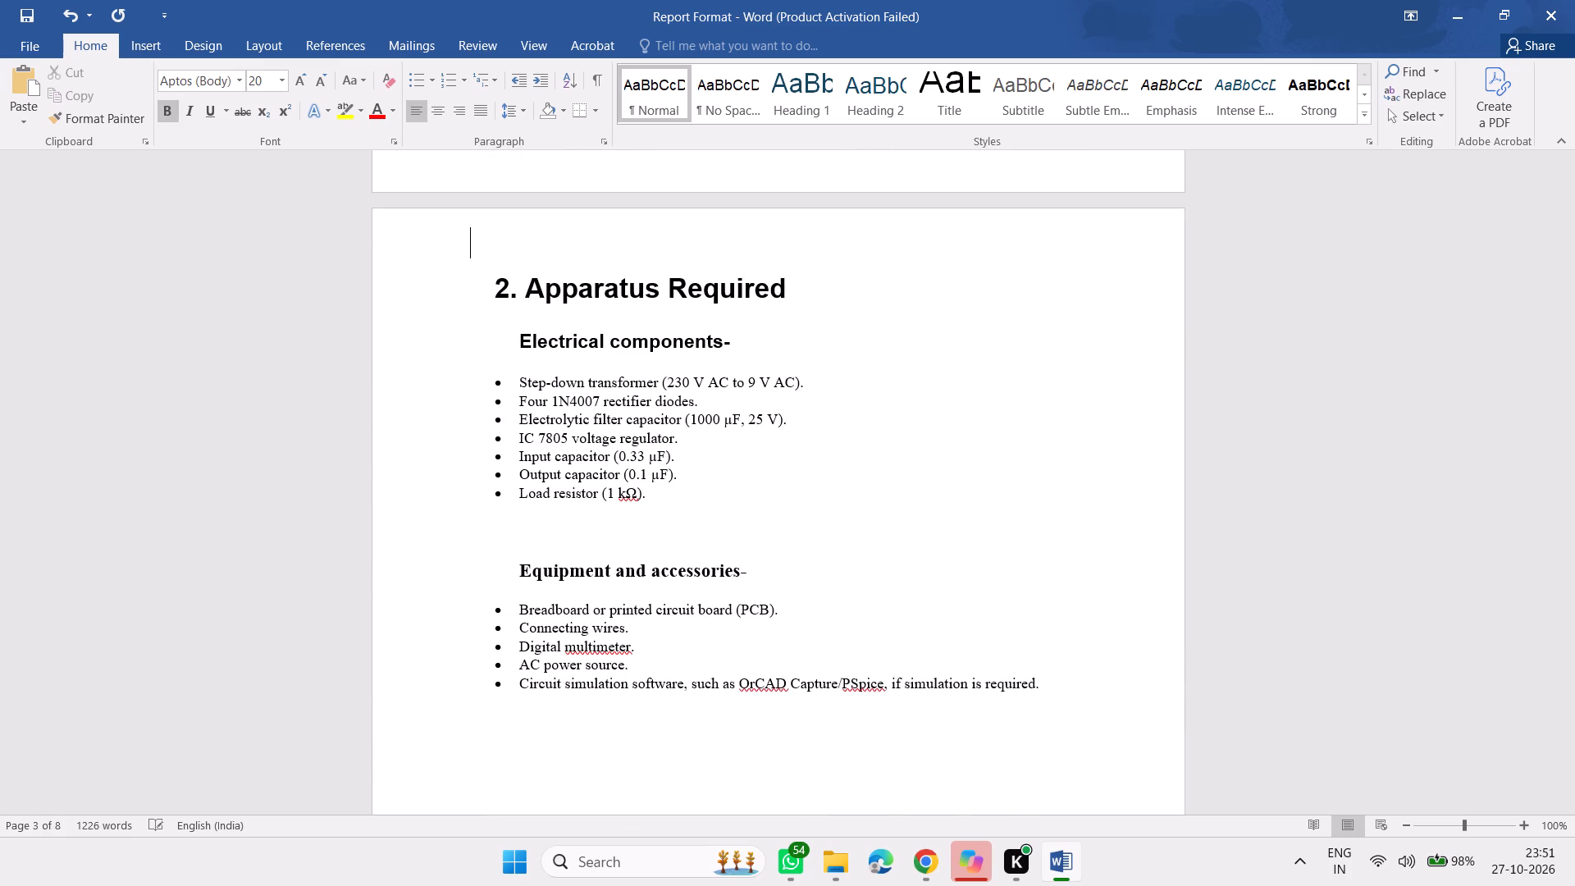
pyautogui.press('BackSpace')
# Review the layout of the report from the Objective section through Apparatus Required to the Theory section.
pyautogui.scroll(14, 475, 402)
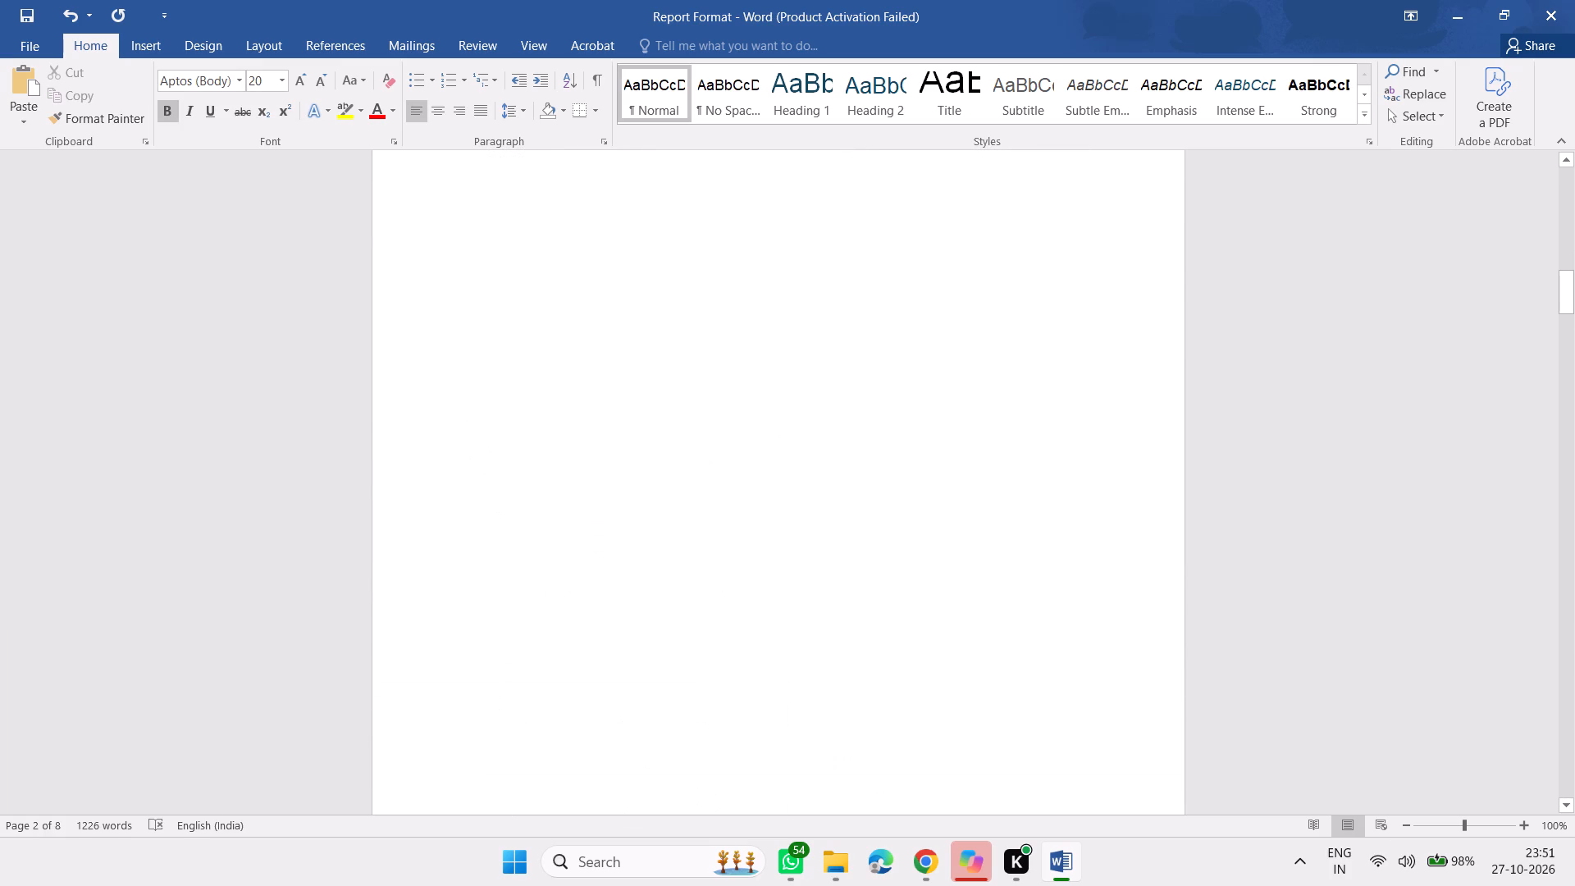
pyautogui.scroll(7, 485, 384)
pyautogui.scroll(-4, 487, 380)
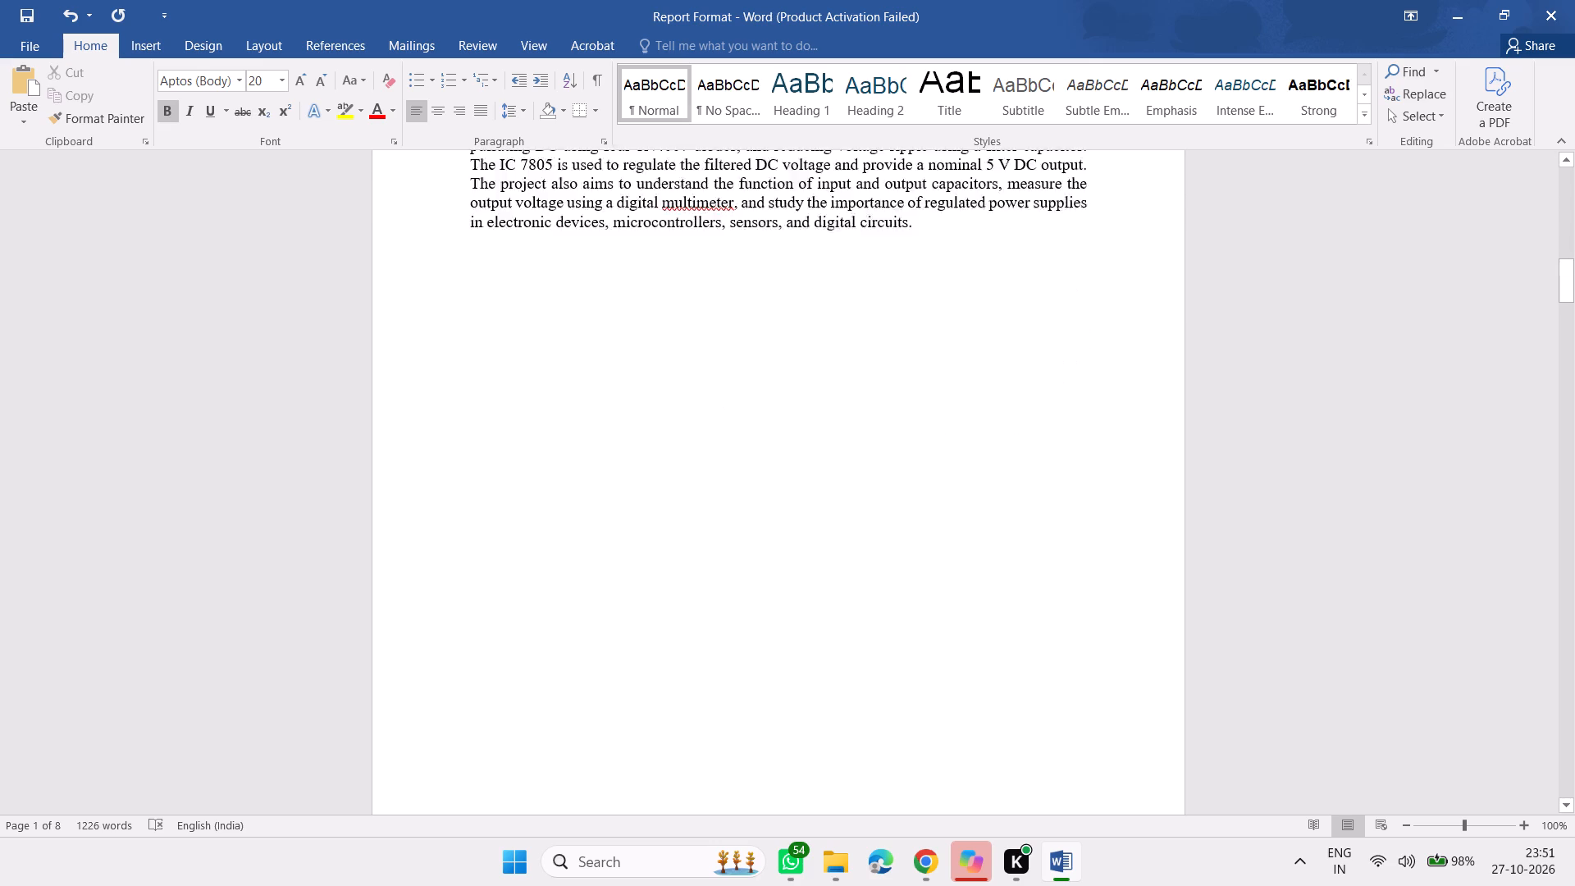
pyautogui.scroll(-16, 487, 380)
pyautogui.scroll(6, 489, 378)
pyautogui.scroll(-10, 489, 377)
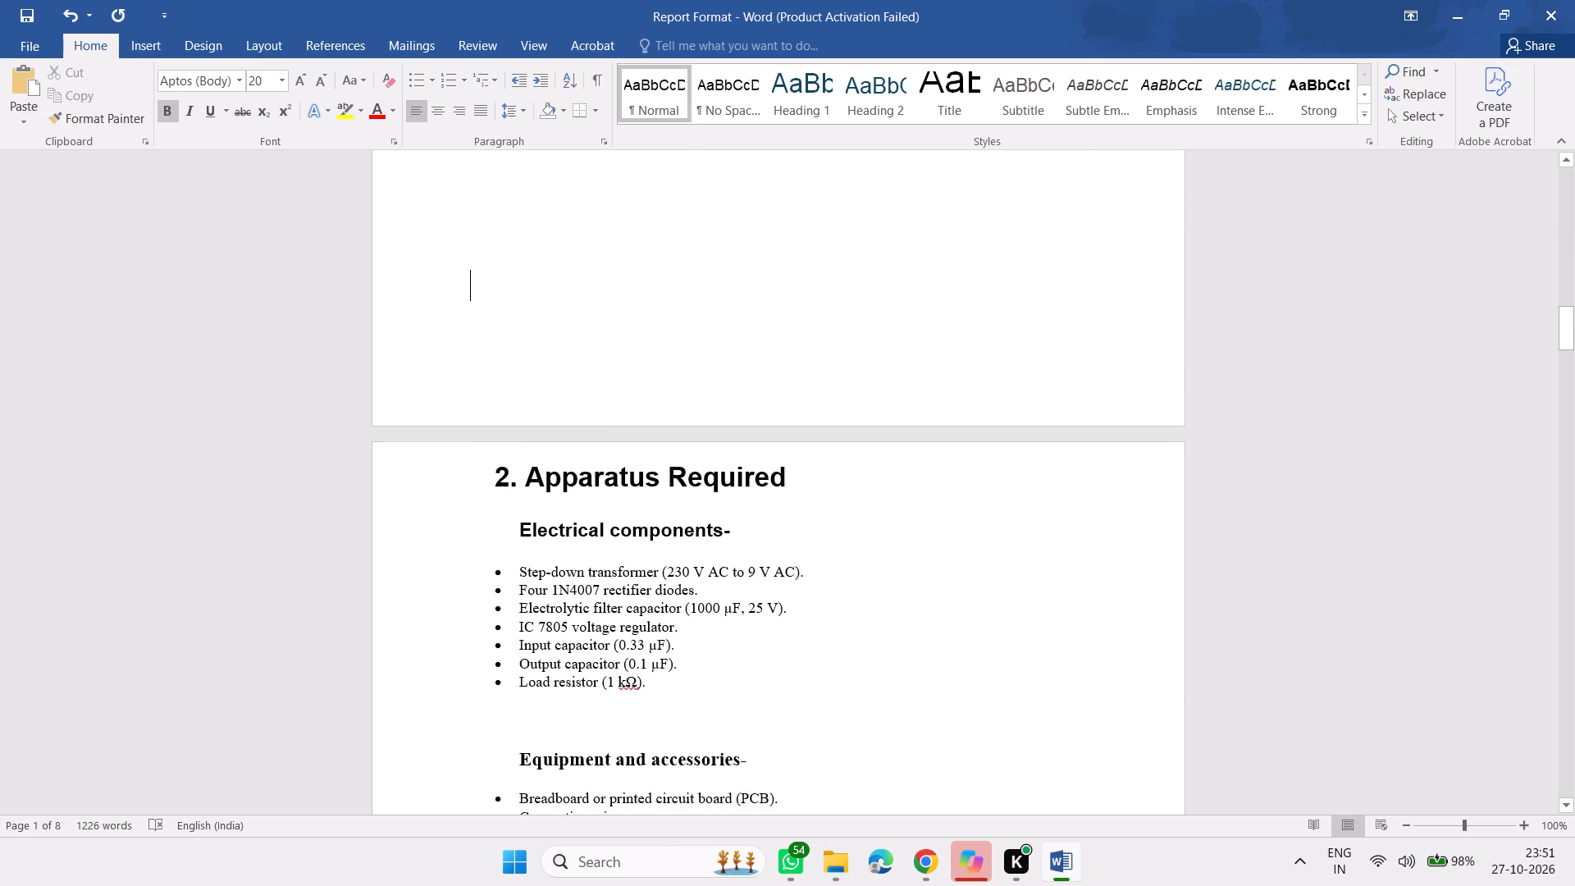
pyautogui.scroll(-16, 489, 376)
pyautogui.scroll(-5, 489, 376)
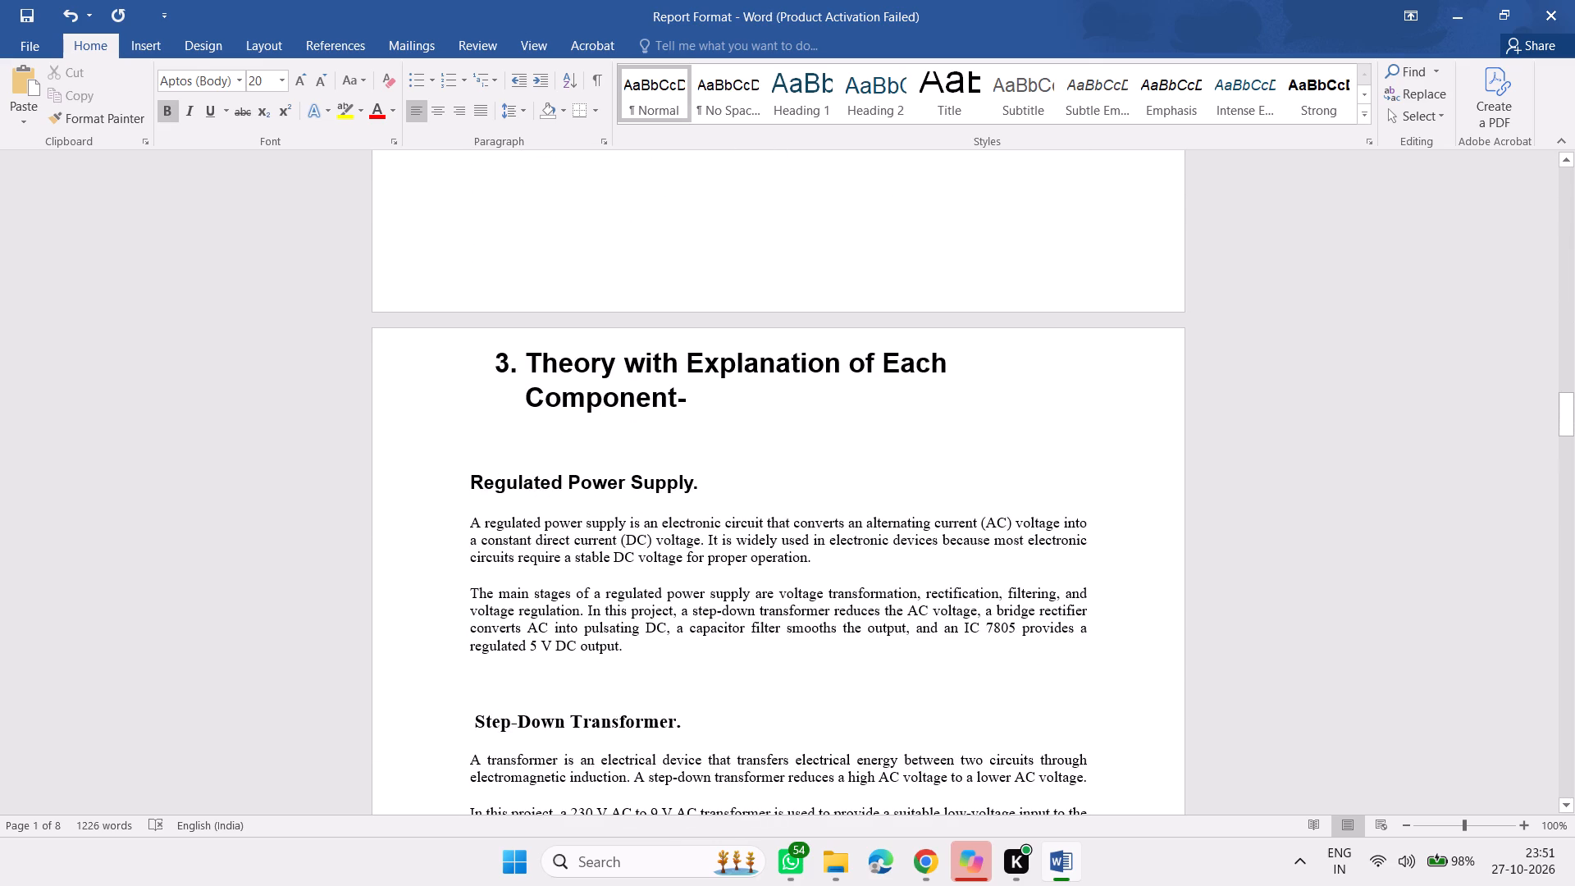
# Review the report's layout from the Theory section through Circuit Diagram to the Result heading, and back up to the cover page.
pyautogui.click(485, 363)
pyautogui.scroll(-14, 477, 392)
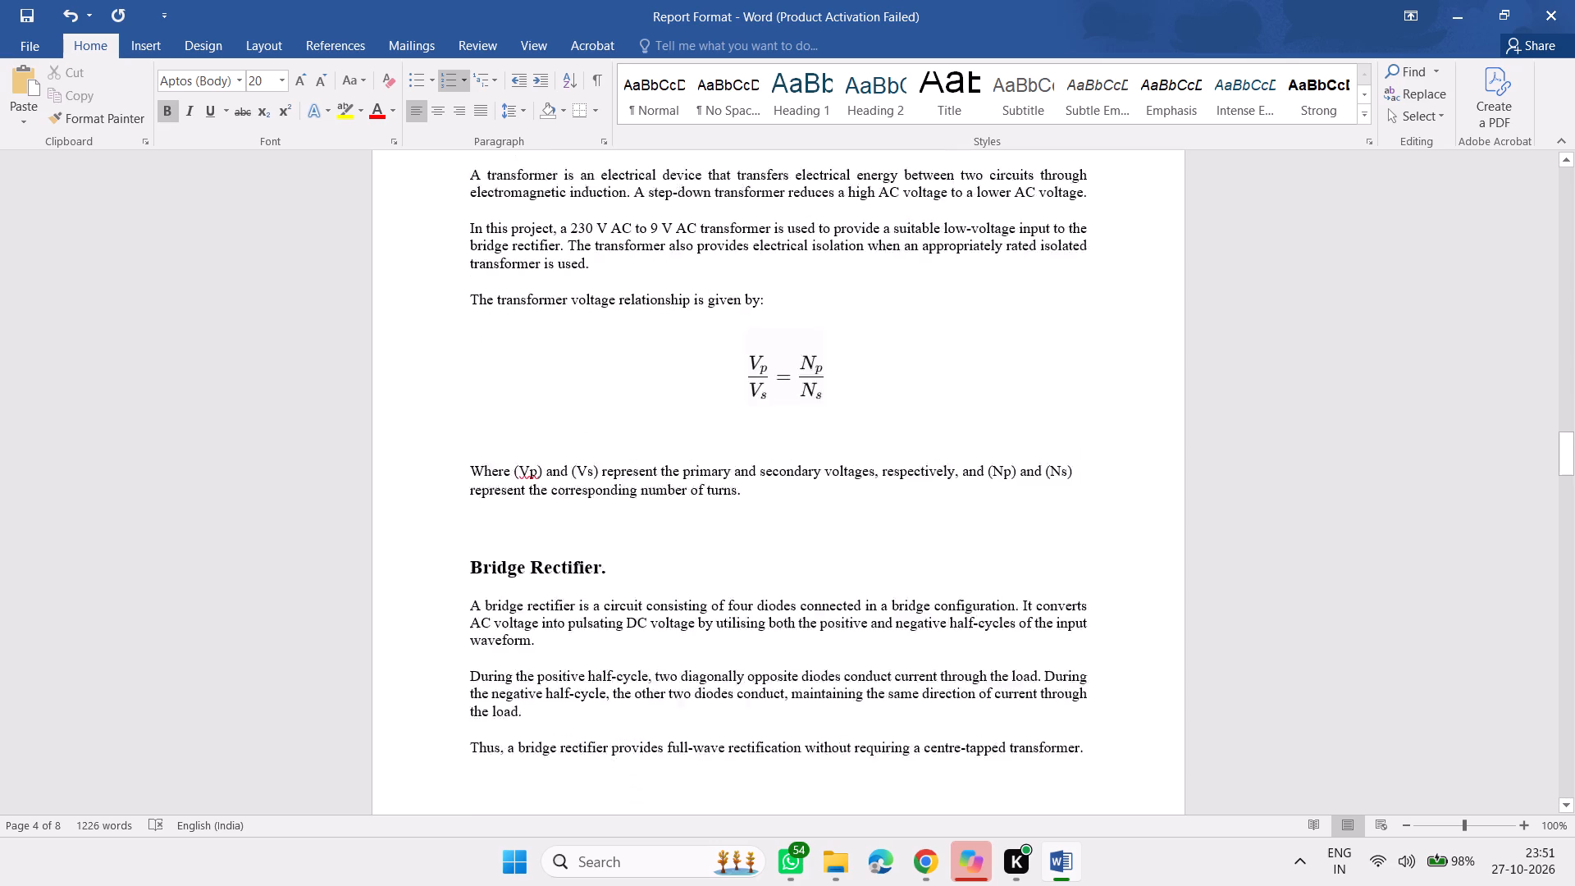
pyautogui.scroll(-15, 477, 390)
pyautogui.scroll(-20, 474, 391)
pyautogui.scroll(-1, 474, 391)
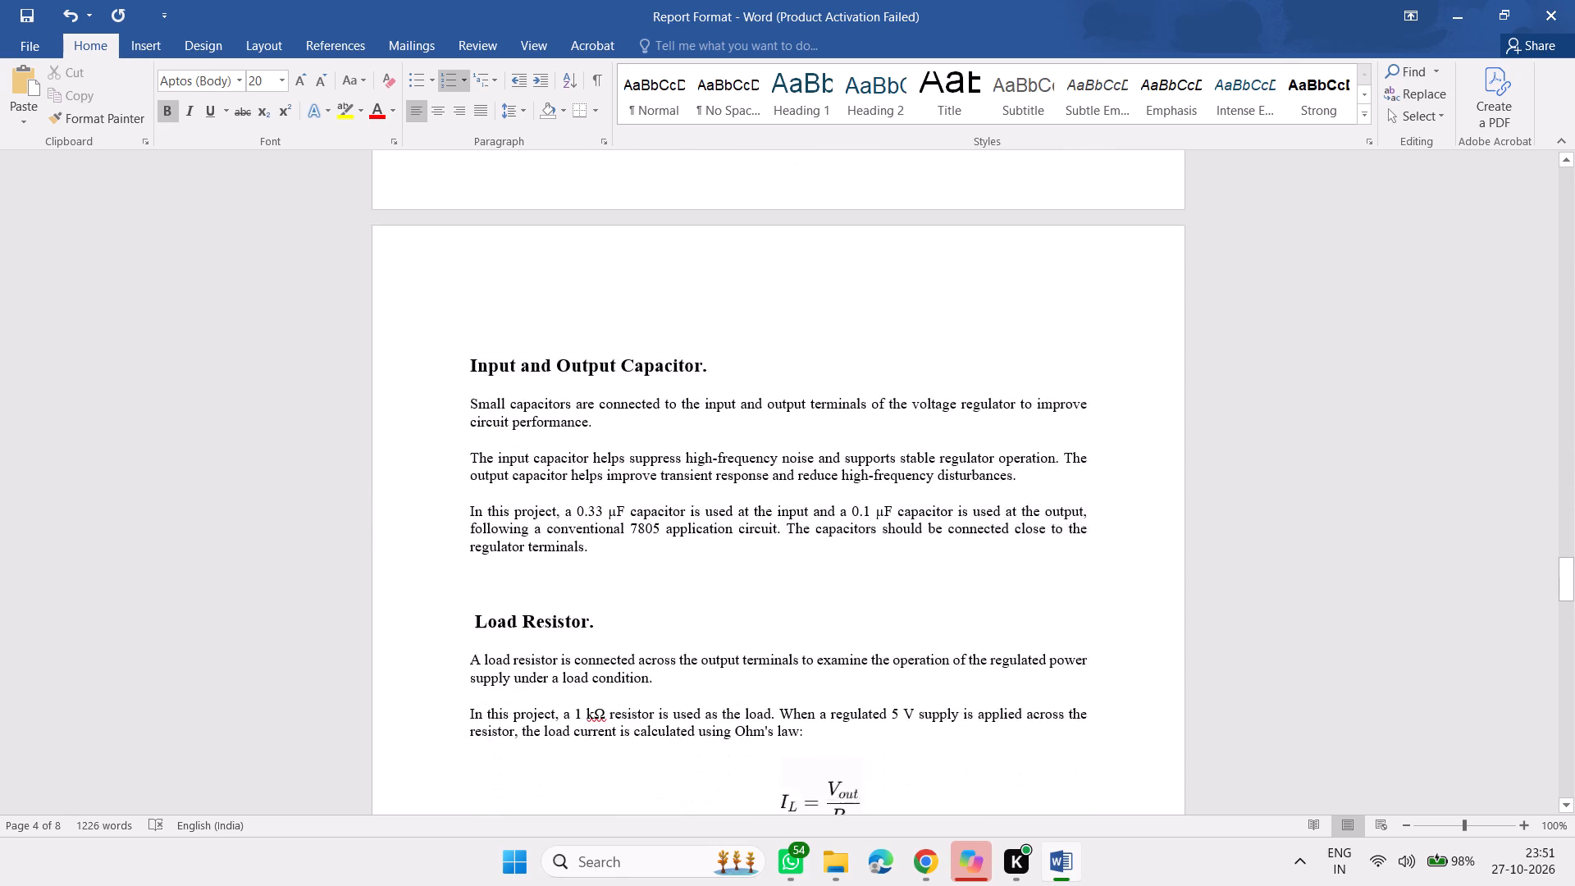
pyautogui.scroll(-20, 468, 402)
pyautogui.scroll(-17, 468, 402)
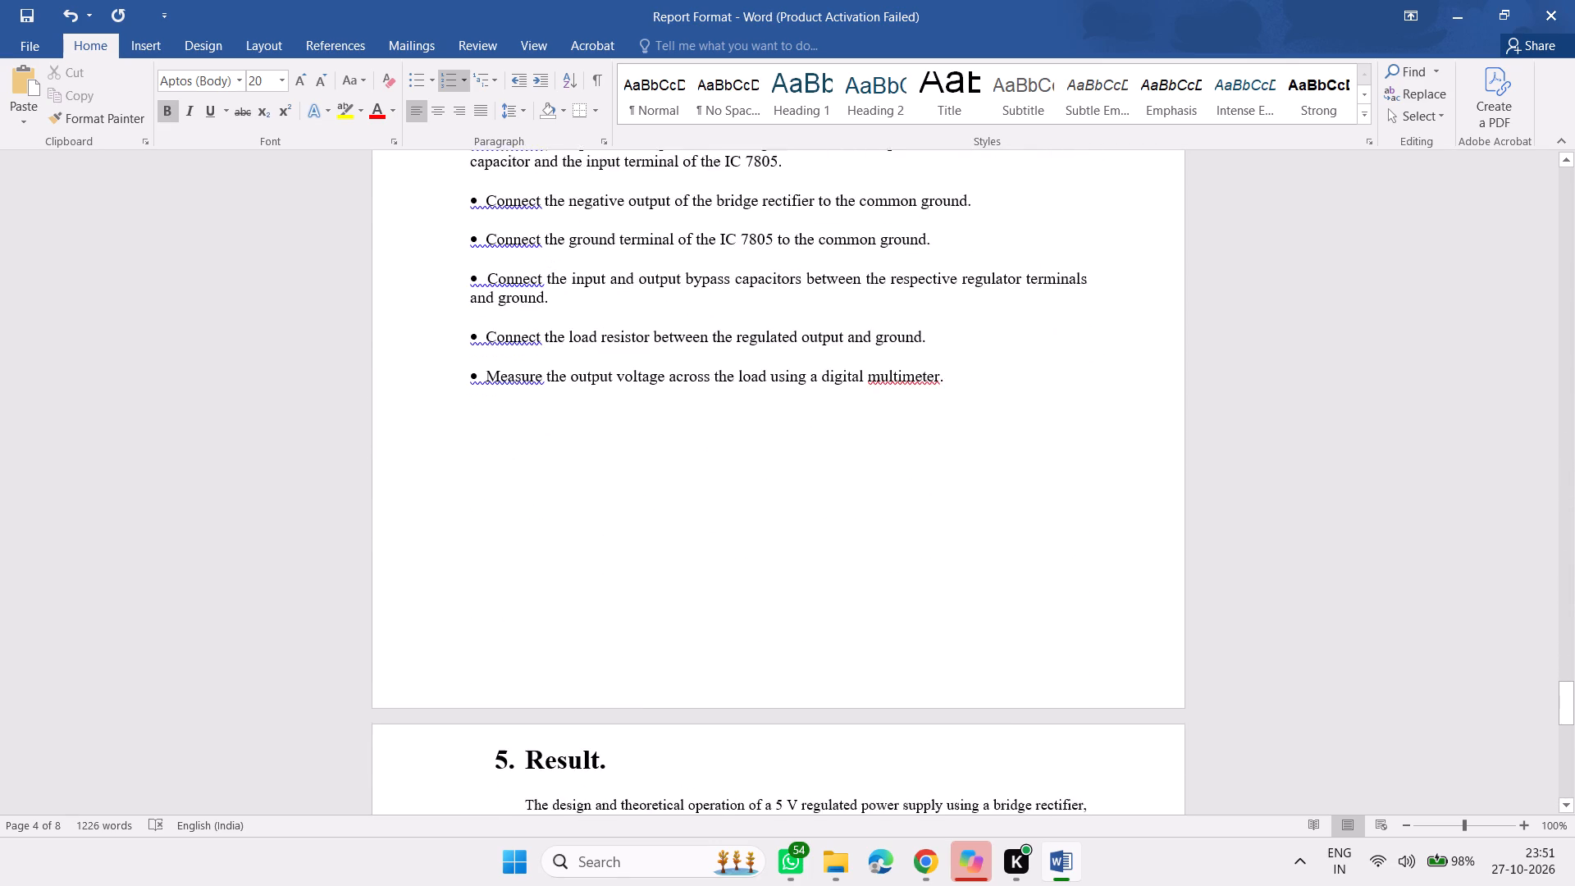
pyautogui.scroll(-8, 461, 404)
pyautogui.scroll(6, 460, 403)
pyautogui.scroll(15, 460, 403)
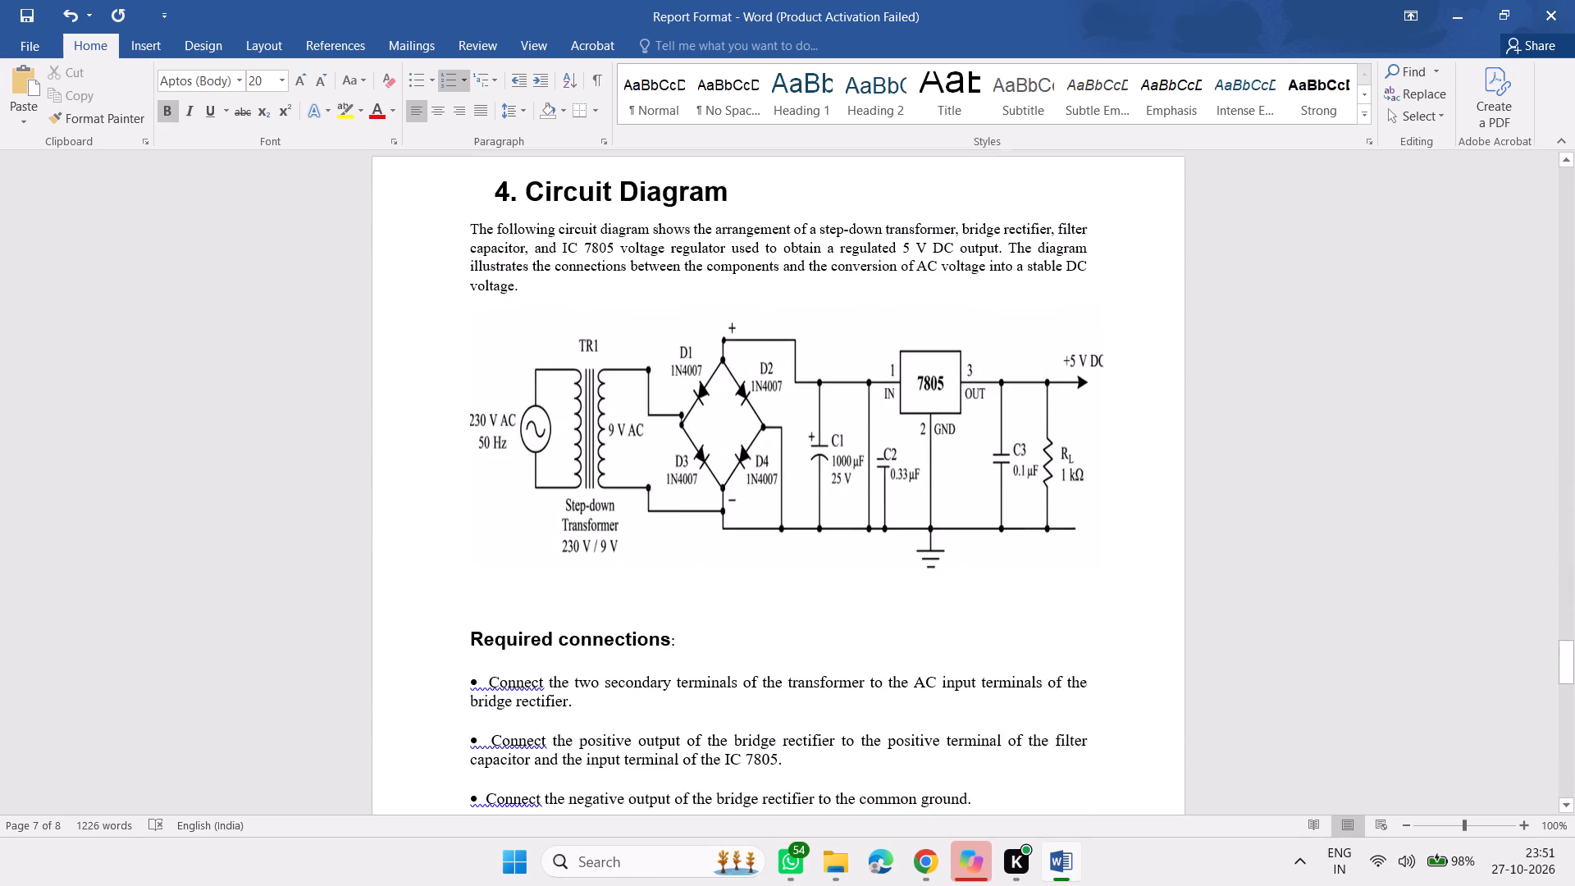
pyautogui.scroll(20, 460, 403)
pyautogui.scroll(20, 460, 403)
pyautogui.scroll(1, 460, 403)
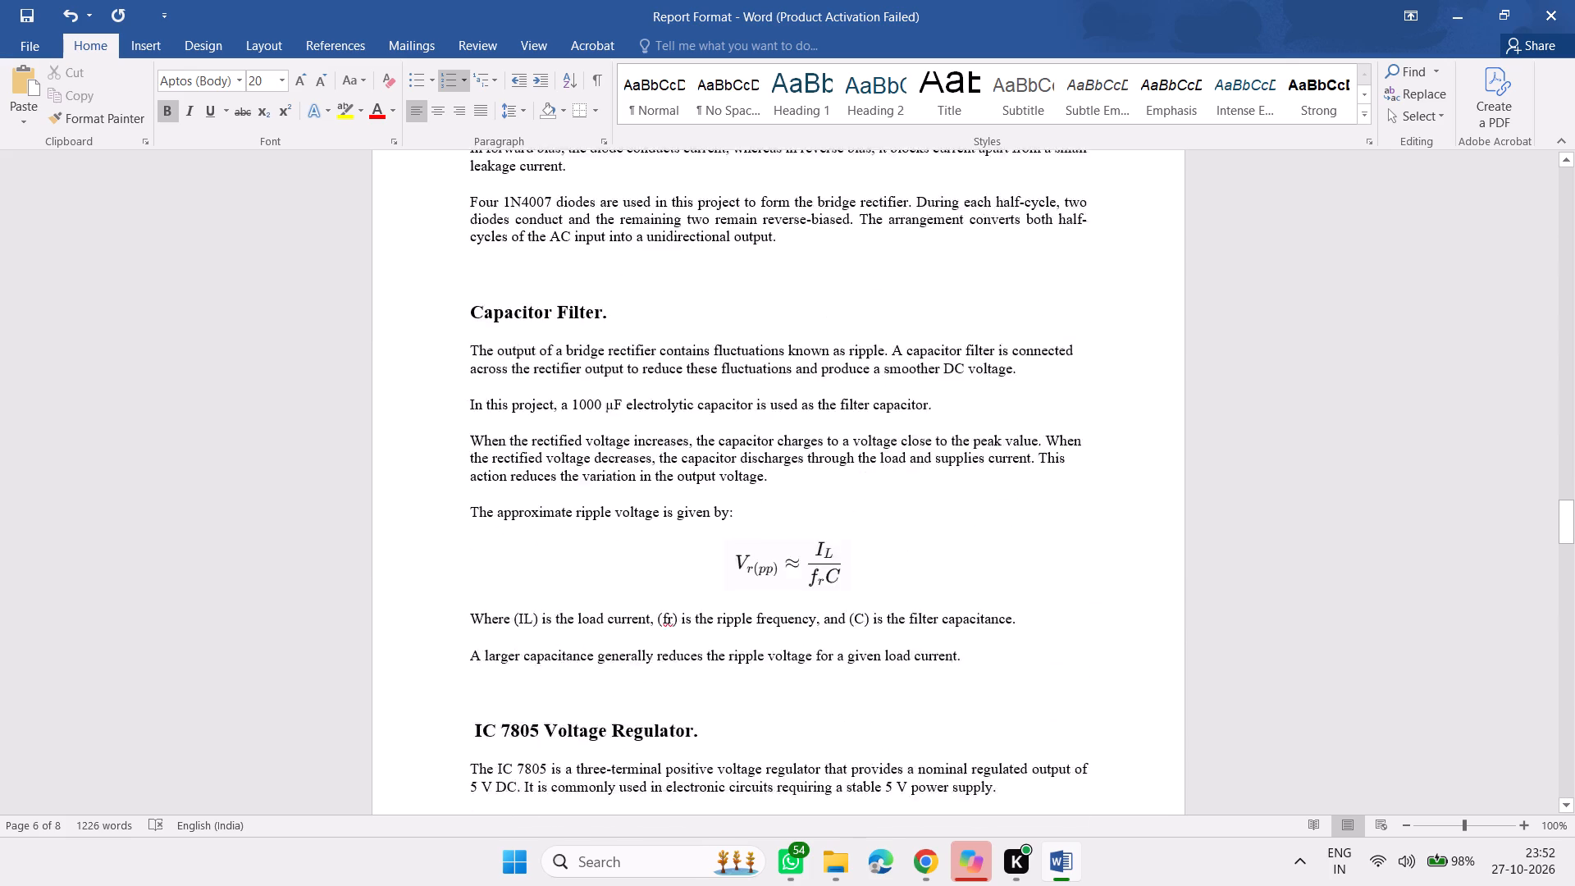
pyautogui.scroll(20, 460, 403)
pyautogui.scroll(20, 460, 403)
pyautogui.scroll(15, 460, 403)
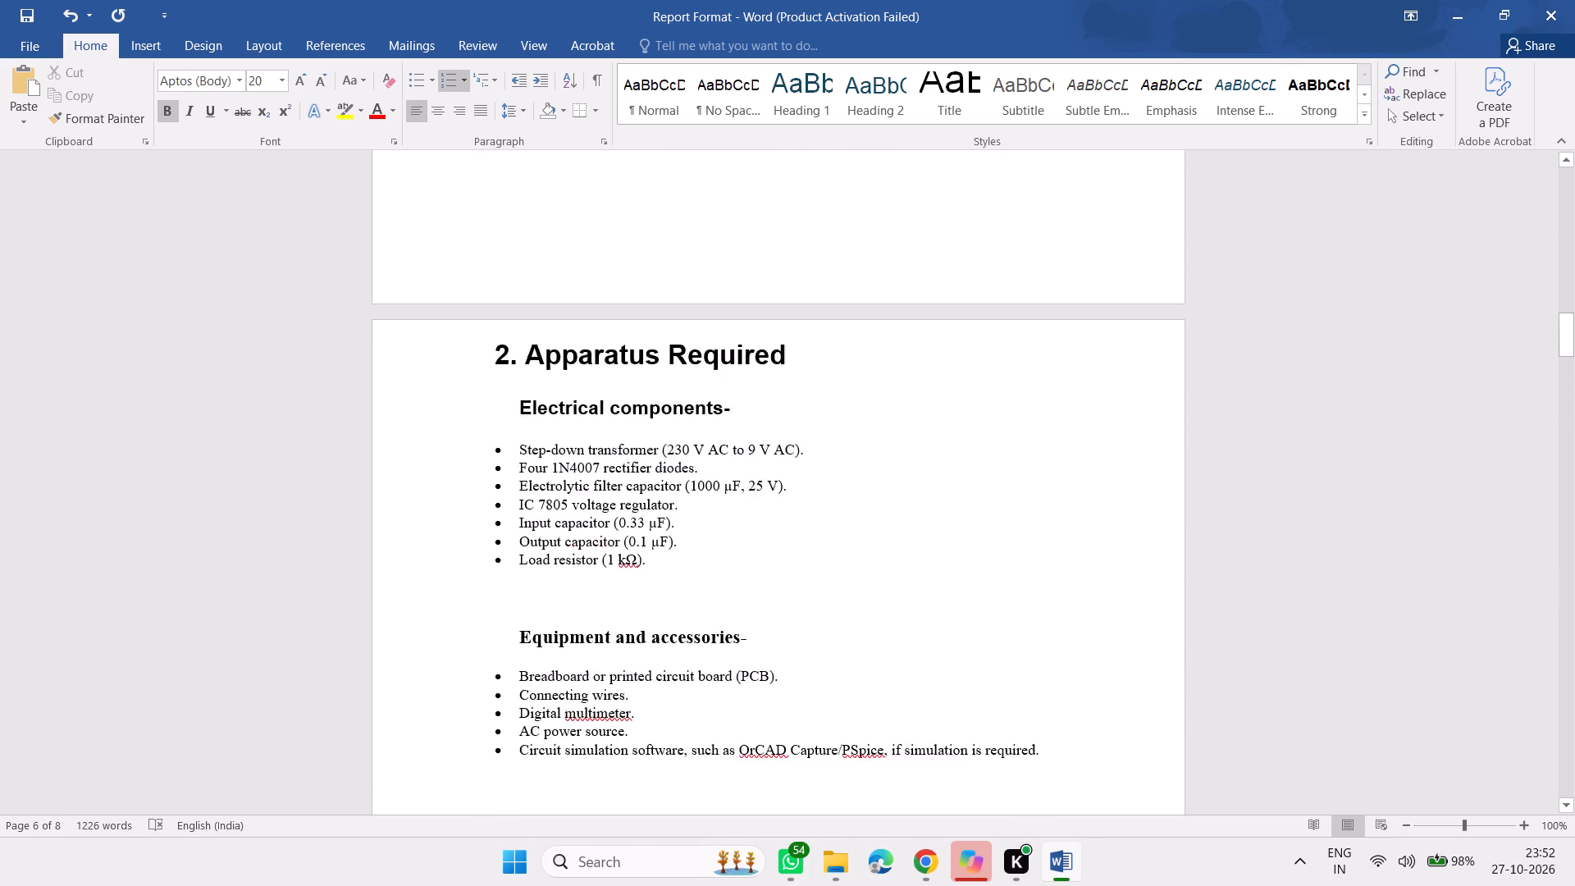
pyautogui.scroll(20, 460, 403)
pyautogui.scroll(20, 460, 403)
pyautogui.scroll(1, 460, 403)
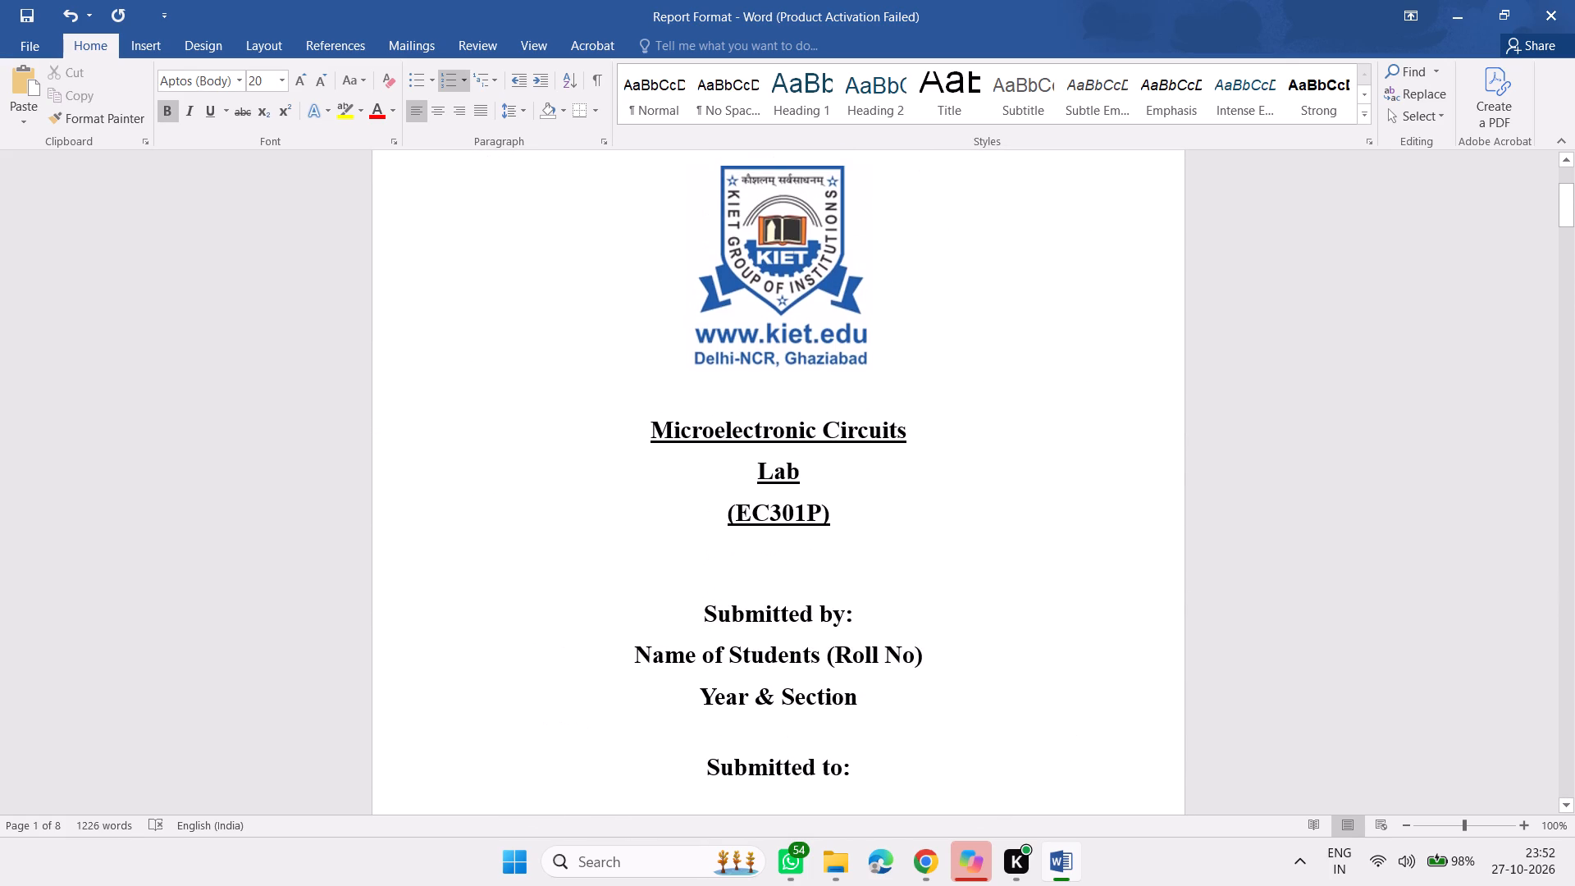
# Replace the "Name of Students (Roll No)" placeholder under "Submitted by:" with the first student's name followed by empty parentheses.
pyautogui.click(943, 651)
pyautogui.moveTo(931, 648); pyautogui.dragTo(781, 659)
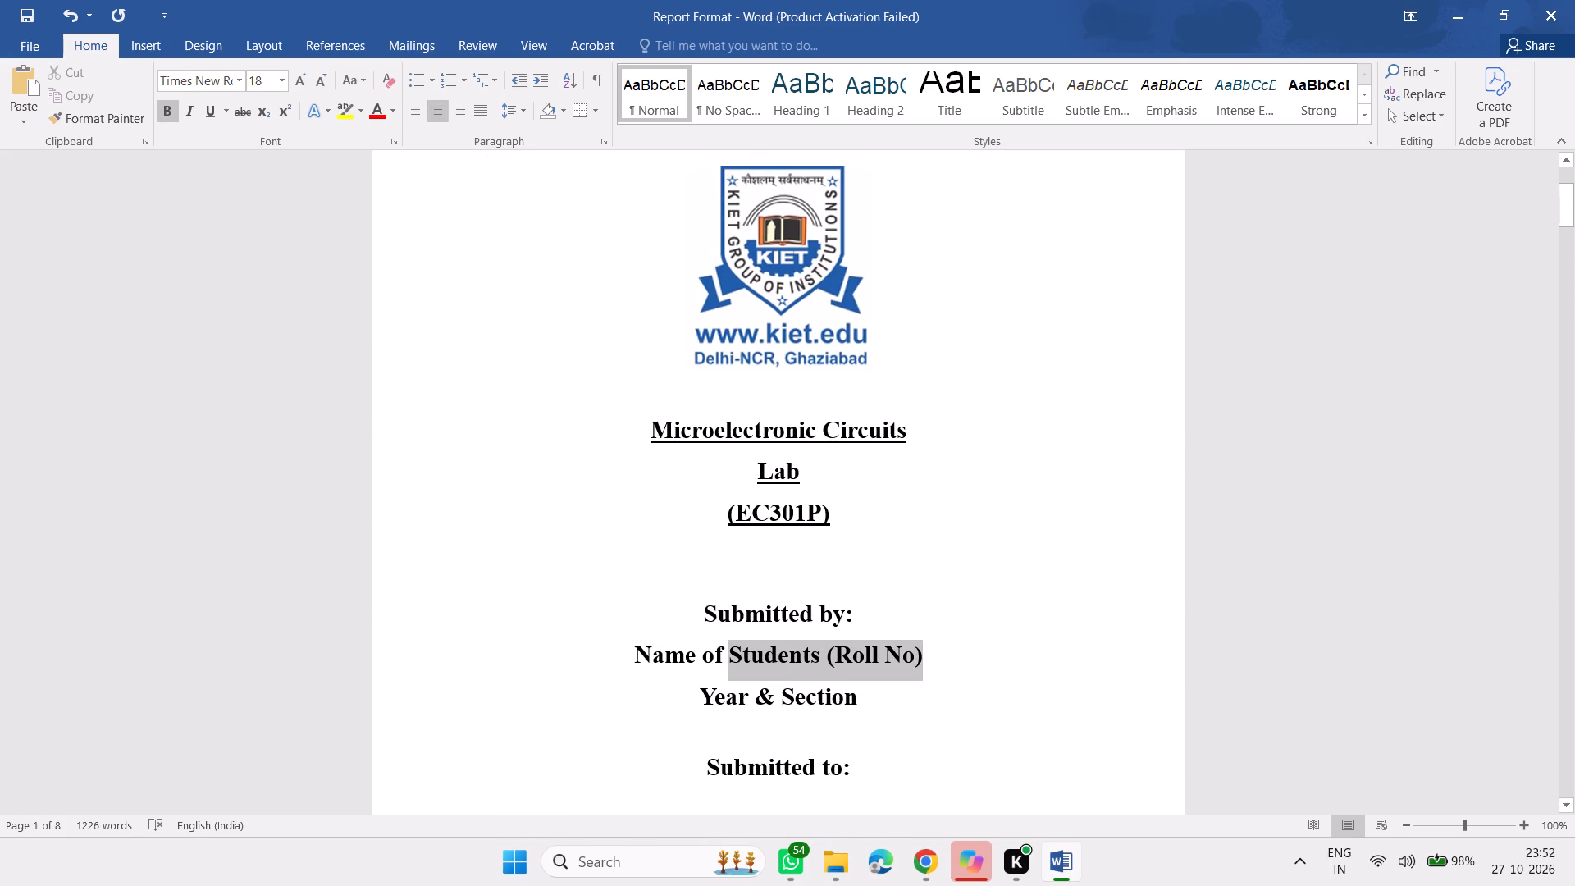
pyautogui.moveTo(781, 659); pyautogui.dragTo(660, 652)
pyautogui.press('BackSpace')
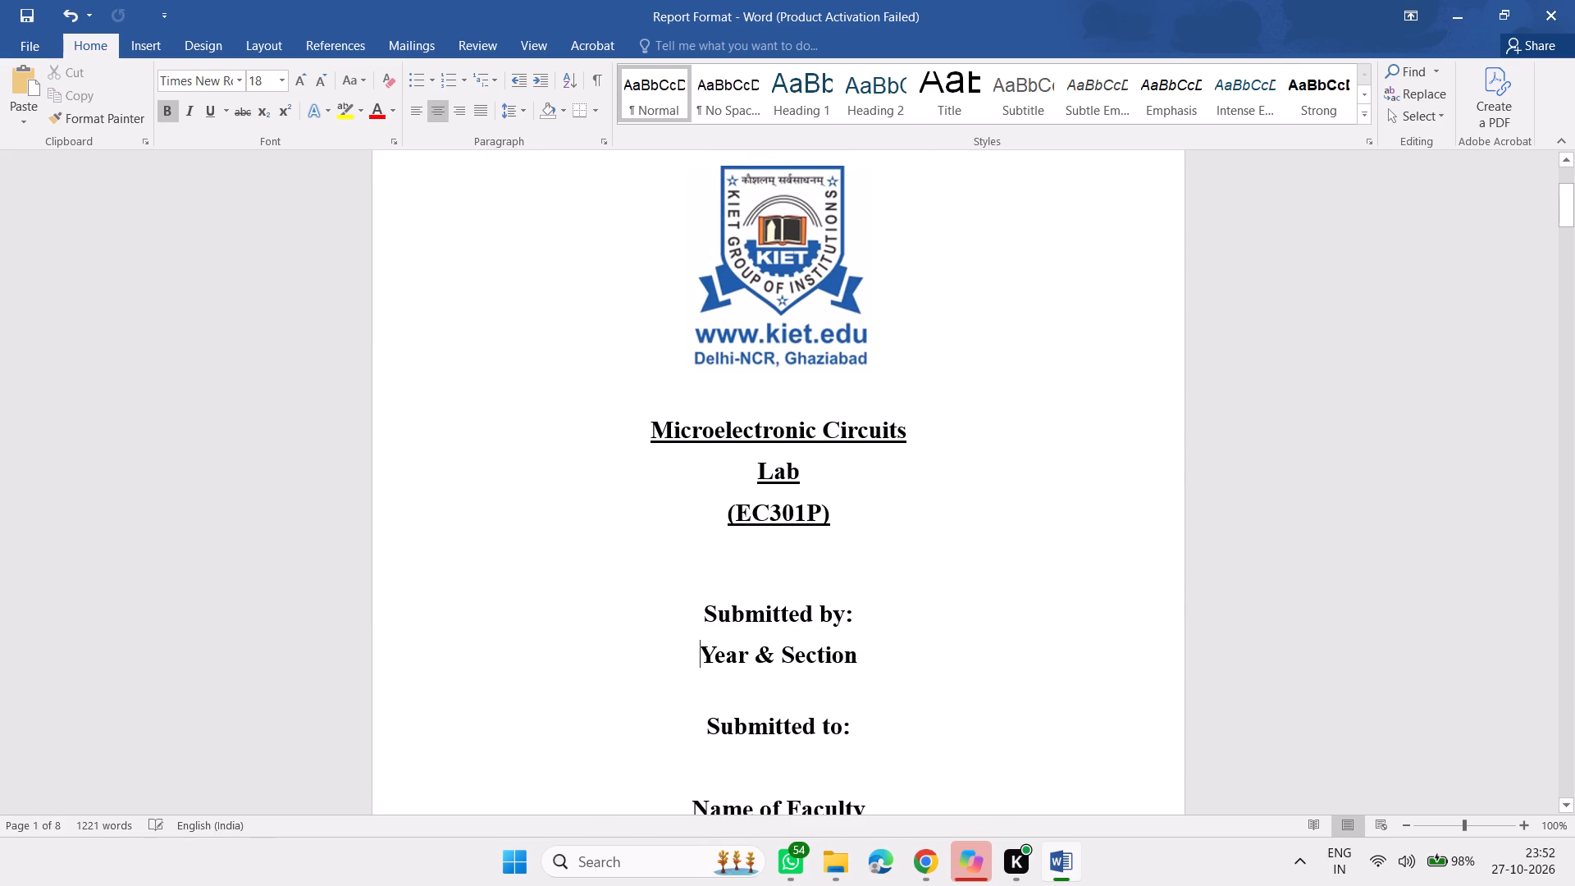
pyautogui.click(894, 616)
pyautogui.press('Return')
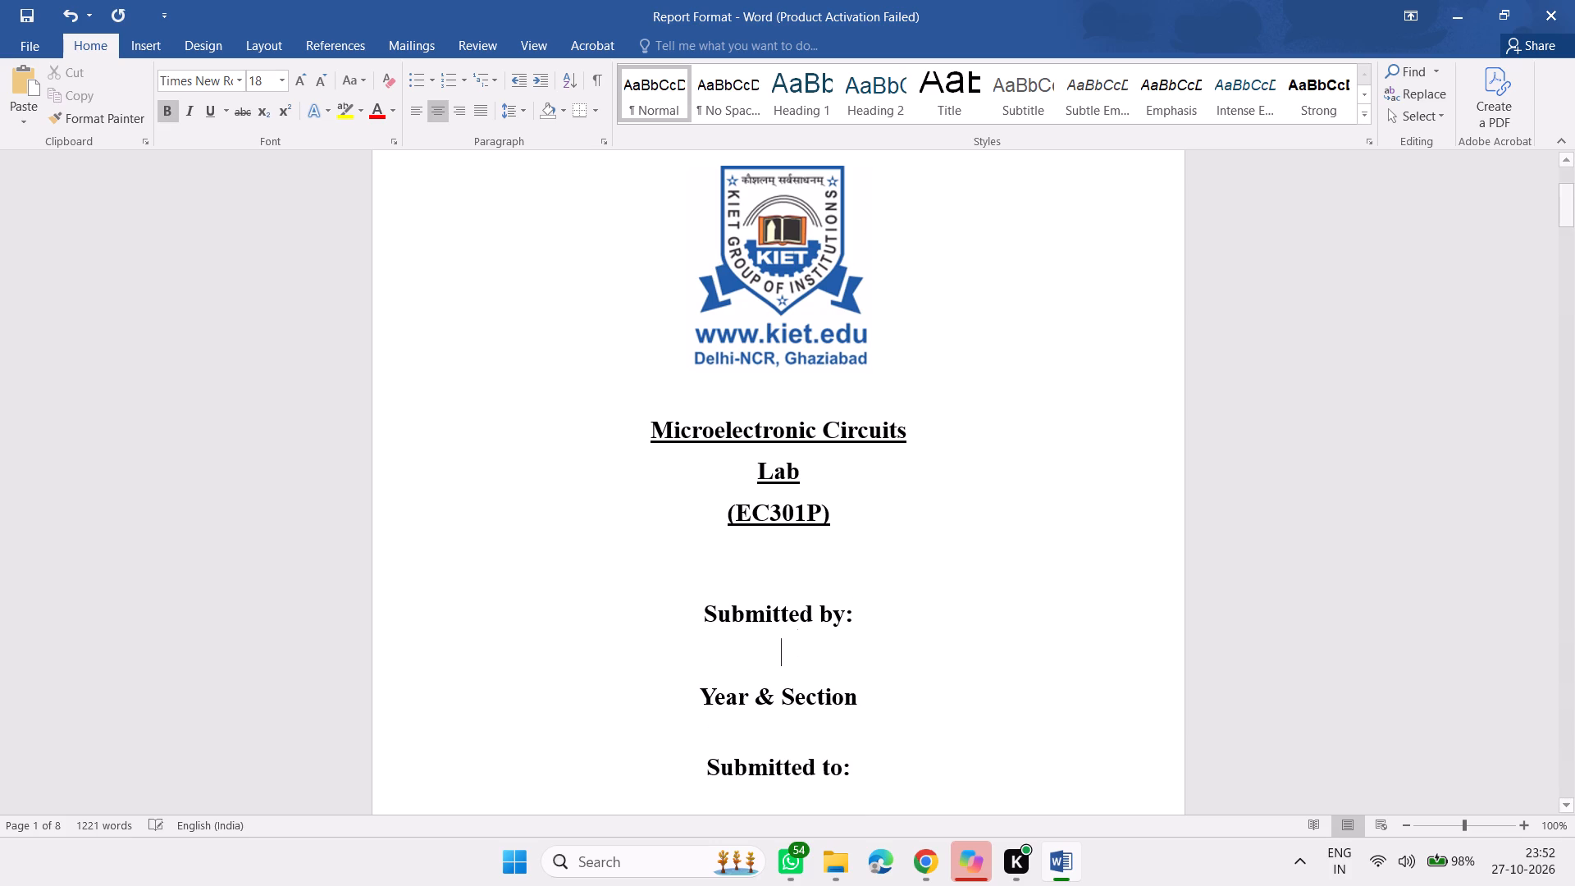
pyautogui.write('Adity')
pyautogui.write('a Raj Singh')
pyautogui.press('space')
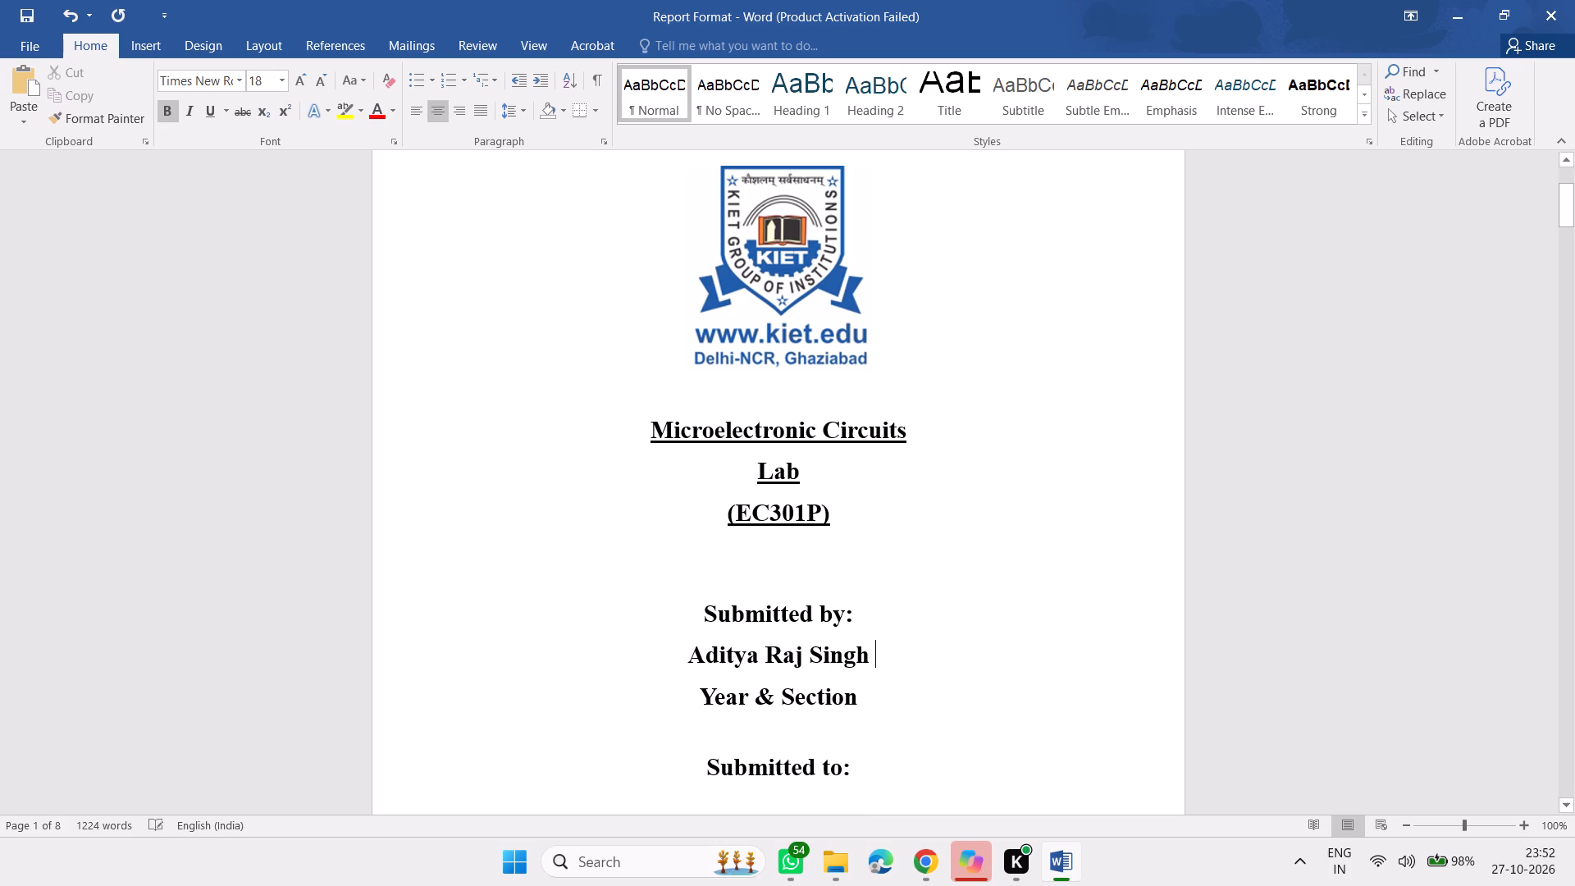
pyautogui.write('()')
# Add the second student's name, followed by empty parentheses, on a new line below the first student.
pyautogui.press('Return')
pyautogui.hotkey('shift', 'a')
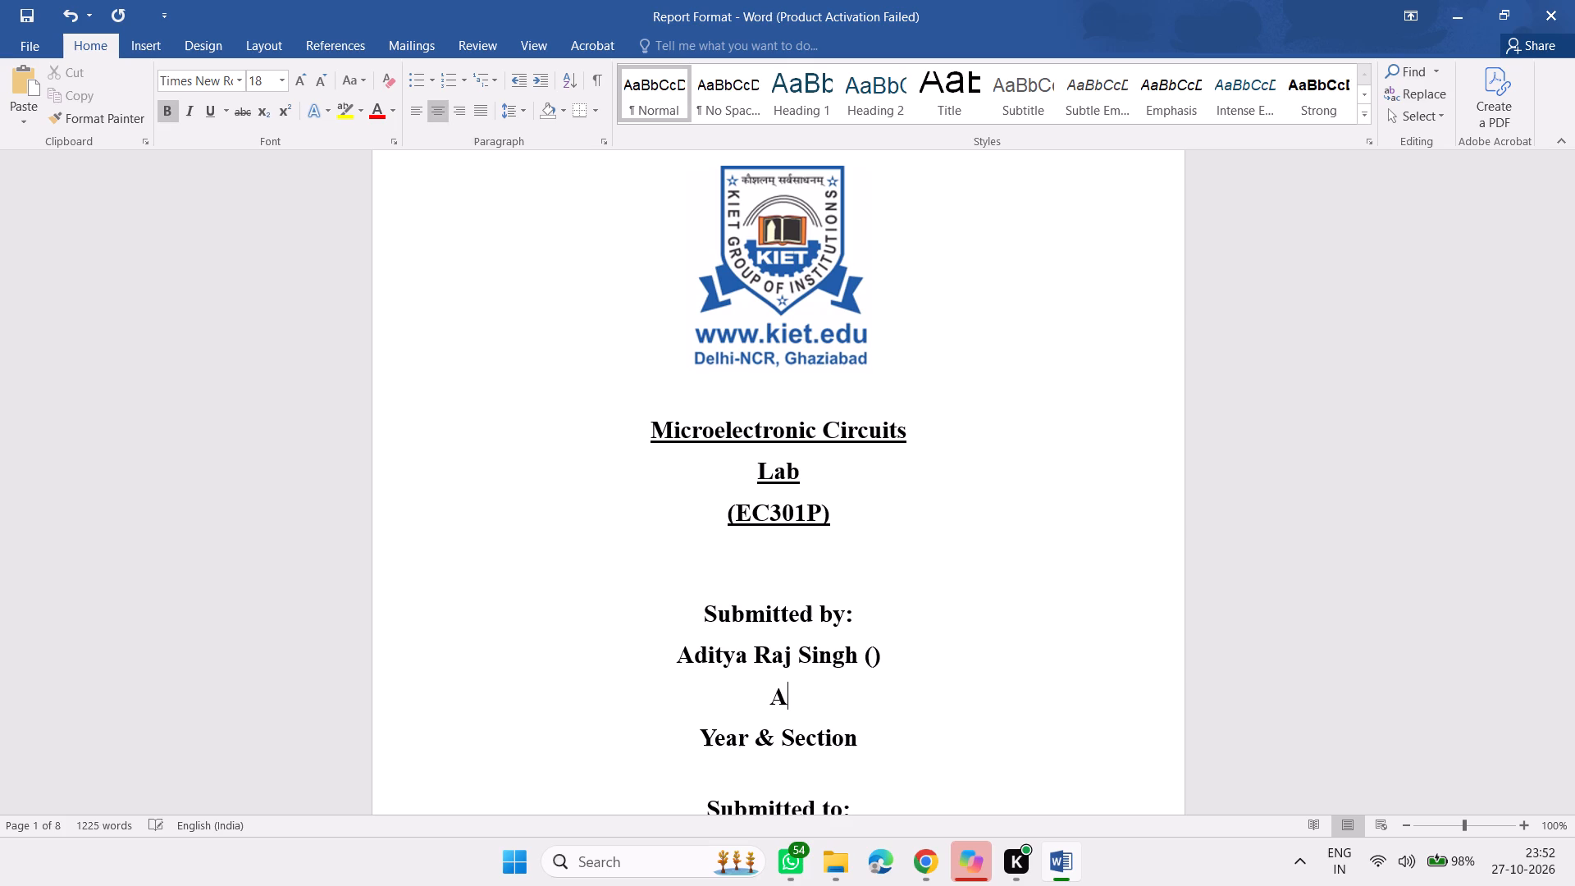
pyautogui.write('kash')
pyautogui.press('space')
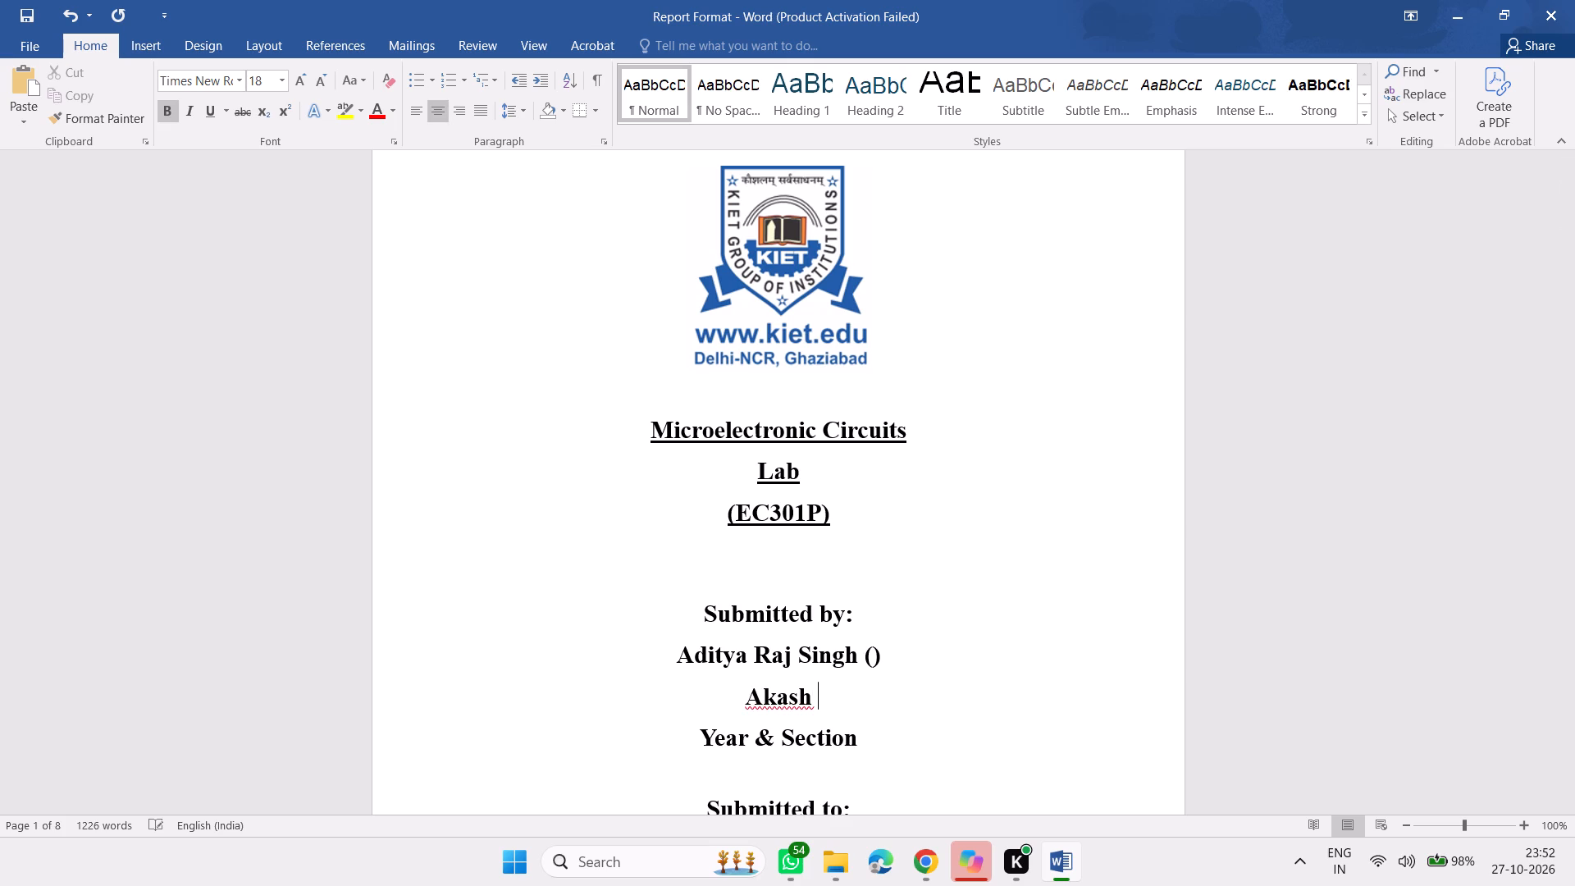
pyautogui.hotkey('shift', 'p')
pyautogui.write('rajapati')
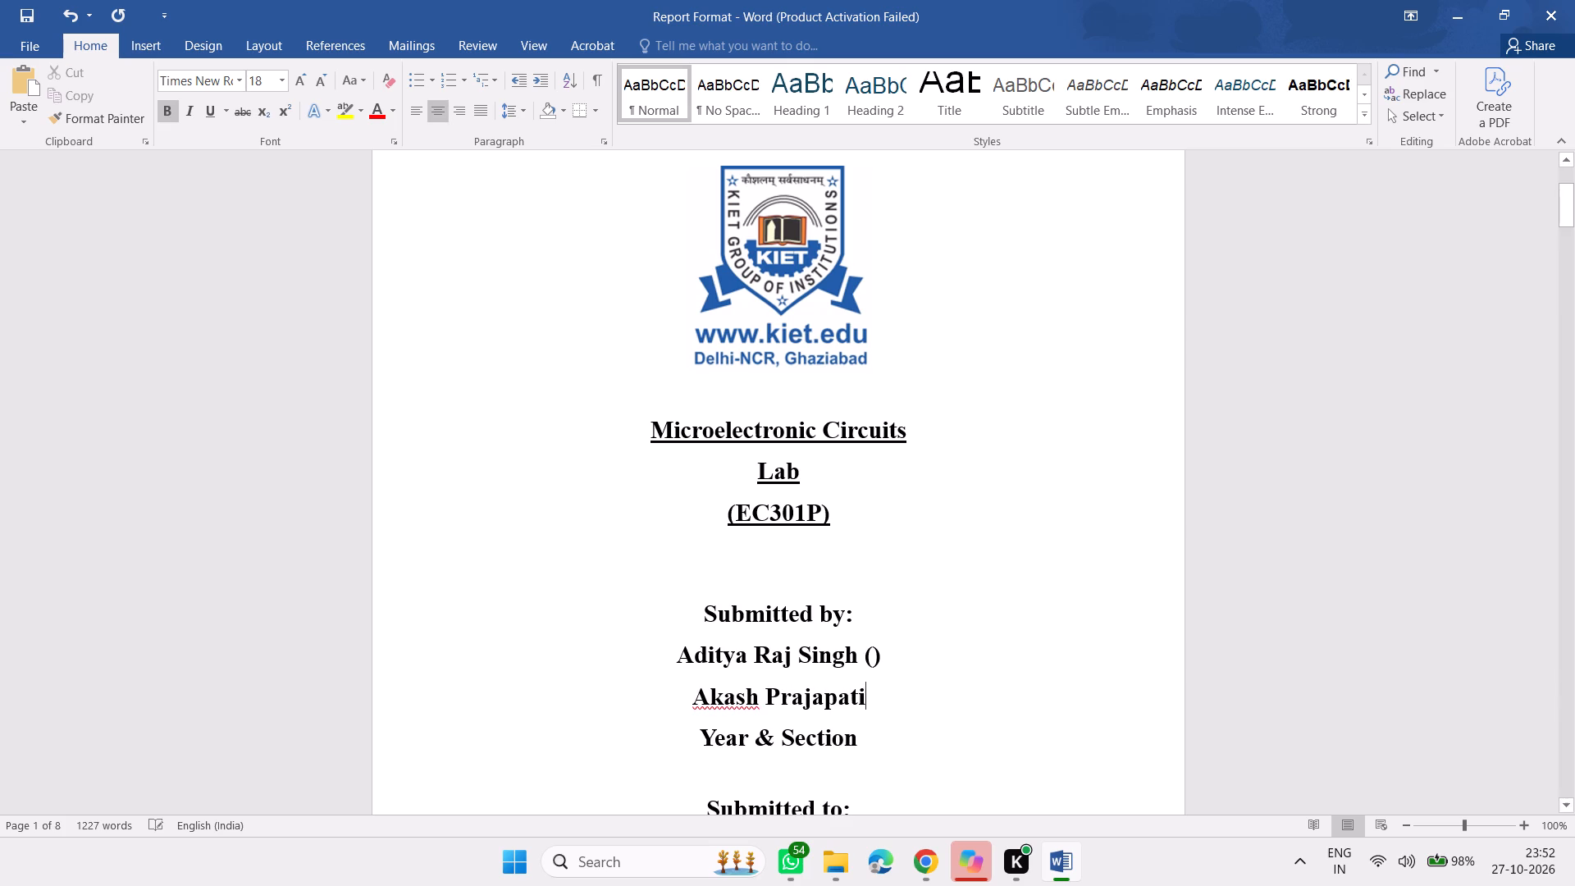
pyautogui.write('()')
# Add the third student's name, followed by empty parentheses, on a new line above "Year & Section".
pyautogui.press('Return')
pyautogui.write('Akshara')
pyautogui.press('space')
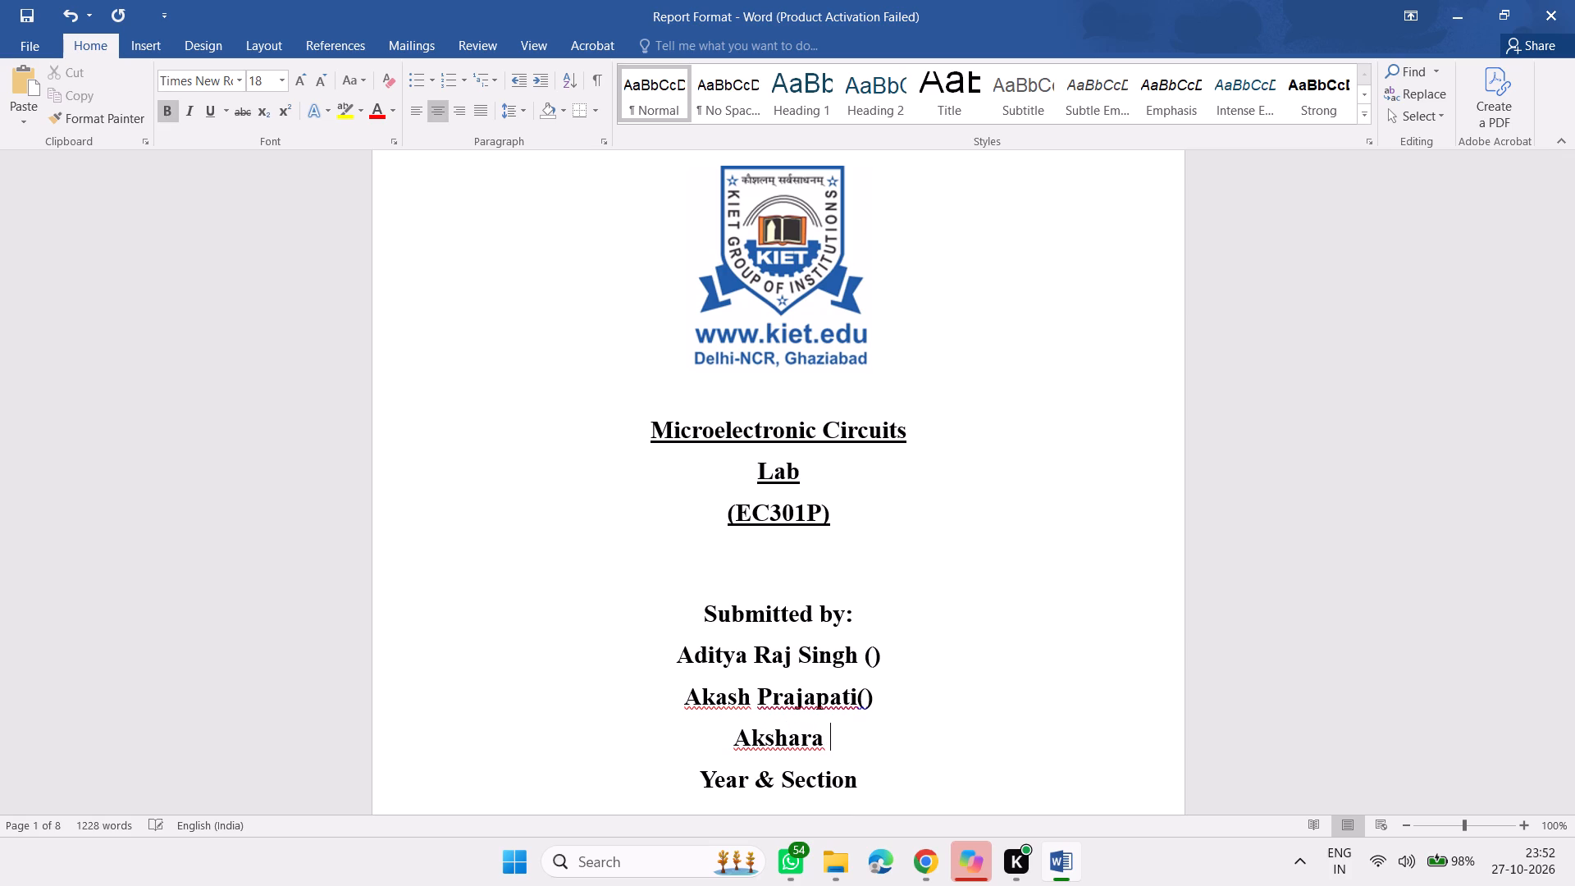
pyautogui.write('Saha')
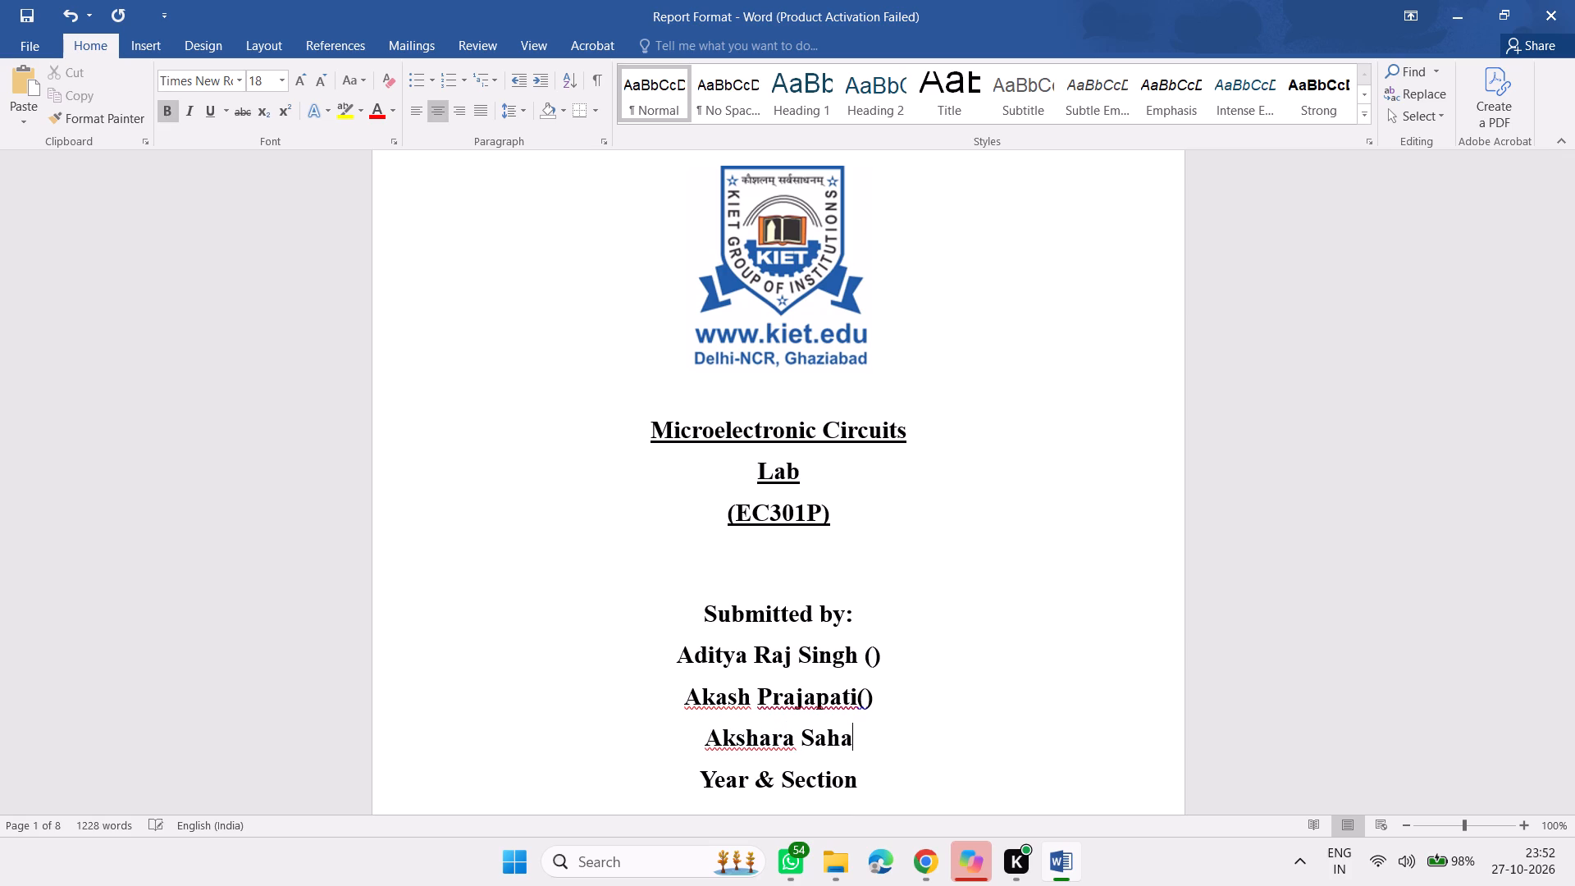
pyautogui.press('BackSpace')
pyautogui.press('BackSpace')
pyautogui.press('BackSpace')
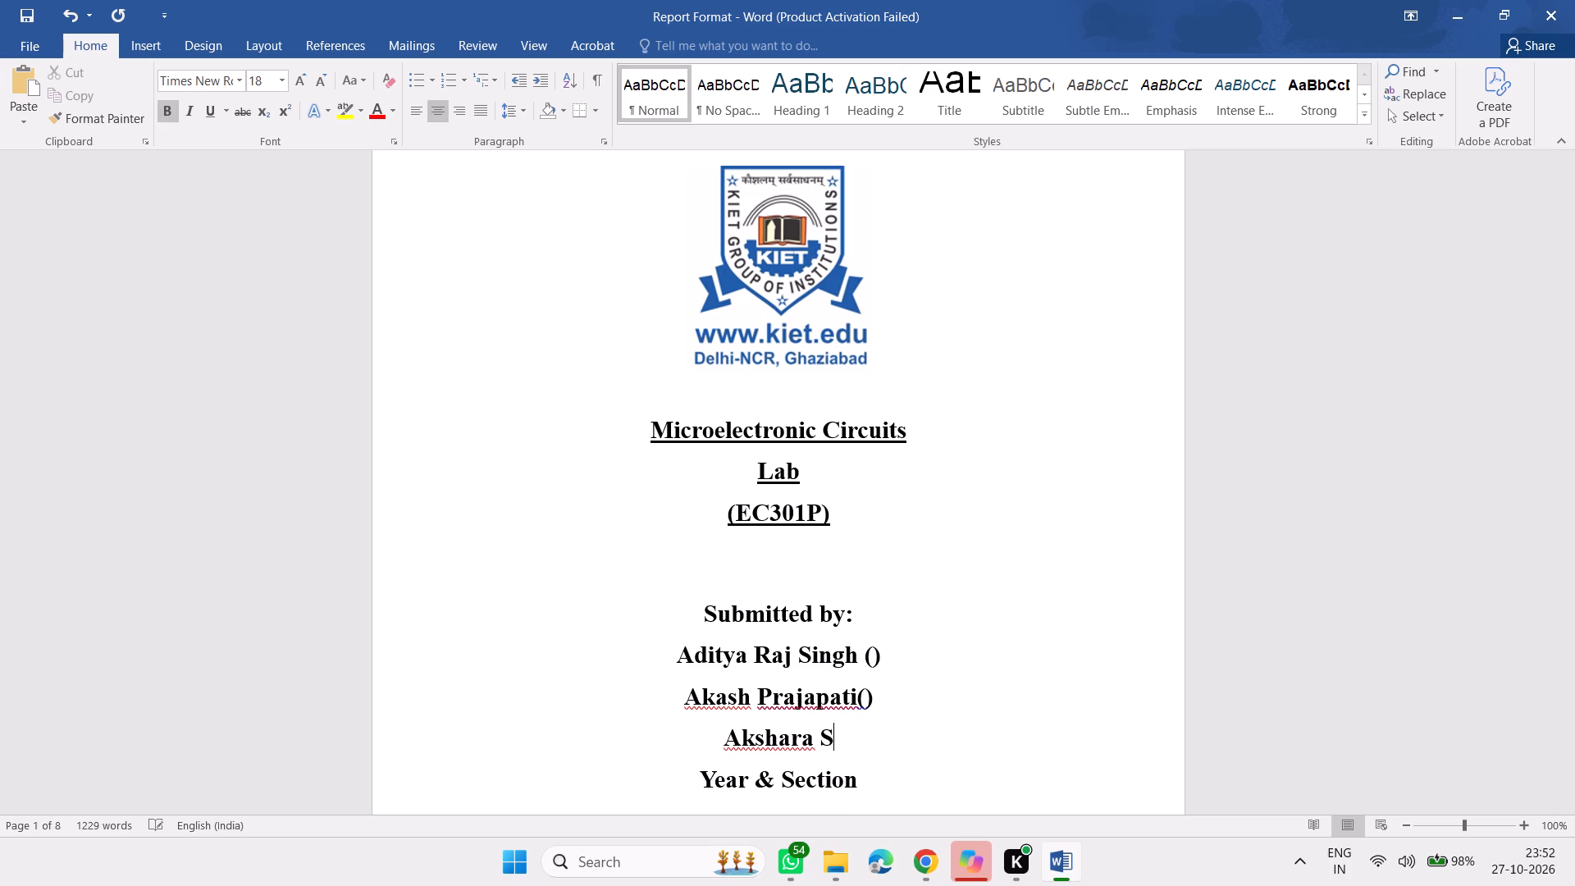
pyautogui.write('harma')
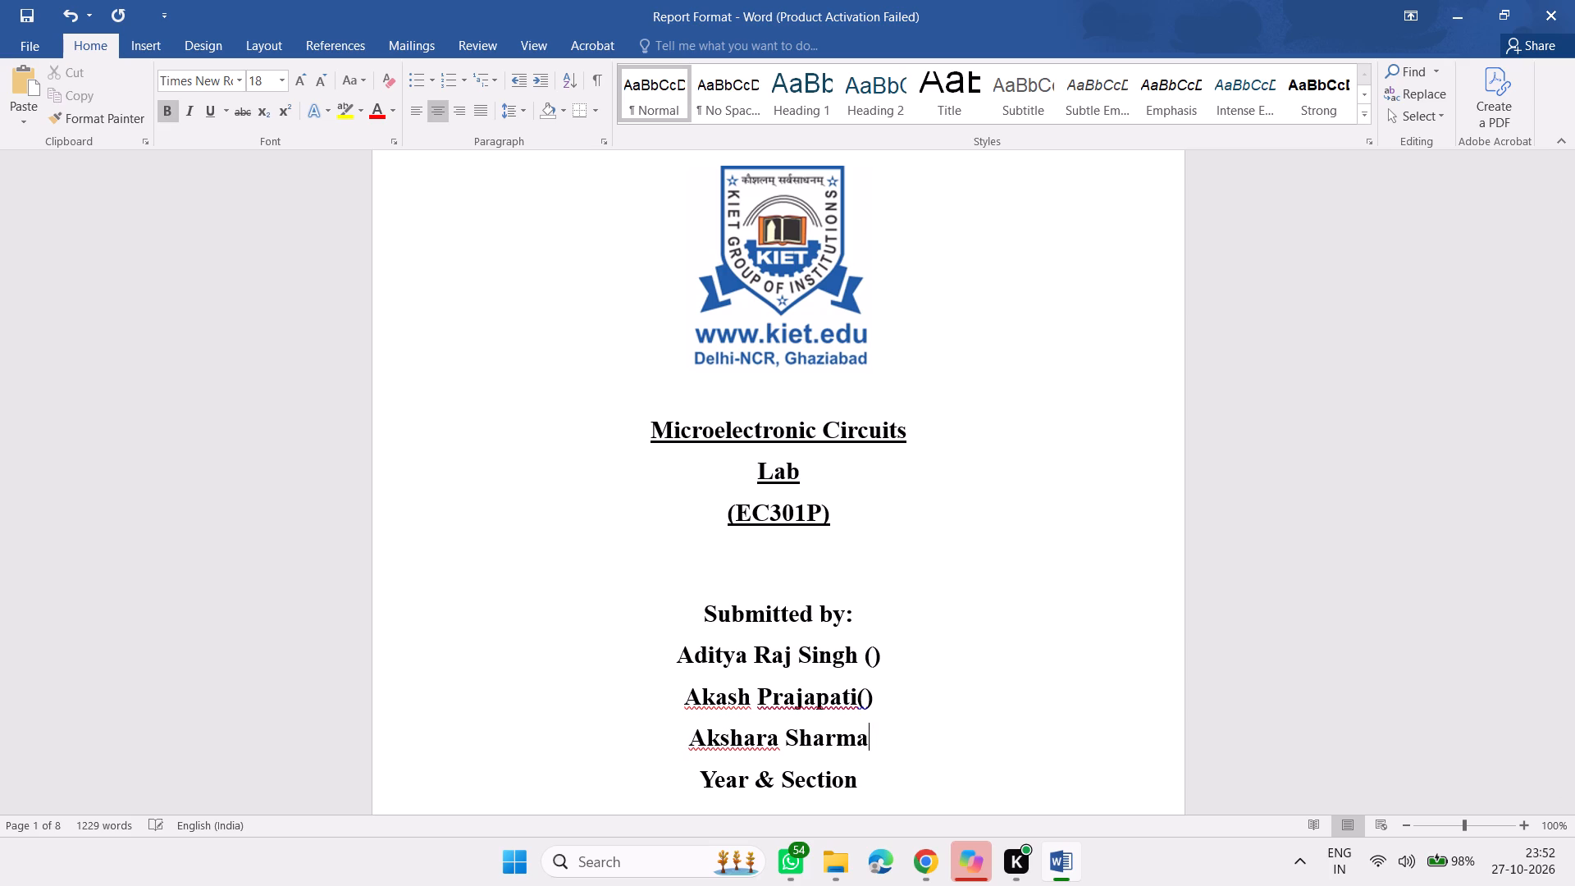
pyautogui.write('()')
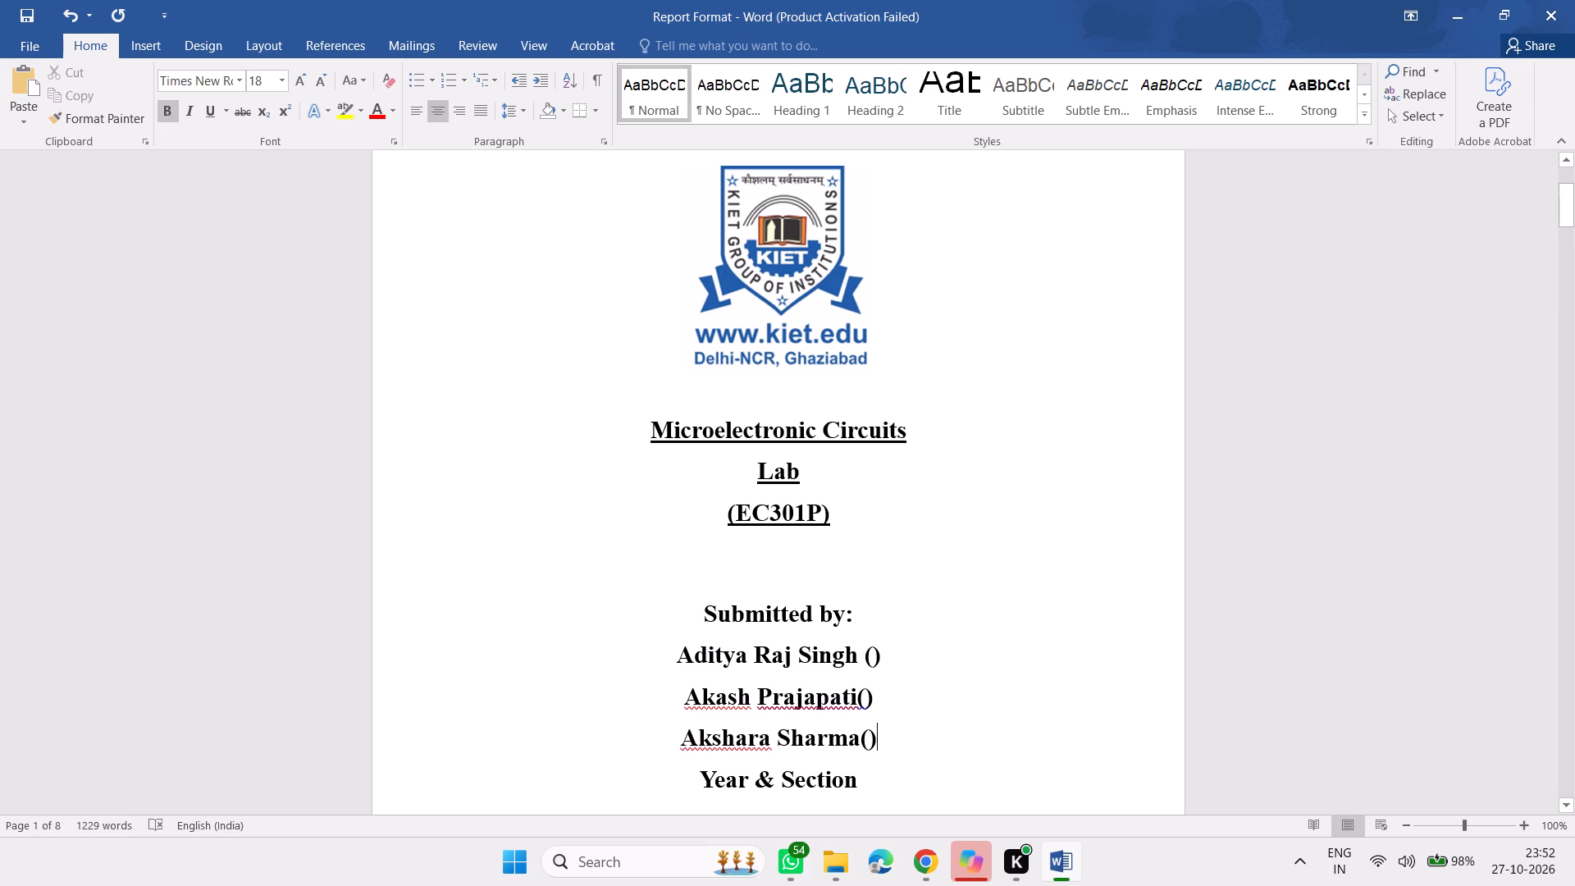
# Place the text cursor at the empty parentheses after the first student's name.
pyautogui.click(874, 654)
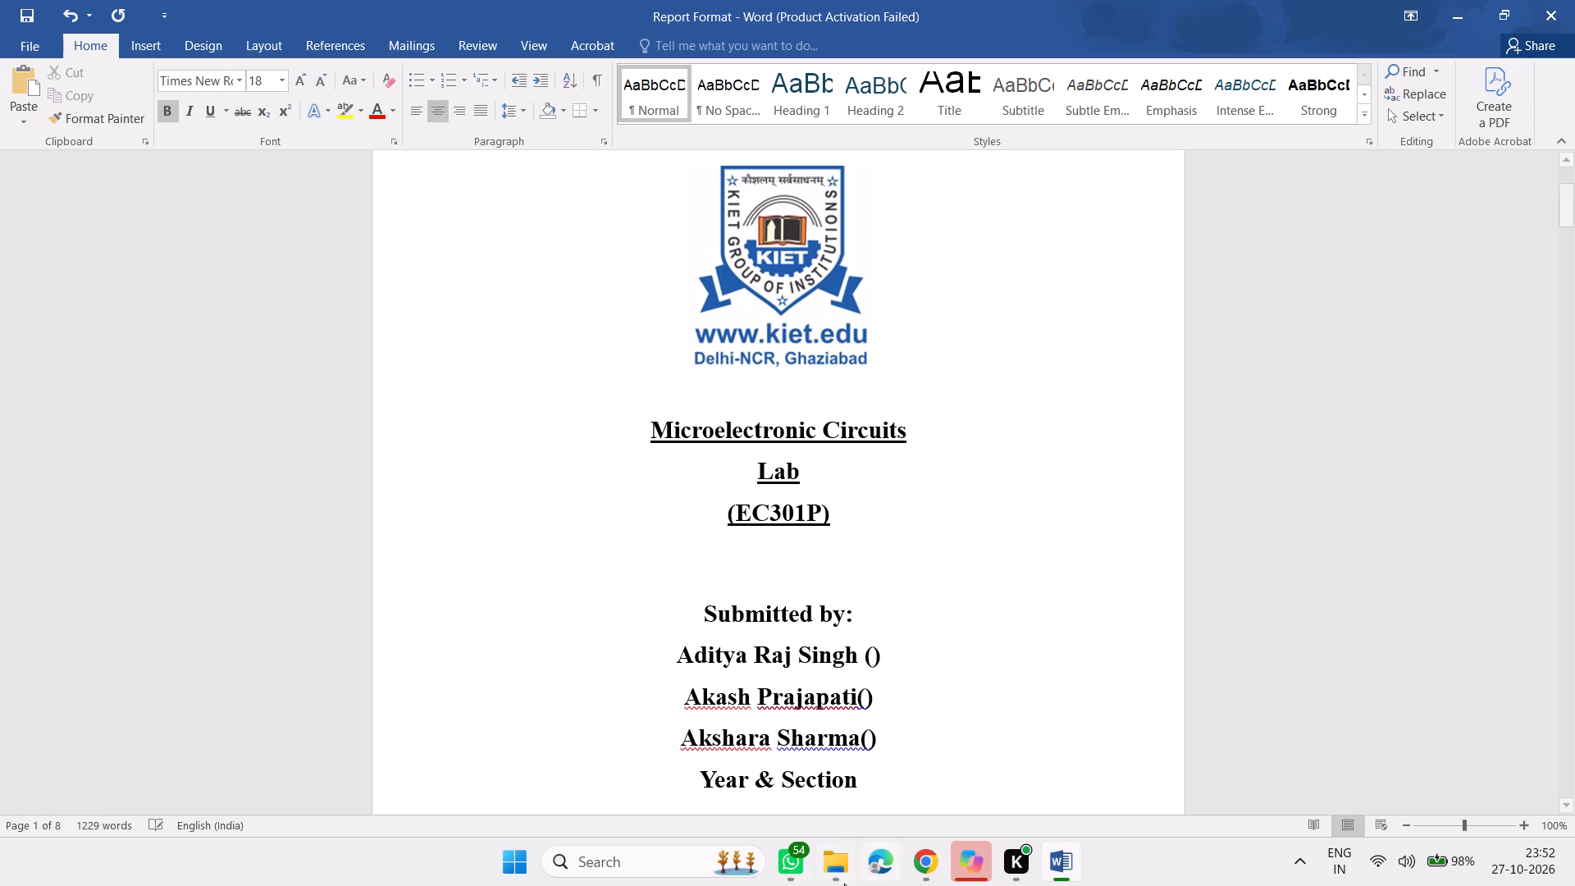
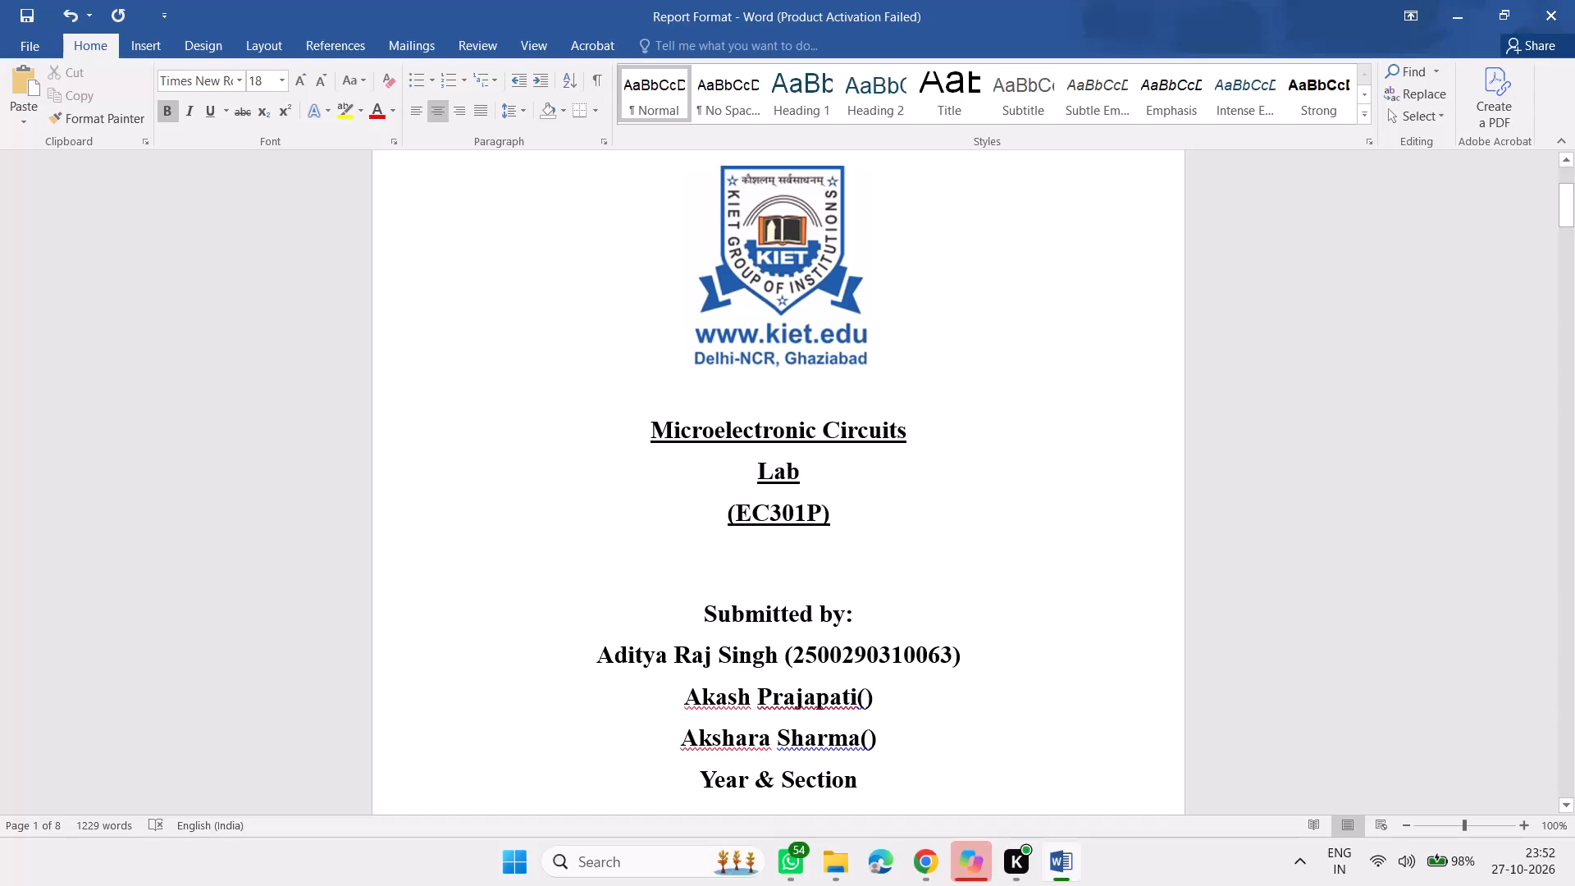
# Correct the last two digits of the first student's roll number under "Submitted by:" on the cover page.
pyautogui.press('BackSpace')
pyautogui.press('BackSpace')
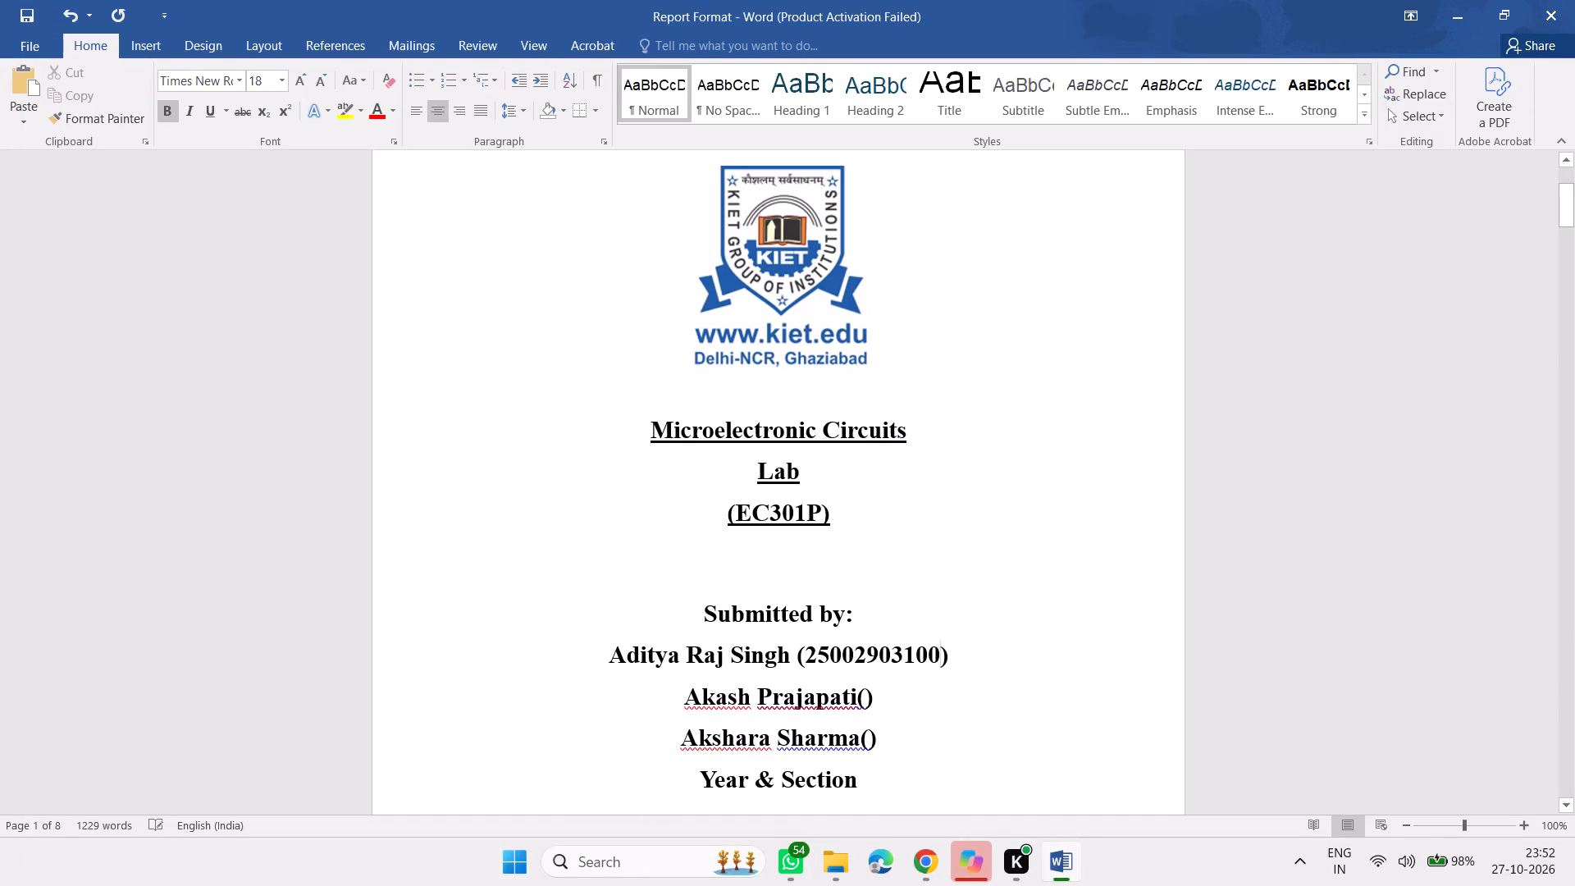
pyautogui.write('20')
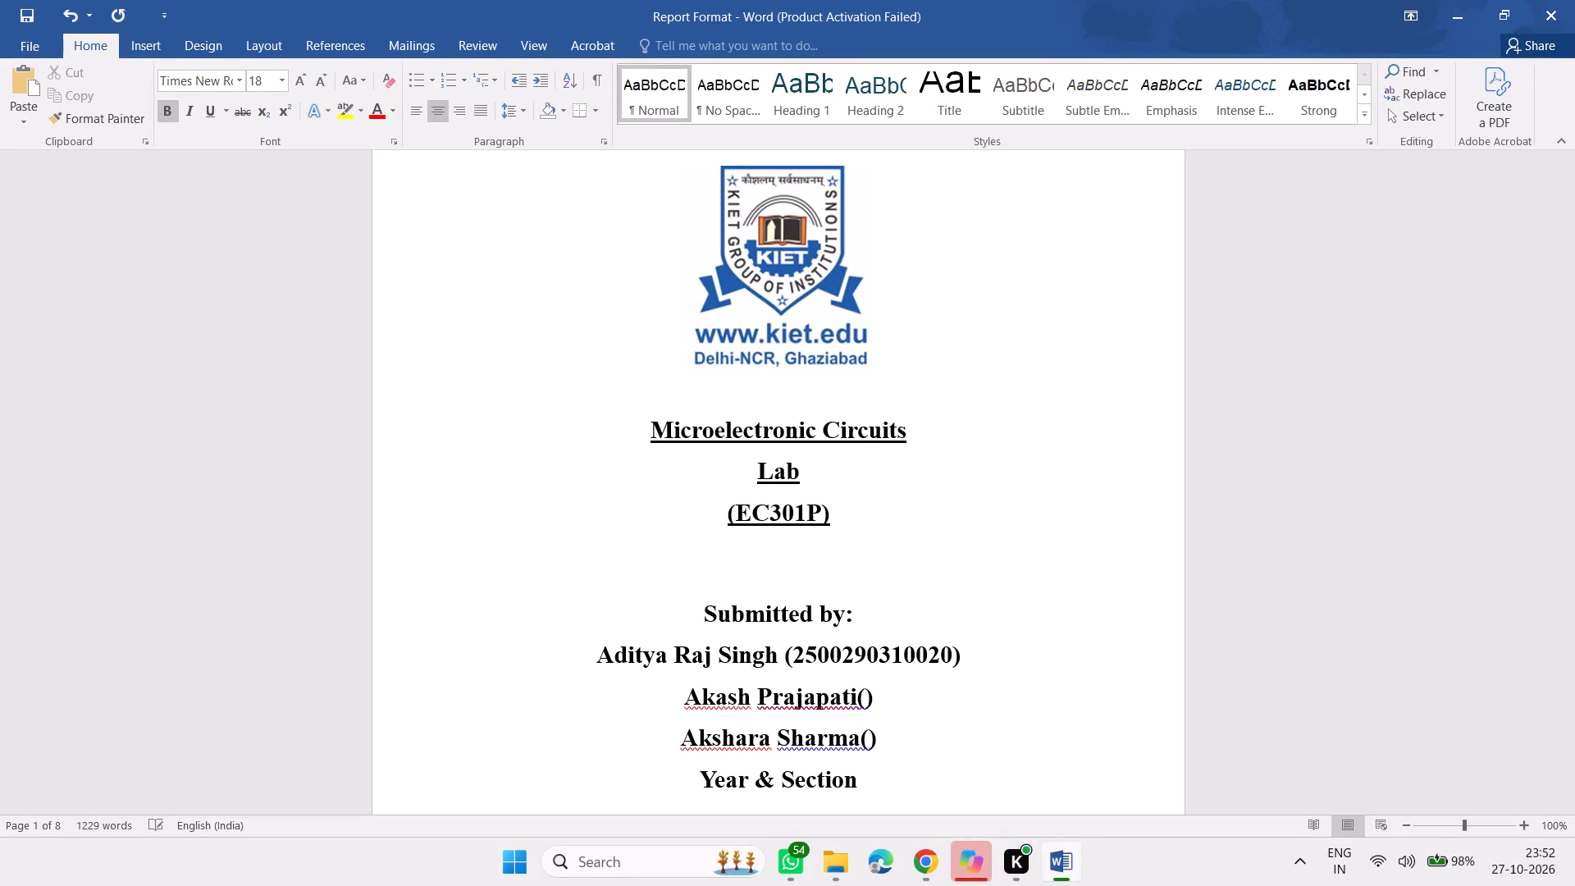
# Fill in the second student's roll number inside the empty brackets, reusing the copied number with its last two digits changed.
pyautogui.click(862, 700)
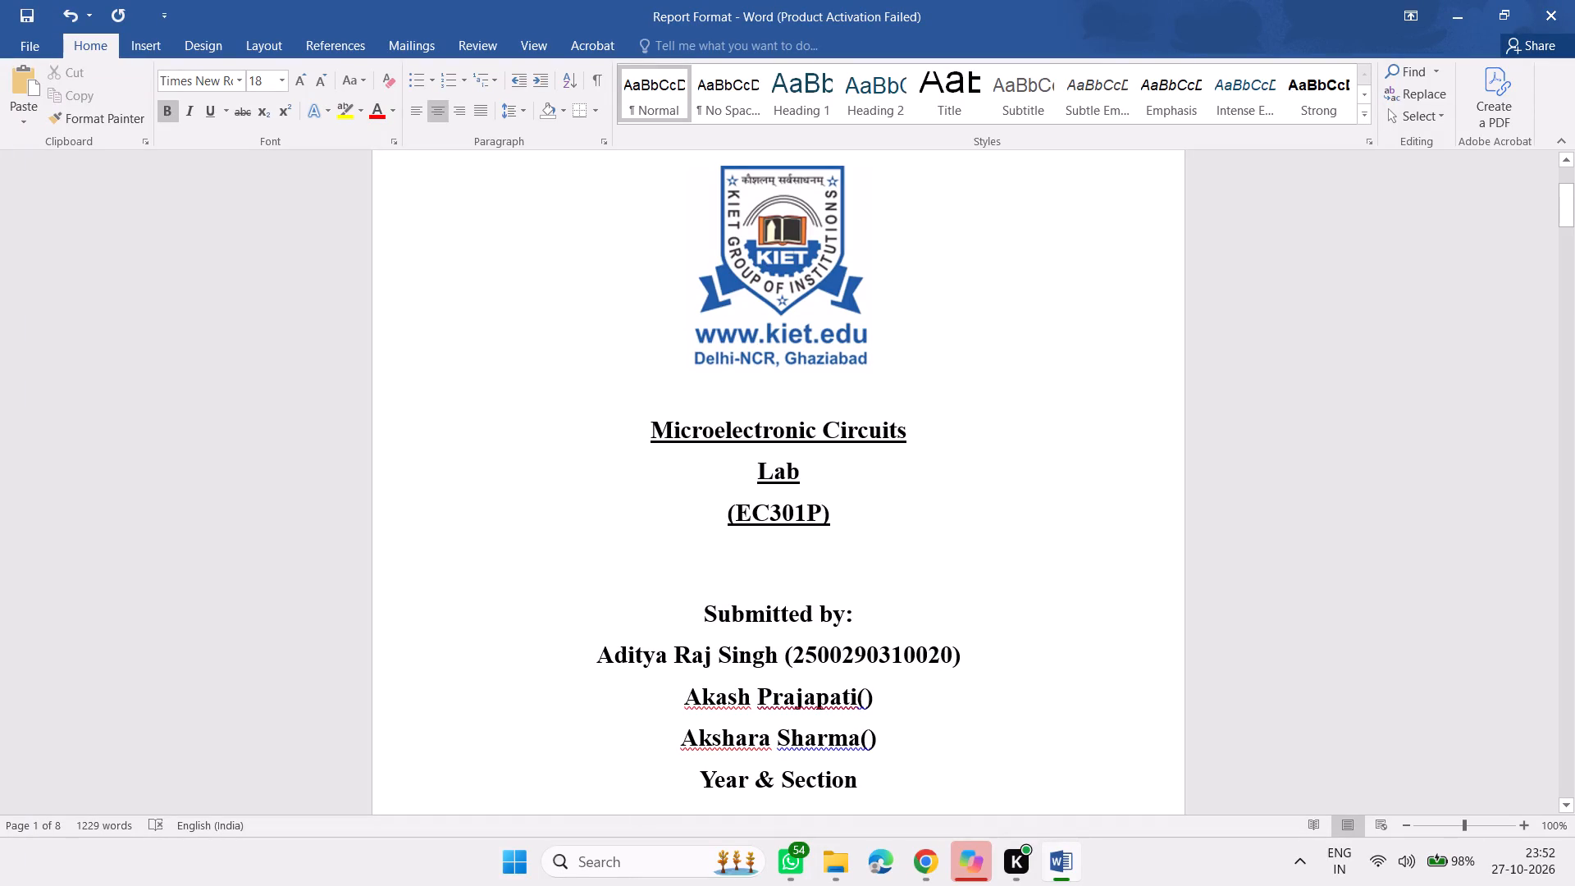
pyautogui.hotkey('ctrl', 'v')
pyautogui.press('BackSpace')
pyautogui.press('BackSpace')
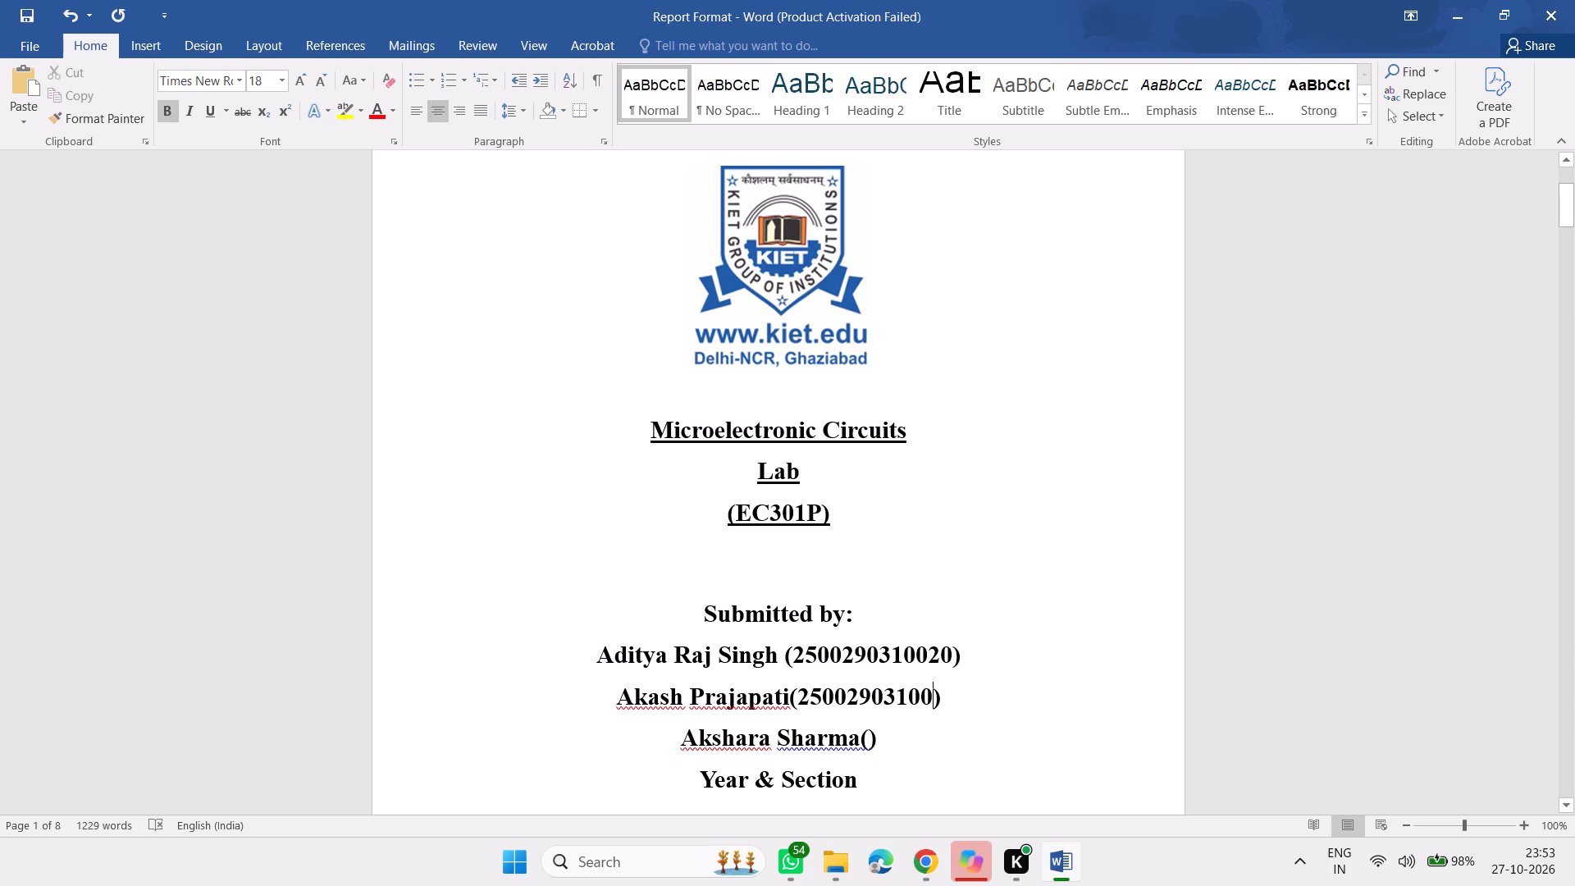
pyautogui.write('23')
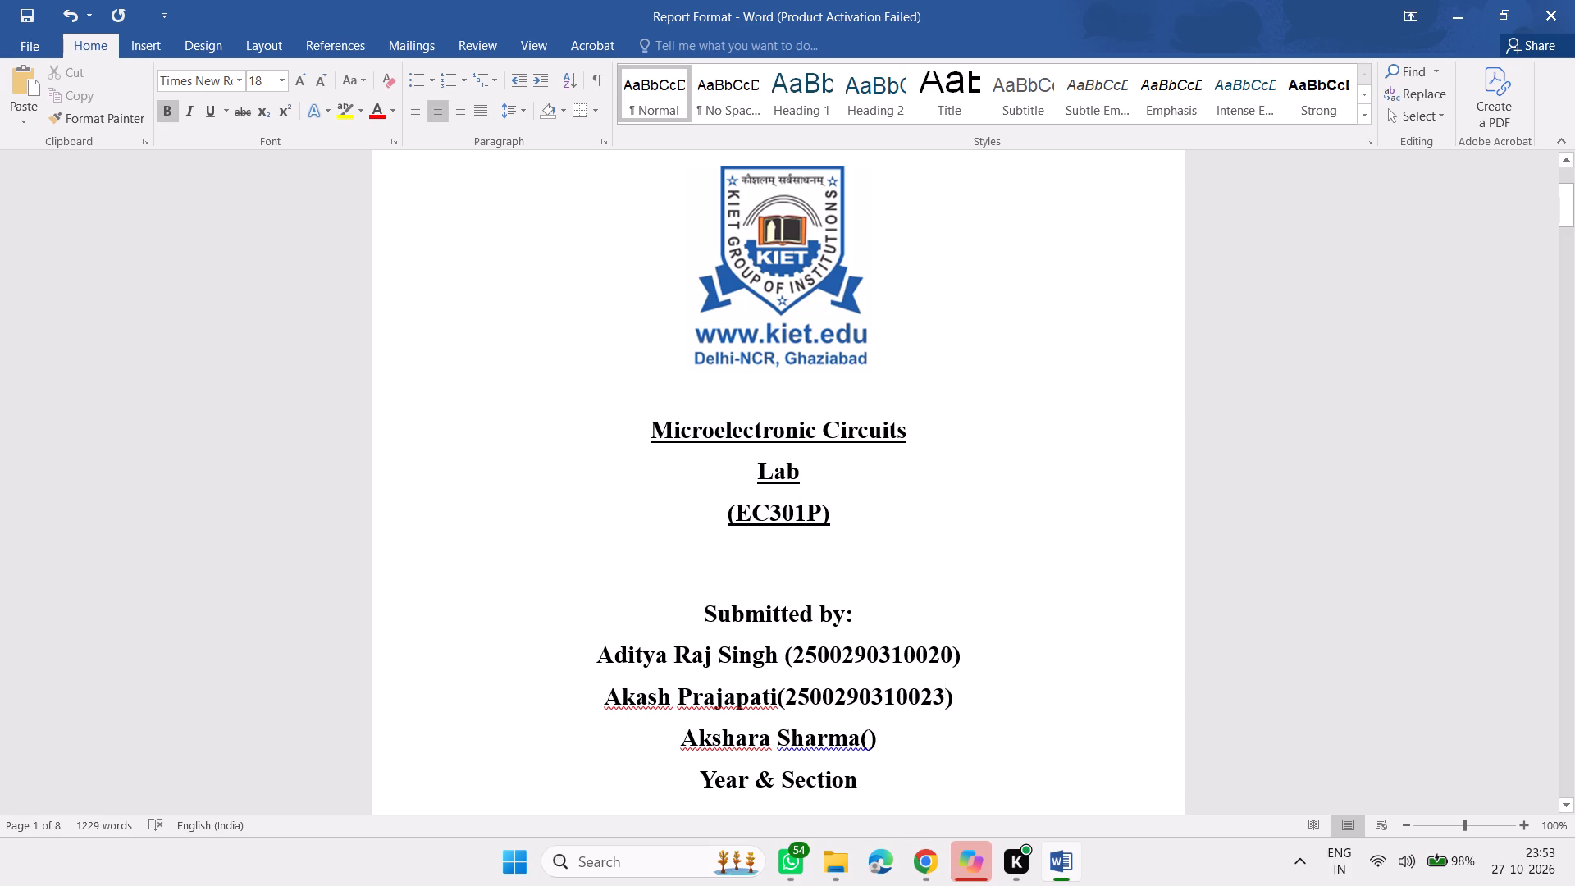
# Paste the roll number into the third student's empty brackets on the cover page and correct its final two digits.
pyautogui.click(867, 736)
pyautogui.hotkey('ctrl', 'v')
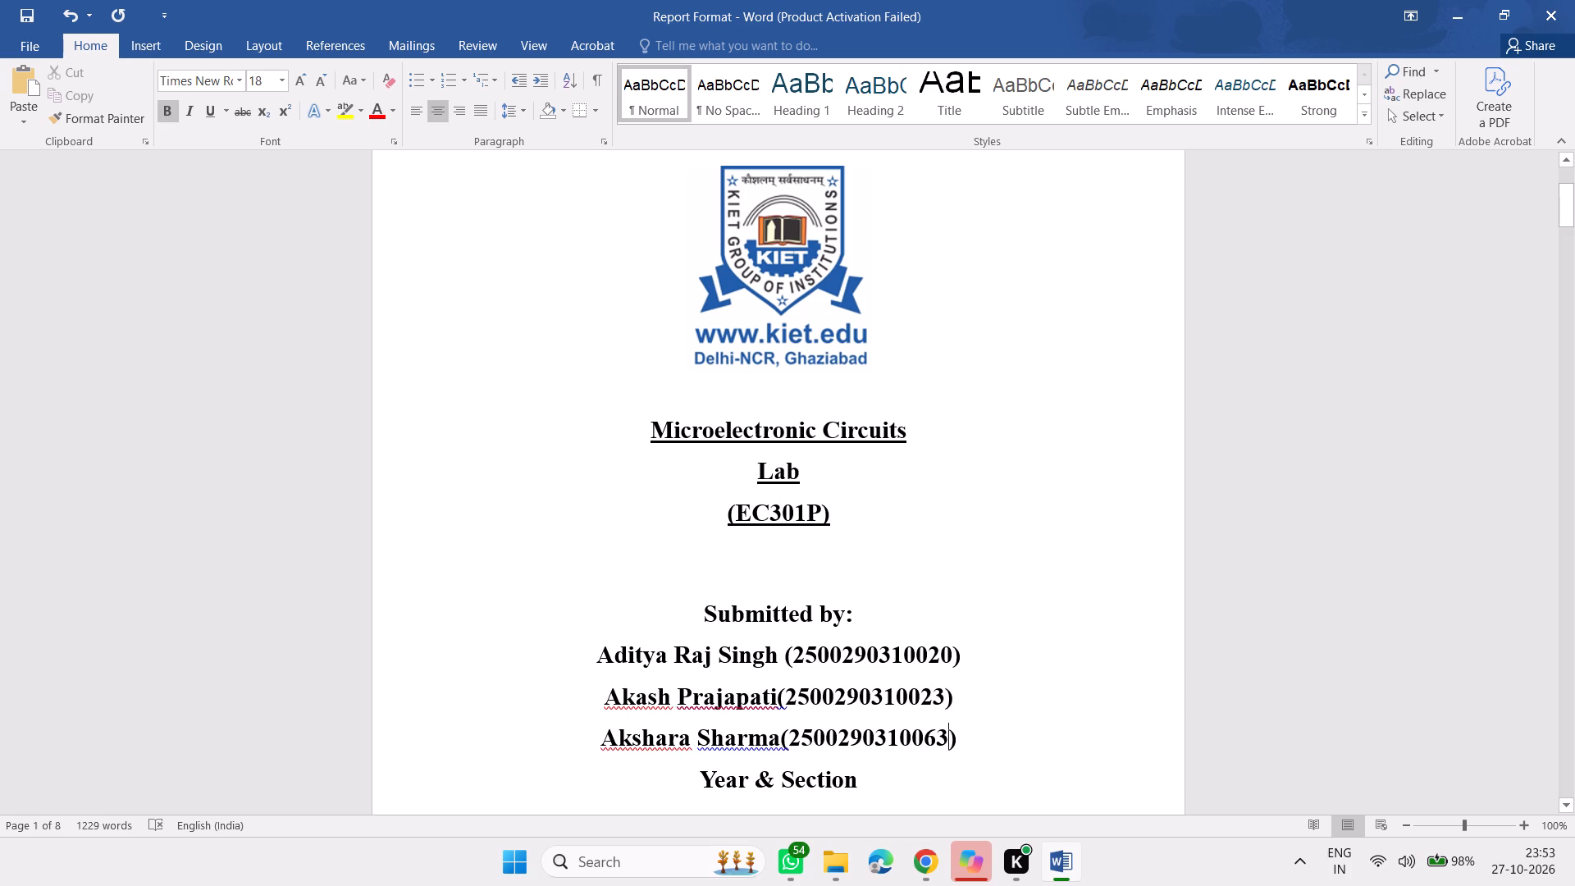
pyautogui.press('BackSpace')
pyautogui.press('BackSpace')
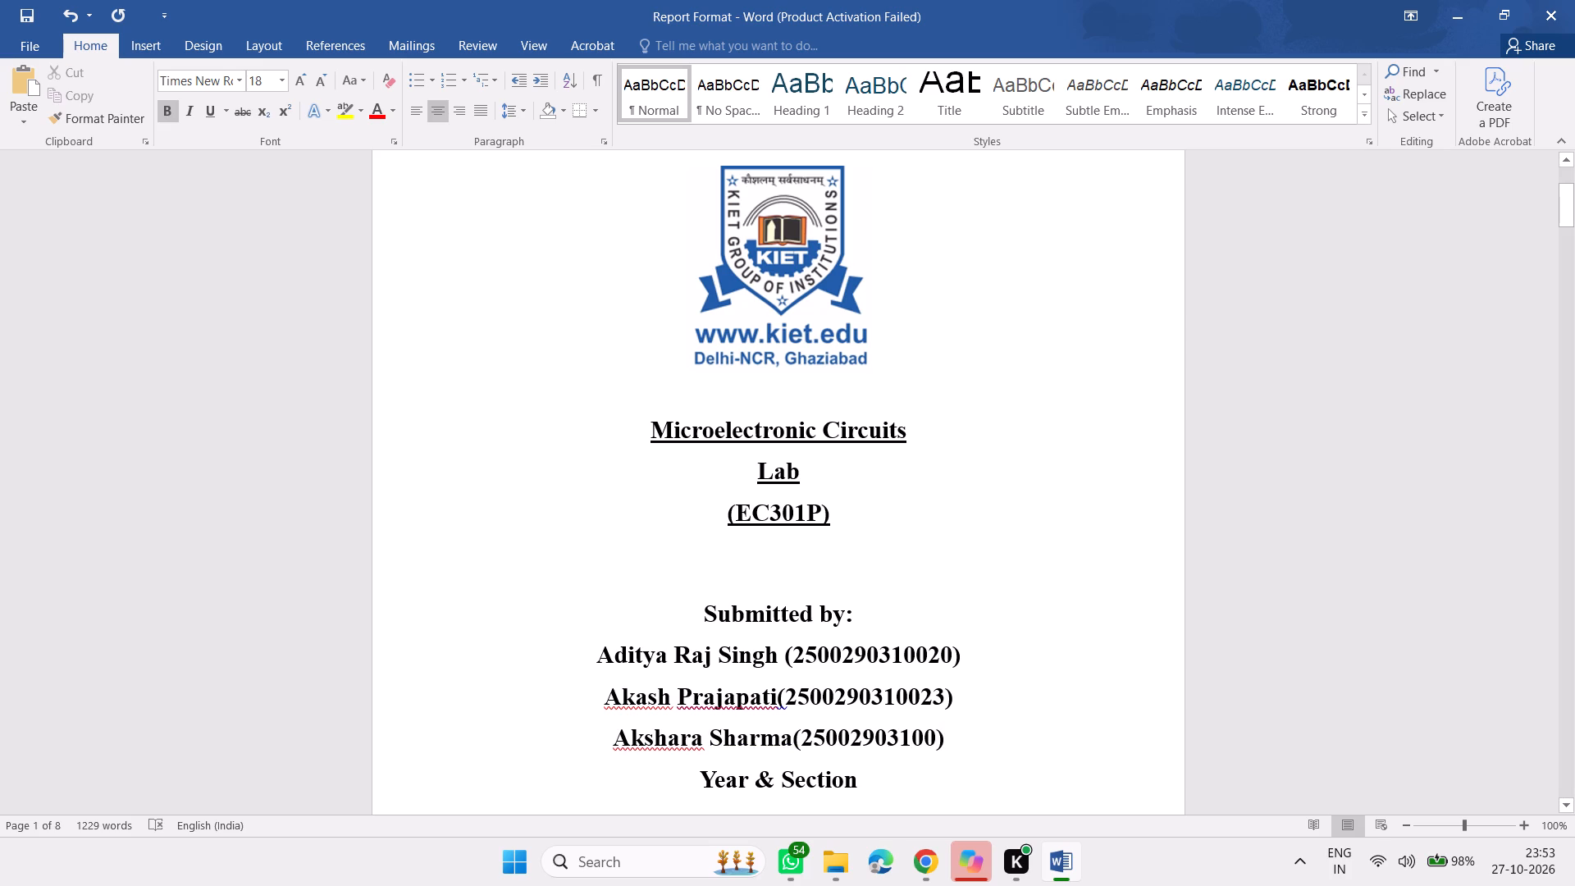
pyautogui.write('24')
# Insert a space between the name and the bracketed roll number for the third and second students.
pyautogui.click(781, 739)
pyautogui.press('space')
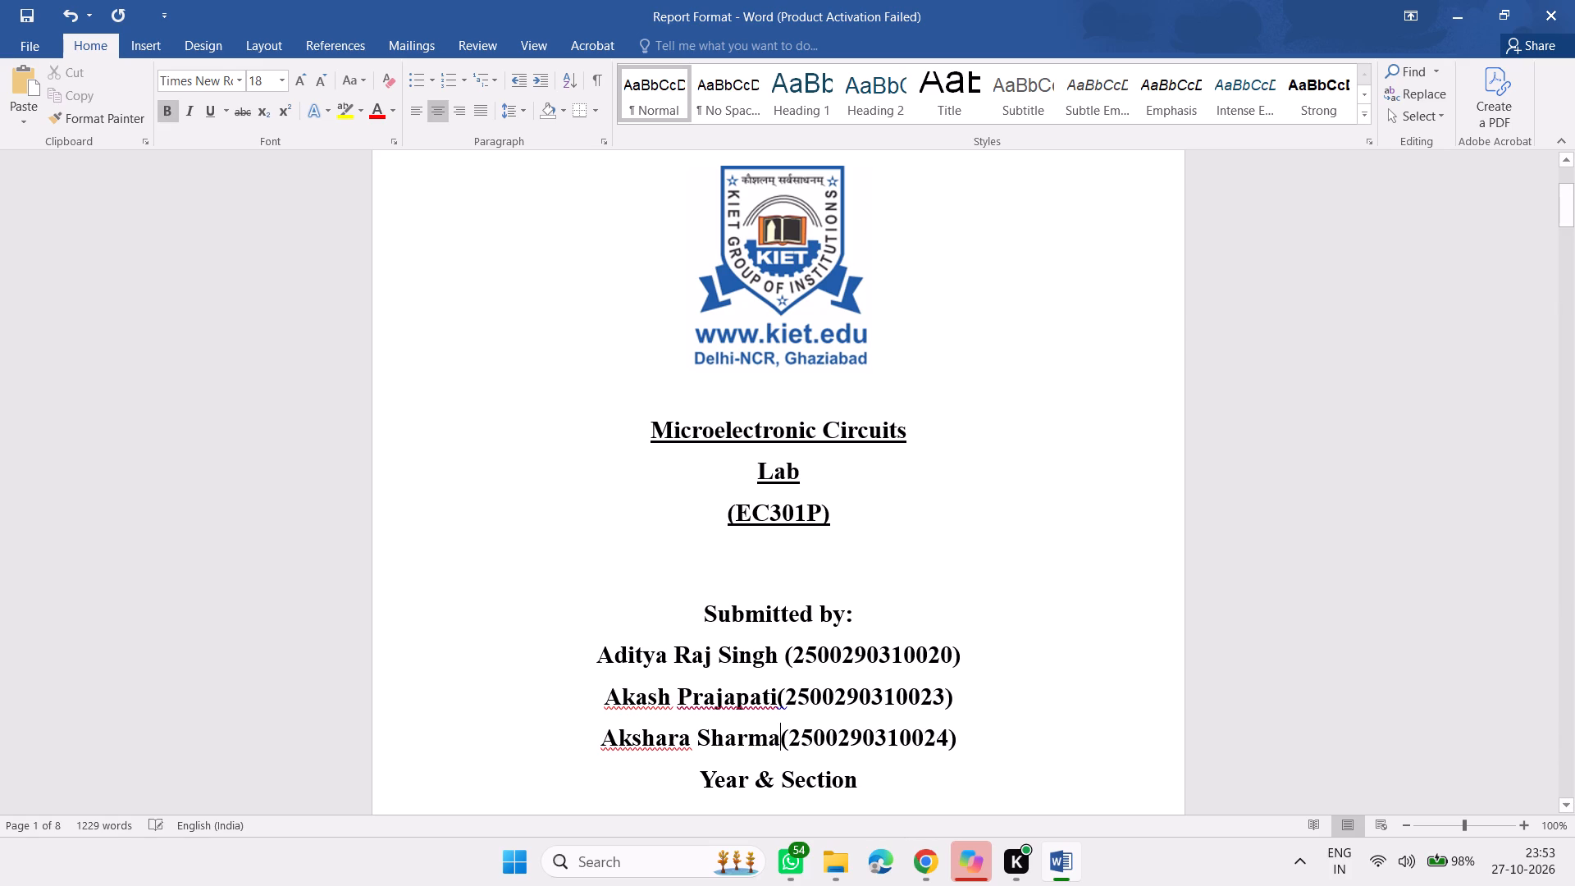
pyautogui.click(777, 690)
pyautogui.press('space')
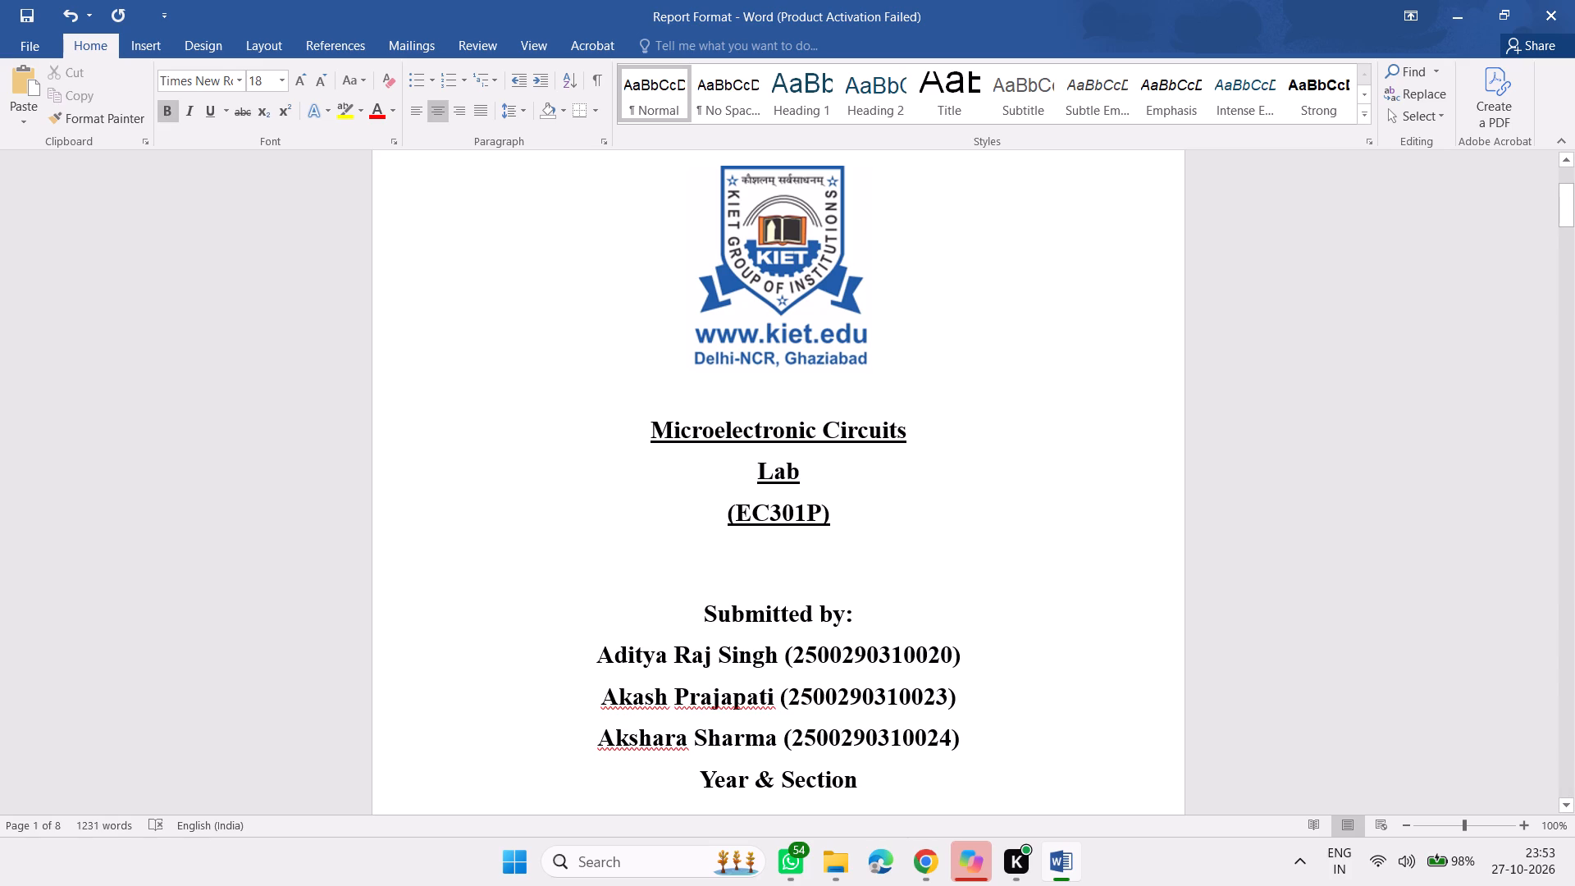
# Place the insertion point at the end of the "Year & Section" line on the cover page.
pyautogui.click(867, 774)
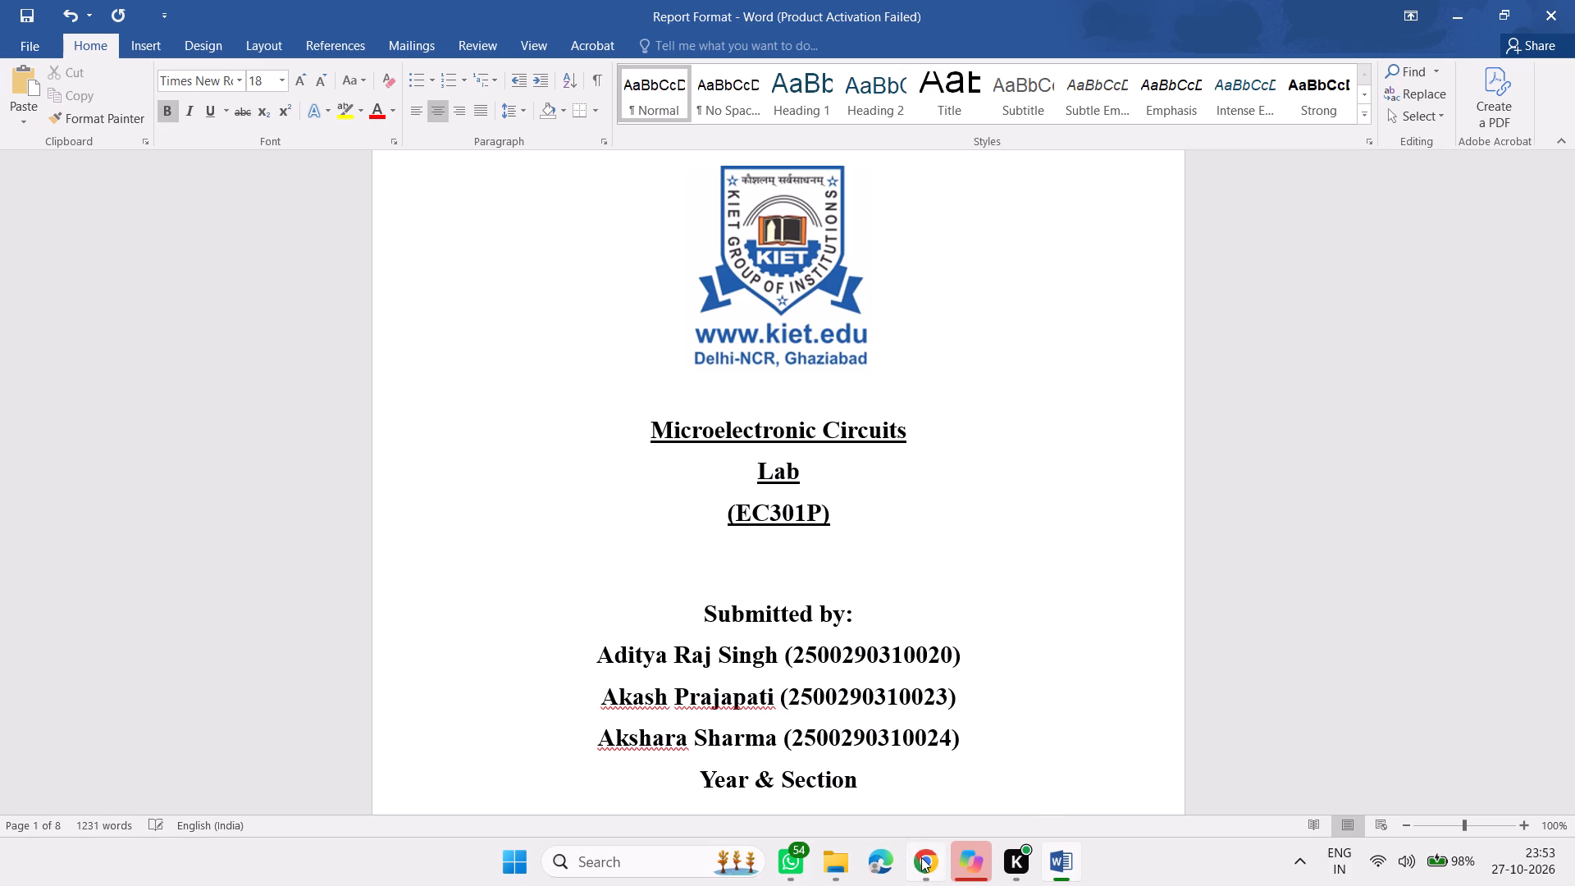
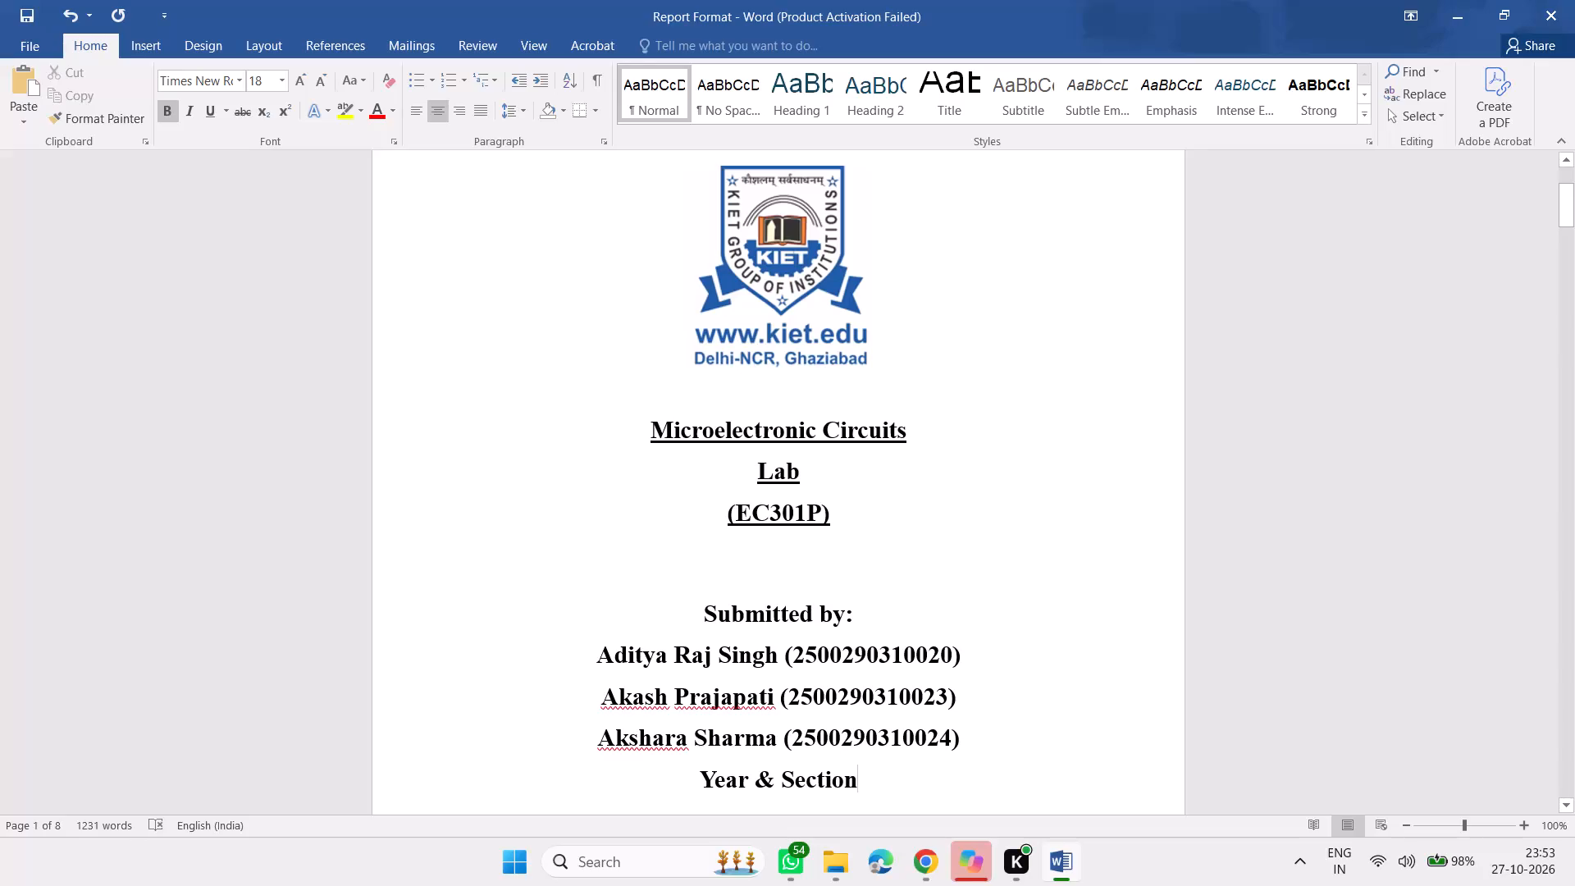
# Fill in the "Year & Section" line on the cover page with a colon followed by "ECE-A,2nd".
pyautogui.press('space')
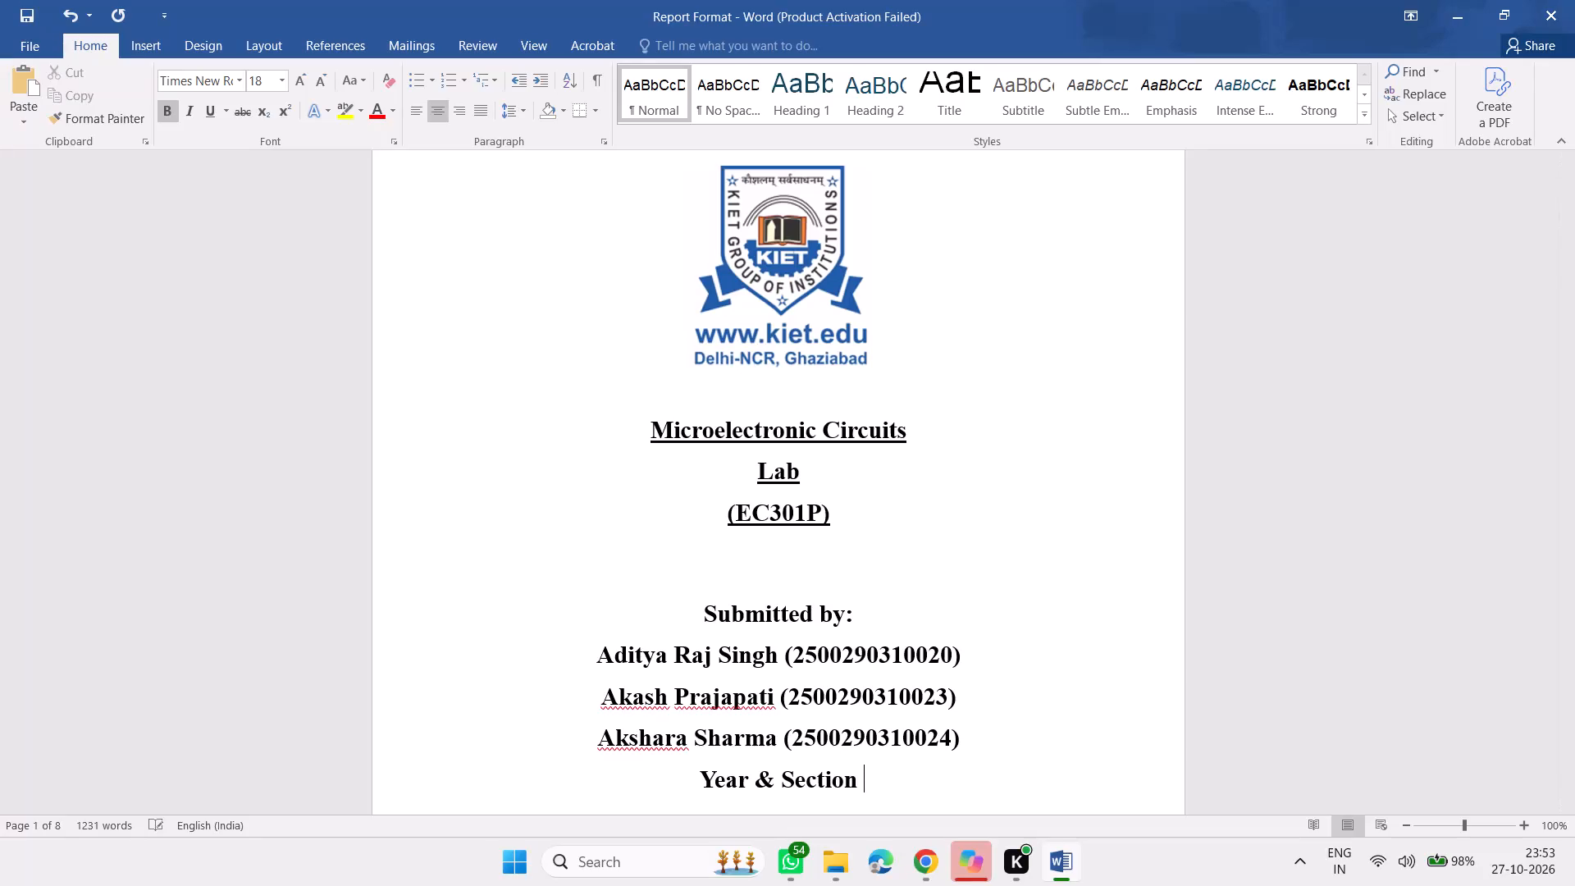
pyautogui.write(':')
pyautogui.press('space')
pyautogui.write('ECE')
pyautogui.write('-A')
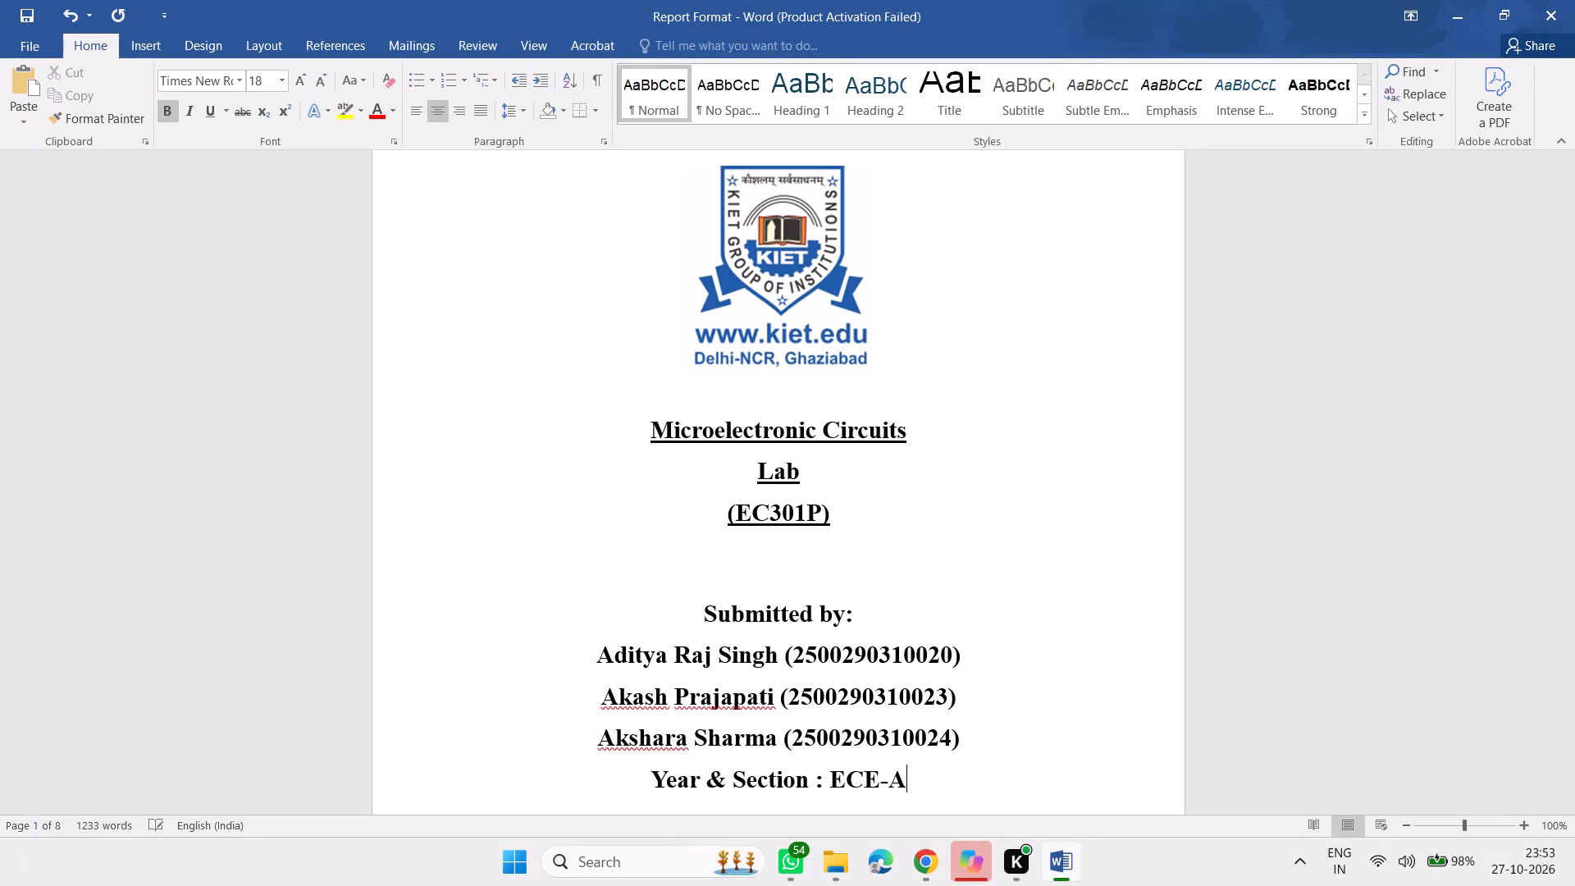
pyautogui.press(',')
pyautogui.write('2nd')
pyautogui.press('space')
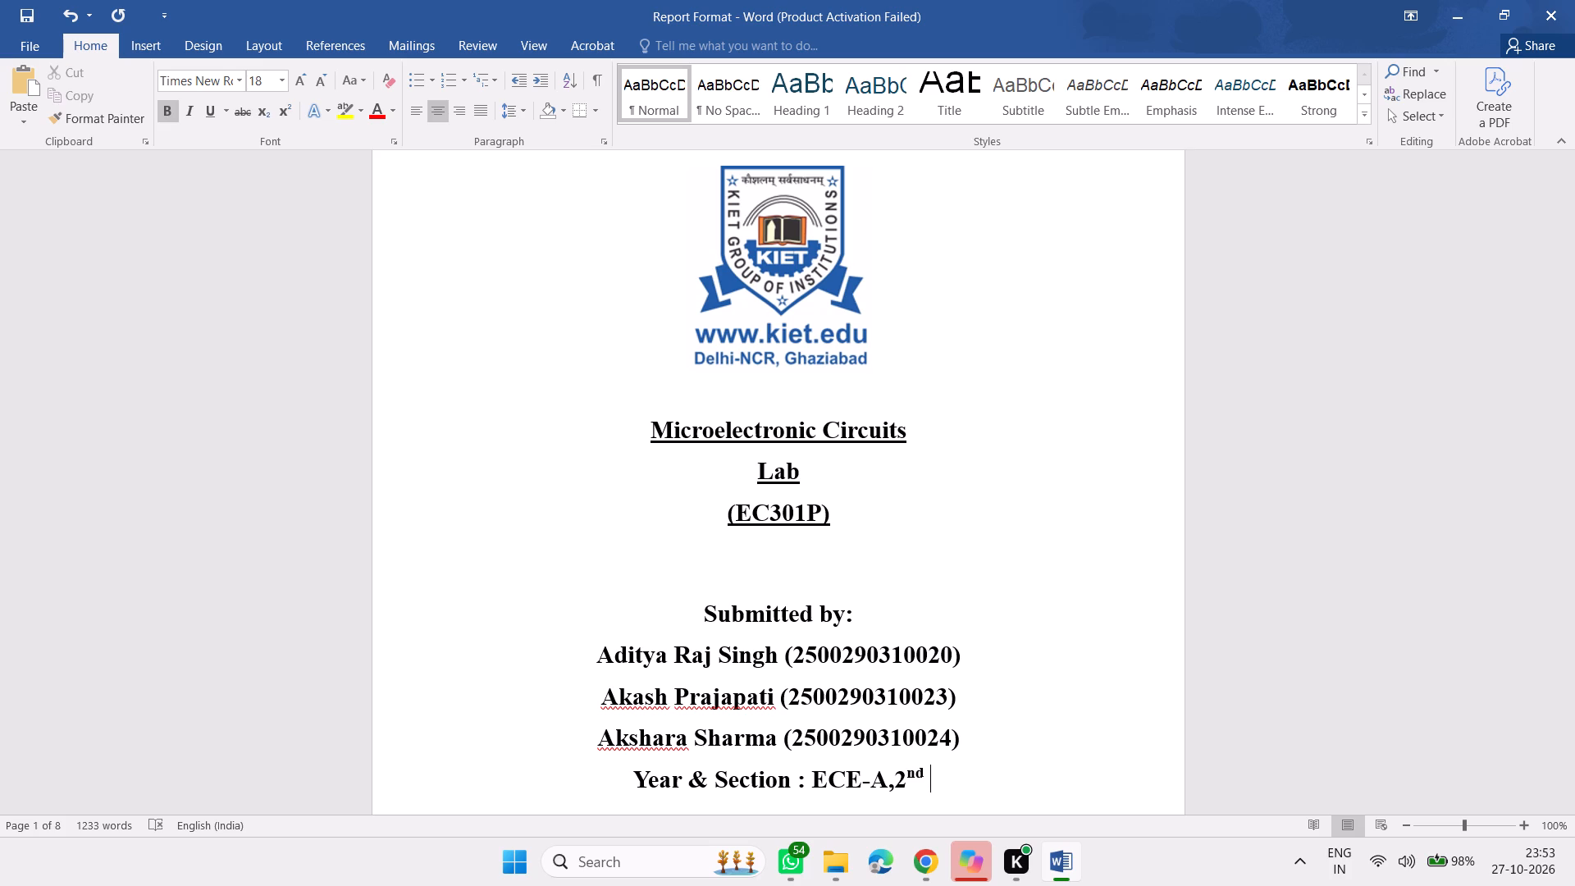
# Add a space before and after the comma between "ECE-A" and "2nd" on the "Year & Section" line.
pyautogui.click(885, 779)
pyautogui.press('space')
pyautogui.click(897, 785)
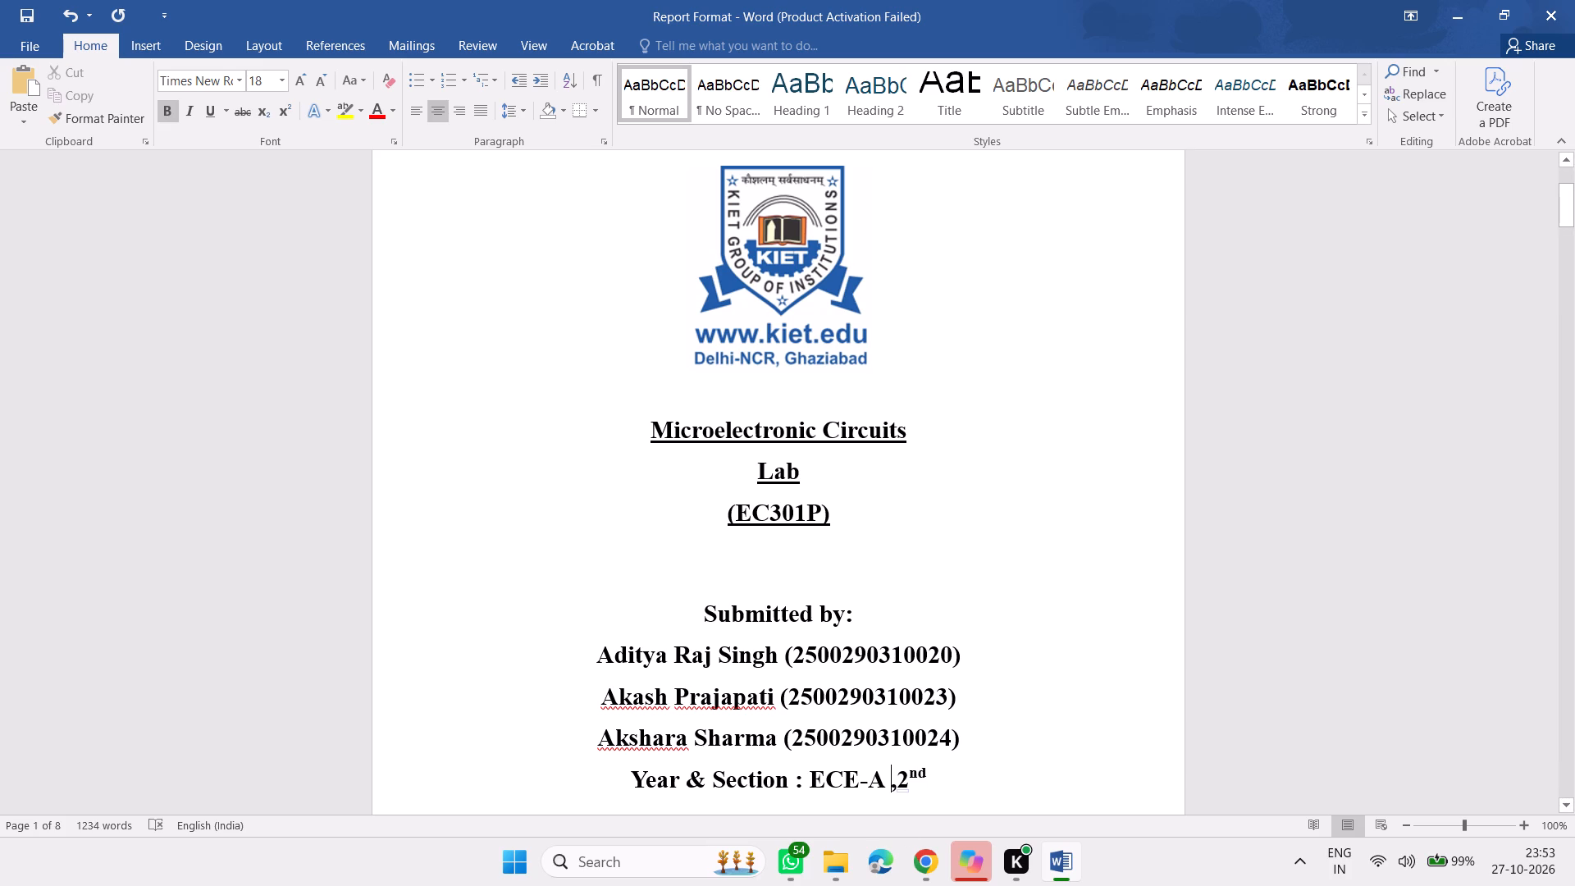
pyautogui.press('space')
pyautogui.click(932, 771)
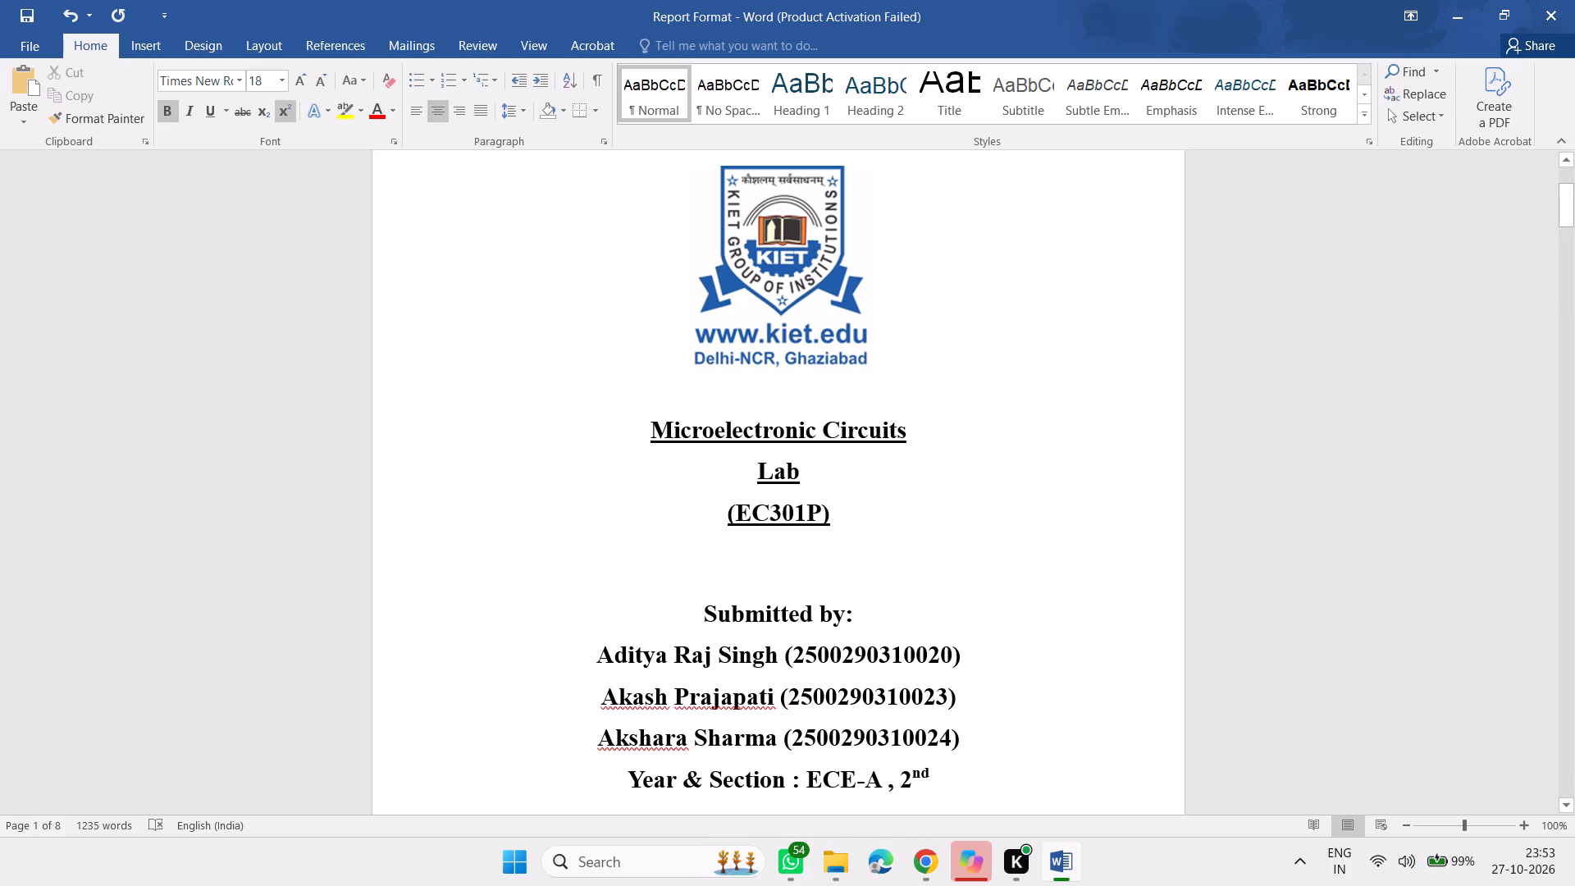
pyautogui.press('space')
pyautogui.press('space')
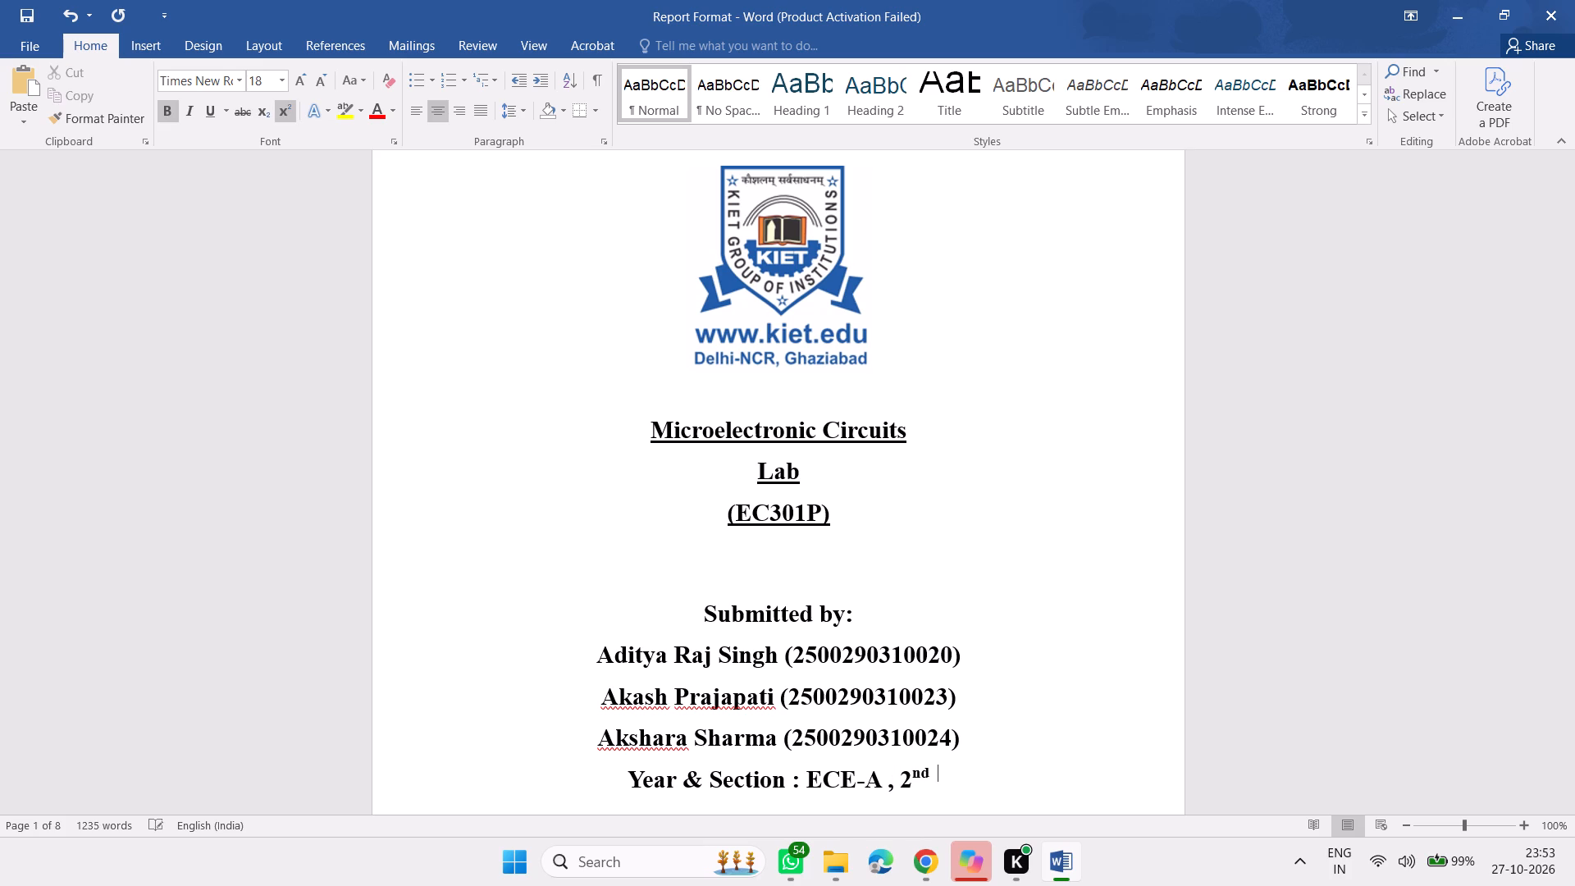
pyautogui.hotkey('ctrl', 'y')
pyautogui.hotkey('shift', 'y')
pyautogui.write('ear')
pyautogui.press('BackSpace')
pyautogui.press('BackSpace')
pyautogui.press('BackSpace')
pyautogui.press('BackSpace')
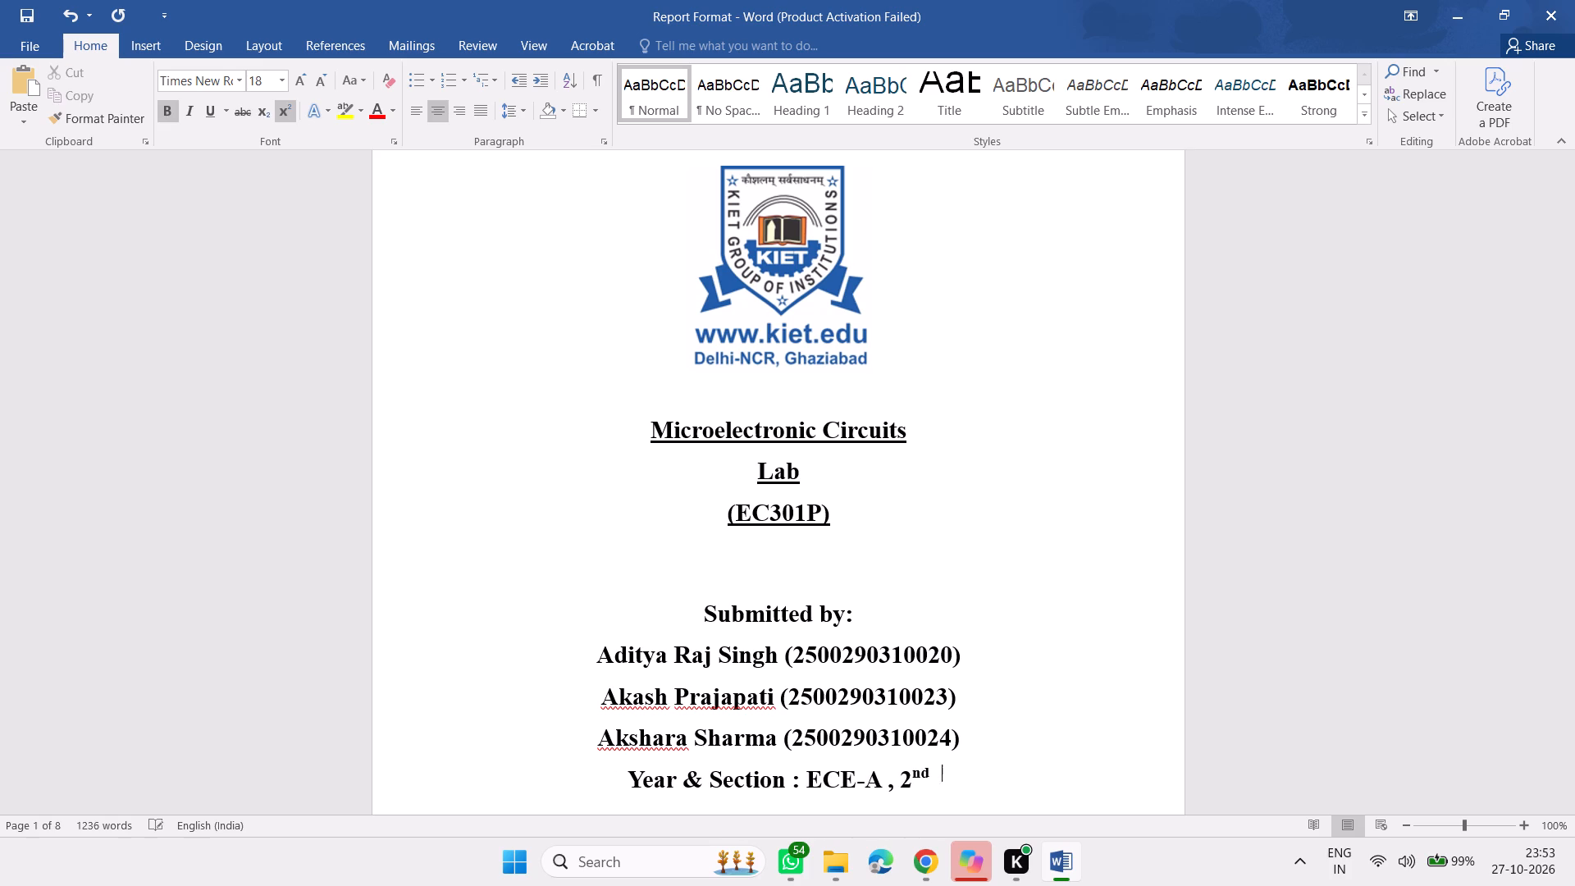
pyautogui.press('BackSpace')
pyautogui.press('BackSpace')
# Add the word "Year" in normal-height text after "2nd" at the end of the "Year & Section" line.
pyautogui.click(943, 792)
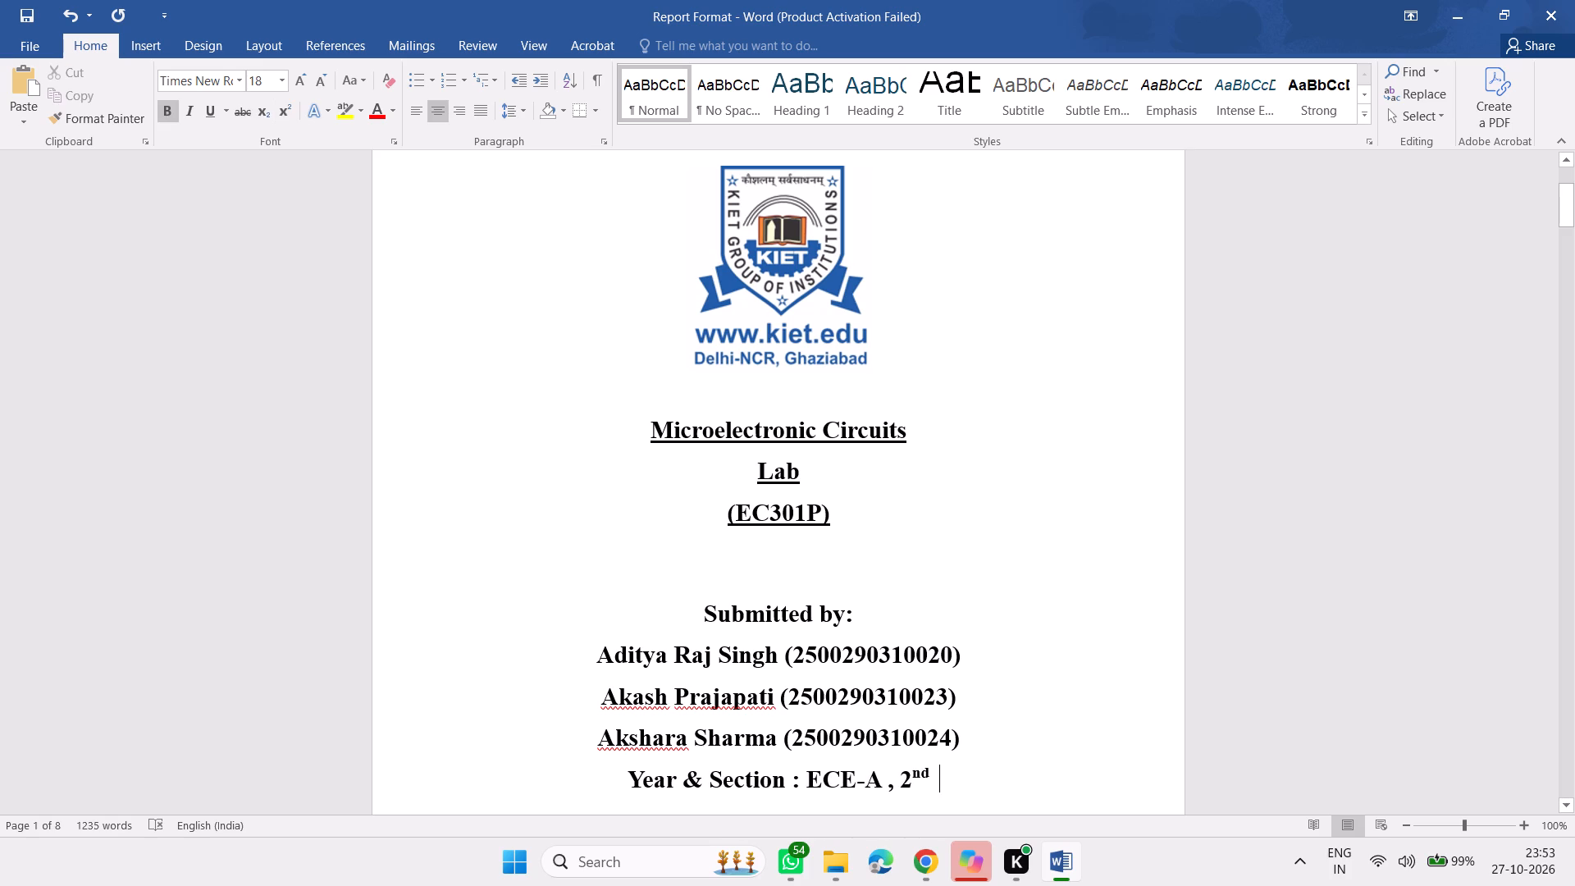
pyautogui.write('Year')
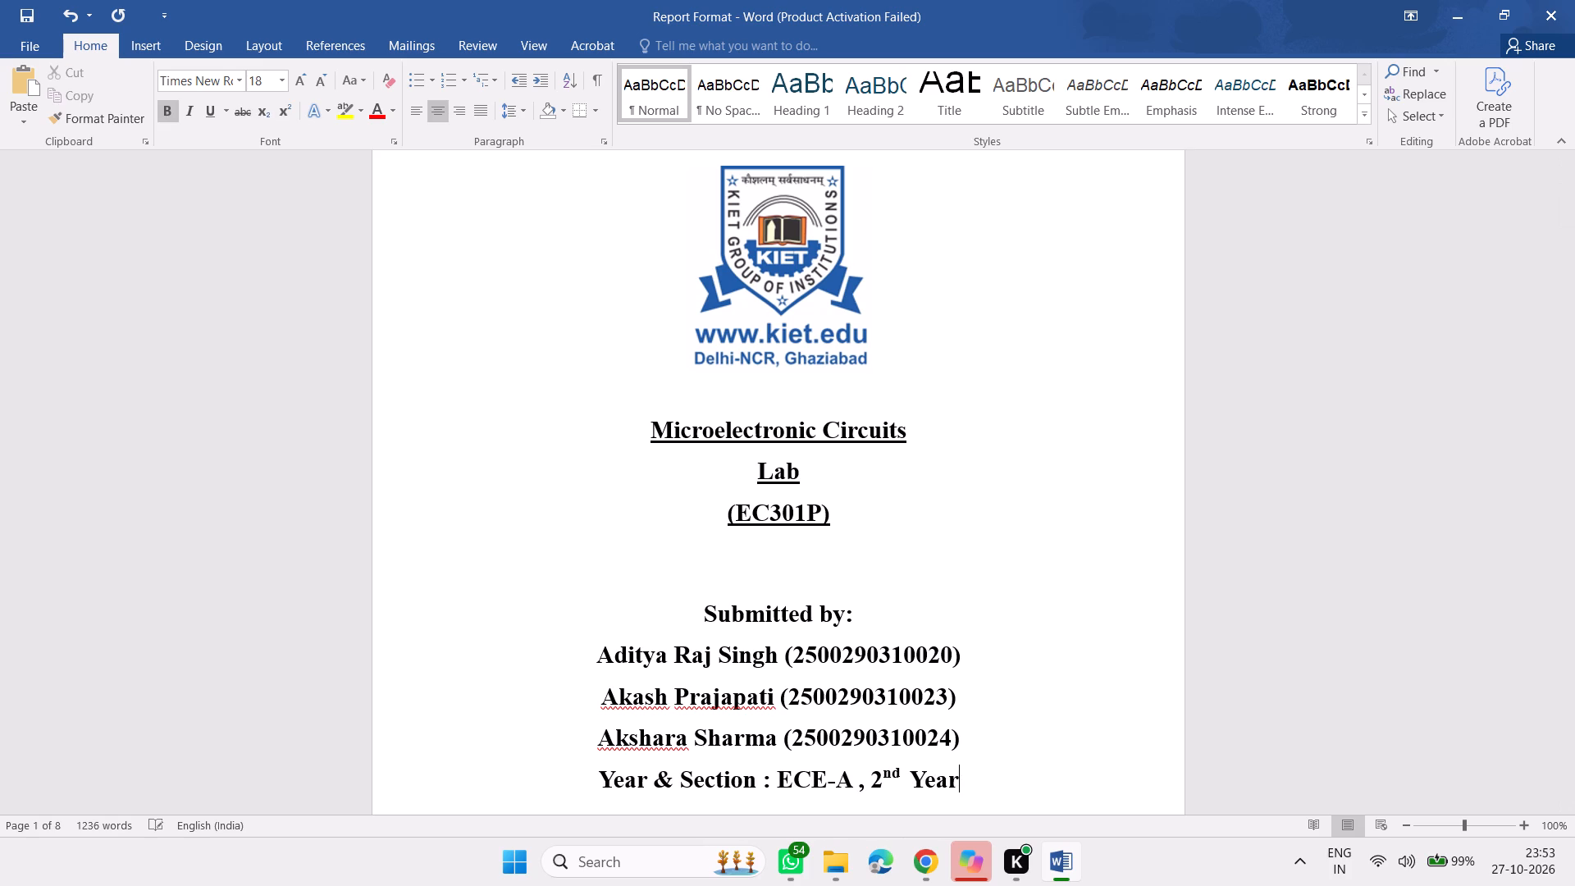
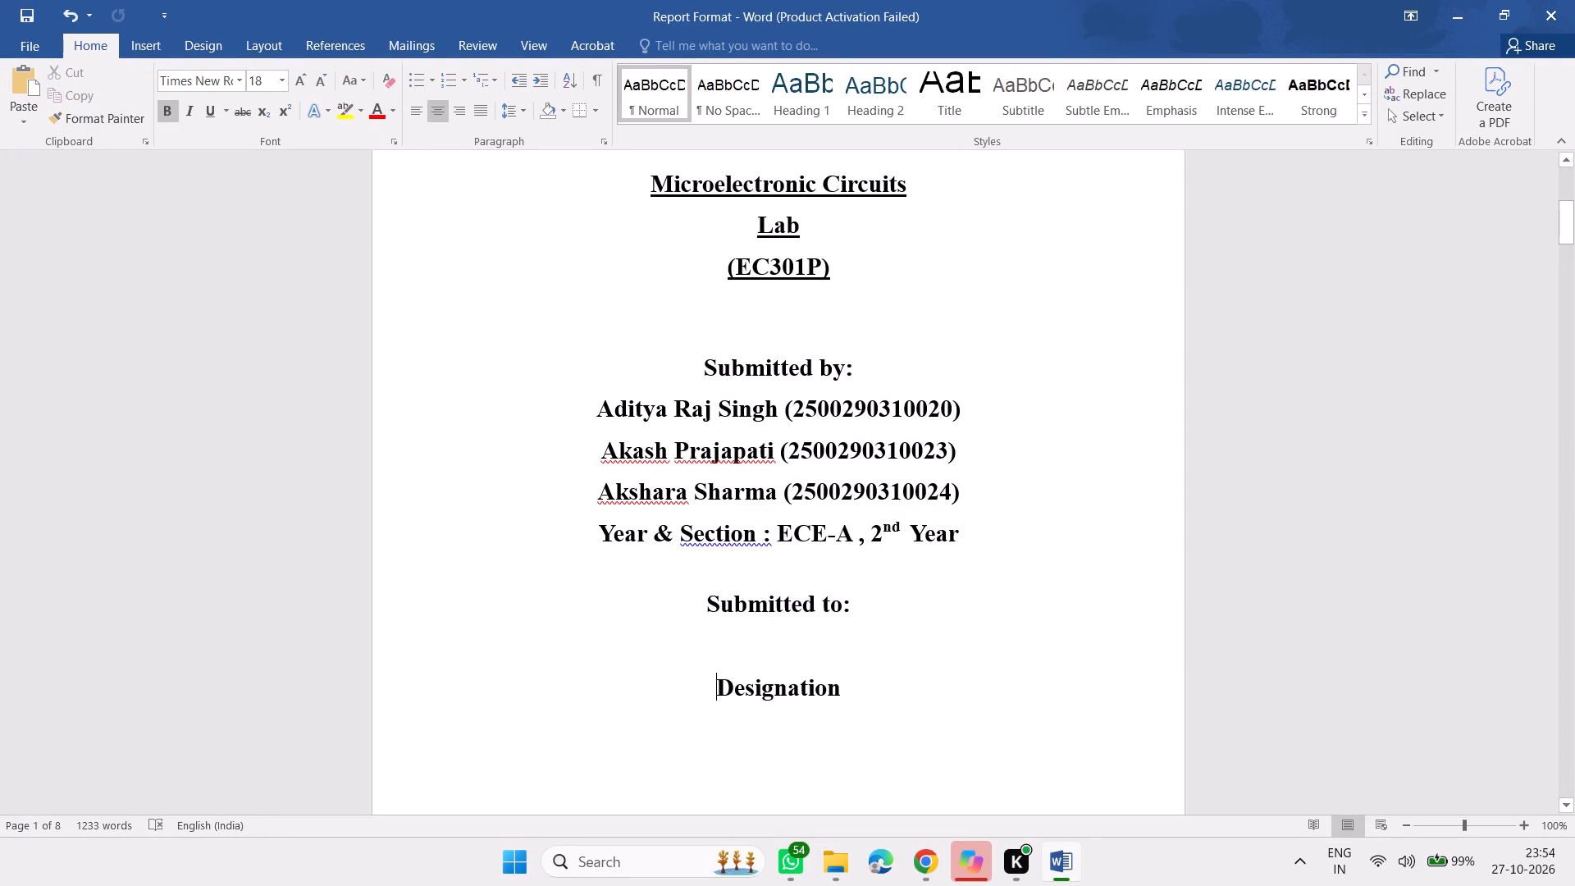
# Replace the "Designation" placeholder on the cover page with the copied instructor's name and remove the blank line below "Submitted to:".
pyautogui.moveTo(857, 691); pyautogui.dragTo(696, 691)
pyautogui.press('BackSpace')
pyautogui.hotkey('ctrl', 'v')
pyautogui.click(948, 634)
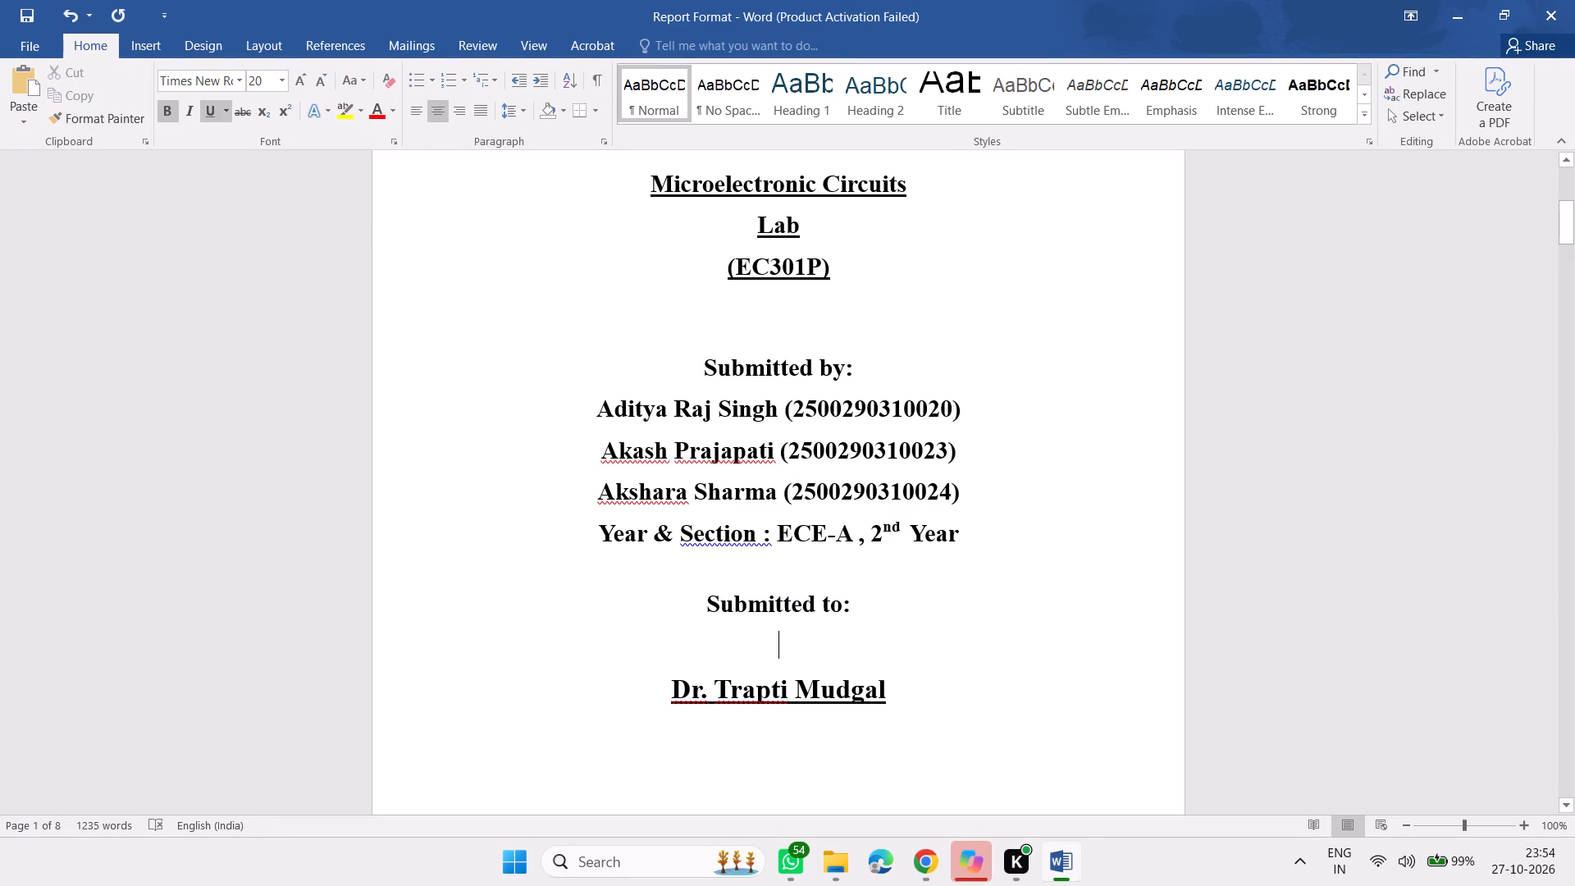
pyautogui.moveTo(913, 674); pyautogui.dragTo(652, 673)
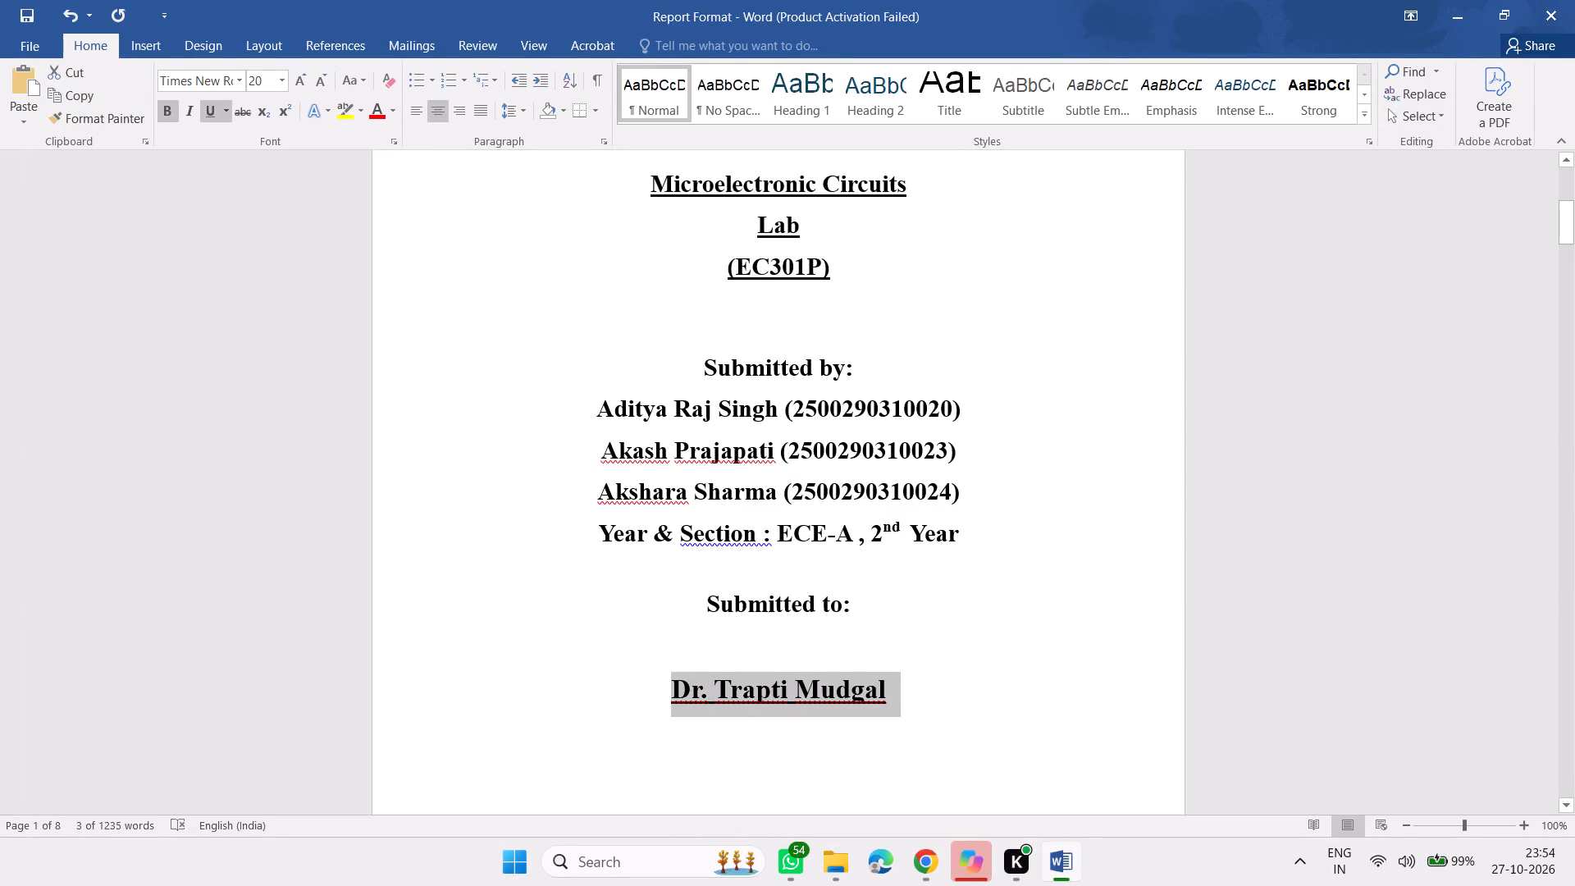
pyautogui.hotkey('ctrl', 'BackSpace')
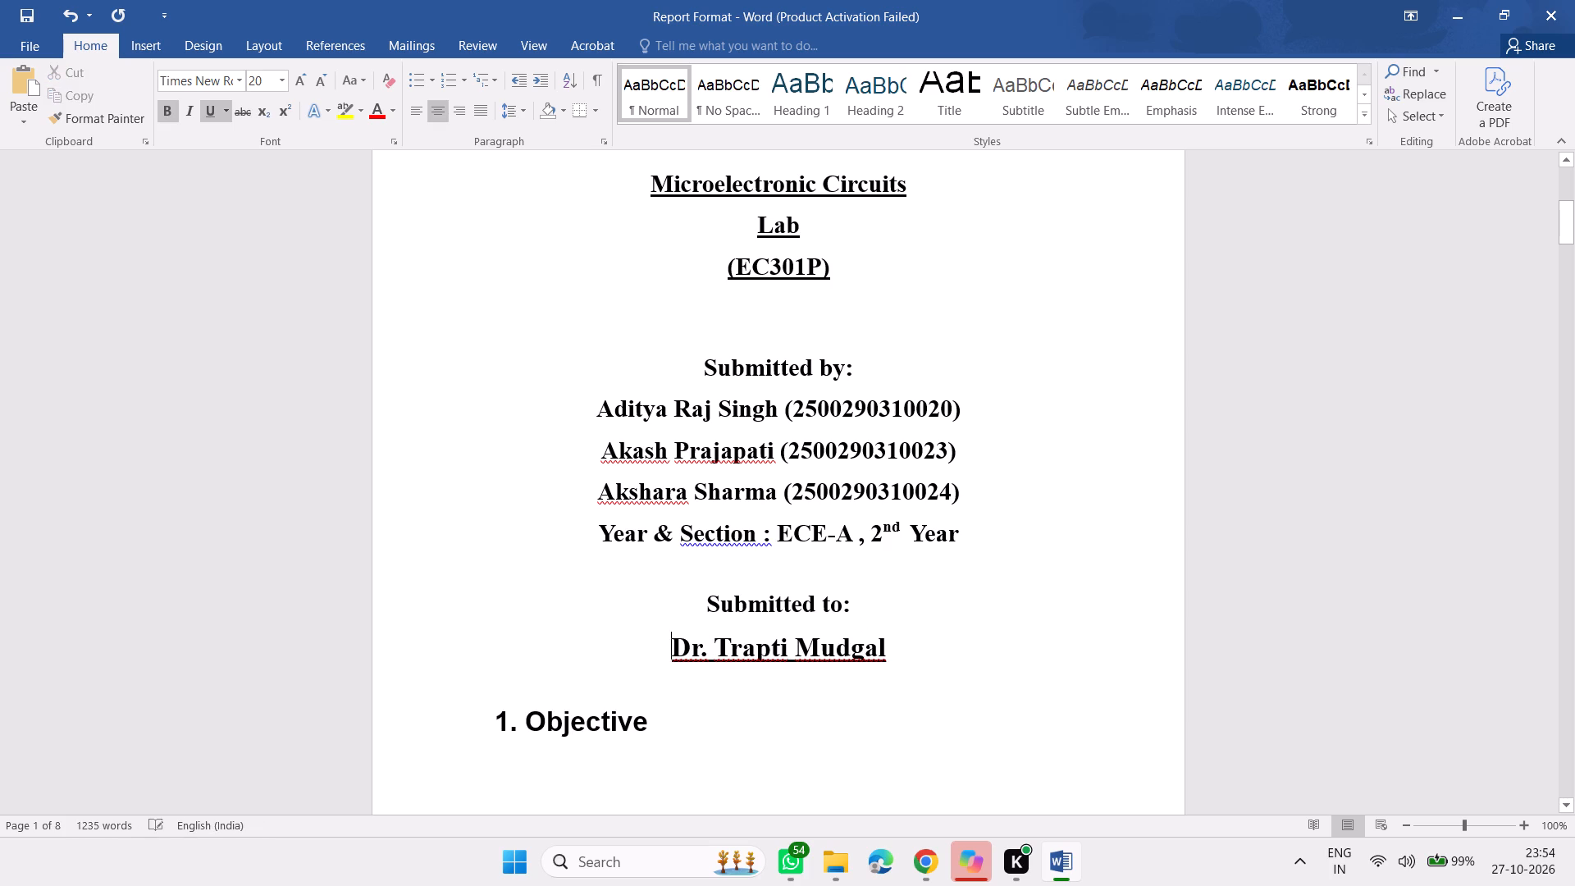
# Add an empty line after the instructor's name to move the "1. Objective" heading onto the next page.
pyautogui.click(487, 673)
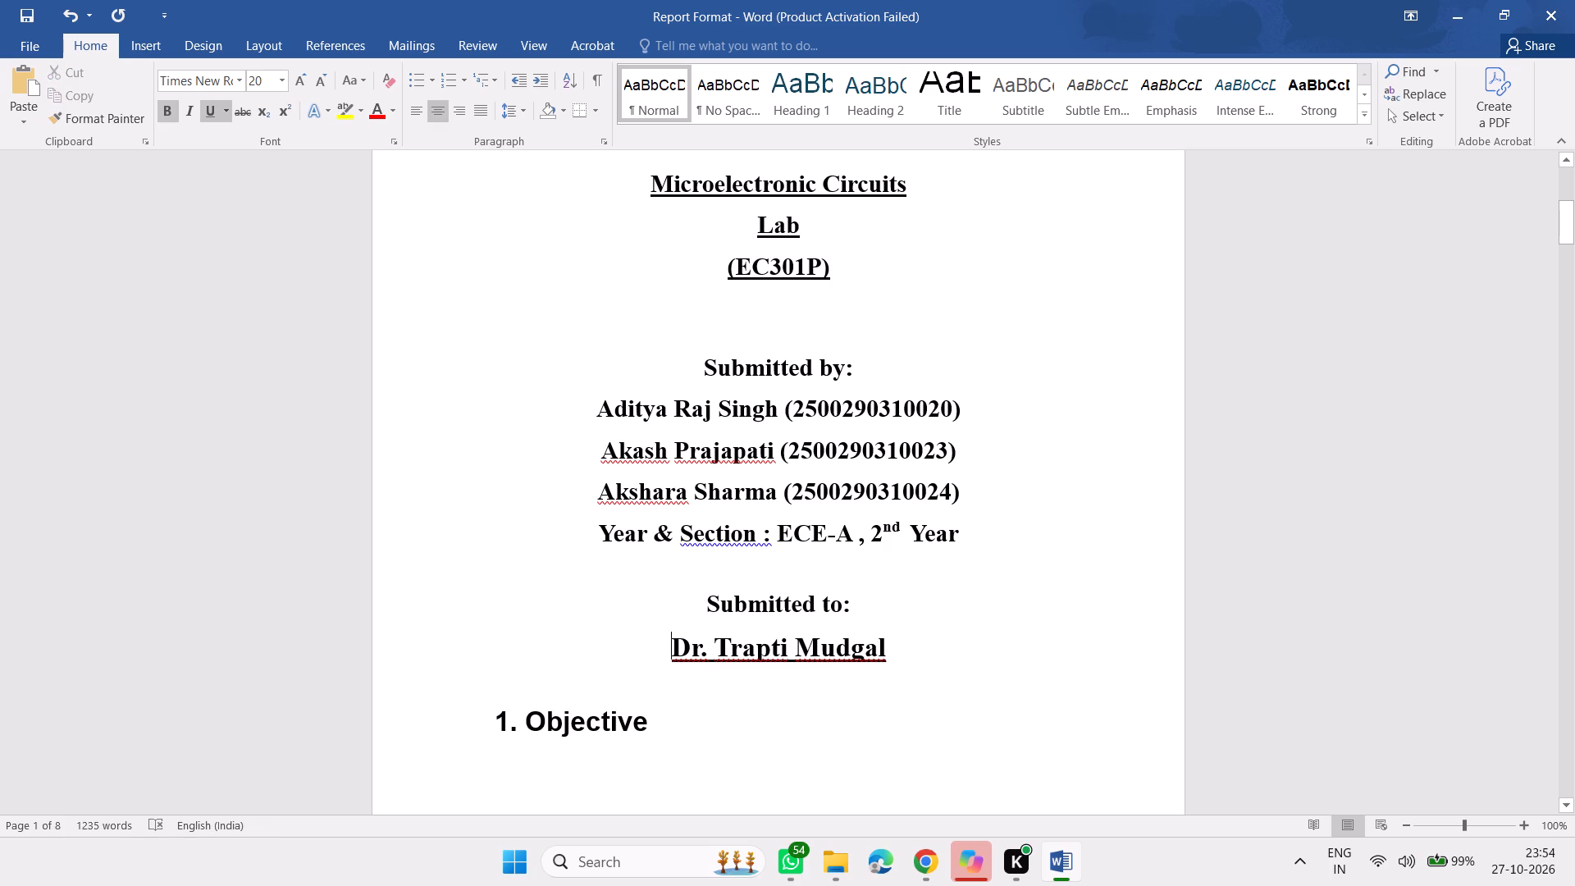
pyautogui.click(498, 706)
pyautogui.click(956, 646)
pyautogui.press('Return')
pyautogui.scroll(-6, 910, 663)
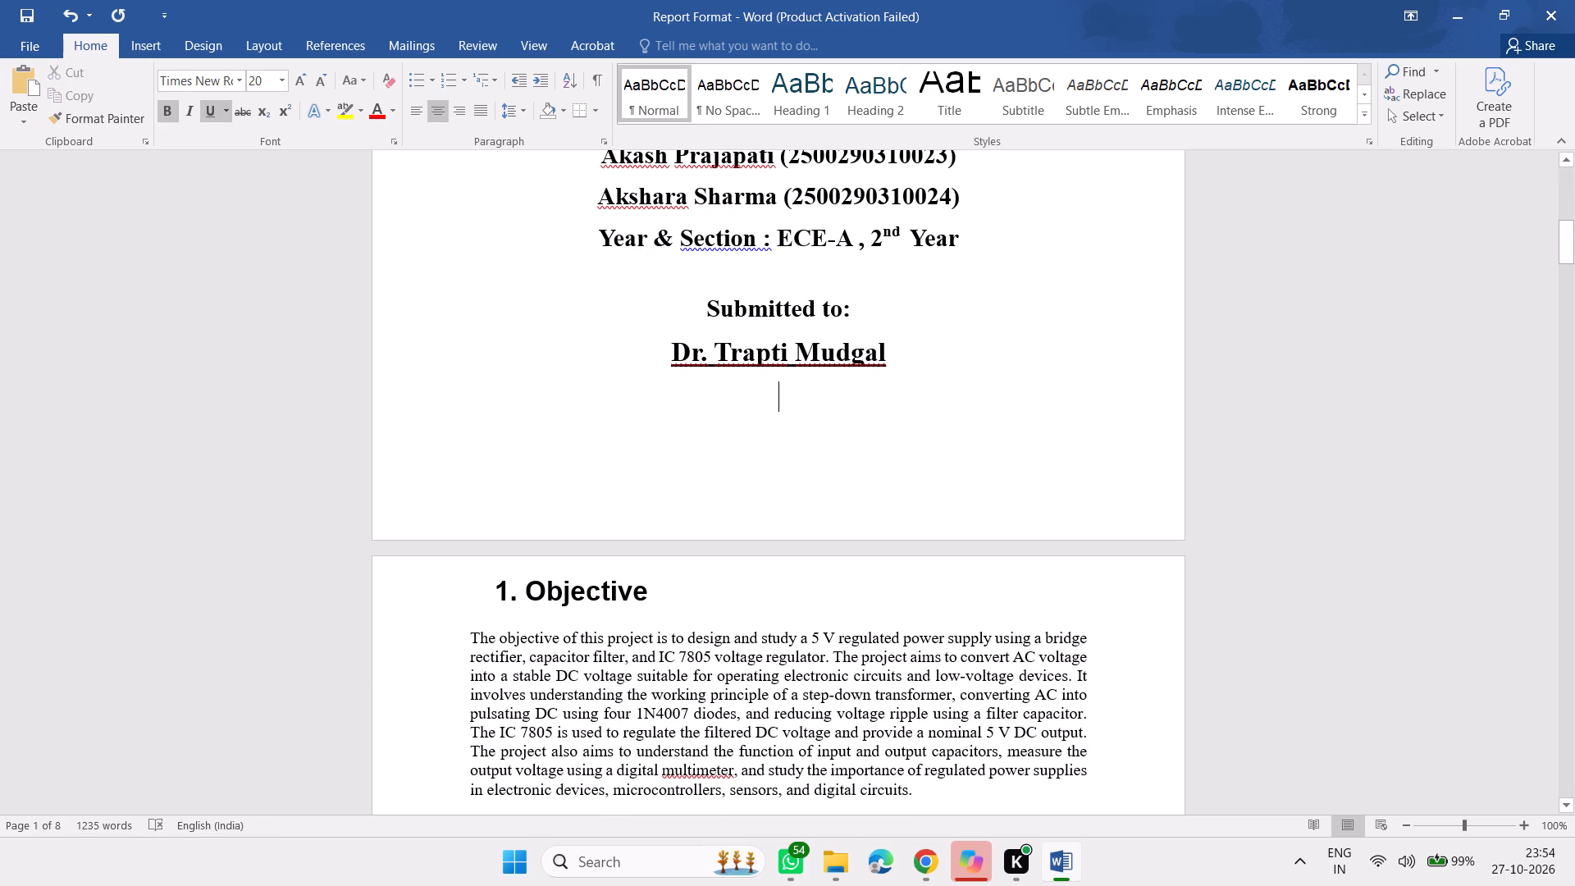
# Delete the instructor's name below "Submitted to:" and insert two line breaks in its place.
pyautogui.scroll(1, 938, 362)
pyautogui.click(916, 386)
pyautogui.moveTo(903, 392); pyautogui.dragTo(653, 385)
pyautogui.press('BackSpace')
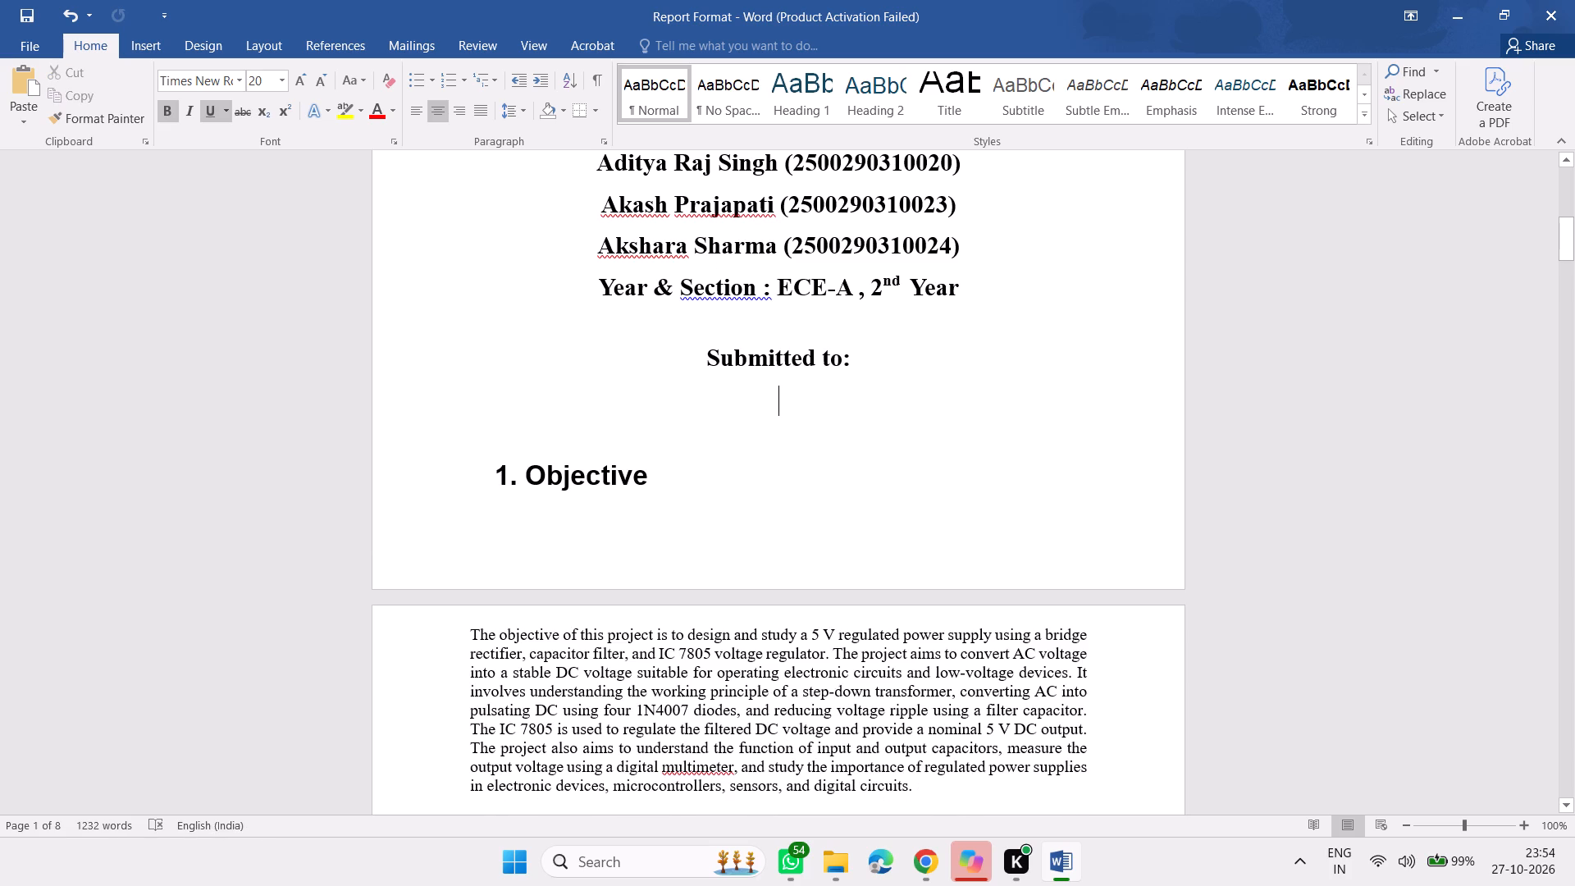
pyautogui.press('Return')
pyautogui.press('Return')
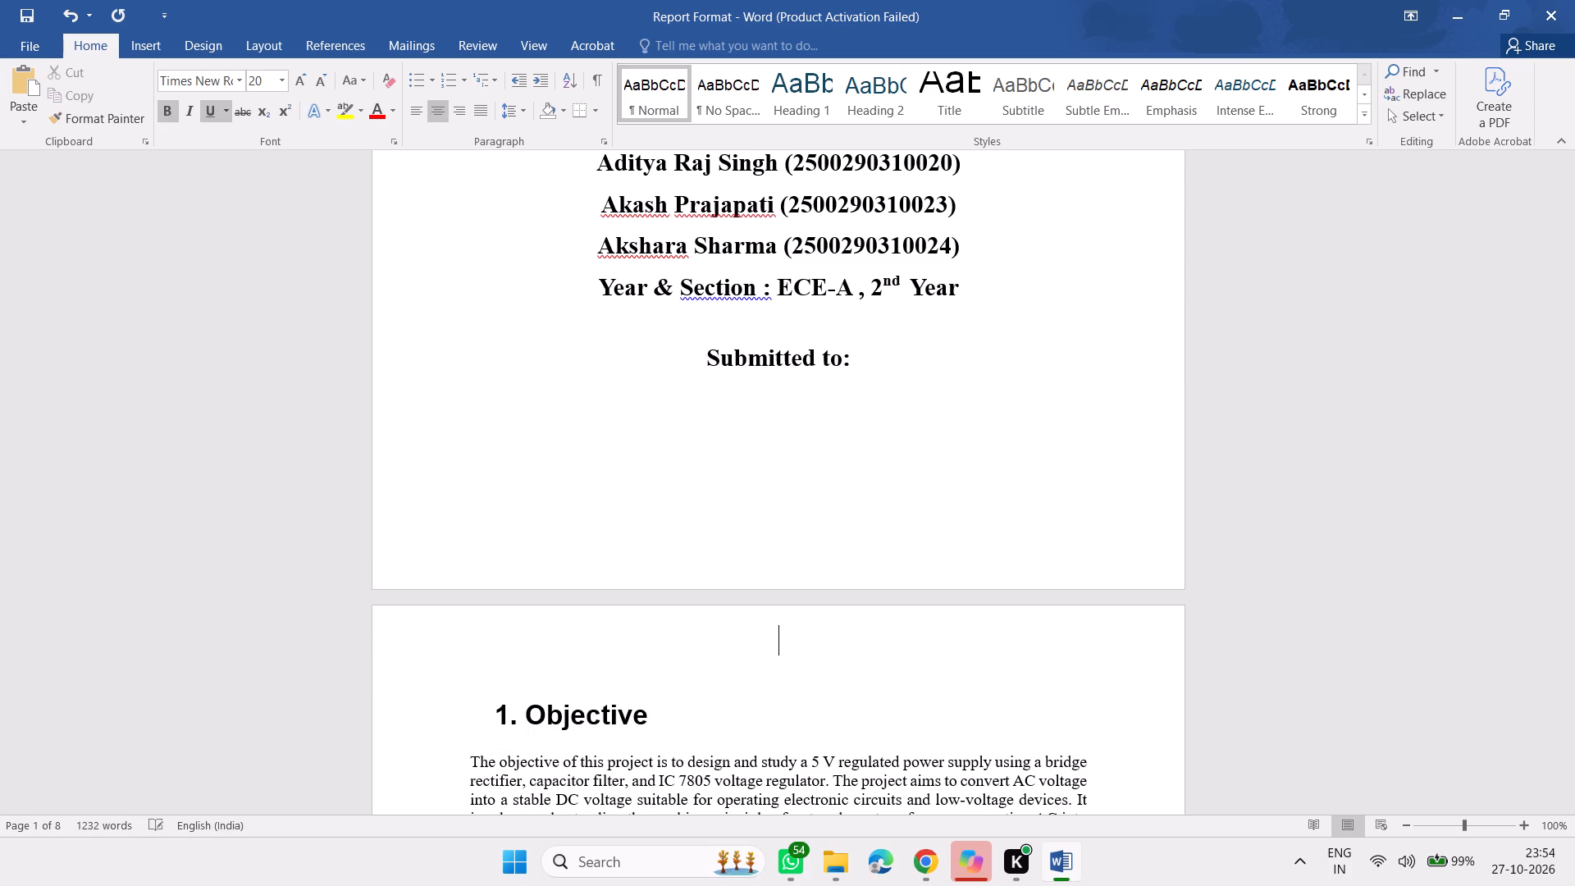
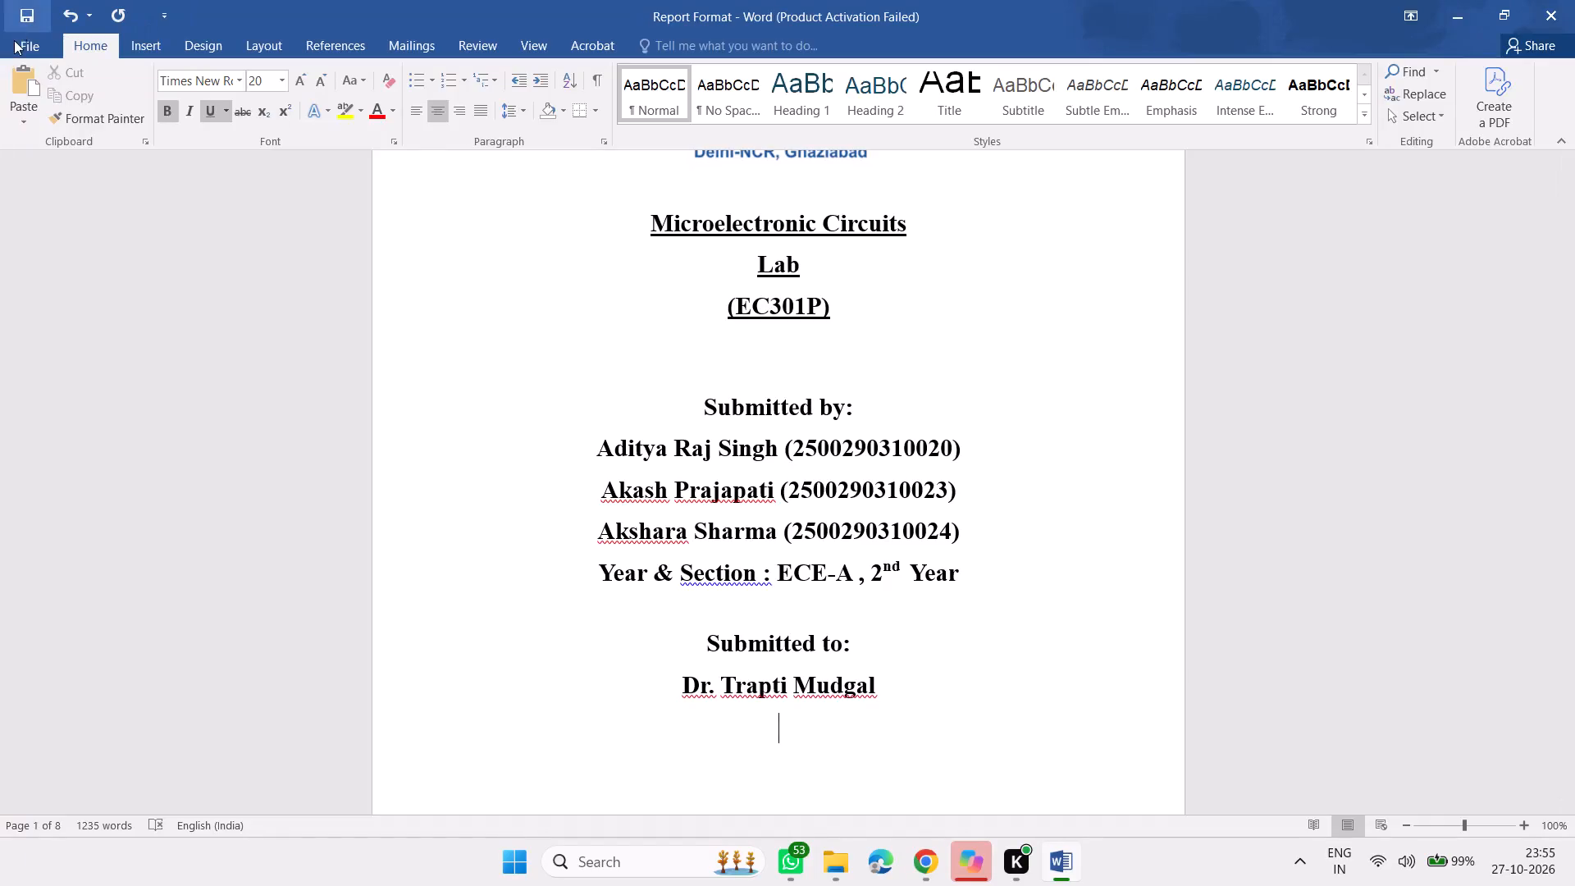
# Start saving a copy of the report to this PC's Downloads folder and open its file name for editing.
pyautogui.click(14, 40)
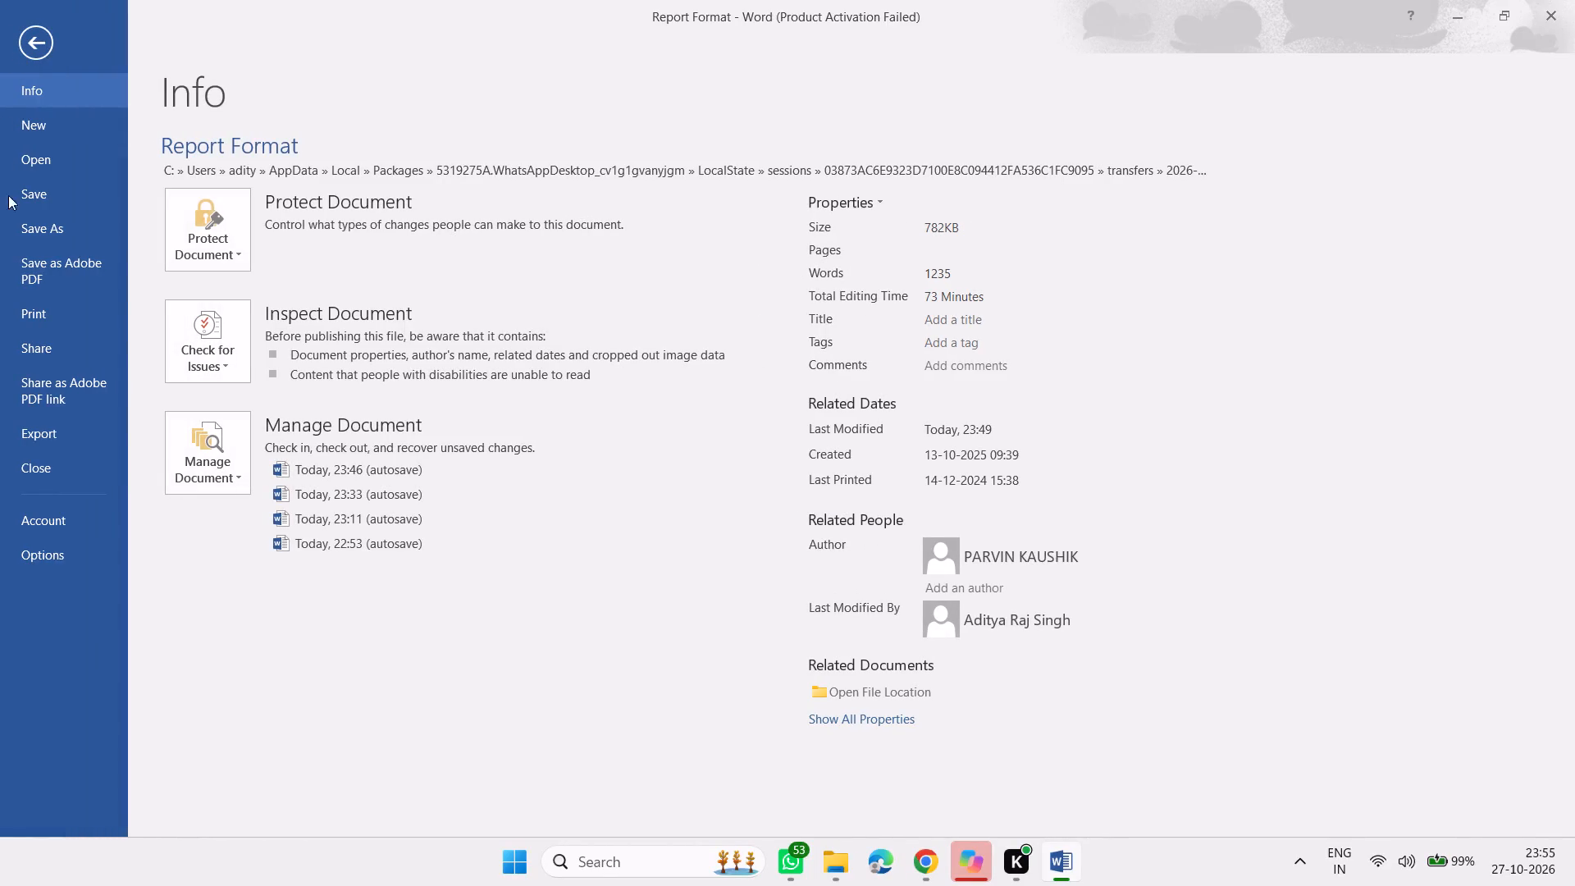
pyautogui.click(18, 223)
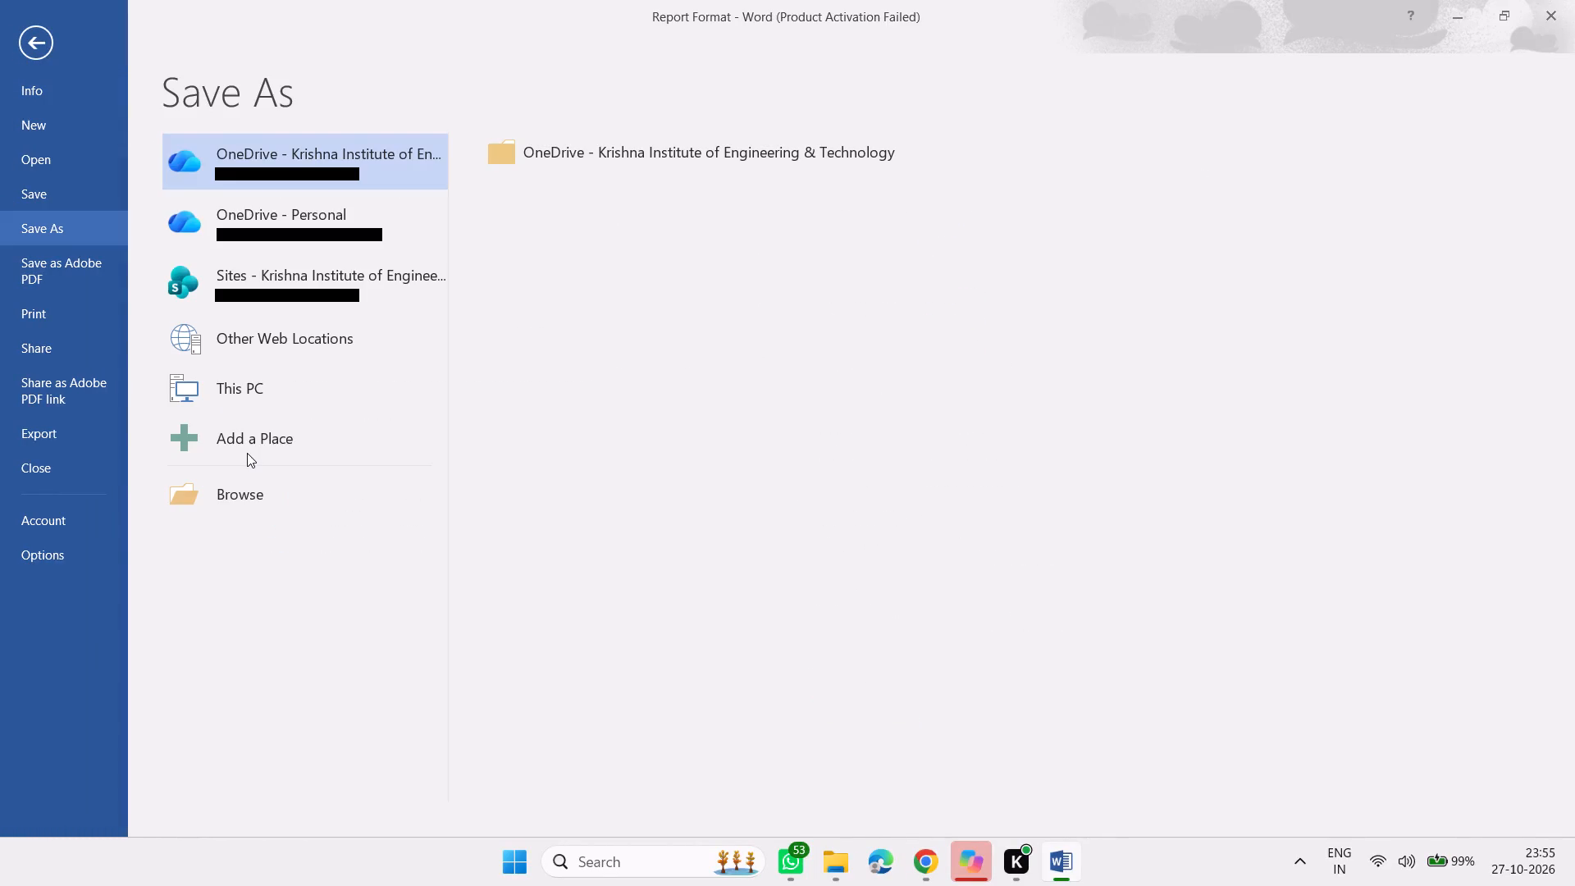
pyautogui.click(276, 388)
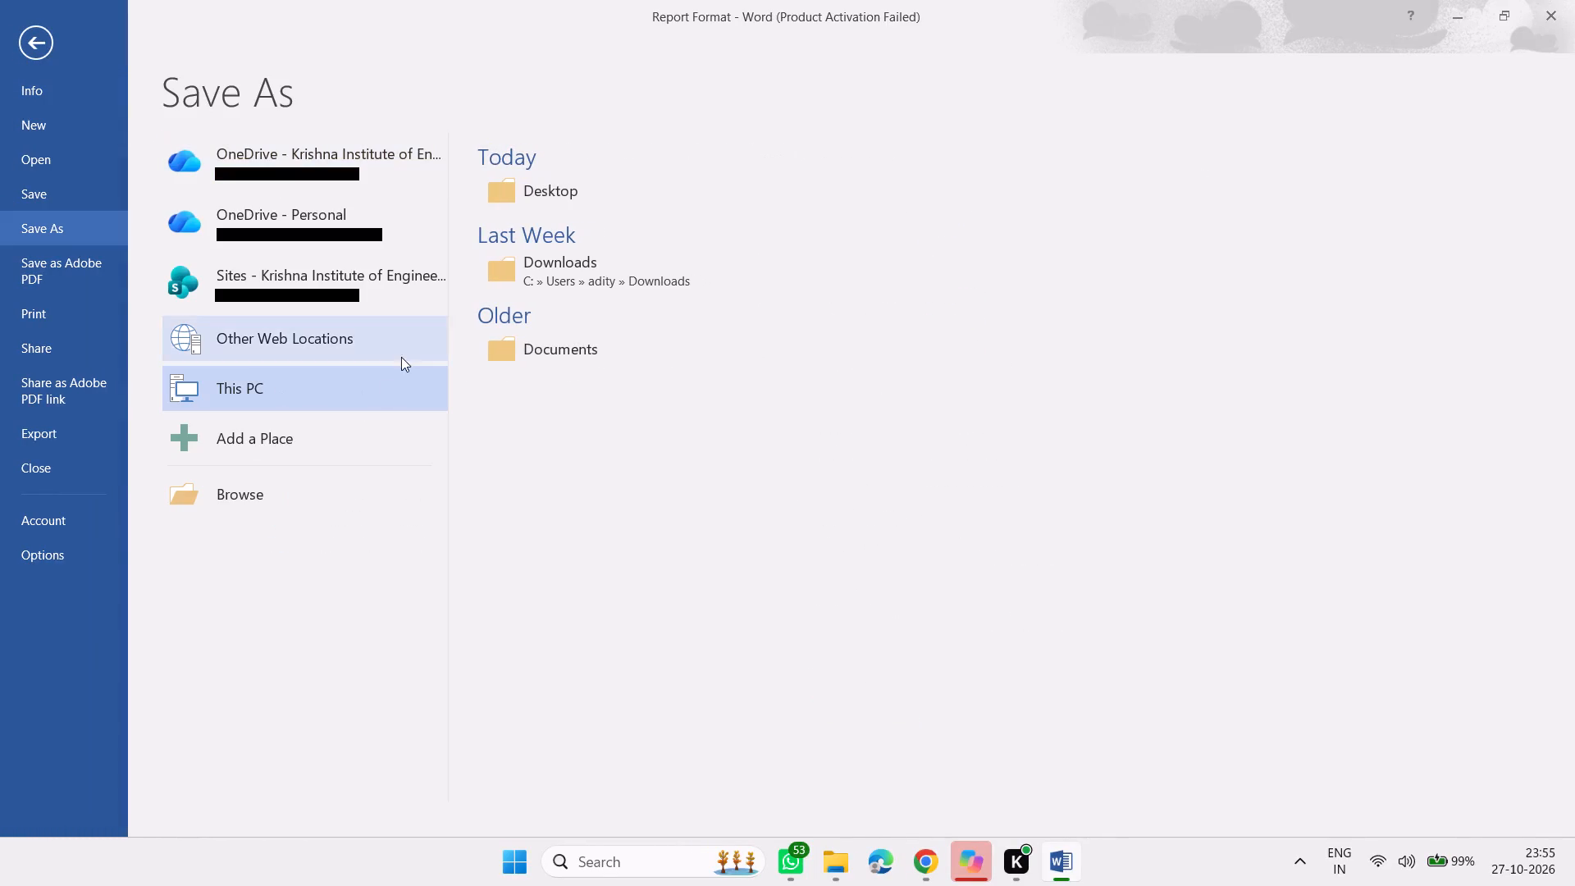
pyautogui.click(558, 259)
pyautogui.click(281, 342)
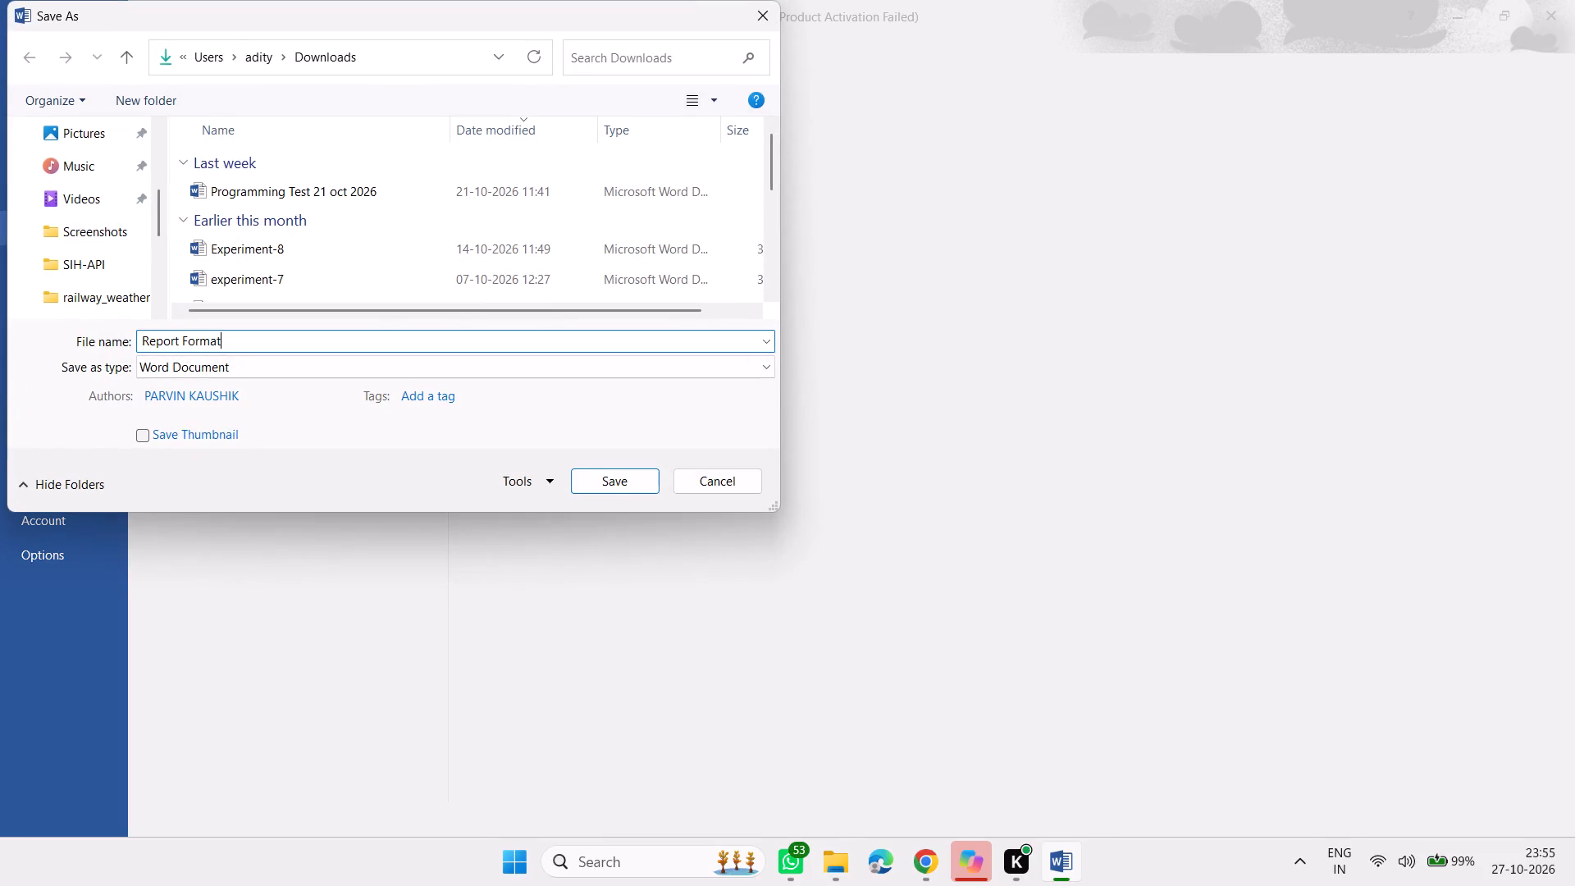
# Save the report as a Word document named "PBL REPORT ME" in the Downloads folder.
pyautogui.press('BackSpace')
pyautogui.press('BackSpace')
pyautogui.press('BackSpace')
pyautogui.press('BackSpace')
pyautogui.press('BackSpace')
pyautogui.press('BackSpace')
pyautogui.press('BackSpace')
pyautogui.press('BackSpace')
pyautogui.press('BackSpace')
pyautogui.press('BackSpace')
pyautogui.press('BackSpace')
pyautogui.press('BackSpace')
pyautogui.press('BackSpace')
pyautogui.press('BackSpace')
pyautogui.press('BackSpace')
pyautogui.press('BackSpace')
pyautogui.press('BackSpace')
pyautogui.press('BackSpace')
pyautogui.hotkey('shift', 'p')
pyautogui.write('BL RE')
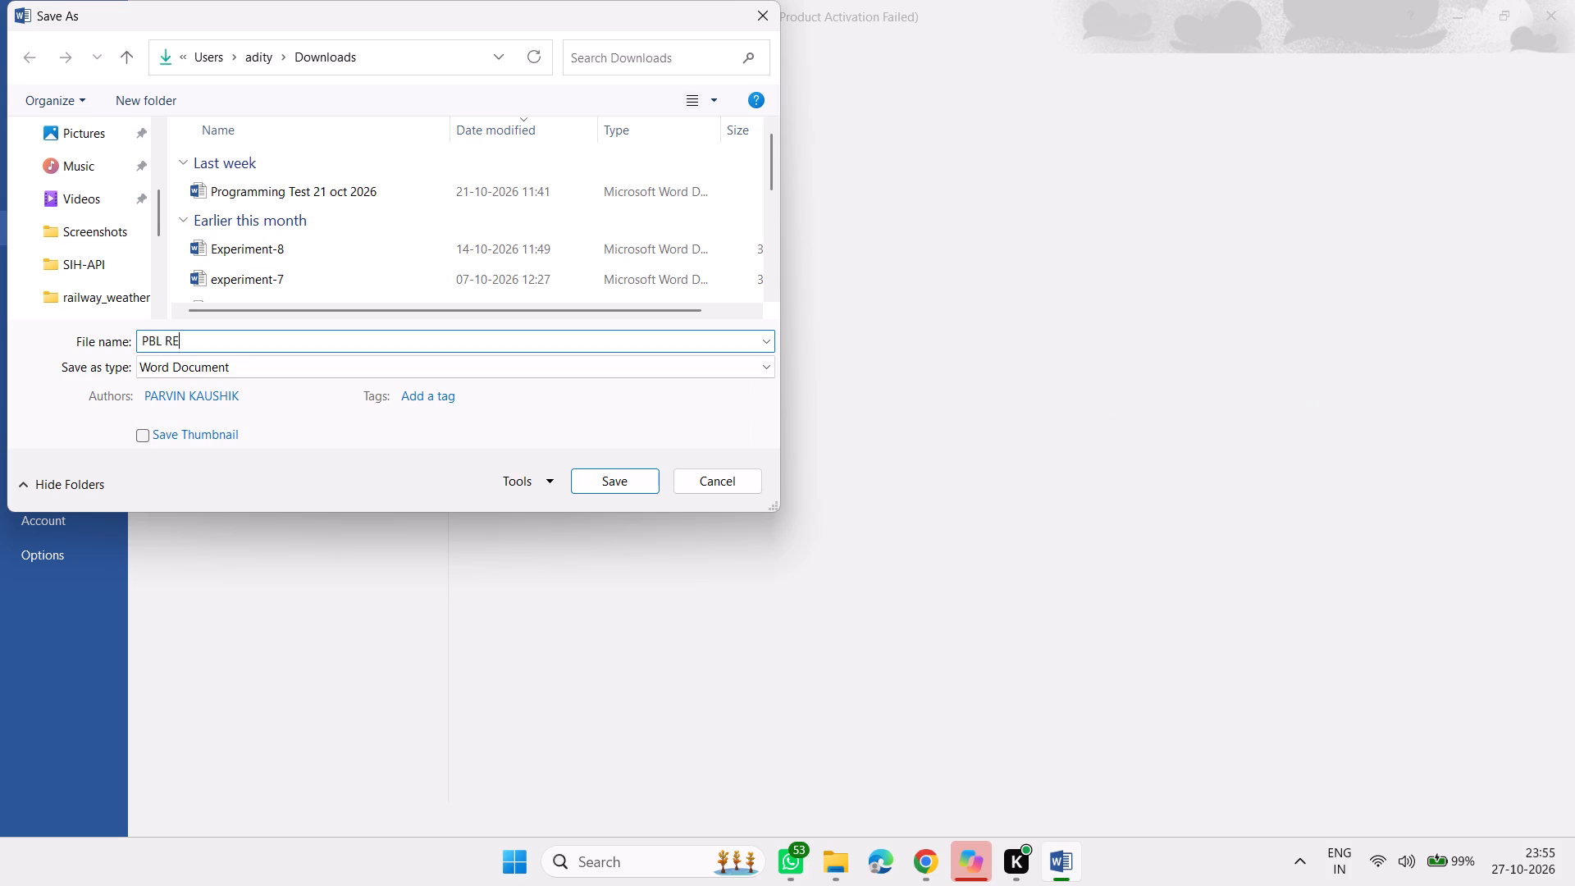
pyautogui.write('PORT')
pyautogui.press('space')
pyautogui.write('ME')
pyautogui.press('space')
pyautogui.click(596, 484)
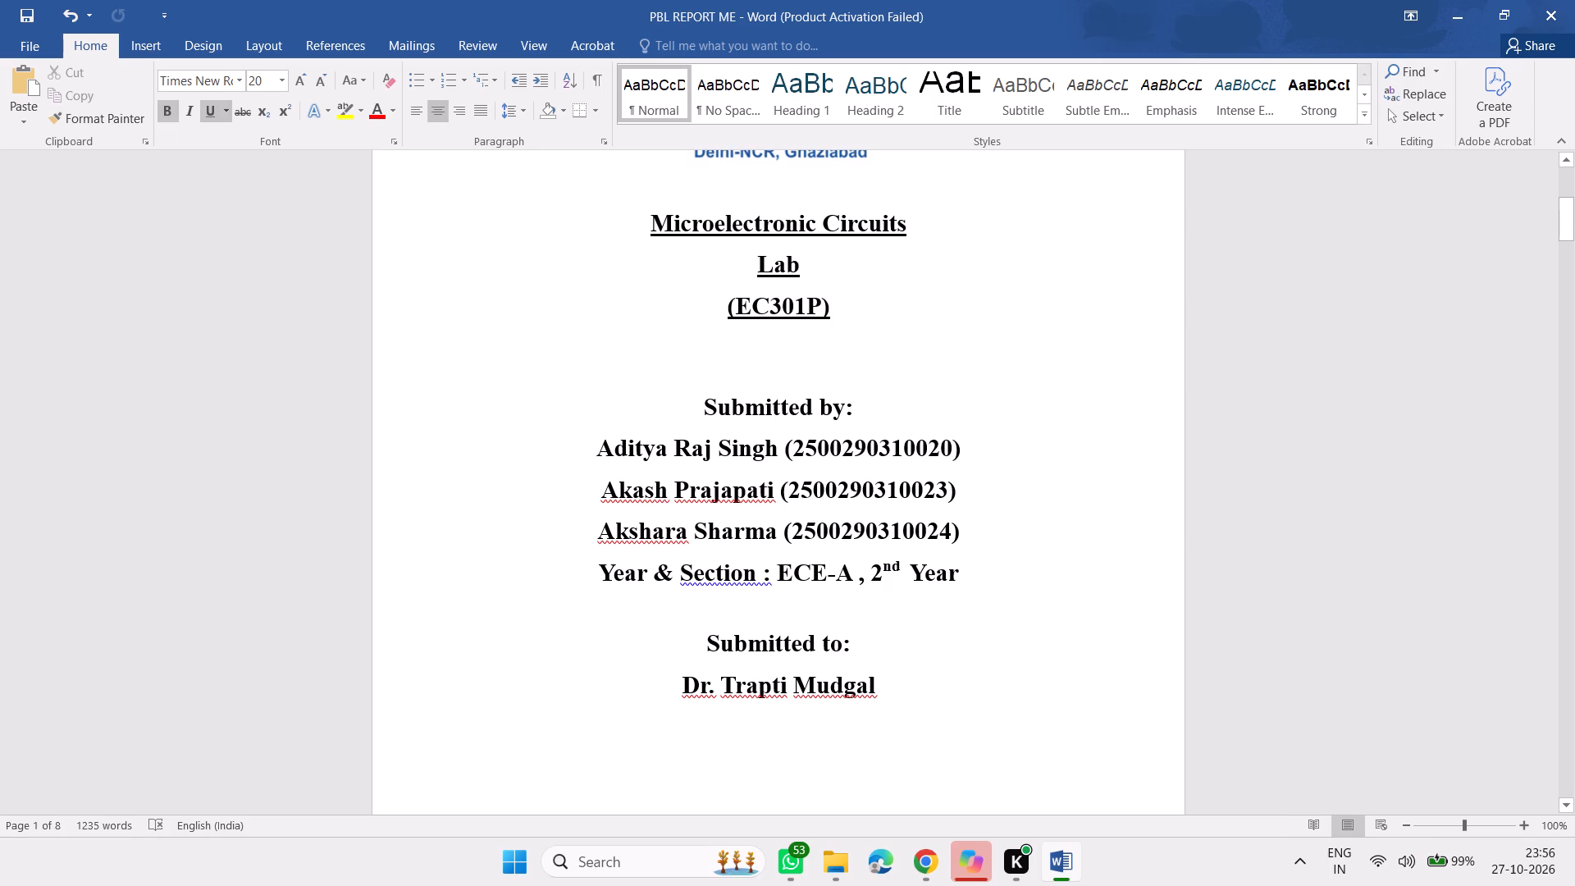
pyautogui.hotkey('ctrl', 's')
# Switch to File Explorer and look at the available file actions for the PBL REPORT ME document in Downloads.
pyautogui.click(822, 856)
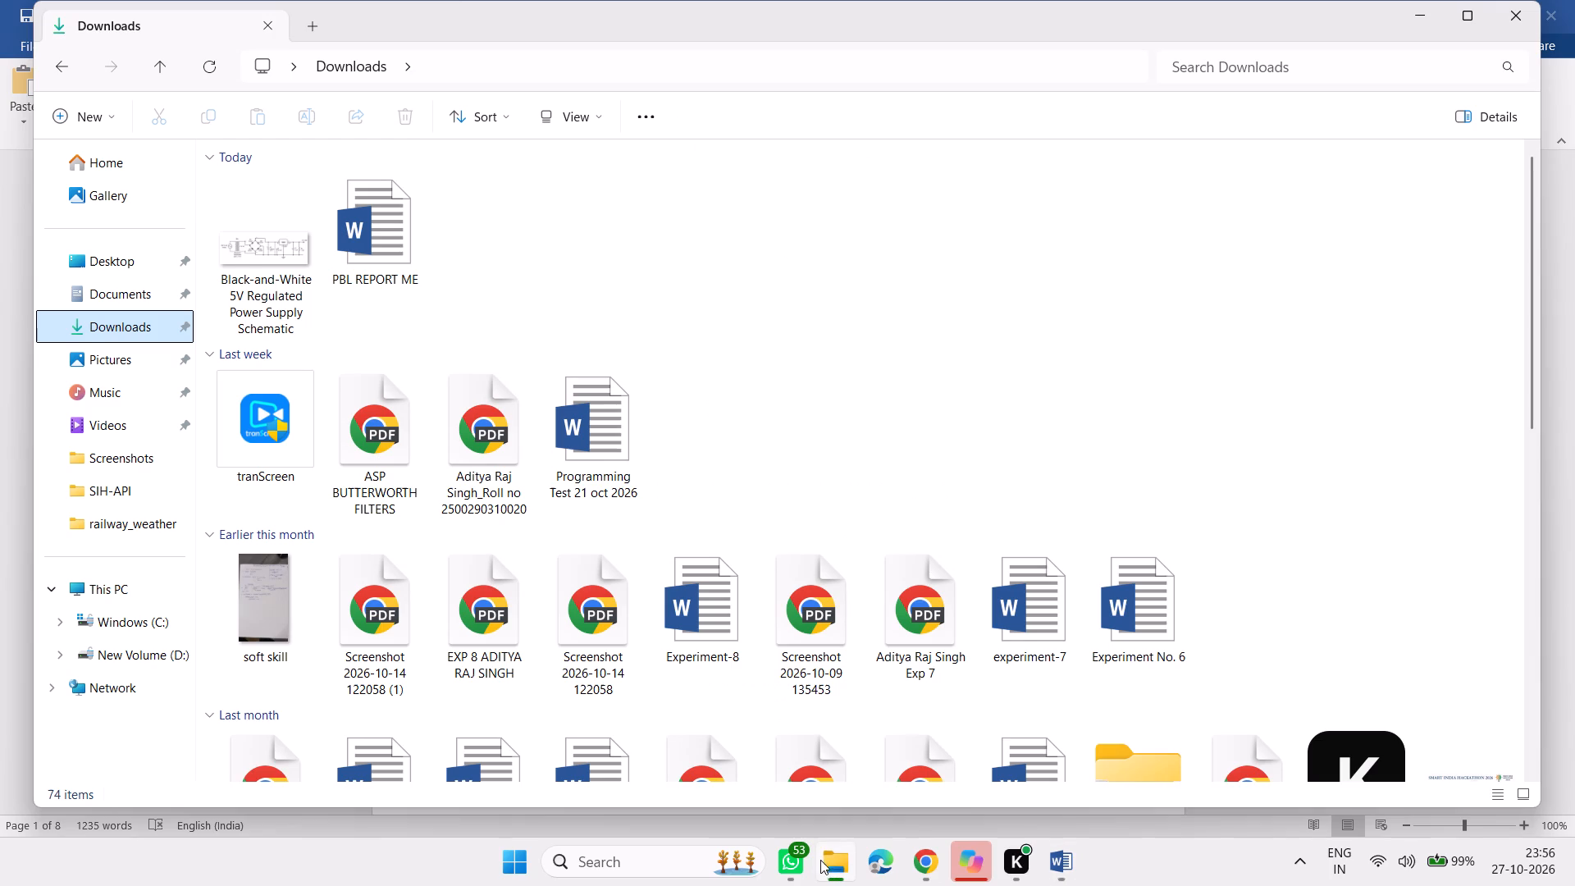
pyautogui.rightClick(346, 259)
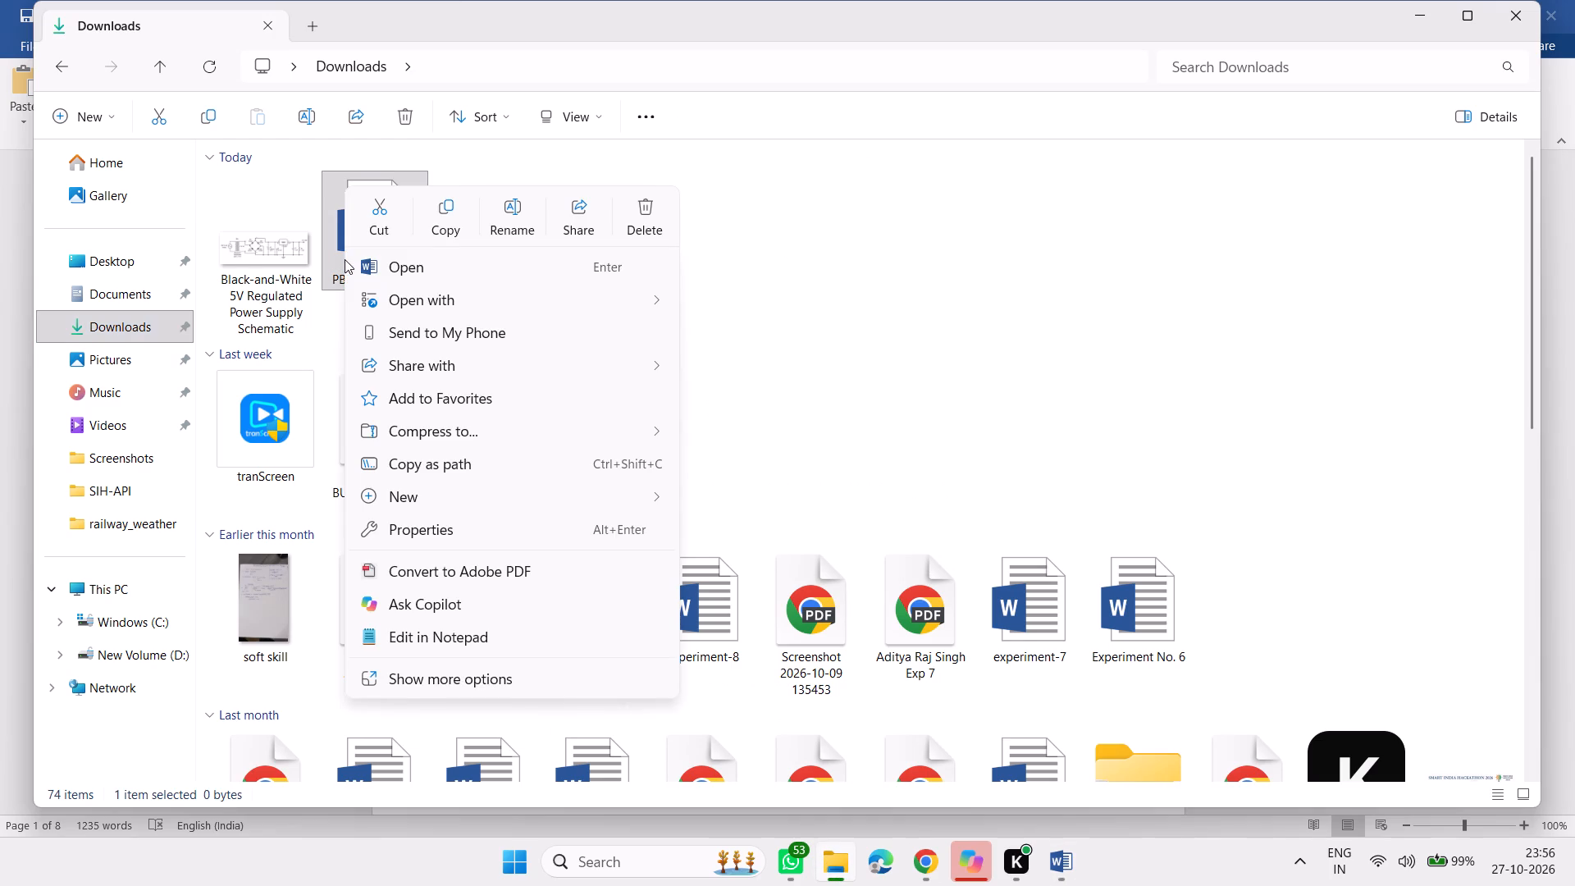
pyautogui.click(1048, 867)
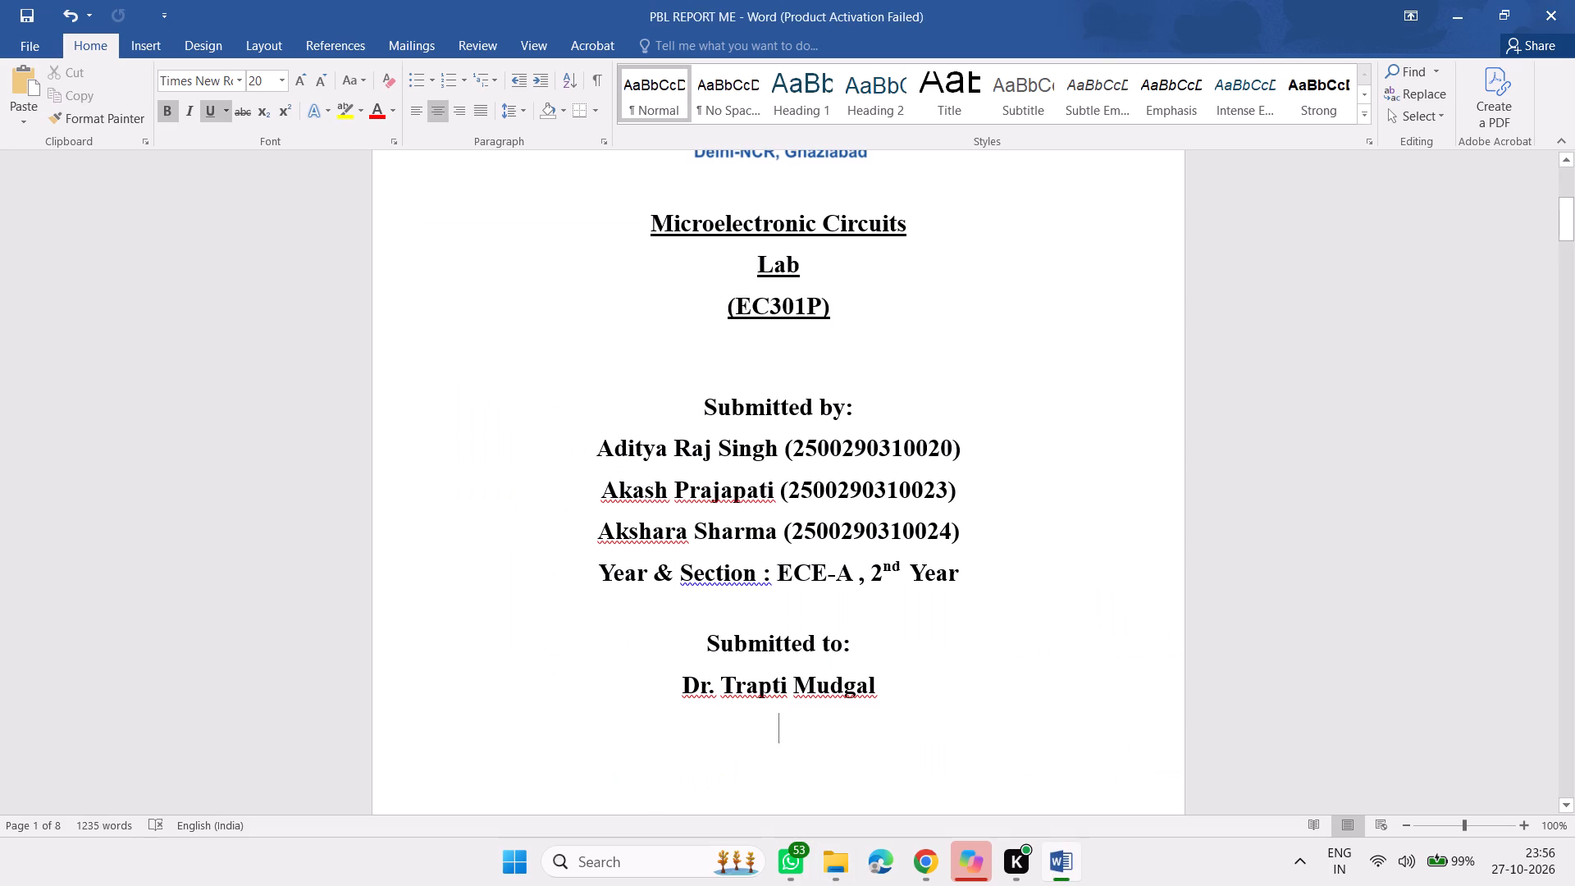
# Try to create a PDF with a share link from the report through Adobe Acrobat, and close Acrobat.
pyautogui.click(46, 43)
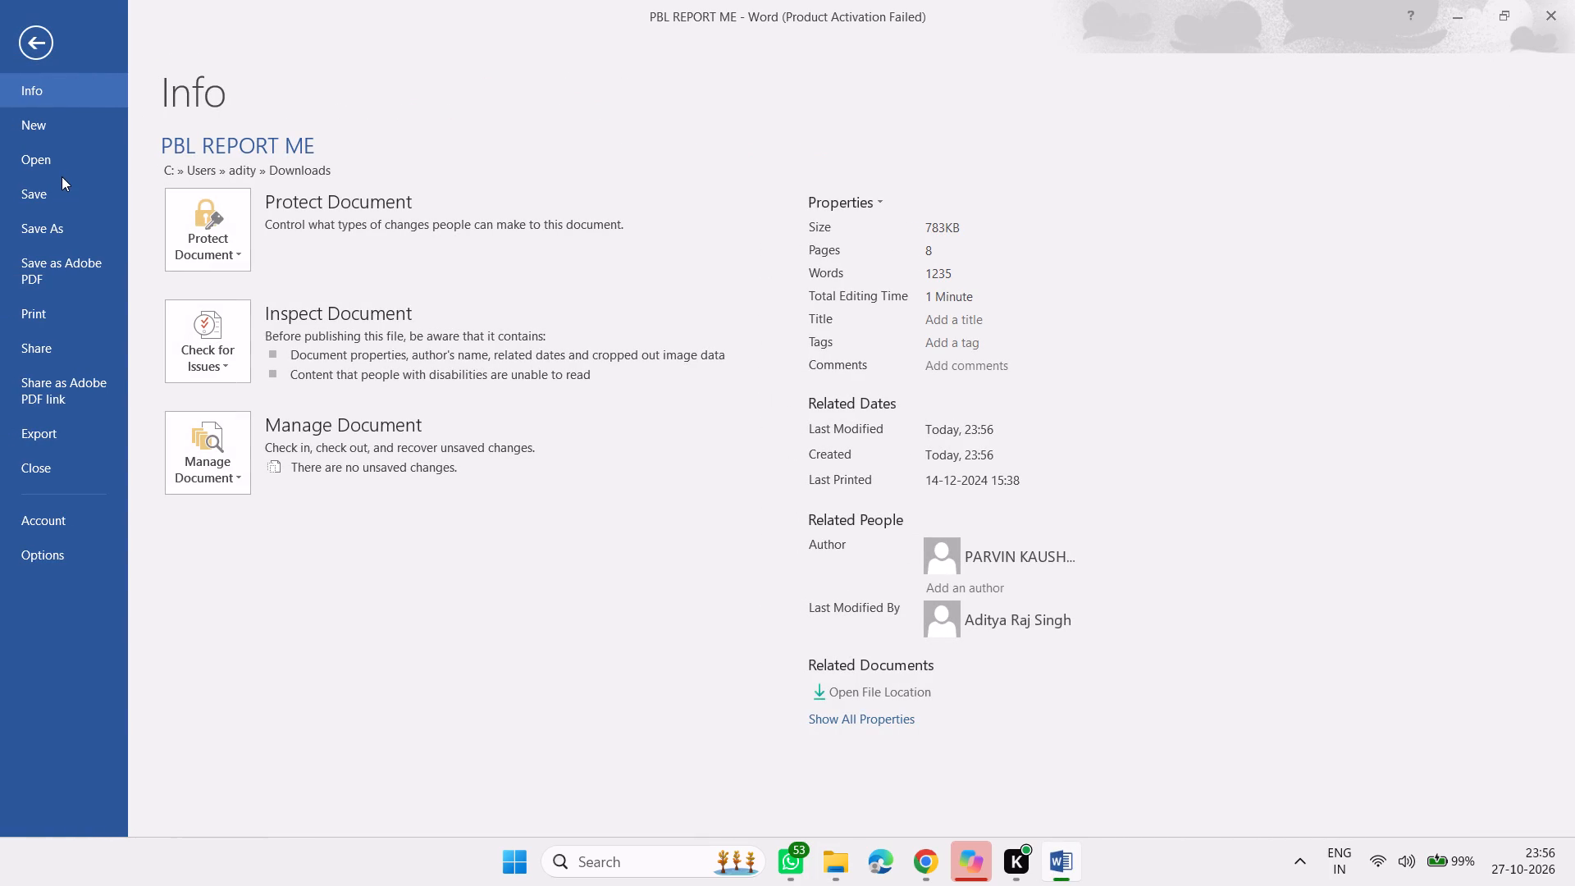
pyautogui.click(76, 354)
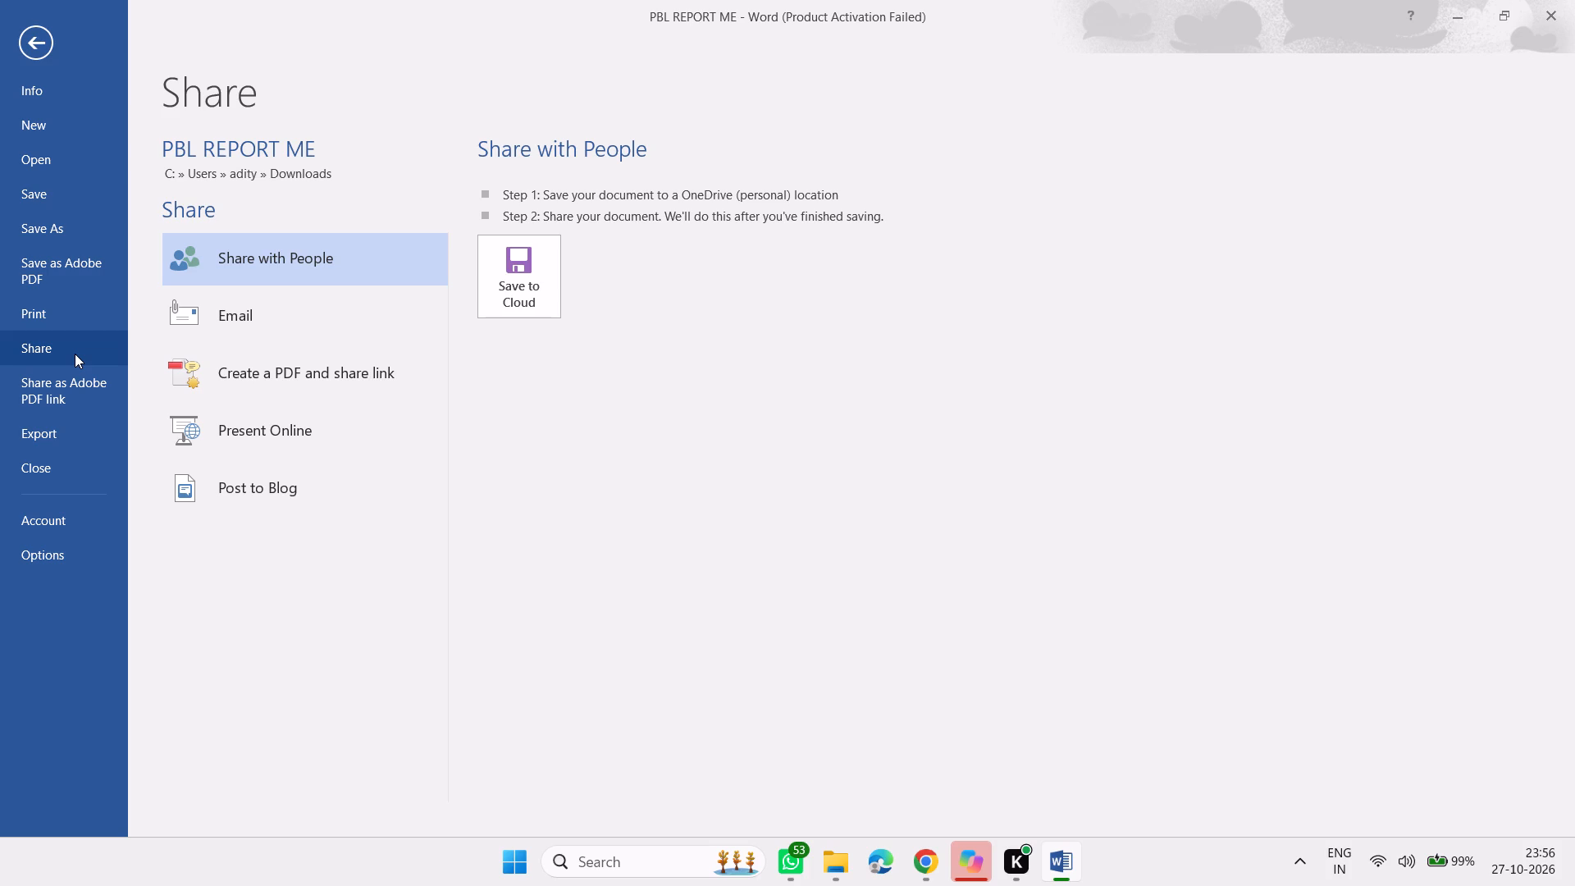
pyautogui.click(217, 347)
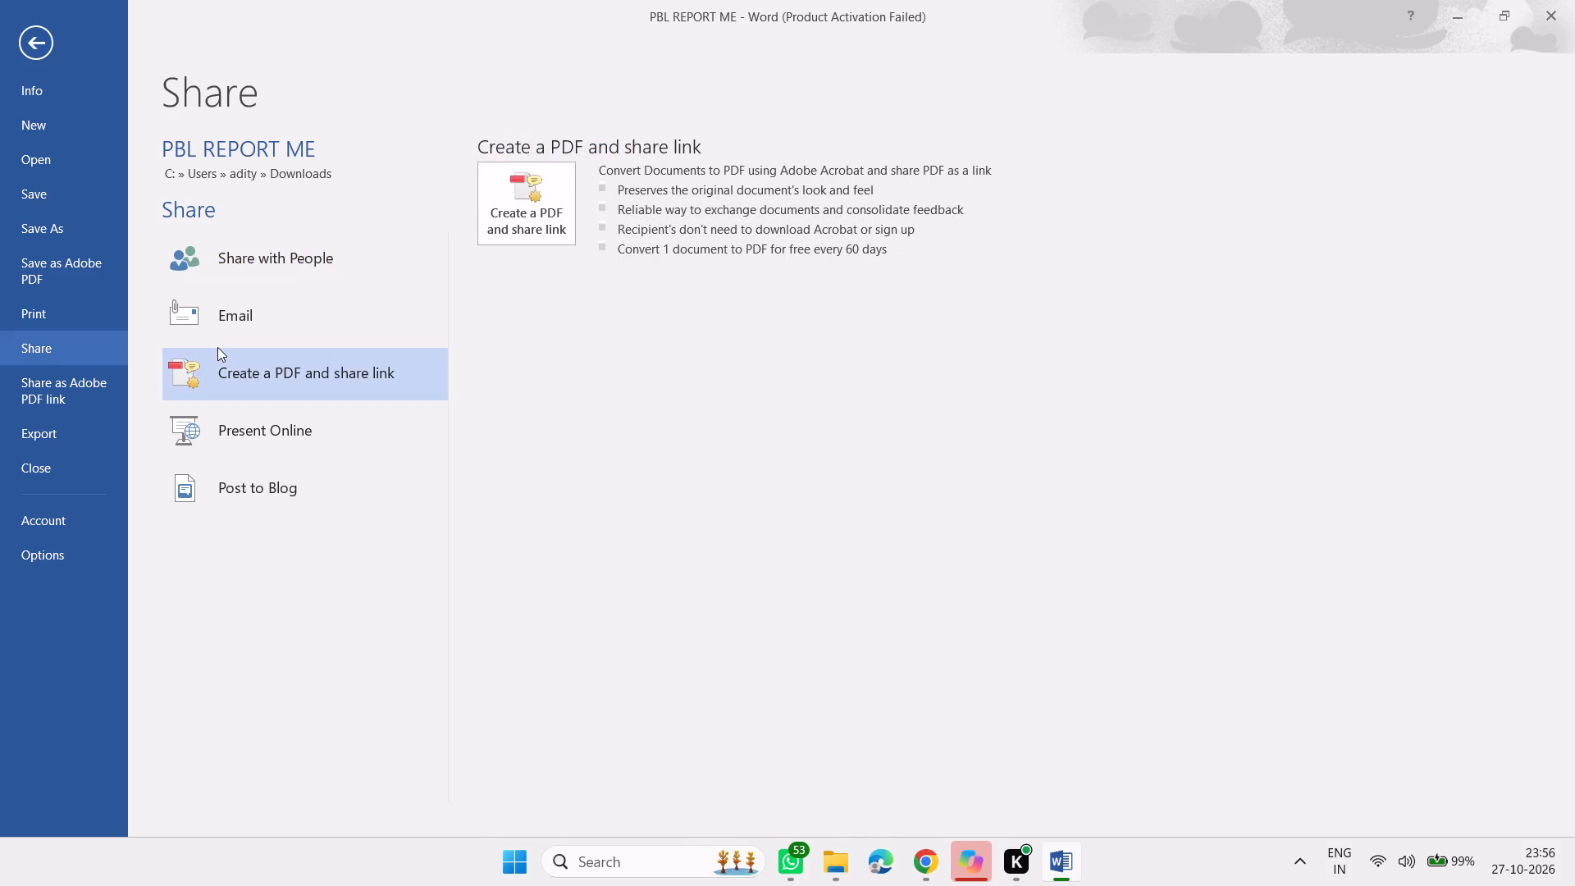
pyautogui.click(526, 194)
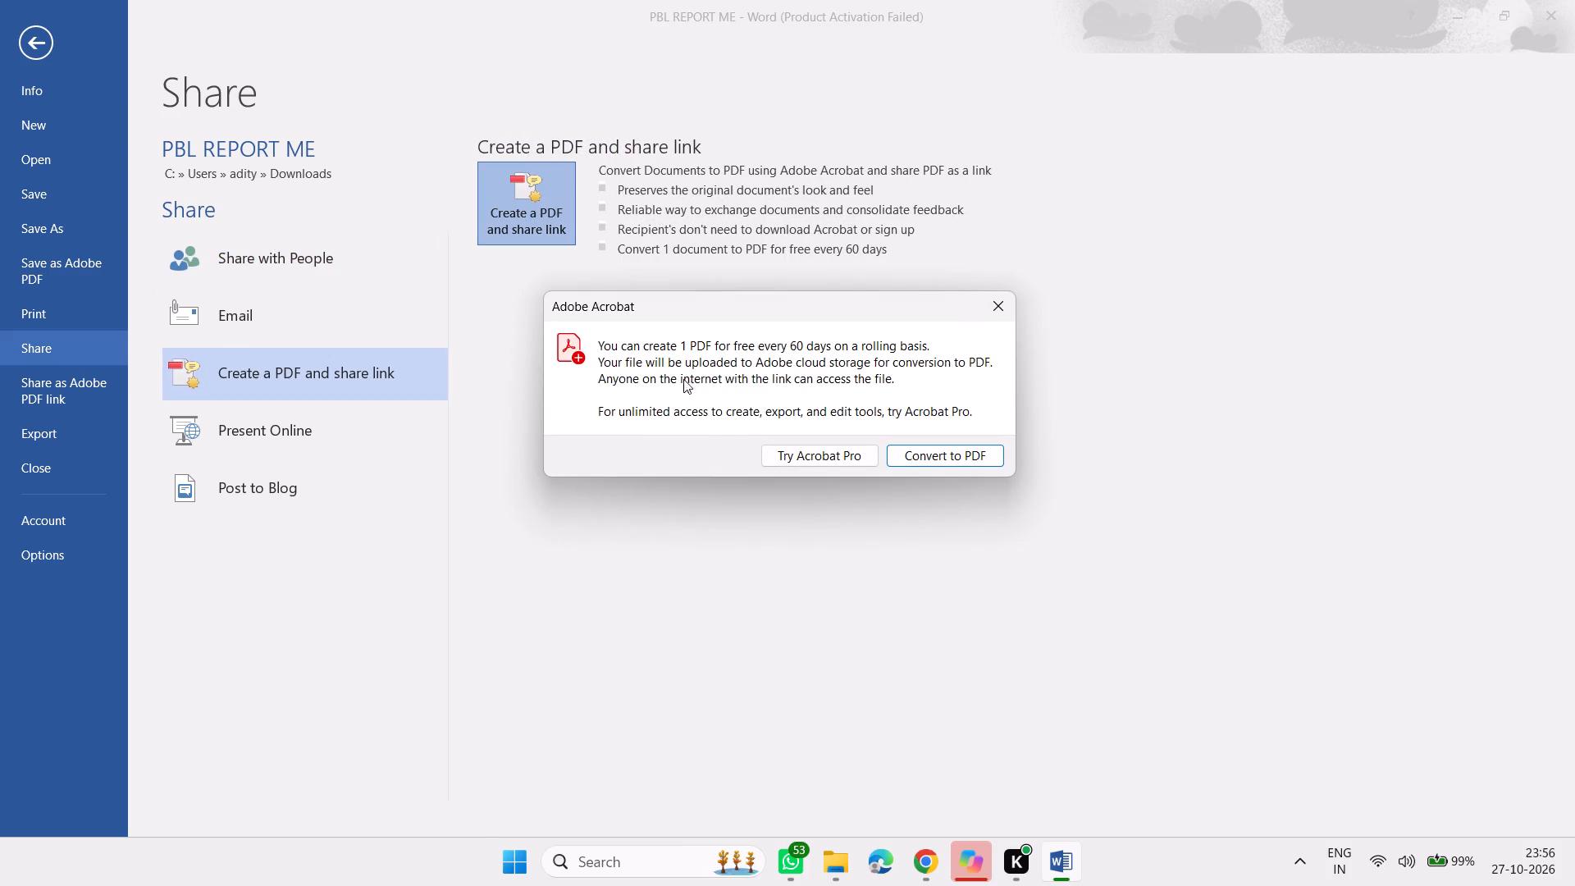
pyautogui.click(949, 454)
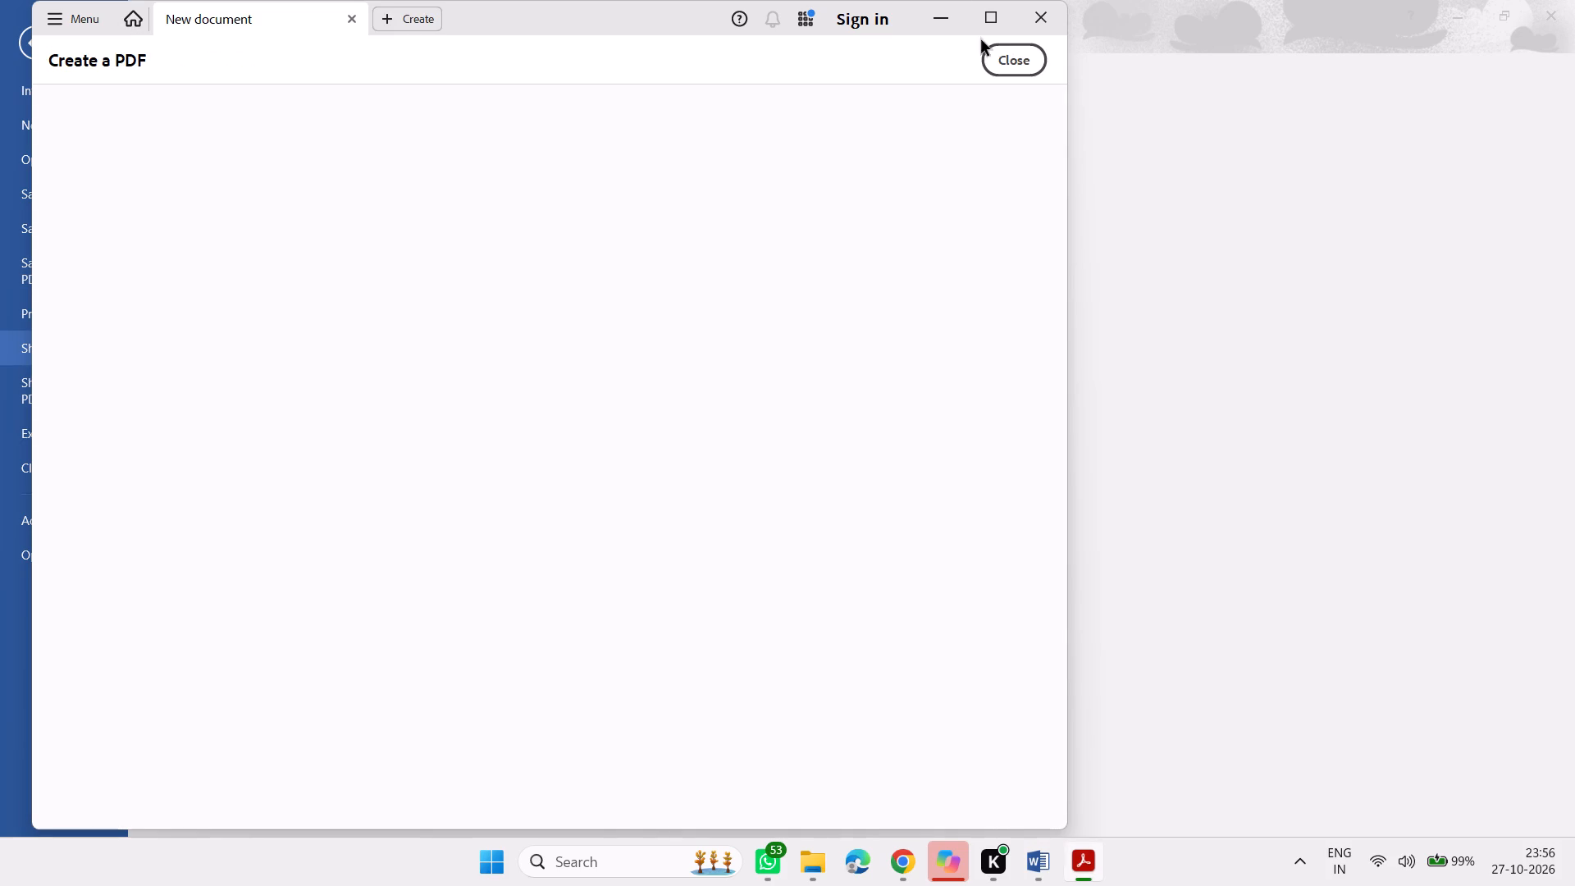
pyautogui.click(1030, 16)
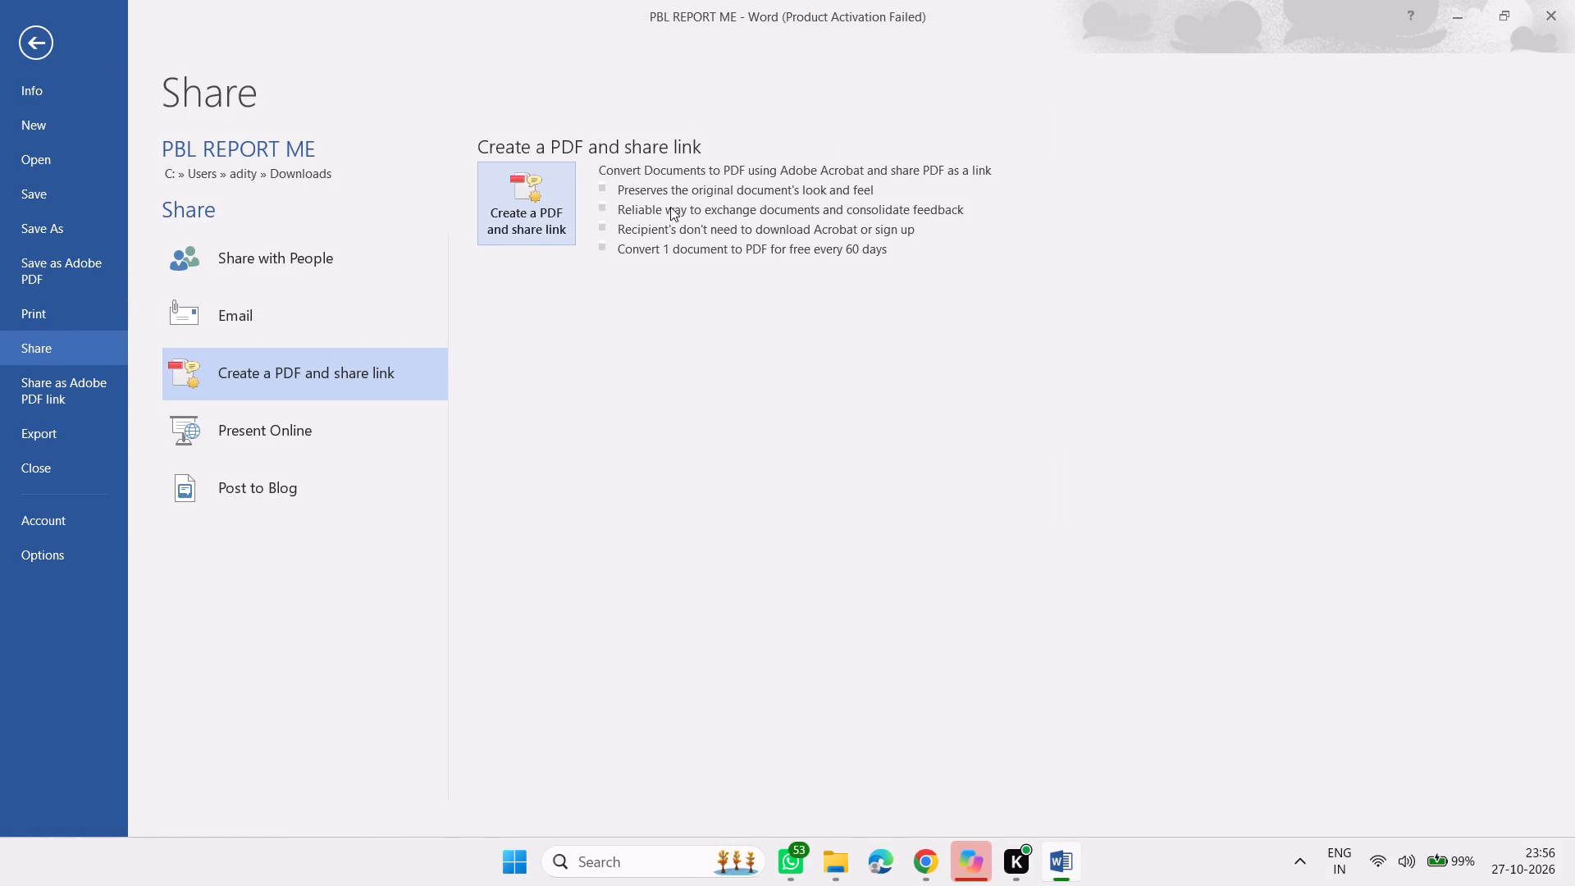
# Export the report as a PDF named "PBL REPORT ME" in Downloads, optimized for Standard publishing, and close the PDF preview.
pyautogui.click(39, 432)
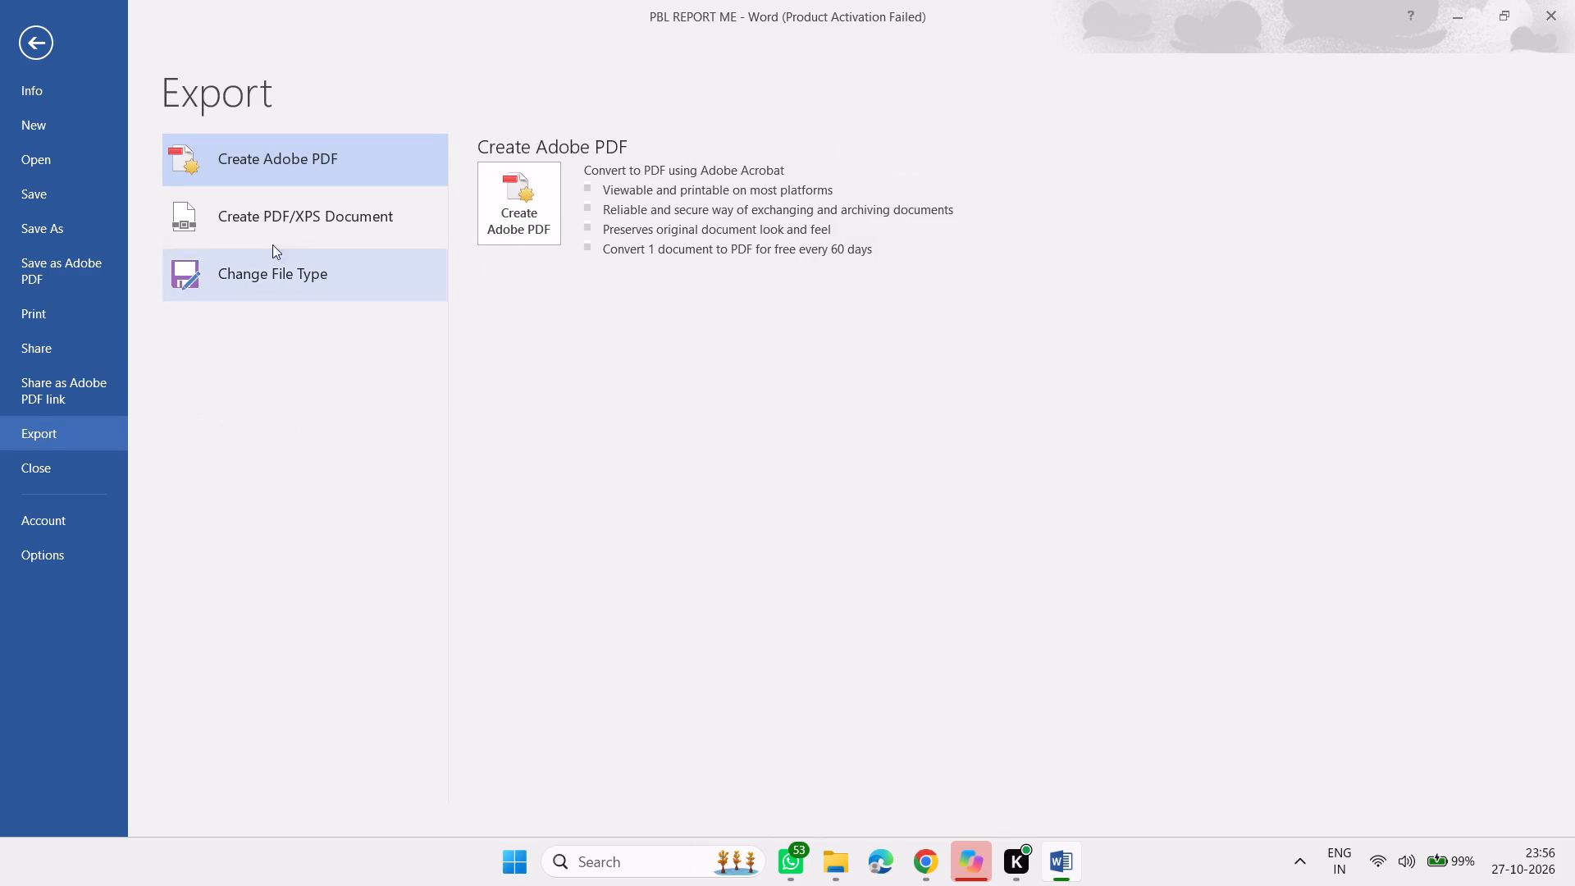
pyautogui.click(298, 217)
pyautogui.click(512, 276)
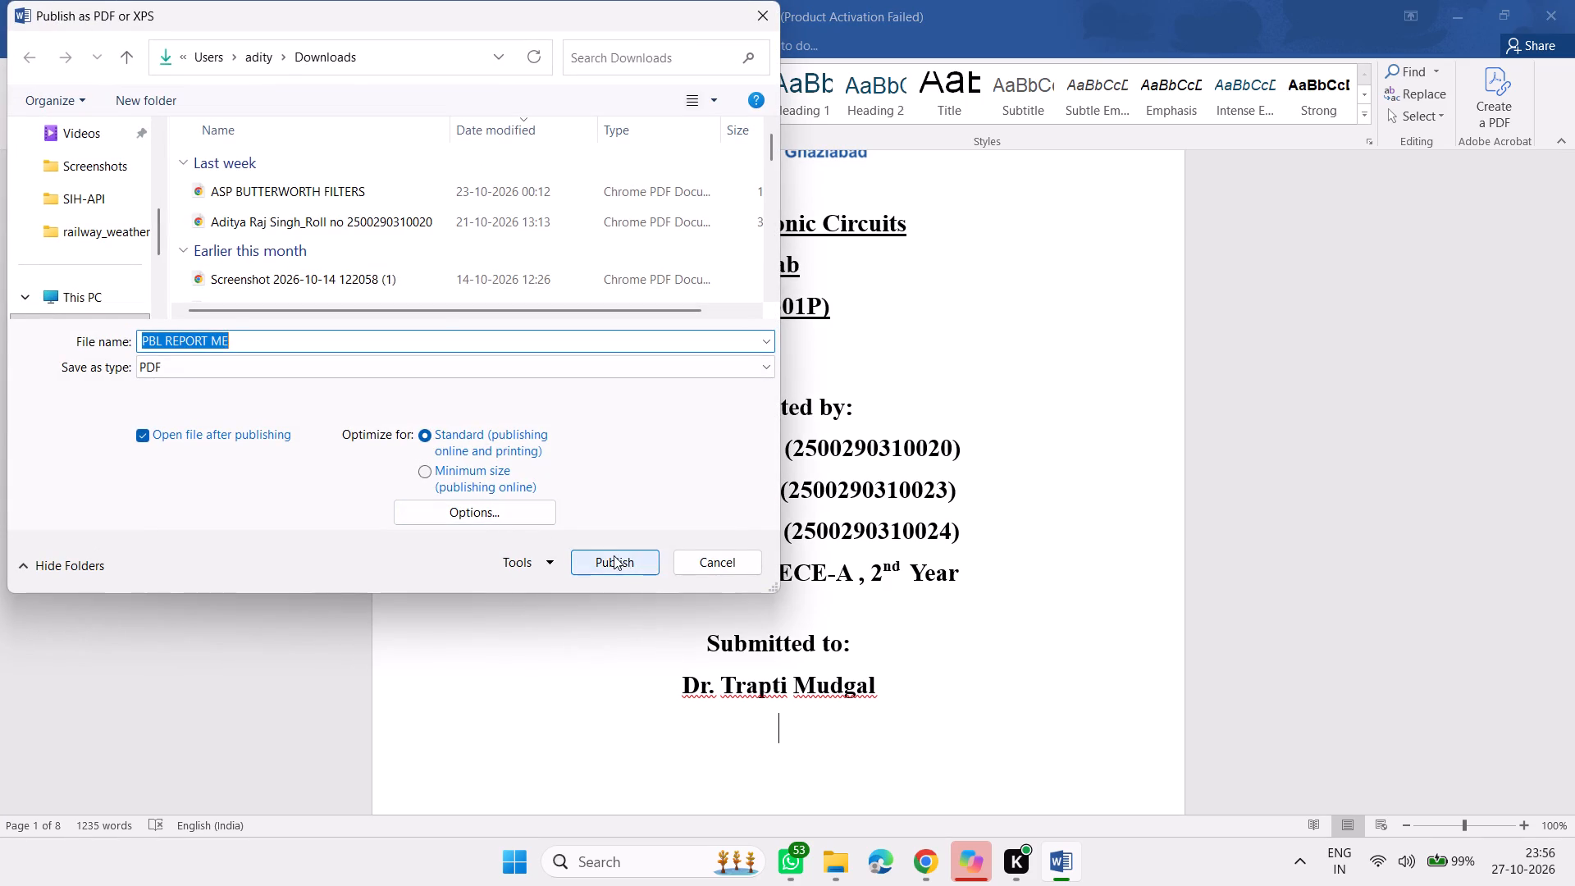
pyautogui.click(613, 555)
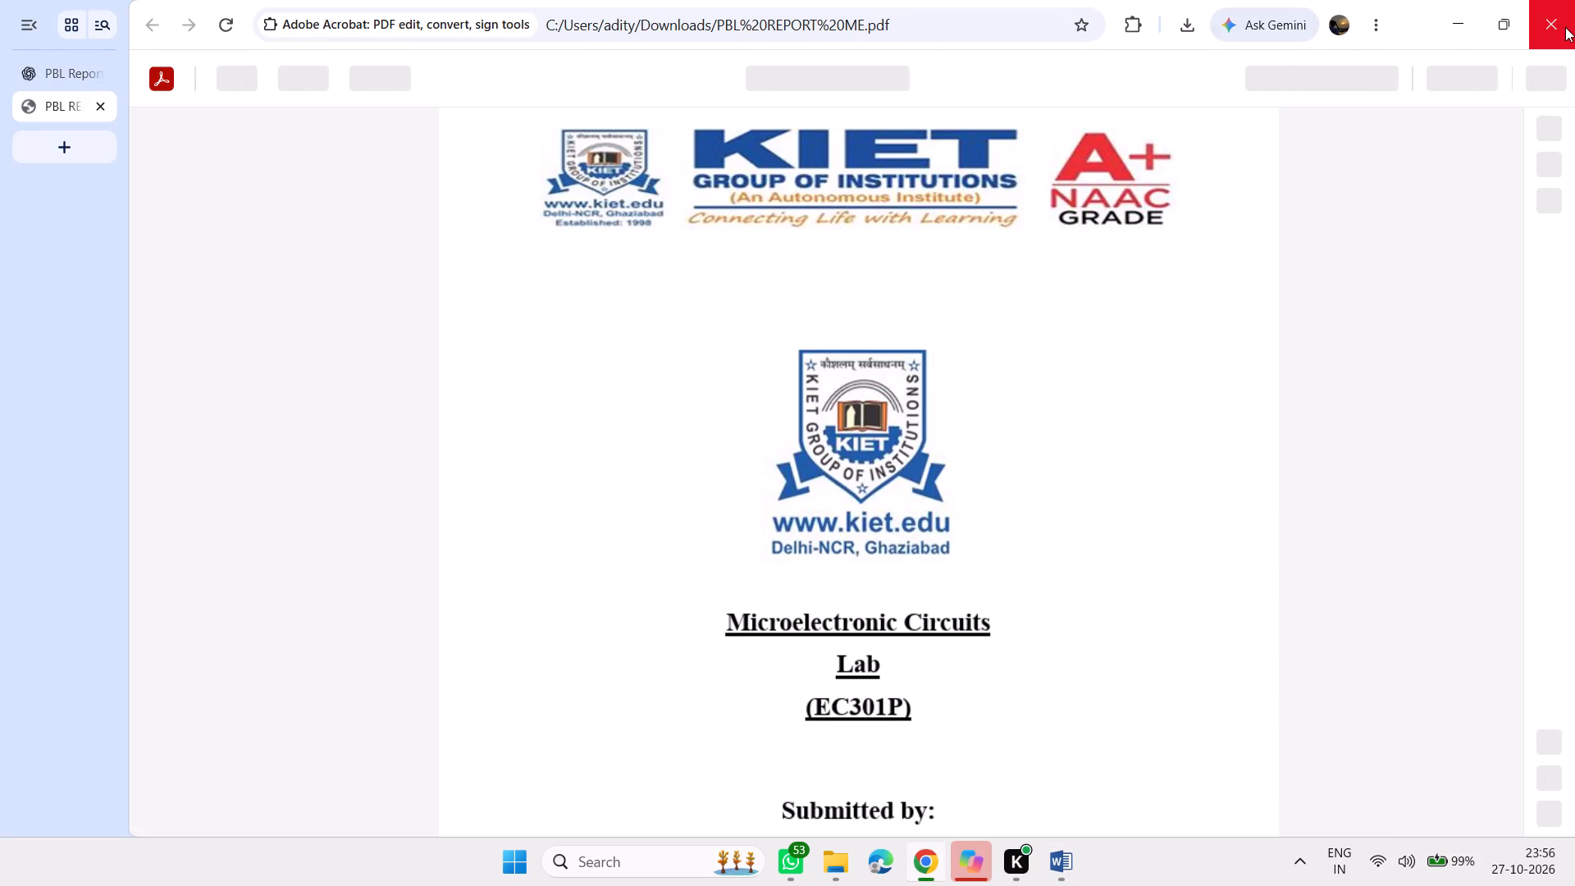
pyautogui.click(1550, 42)
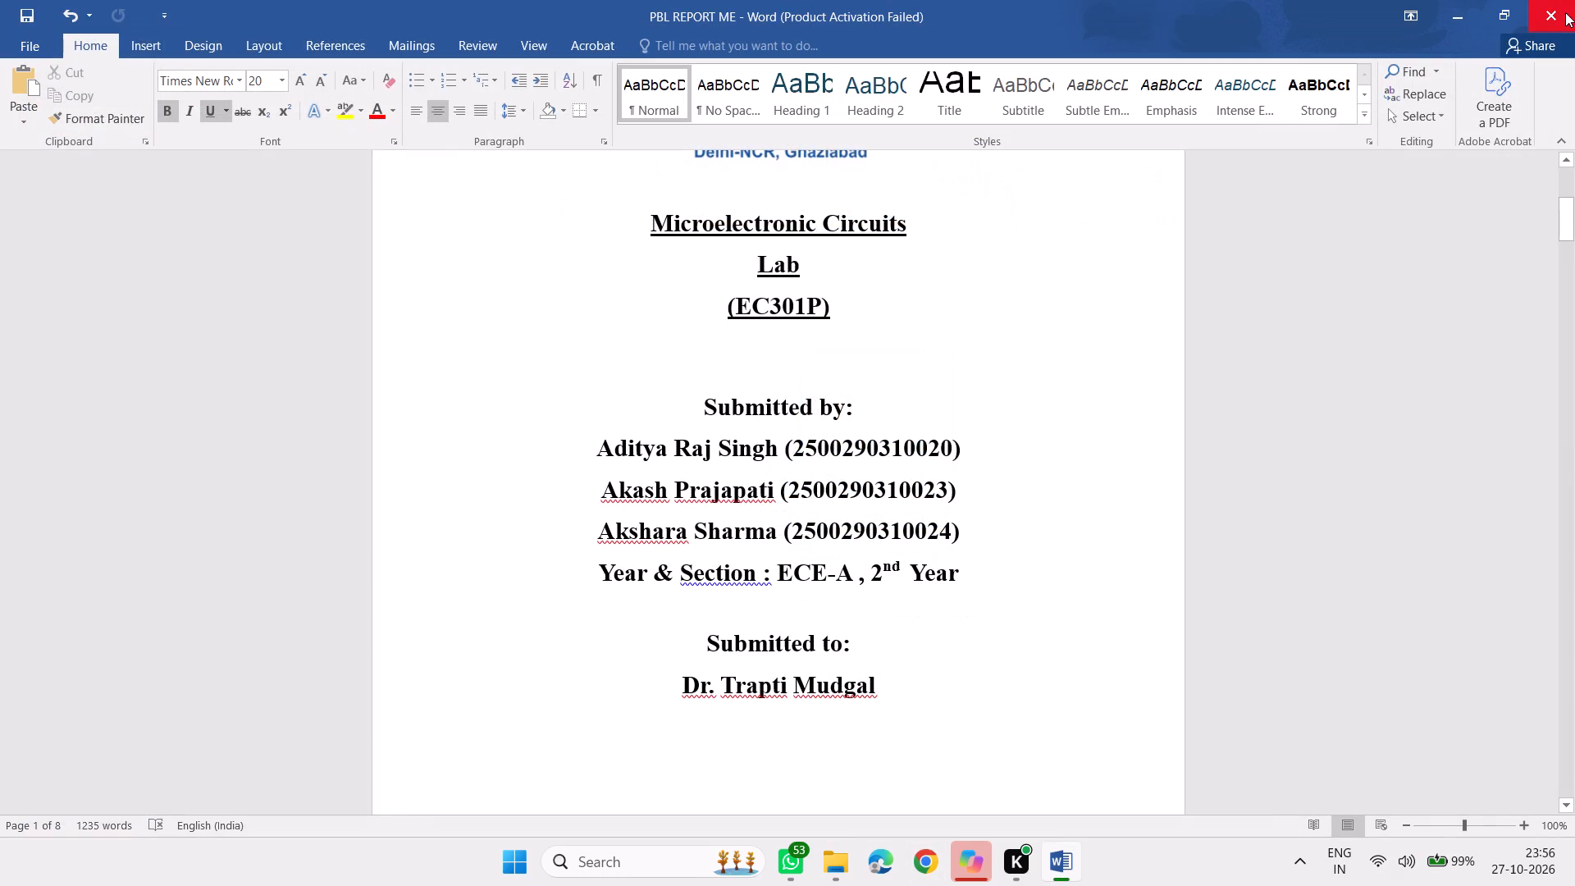
# Open the PBL REPORT ME Word document from the Downloads folder, look through its pages and close it.
pyautogui.click(830, 864)
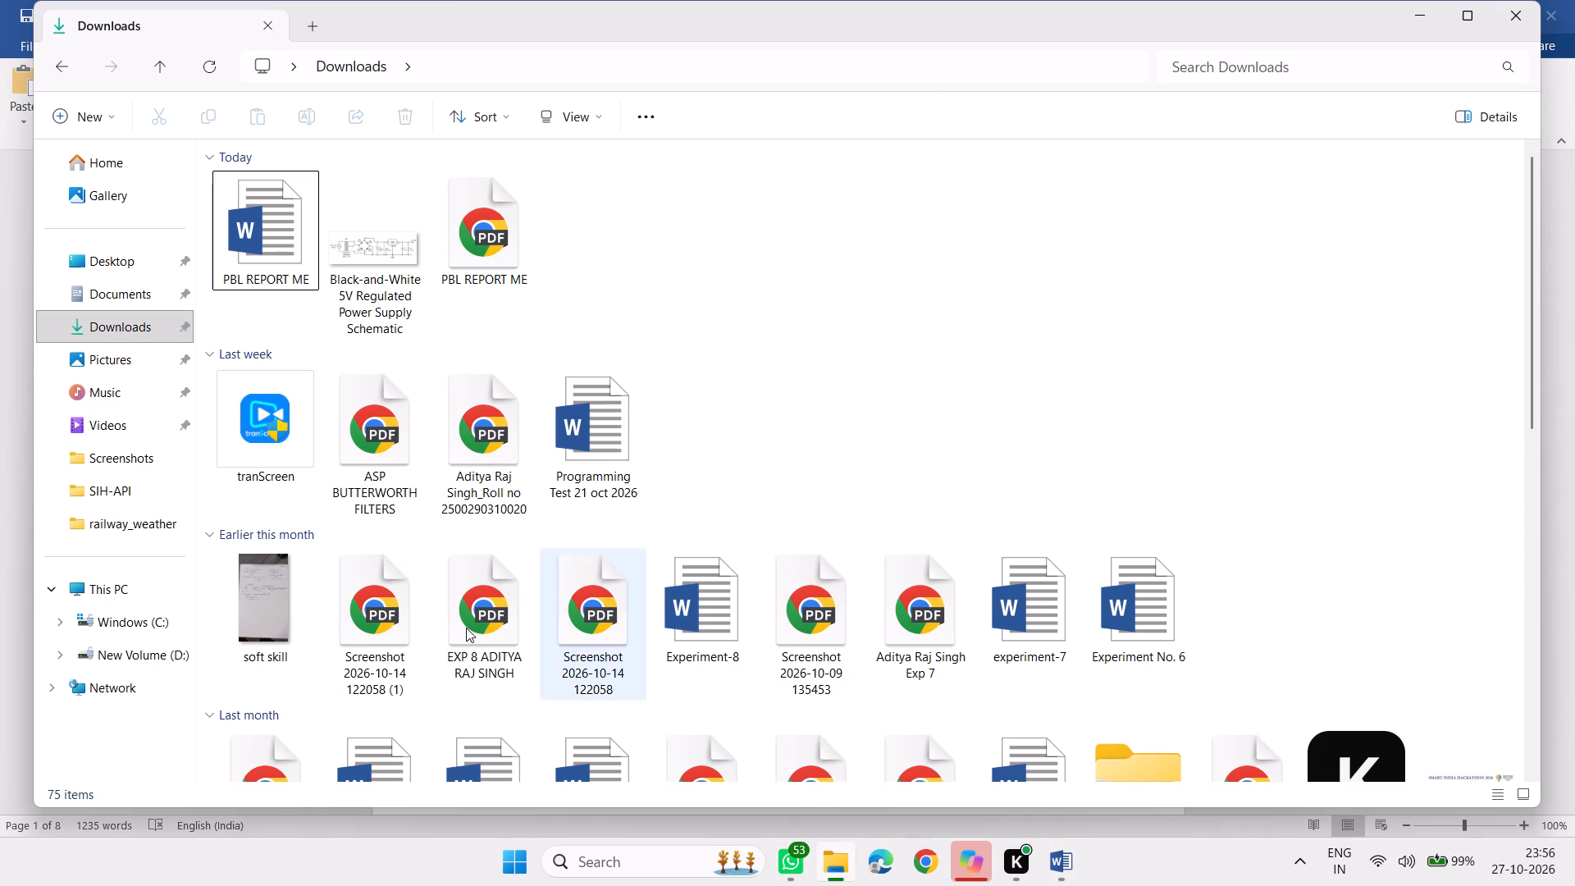
pyautogui.doubleClick(240, 259)
pyautogui.scroll(-7, 851, 480)
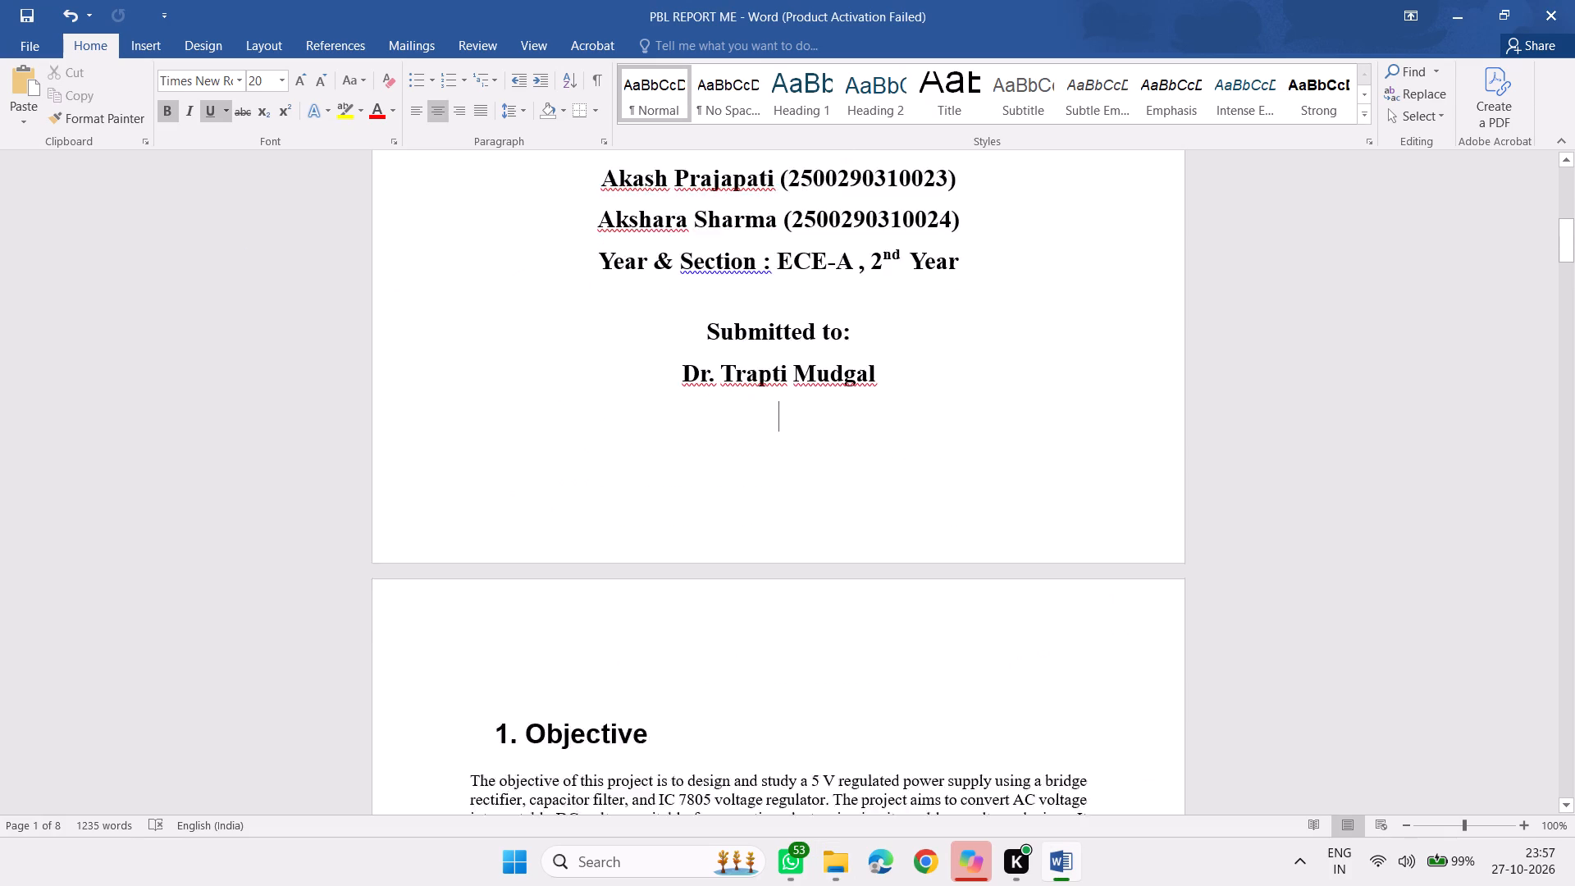
pyautogui.scroll(-20, 862, 634)
pyautogui.scroll(-20, 862, 634)
pyautogui.scroll(-1, 862, 634)
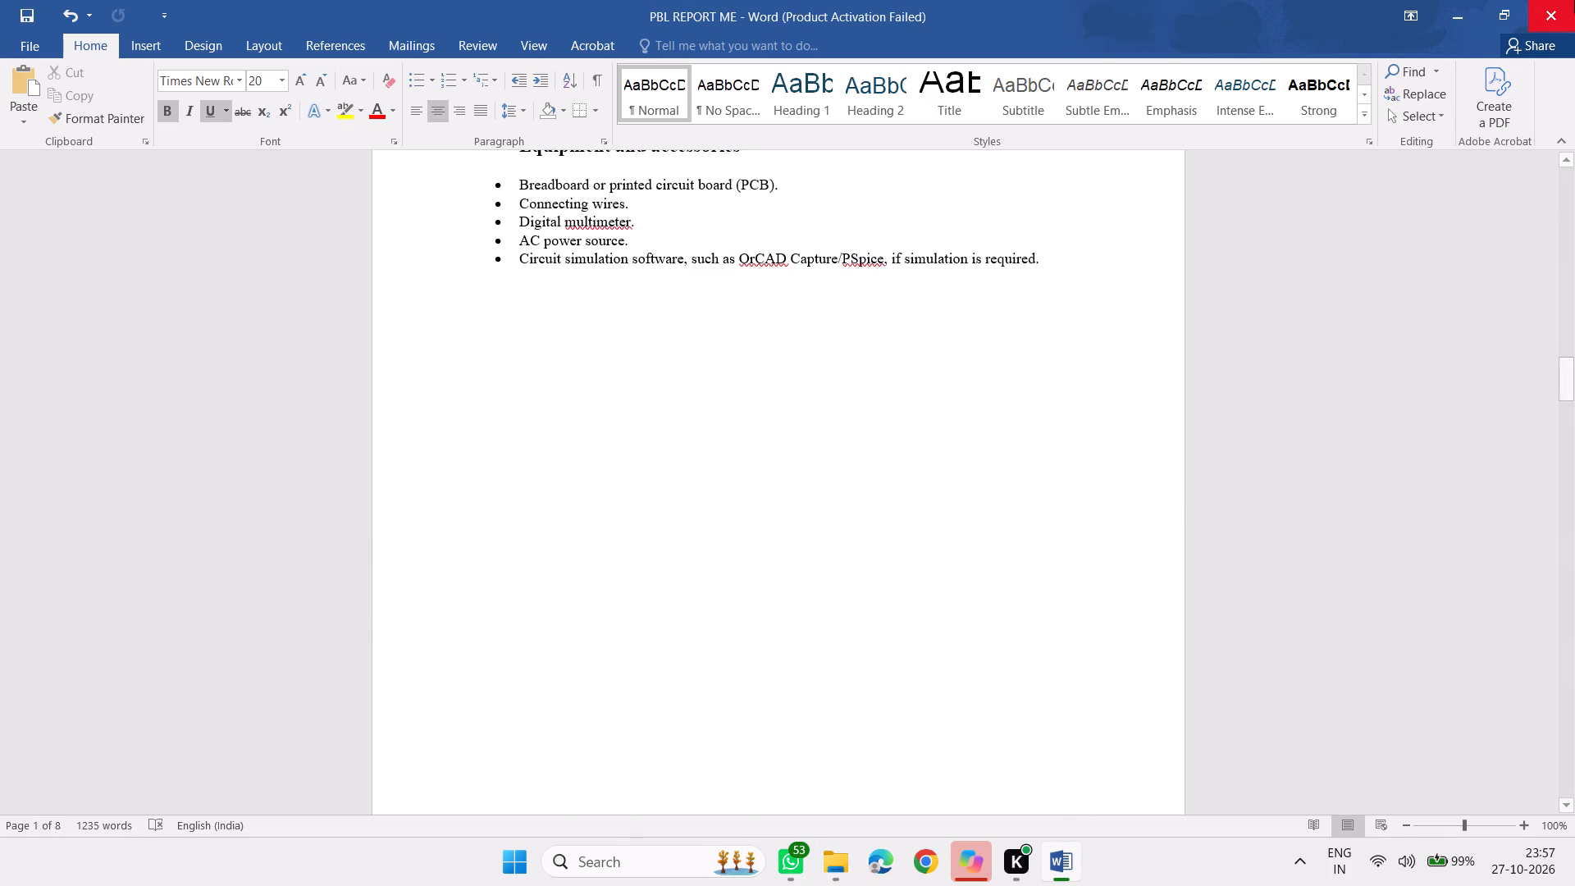
pyautogui.click(1574, 0)
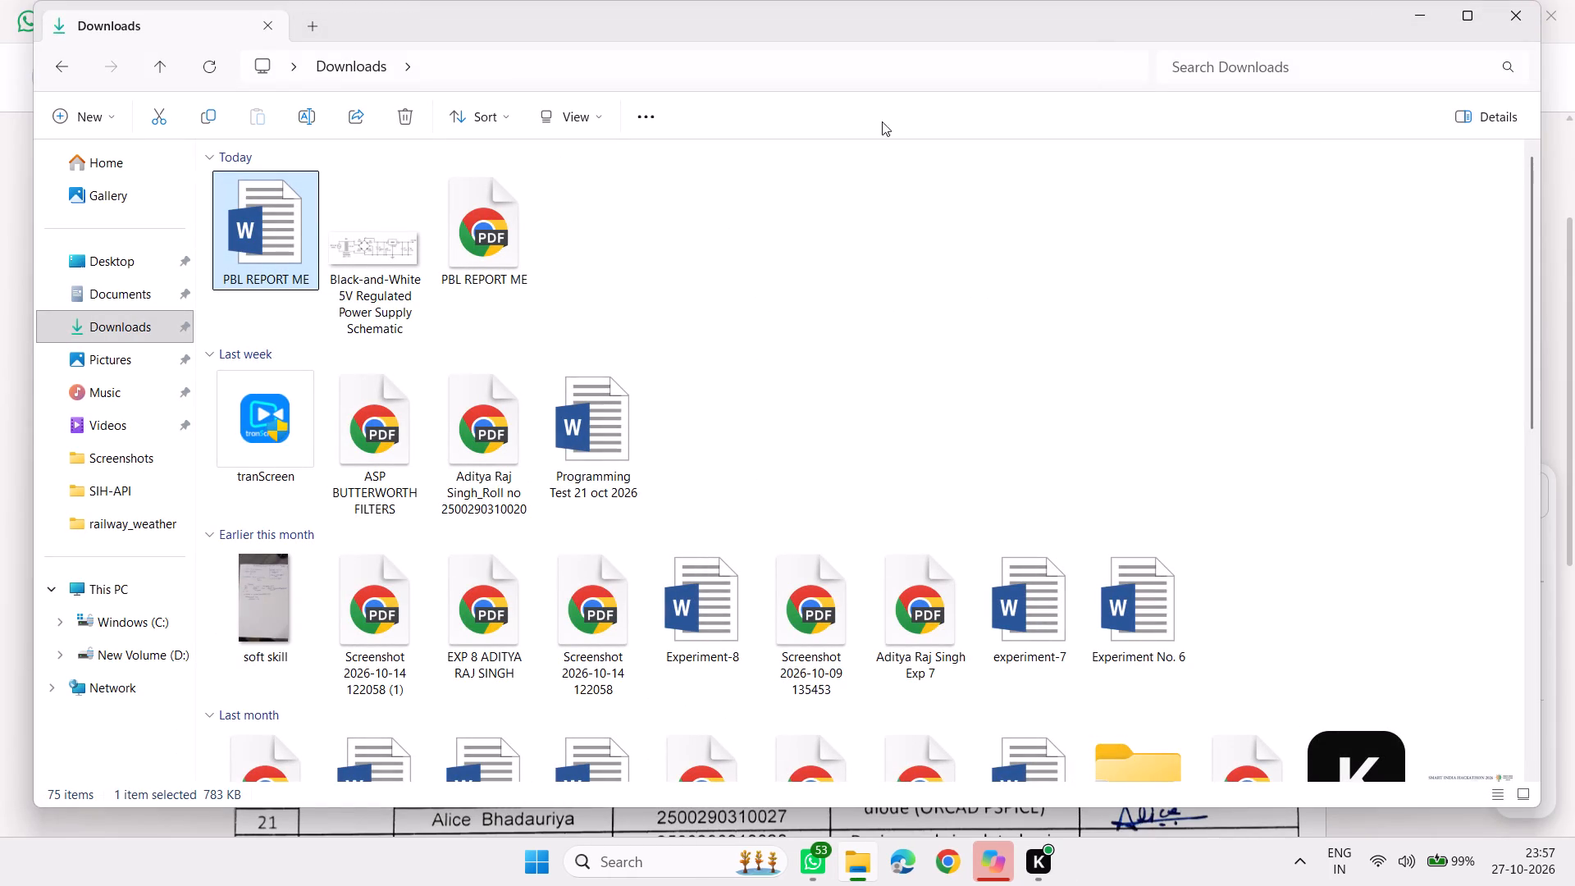
# Open the exported PBL REPORT ME PDF from Downloads, check its pages and close it.
pyautogui.doubleClick(449, 212)
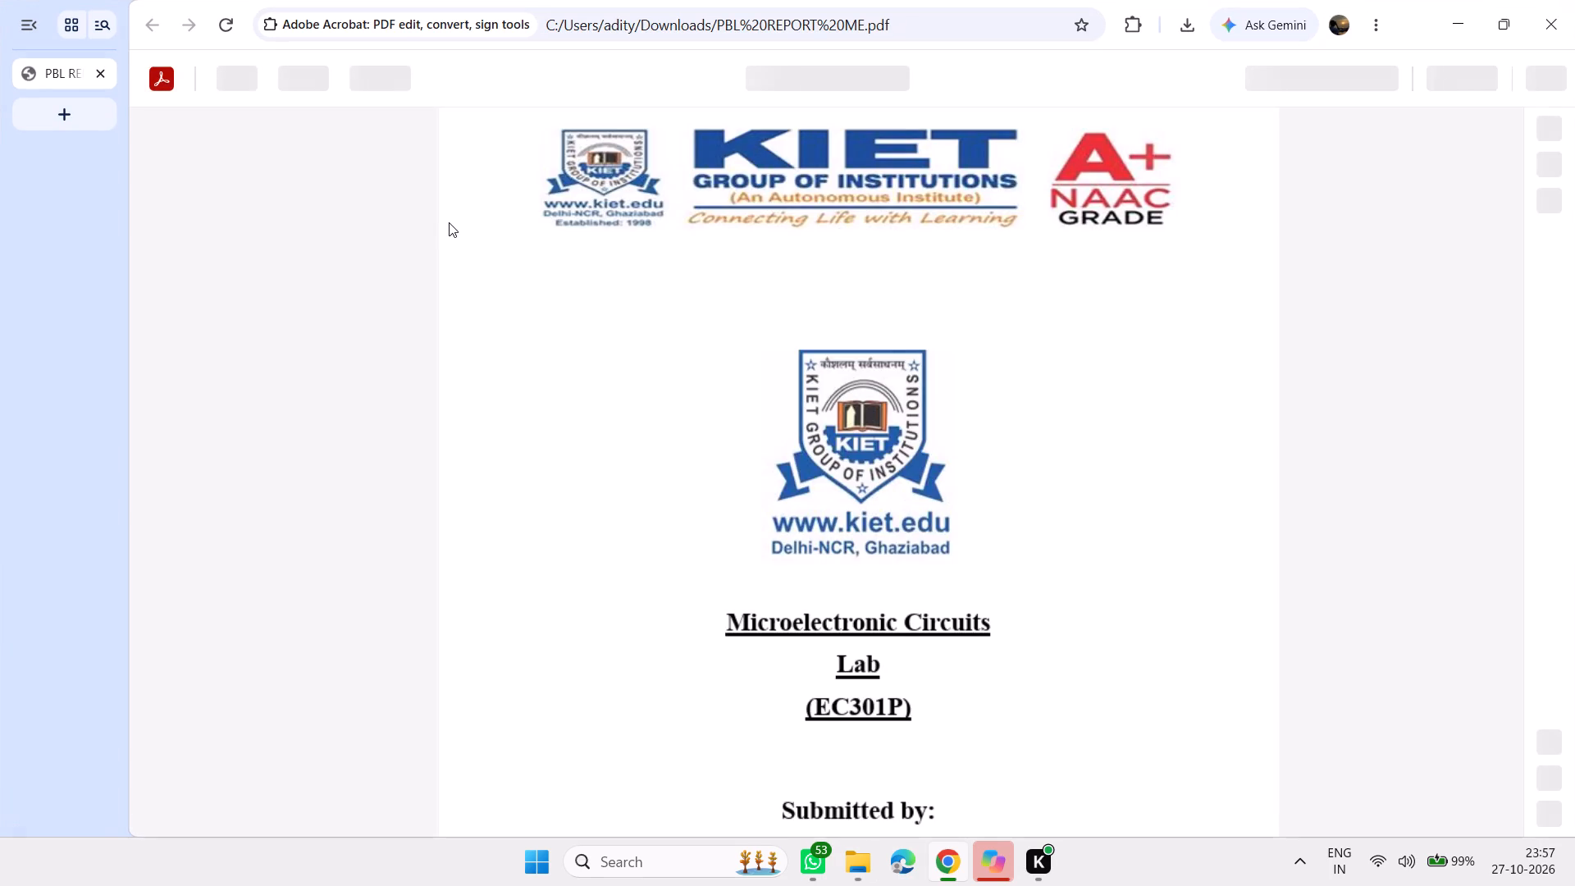
pyautogui.scroll(-6, 449, 222)
pyautogui.scroll(-5, 1005, 409)
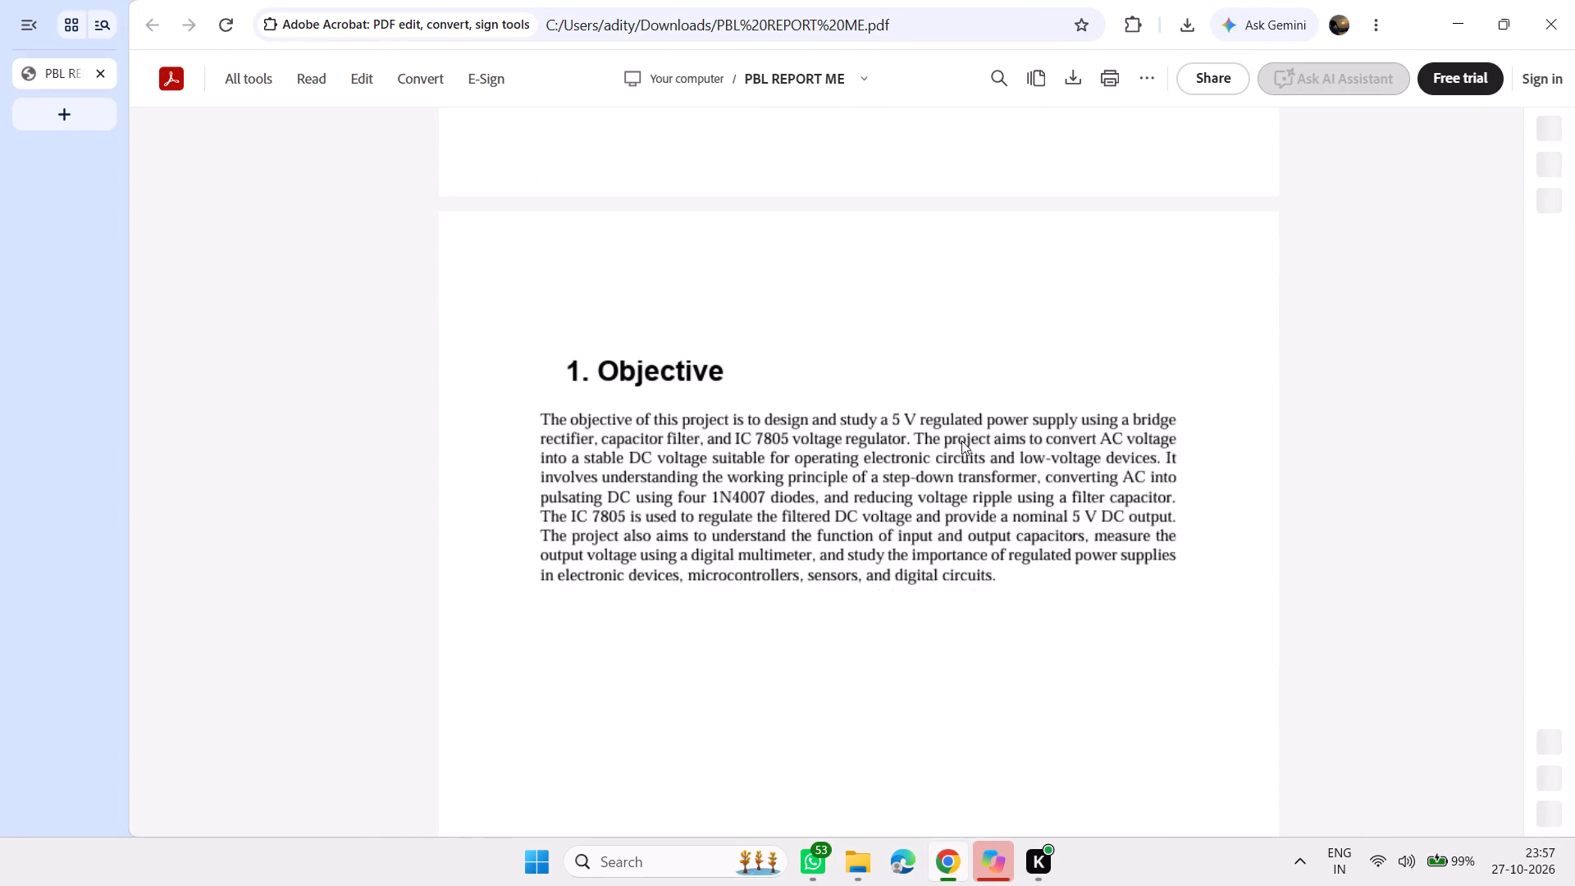
pyautogui.scroll(-12, 802, 540)
pyautogui.click(1574, 0)
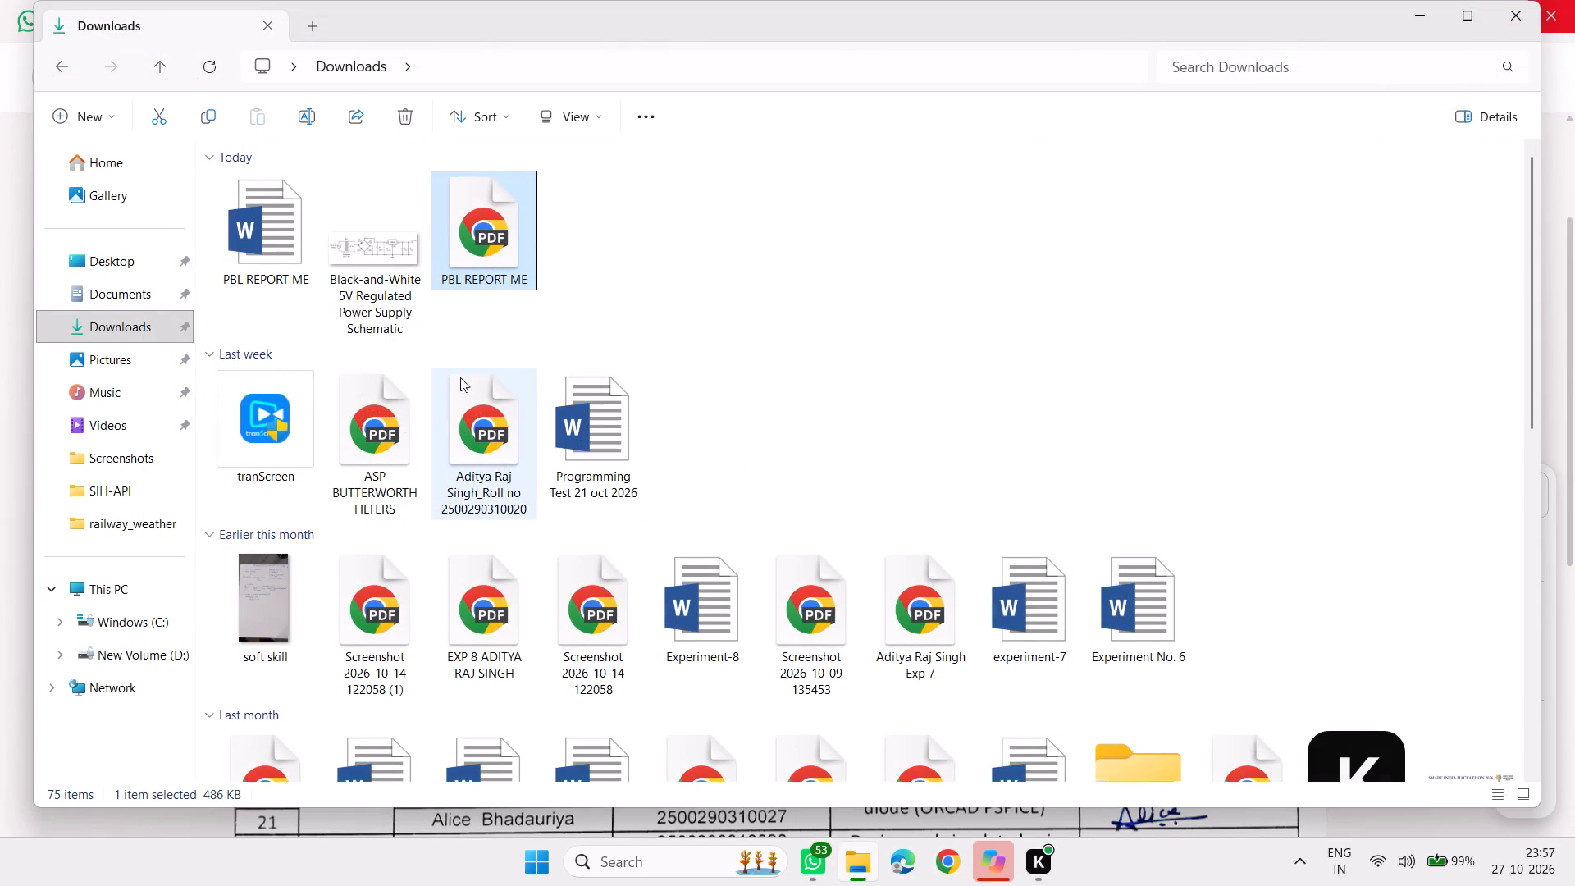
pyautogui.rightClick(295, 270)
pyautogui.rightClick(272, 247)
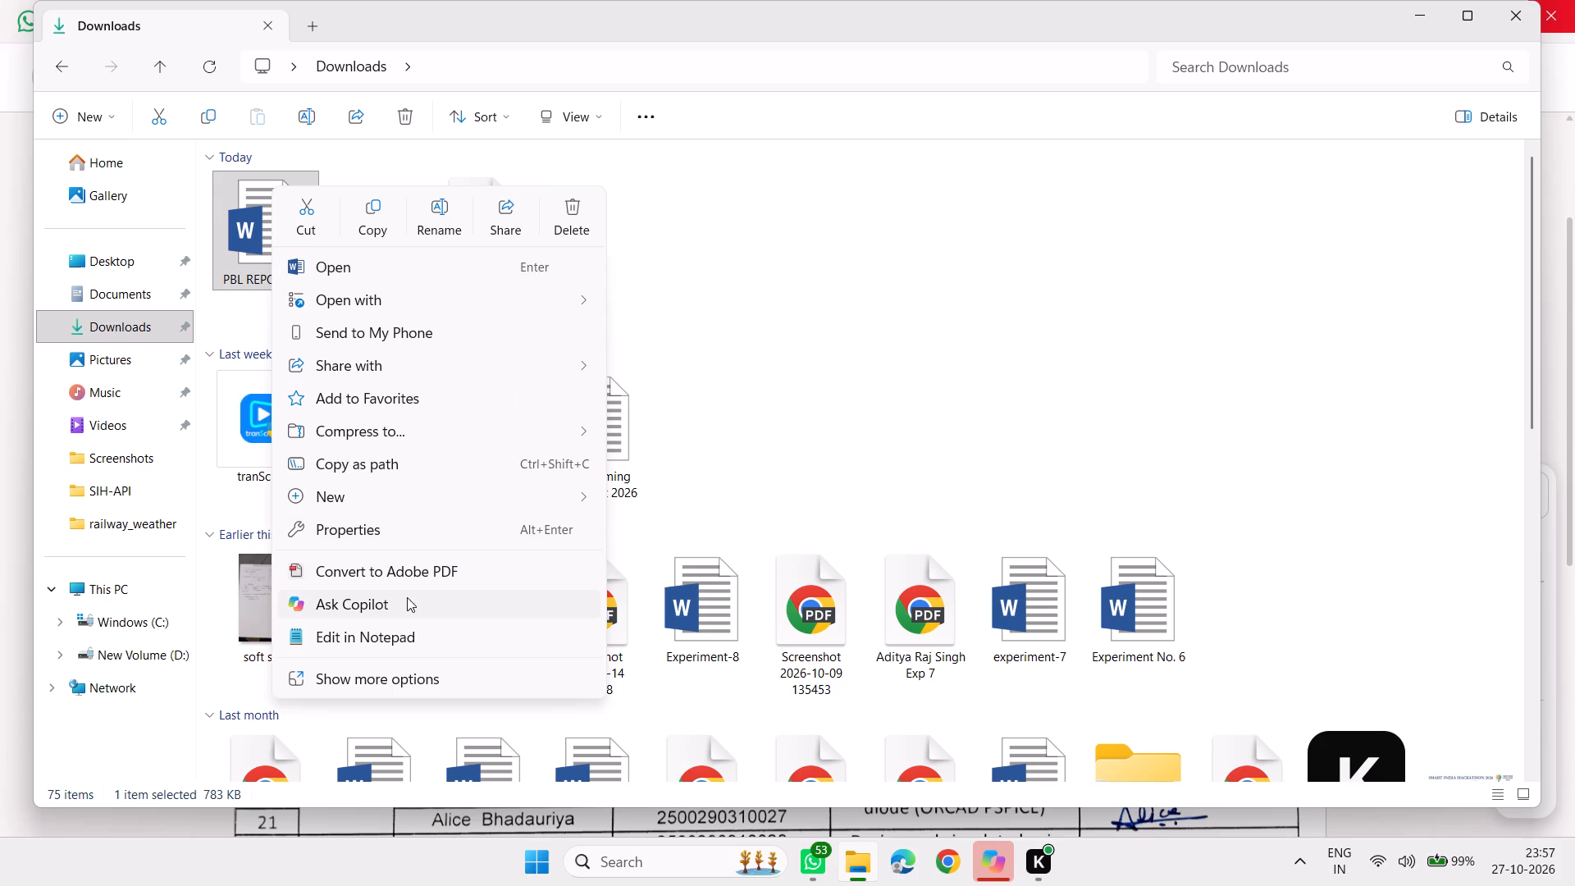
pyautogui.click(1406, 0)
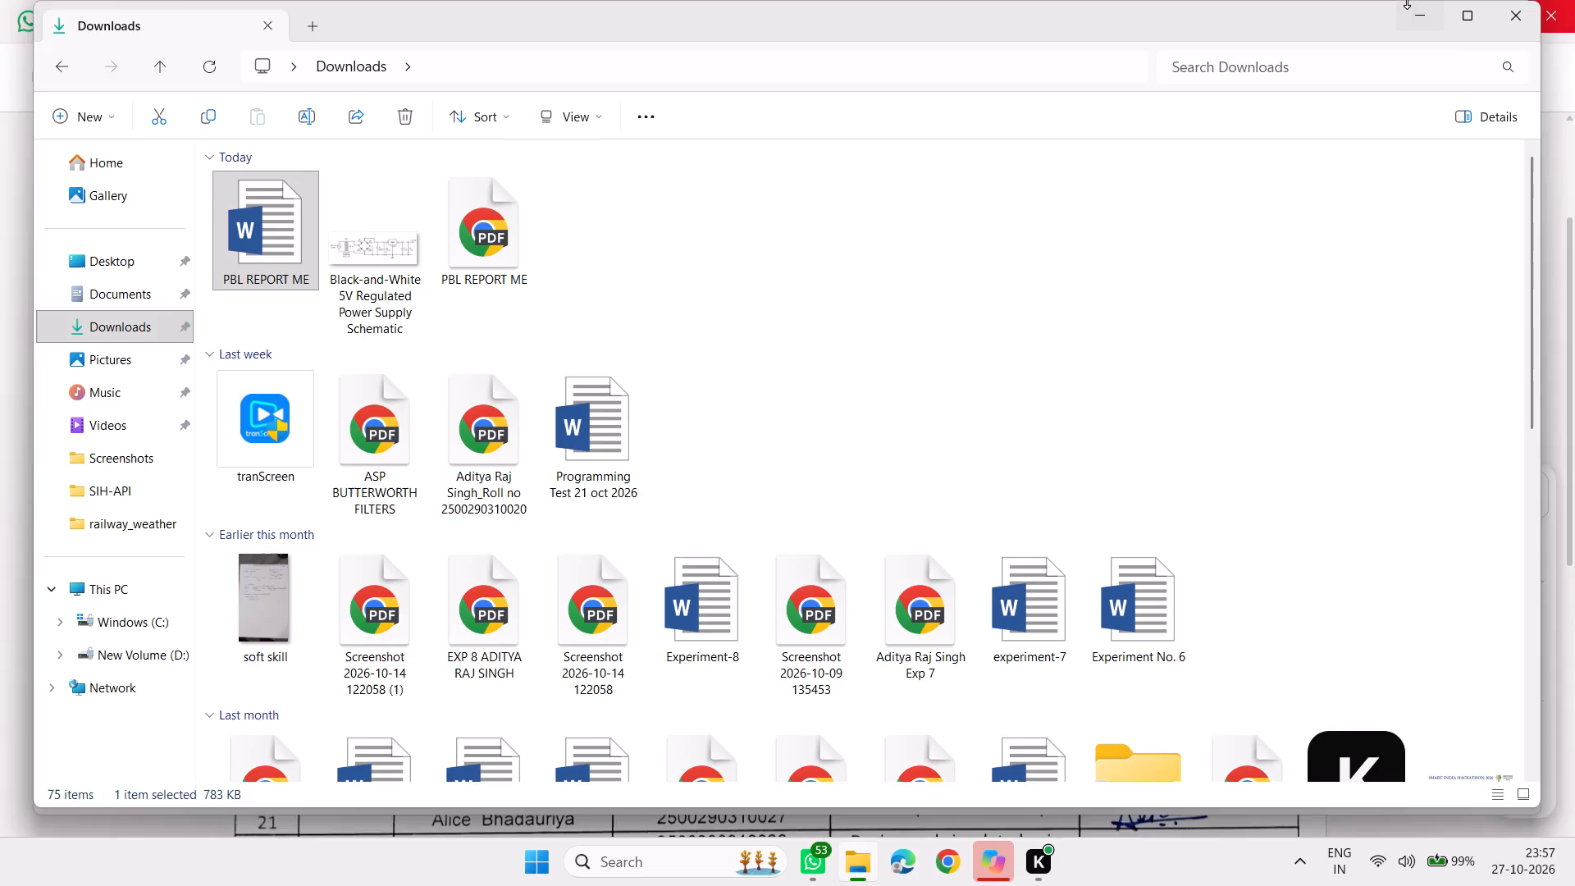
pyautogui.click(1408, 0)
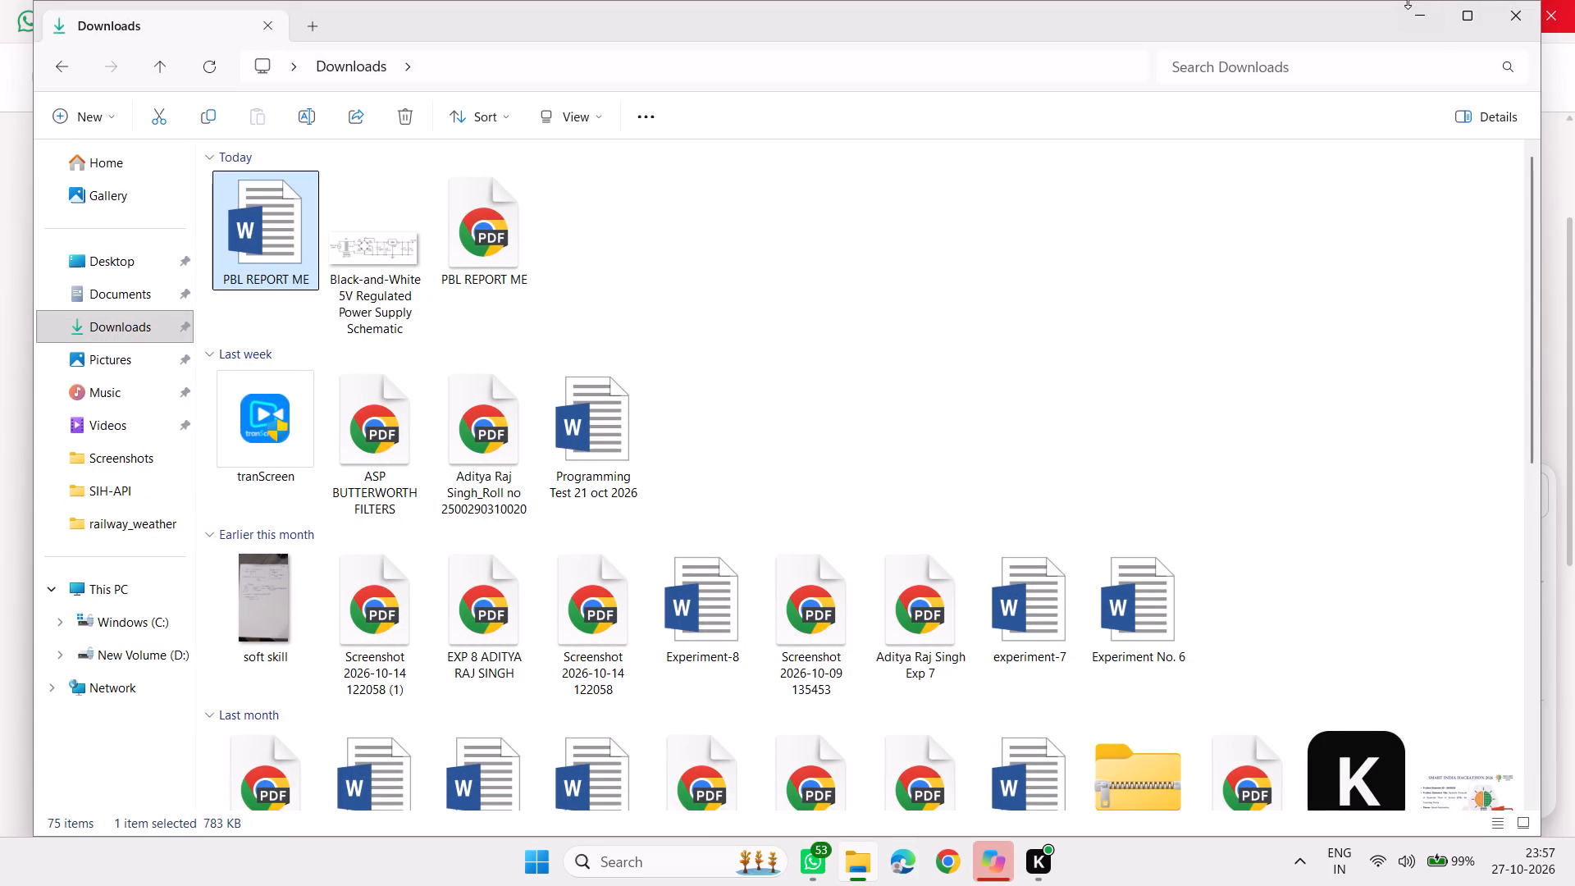
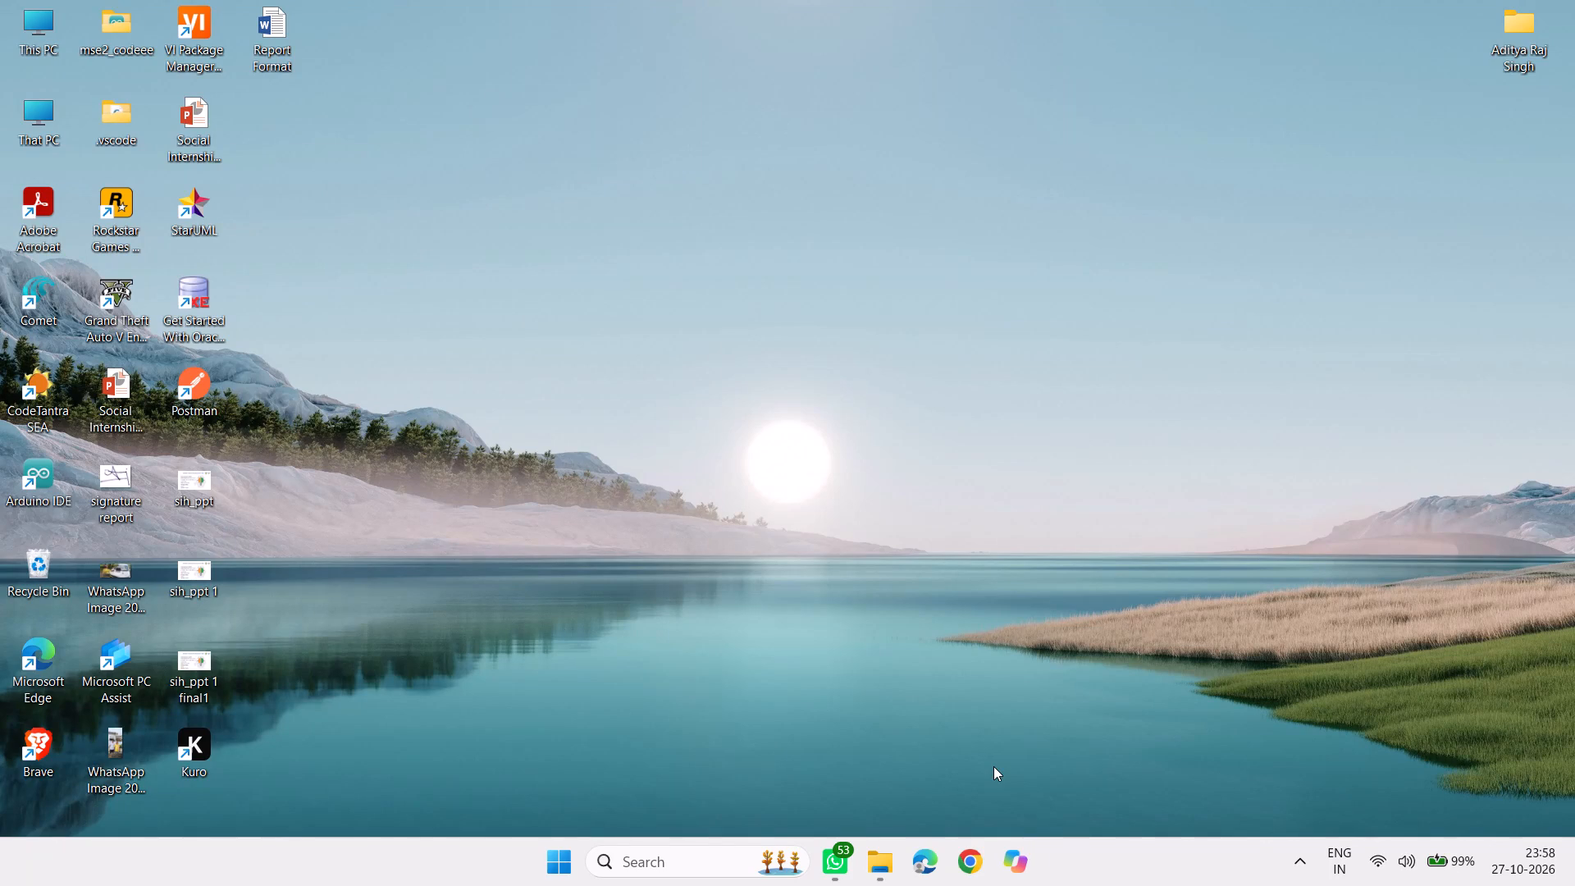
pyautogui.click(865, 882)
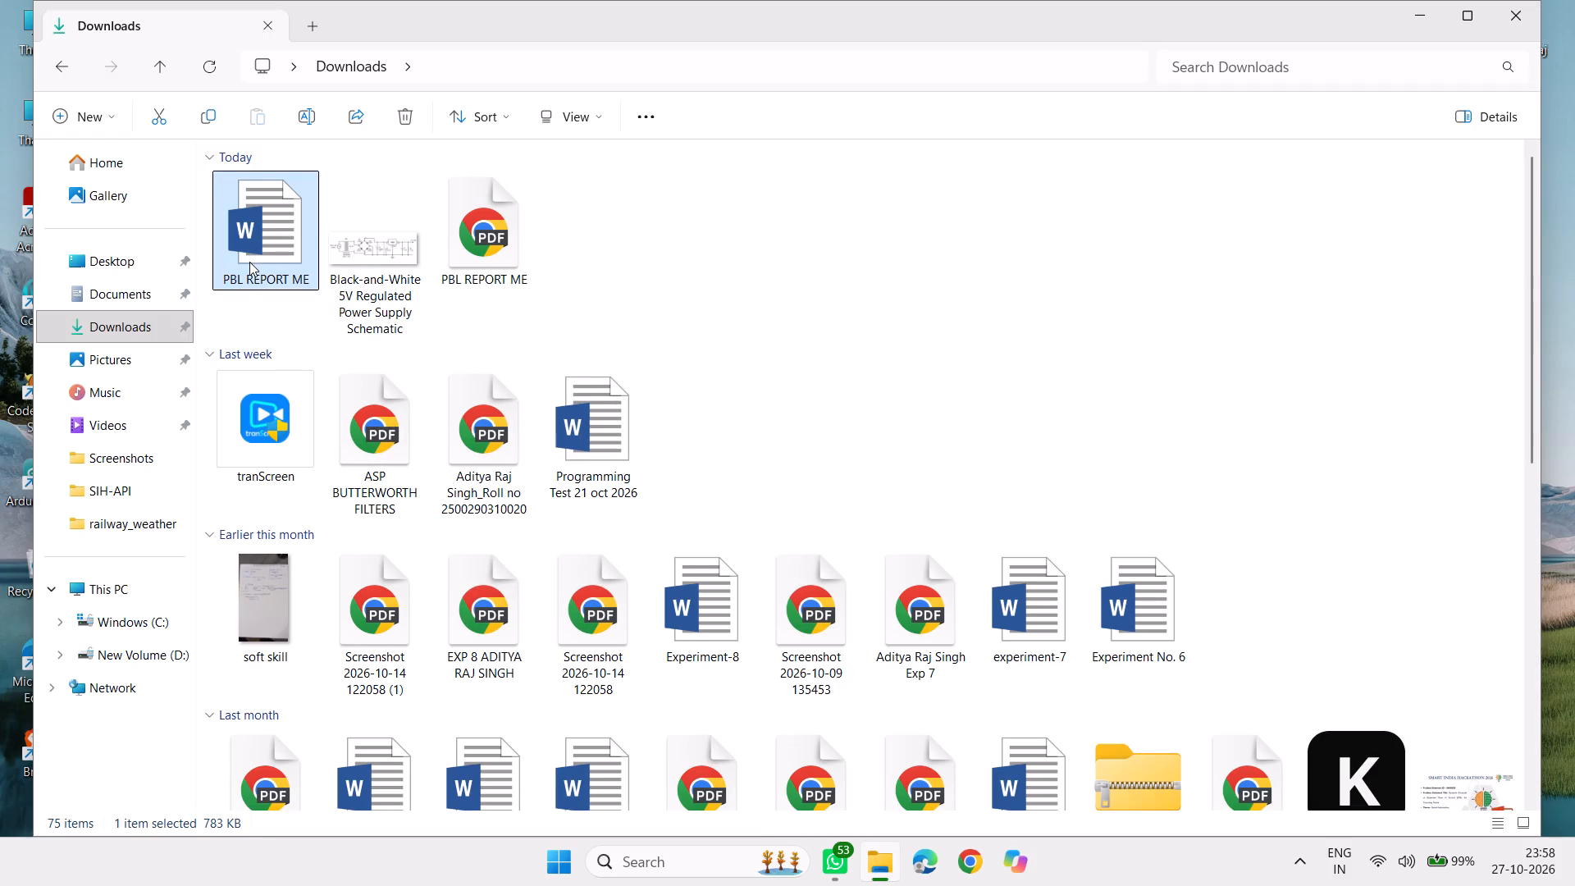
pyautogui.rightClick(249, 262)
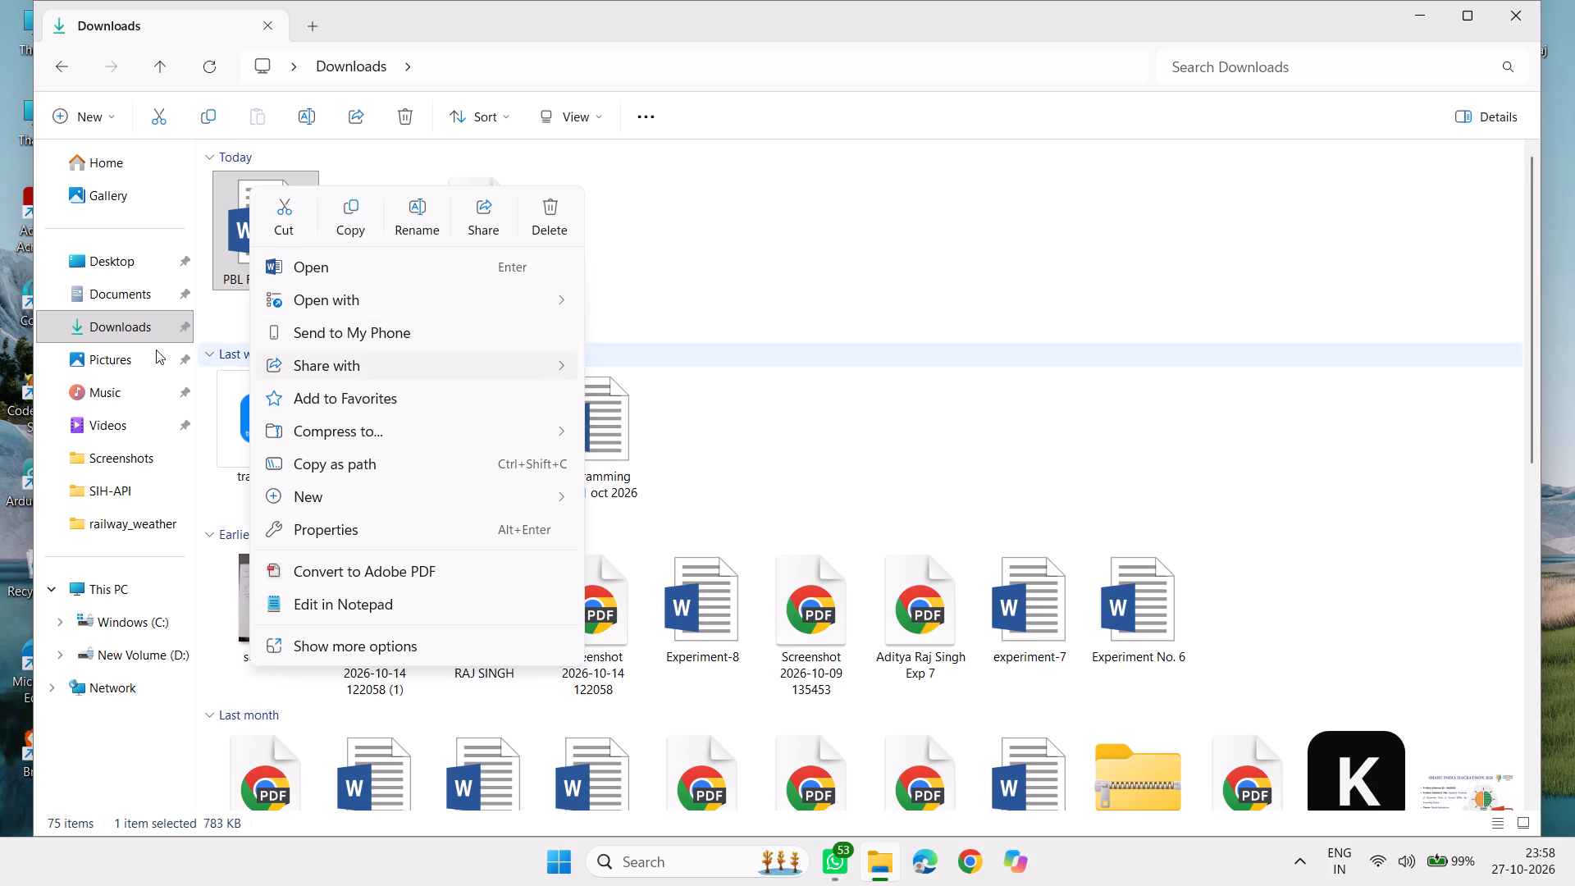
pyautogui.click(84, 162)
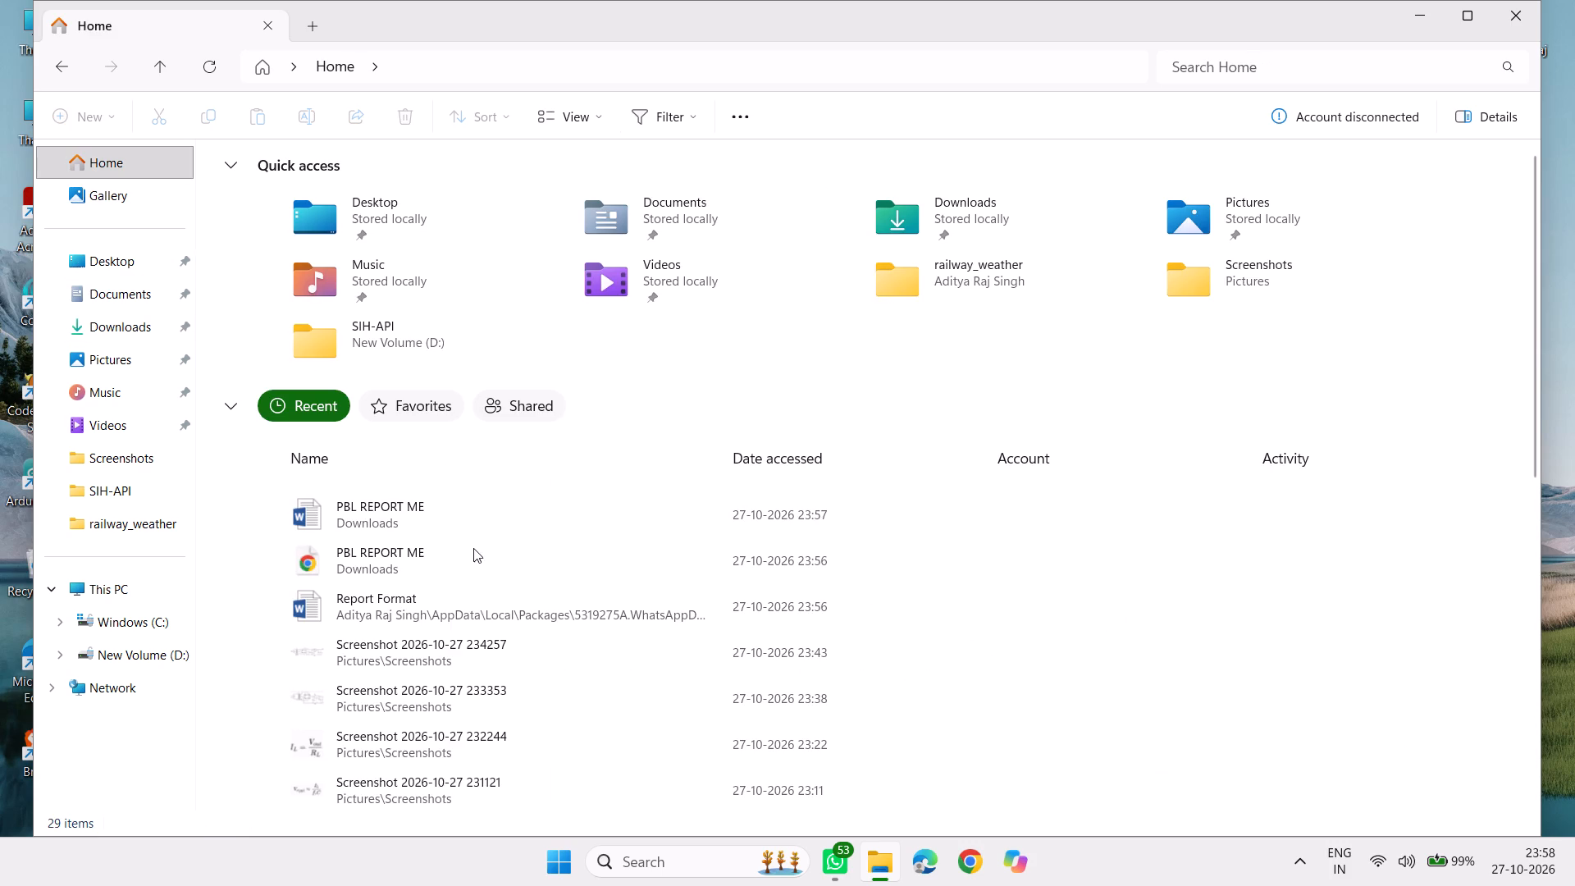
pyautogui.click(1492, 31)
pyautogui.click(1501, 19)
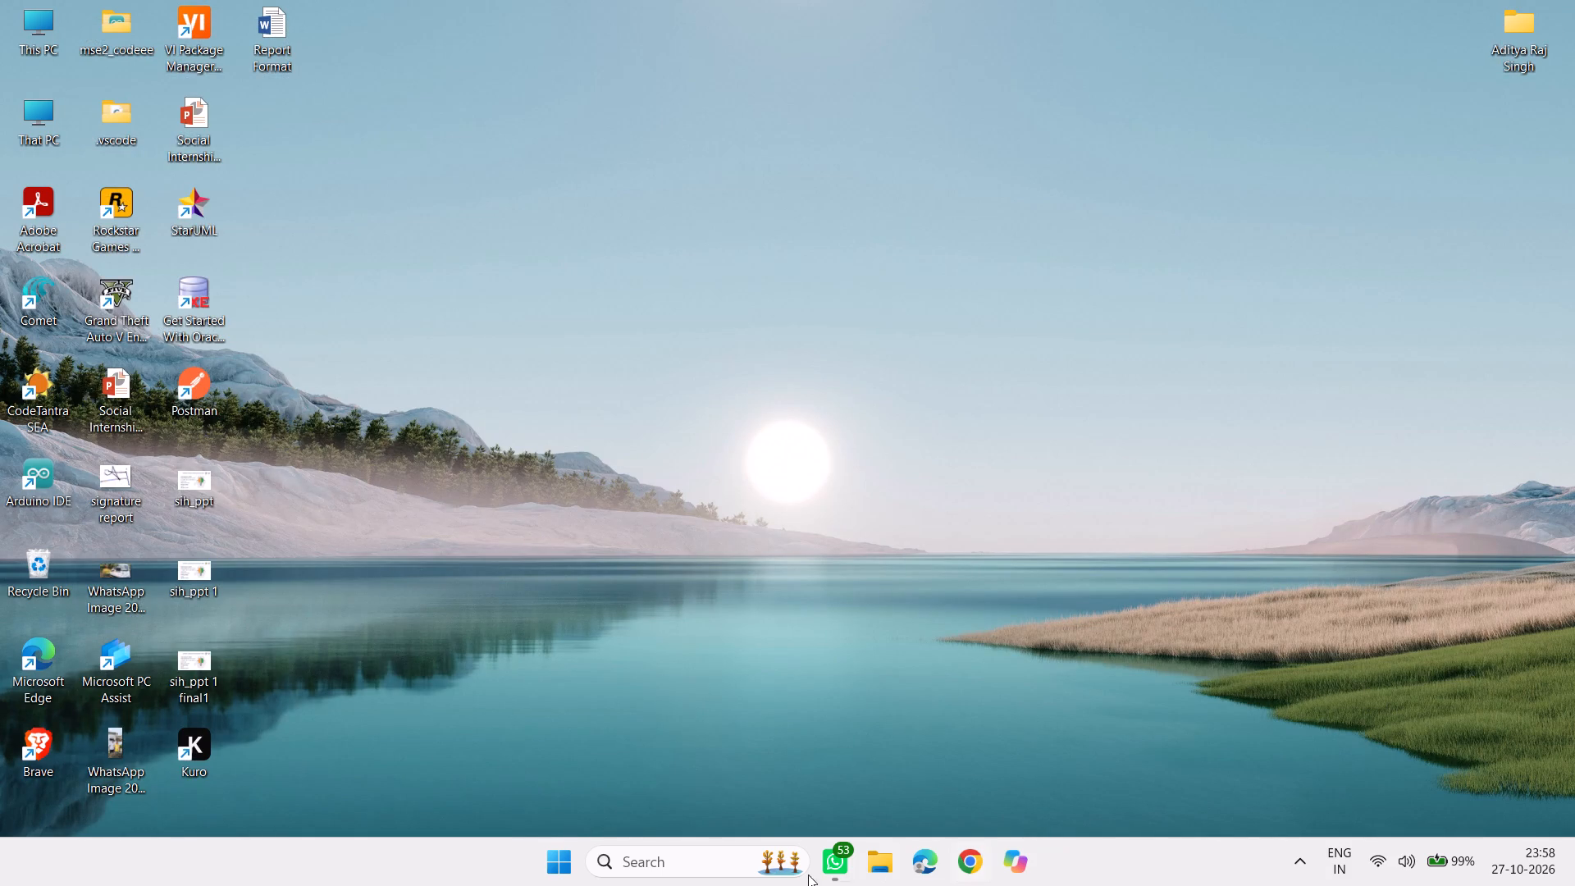
# Find Adobe Acrobat through the Windows search and uninstall Adobe Acrobat (64-bit) from the installed apps.
pyautogui.click(687, 873)
pyautogui.press('a')
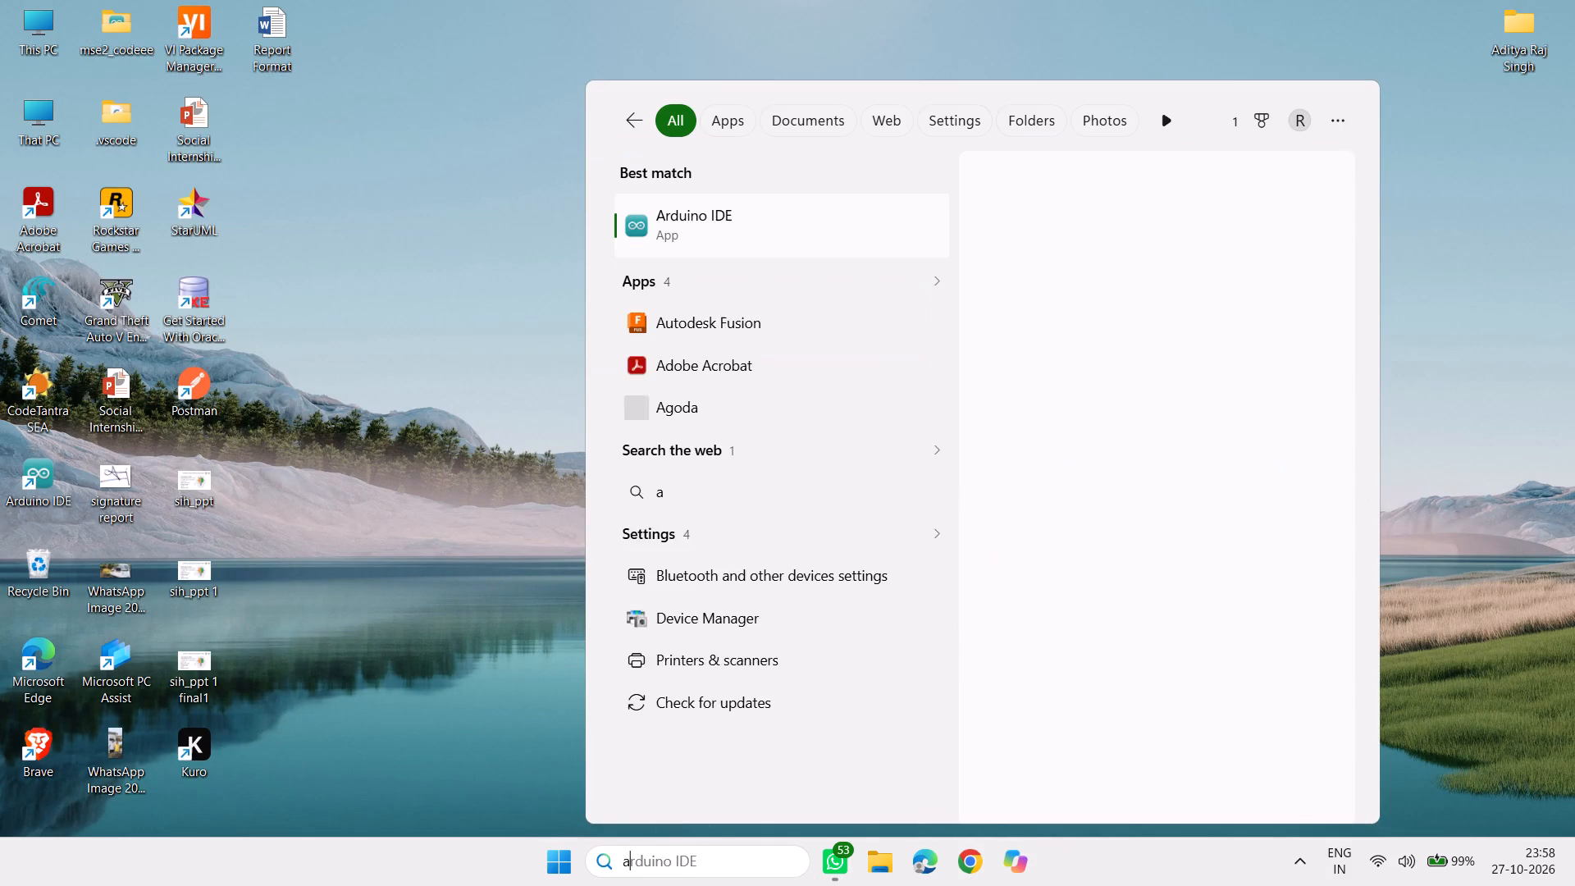
pyautogui.press('d')
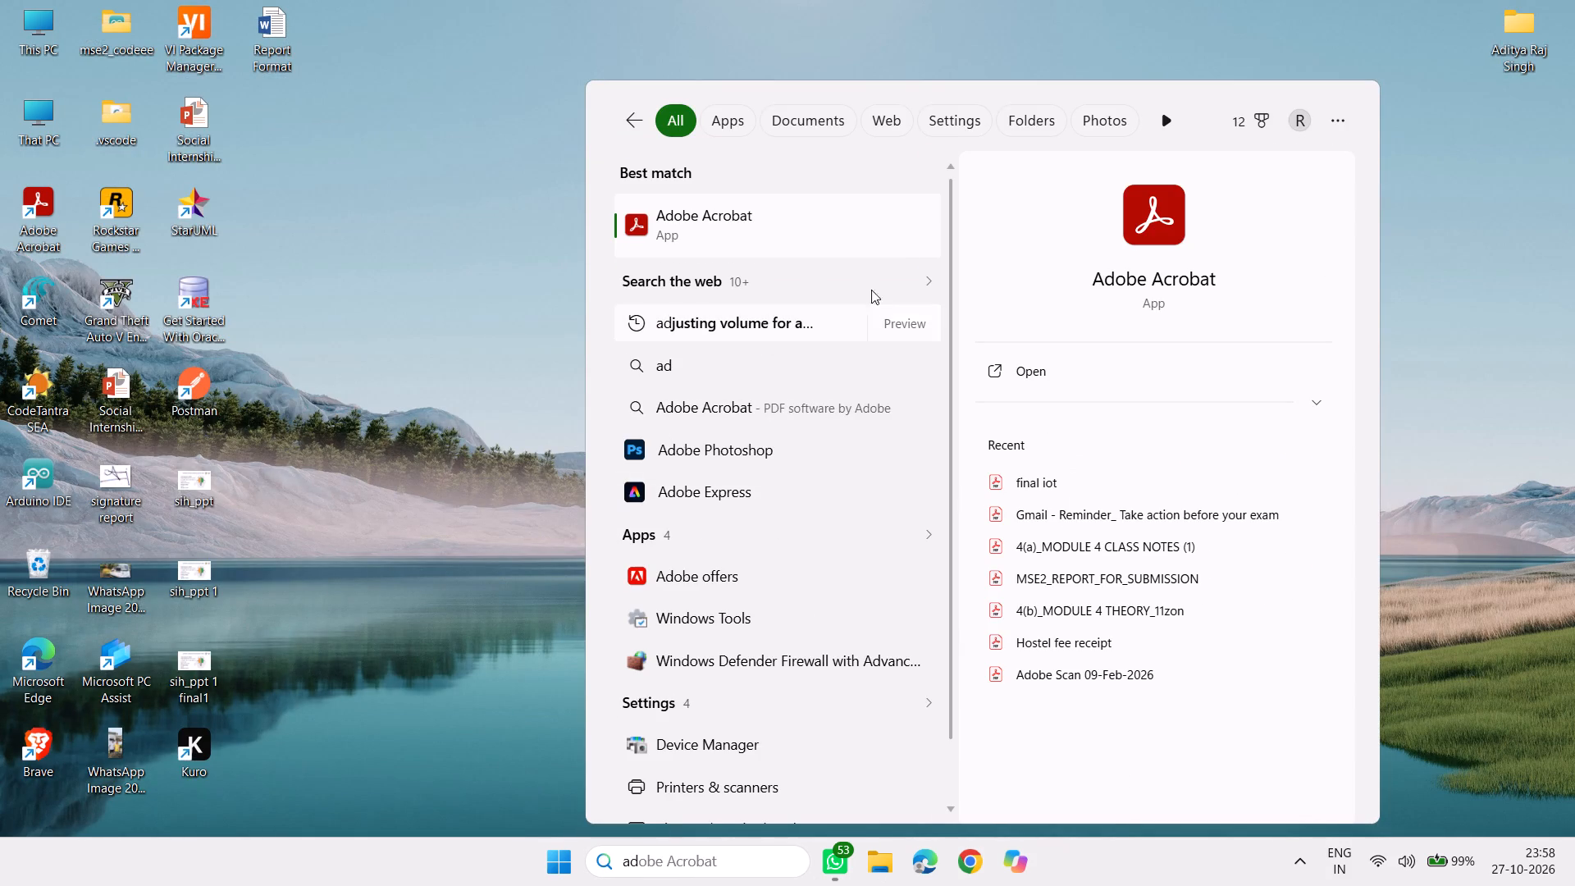
pyautogui.rightClick(837, 240)
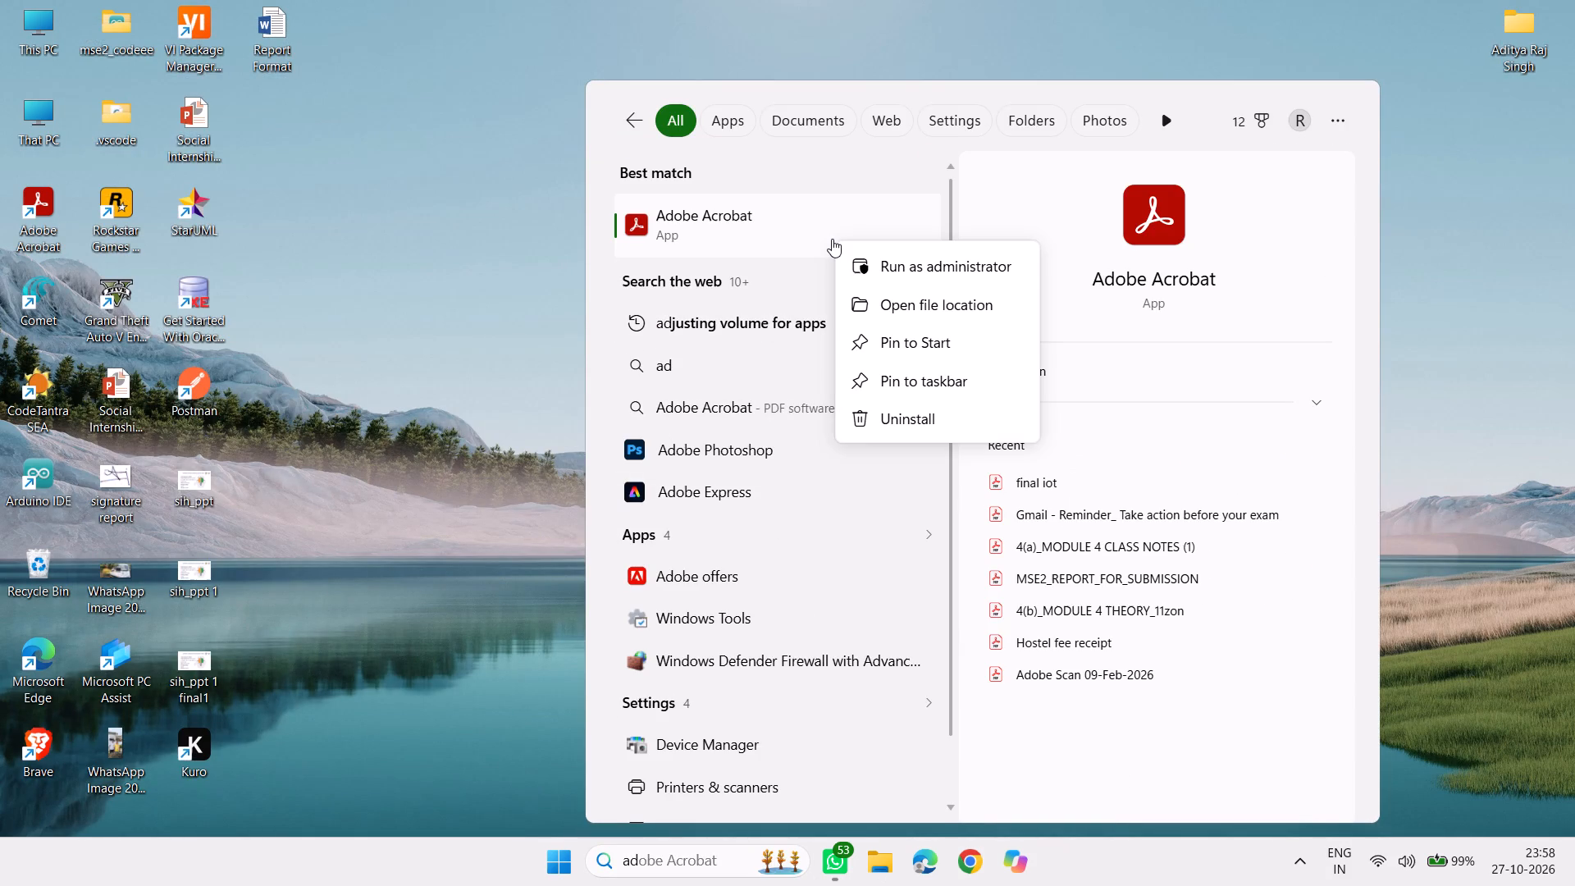
pyautogui.click(921, 412)
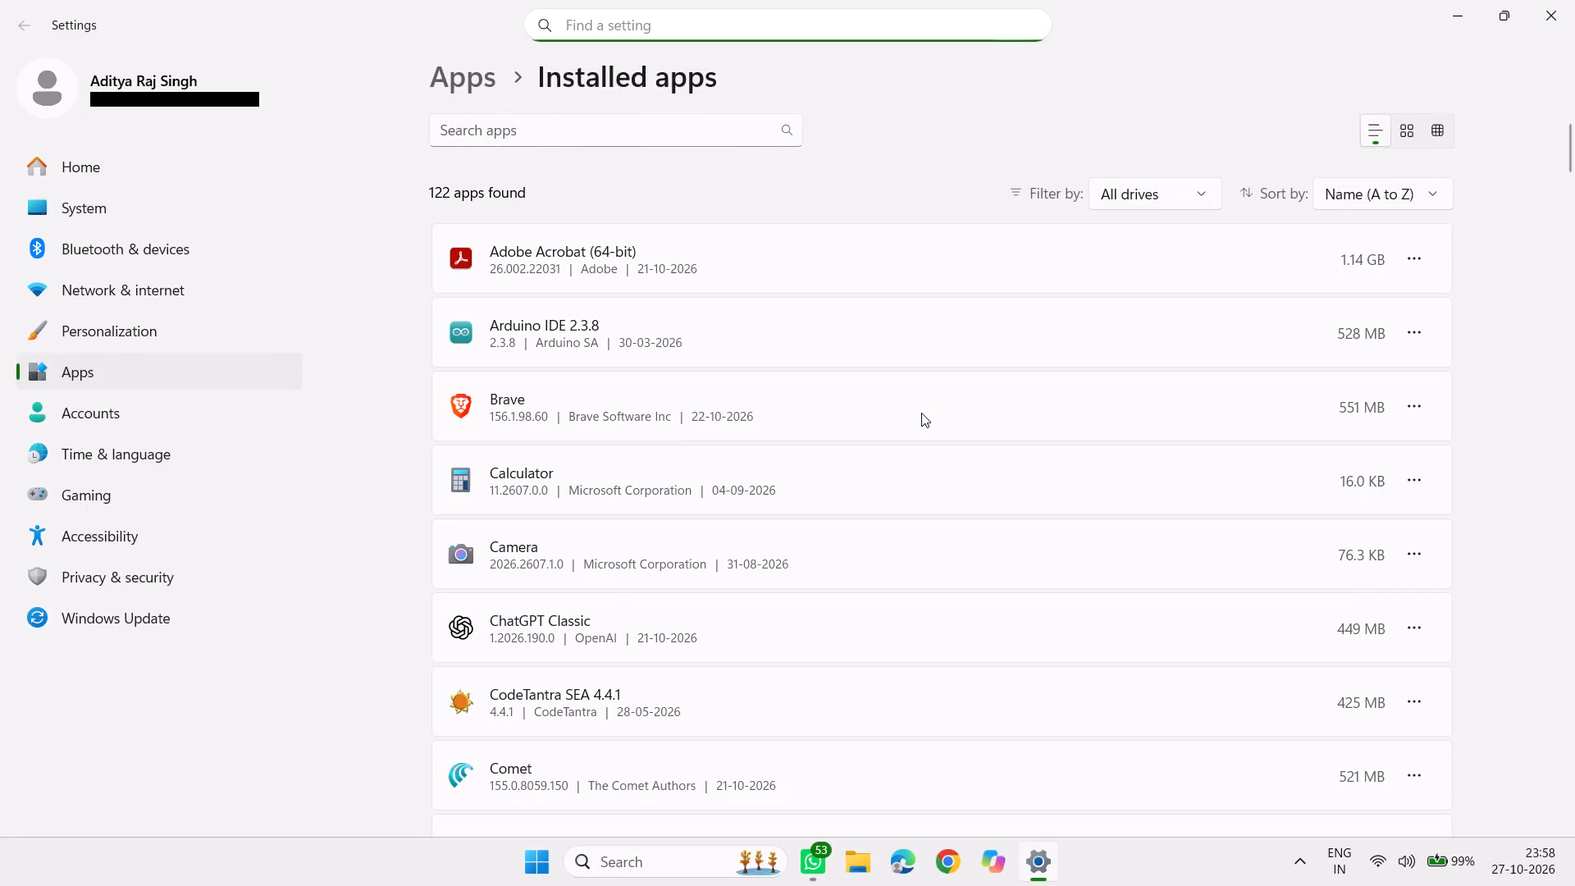
pyautogui.click(1409, 255)
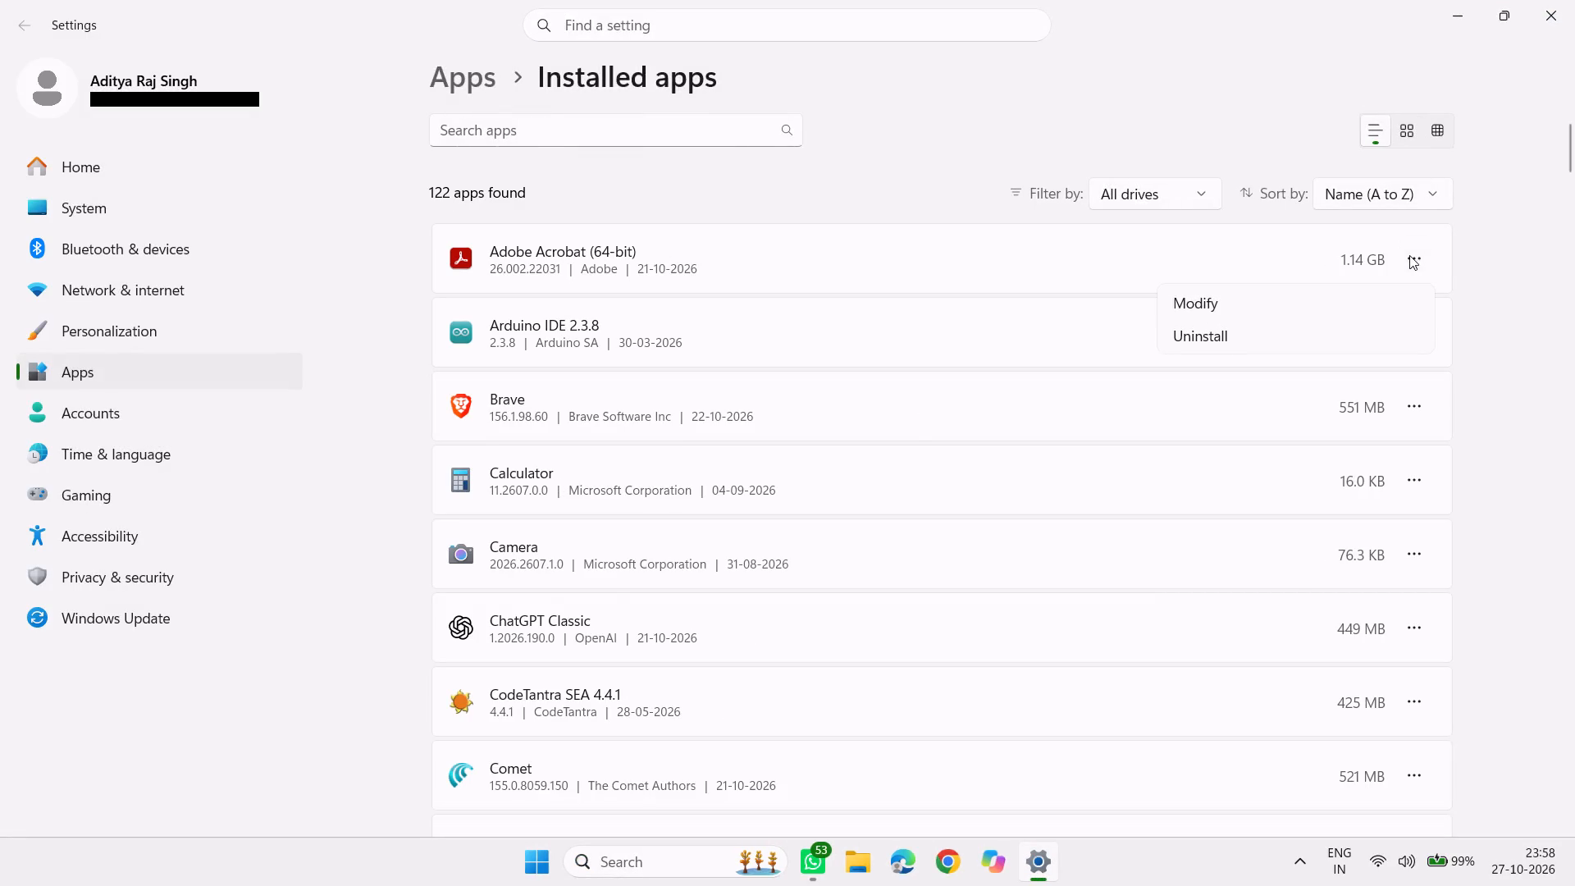
pyautogui.click(1261, 328)
pyautogui.click(1356, 363)
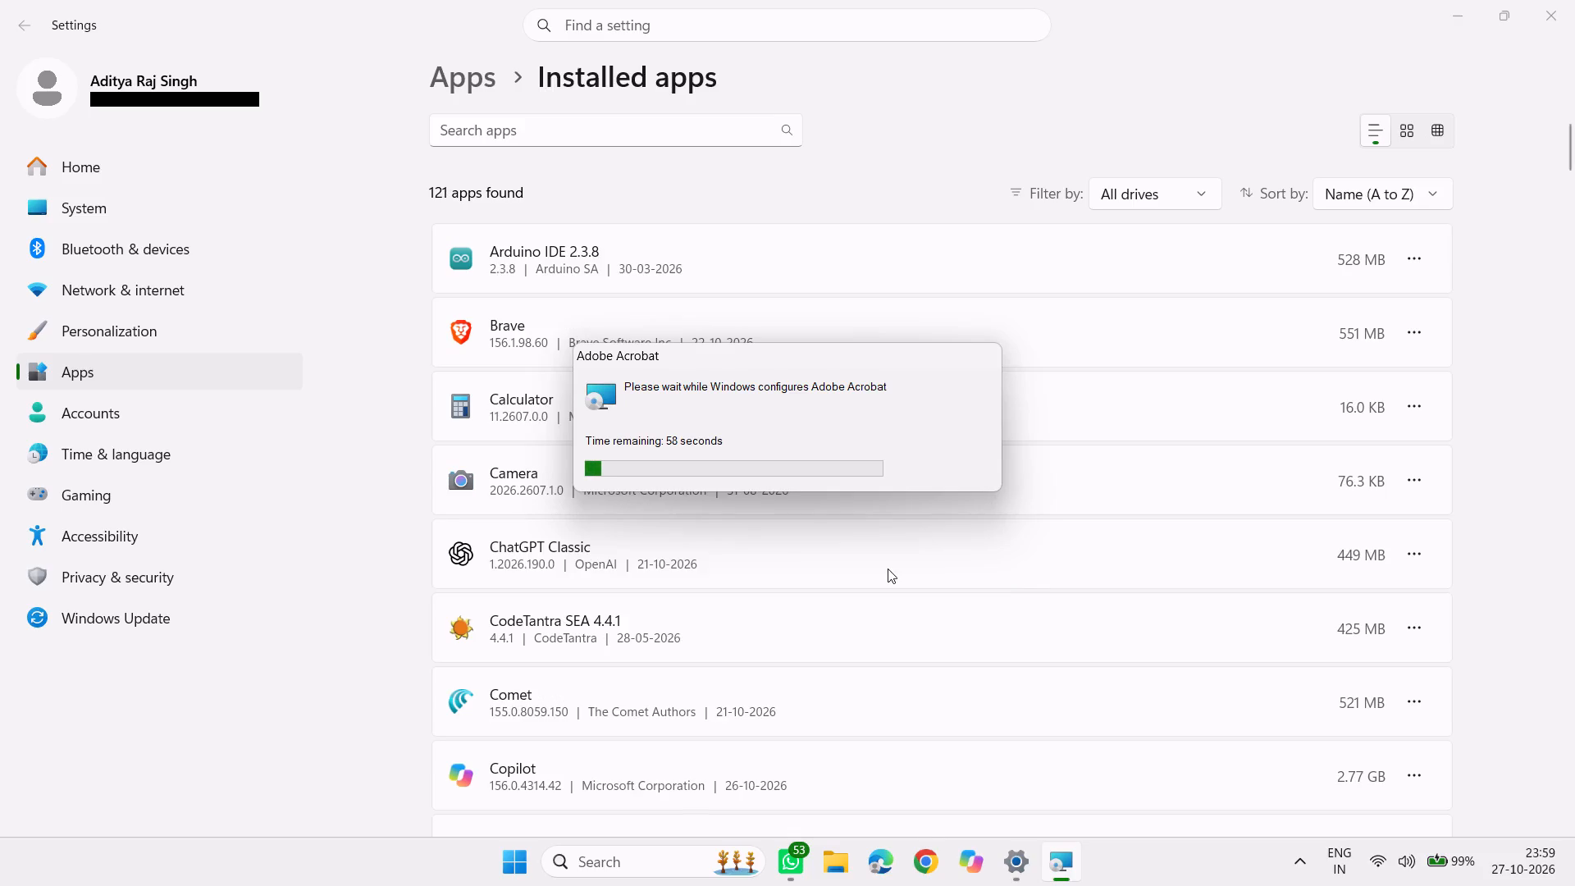
# Open the PBL REPORT ME Word document from the recent files in File Explorer and dismiss the activation wizard.
pyautogui.click(843, 855)
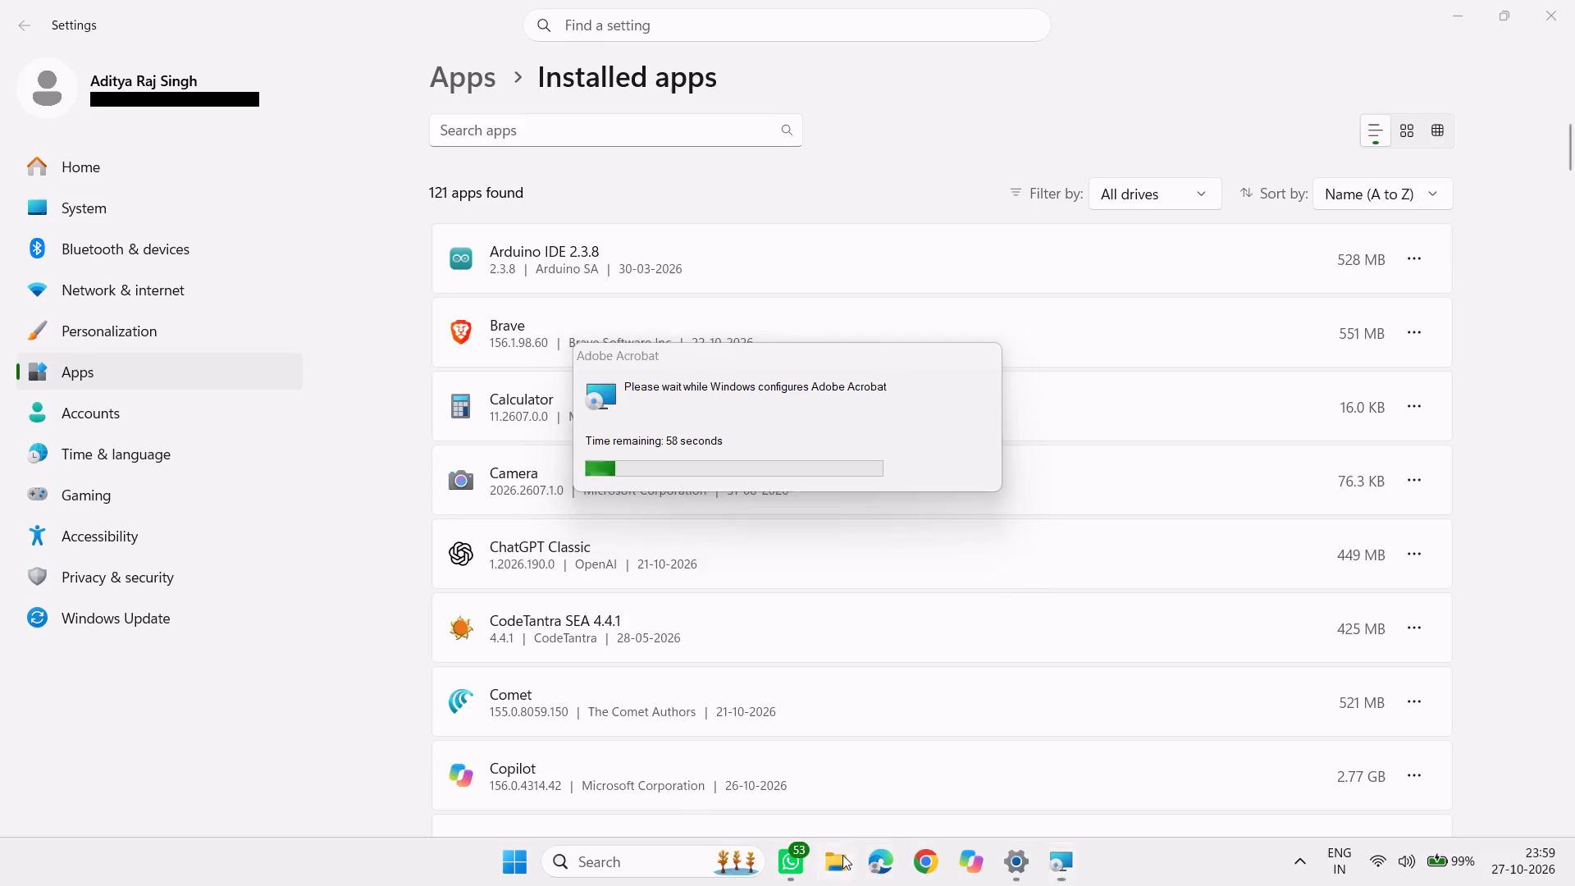
pyautogui.click(468, 511)
pyautogui.doubleClick(468, 511)
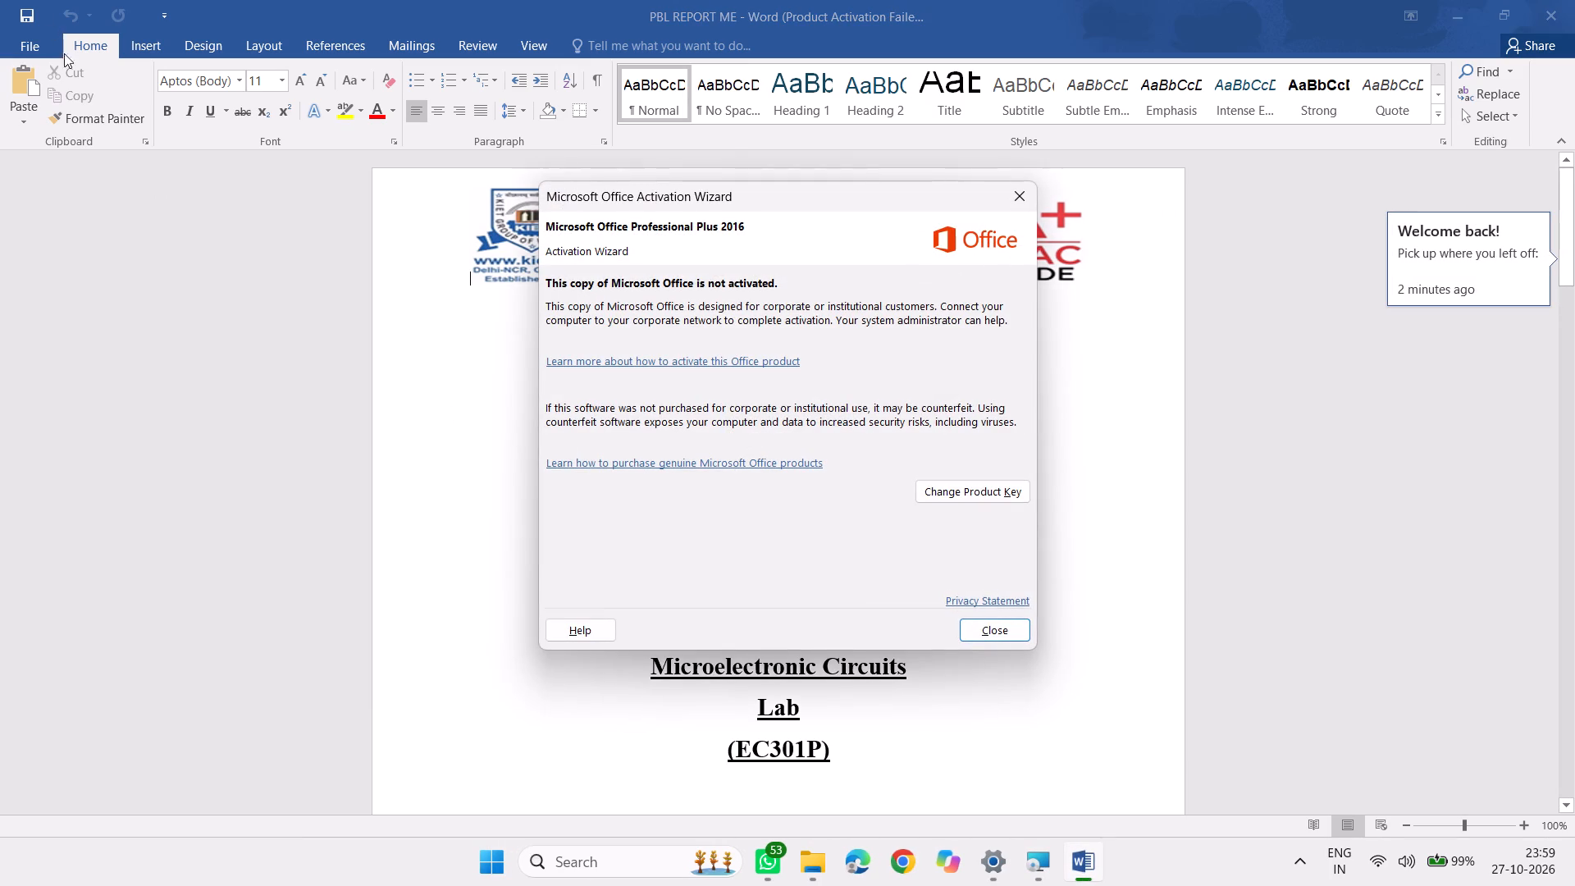
pyautogui.click(992, 619)
pyautogui.scroll(-4, 993, 618)
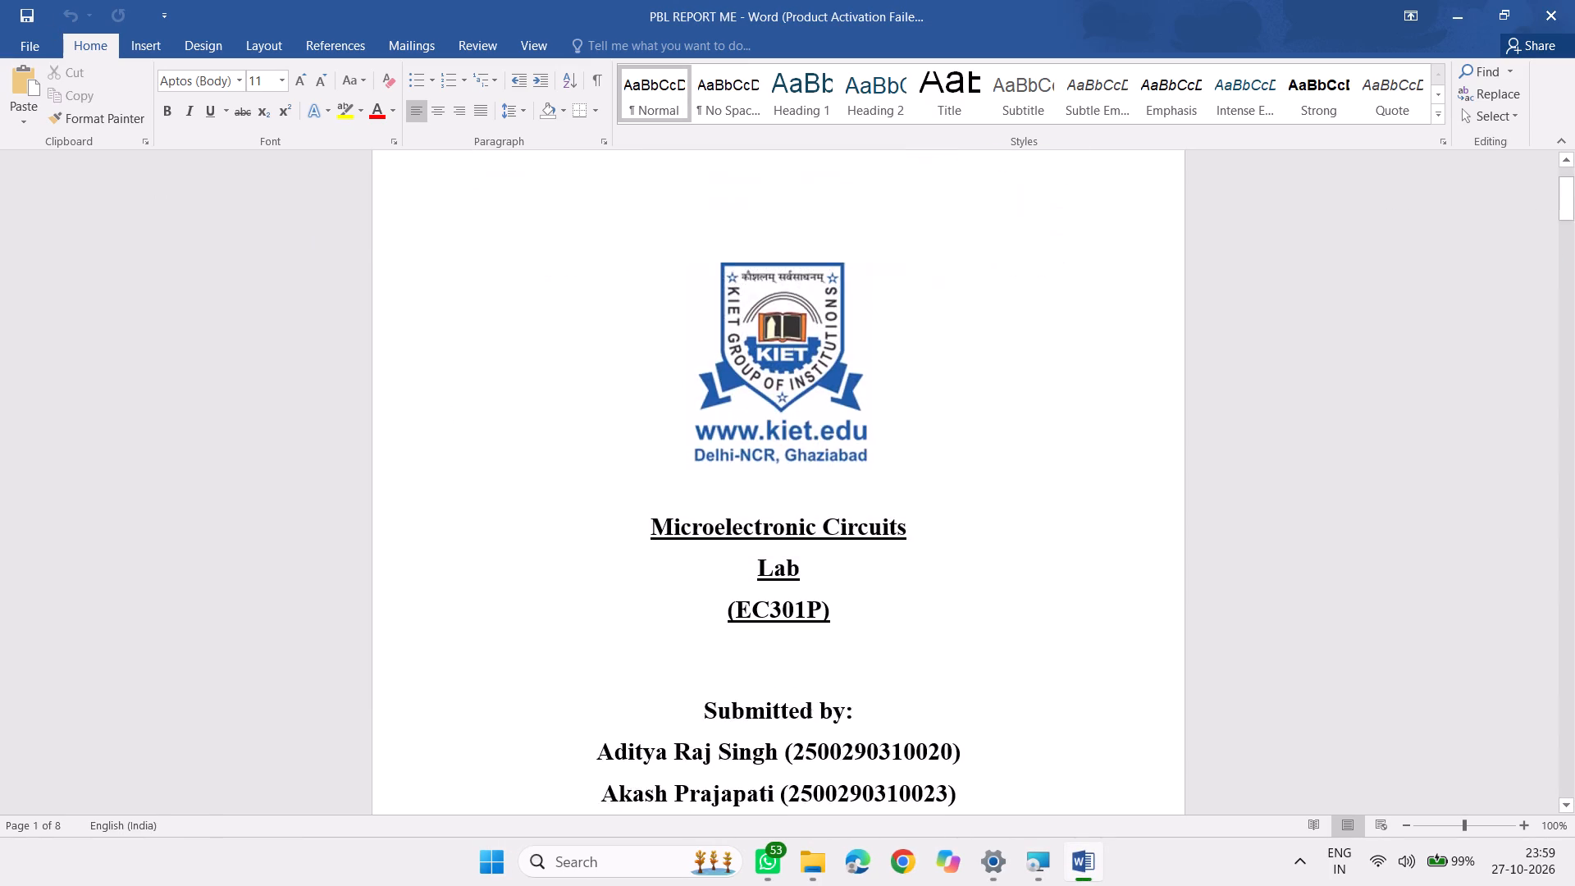
pyautogui.scroll(-5, 993, 618)
pyautogui.scroll(6, 988, 623)
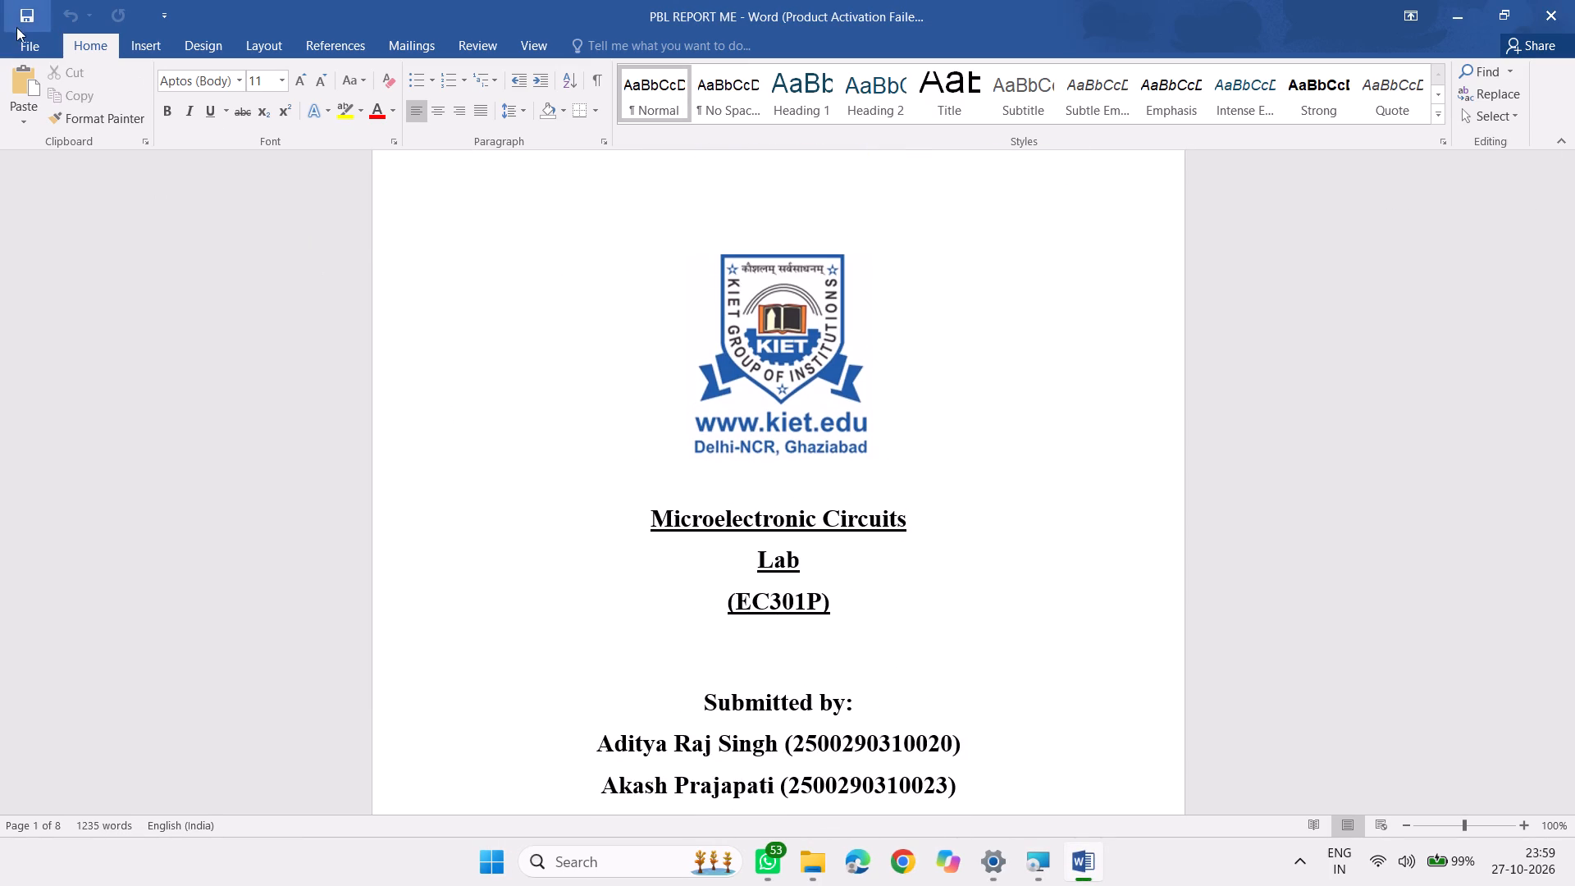
# Export the report again as a PDF named "PBL REPORT ME" in Downloads, replacing the existing file.
pyautogui.click(18, 27)
pyautogui.click(25, 41)
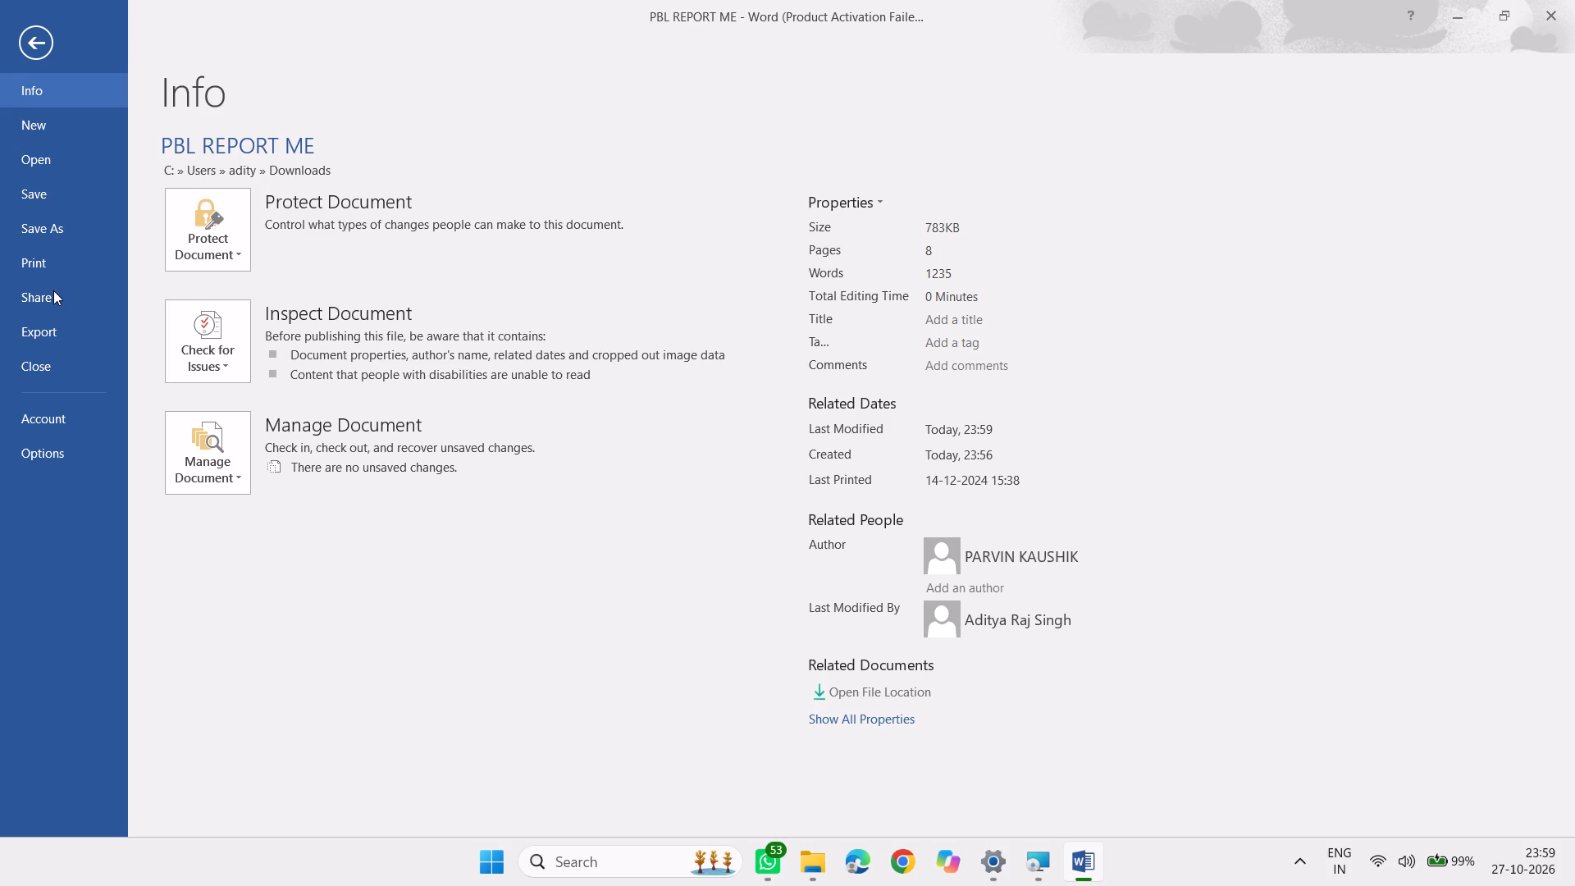
pyautogui.click(48, 311)
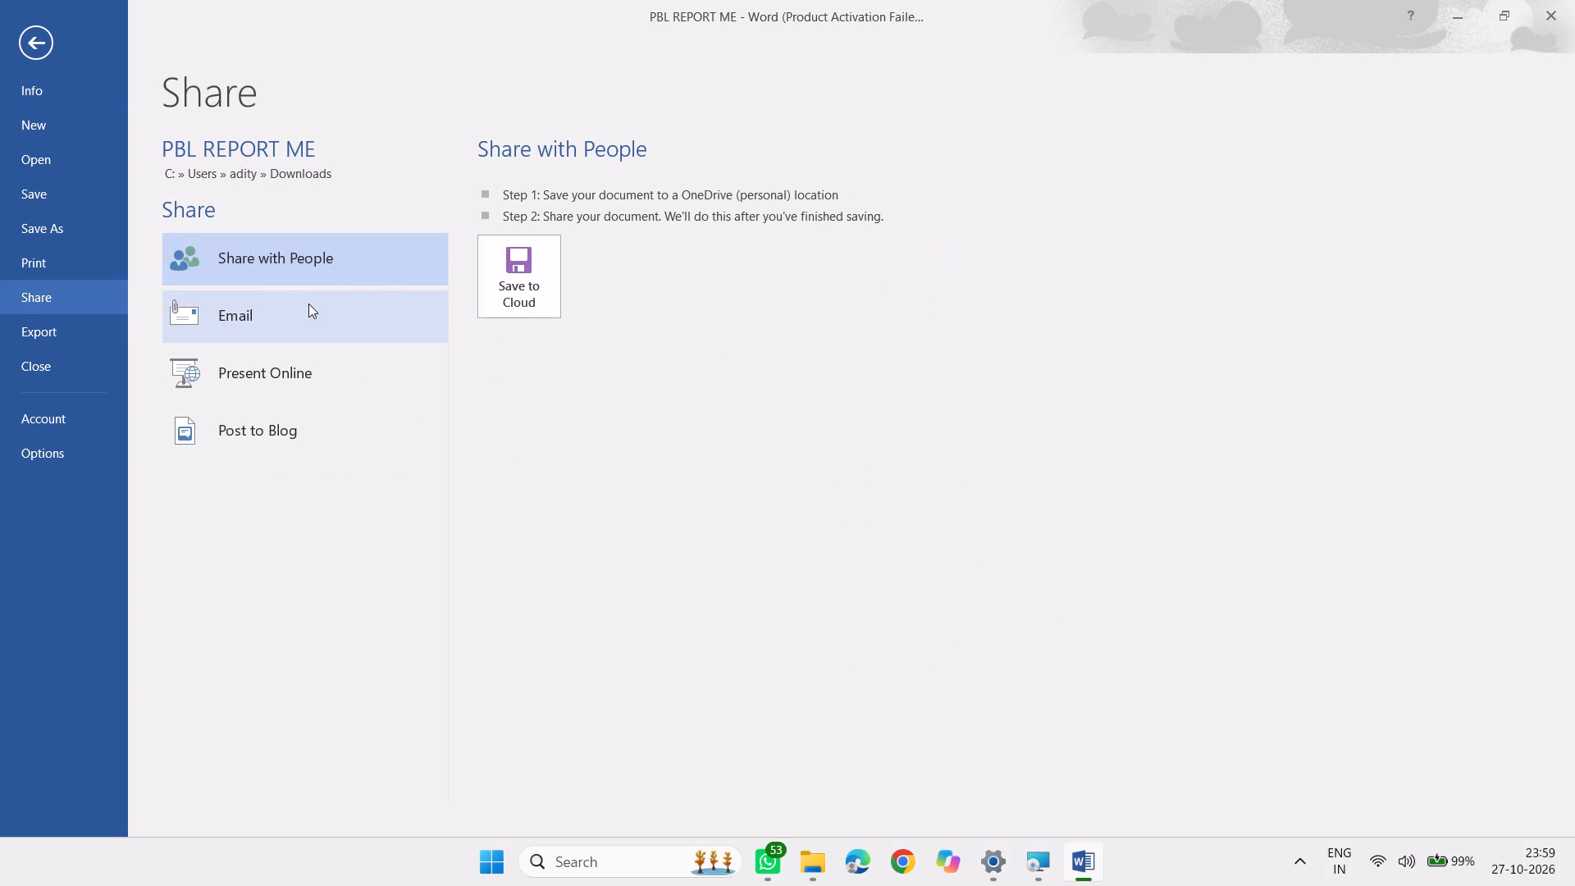
pyautogui.click(98, 327)
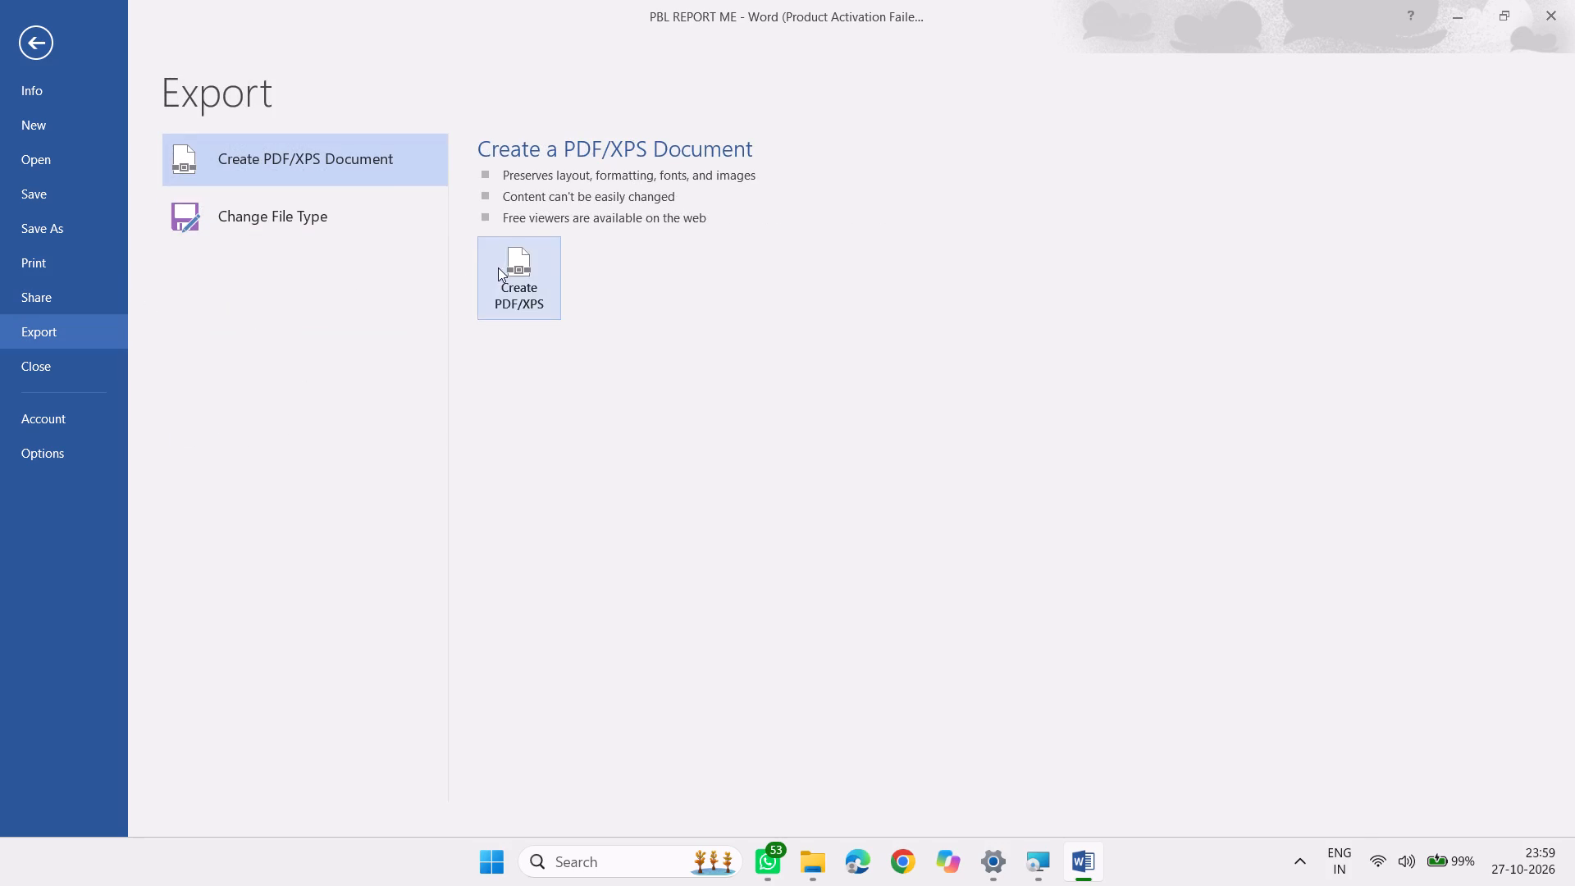
pyautogui.click(500, 267)
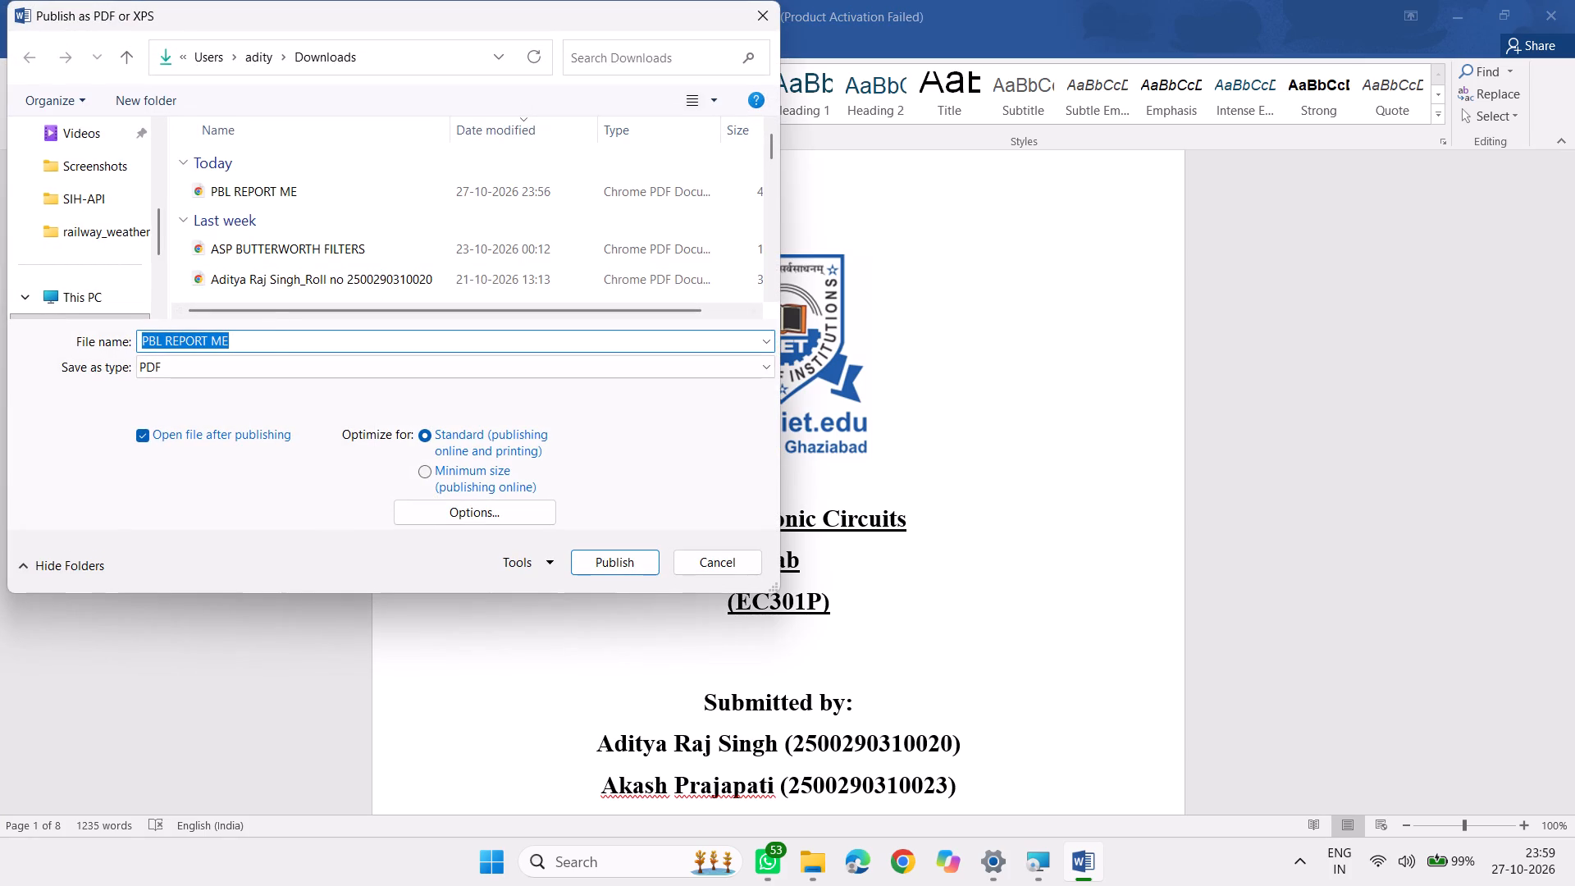
pyautogui.click(609, 562)
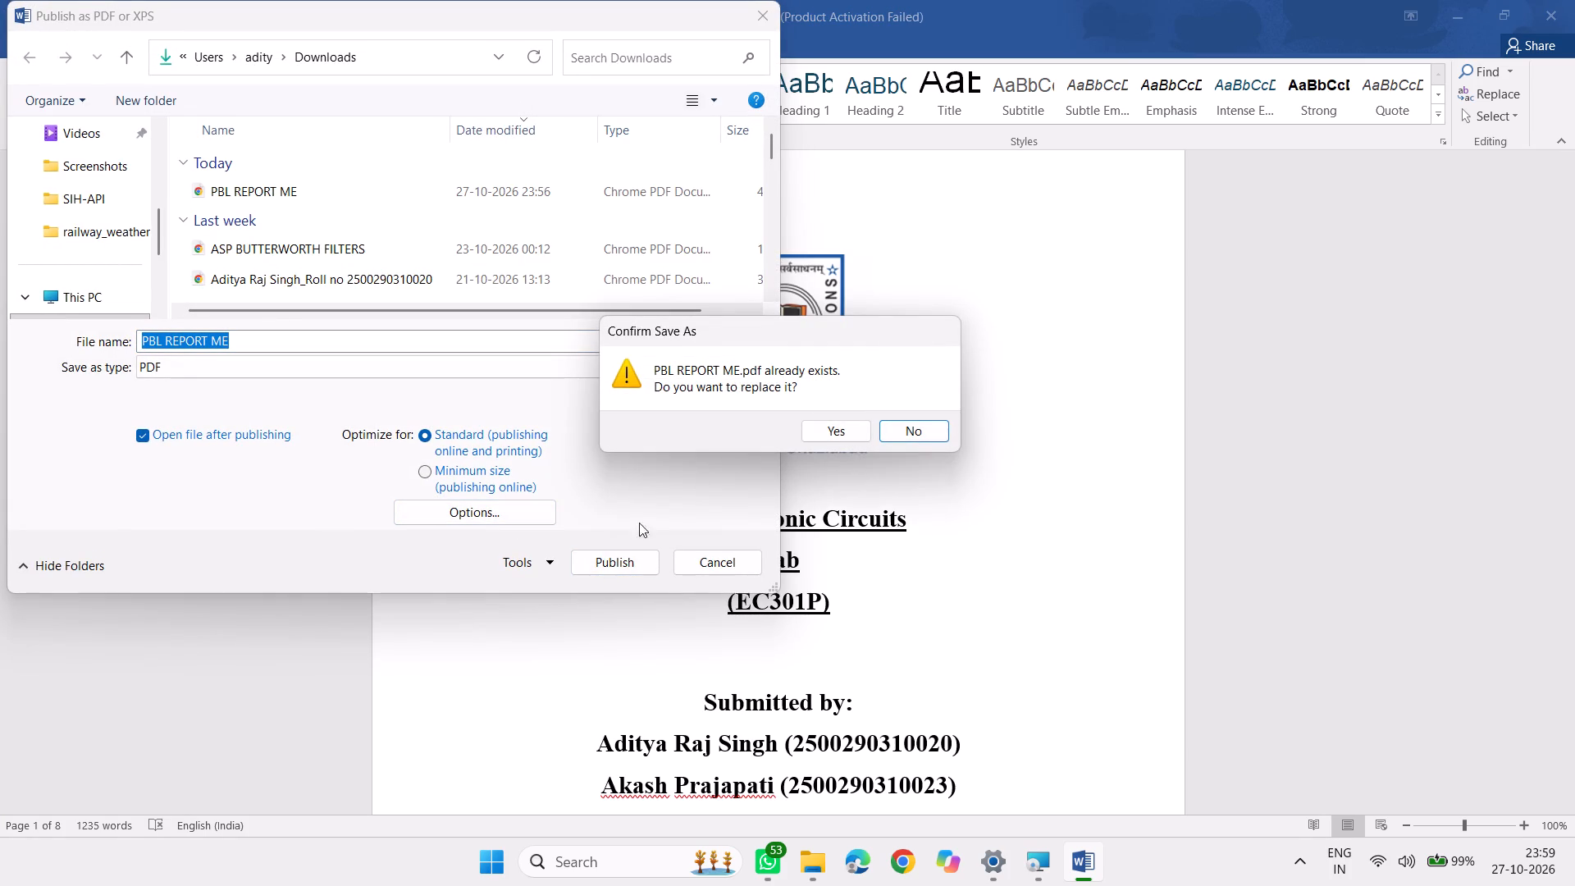
pyautogui.click(819, 430)
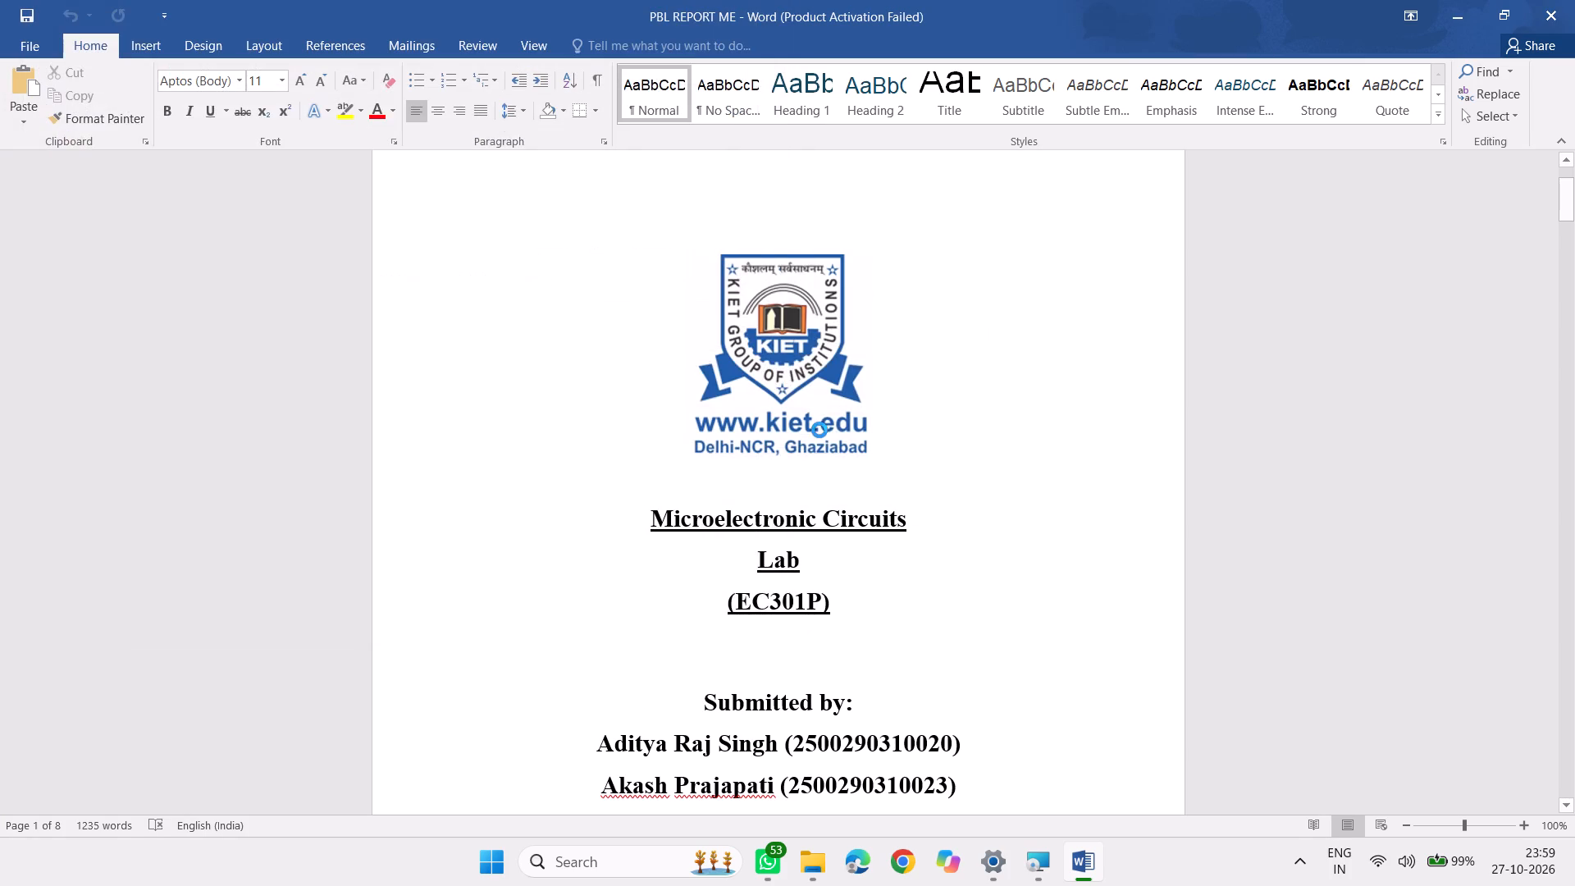
# Look over the published PDF, download a copy as "PBL REPORT ME (1)" to Downloads, open the copy and close Chrome.
pyautogui.scroll(-4, 820, 417)
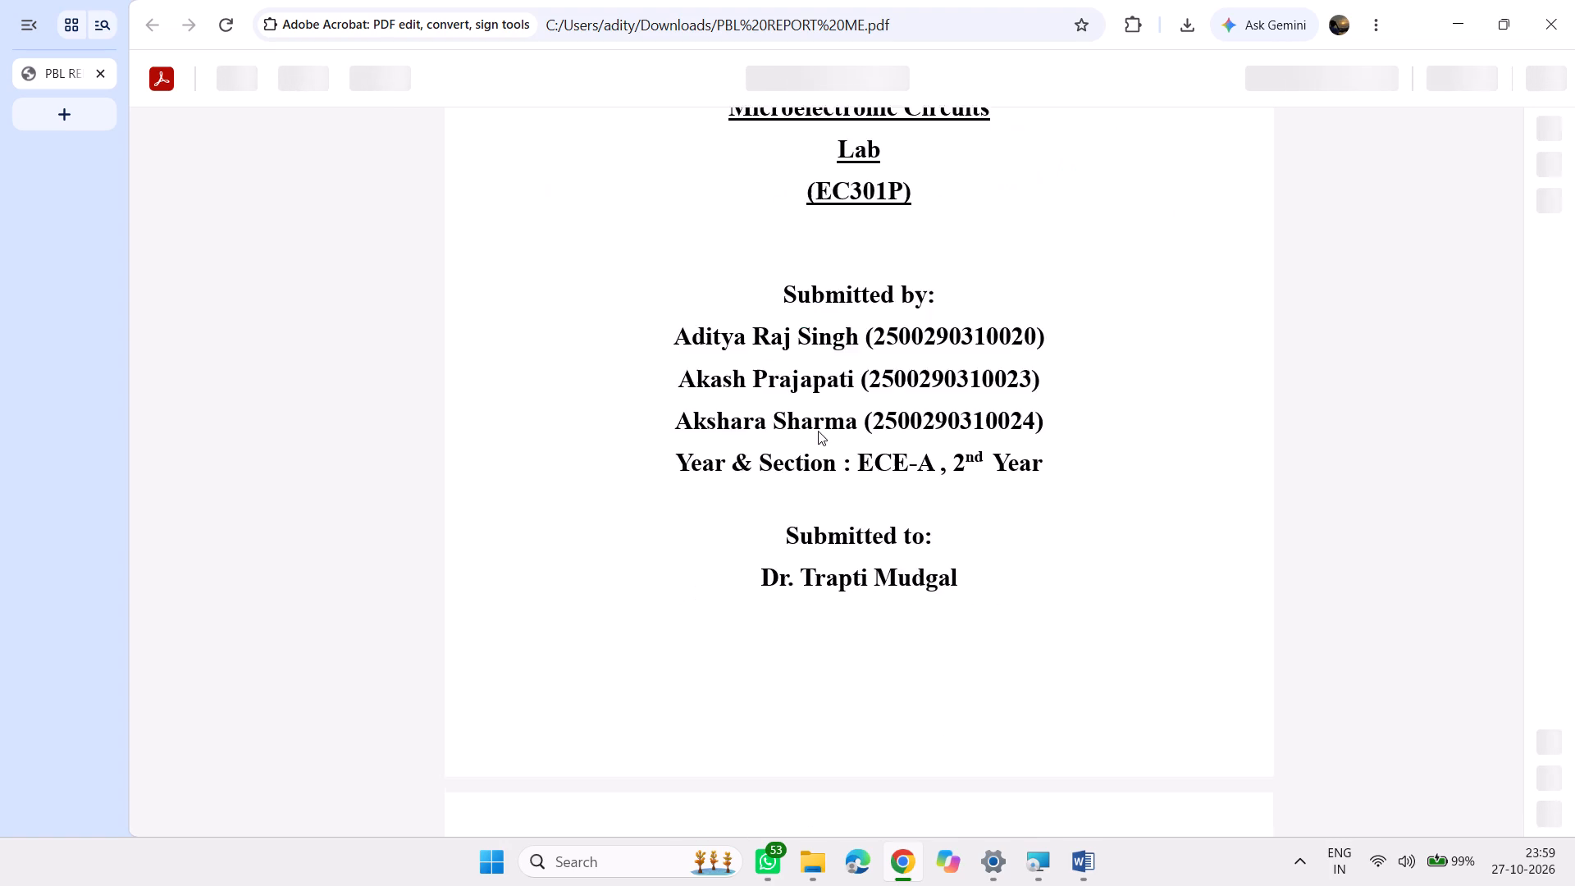
pyautogui.scroll(-19, 818, 431)
pyautogui.scroll(-12, 822, 430)
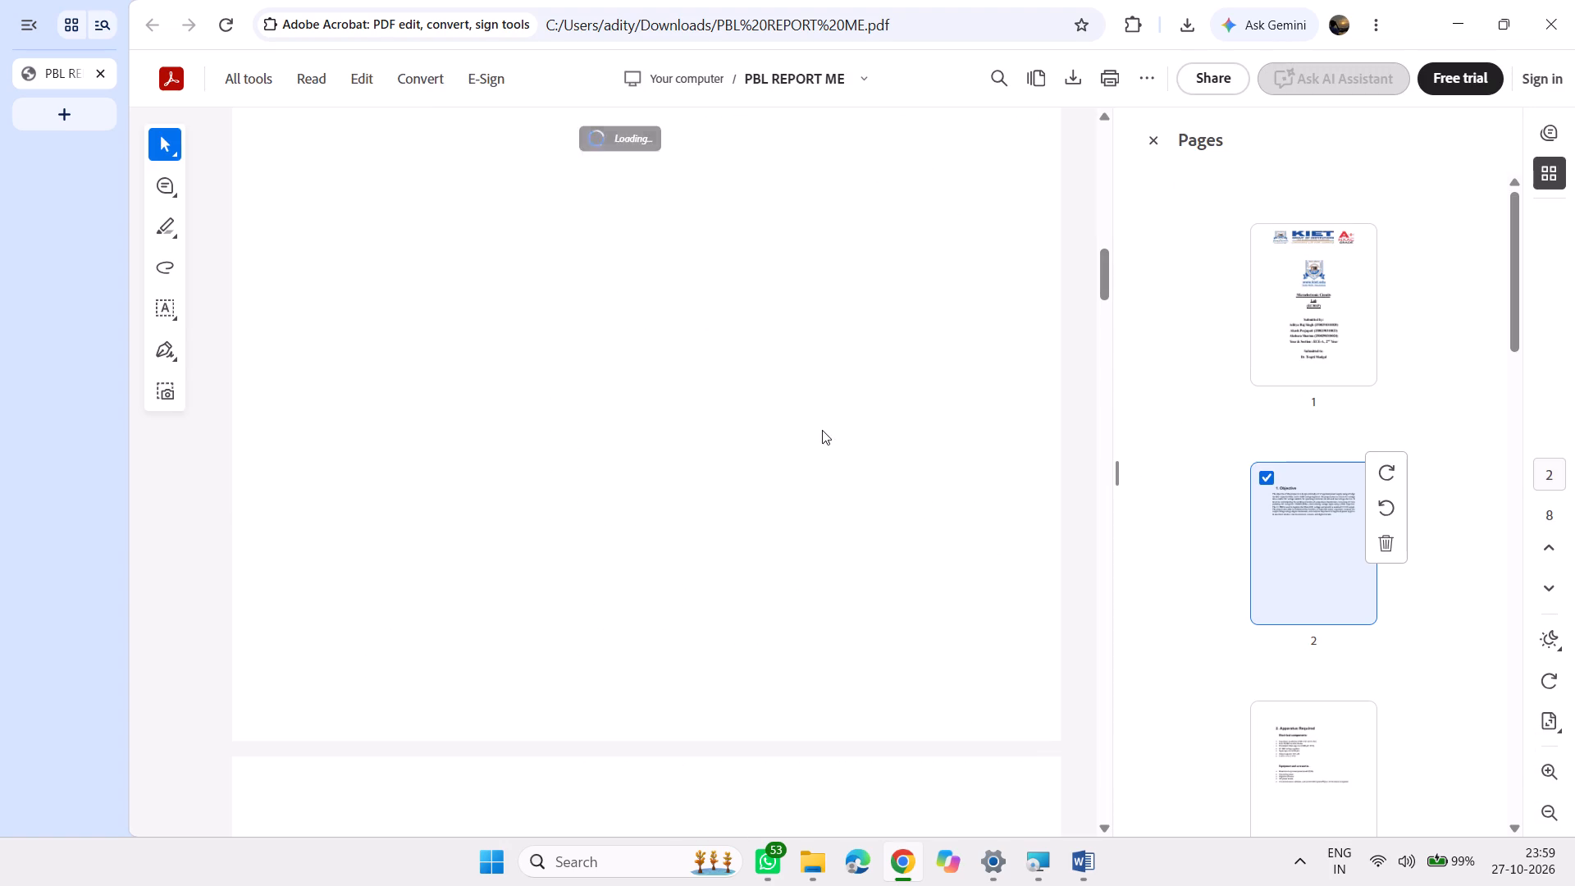
pyautogui.scroll(-7, 822, 430)
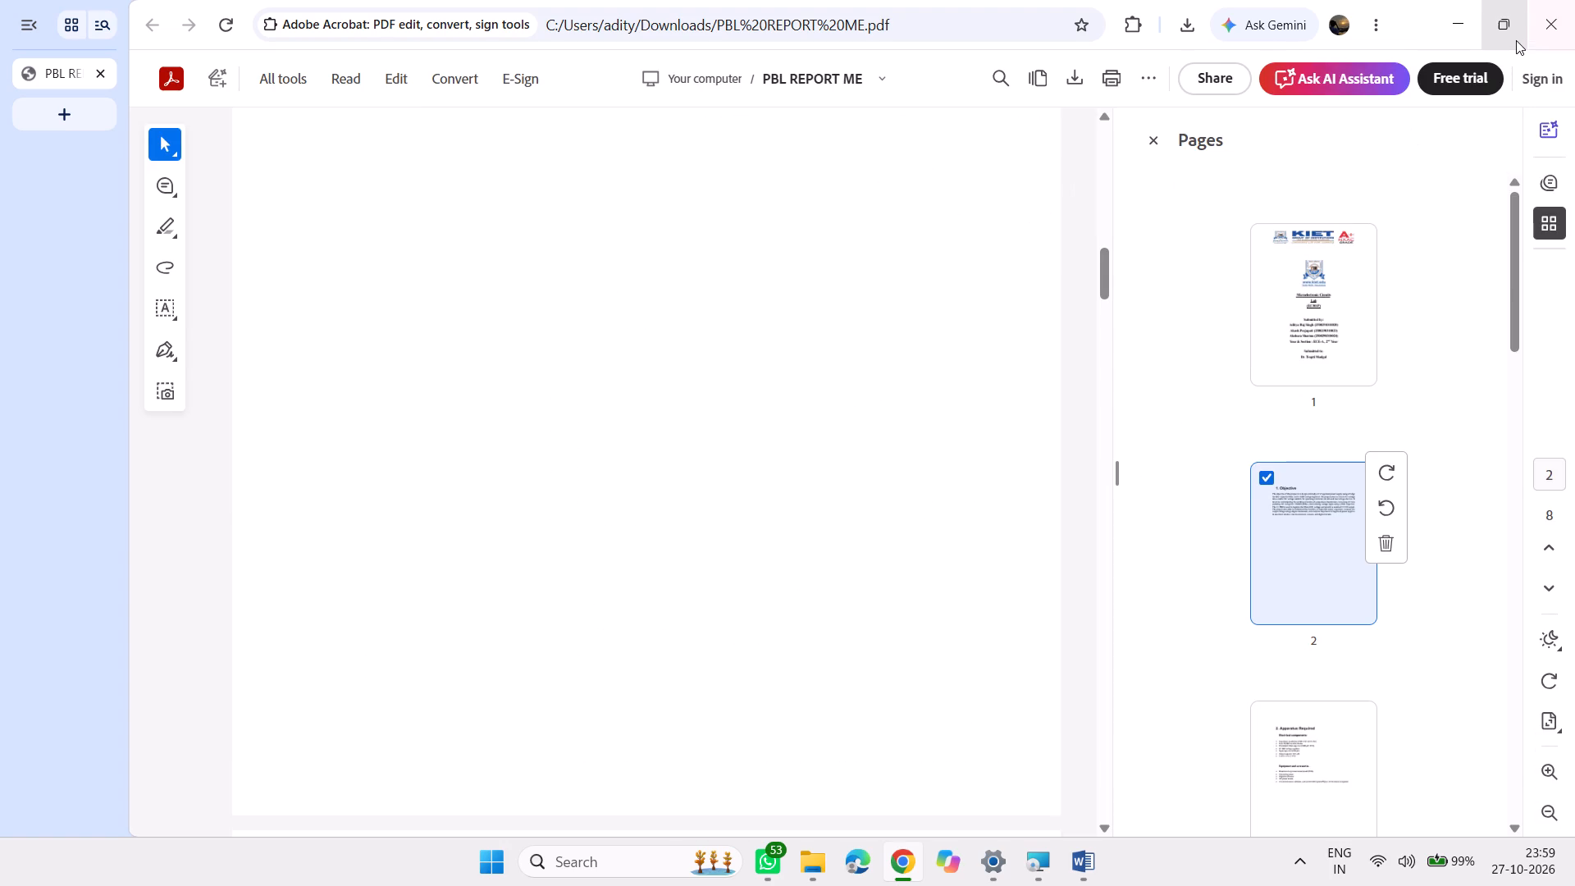
pyautogui.click(1063, 72)
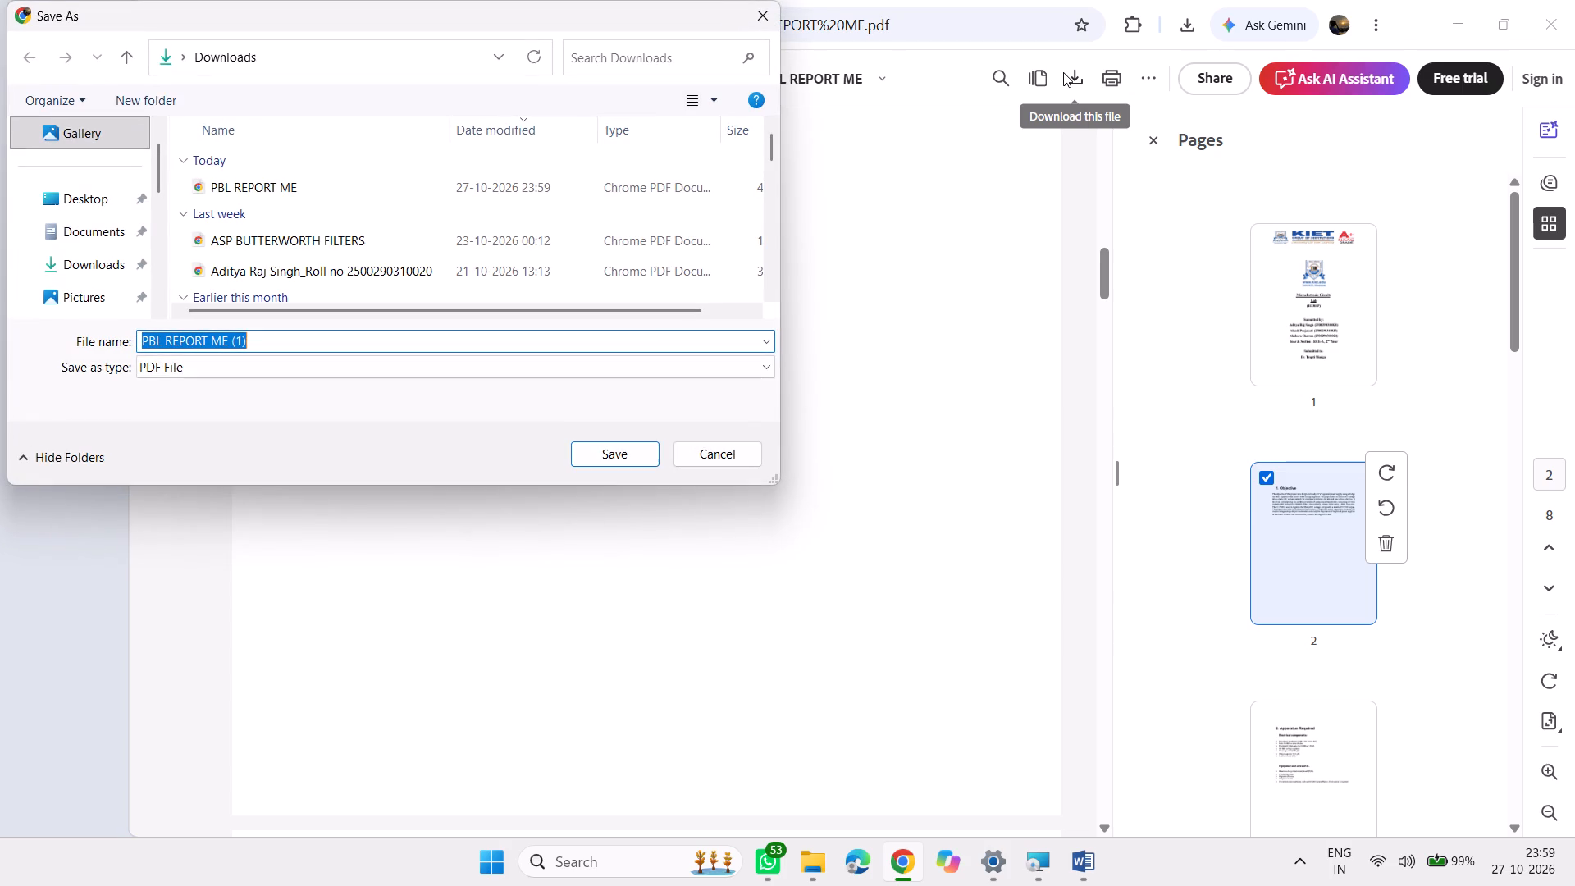
pyautogui.click(630, 445)
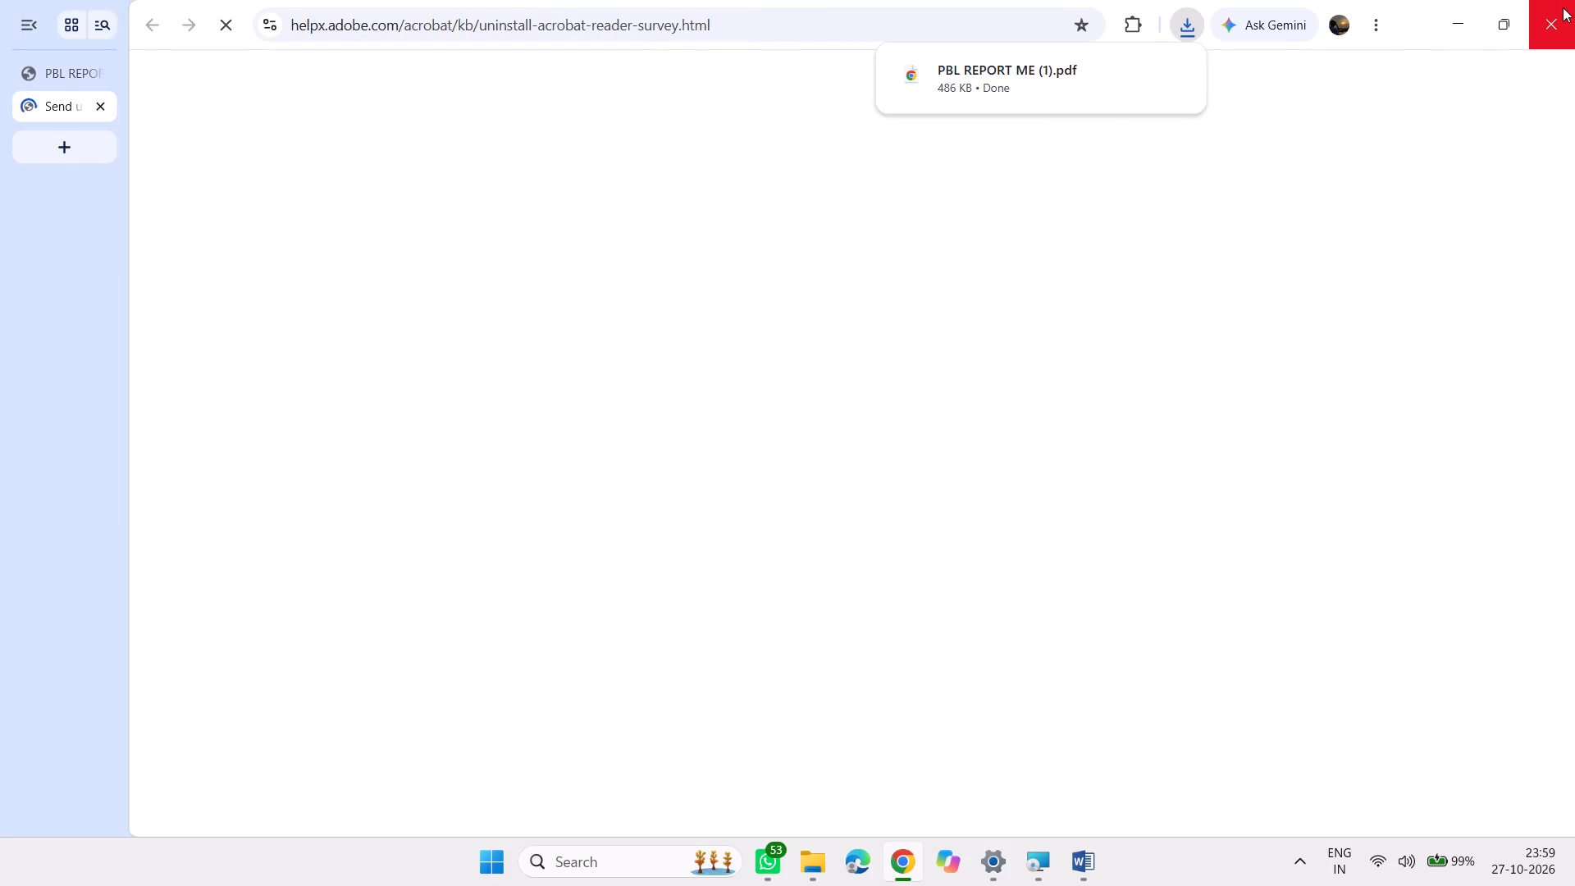
pyautogui.click(1057, 86)
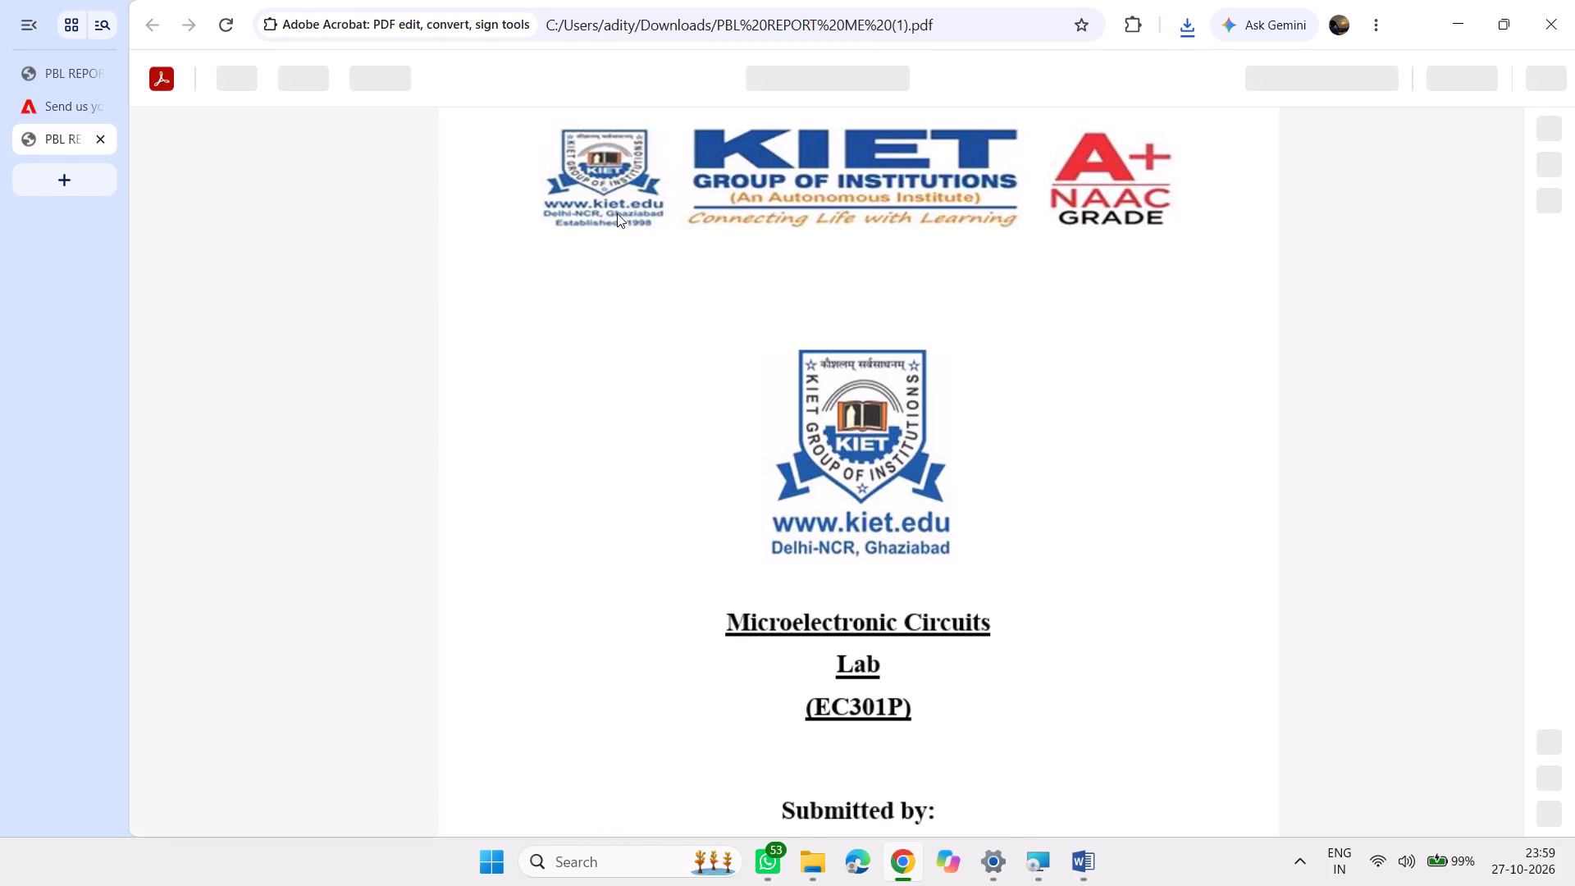
pyautogui.click(1574, 9)
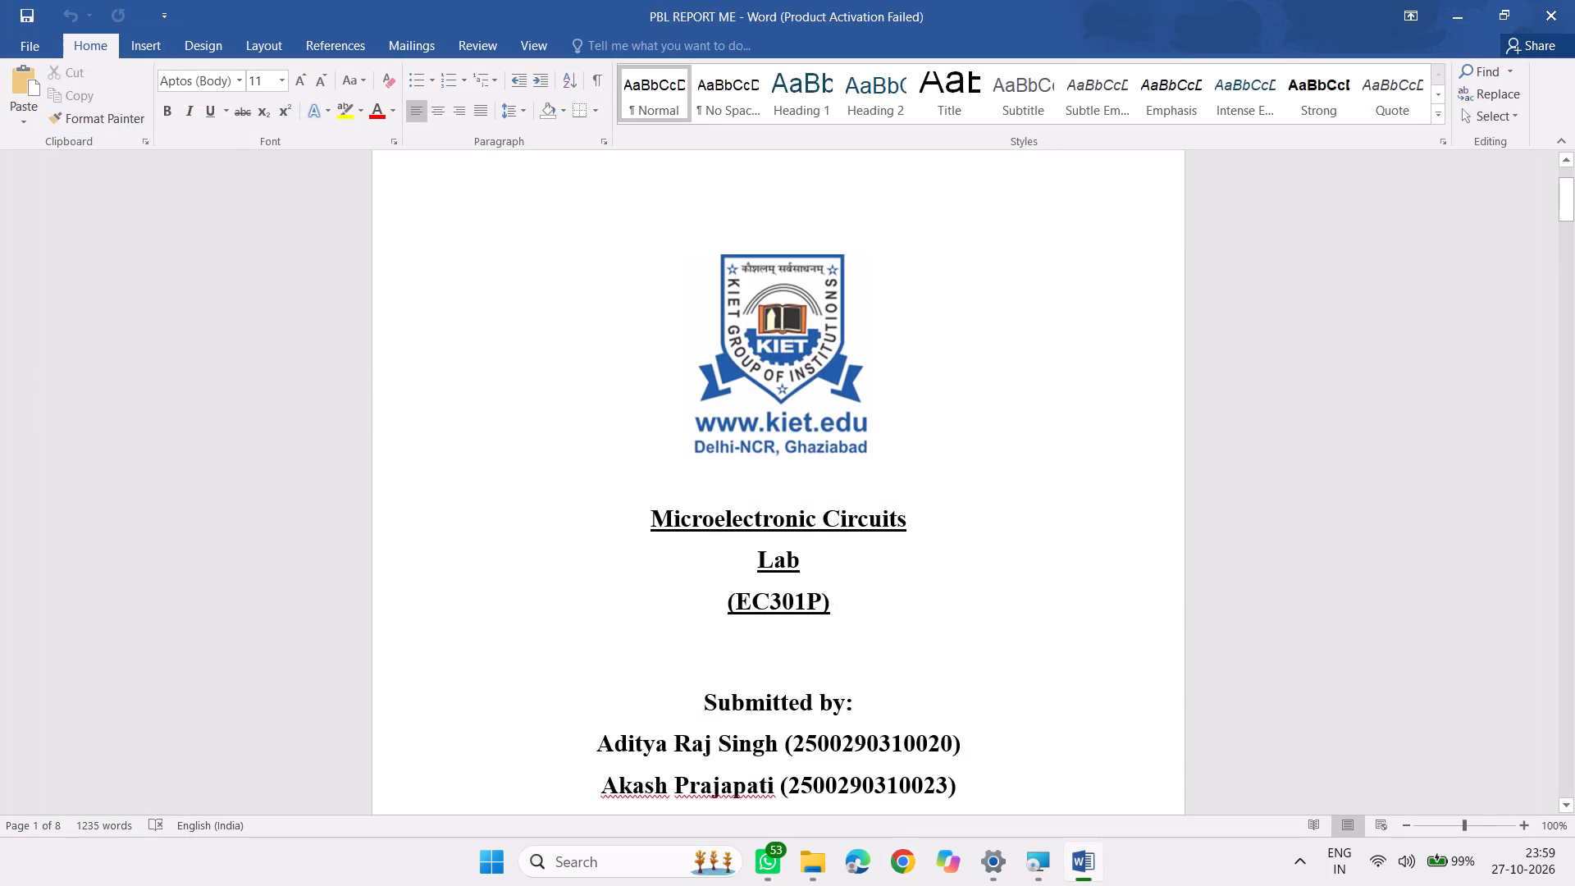
# Look through the first pages of the report in Word, from the cover page past the Objective section.
pyautogui.scroll(-7, 903, 430)
pyautogui.scroll(1, 901, 471)
pyautogui.scroll(-17, 901, 471)
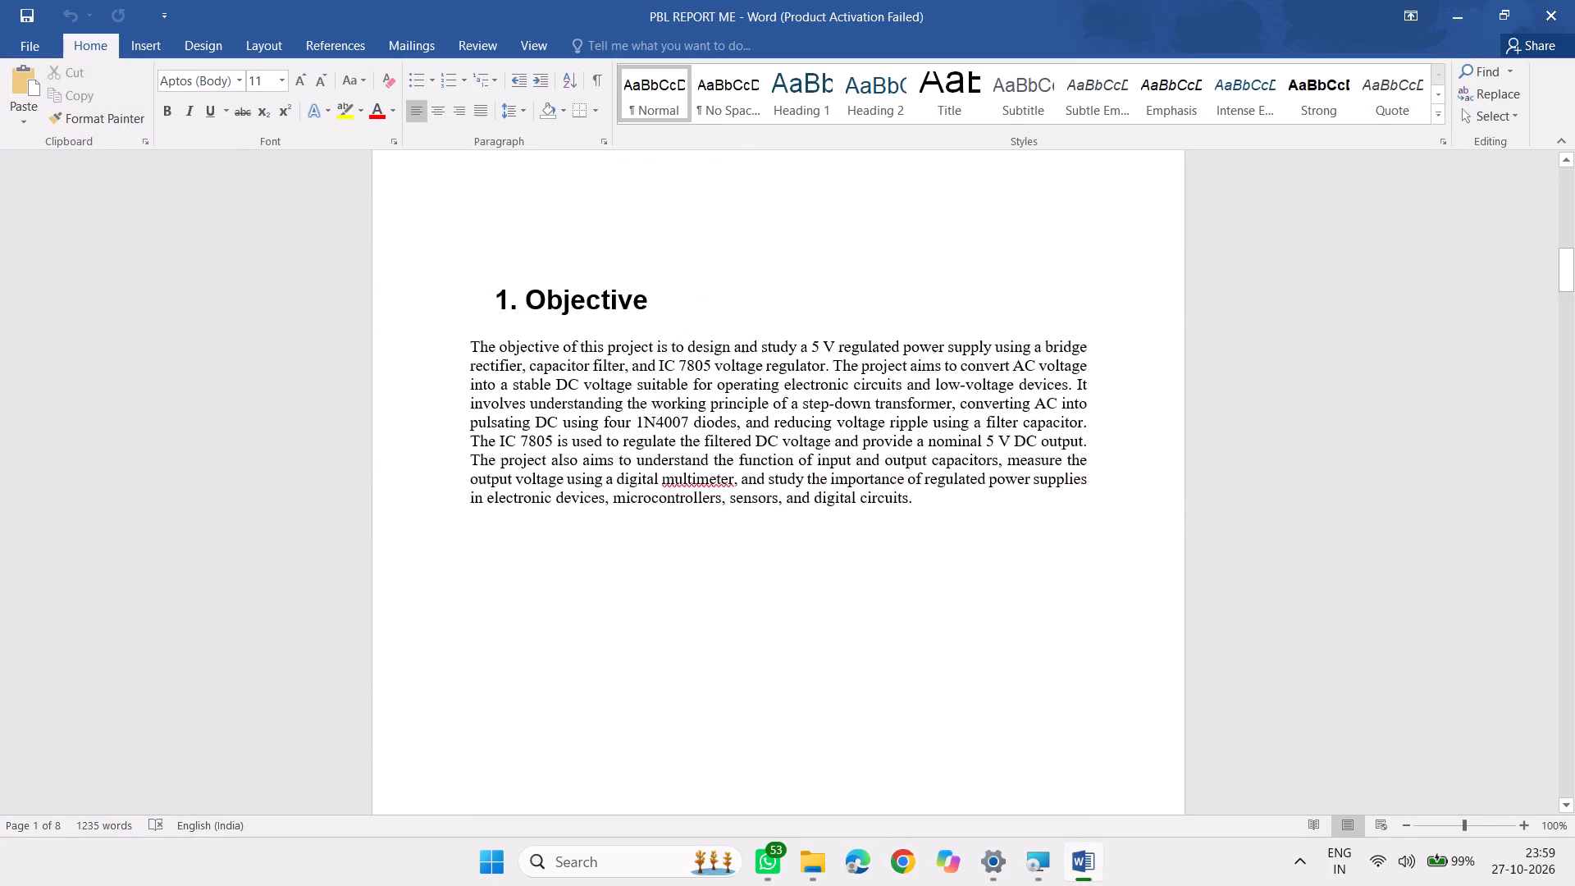
pyautogui.scroll(-14, 901, 471)
# Open Chrome with the personal profile, search Google for "word to pdf" and open the iLovePDF Word to PDF converter.
pyautogui.click(897, 876)
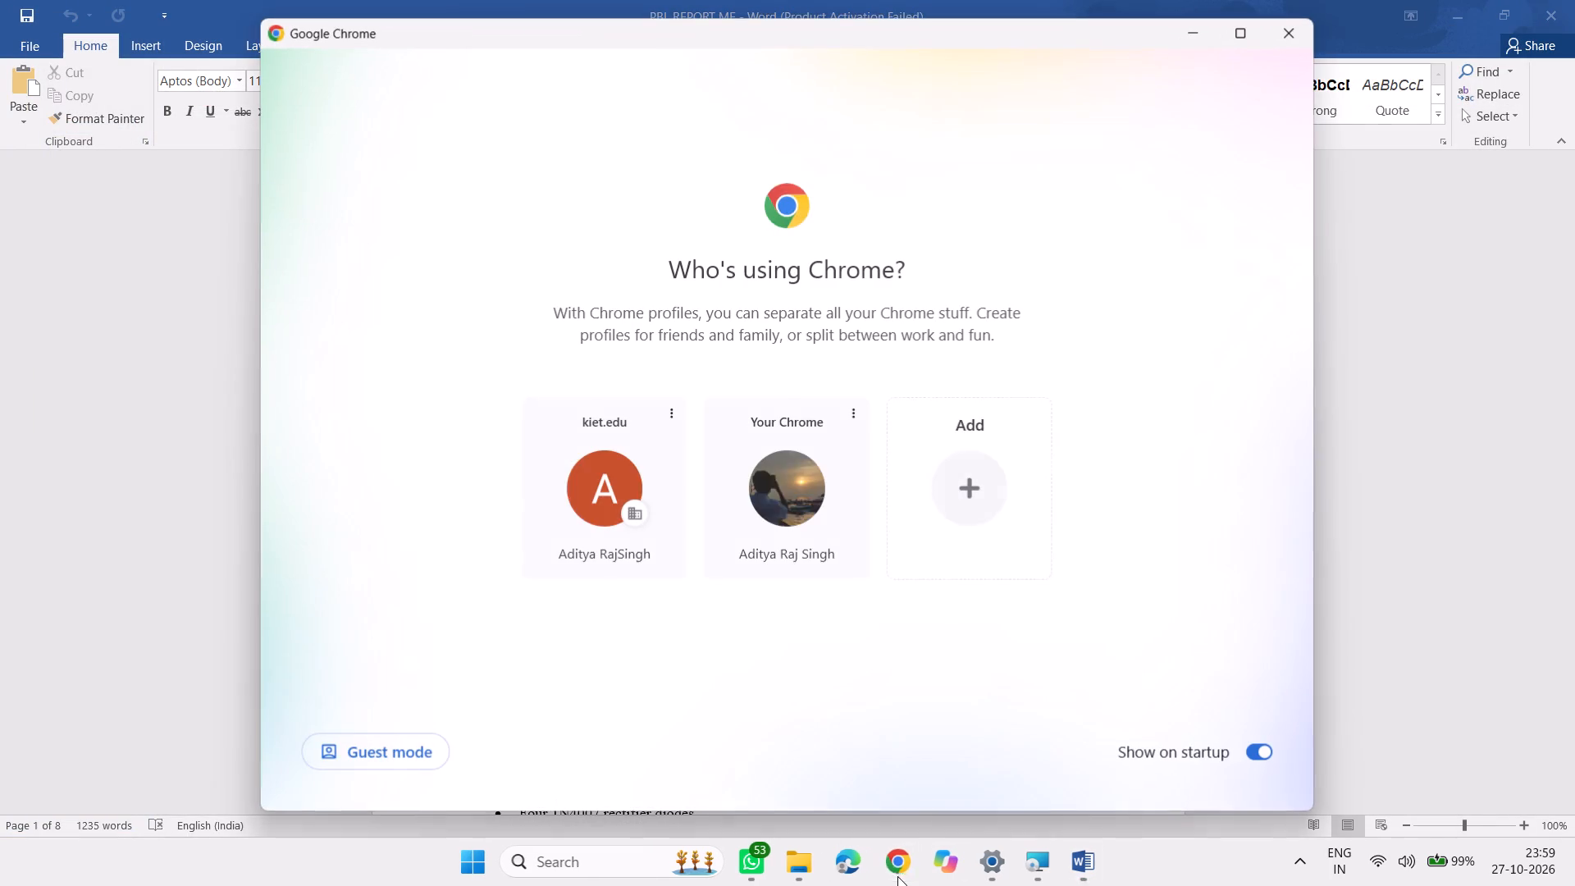
pyautogui.click(828, 502)
pyautogui.click(700, 356)
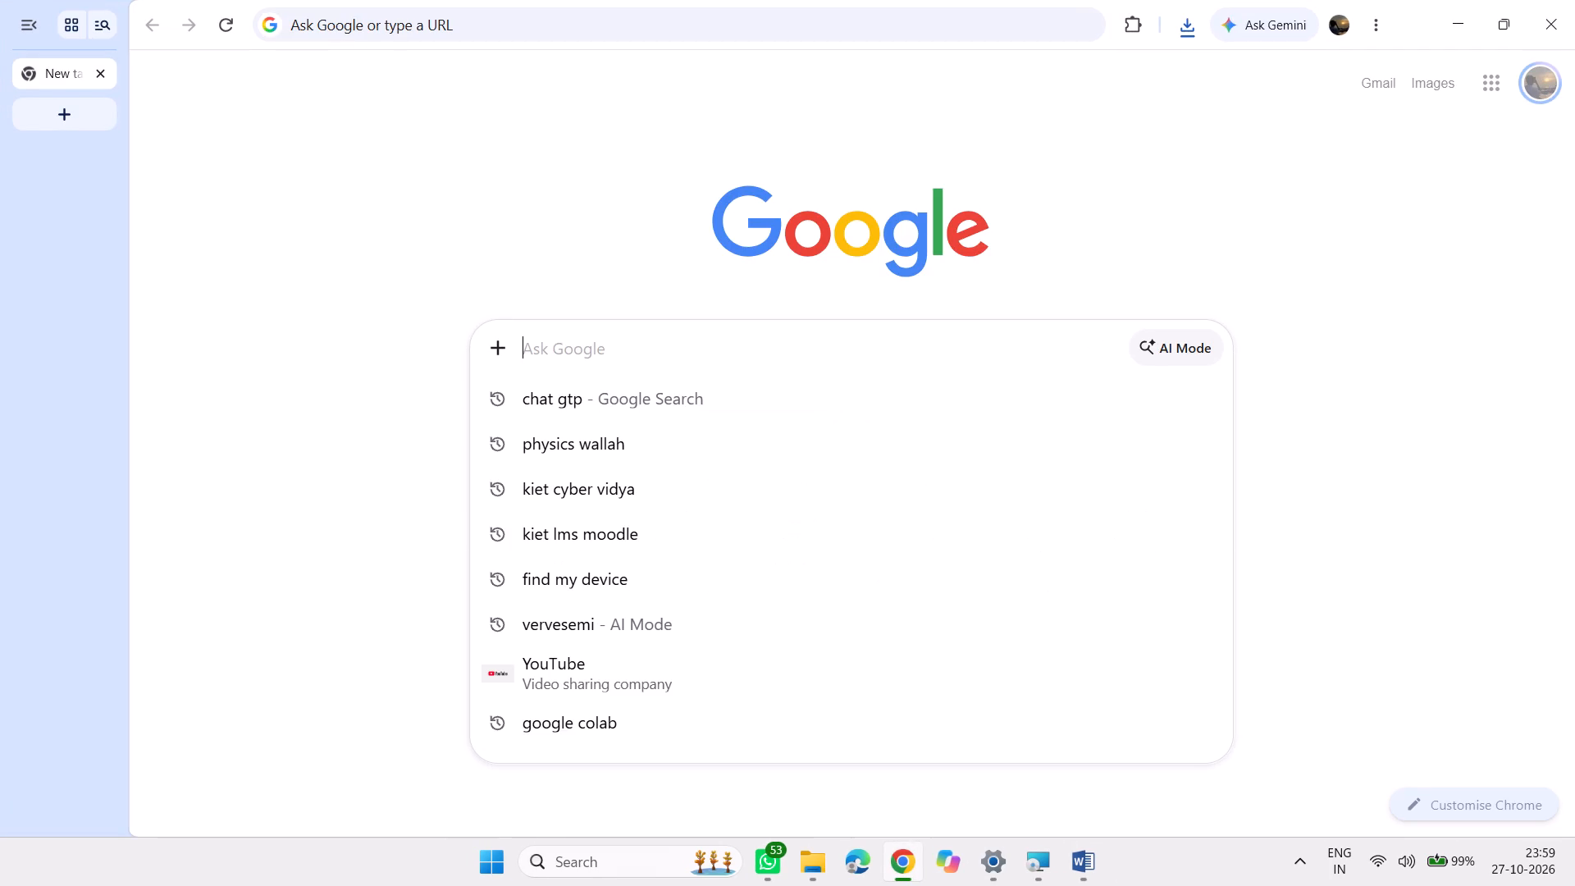
pyautogui.write('word')
pyautogui.press('space')
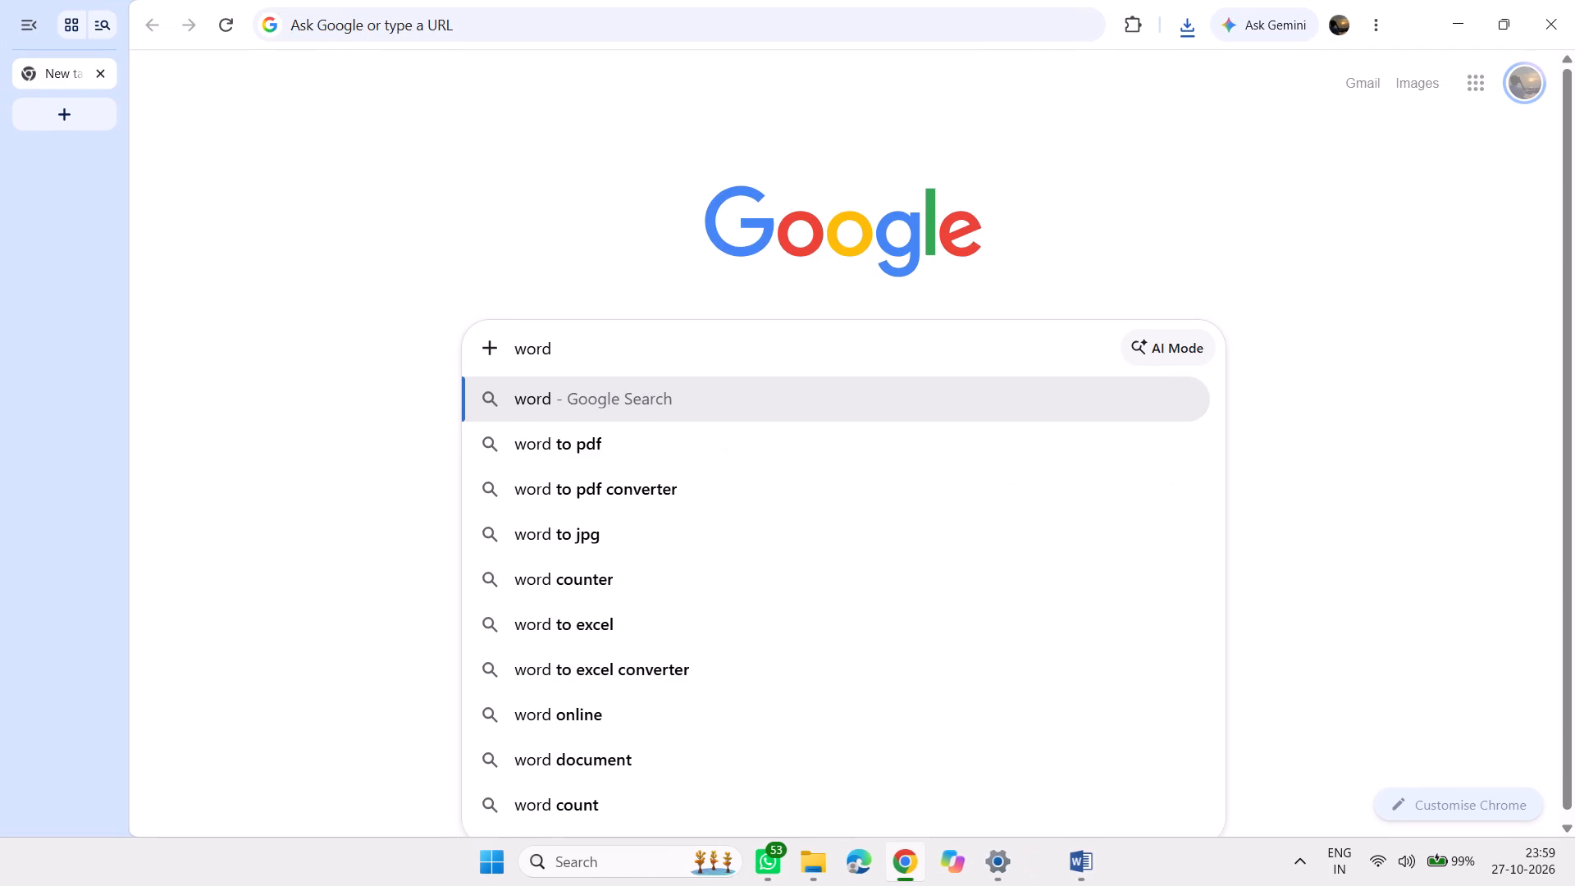
pyautogui.click(705, 426)
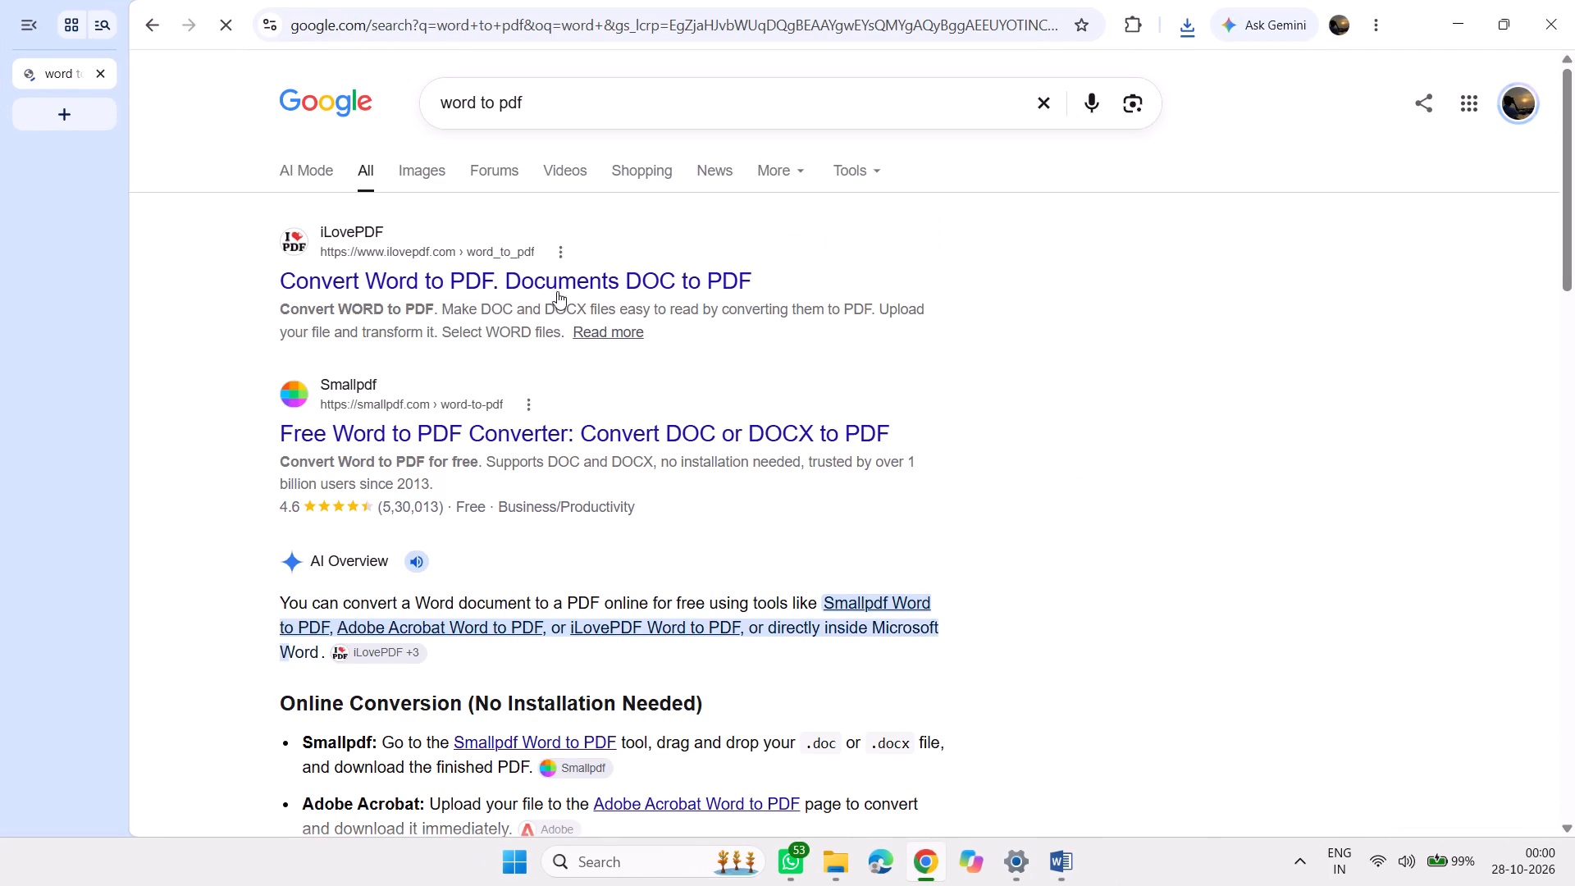
pyautogui.click(559, 286)
# Upload the PBL REPORT ME Word document from Downloads to iLovePDF and convert it to PDF.
pyautogui.click(779, 312)
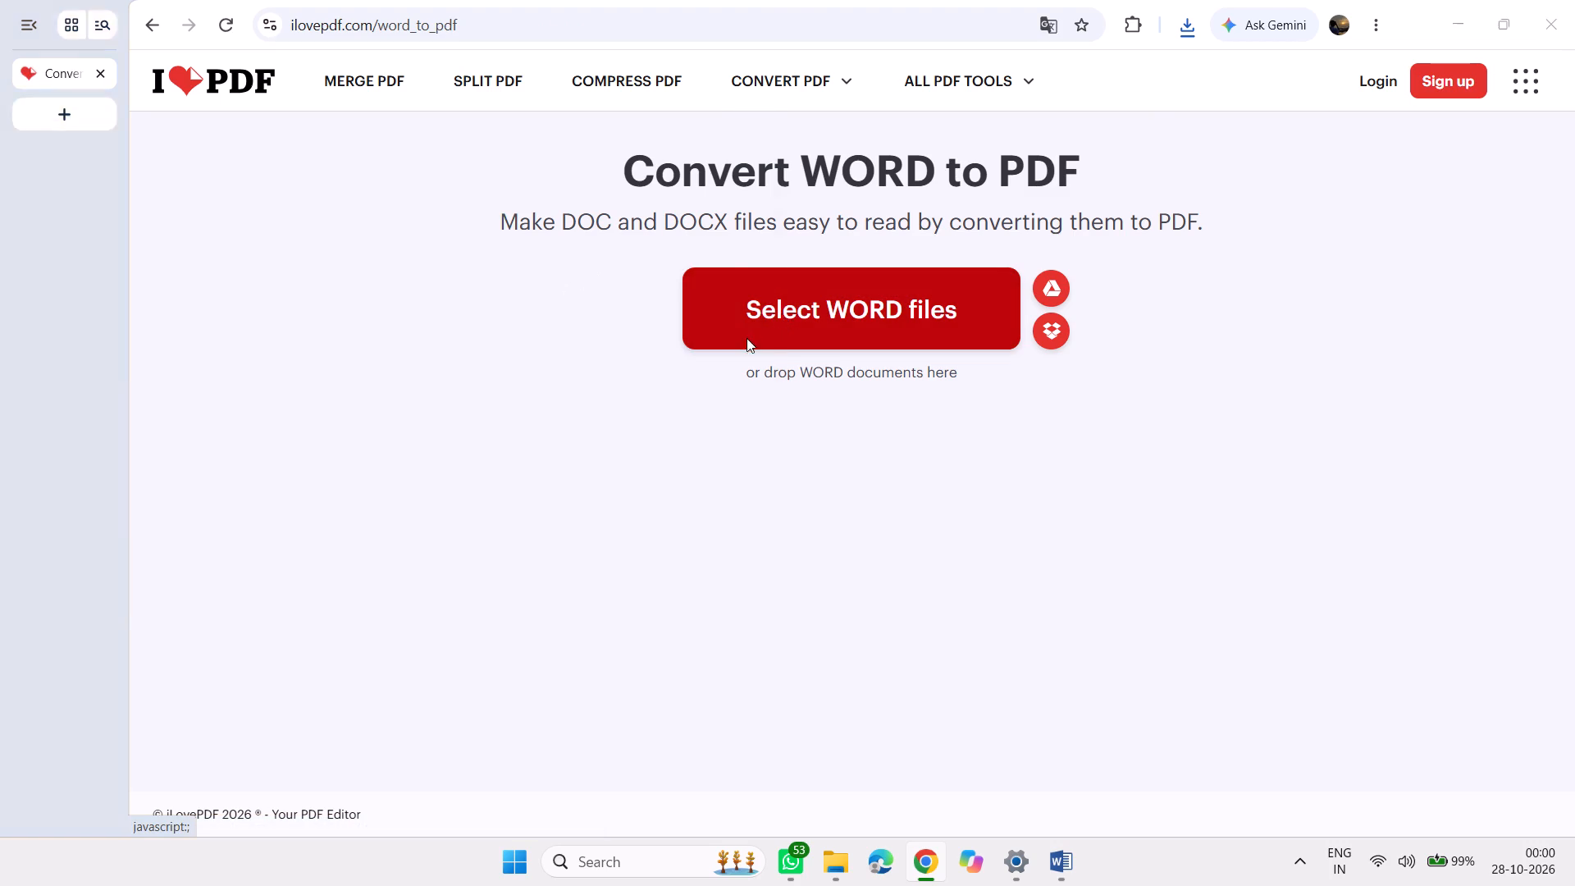
pyautogui.click(99, 263)
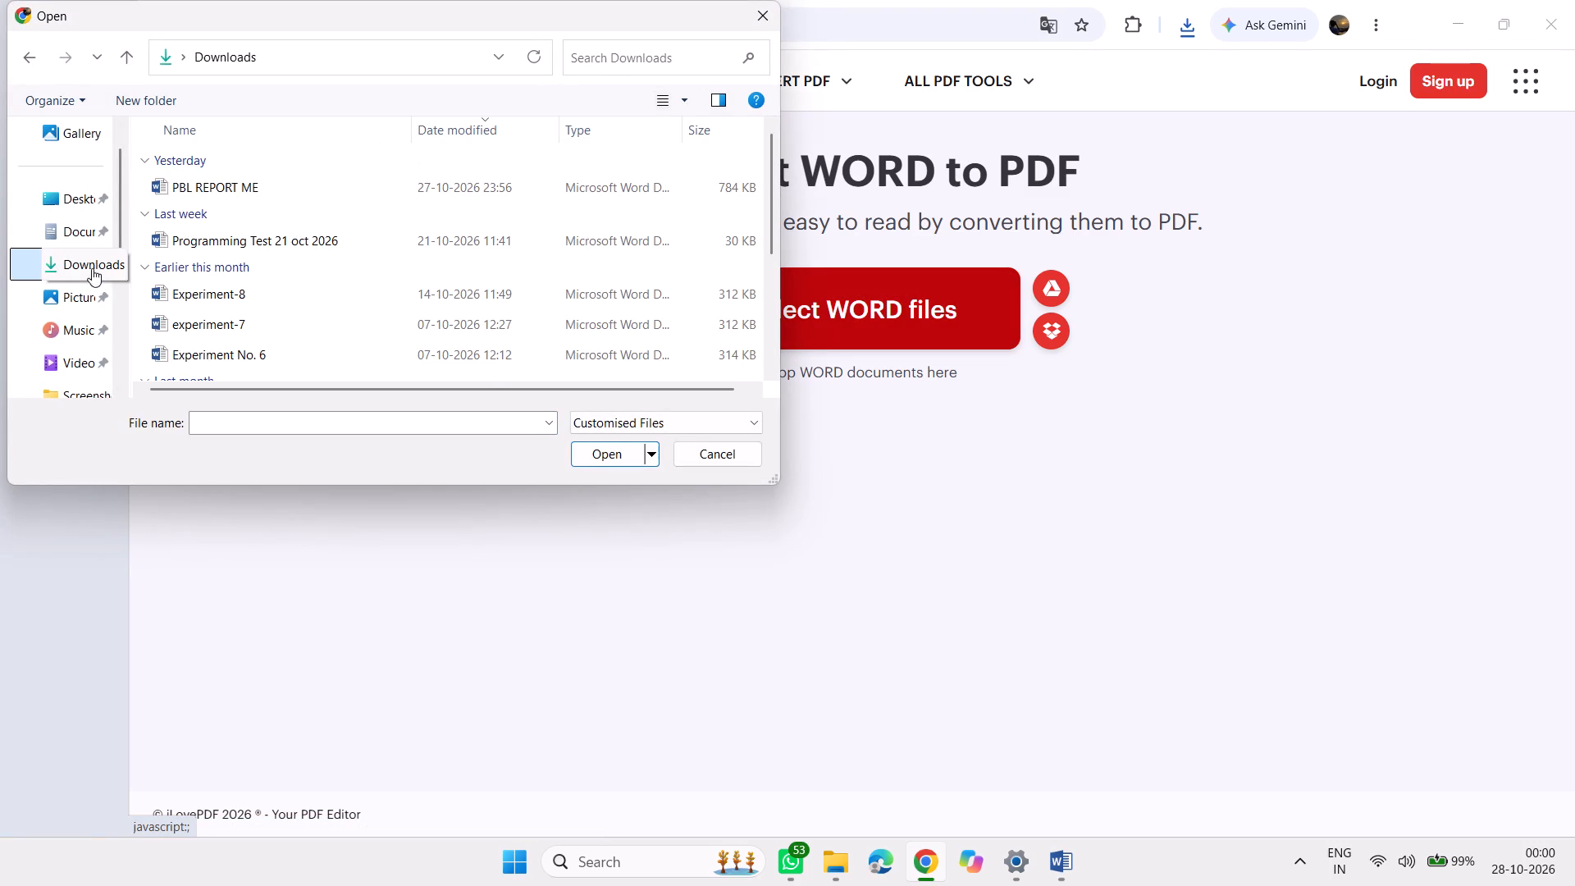
pyautogui.click(206, 179)
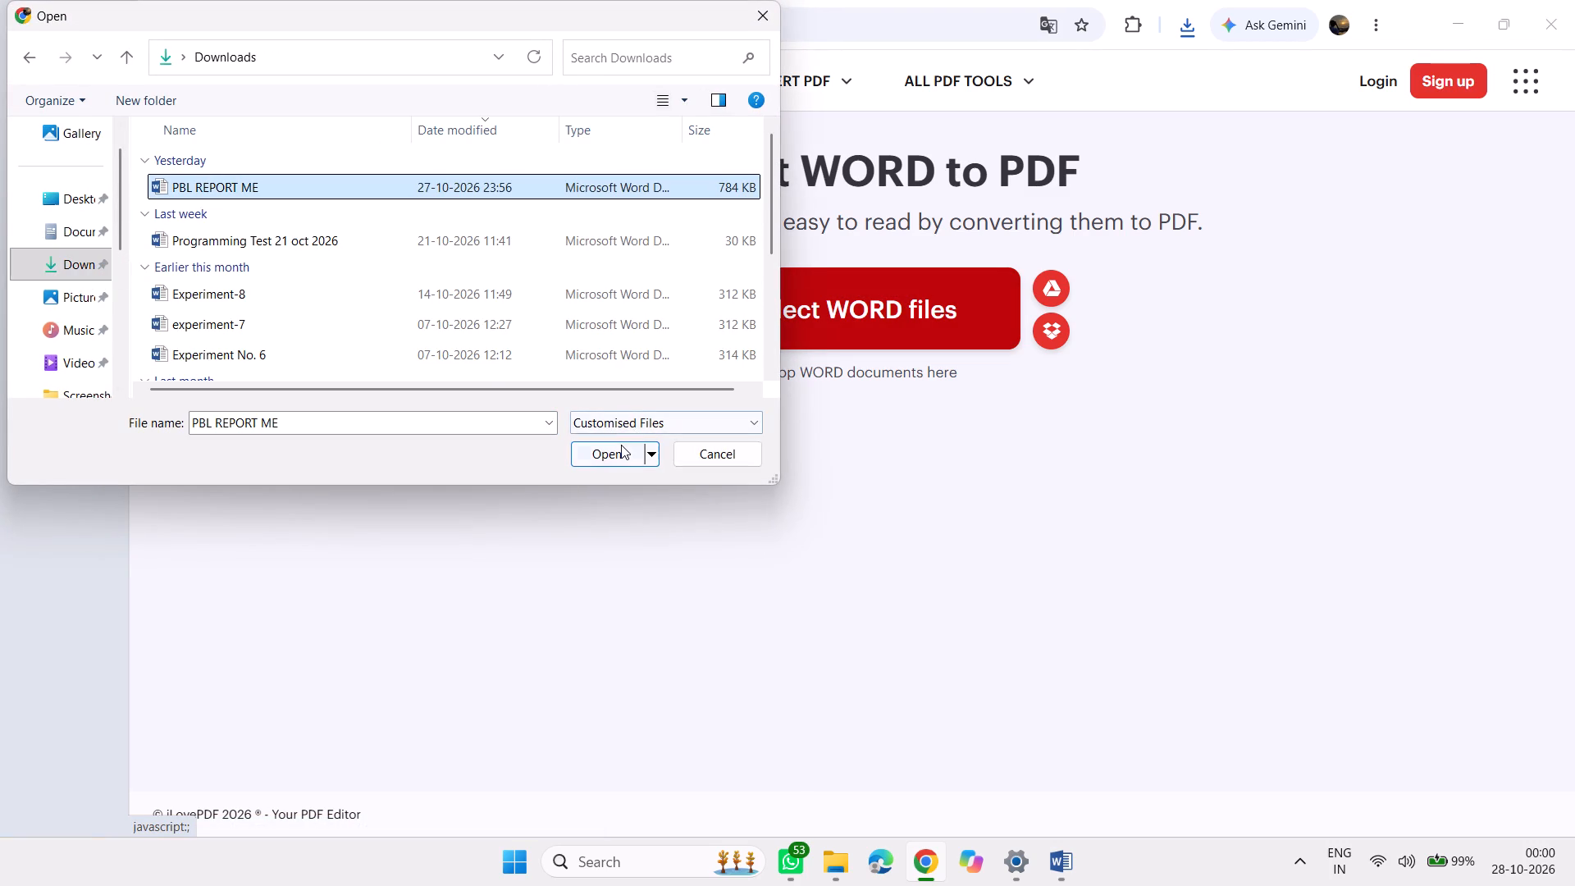
pyautogui.click(619, 445)
pyautogui.click(1390, 789)
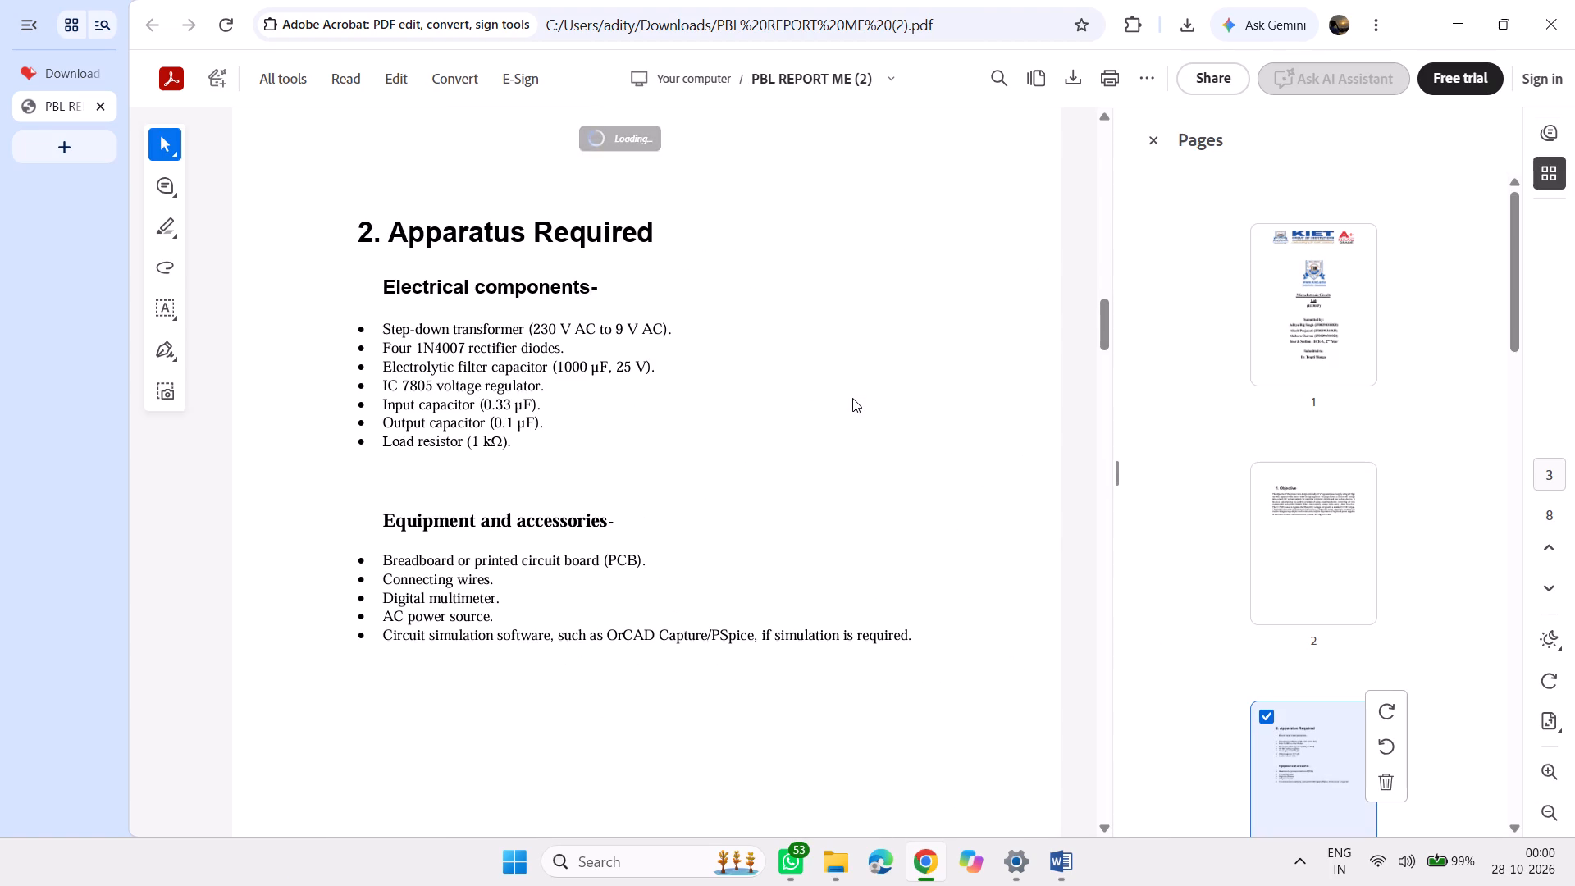
pyautogui.scroll(-13, 581, 335)
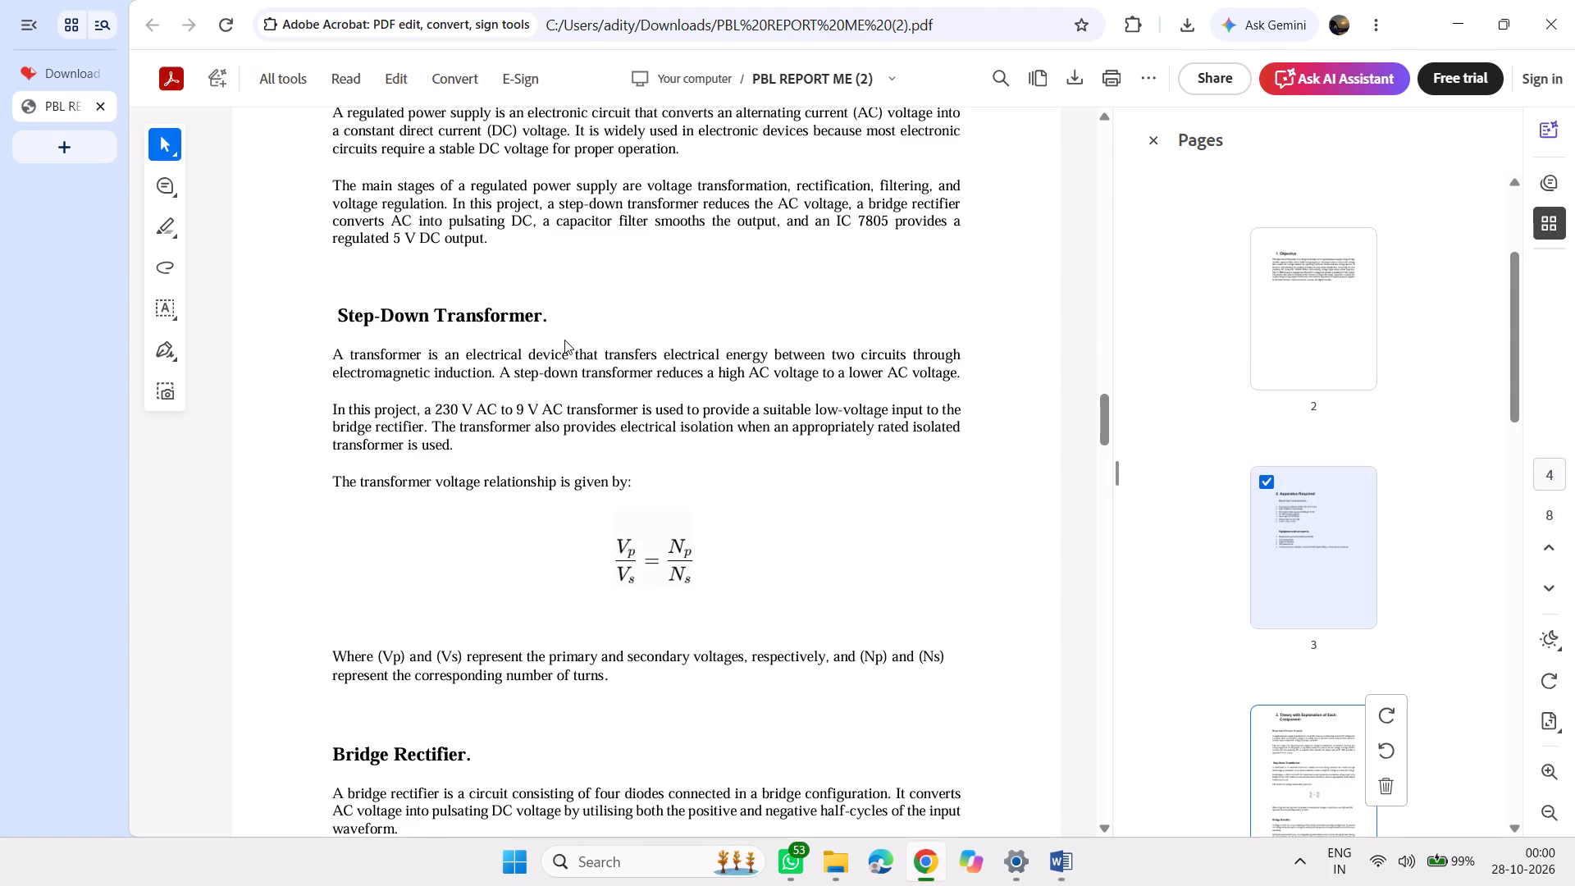
pyautogui.scroll(-16, 564, 340)
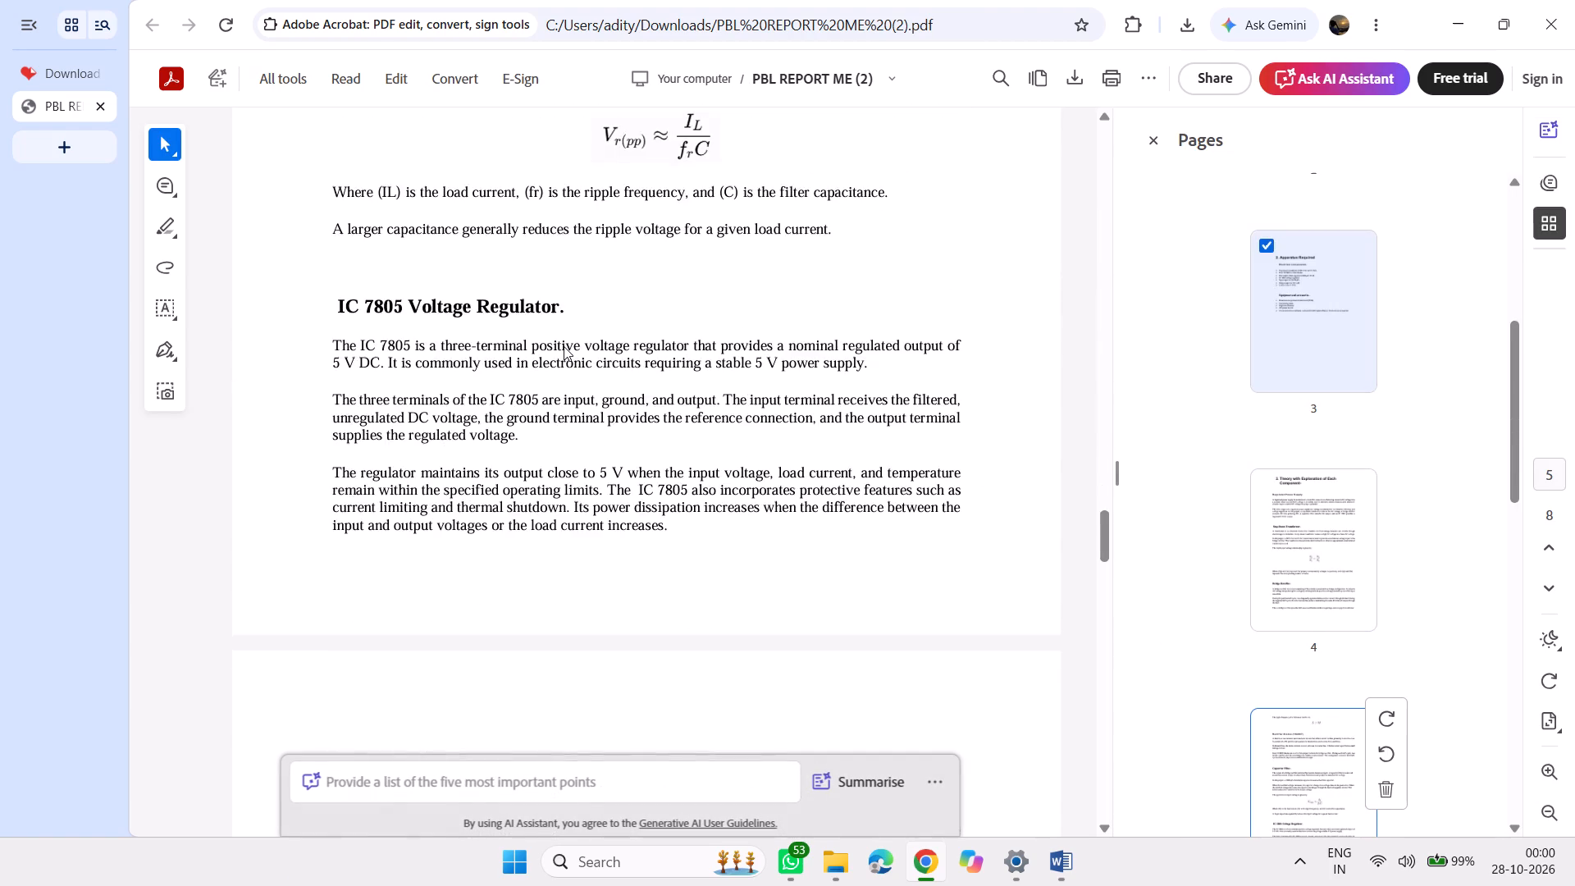
pyautogui.scroll(-8, 564, 346)
pyautogui.scroll(-20, 597, 342)
pyautogui.scroll(-6, 597, 342)
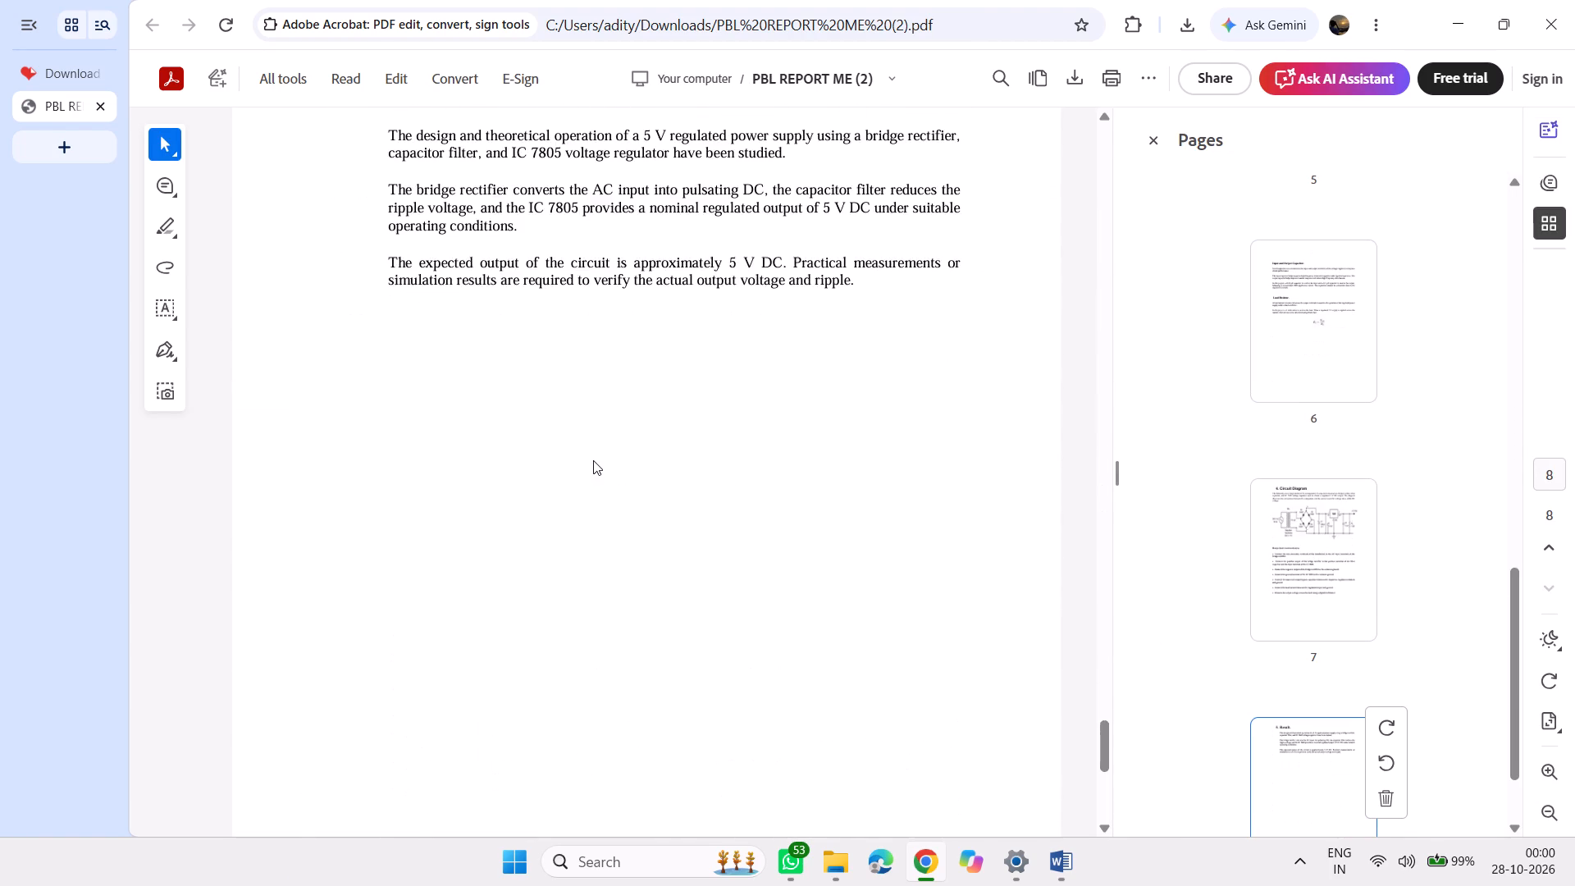
pyautogui.scroll(-10, 593, 460)
pyautogui.scroll(7, 593, 464)
pyautogui.scroll(-12, 593, 464)
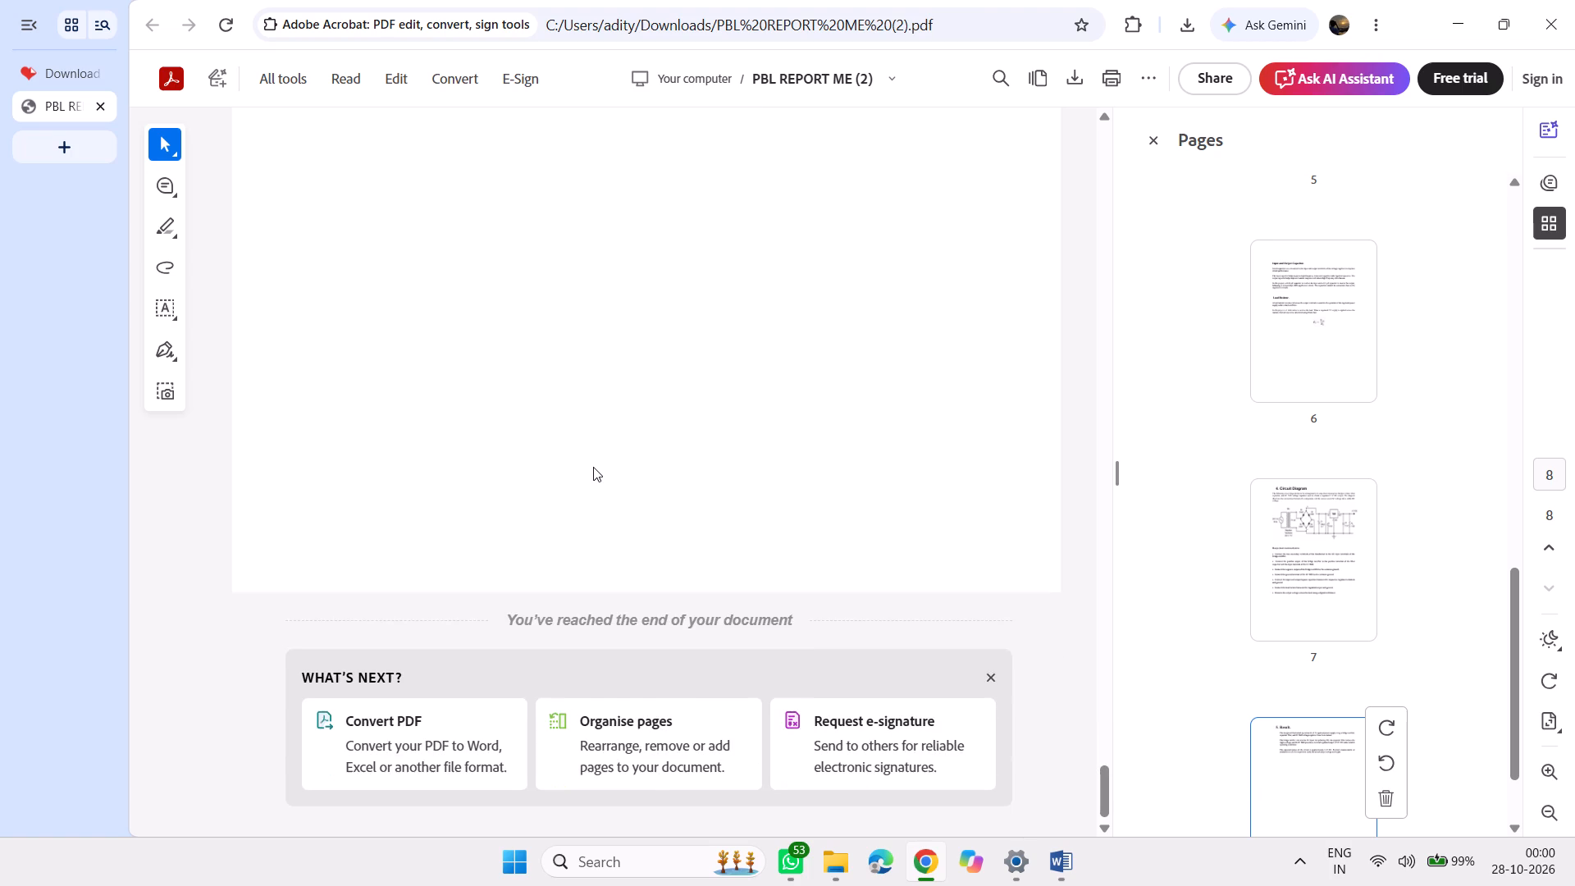
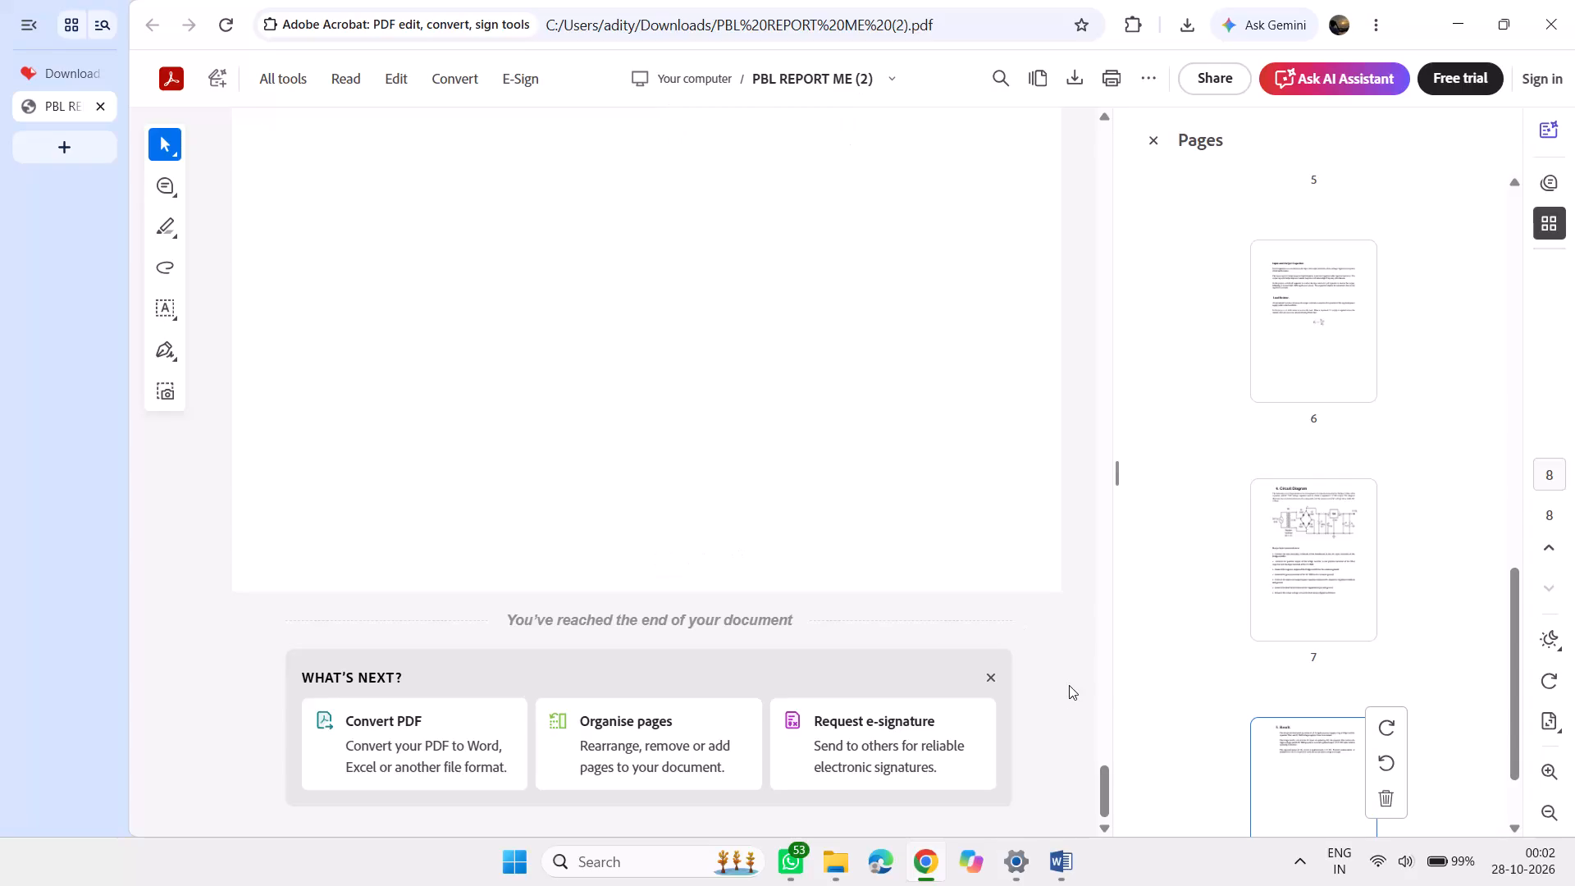
# Switch to Word and export the PBL REPORT ME document as a standard-quality PDF to the Desktop.
pyautogui.click(1061, 865)
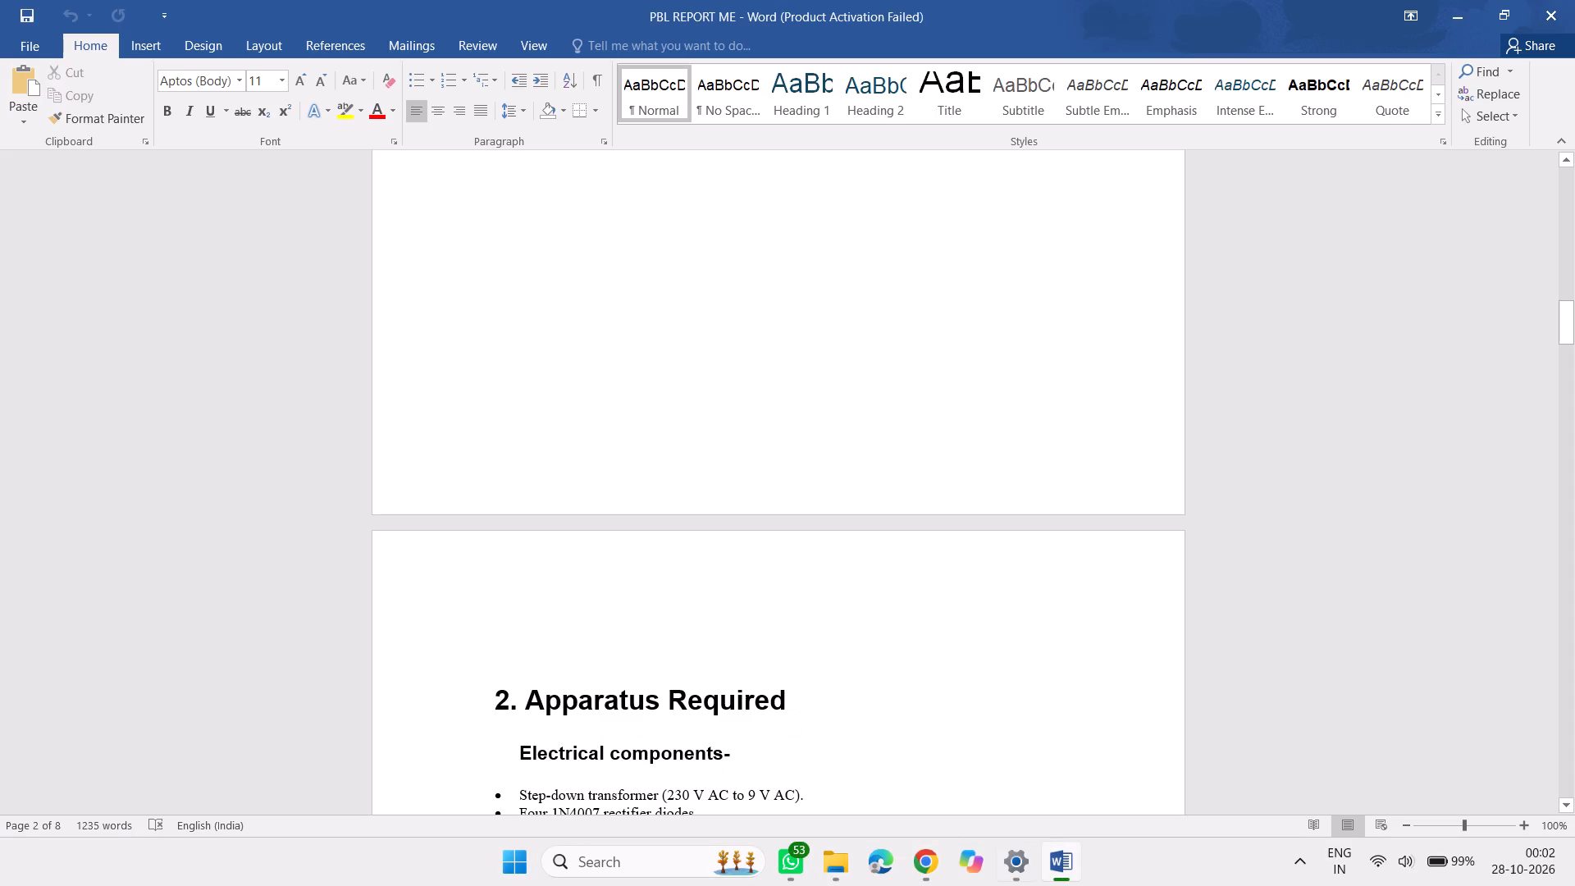
pyautogui.click(38, 39)
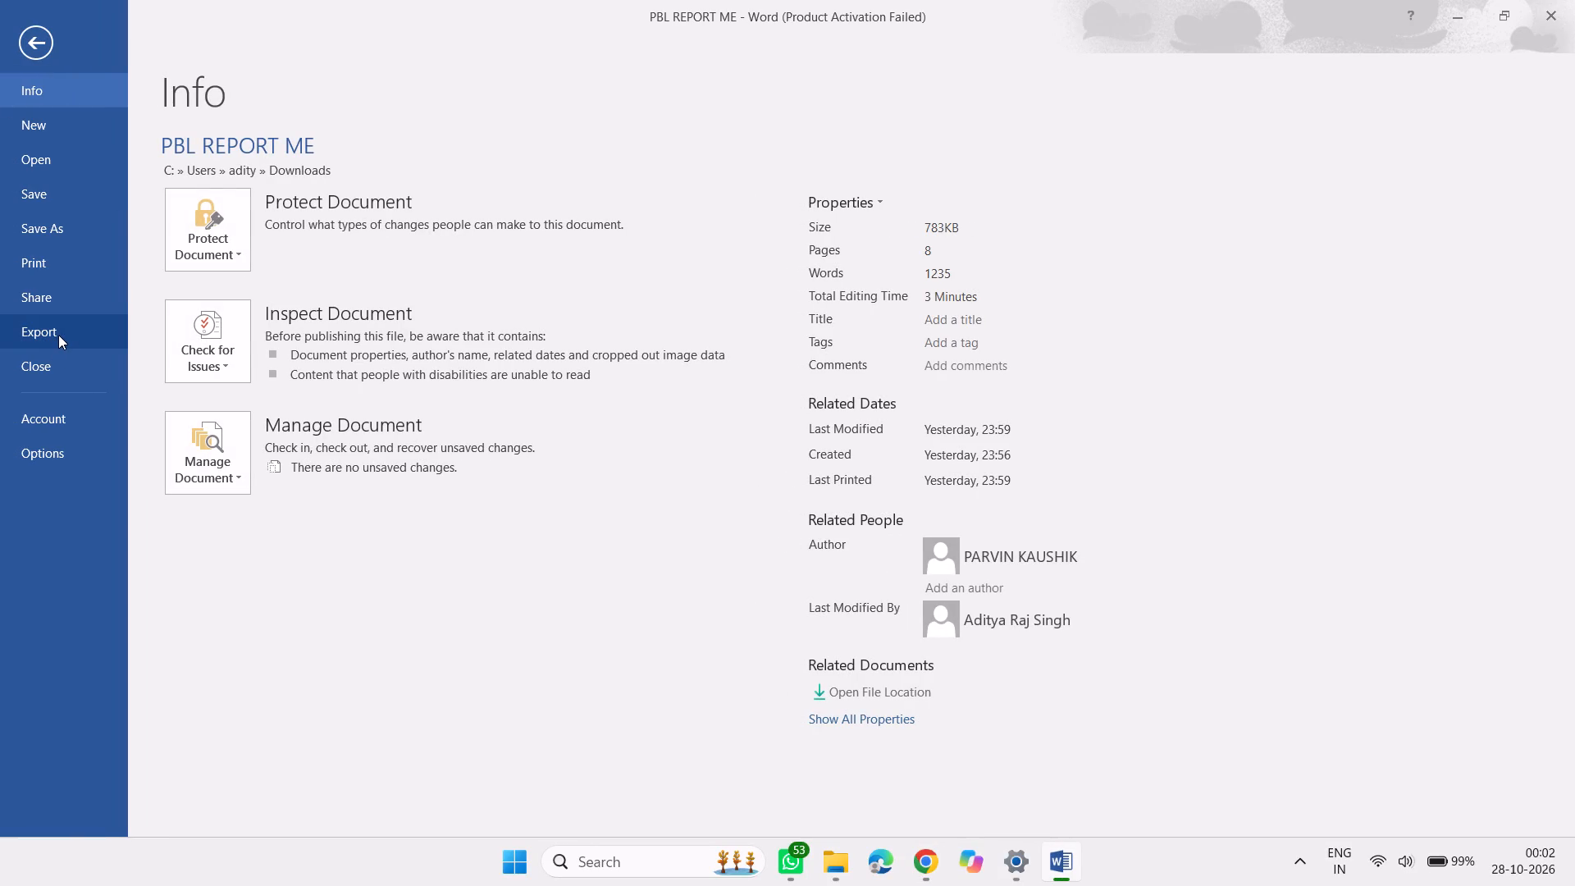
pyautogui.click(59, 335)
pyautogui.click(517, 264)
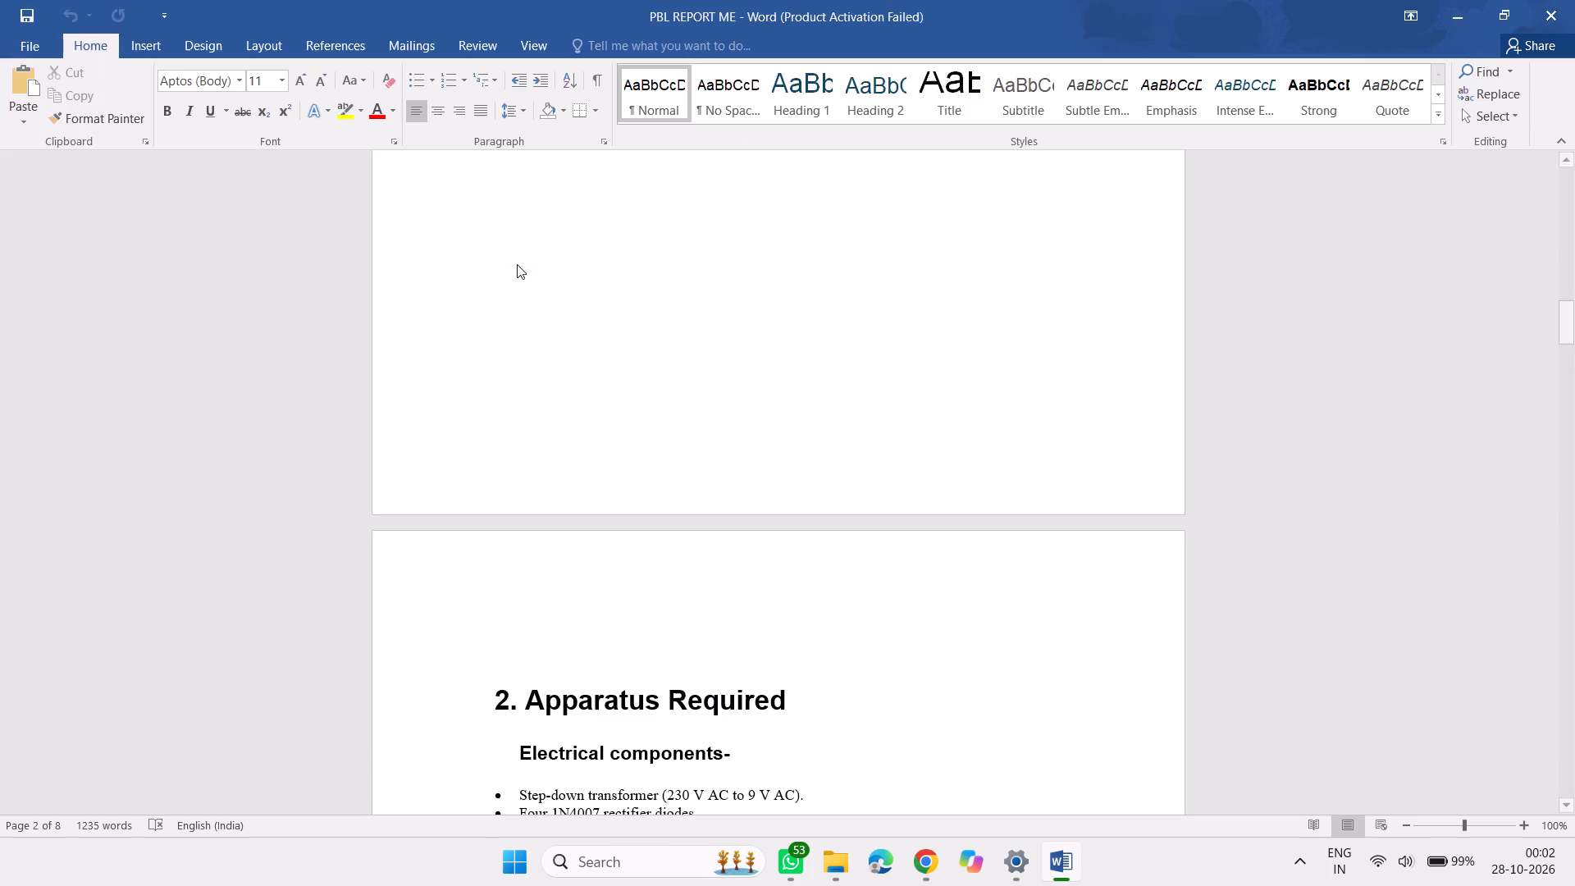
pyautogui.scroll(3, 100, 165)
pyautogui.click(75, 232)
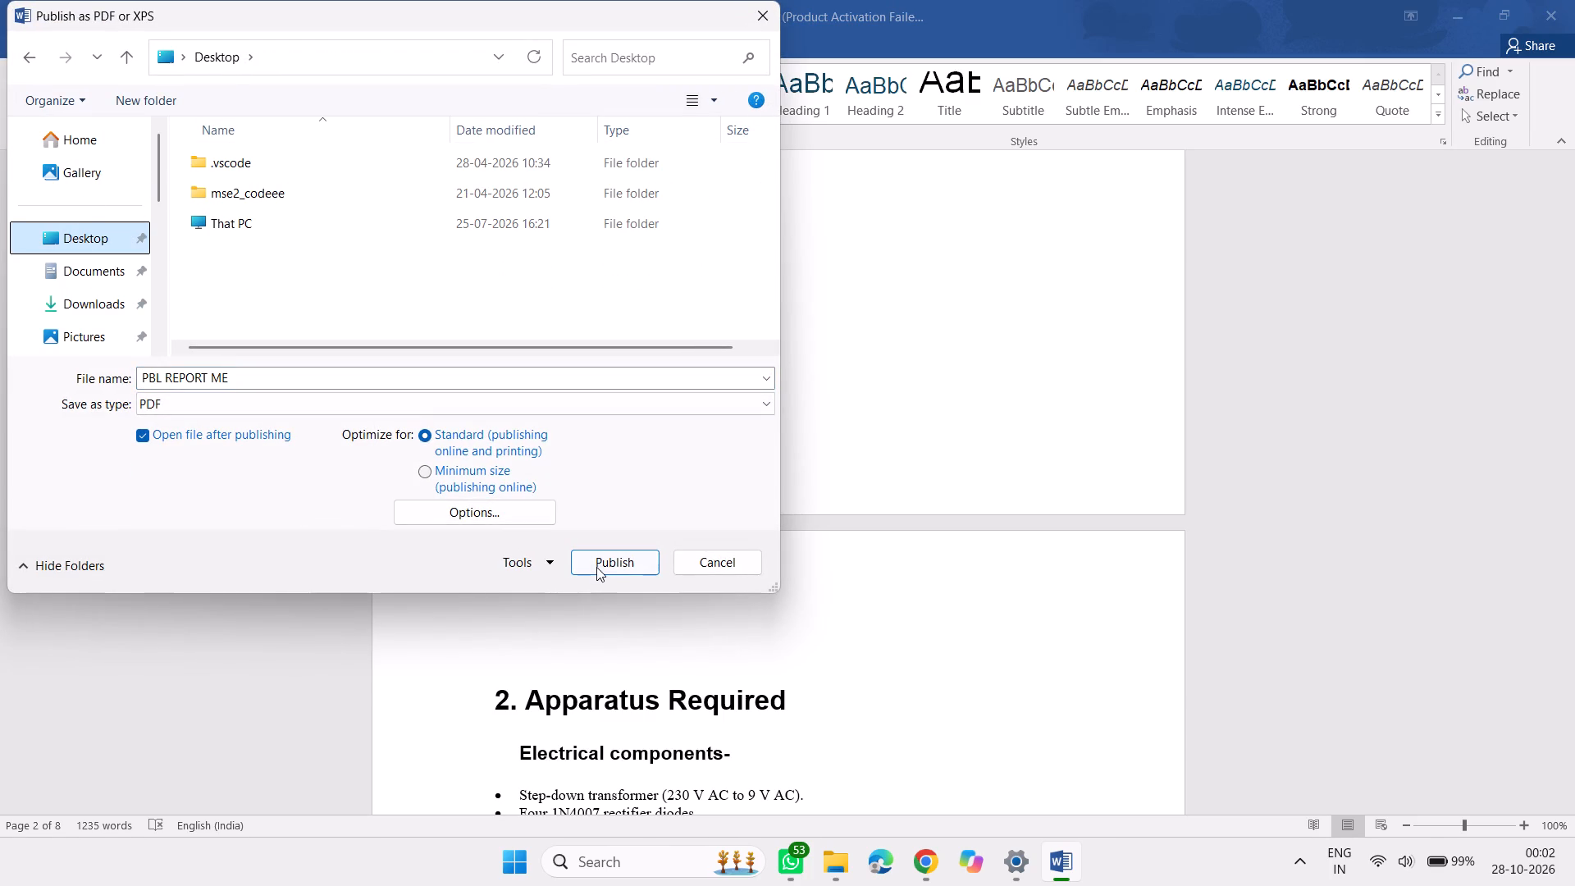
pyautogui.click(596, 567)
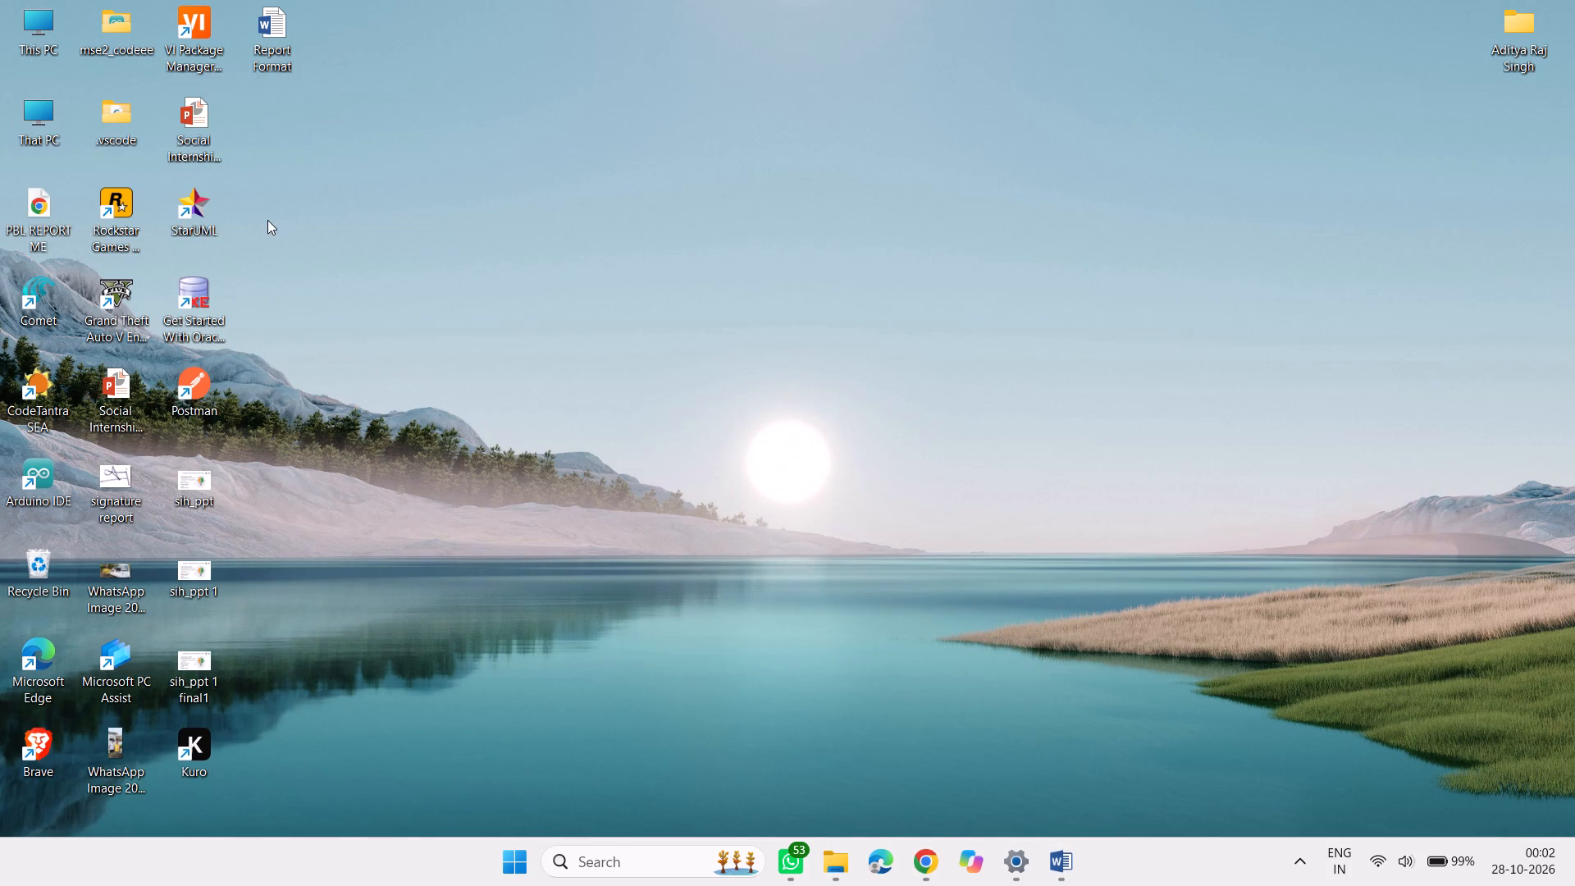
# Move the exported PBL REPORT ME PDF to an empty desktop area and choose Google Chrome as the app to open it.
pyautogui.moveTo(37, 216); pyautogui.dragTo(537, 199)
pyautogui.rightClick(523, 208)
pyautogui.click(651, 324)
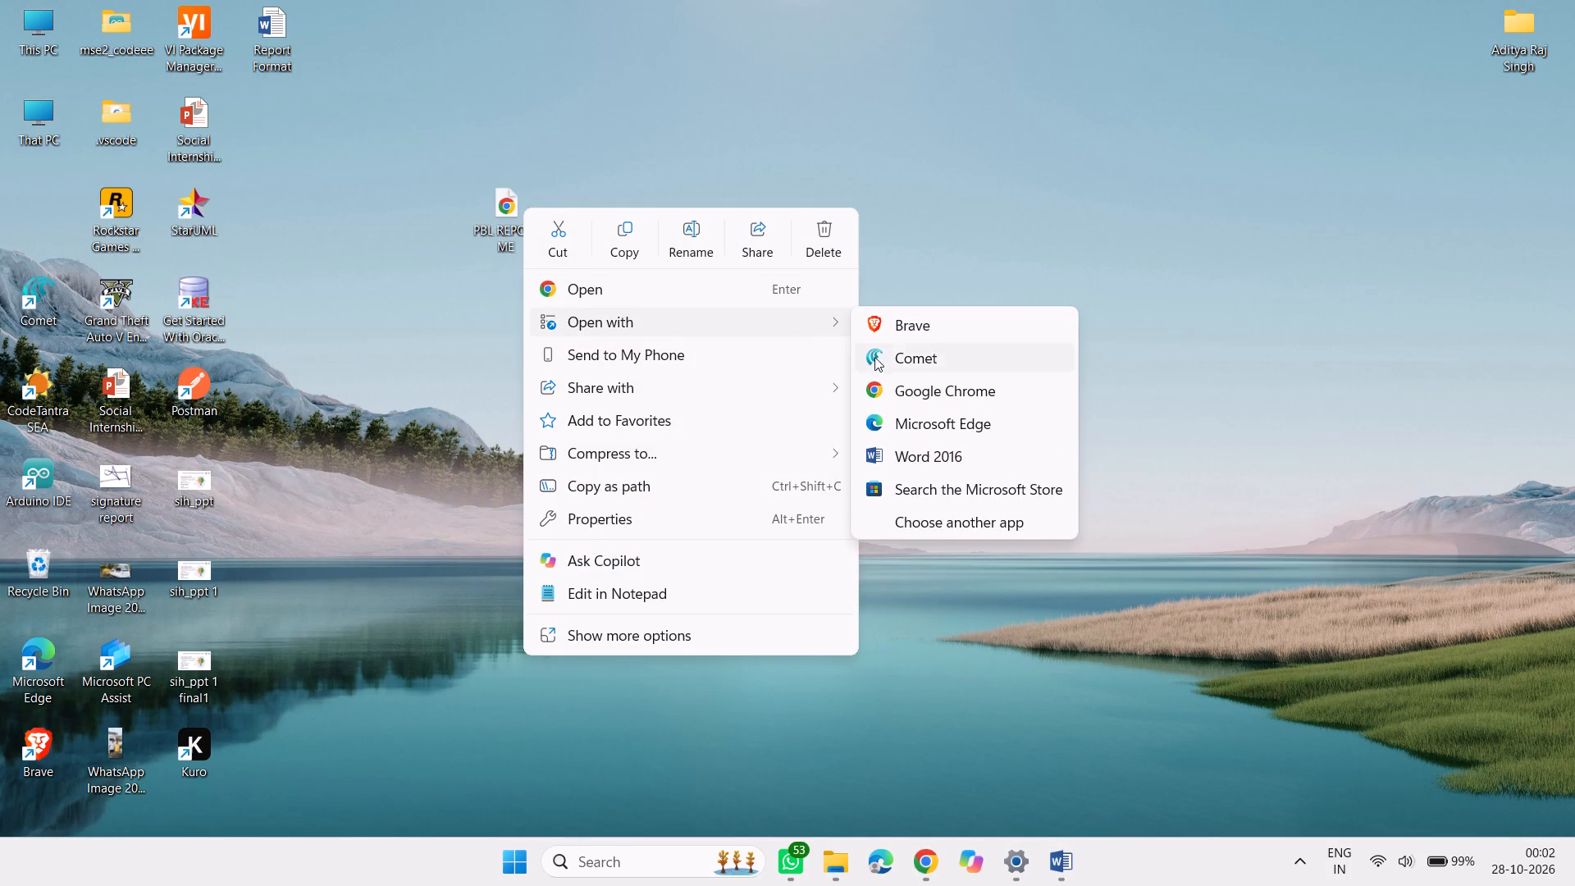
pyautogui.click(915, 521)
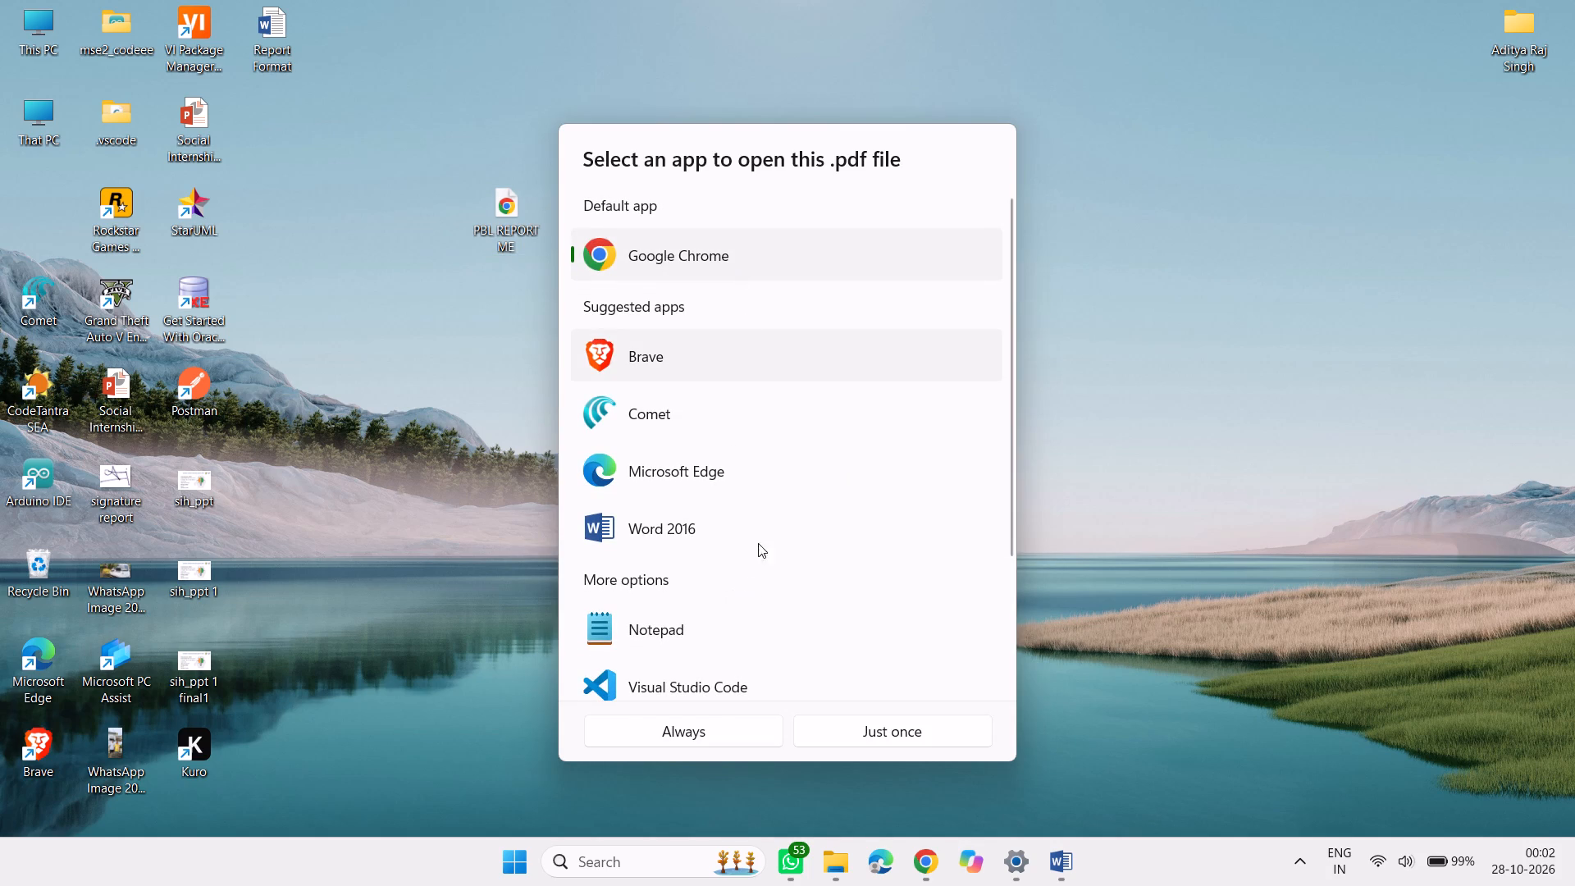
pyautogui.click(673, 242)
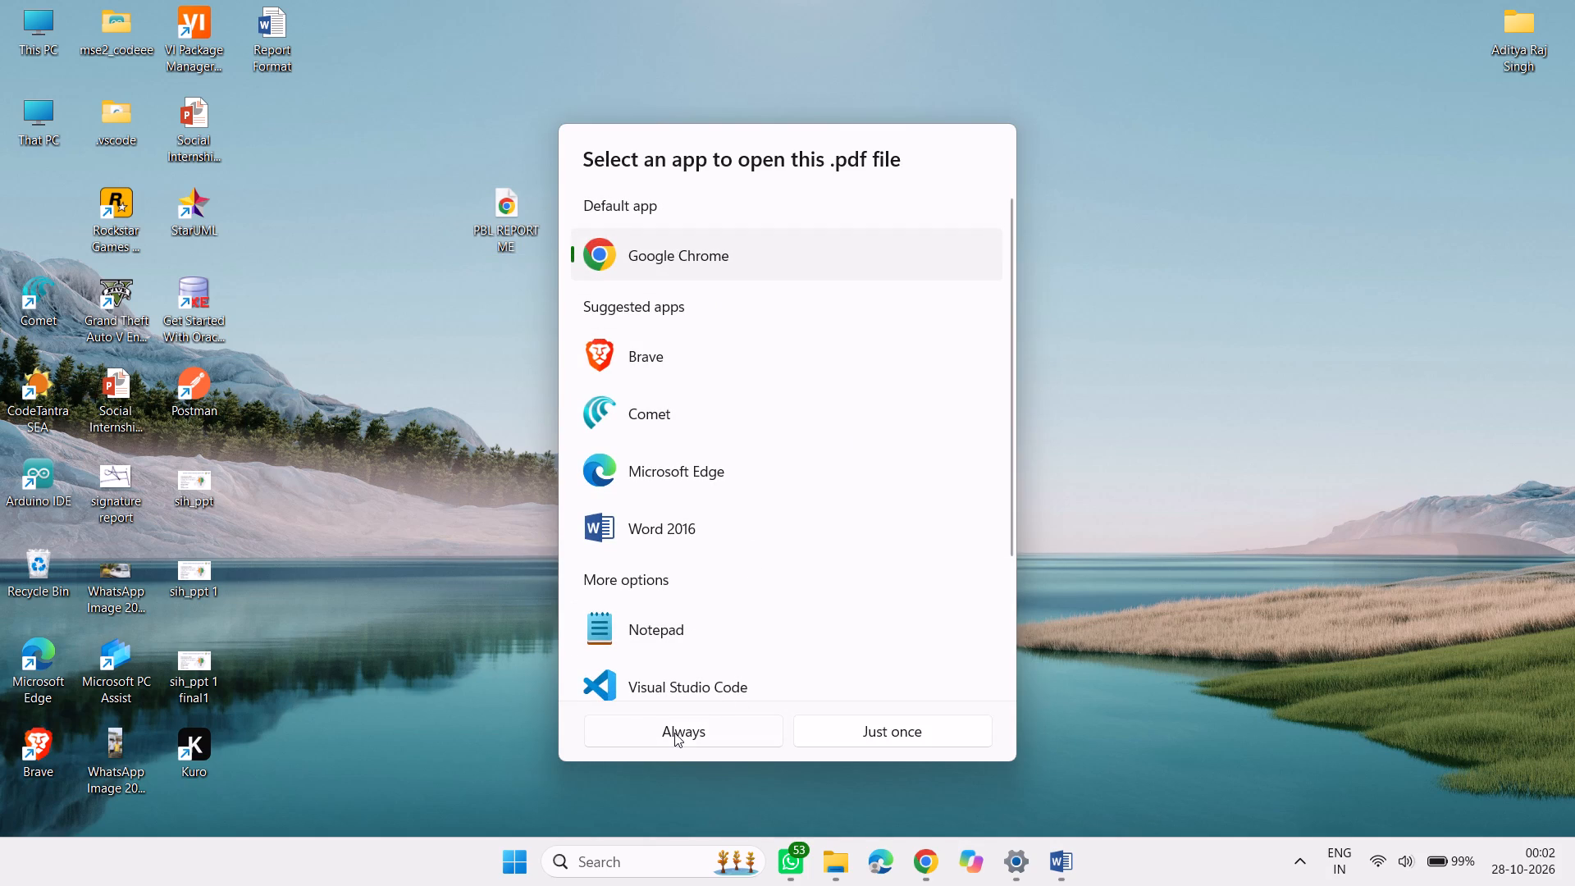
# Make Google Chrome the permanent app for PDF files and check the cover page of the opened PBL REPORT ME PDF.
pyautogui.click(674, 733)
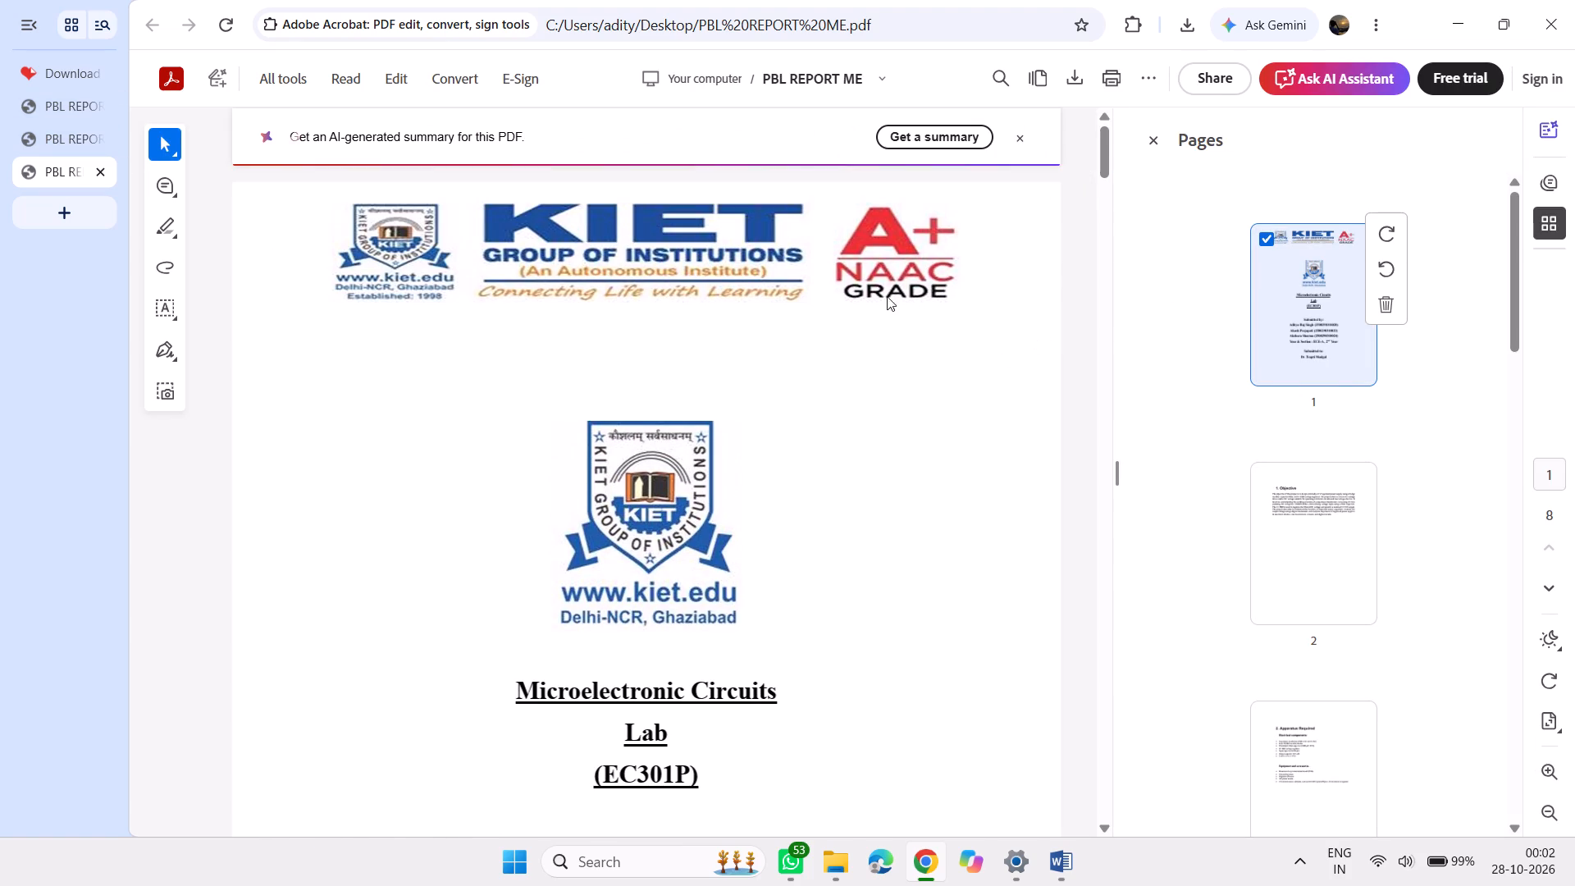
pyautogui.scroll(-5, 893, 498)
pyautogui.scroll(2, 893, 498)
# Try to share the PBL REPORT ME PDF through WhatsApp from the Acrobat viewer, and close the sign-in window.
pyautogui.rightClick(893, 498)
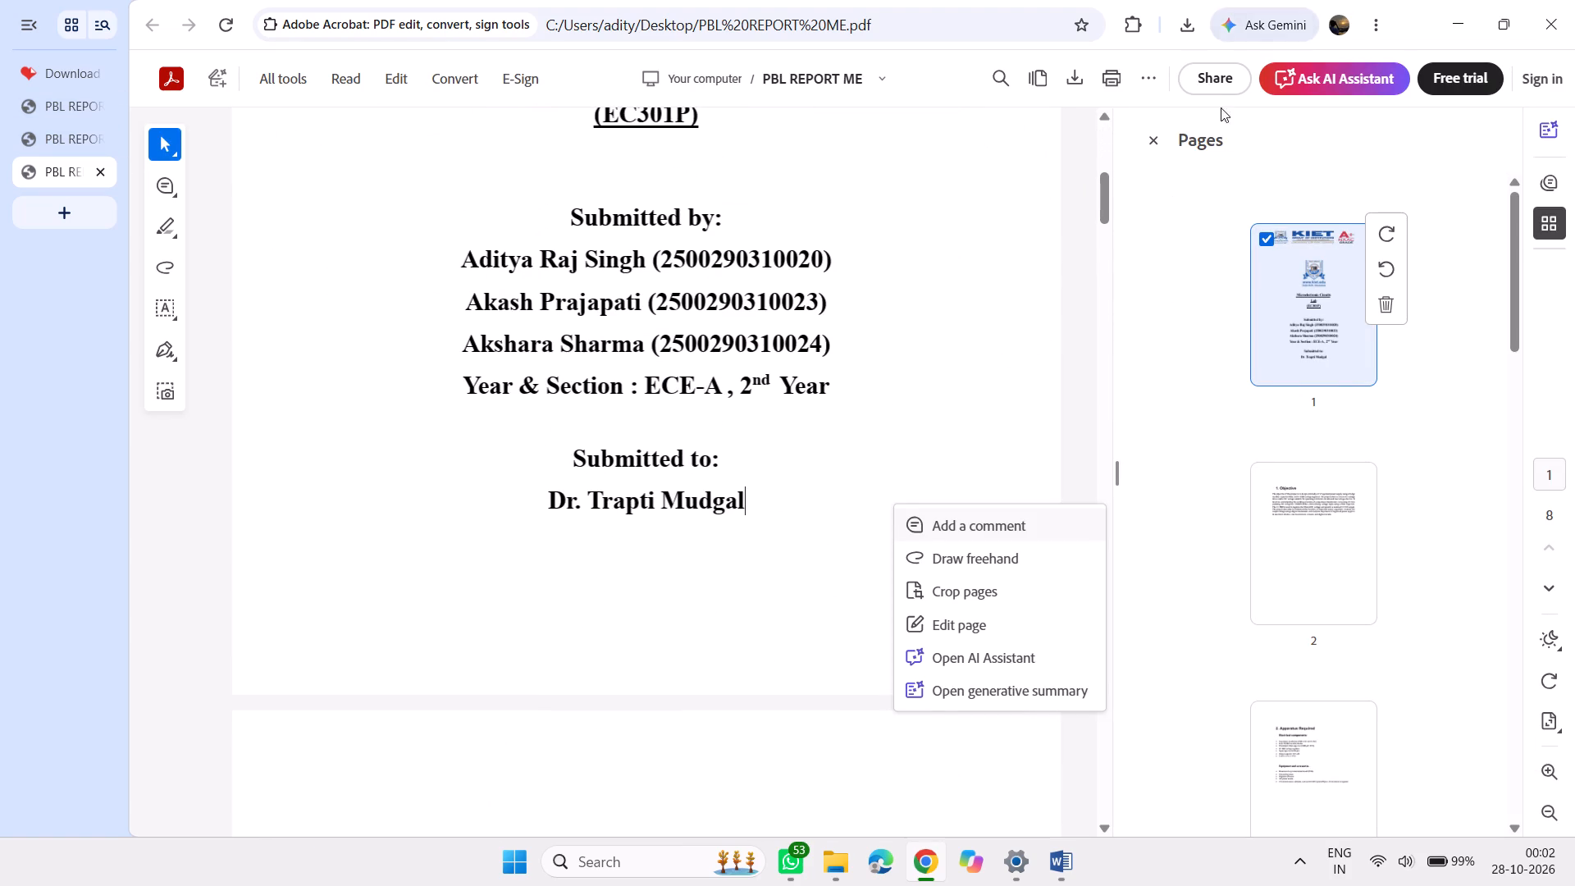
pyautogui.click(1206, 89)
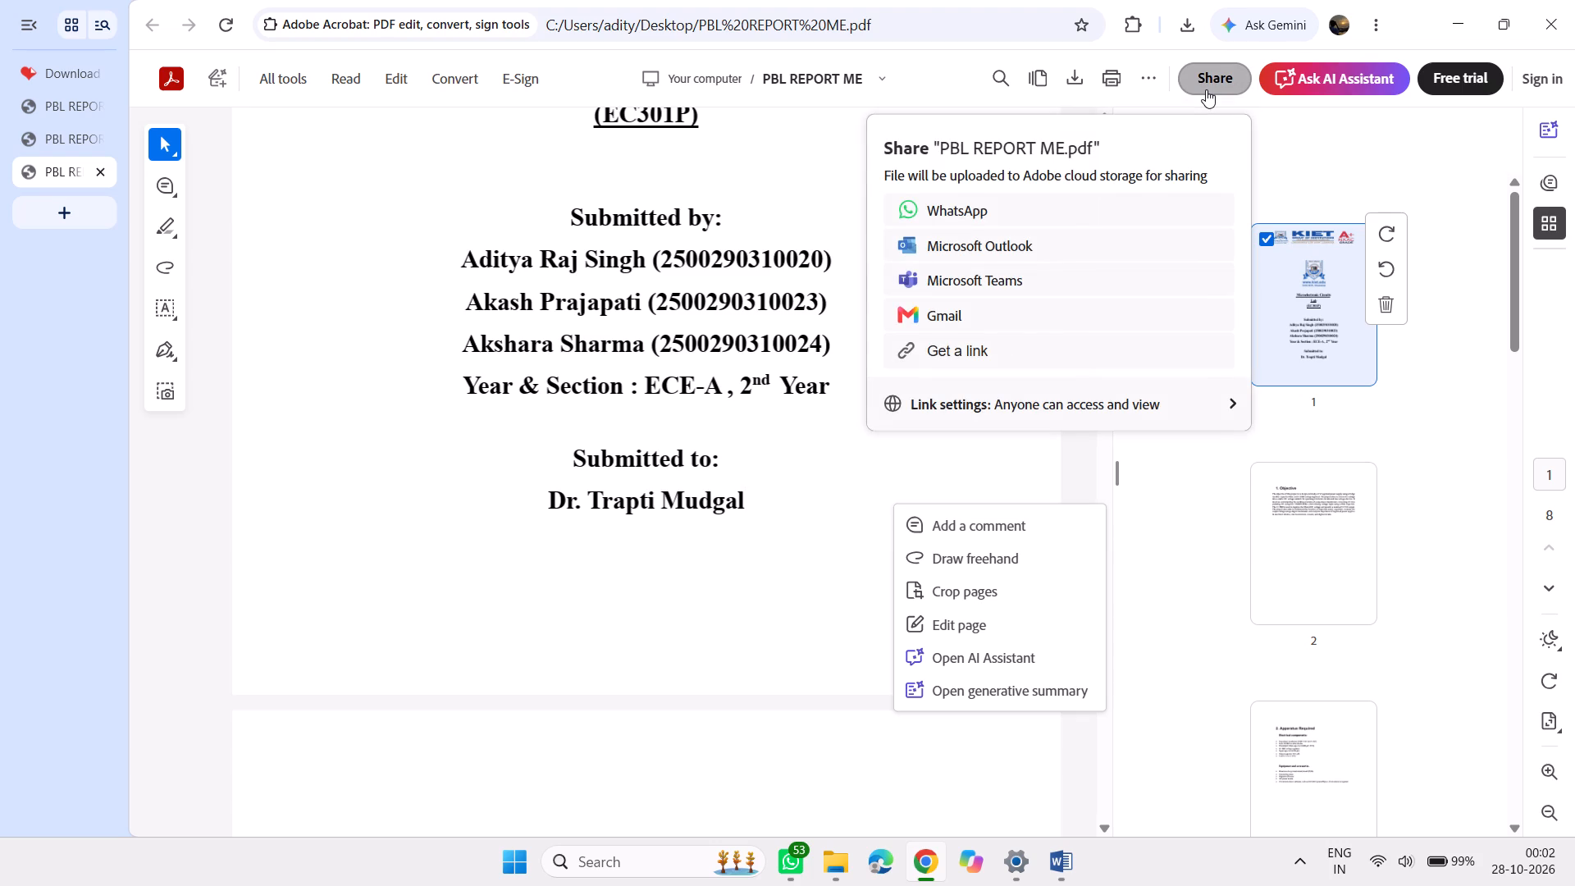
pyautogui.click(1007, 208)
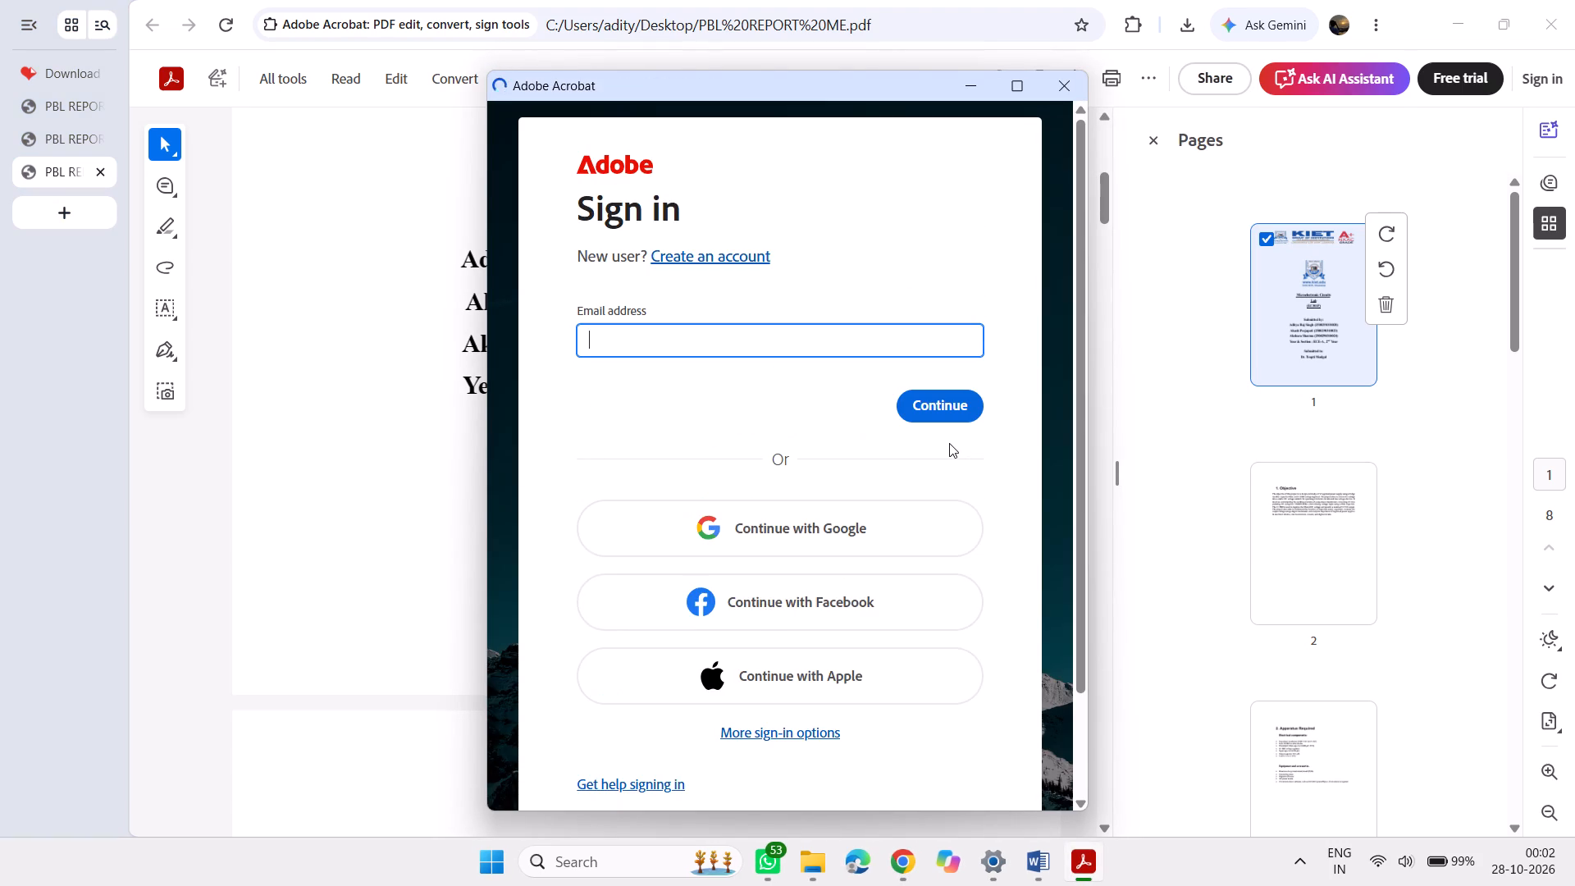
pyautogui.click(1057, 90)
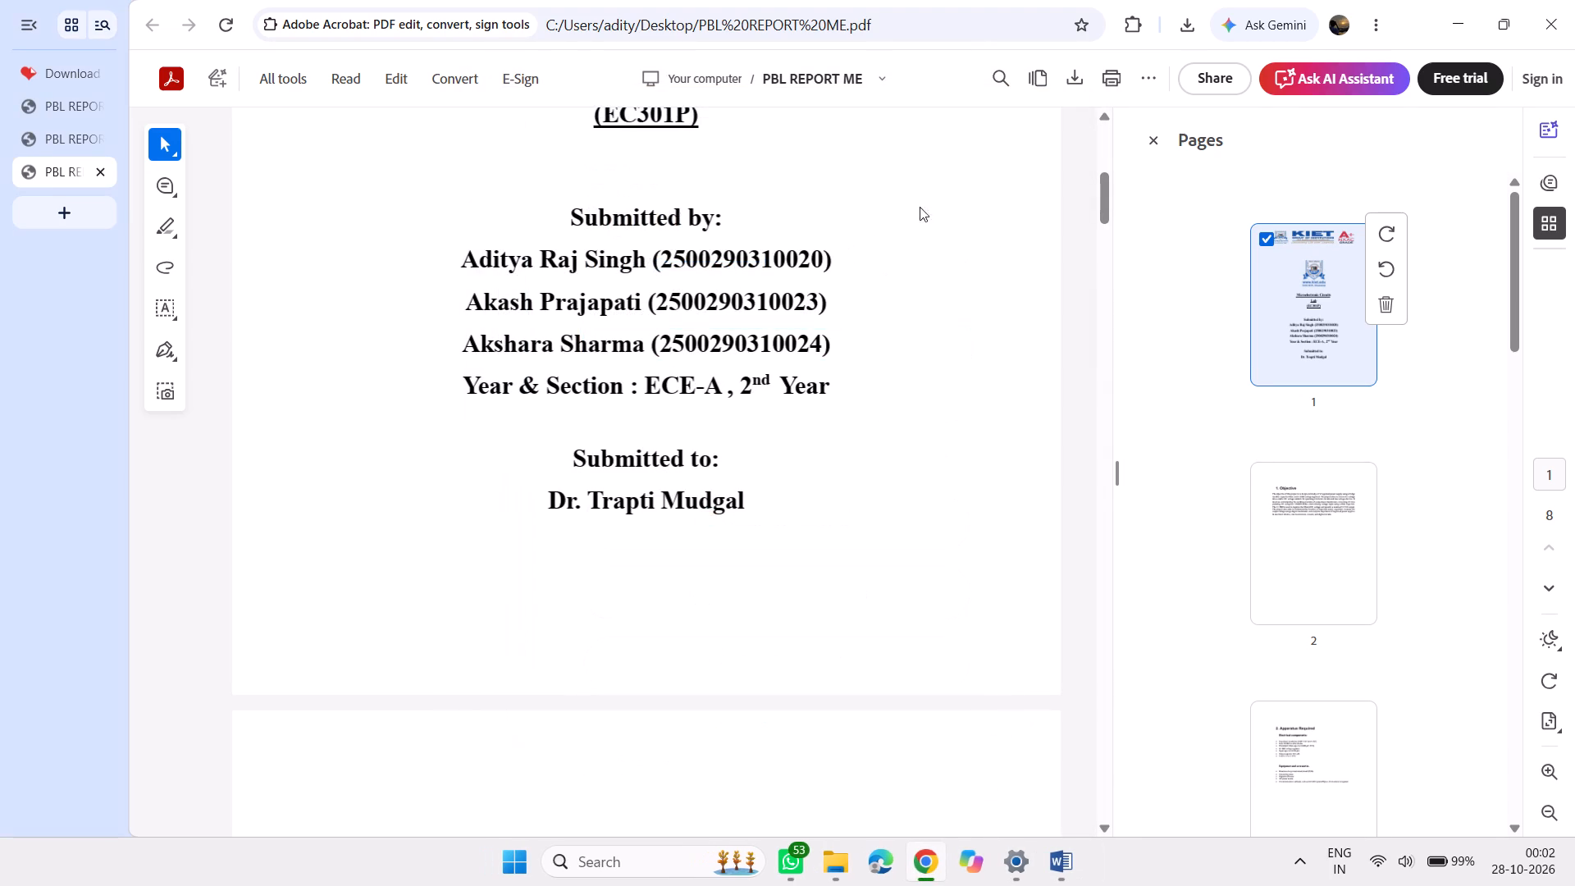
# Switch to the desktop and share the PBL REPORT ME PDF from there using WhatsApp.
pyautogui.click(1443, 28)
pyautogui.rightClick(509, 216)
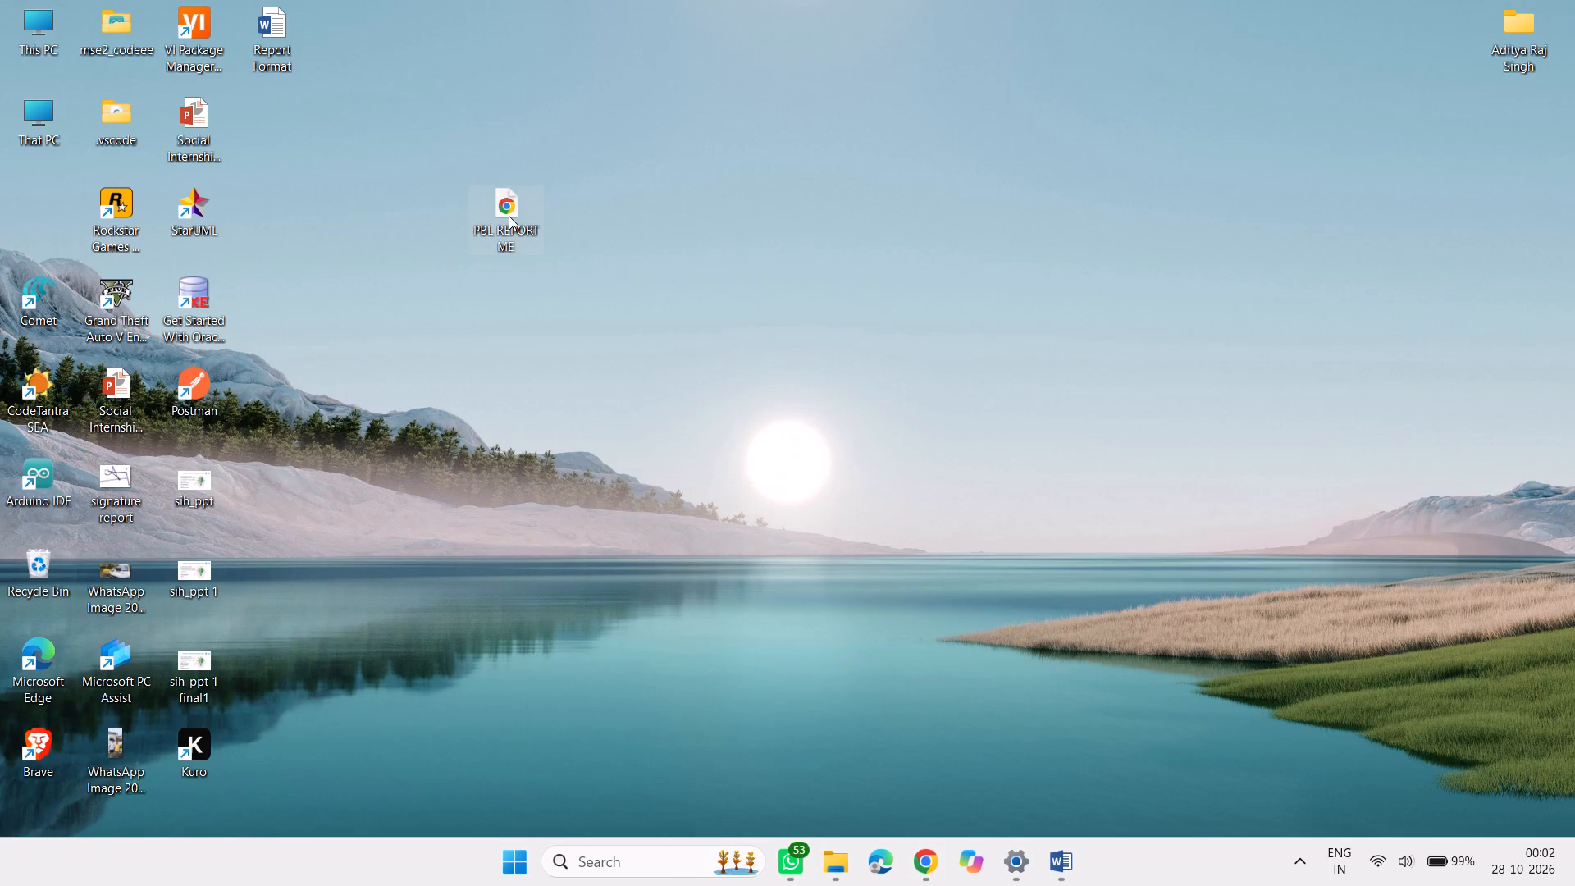
pyautogui.click(727, 257)
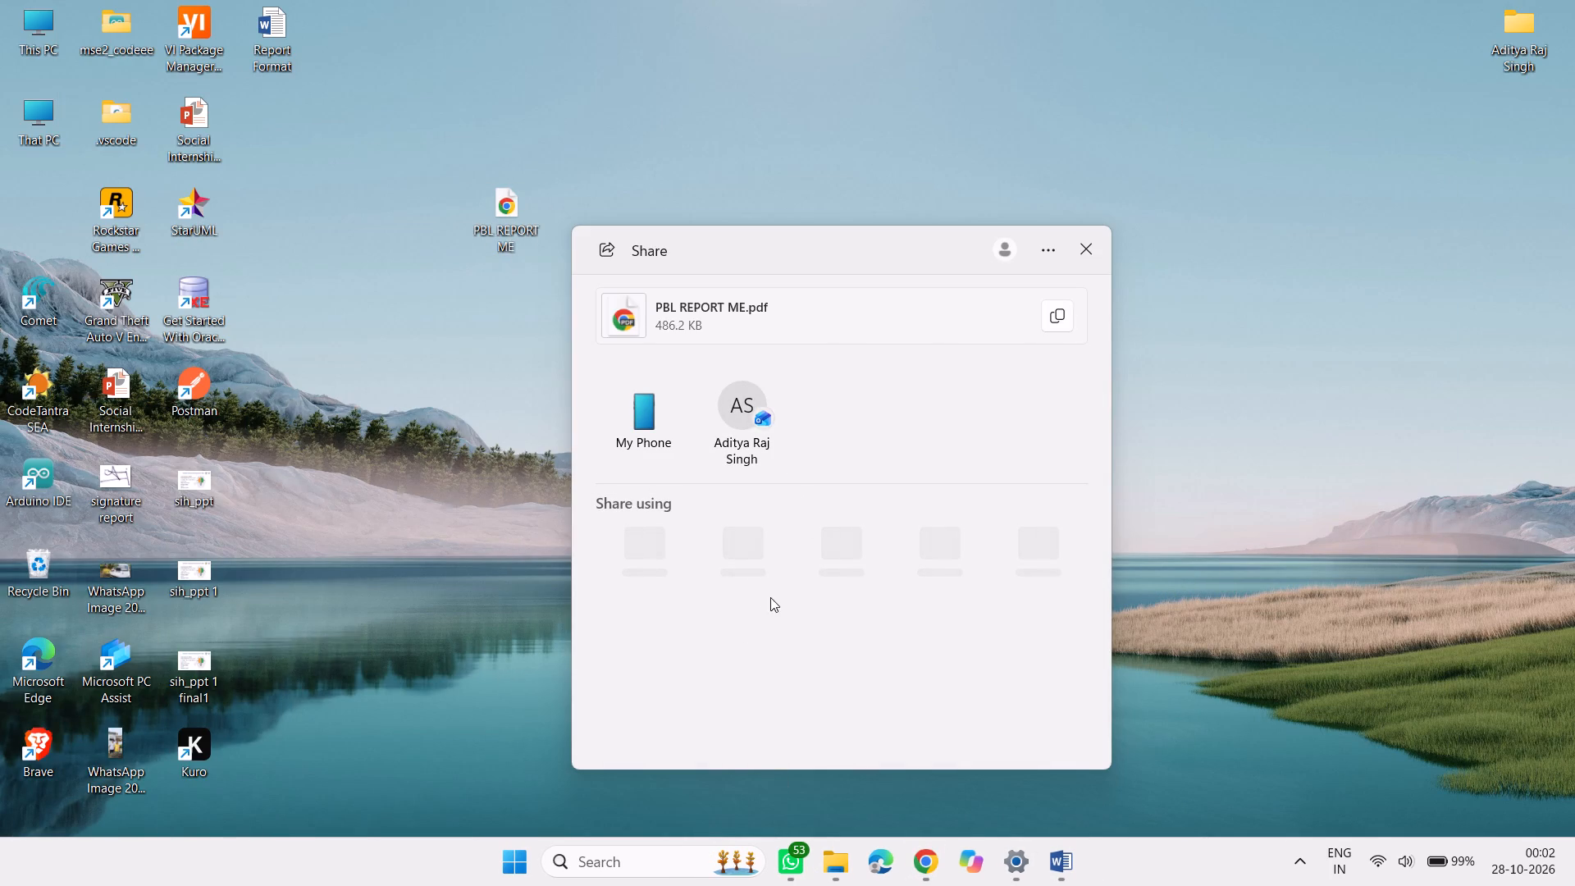
pyautogui.click(731, 544)
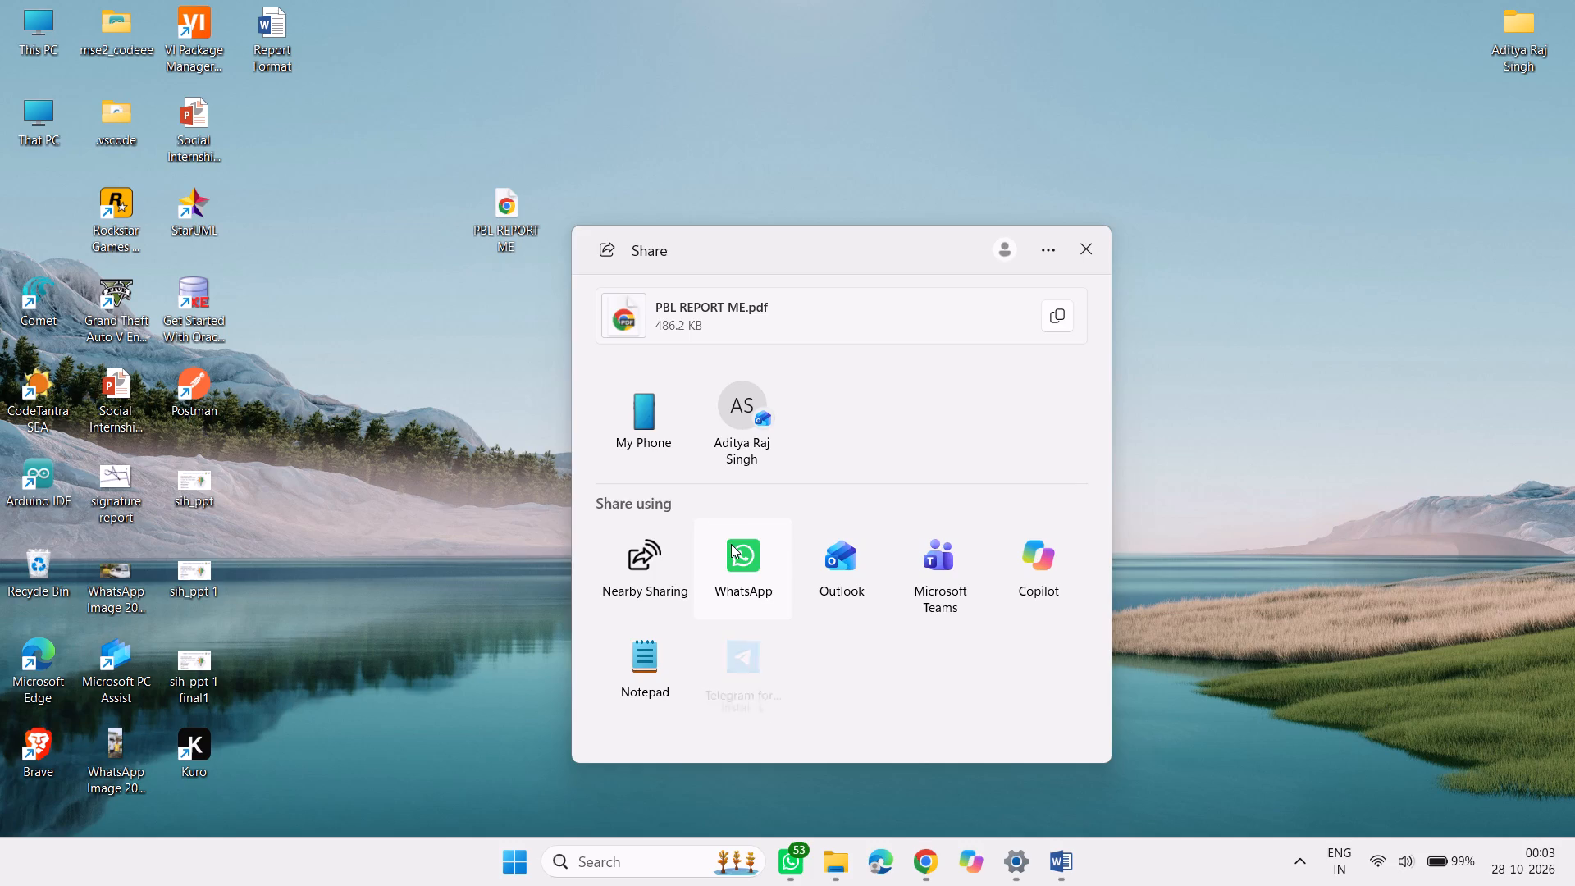
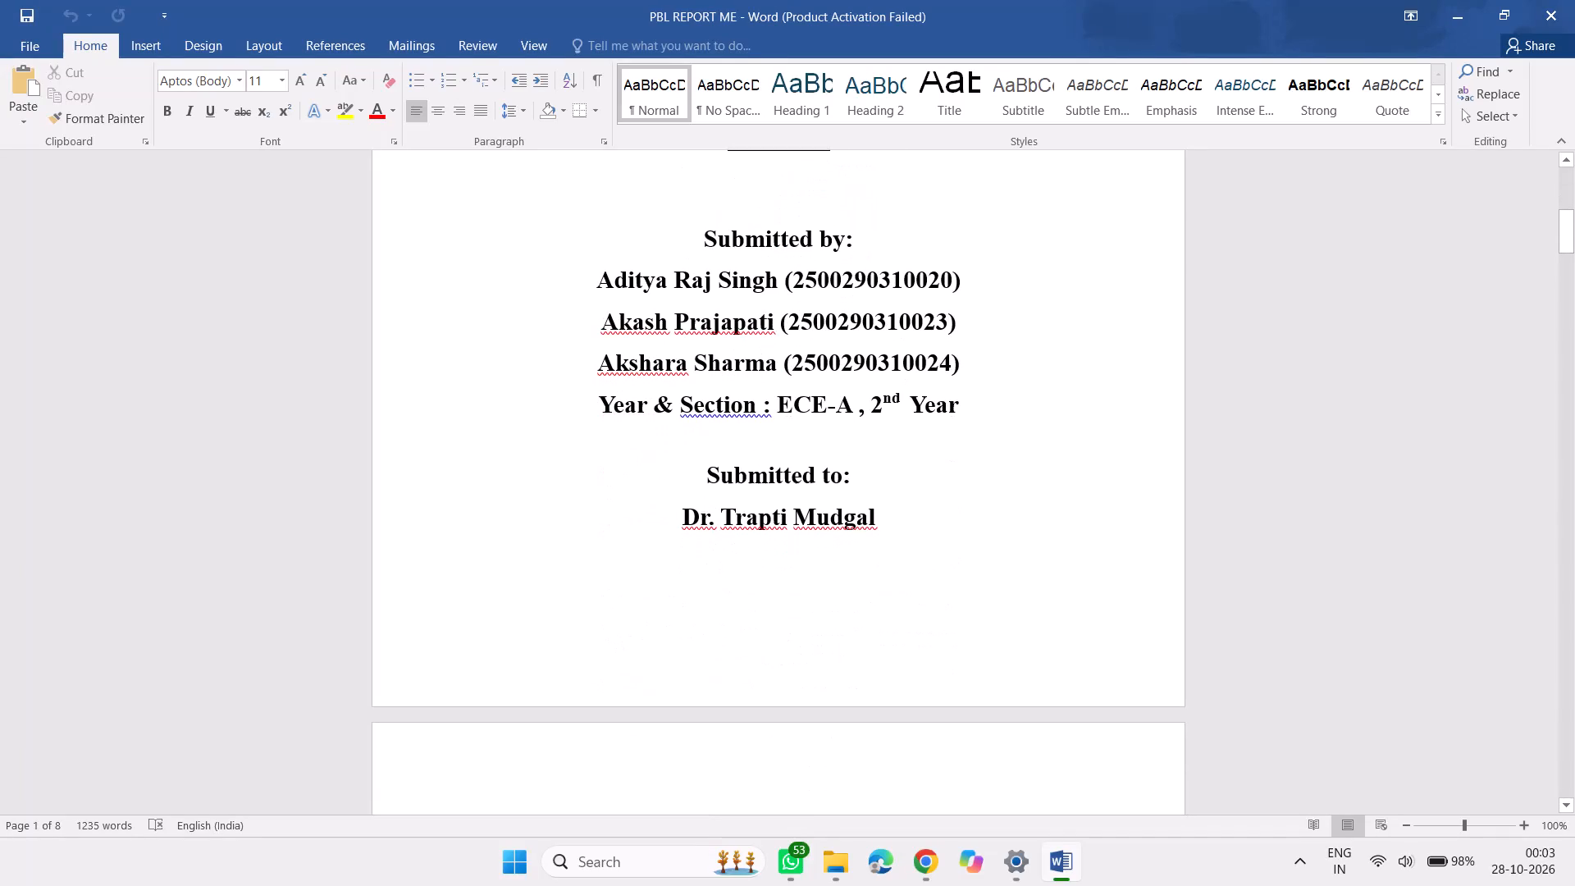
# In the Word report, remove the automatic list number in front of the Apparatus Required heading on page 3.
pyautogui.scroll(-5, 551, 650)
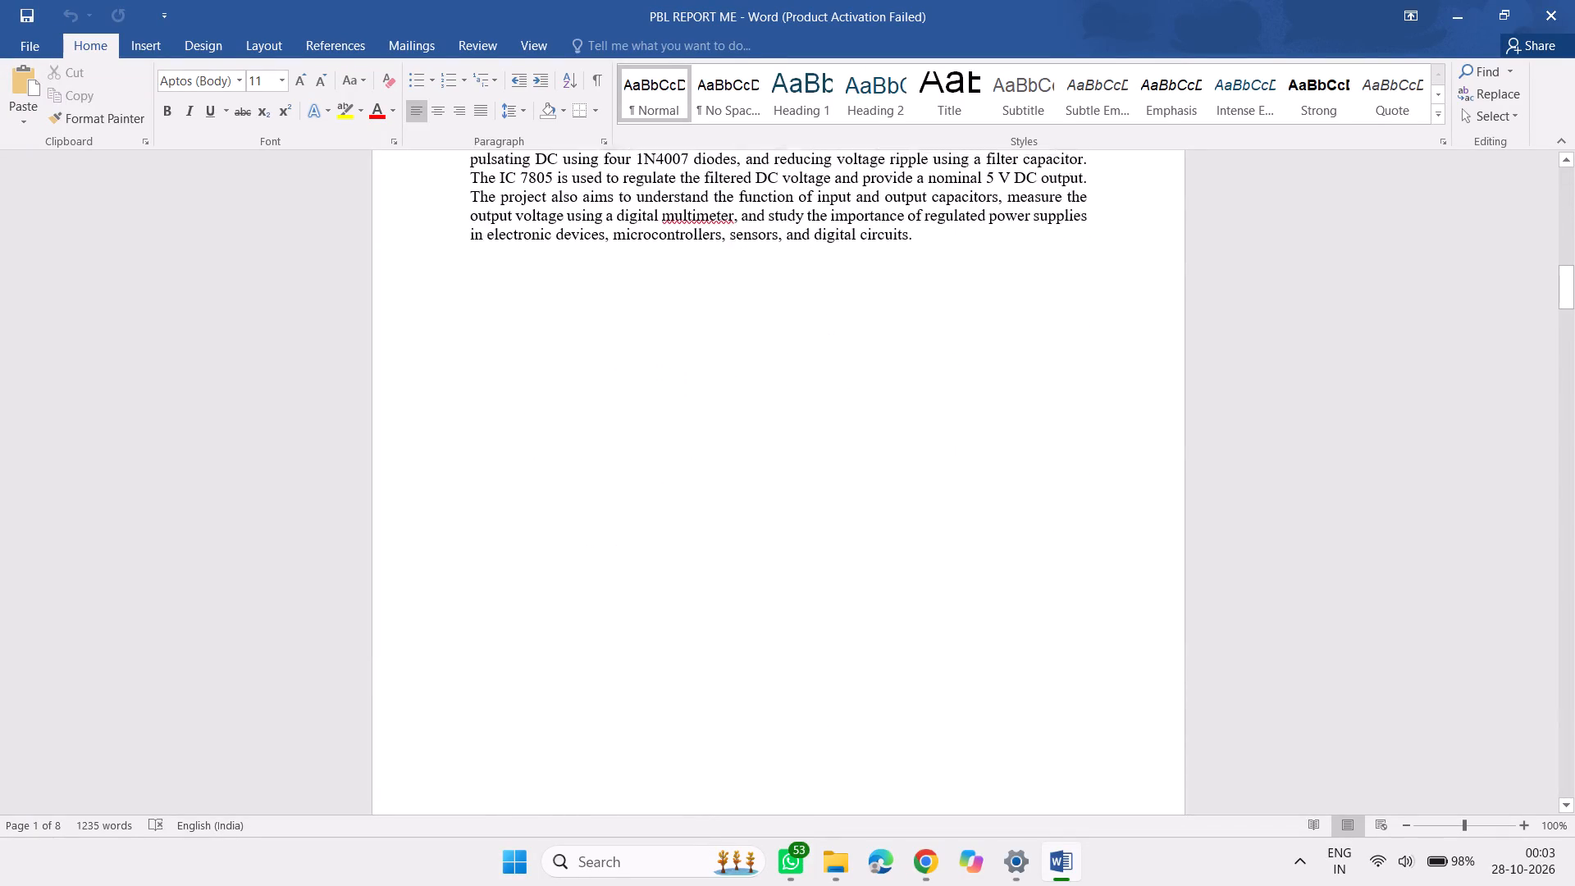
pyautogui.scroll(-3, 551, 650)
pyautogui.scroll(1, 551, 650)
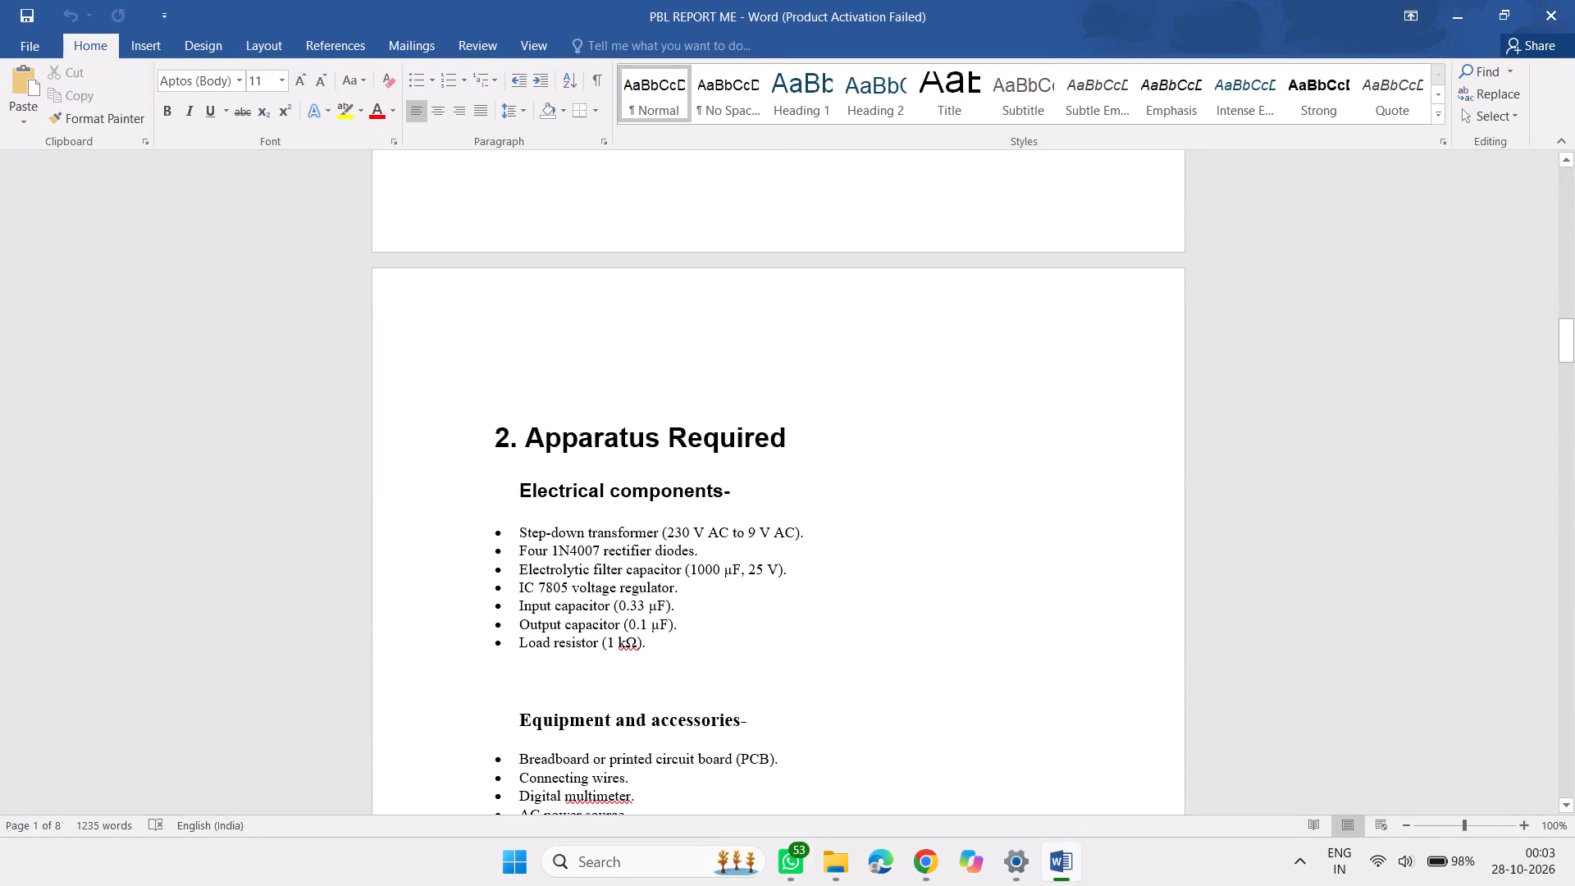
pyautogui.click(481, 424)
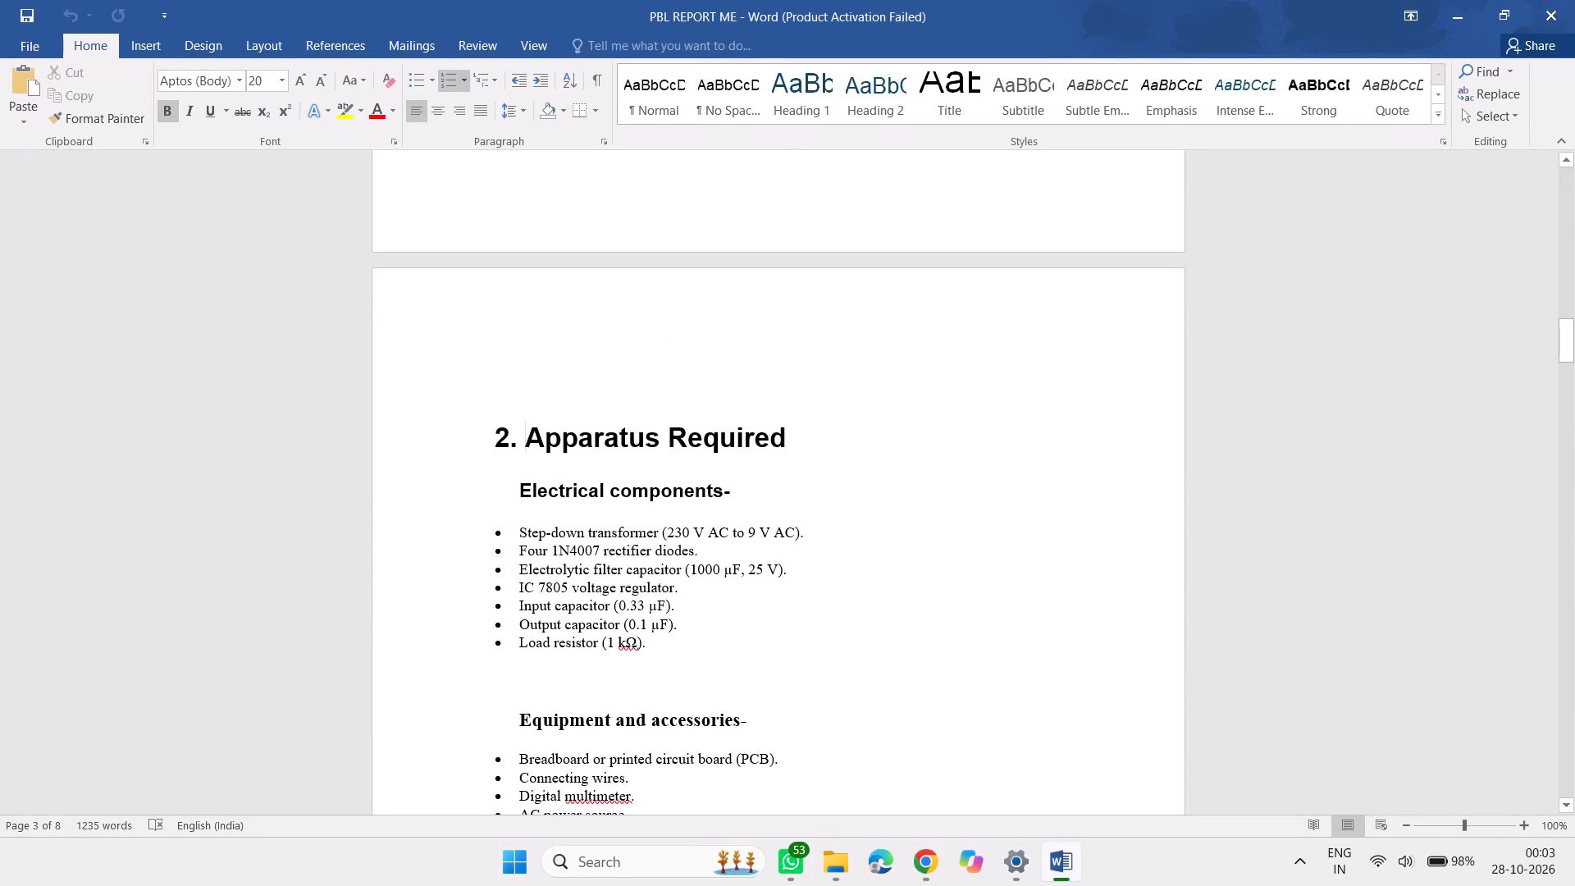
pyautogui.click(506, 391)
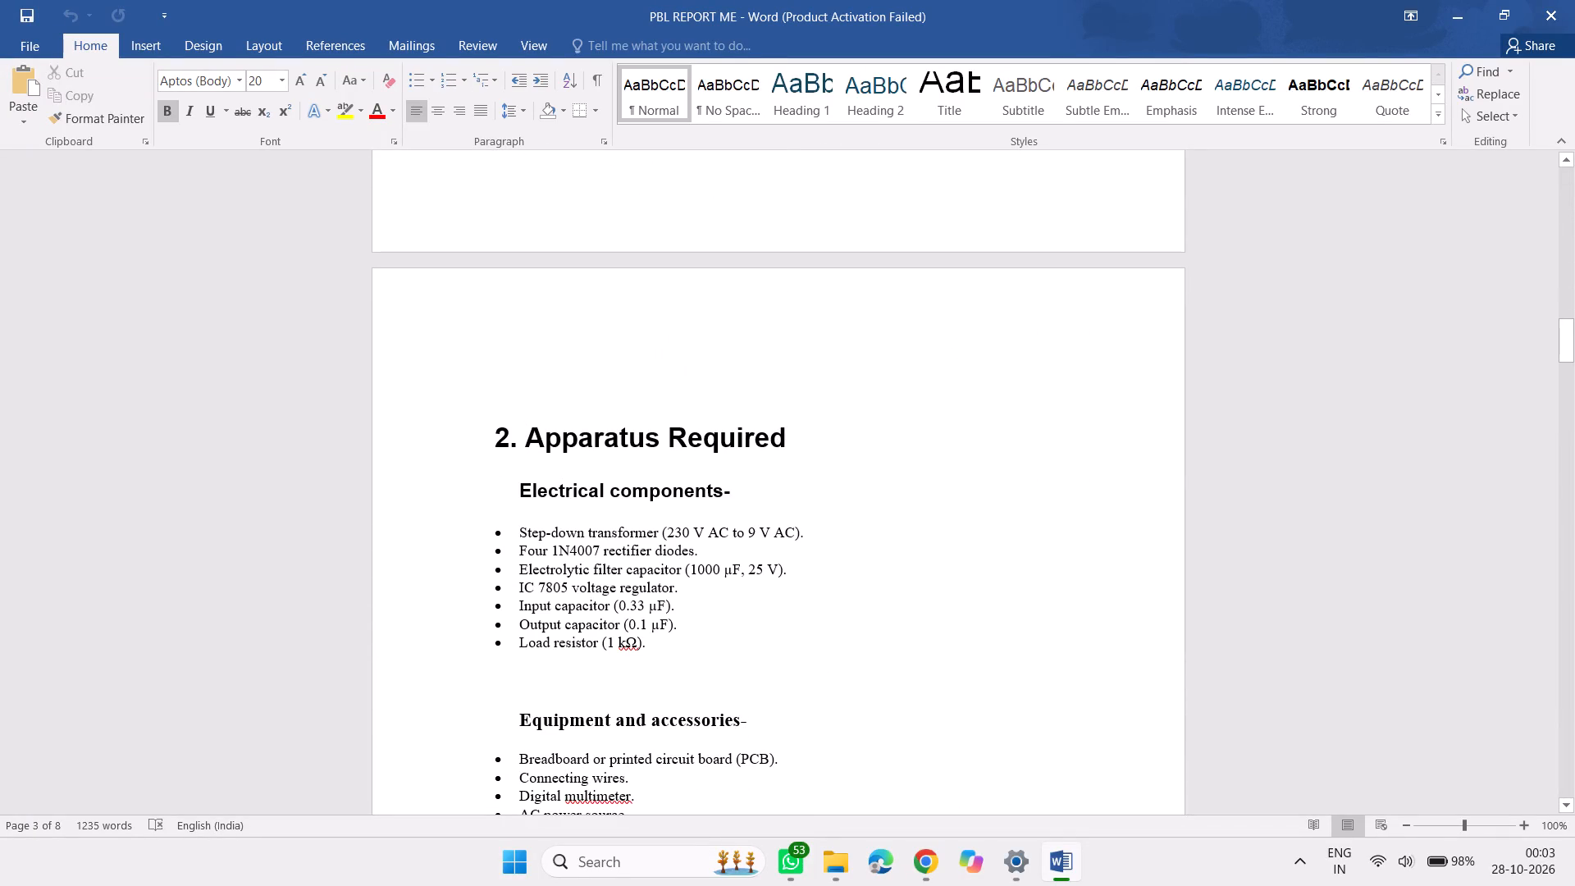
pyautogui.press('BackSpace')
pyautogui.press('BackSpace')
pyautogui.scroll(-4, 506, 391)
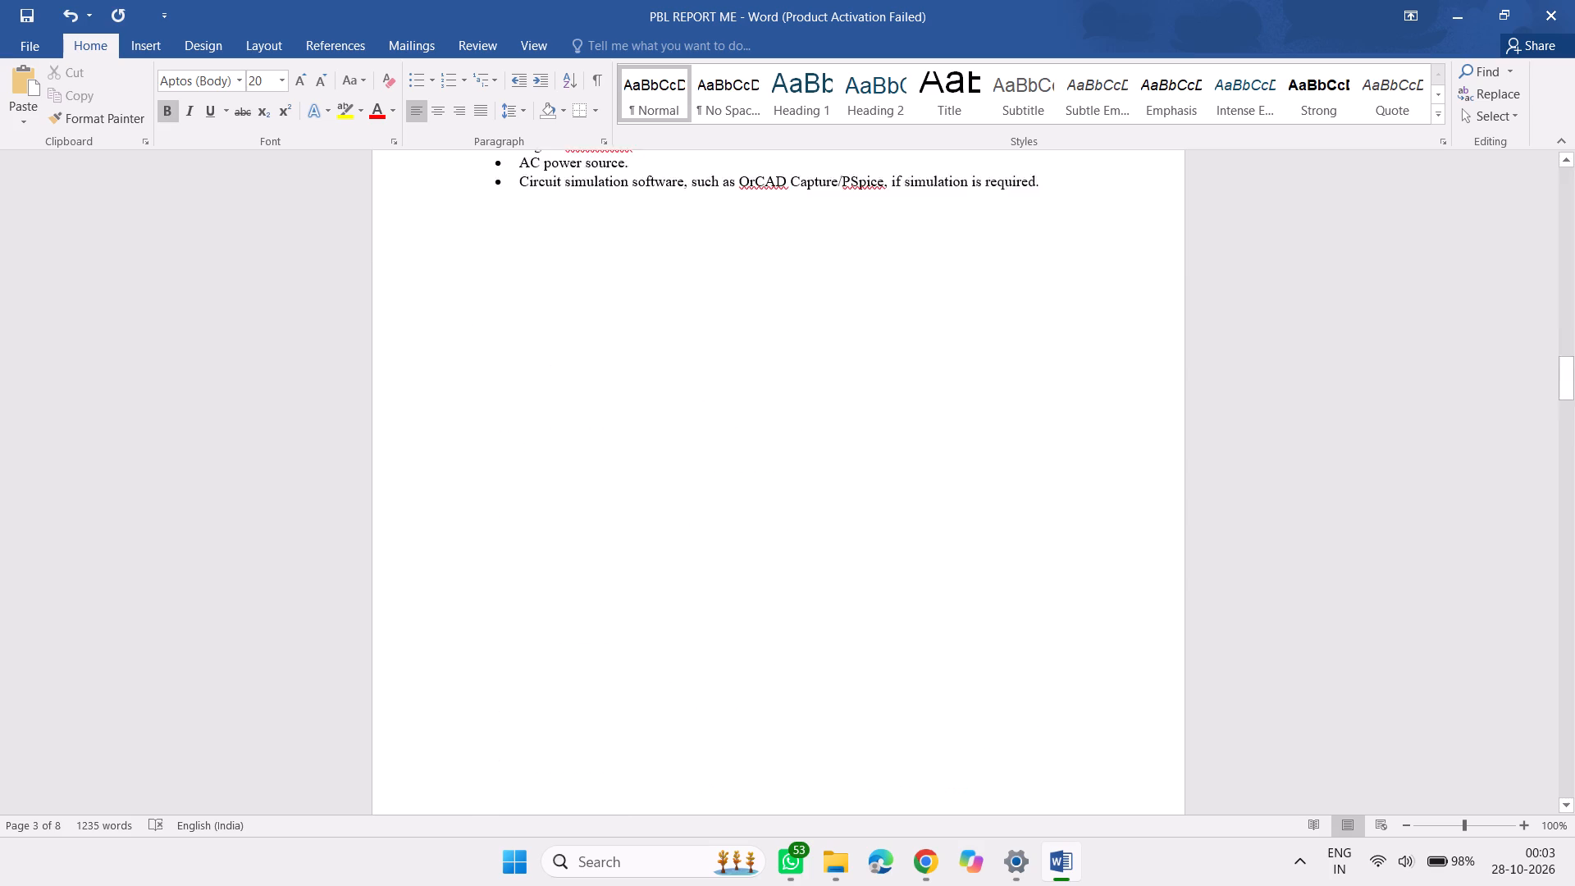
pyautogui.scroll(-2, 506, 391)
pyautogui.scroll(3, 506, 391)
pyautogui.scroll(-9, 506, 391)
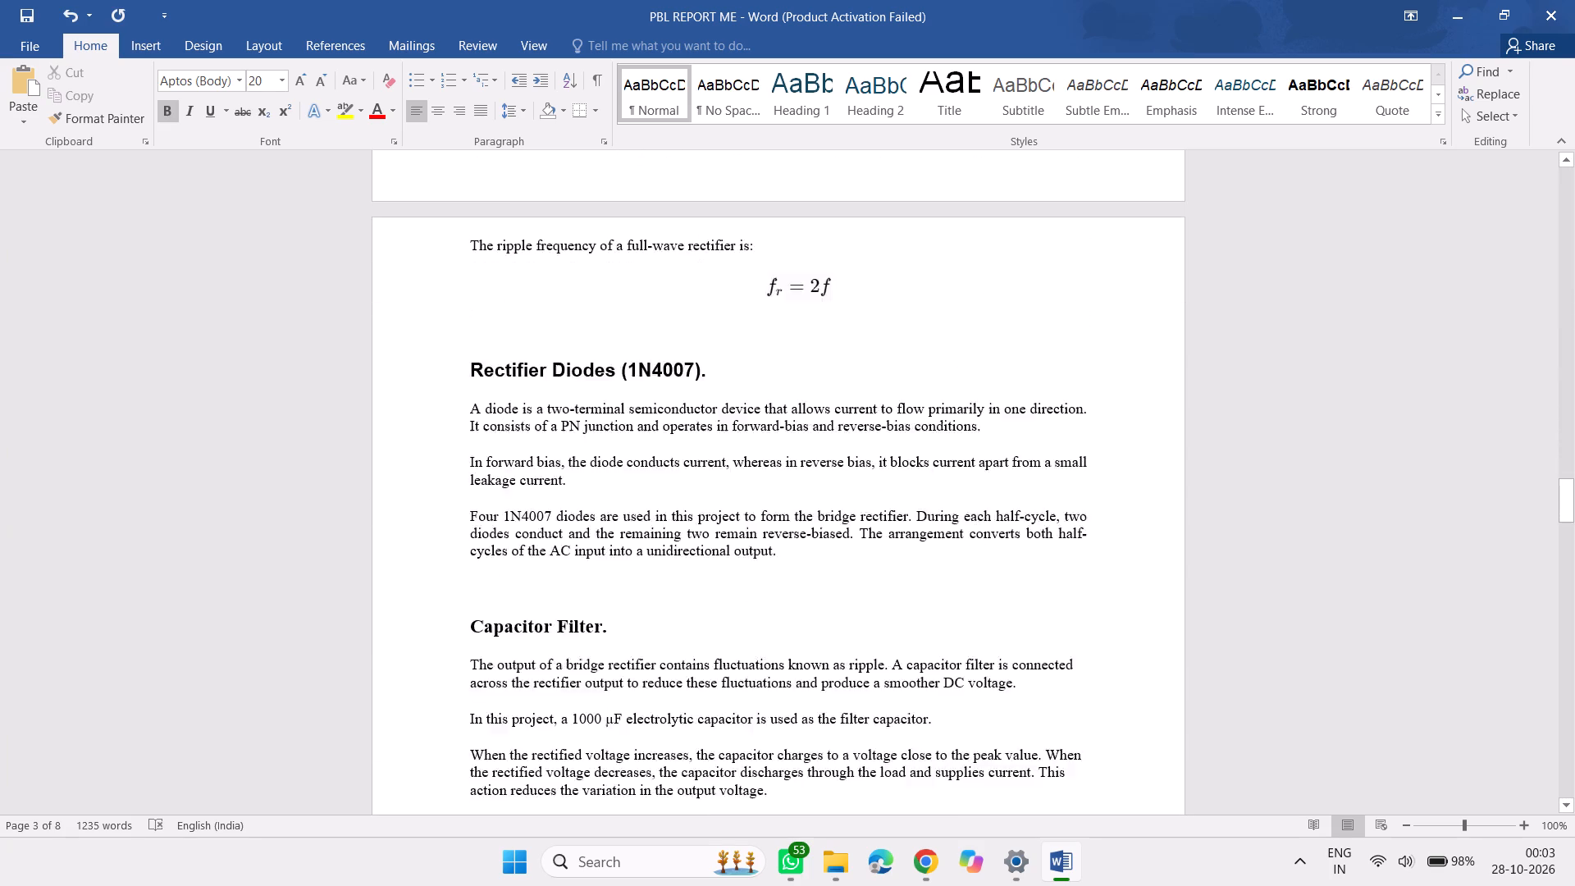
# Switch to File Explorer and copy the PBL REPORT ME Word document stored in Downloads from the recent files.
pyautogui.scroll(-3, 506, 391)
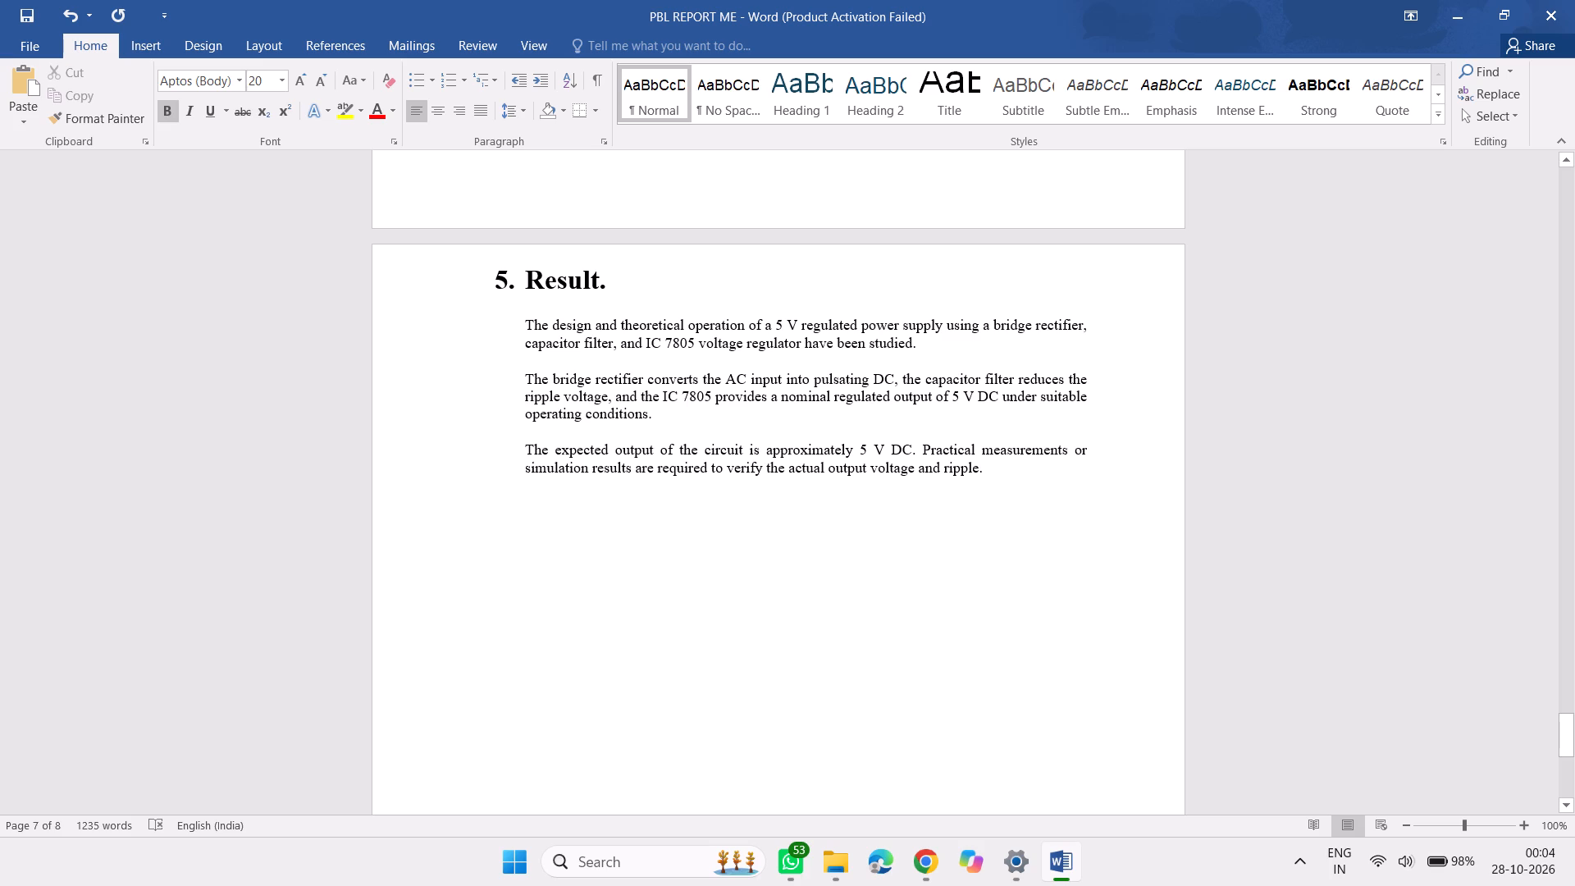
pyautogui.scroll(6, 570, 307)
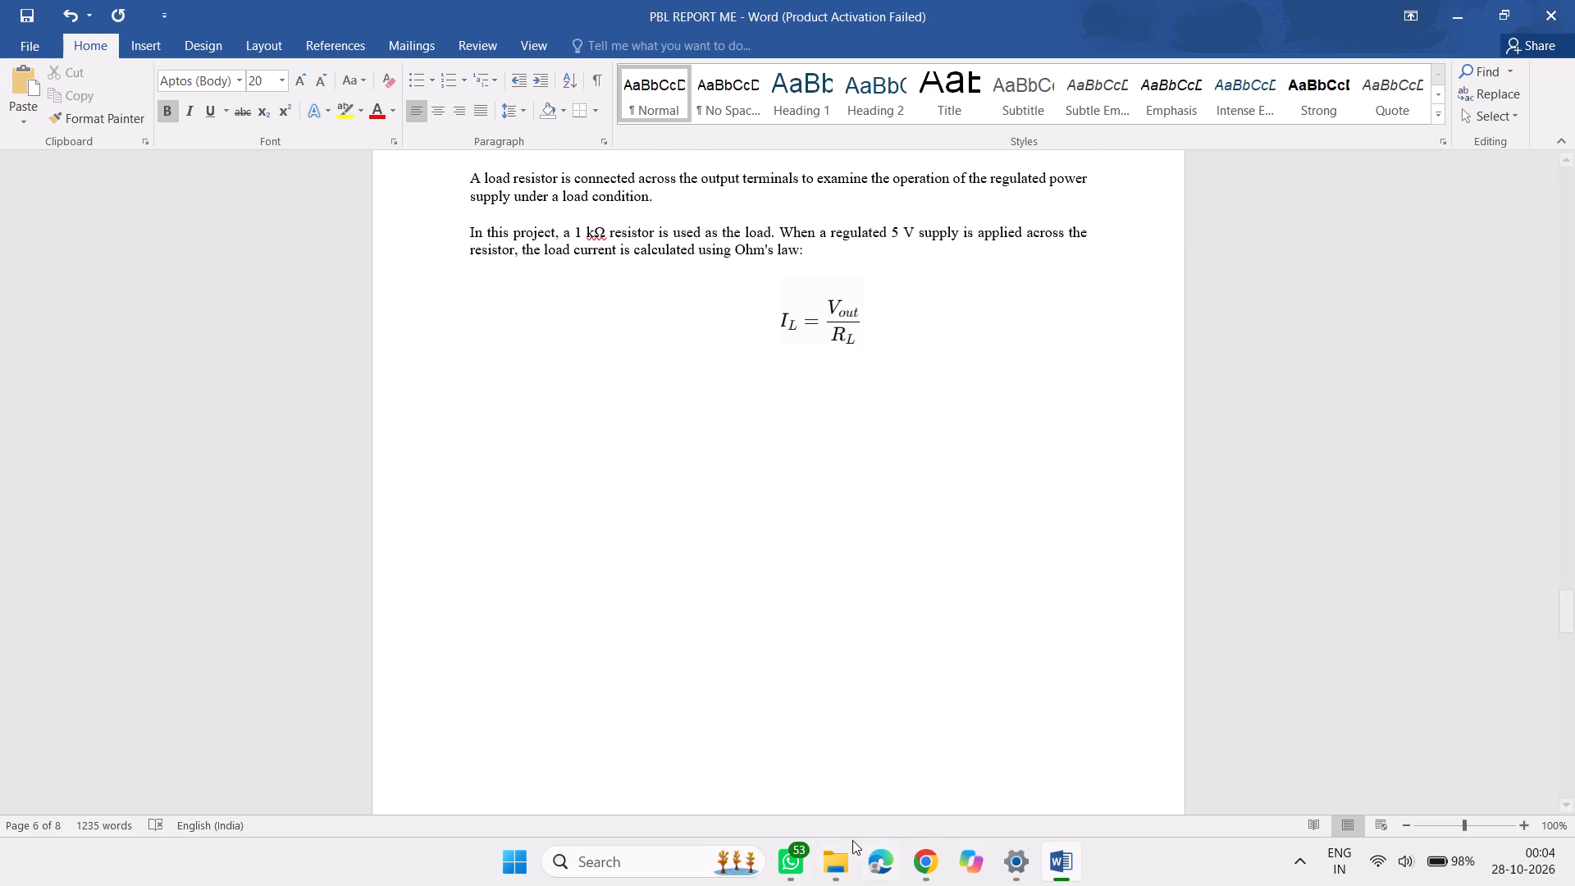
pyautogui.click(828, 863)
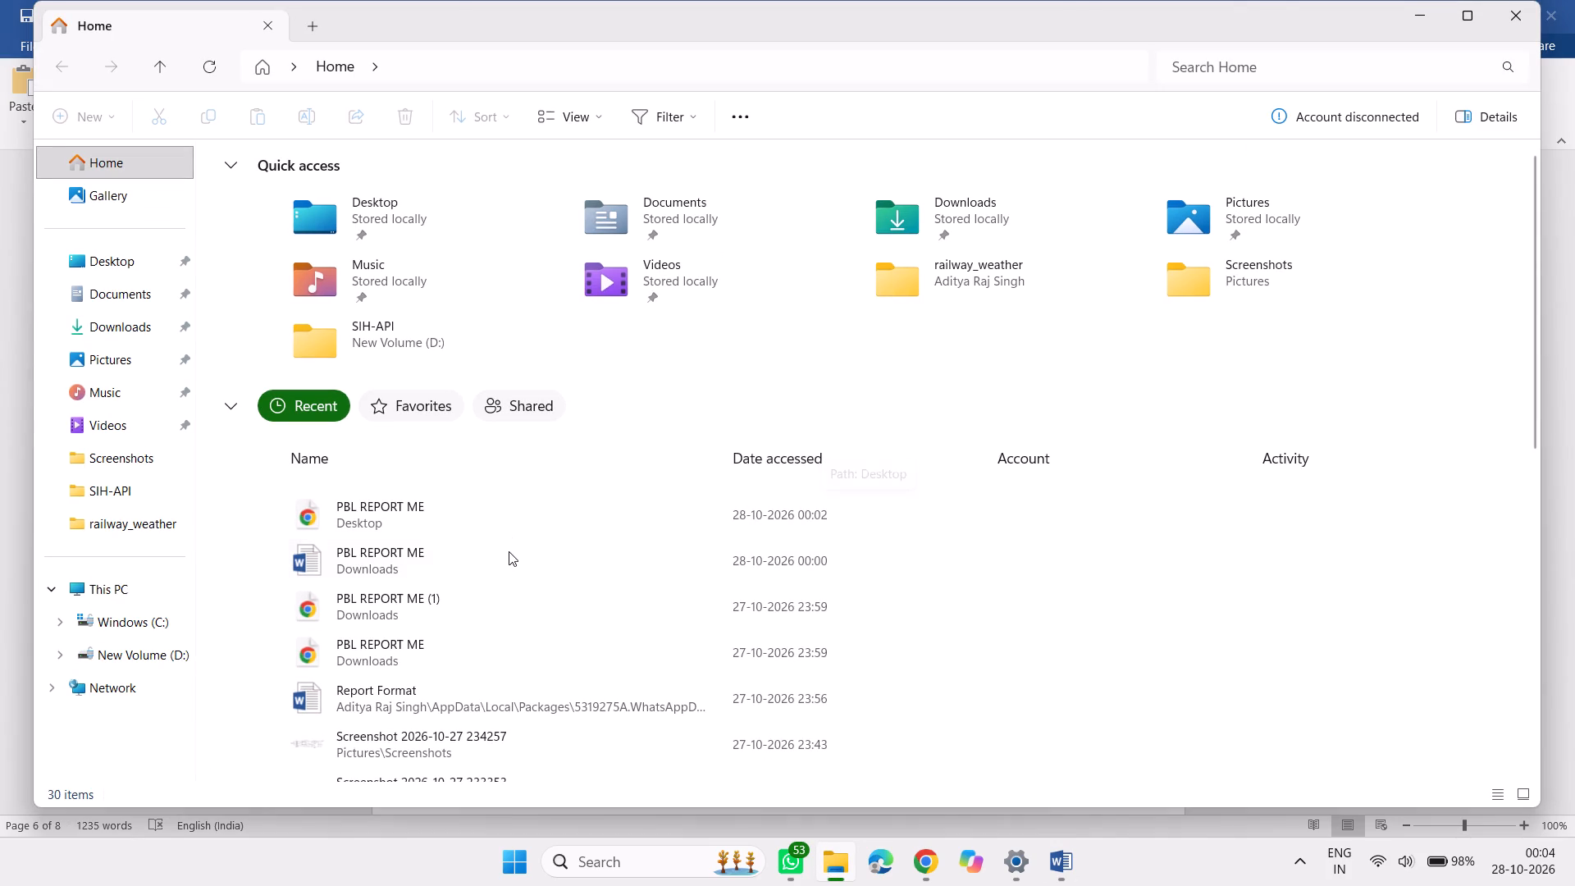
pyautogui.rightClick(509, 551)
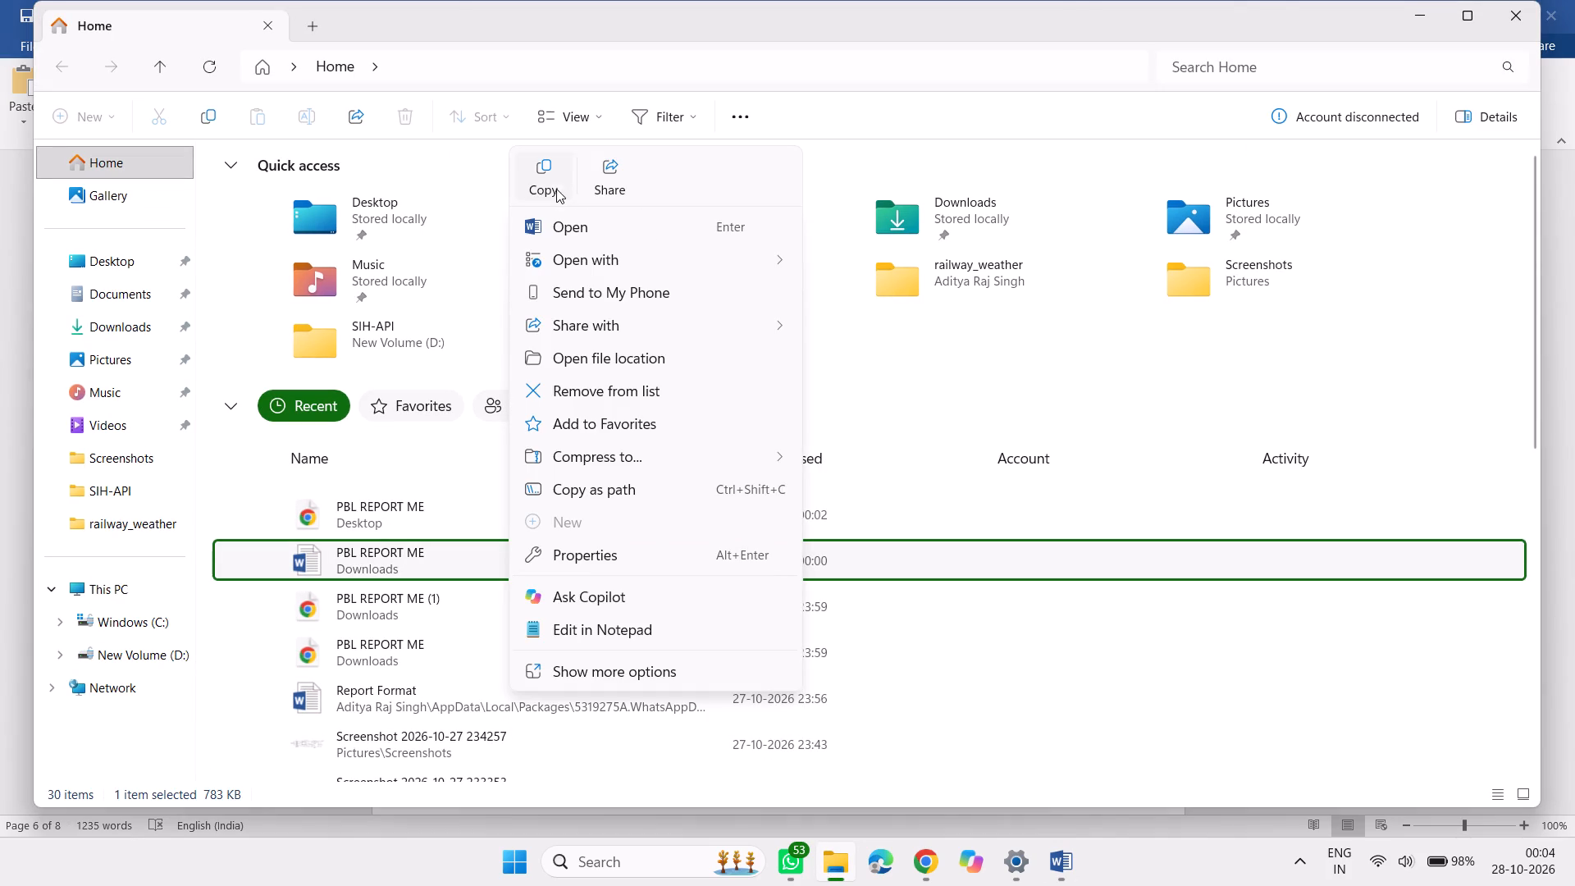
pyautogui.click(555, 188)
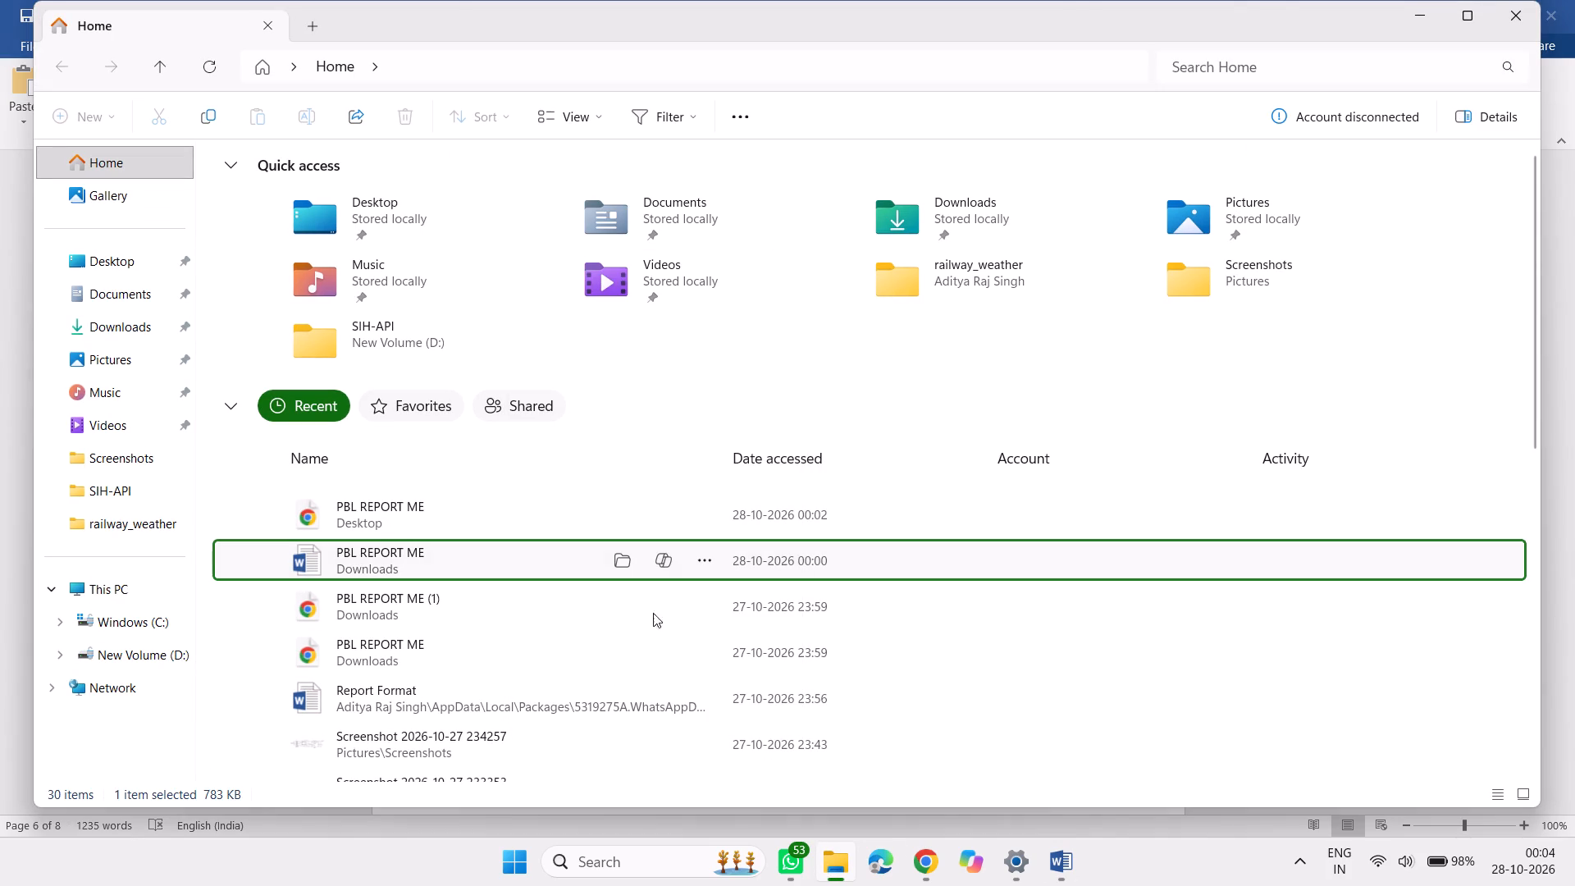
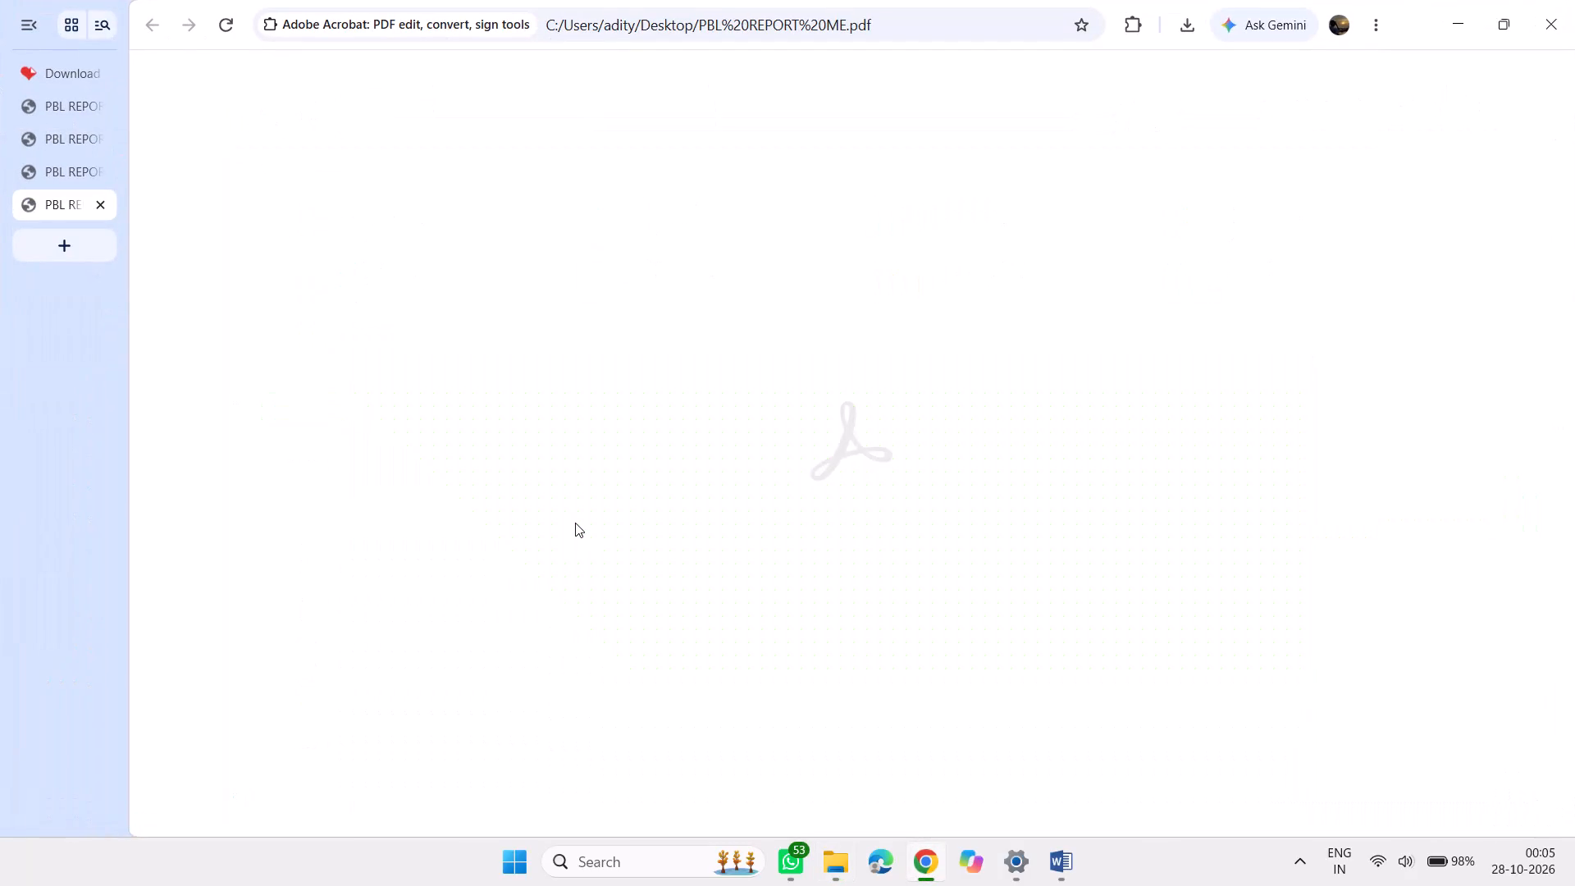
# Look over the beginning of the exported PBL REPORT ME PDF, then close the browser window.
pyautogui.scroll(-5, 852, 414)
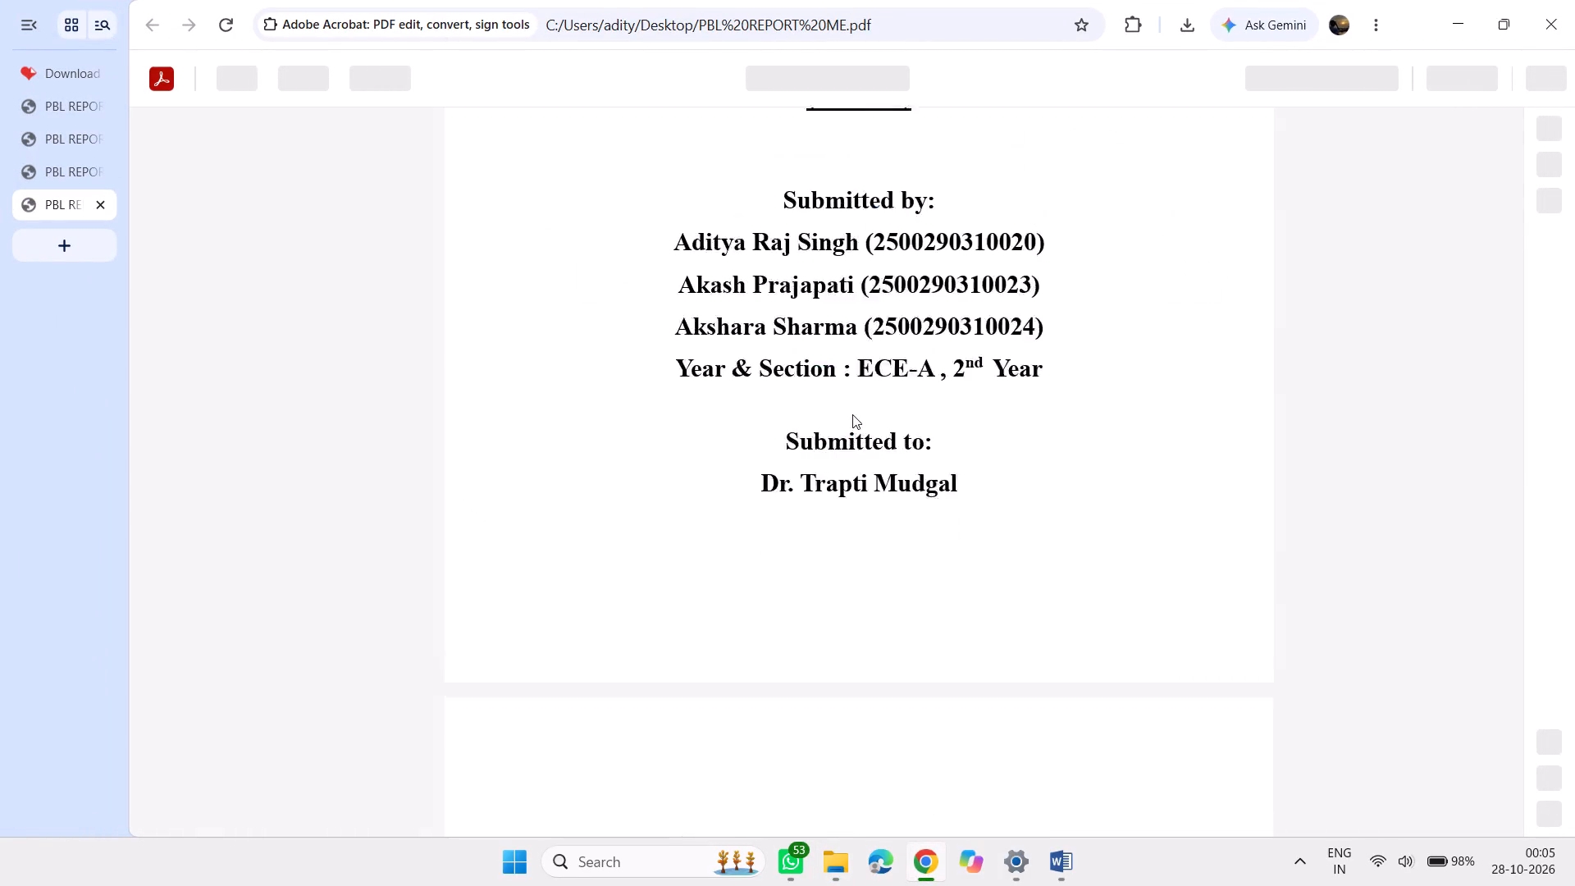
pyautogui.scroll(-7, 852, 414)
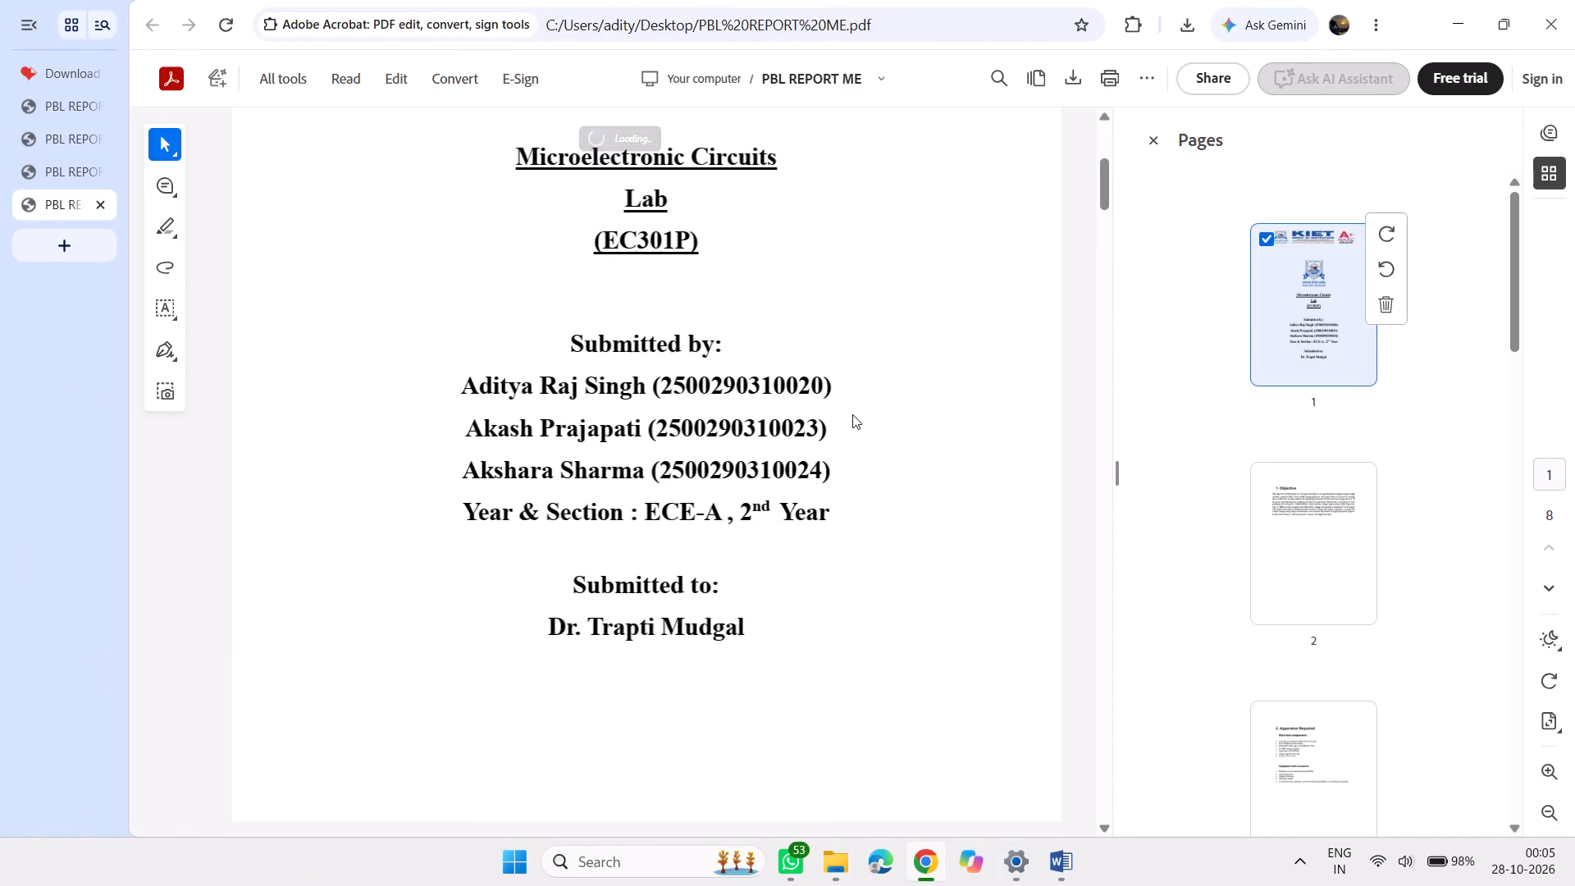
pyautogui.scroll(-1, 852, 414)
pyautogui.click(1540, 19)
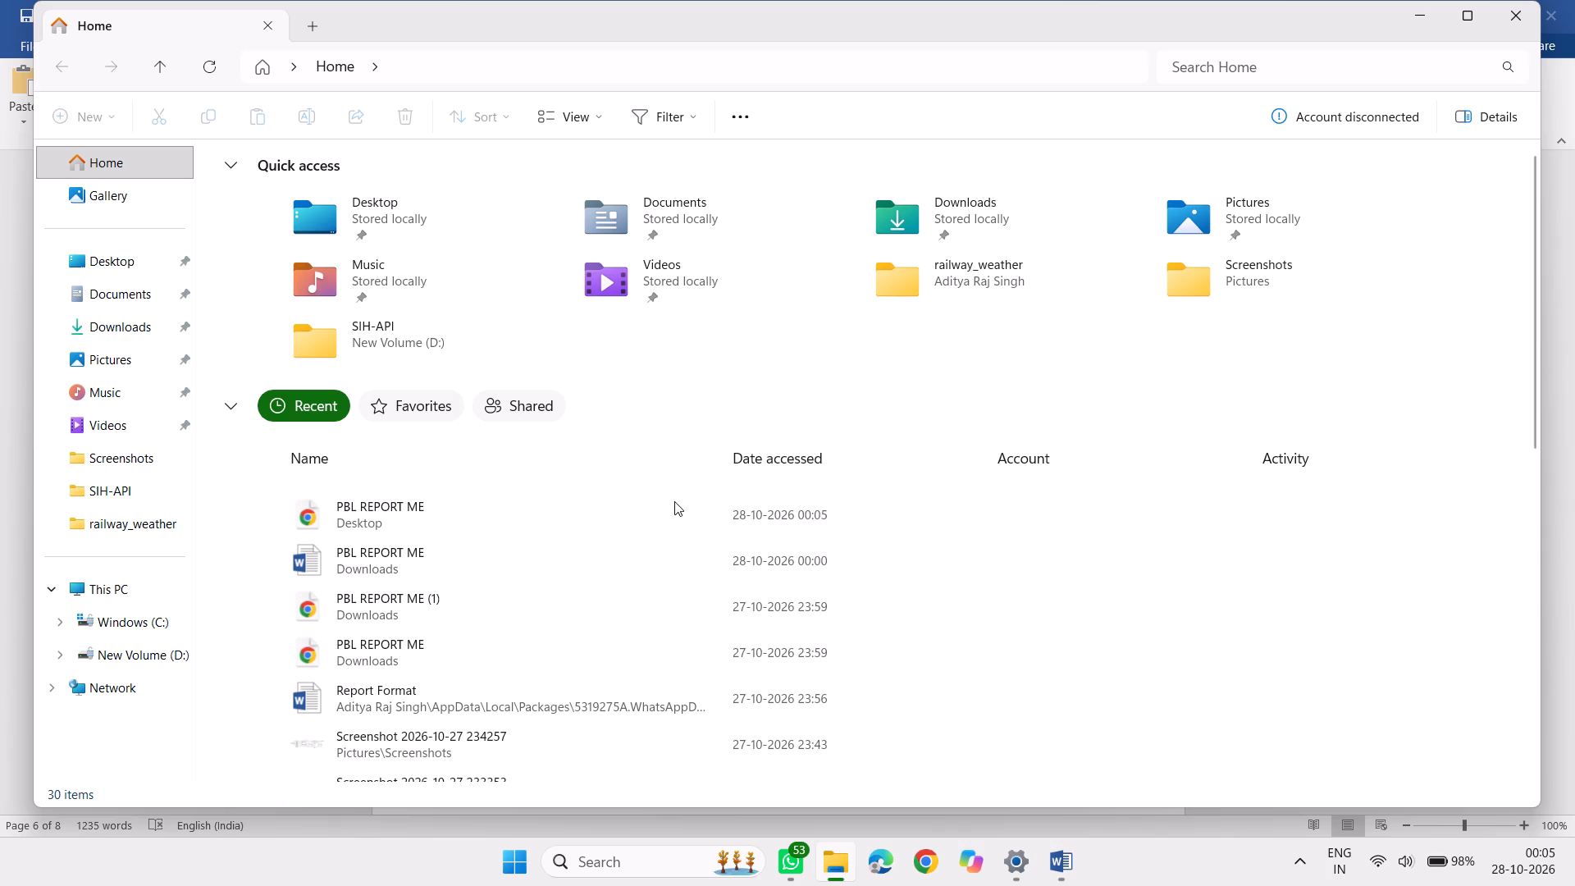
# Copy the PBL REPORT ME PDF stored on the Desktop from the recent files list.
pyautogui.click(700, 514)
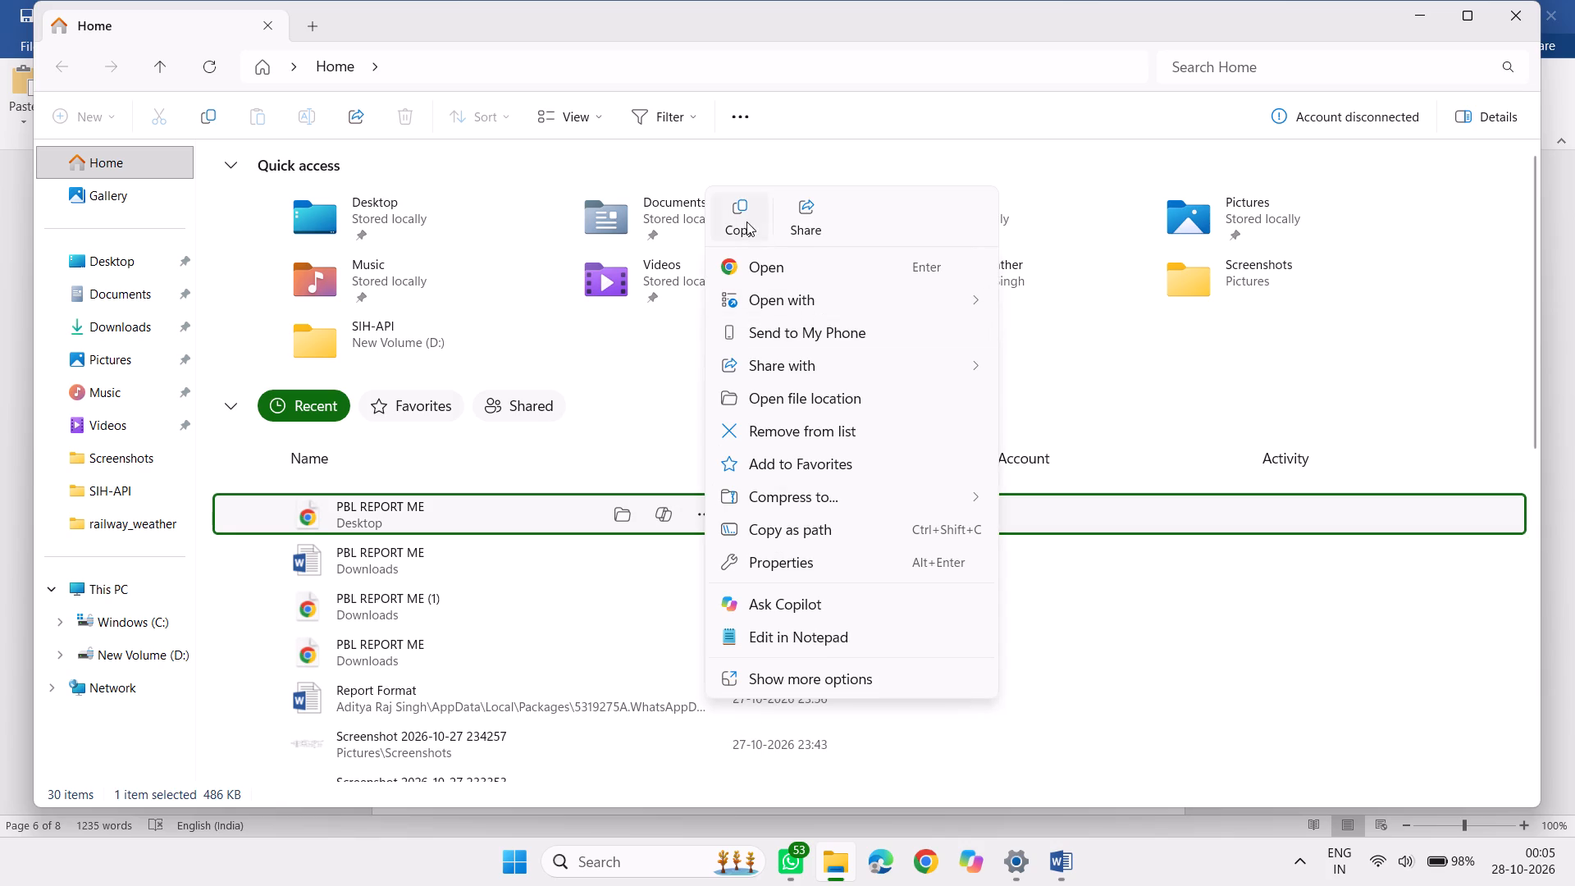
pyautogui.click(746, 221)
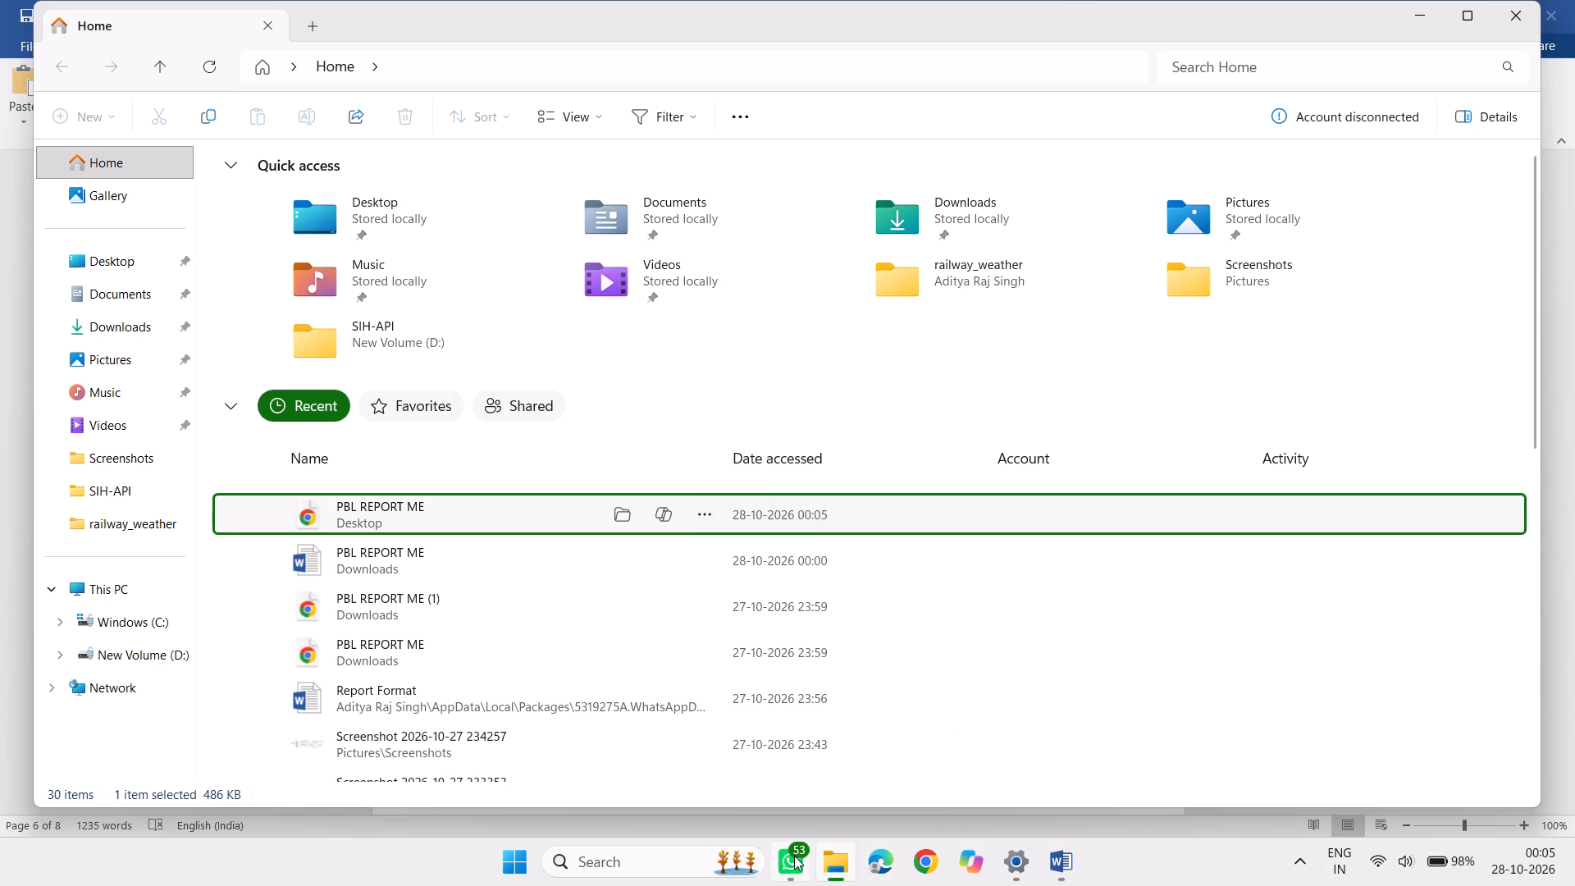
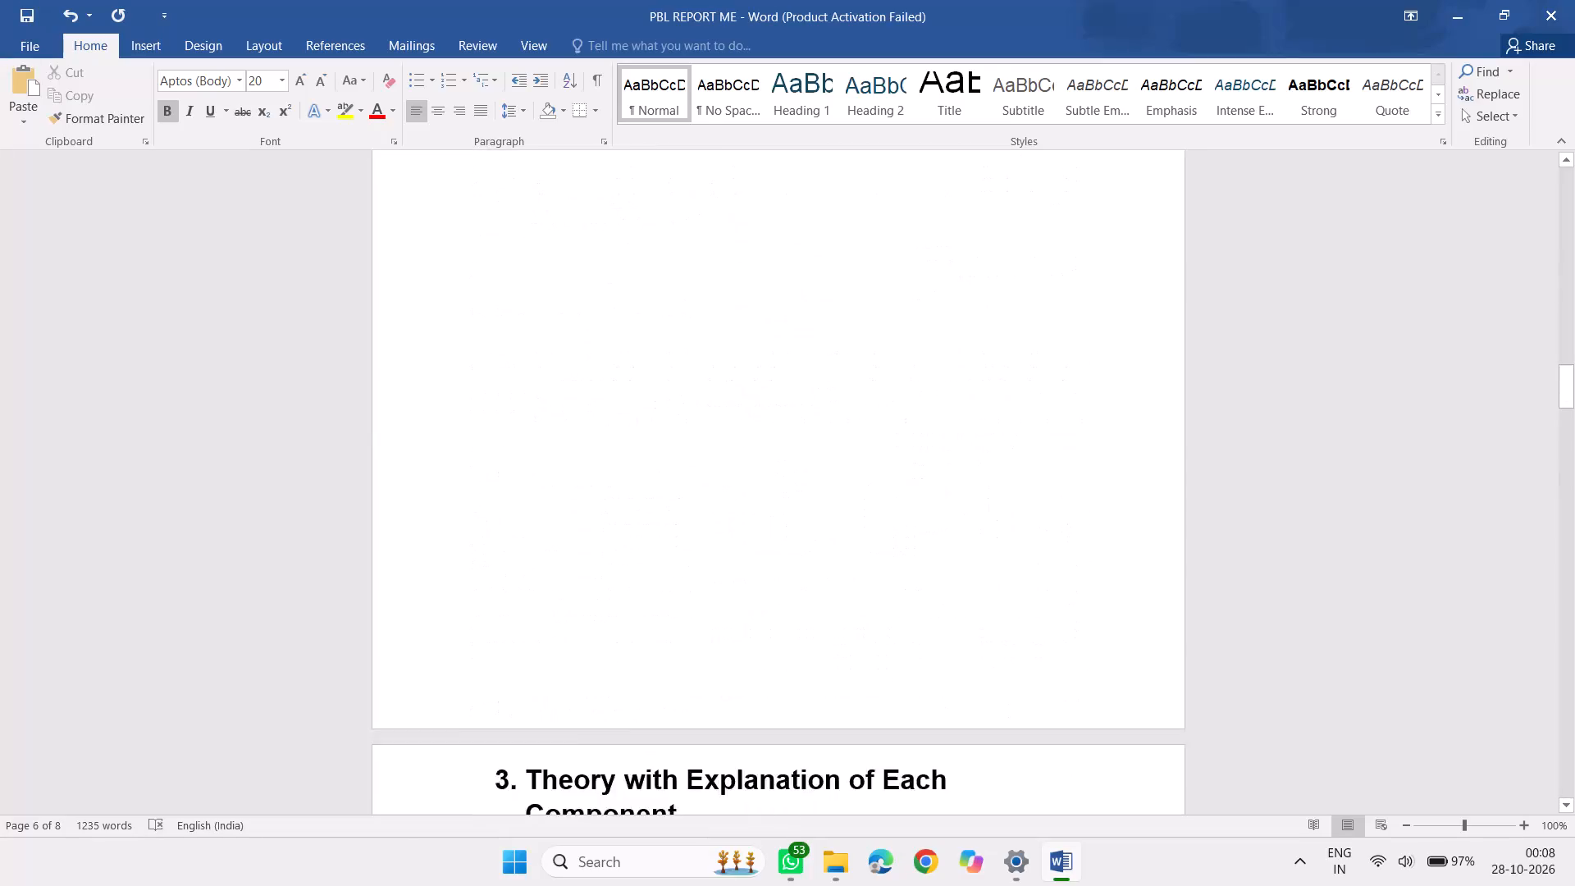
# Review the report's page layout from the blank page areas through the component theory to the Result section.
pyautogui.scroll(5, 880, 509)
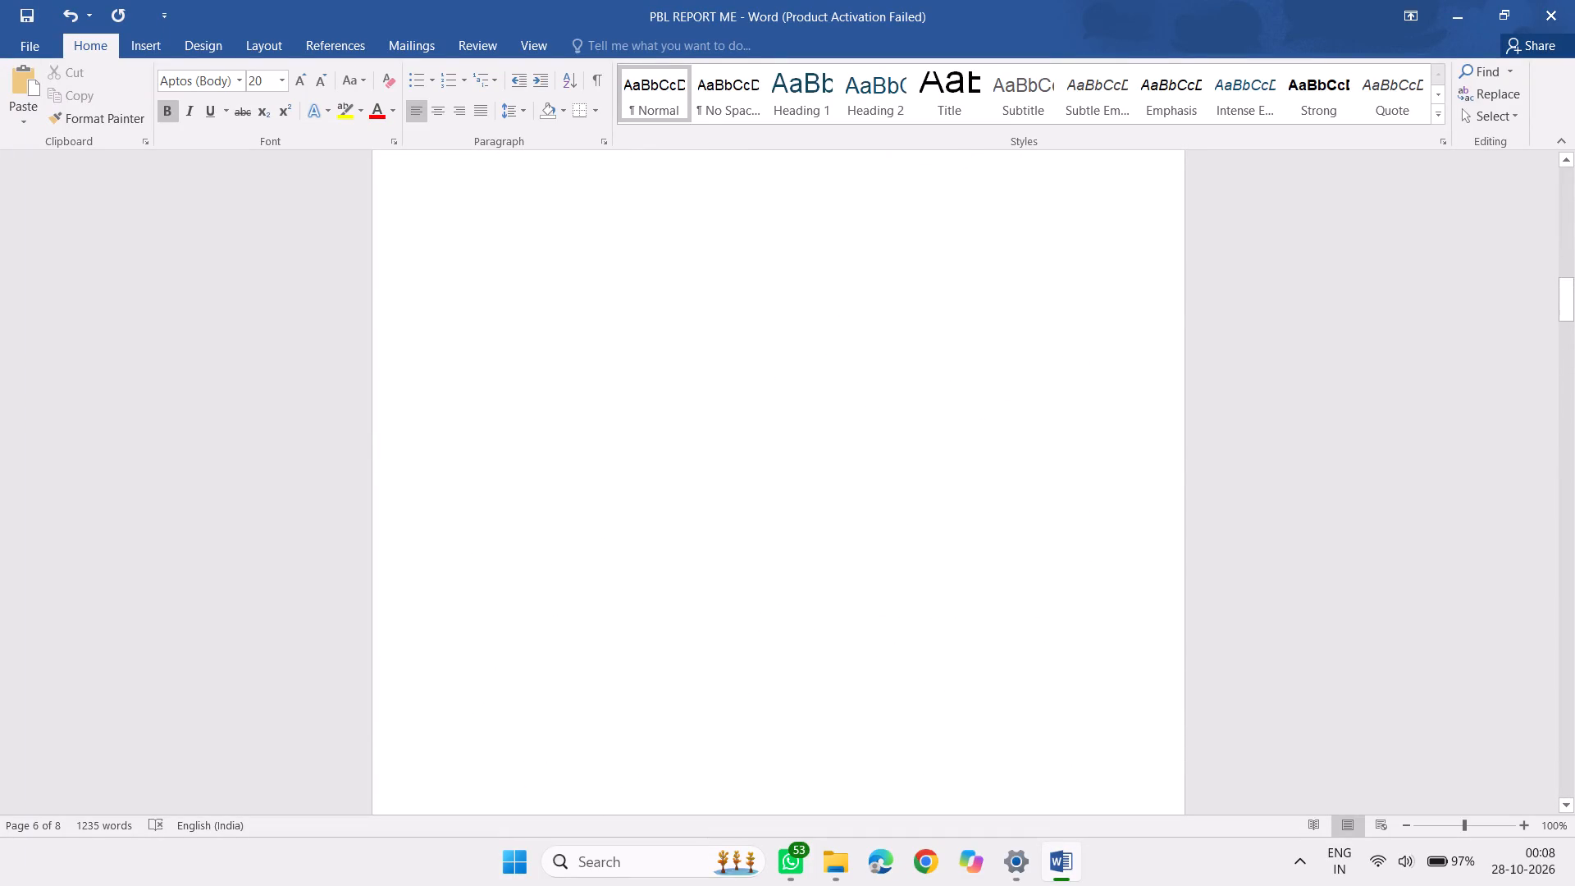
pyautogui.scroll(1, 880, 509)
pyautogui.scroll(-11, 880, 509)
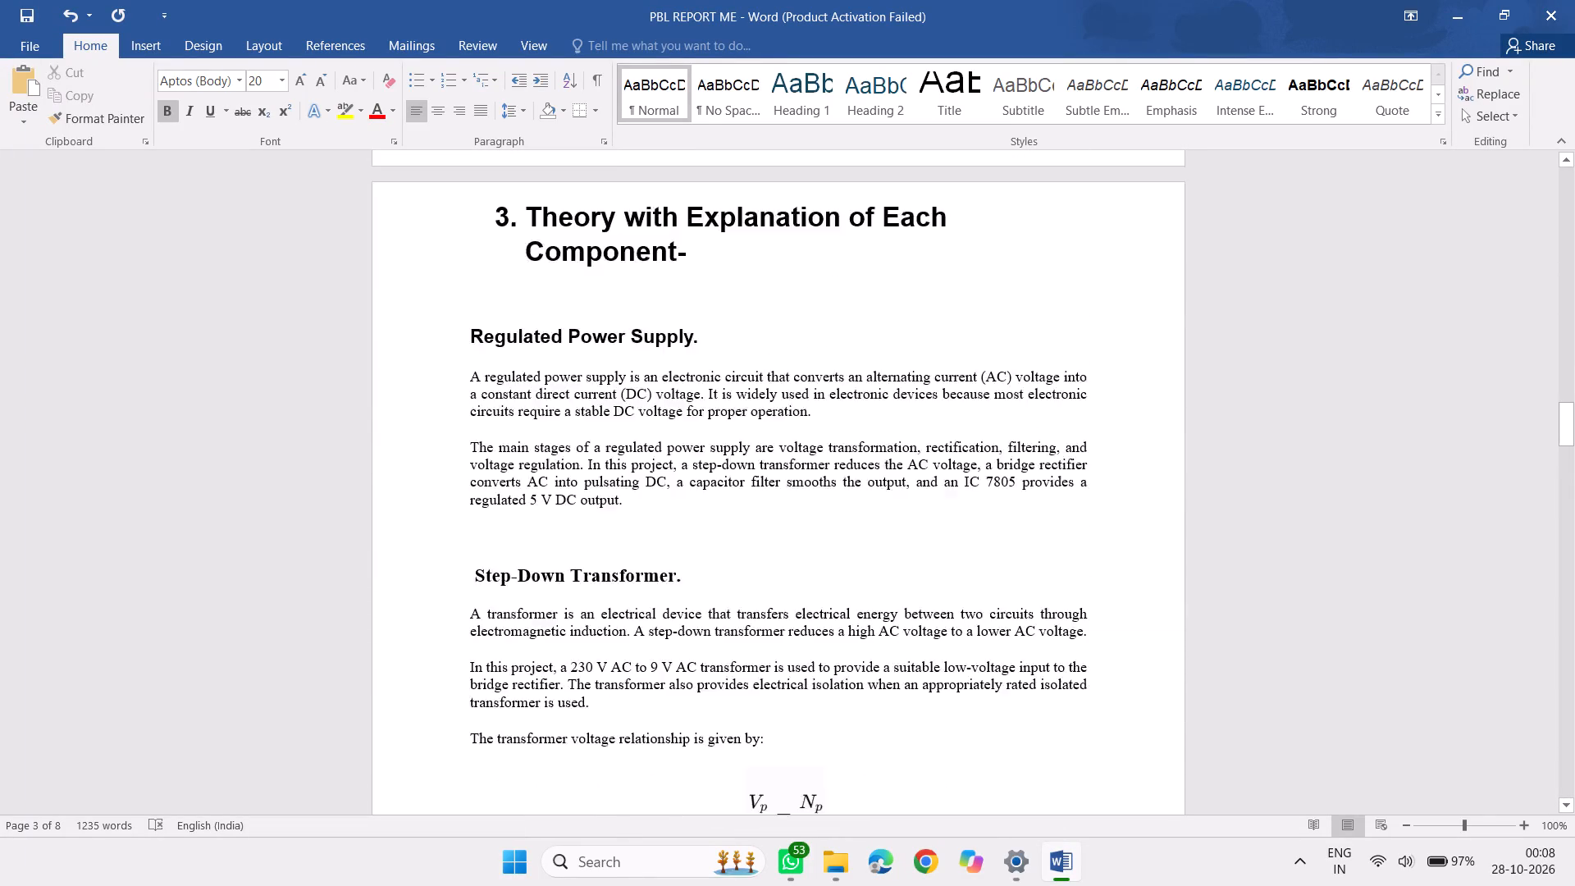
pyautogui.scroll(-11, 880, 509)
pyautogui.scroll(2, 880, 509)
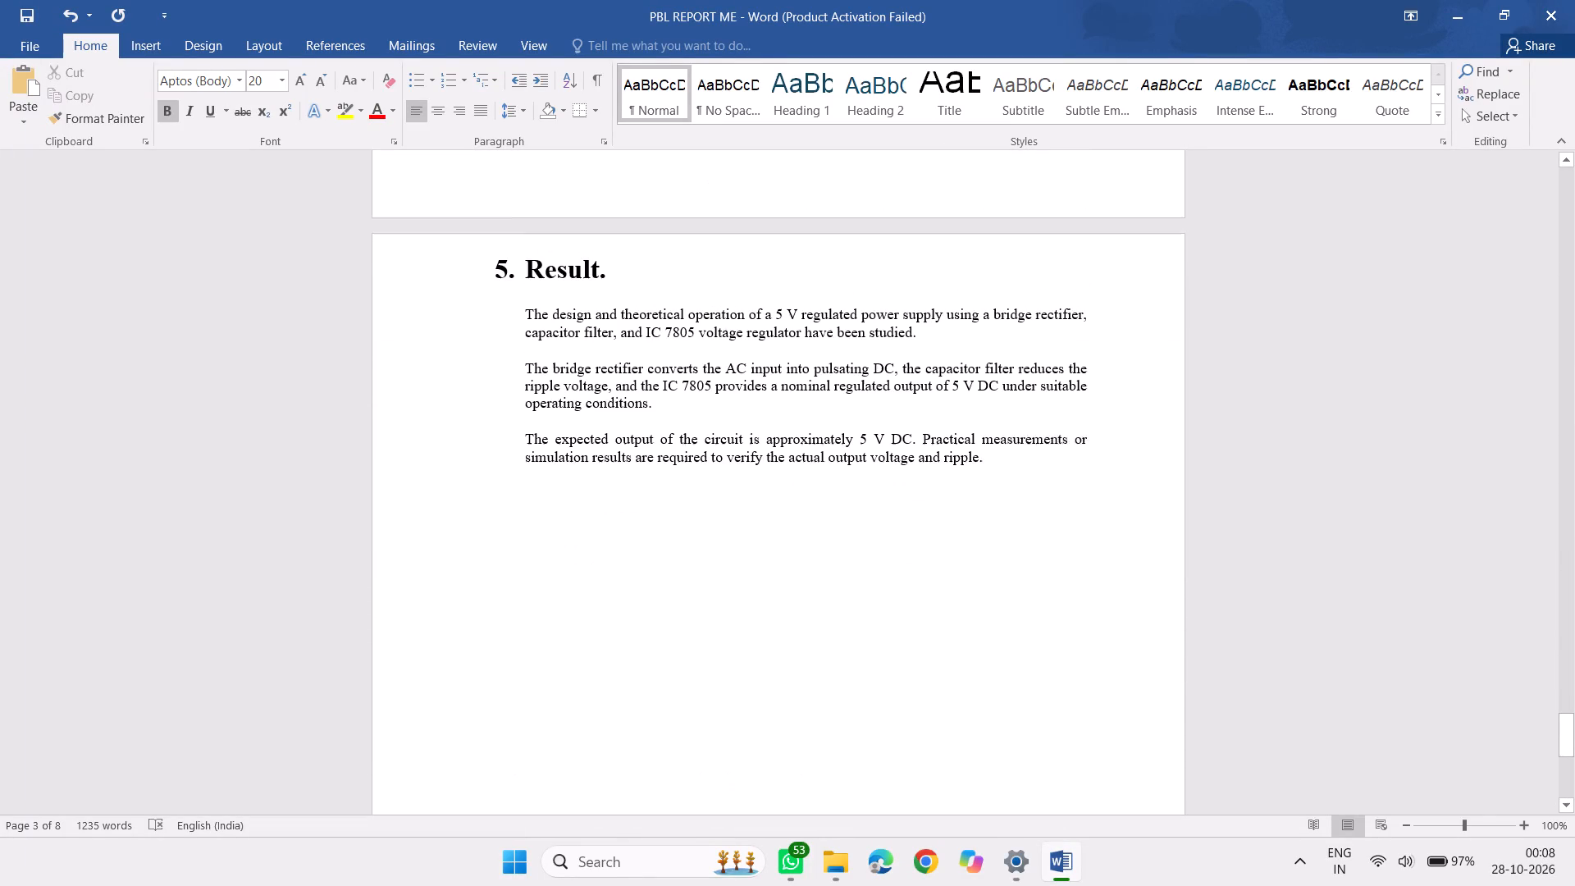
# Save the PBL REPORT ME document.
pyautogui.hotkey('ctrl', 's')
# Check the saved report from its last page back through the circuit diagram and equipment list to the cover page.
pyautogui.scroll(-5, 880, 509)
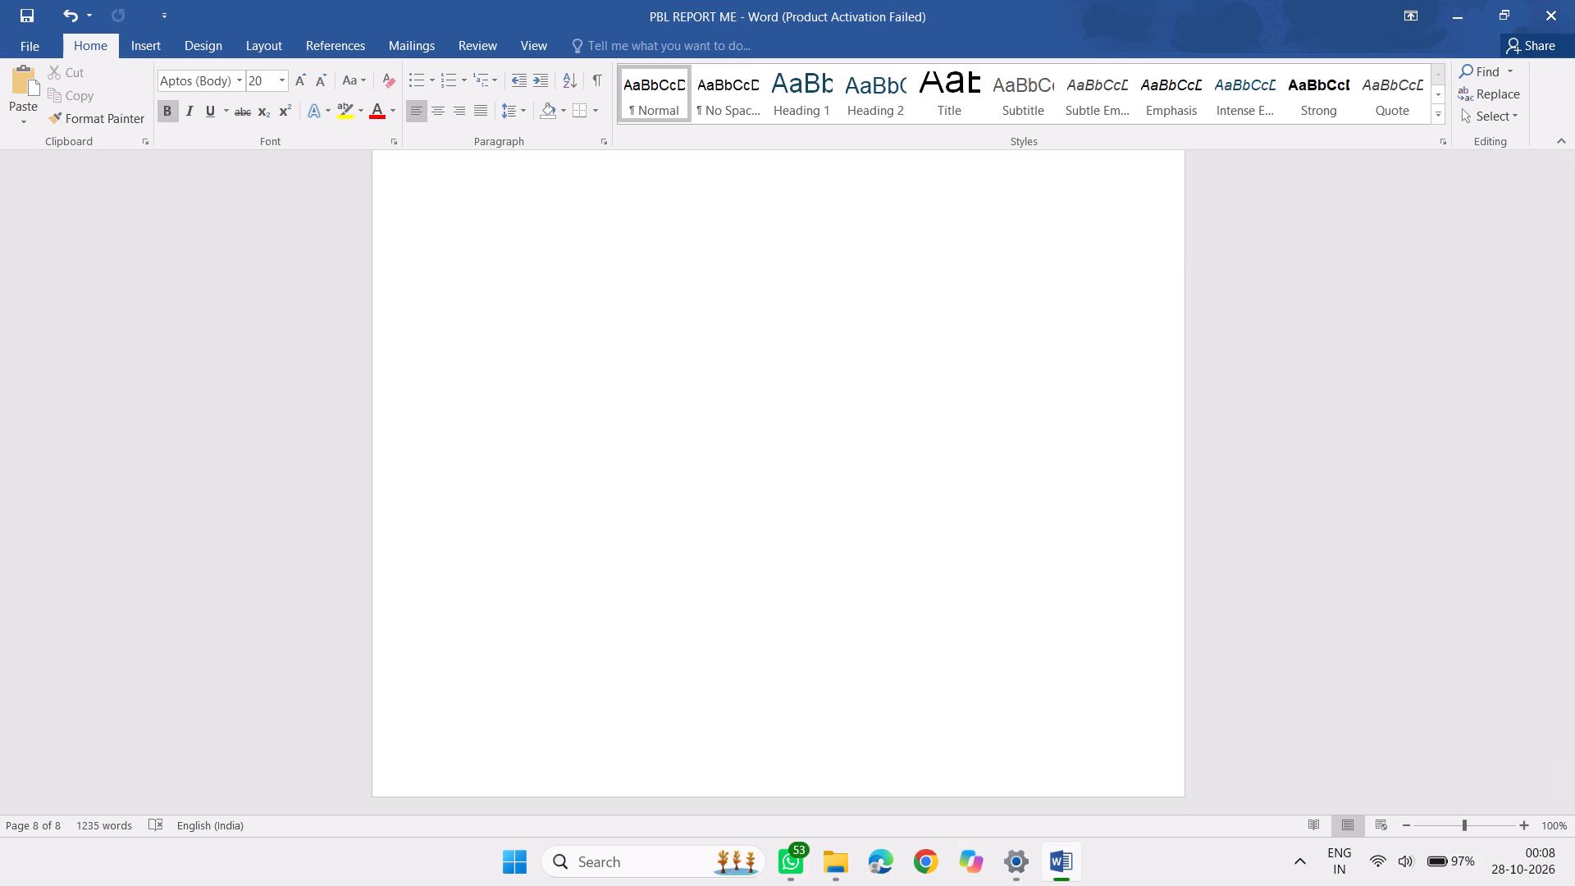
pyautogui.scroll(10, 1189, 258)
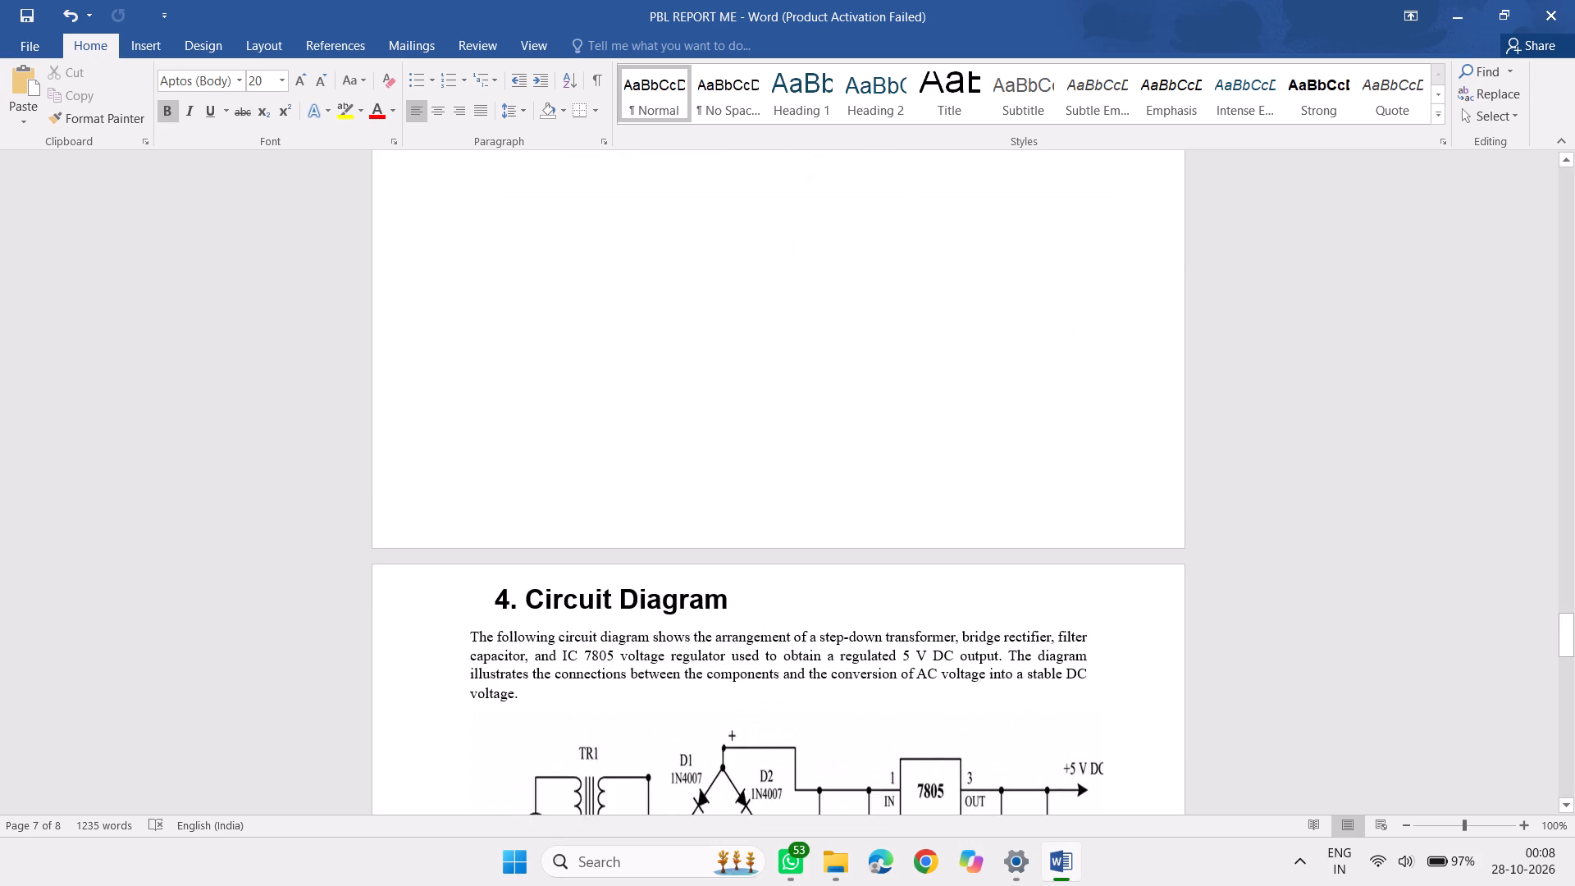
pyautogui.scroll(11, 1189, 258)
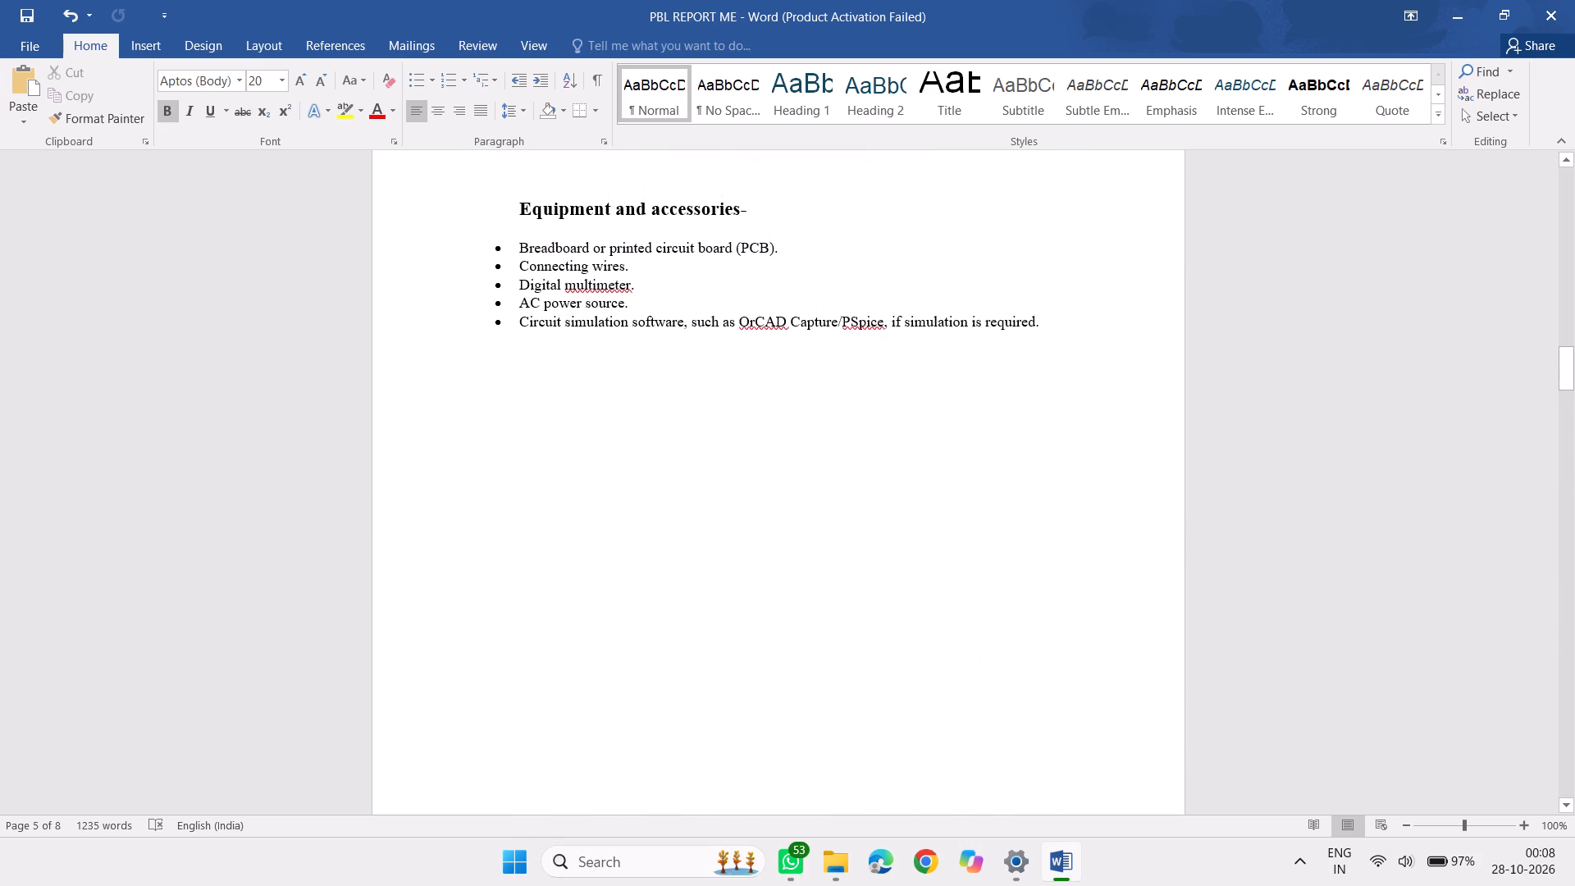
pyautogui.scroll(6, 1189, 258)
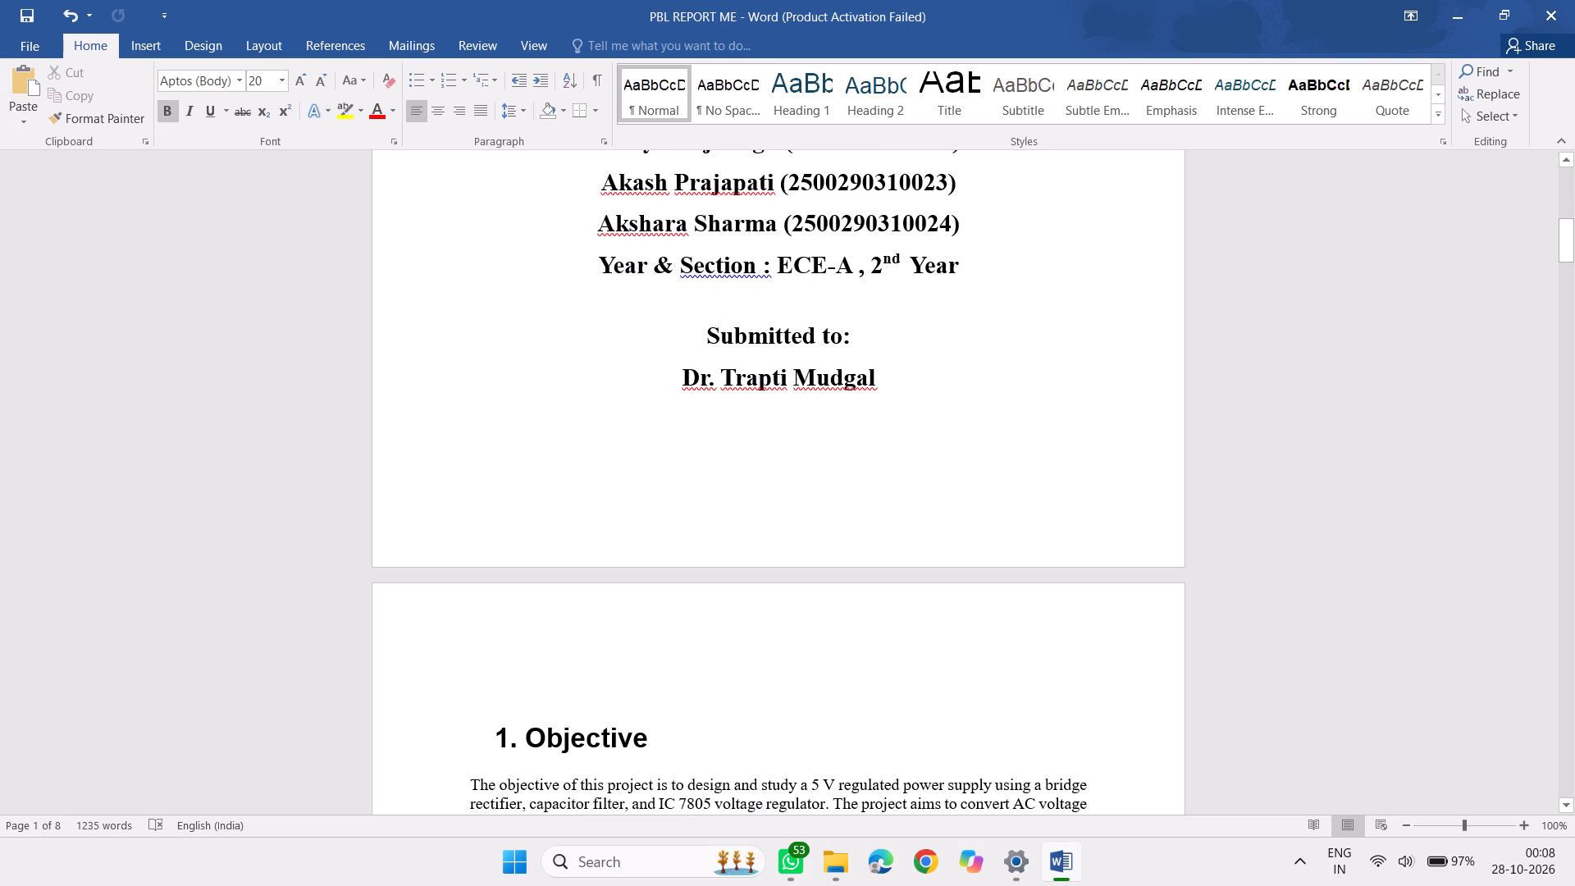
pyautogui.scroll(2, 851, 367)
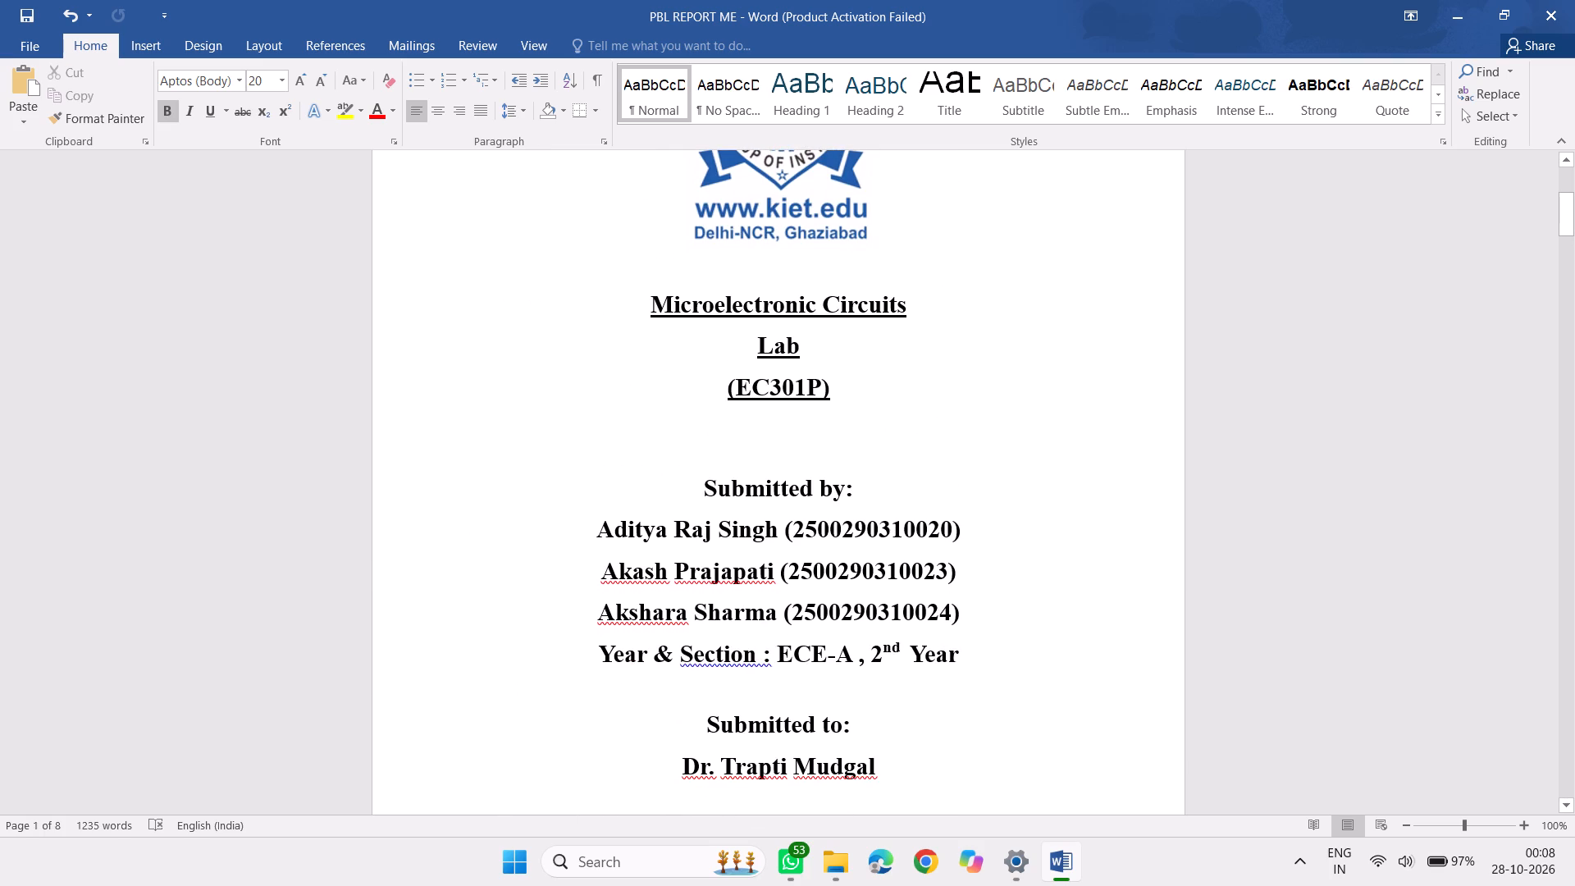
# Close the PBL REPORT ME document.
pyautogui.click(1545, 13)
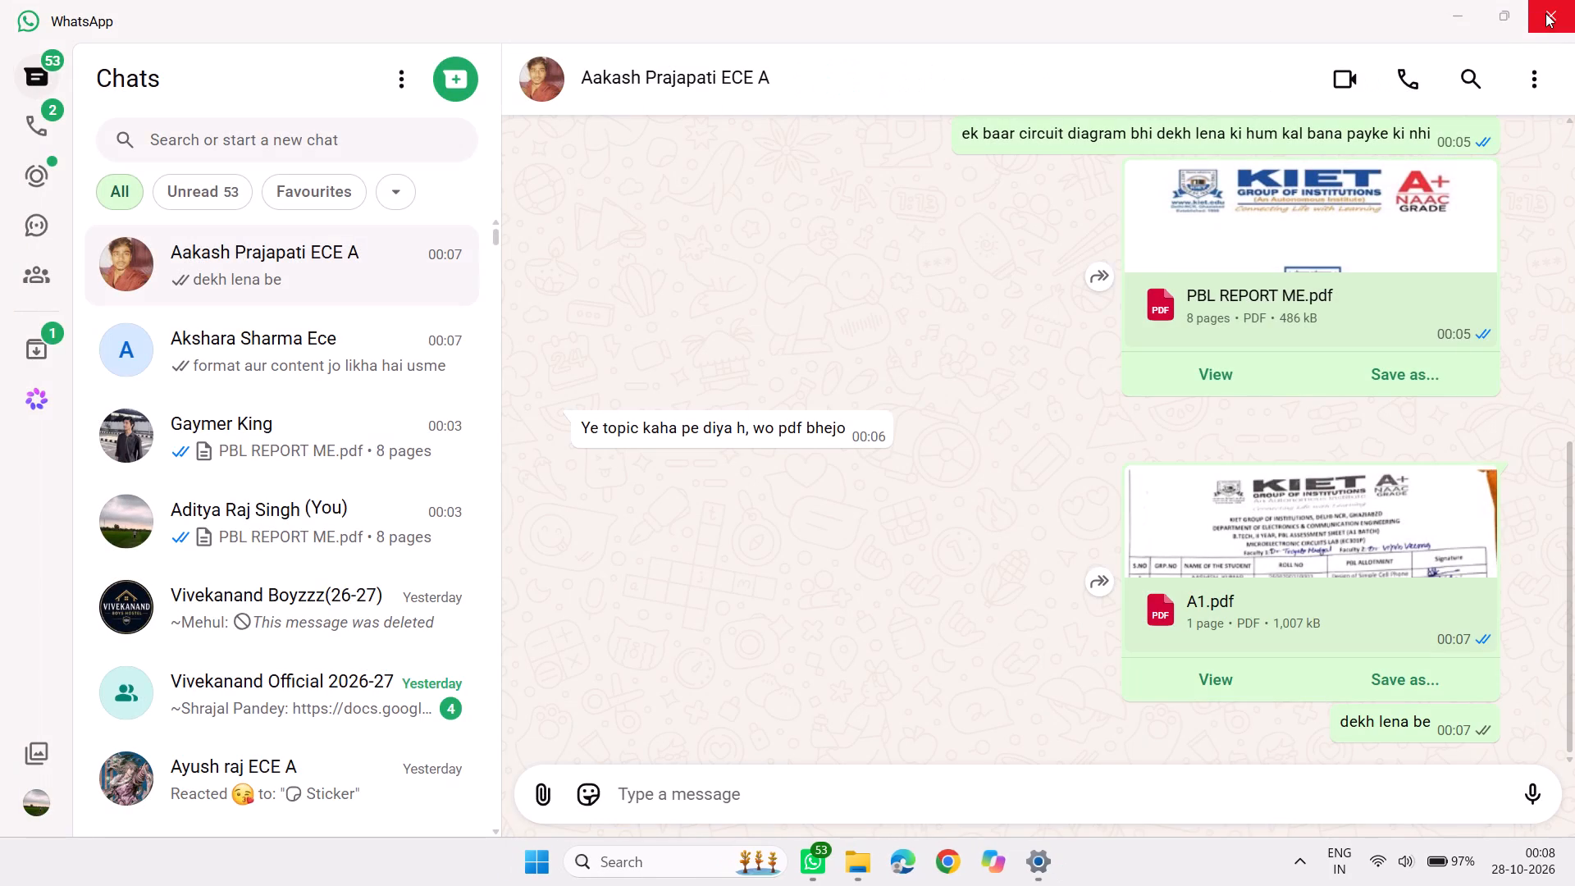
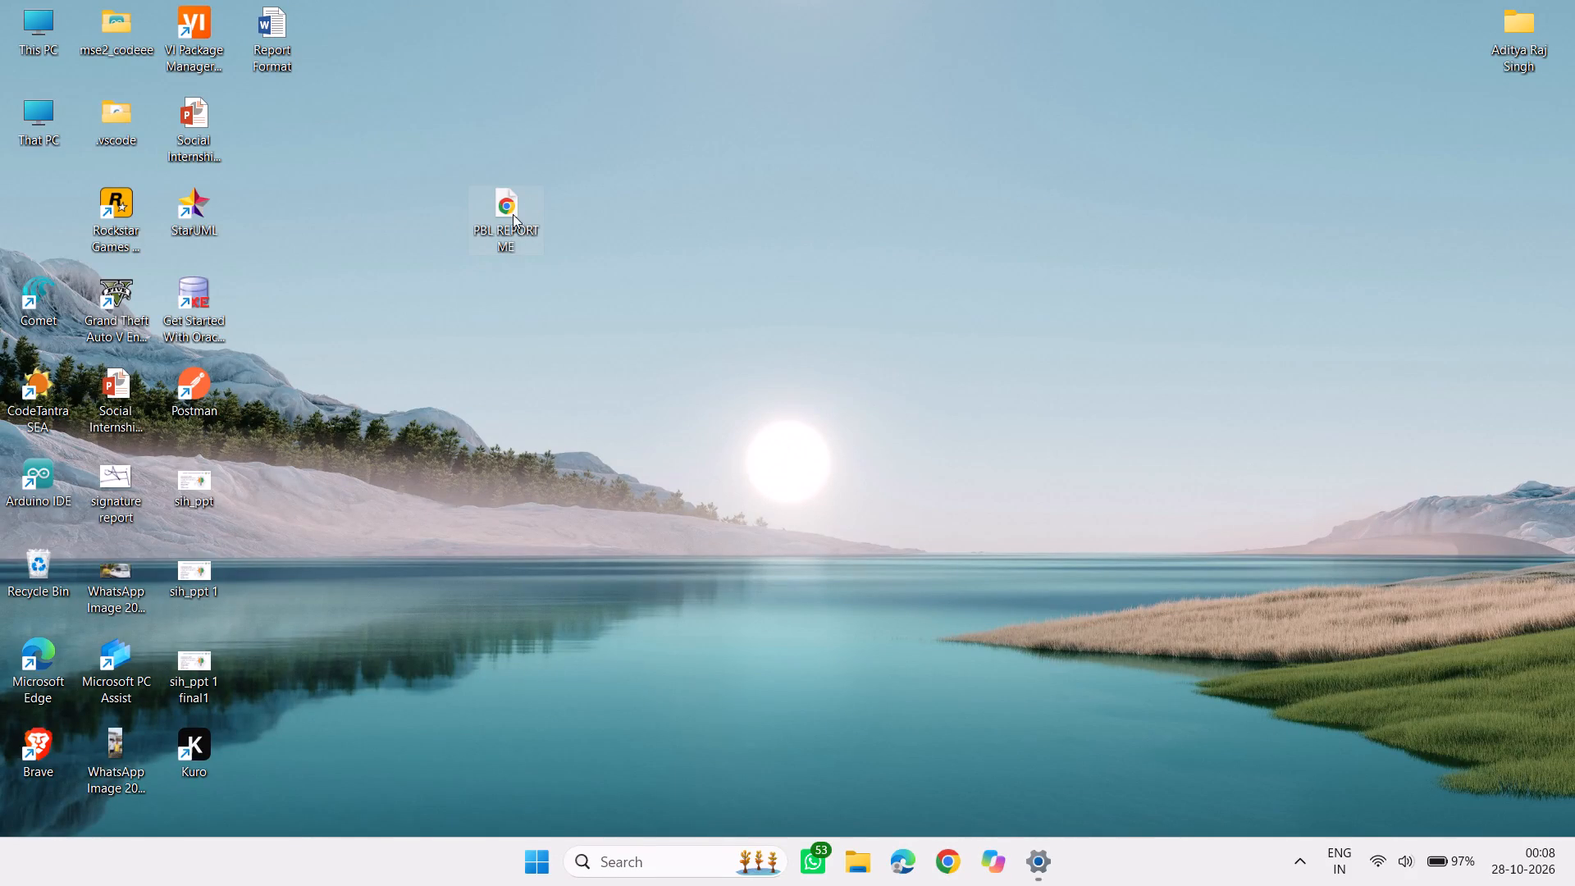
# Delete the Report Format Word document from the desktop.
pyautogui.rightClick(269, 47)
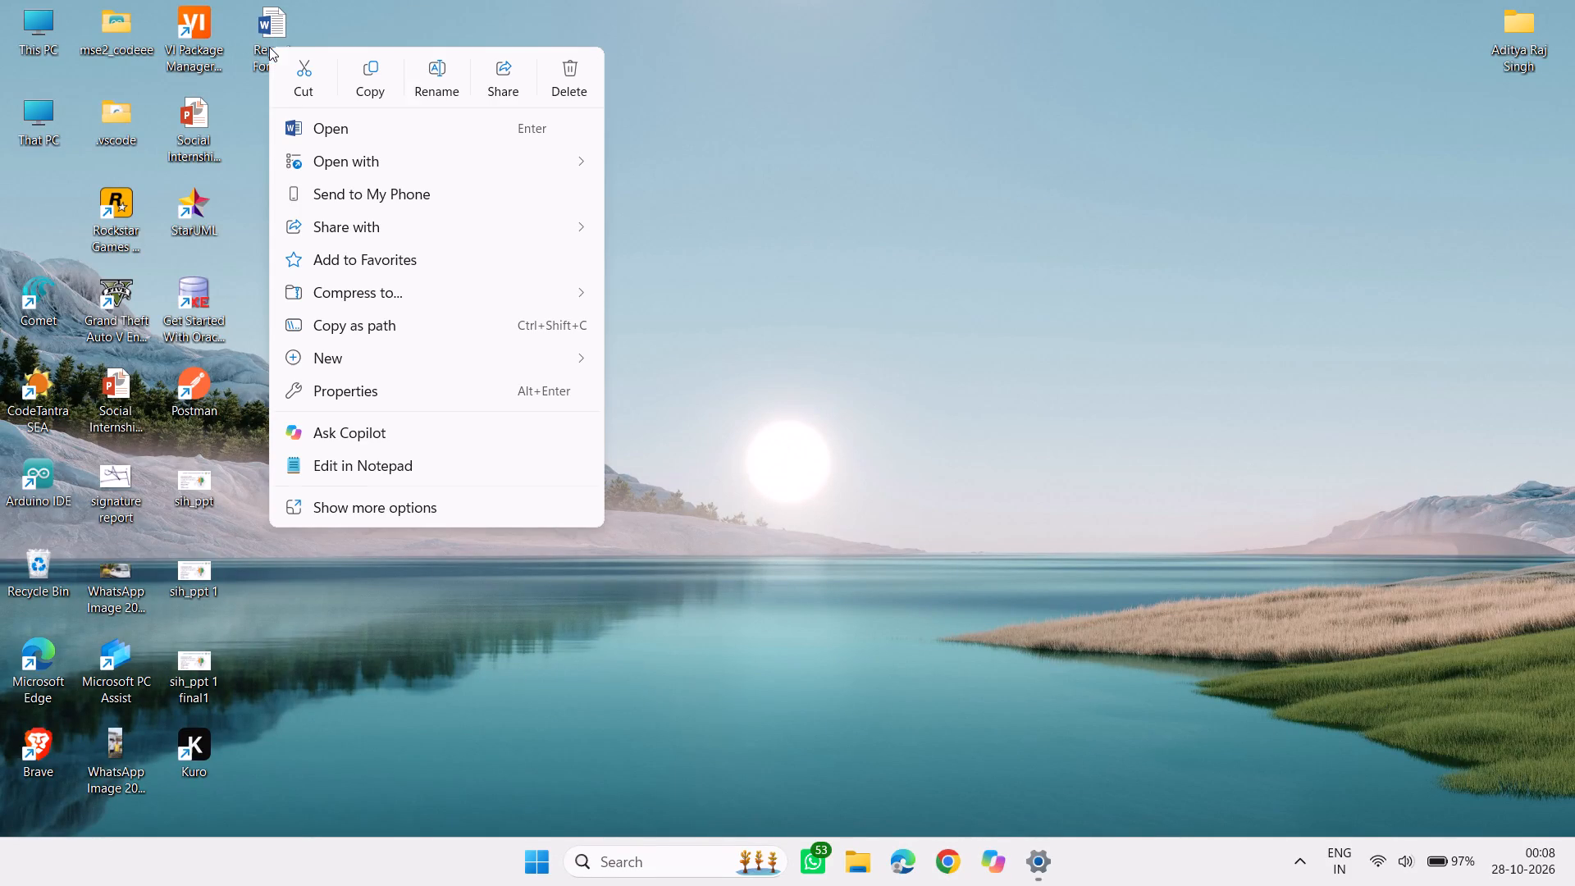
pyautogui.click(574, 79)
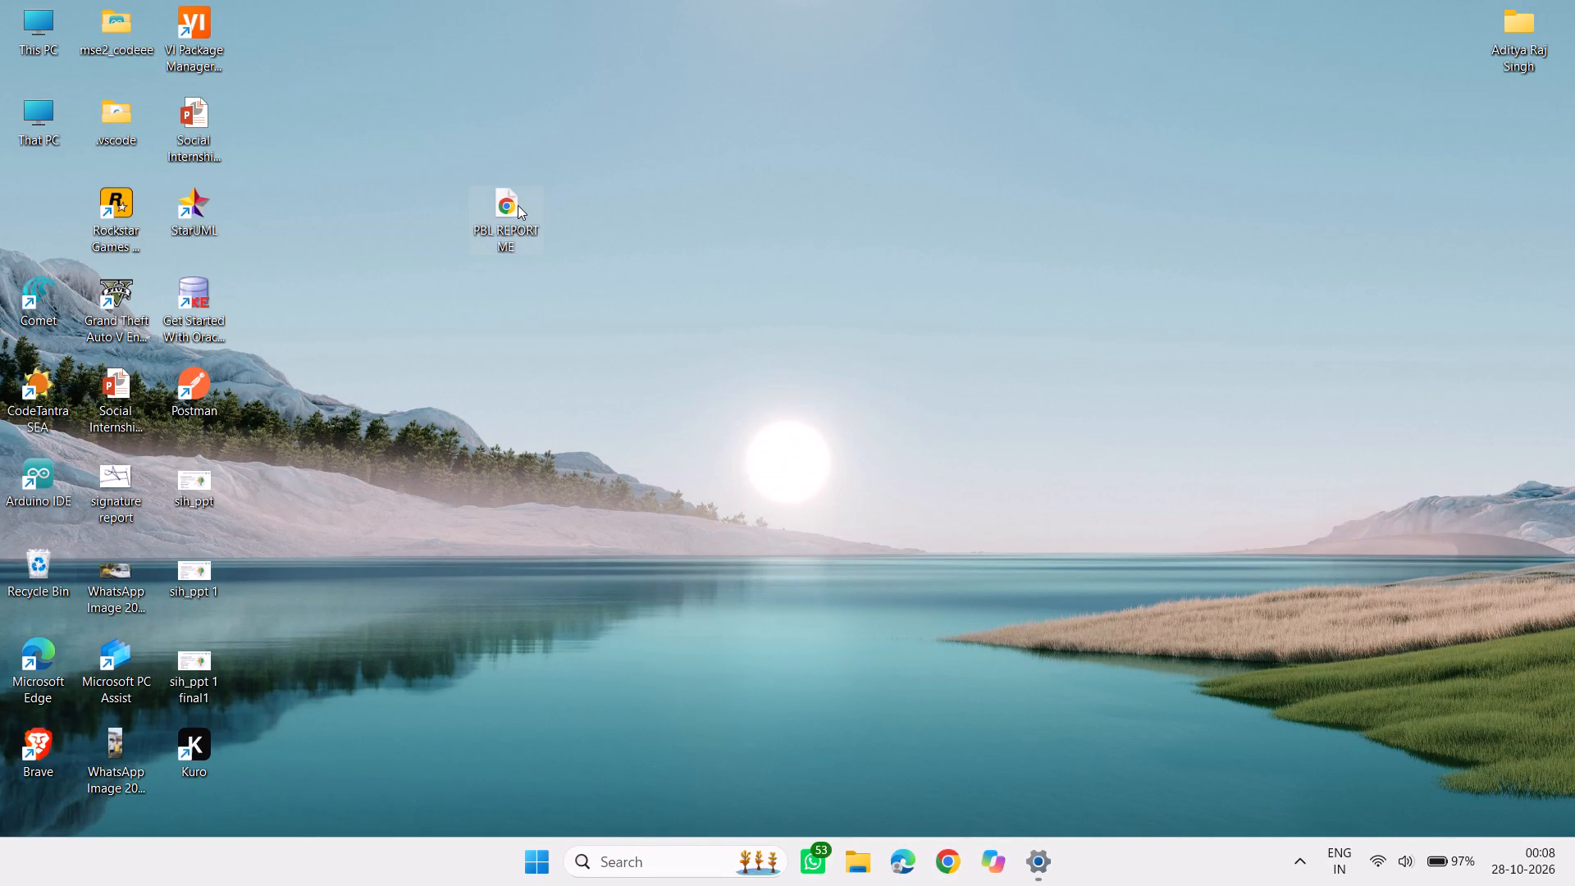
# Move the PBL REPORT ME file into the desktop spot beside the VI Package Manager shortcut.
pyautogui.moveTo(516, 206); pyautogui.dragTo(294, 36)
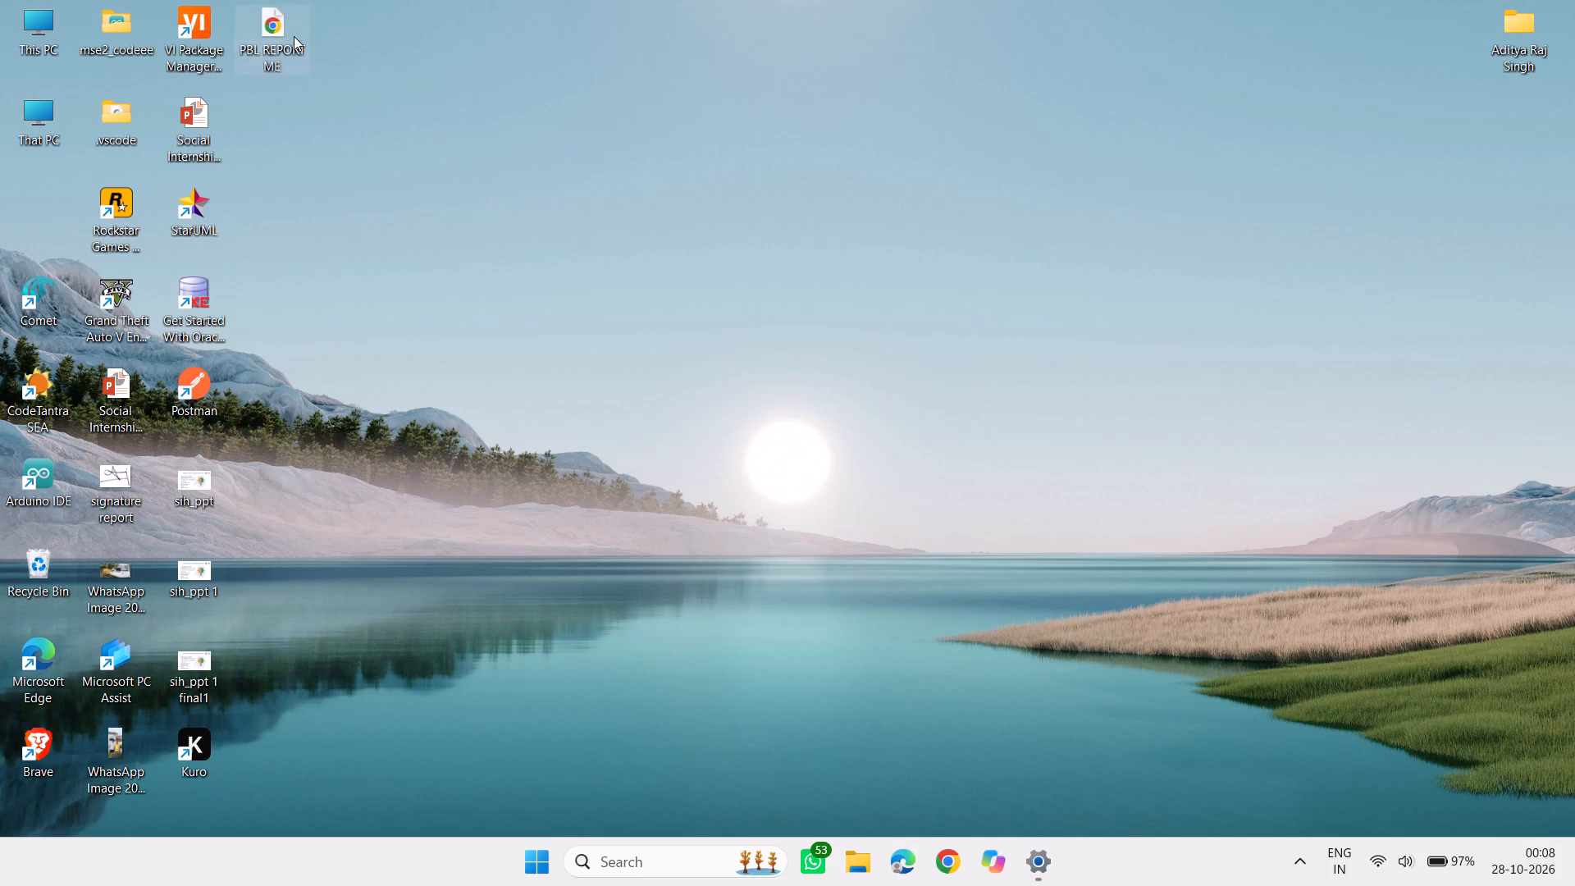
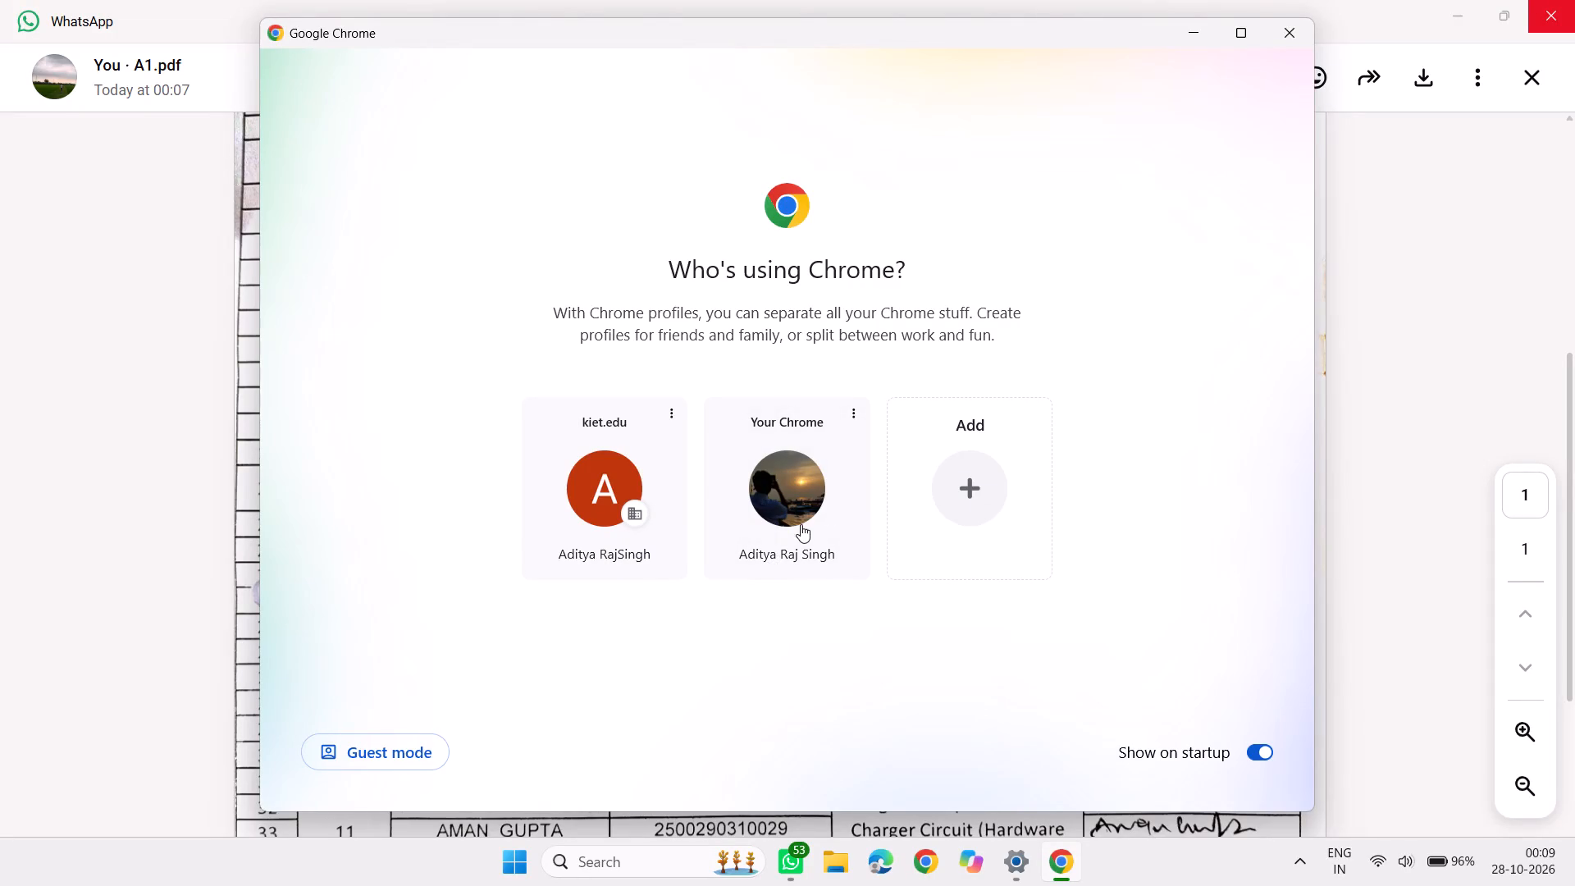
# Open the browser with the "Your Chrome" profile and bring up the Google search suggestions.
pyautogui.click(785, 461)
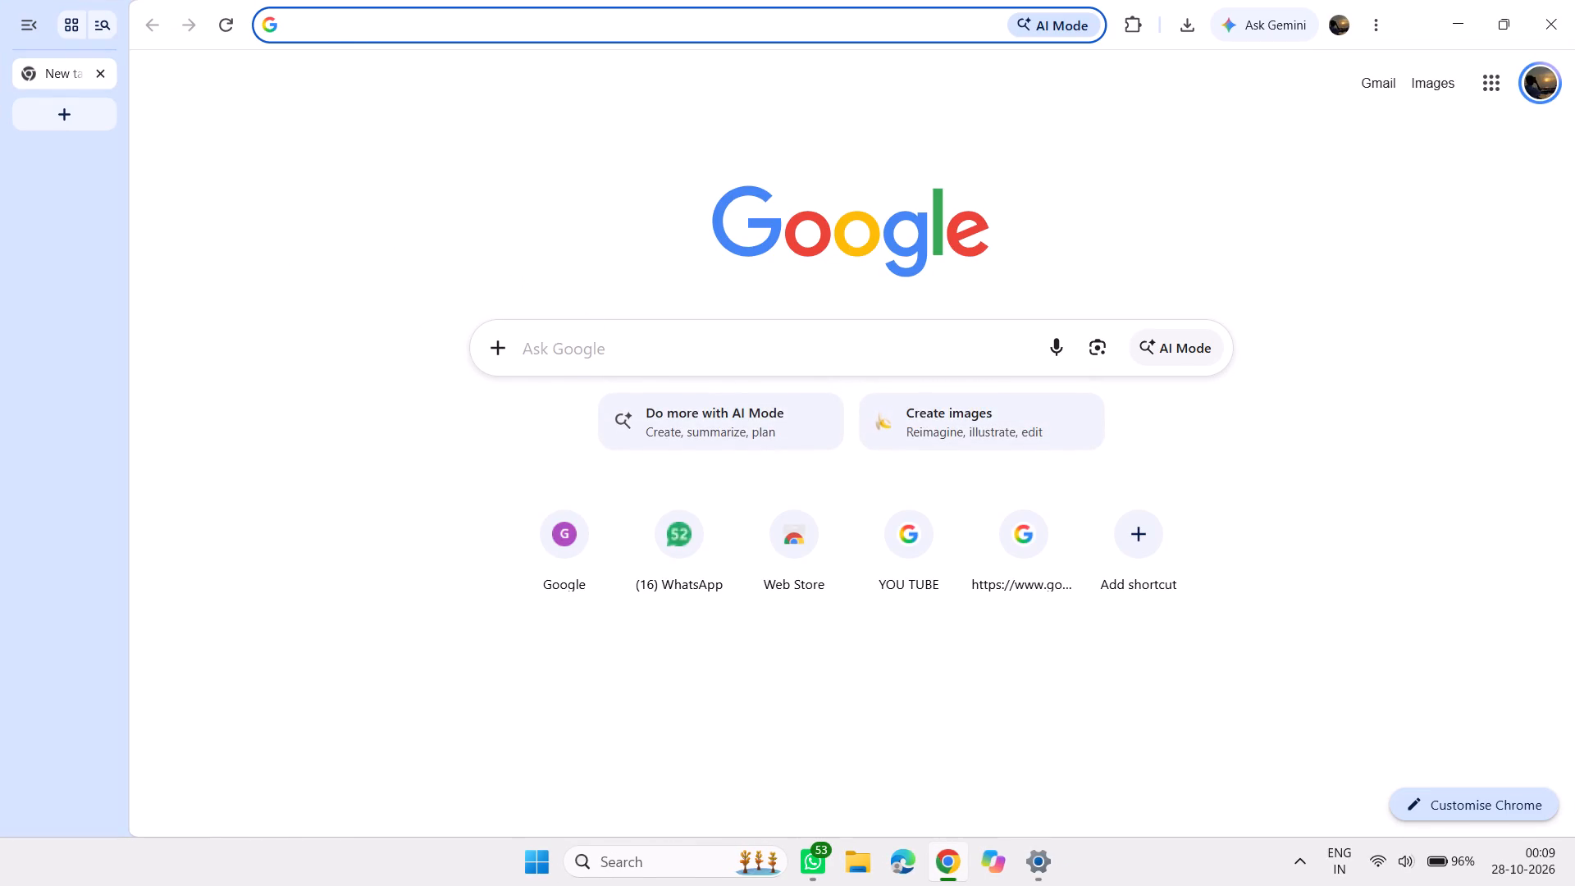
pyautogui.click(587, 328)
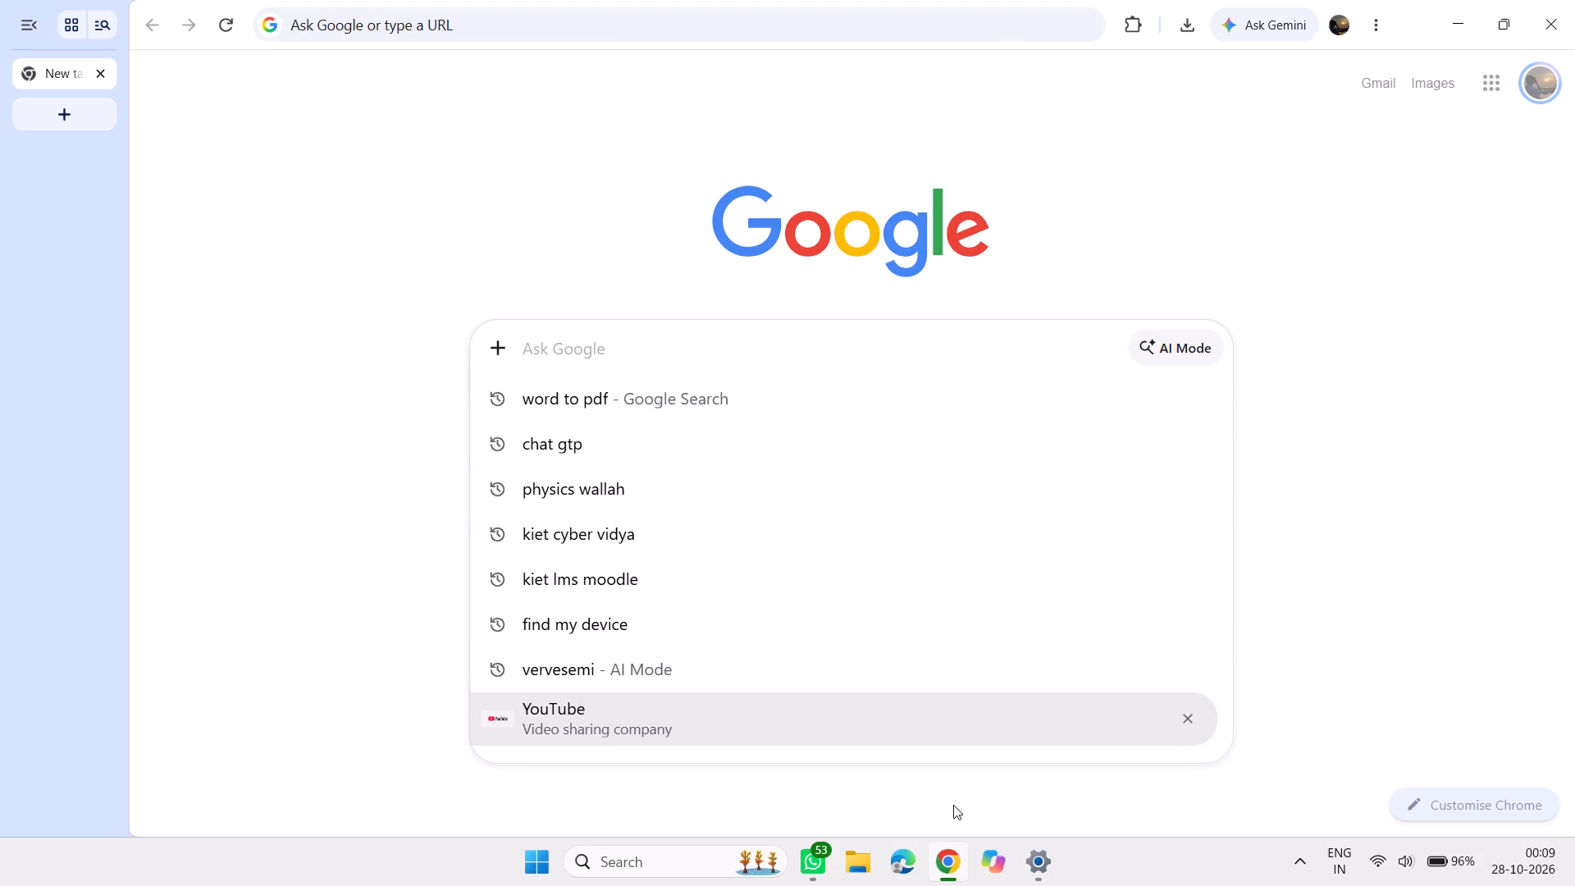
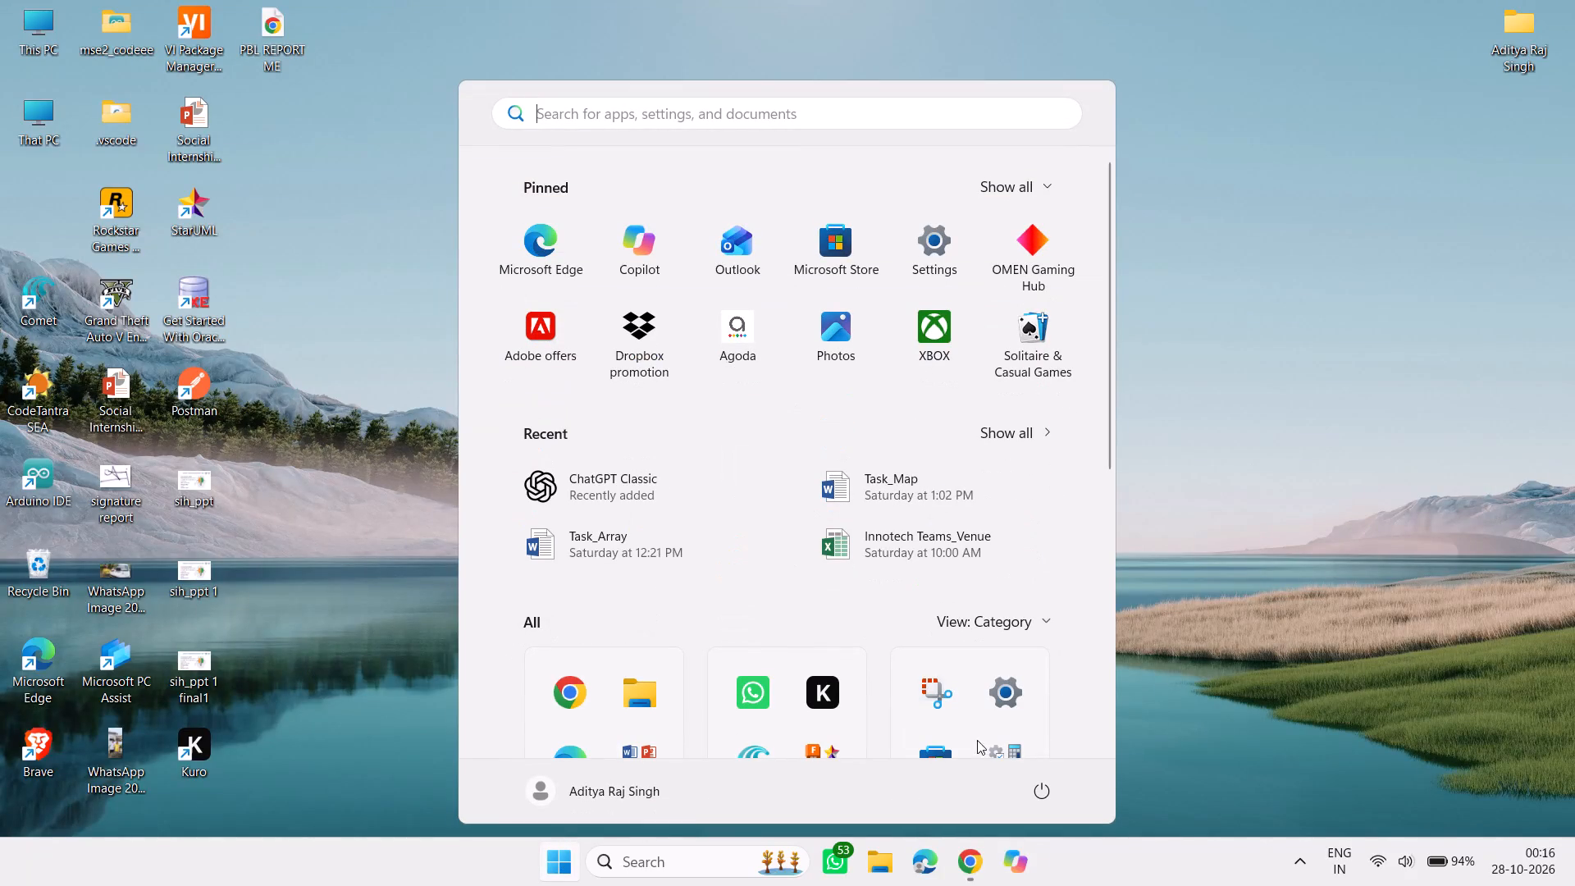
# Shut down the computer.
pyautogui.click(1058, 783)
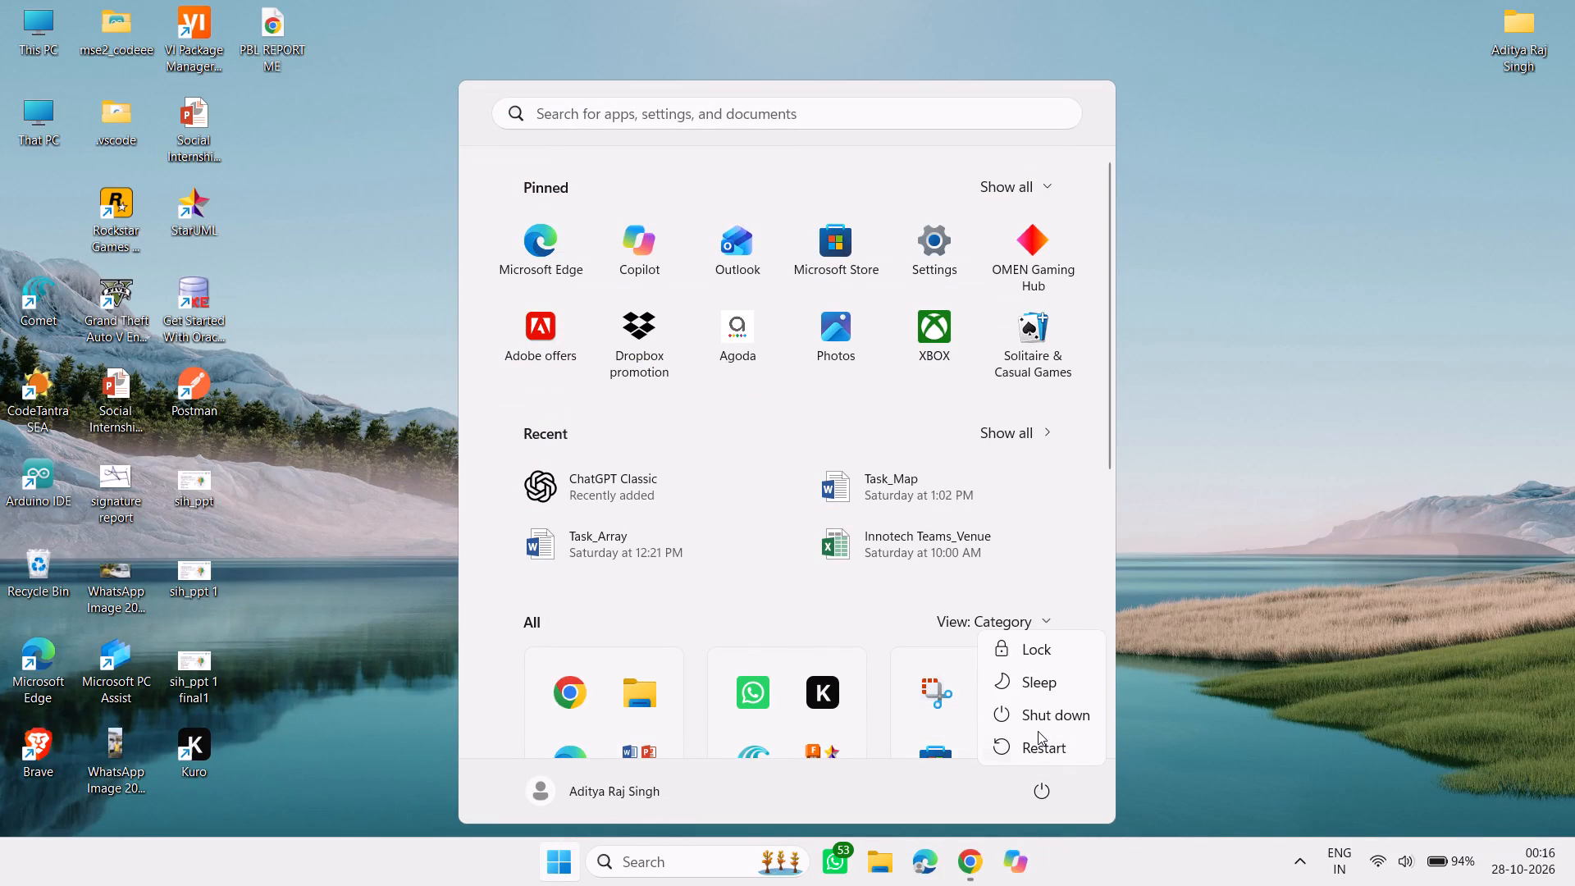
pyautogui.click(1035, 723)
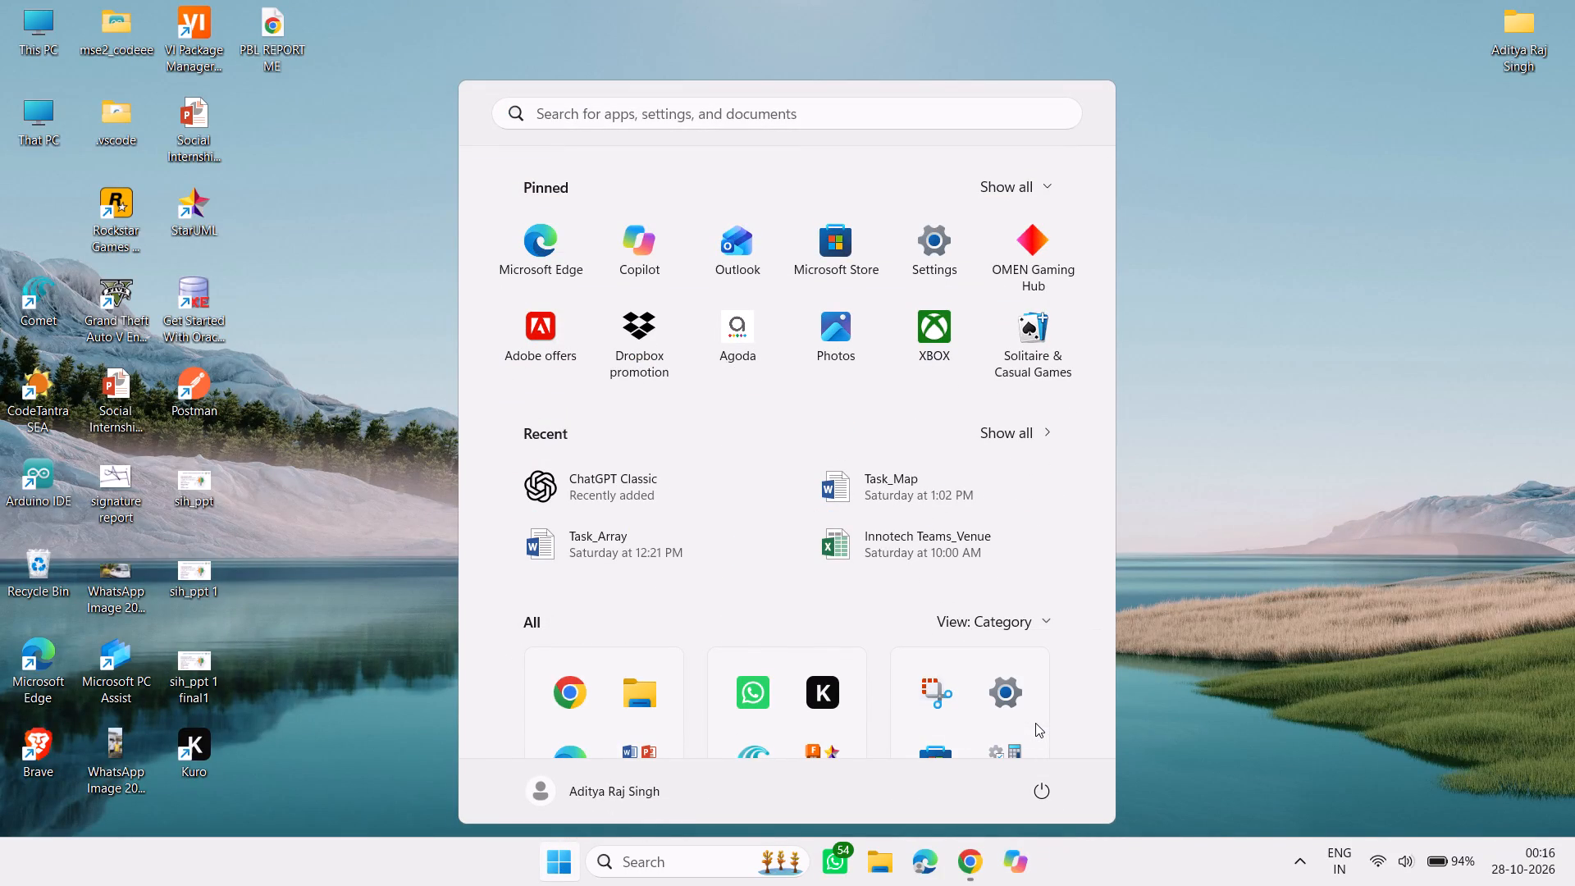